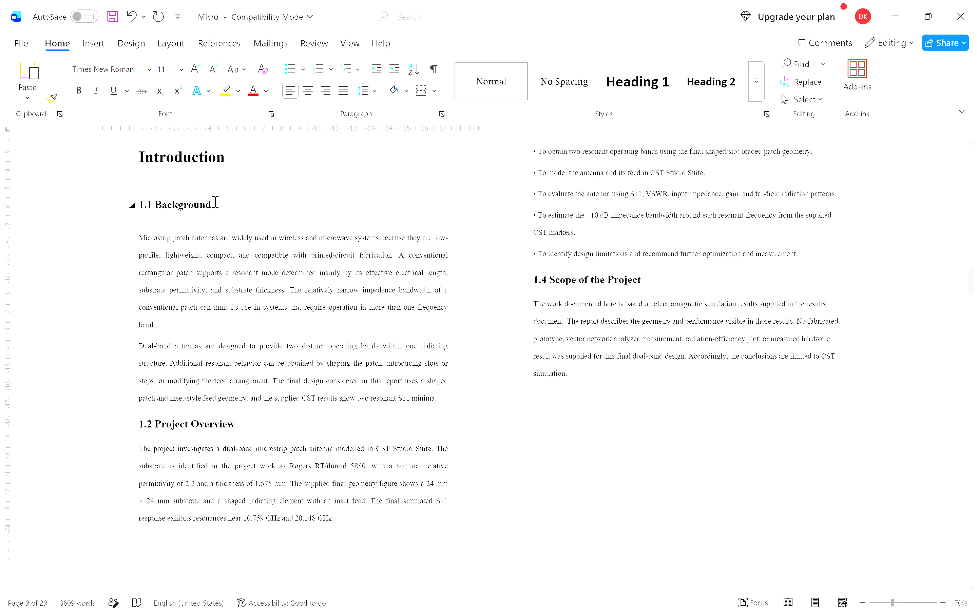
Switch to File Explorer and copy the 269 KB "Sem 5 Prof" PDF in the Downloads folder.
key(alt+Tab)
key(alt+Tab)
key(alt+Tab)
key(alt+Tab)
key(alt+Tab)
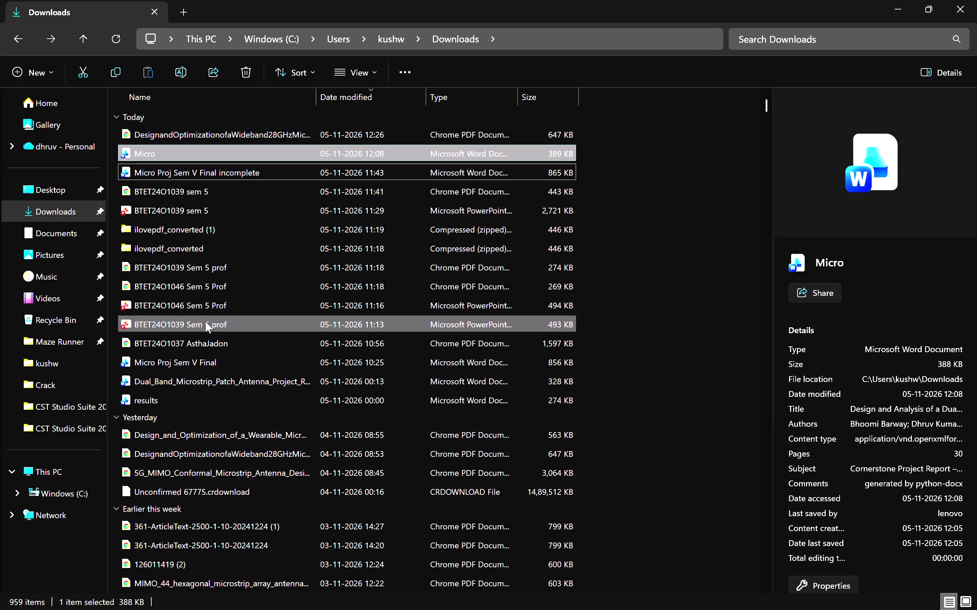
click(214, 311)
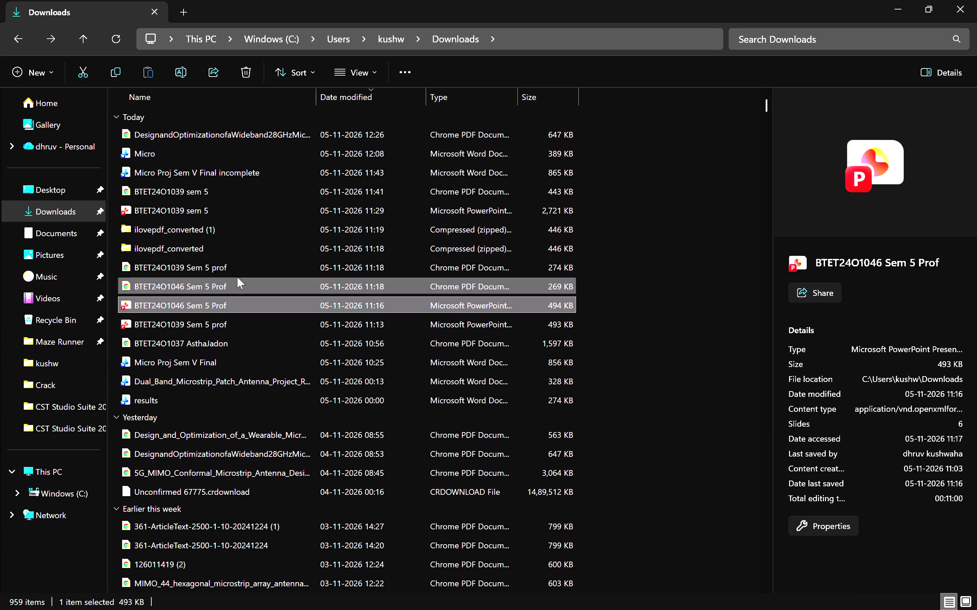
click(244, 271)
click(240, 280)
key(ctrl+c)
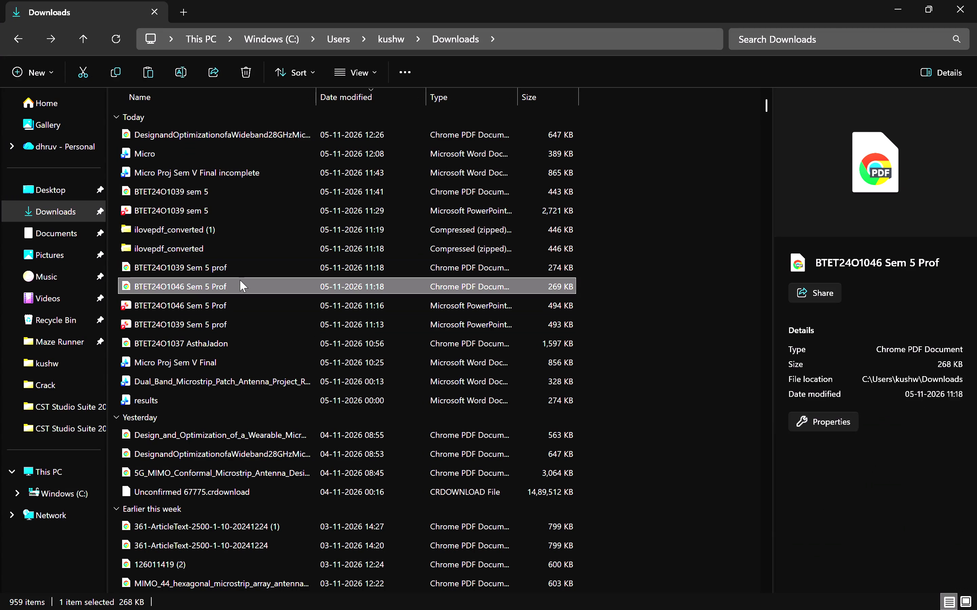
Switch from File Explorer to another open window.
key(alt+Tab)
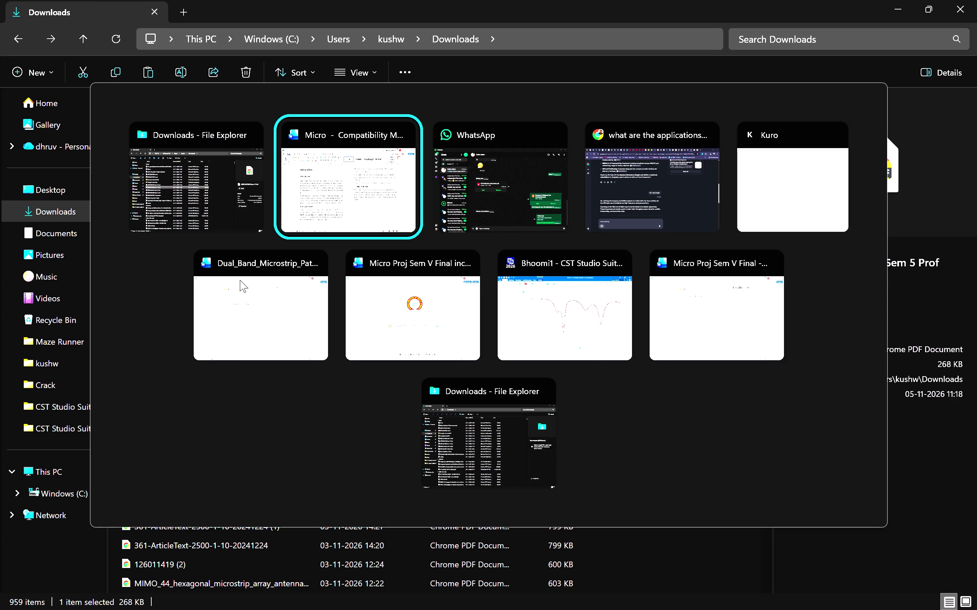
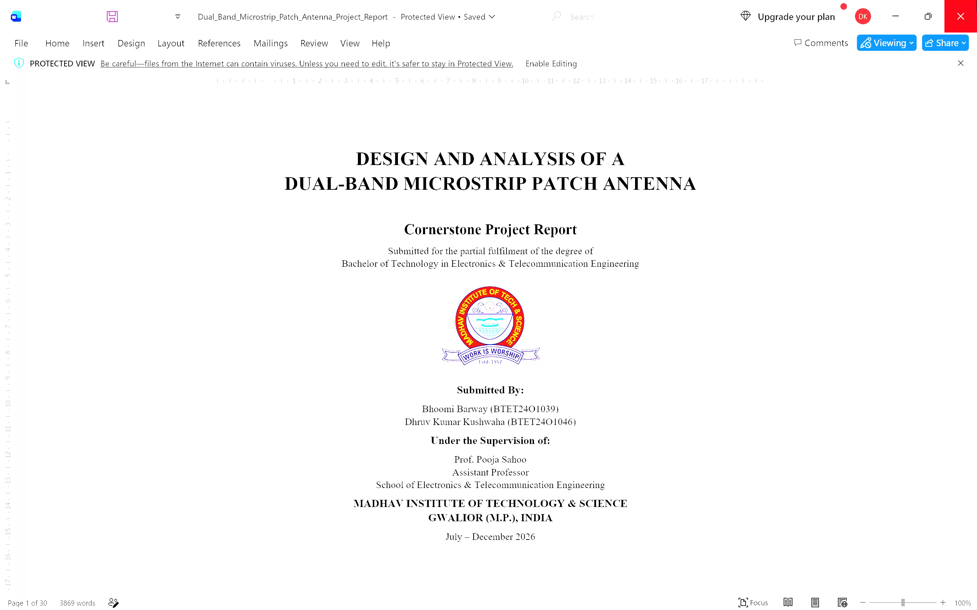
Close the Dual_Band_Microstrip_Patch_Antenna_Project_Report document that is open in Protected View.
click(976, 0)
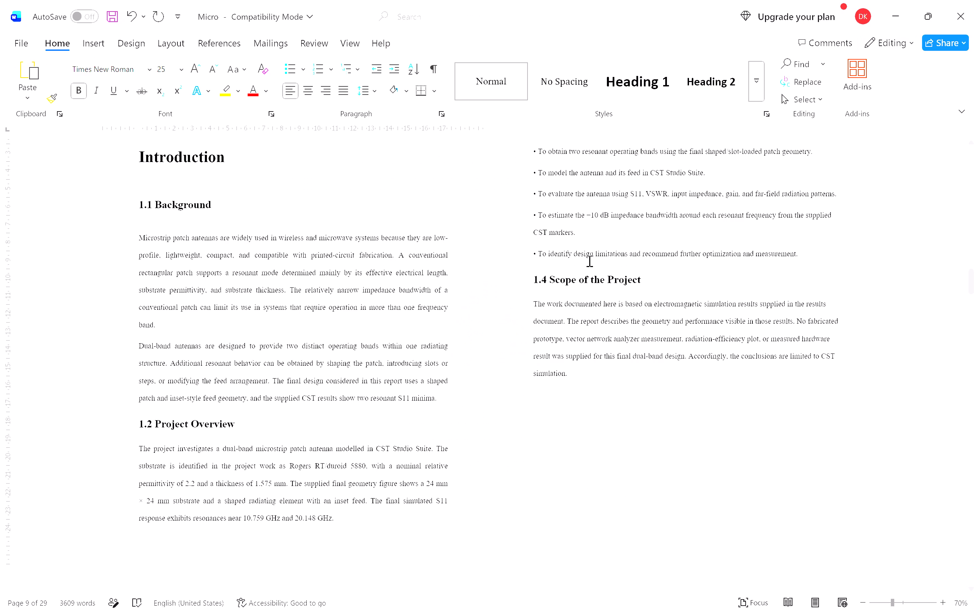
Look over the contents and early chapters of the Micro report and save the document.
scroll(535, 391, up, 2)
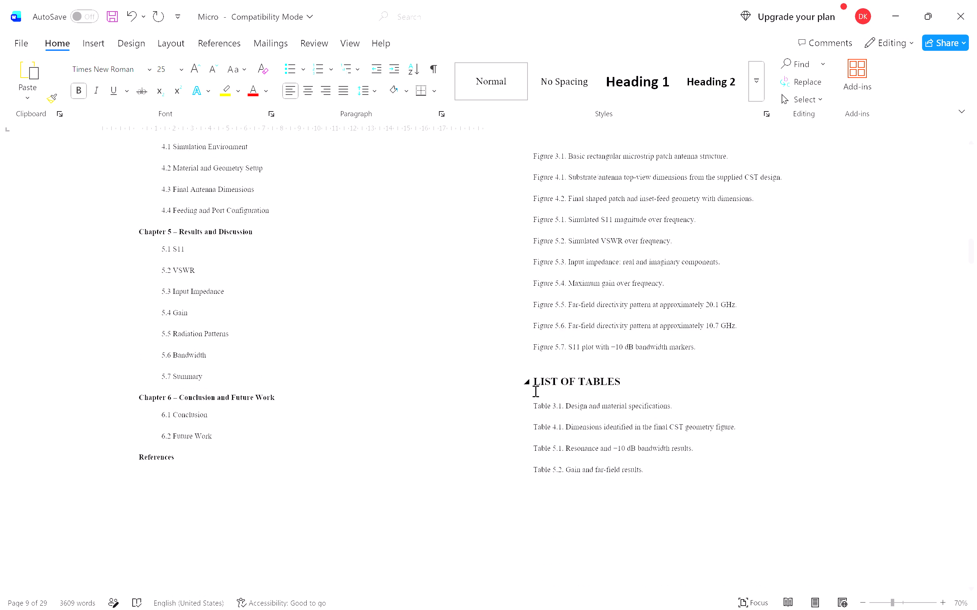
scroll(535, 391, down, 6)
key(ctrl+s)
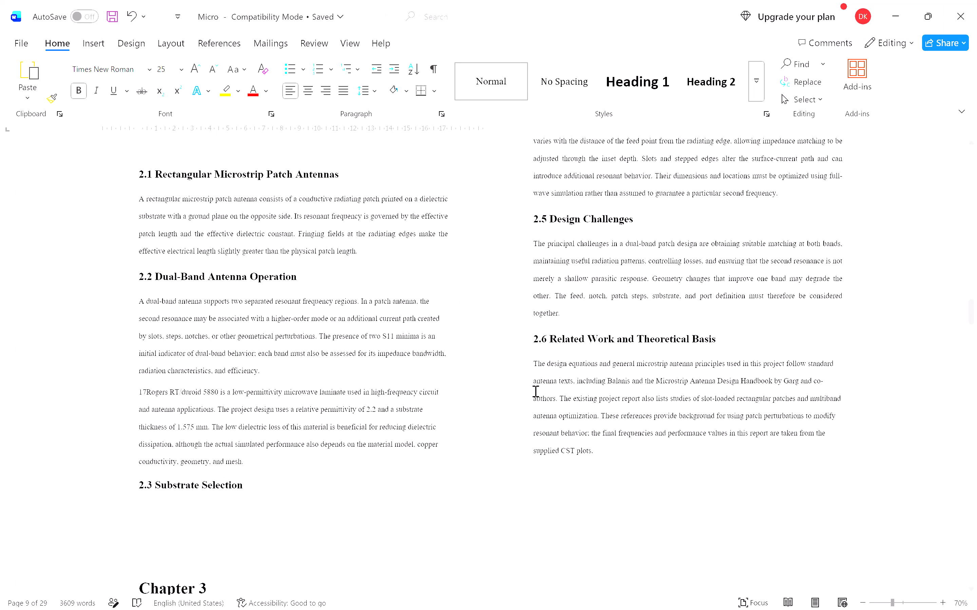
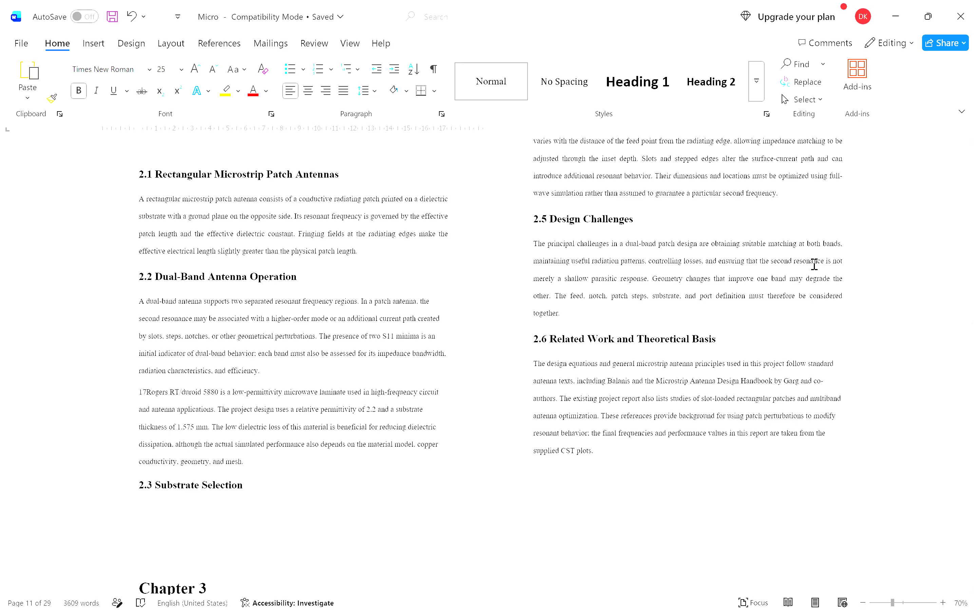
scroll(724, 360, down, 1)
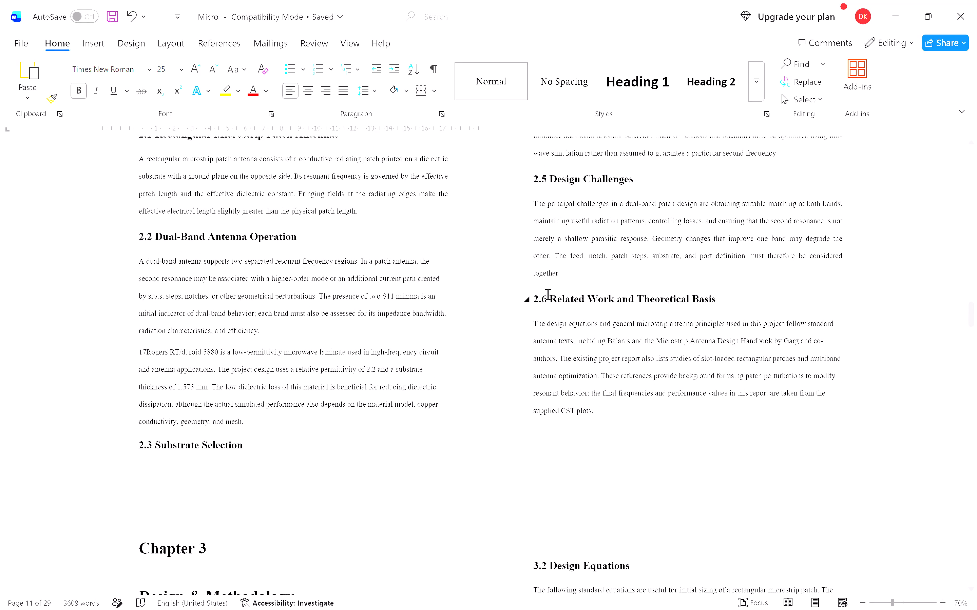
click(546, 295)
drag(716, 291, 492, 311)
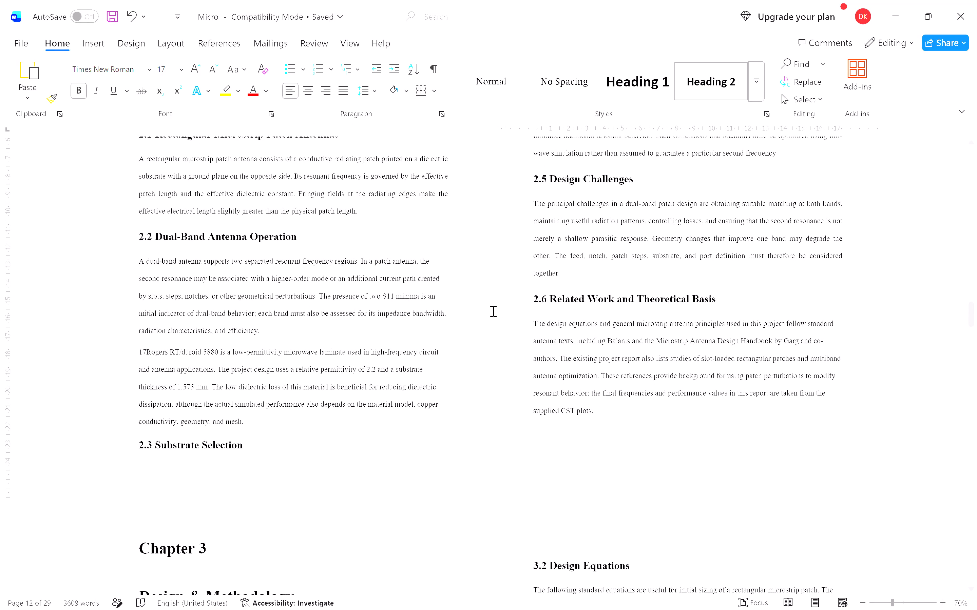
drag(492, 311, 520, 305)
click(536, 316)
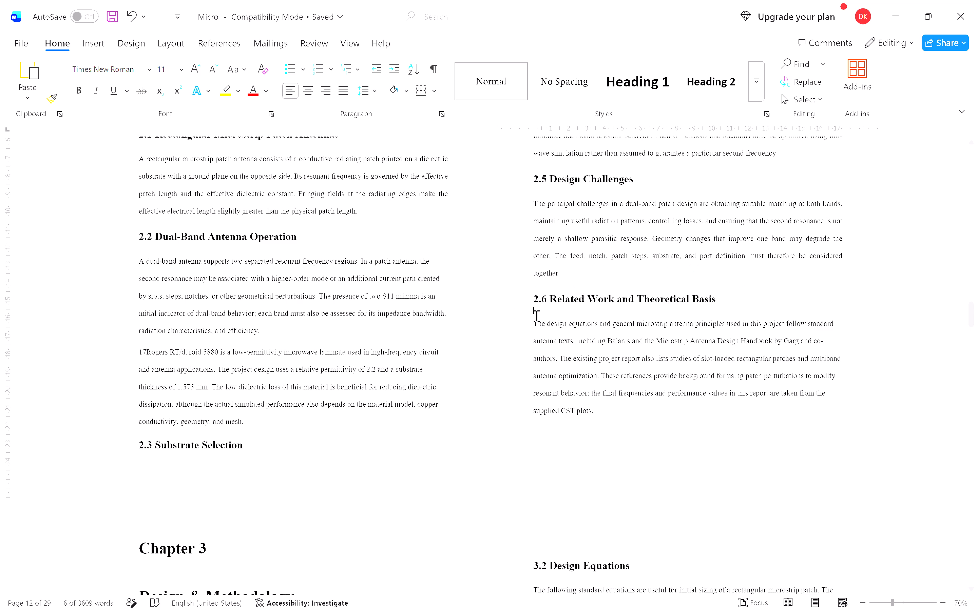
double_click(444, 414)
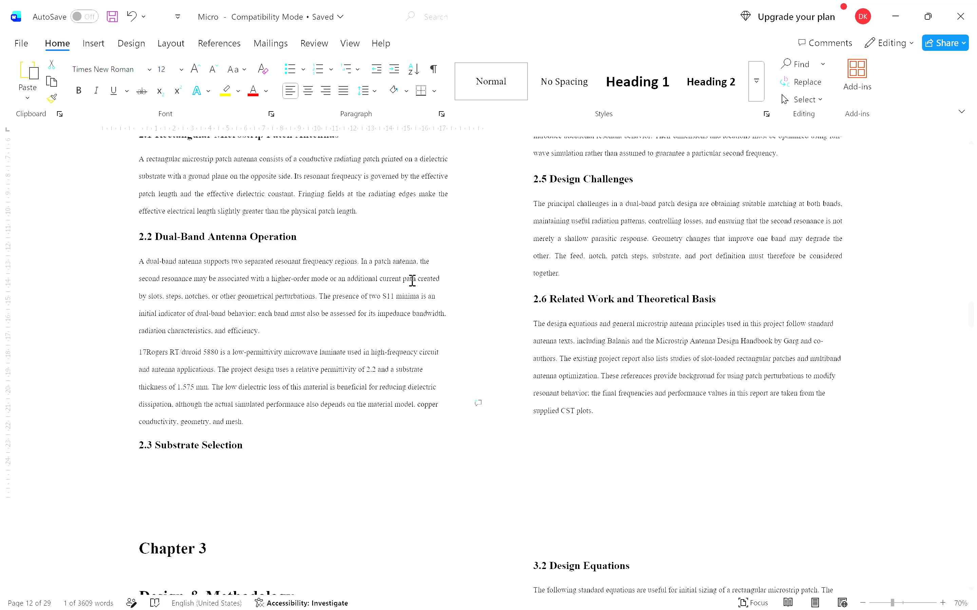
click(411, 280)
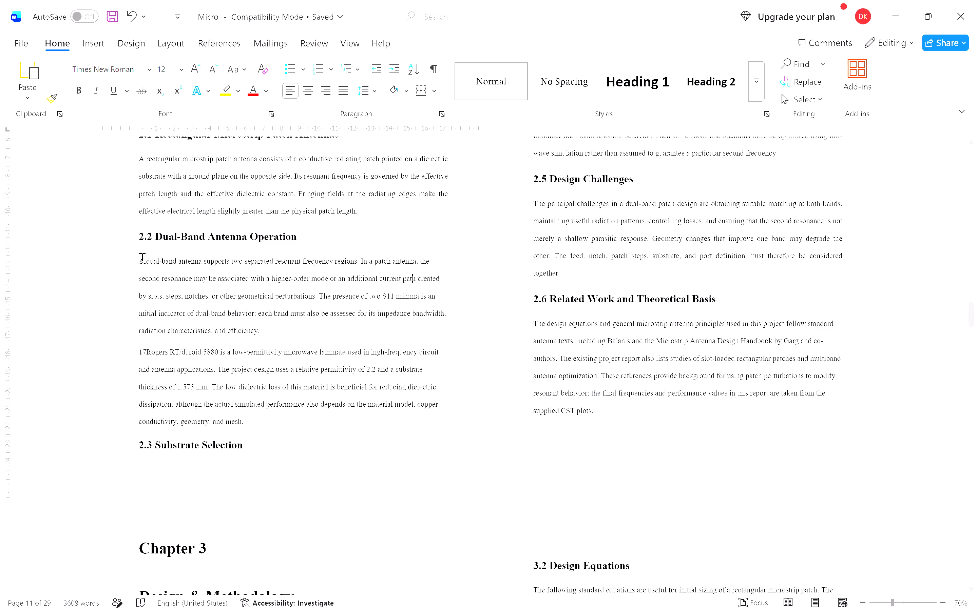
Justify the two body paragraphs under heading 2.2 Dual-Band Antenna Operation.
drag(141, 258, 261, 422)
scroll(261, 422, up, 1)
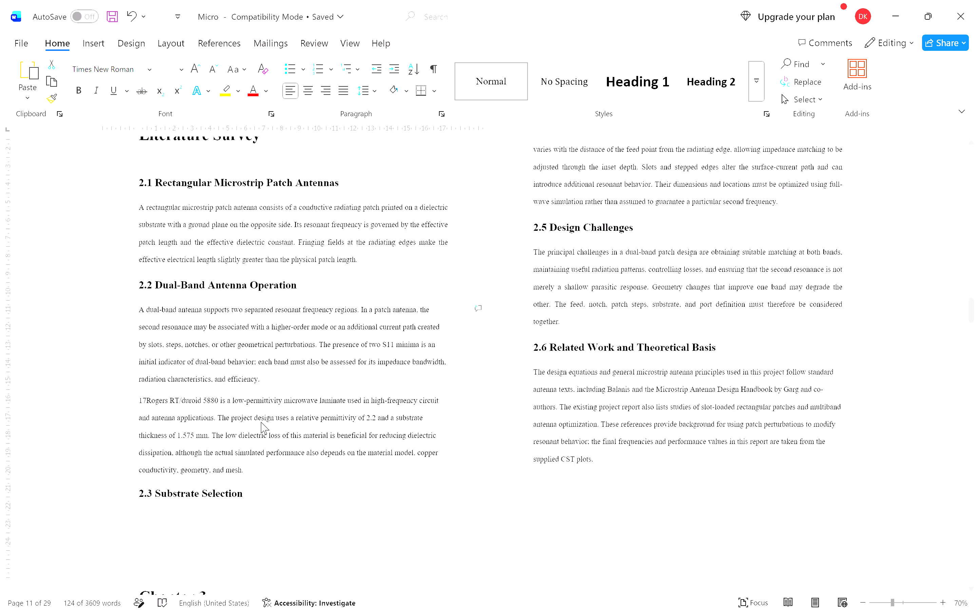
scroll(261, 422, up, 1)
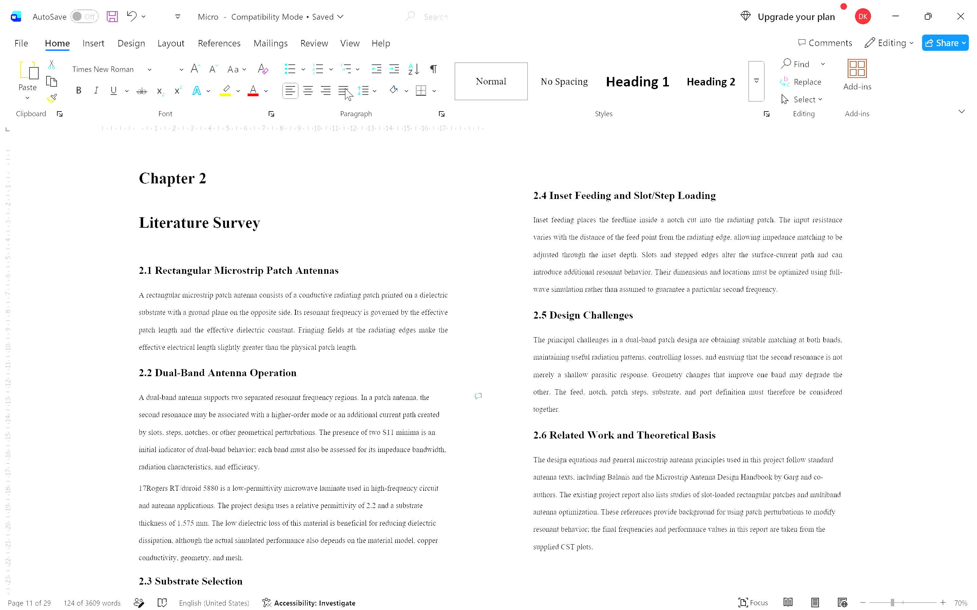
click(344, 88)
Justify the body paragraph under heading 2.6 Related Work and Theoretical Basis.
scroll(677, 344, down, 2)
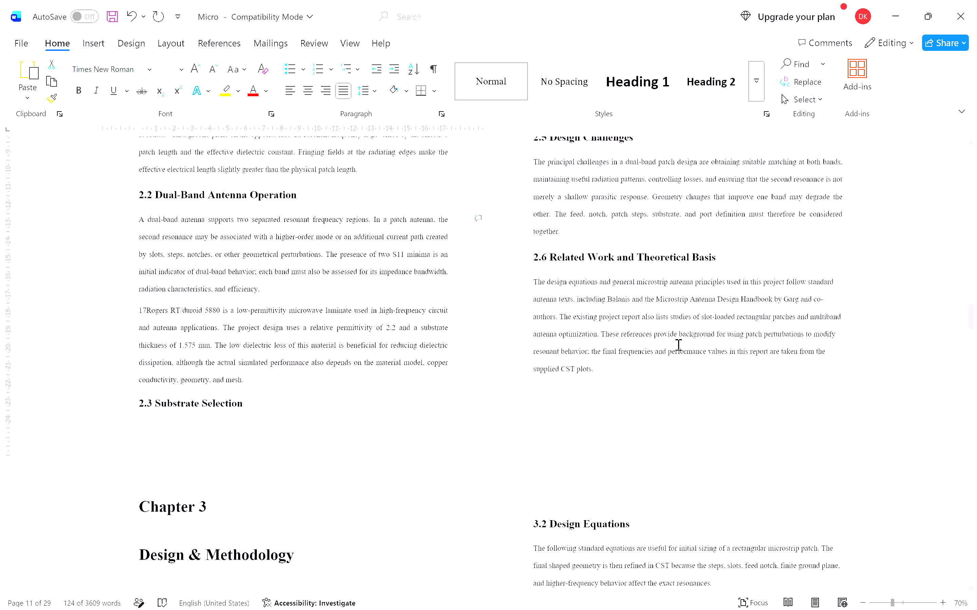
click(534, 282)
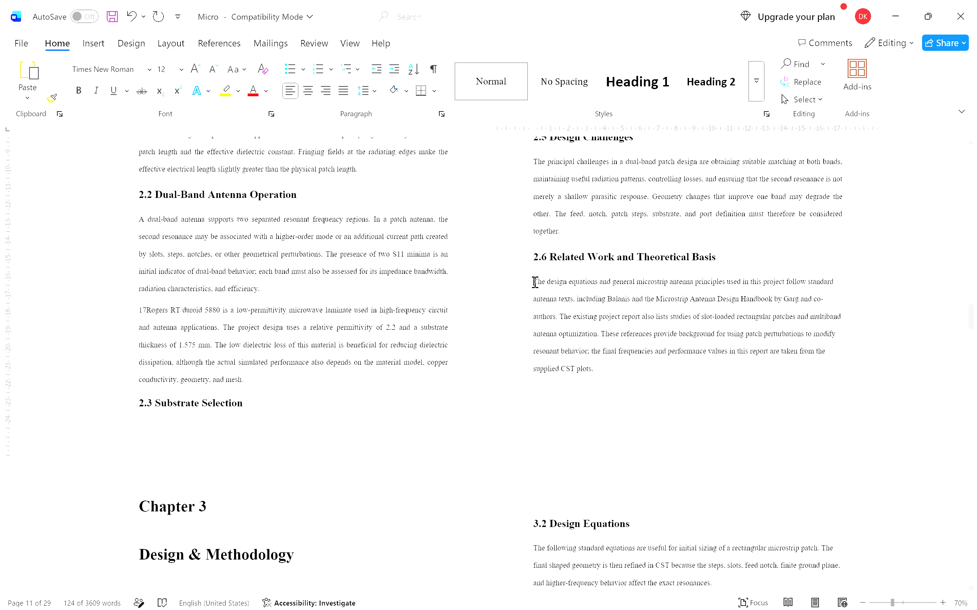
key(ctrl+shift+Down)
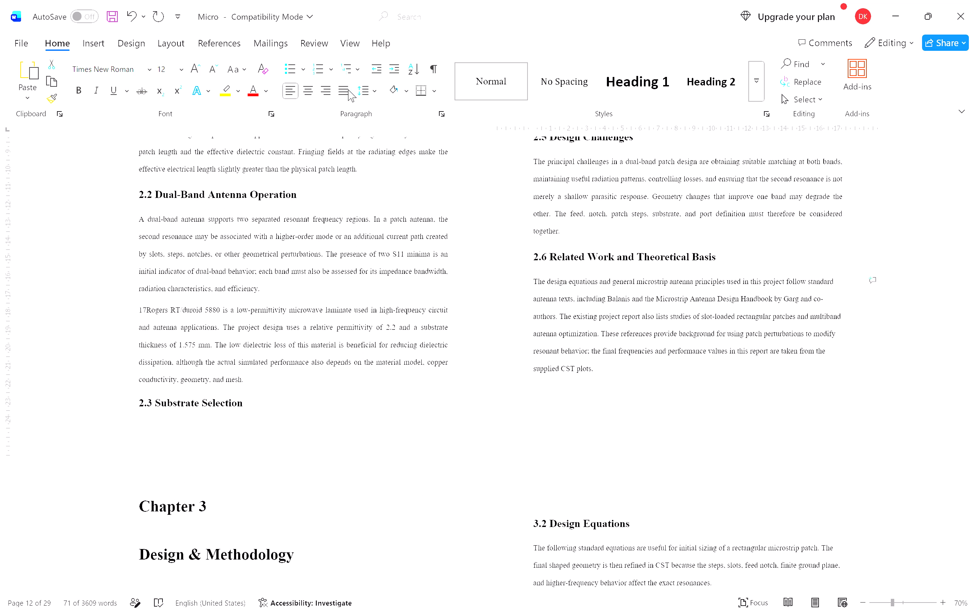
click(348, 89)
click(590, 348)
Delete the trailing period from the Table 3.1 caption below the design specifications table.
scroll(590, 348, down, 2)
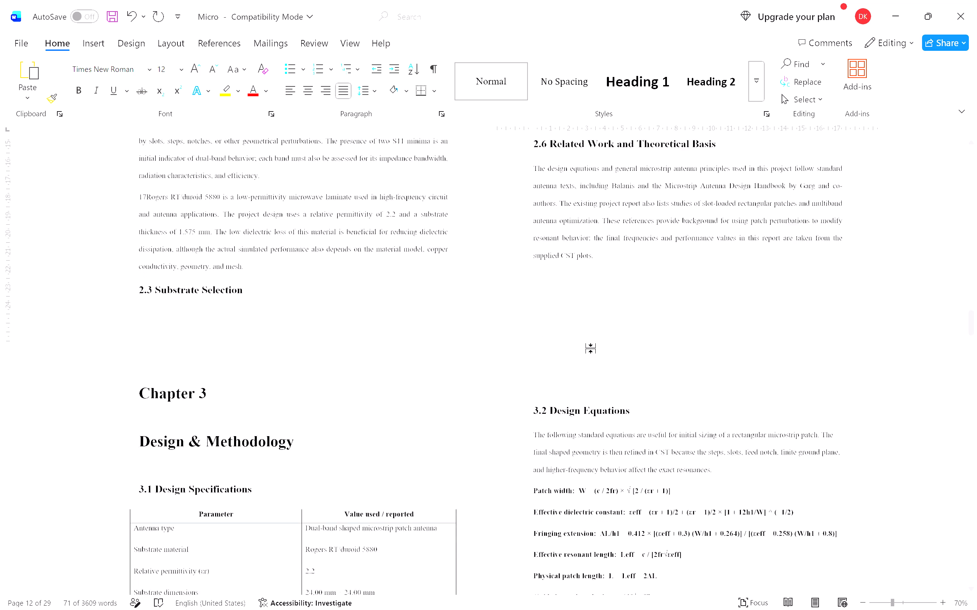
scroll(590, 348, down, 4)
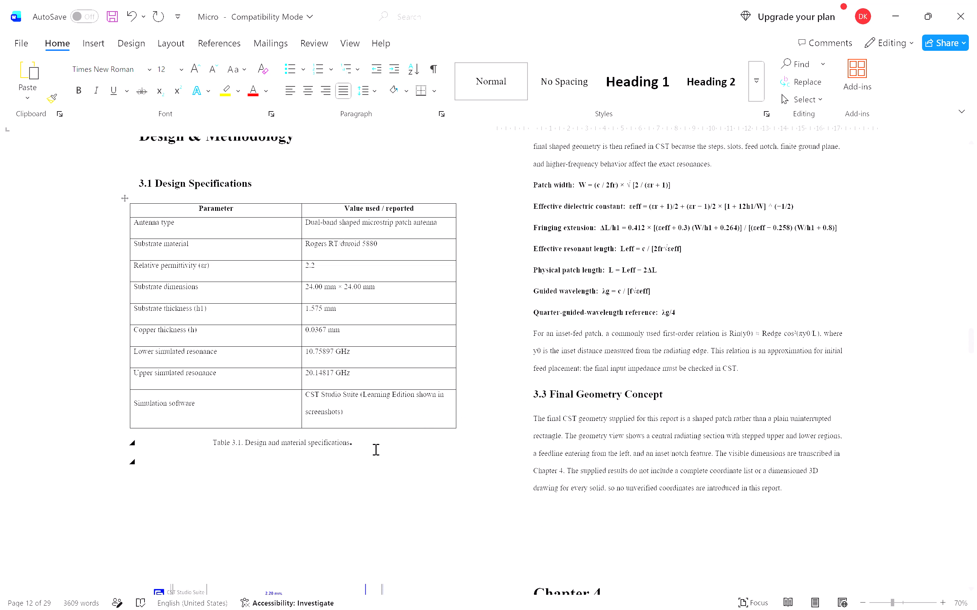
click(375, 449)
click(350, 441)
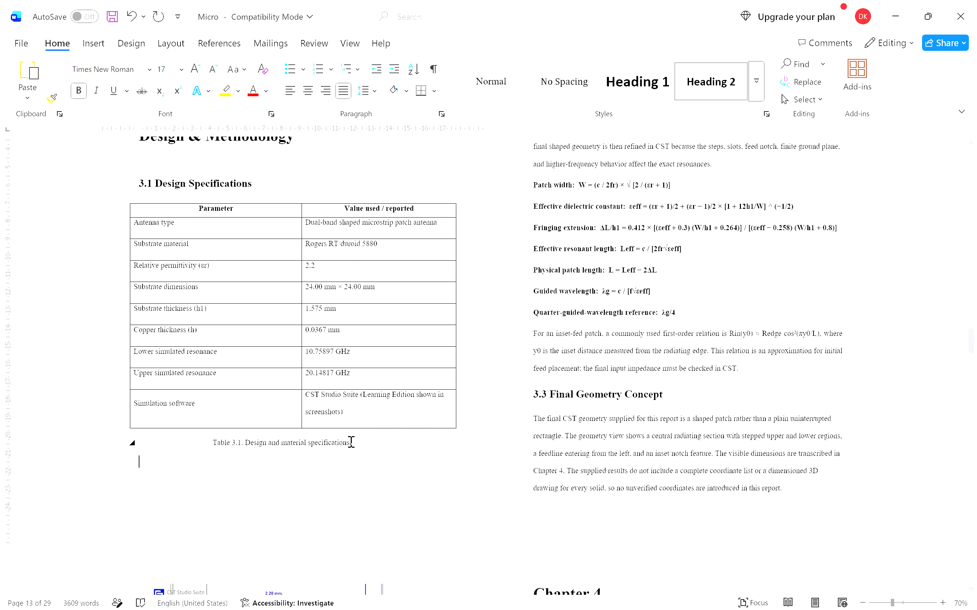
key(Right)
key(BackSpace)
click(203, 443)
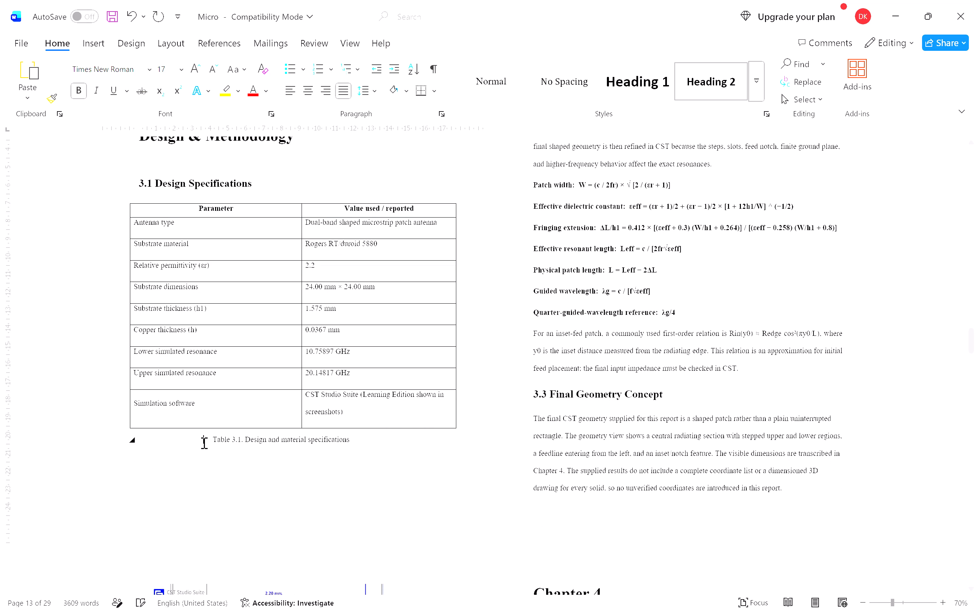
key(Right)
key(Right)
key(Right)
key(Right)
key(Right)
Remove the bold formatting from the equation lines in section 3.2, from Patch width through Quarter-guided-wavelength reference.
scroll(203, 443, up, 1)
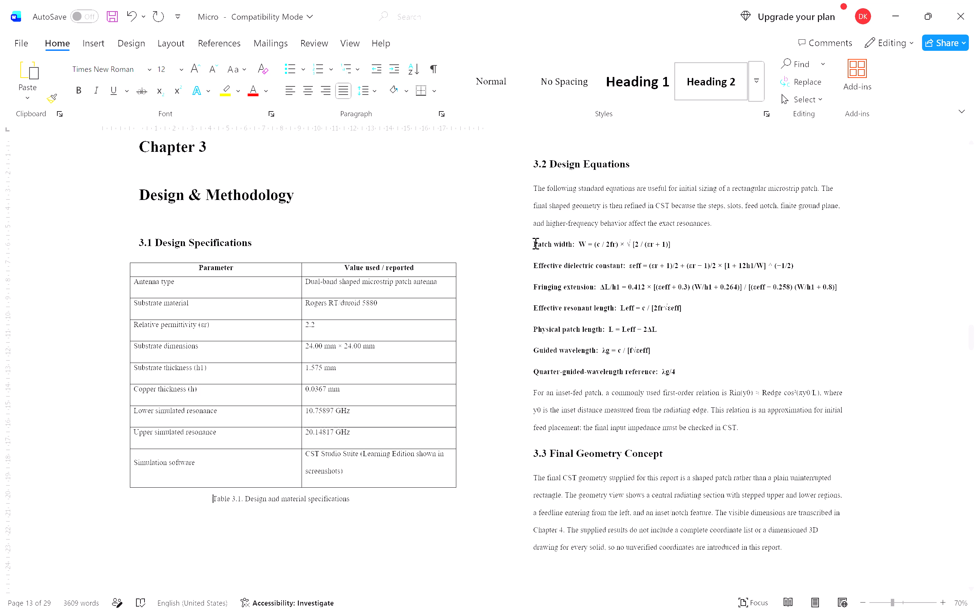
drag(535, 243, 623, 334)
drag(623, 334, 625, 266)
click(625, 266)
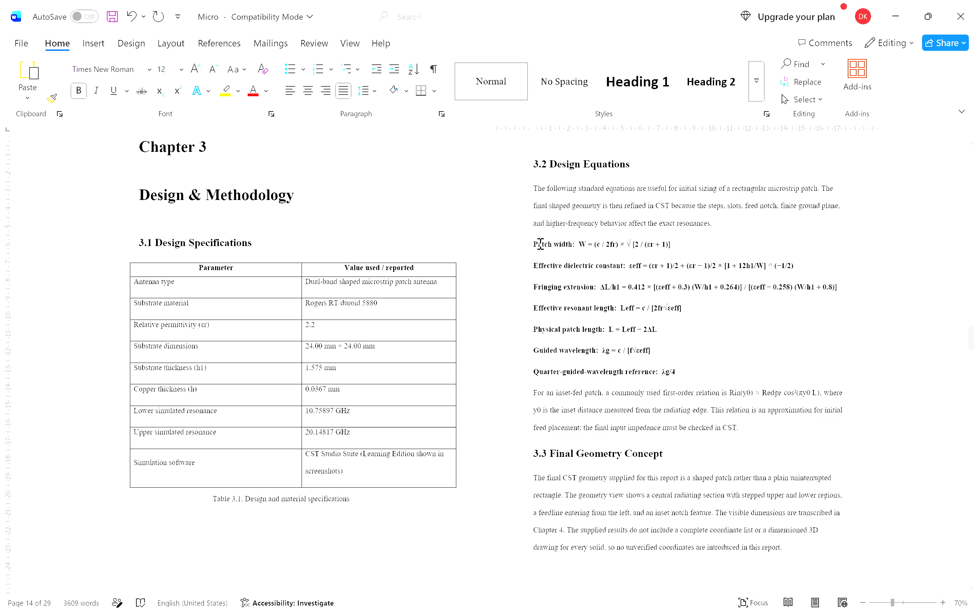
drag(533, 243, 659, 373)
drag(659, 373, 685, 364)
click(685, 364)
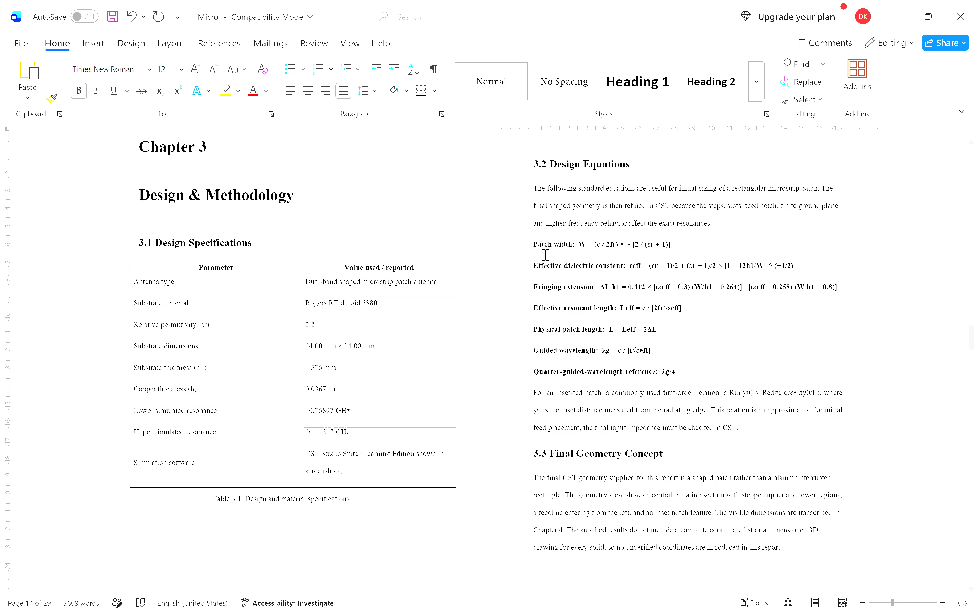
drag(526, 243, 684, 371)
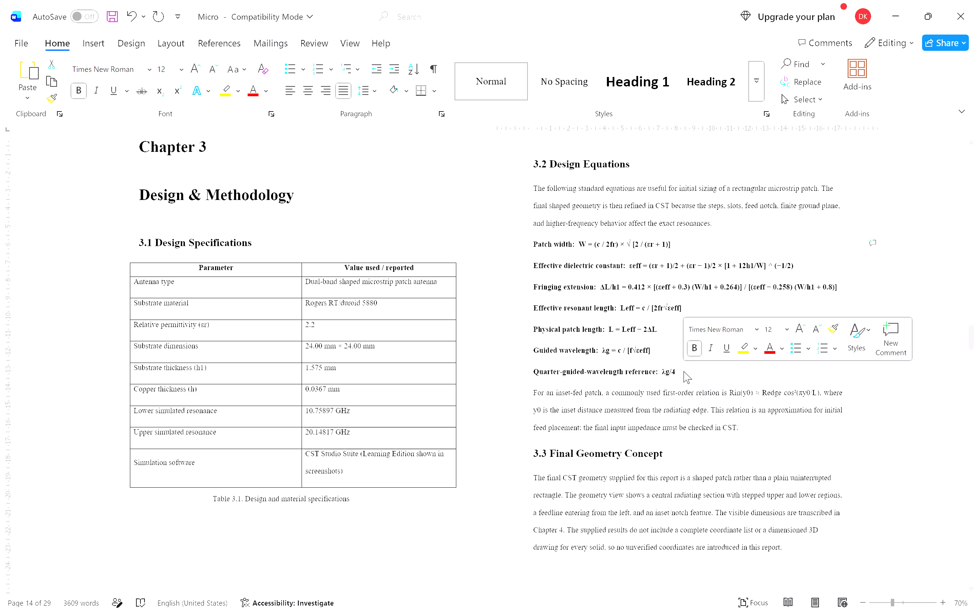
click(77, 88)
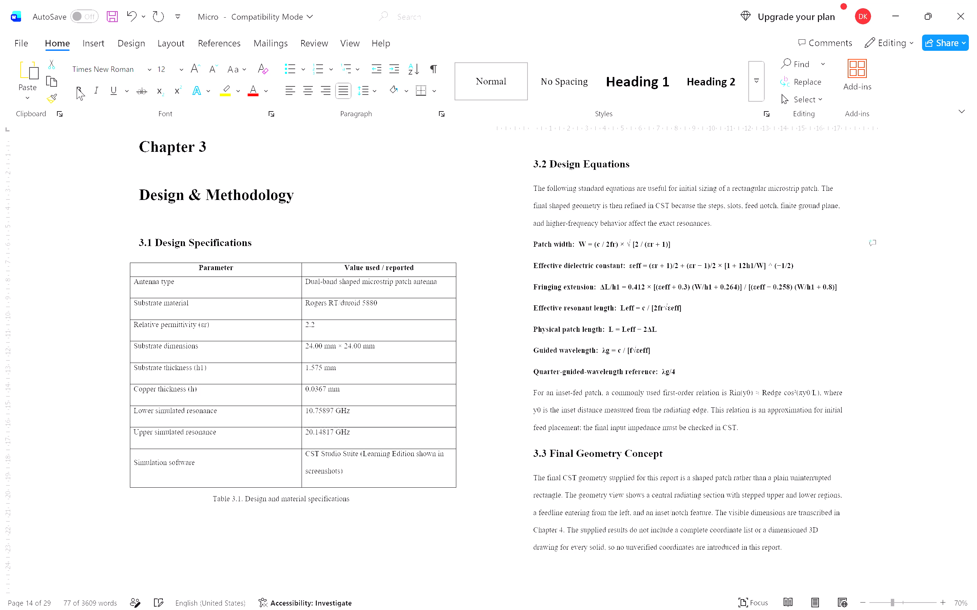
click(579, 321)
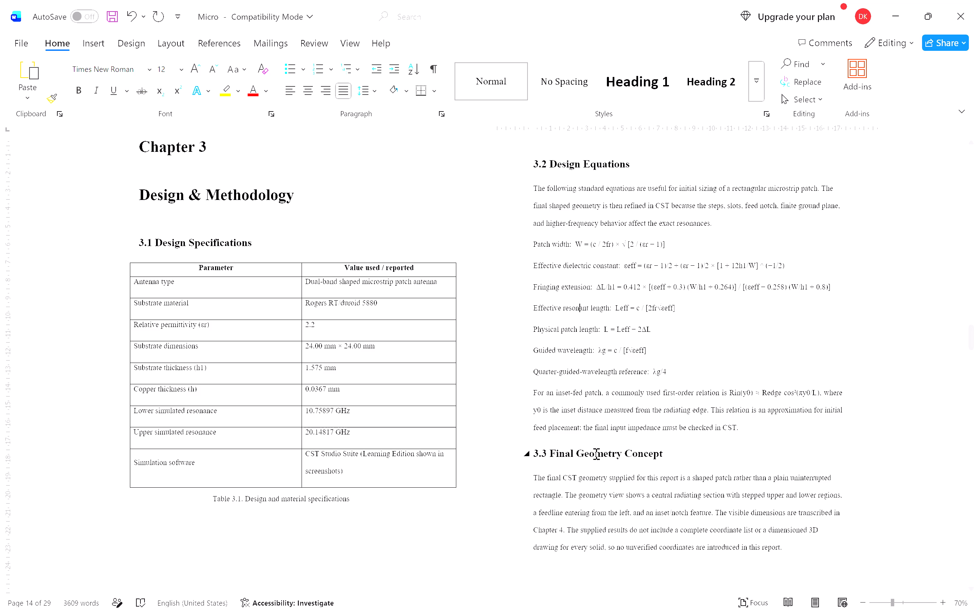
Insert a tab between the number and the title in headings 3.3 Final Geometry Concept and 3.2 Design Equations.
click(551, 452)
key(Tab)
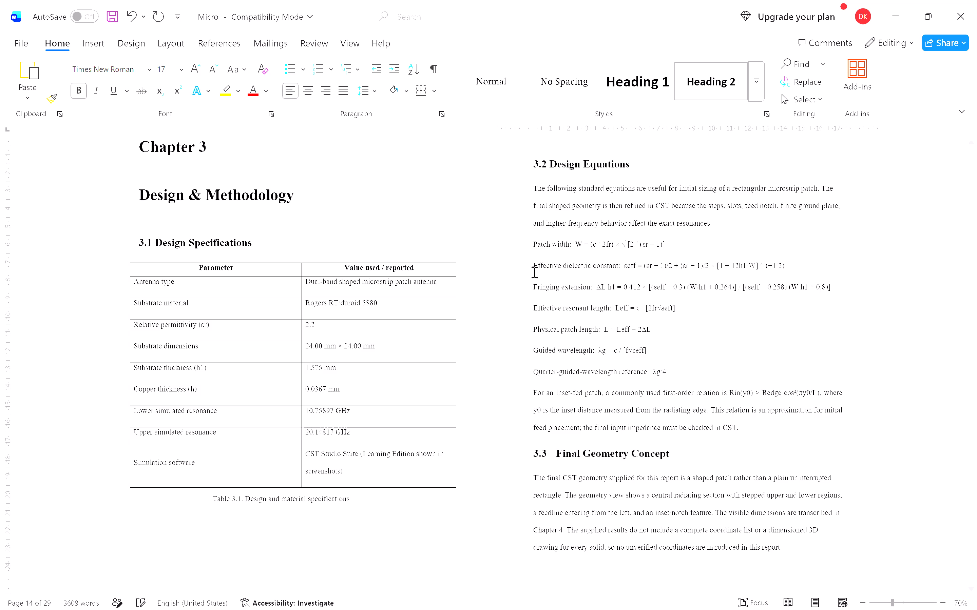
click(546, 162)
key(Tab)
Insert a tab between the number and the title in heading 3.1 Design Specifications.
click(158, 243)
key(Tab)
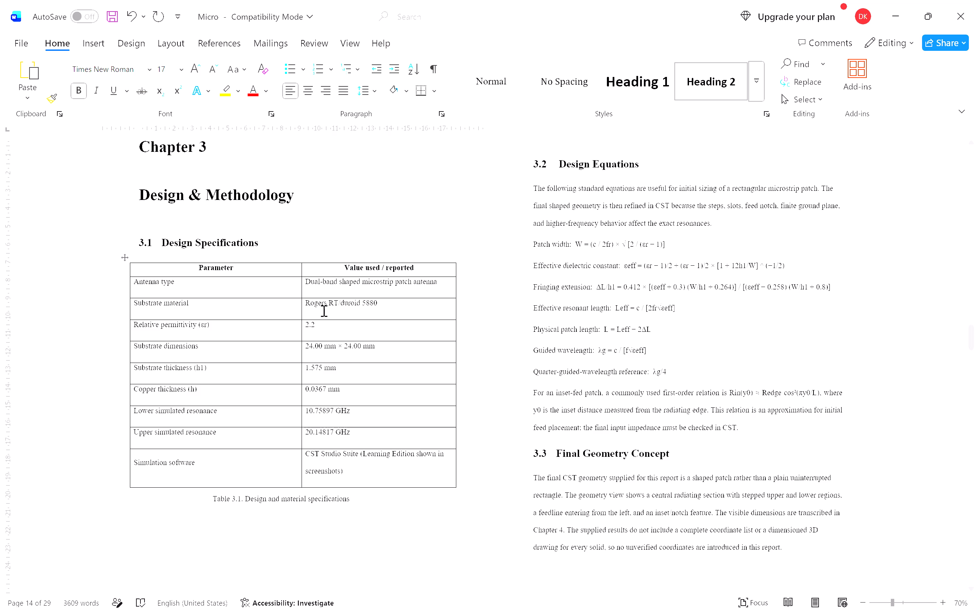
Widen the design specifications table slightly and narrow its Parameter column so the Simulation software value fits on one line.
scroll(350, 405, down, 1)
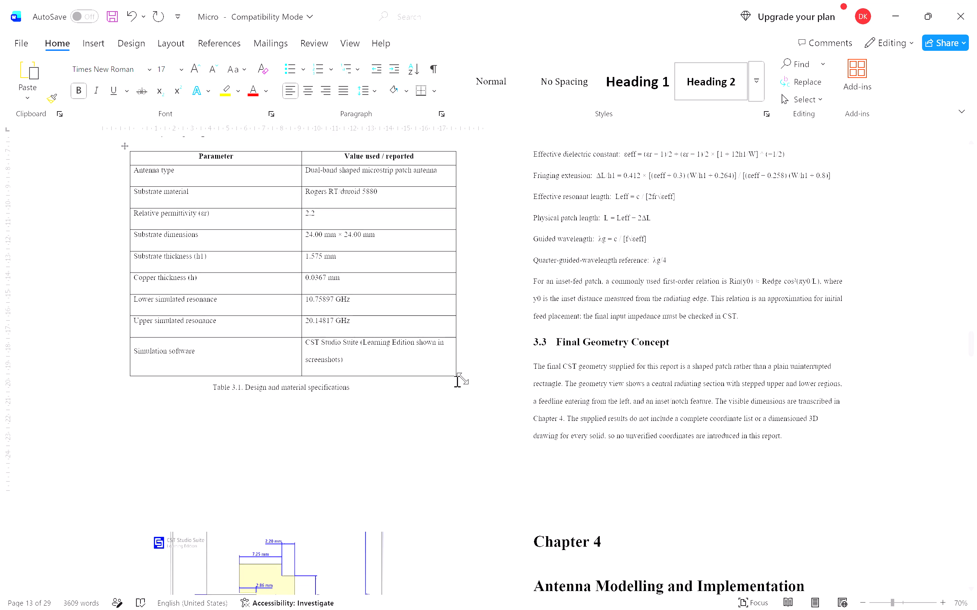
drag(462, 378, 472, 366)
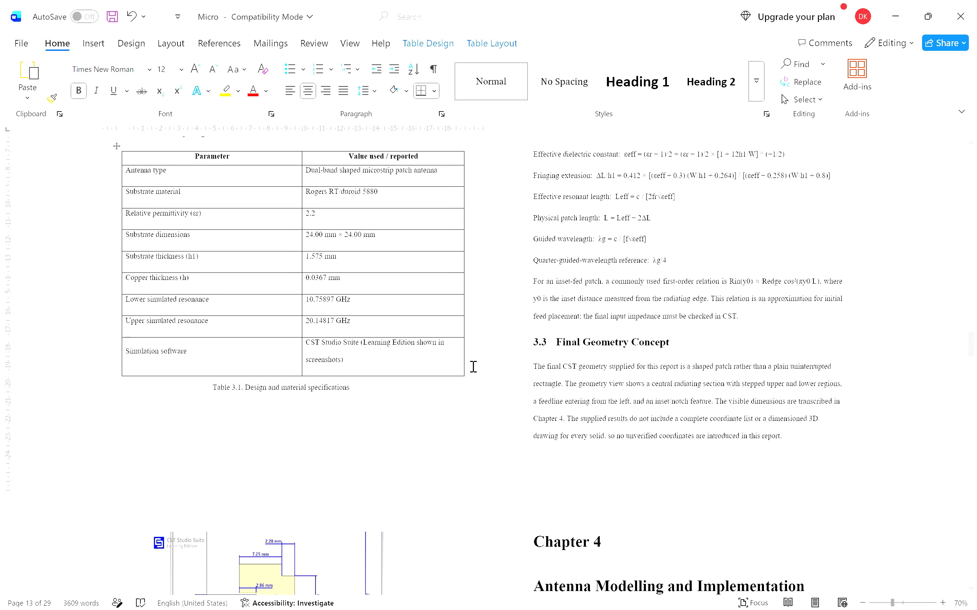
click(464, 385)
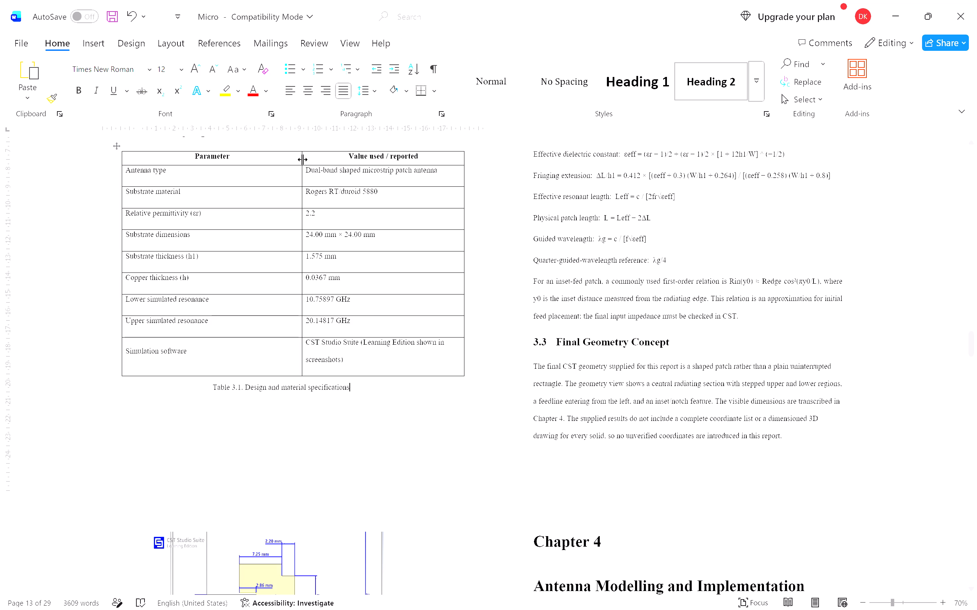
drag(302, 157, 266, 162)
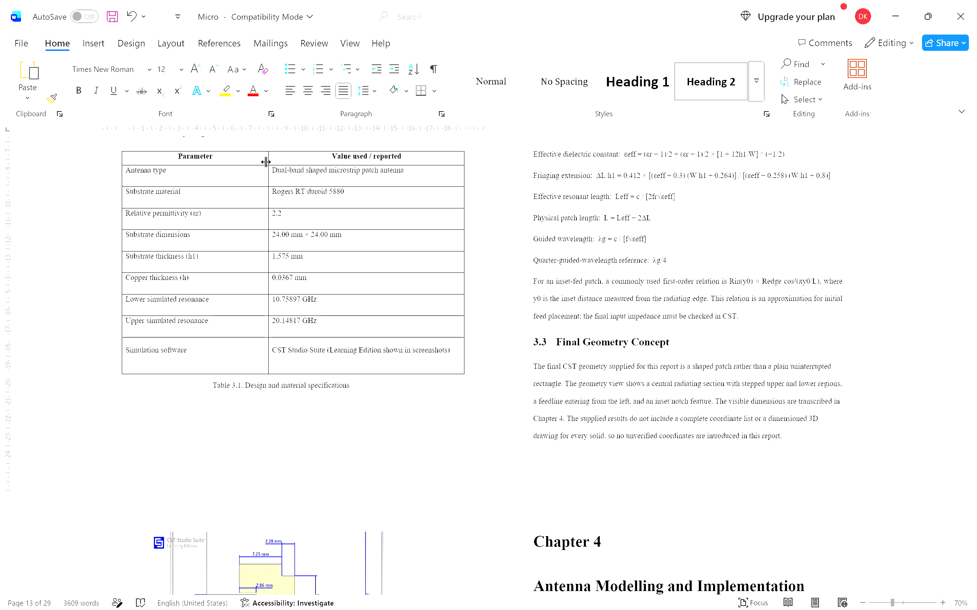
drag(266, 162, 258, 164)
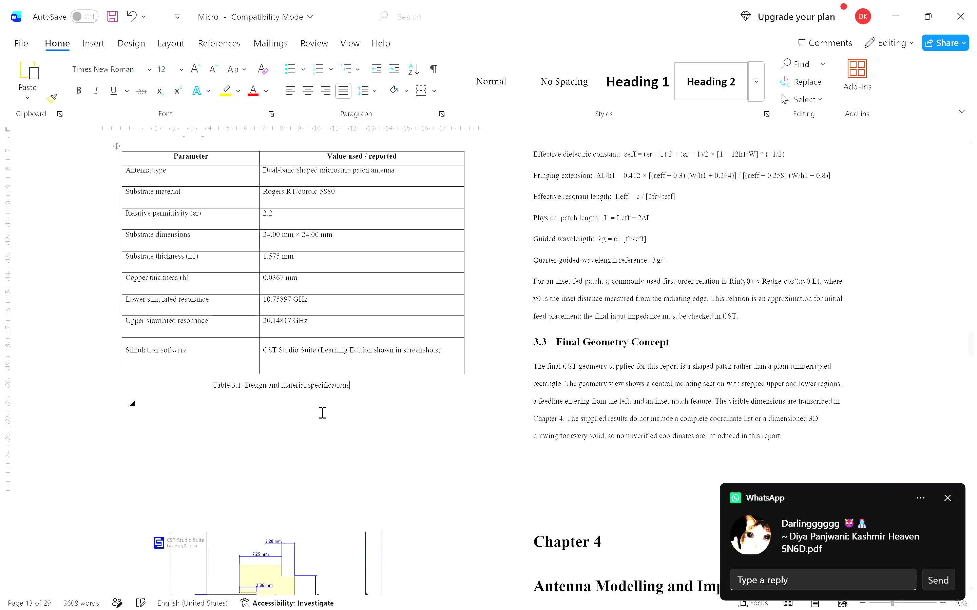
click(302, 408)
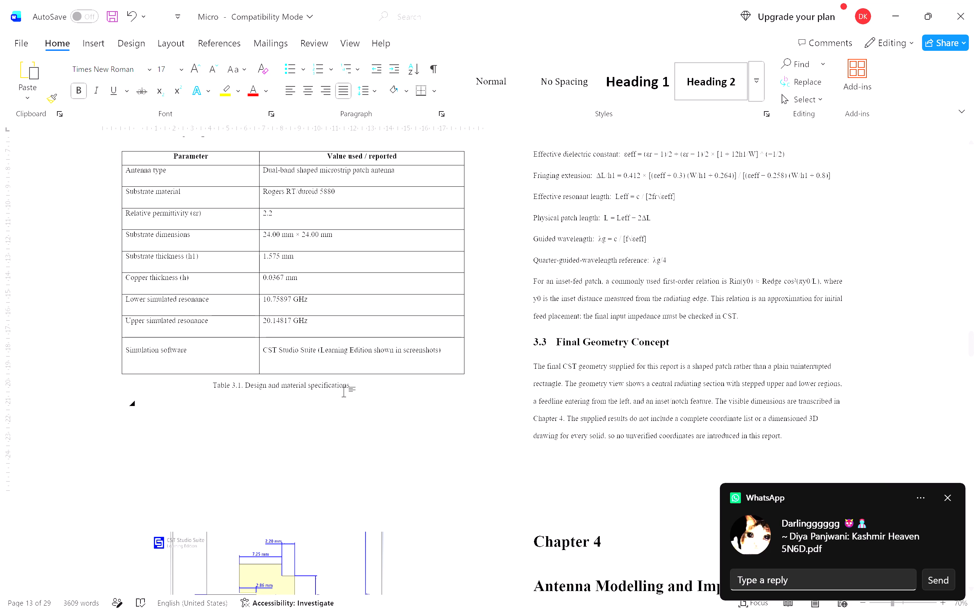
Add a period at the end of the Table 3.1 caption below the design specifications table.
click(349, 390)
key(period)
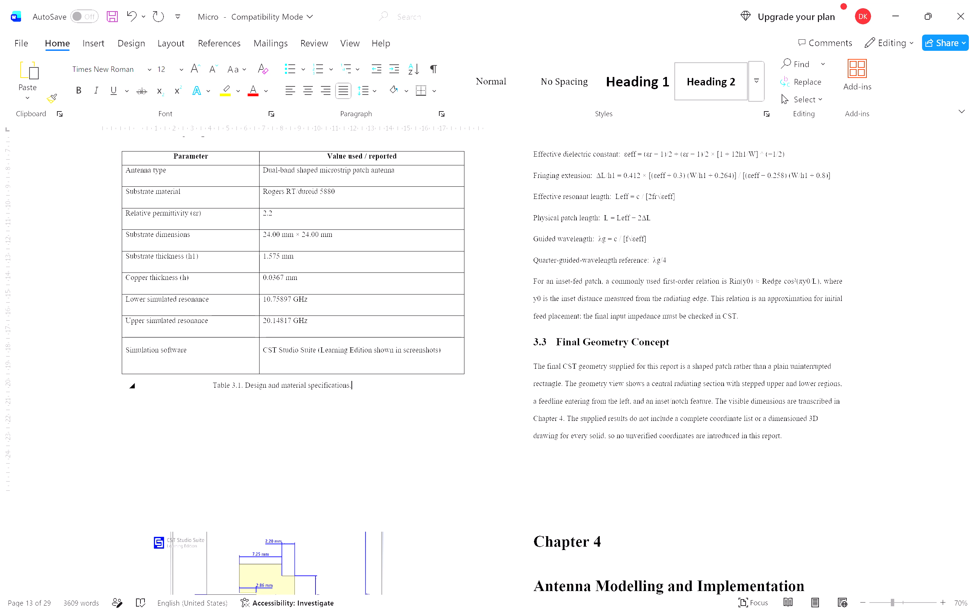
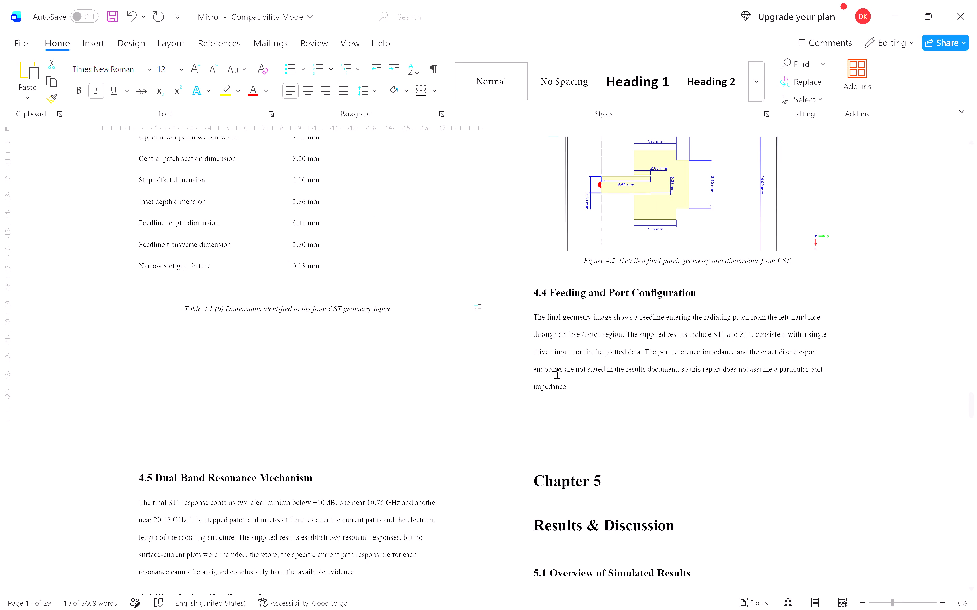
Redo the break between Chapter 5 and its title so Results & Discussion starts as its own paragraph.
scroll(548, 379, down, 3)
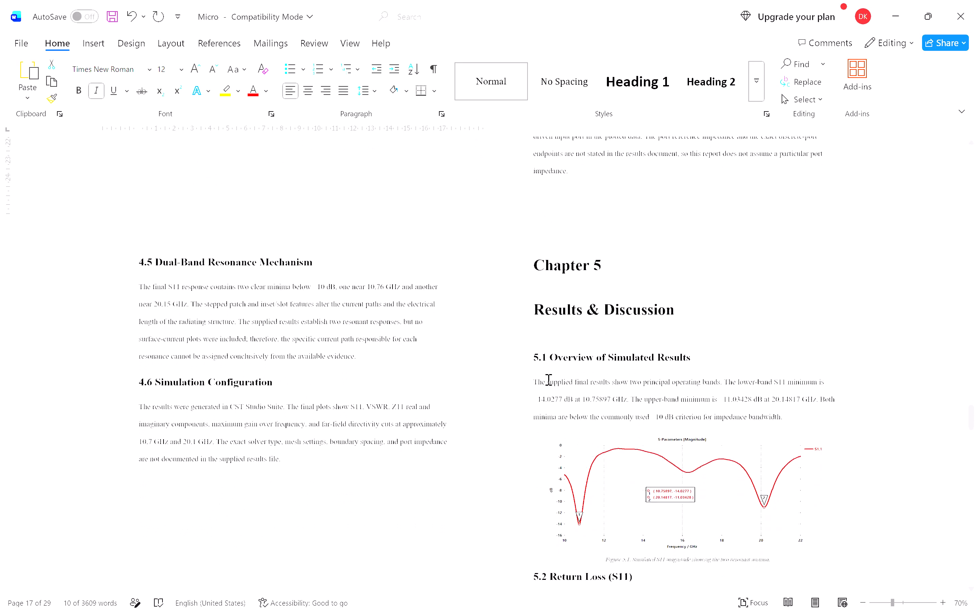
click(532, 318)
key(backslash)
key(BackSpace)
key(BackSpace)
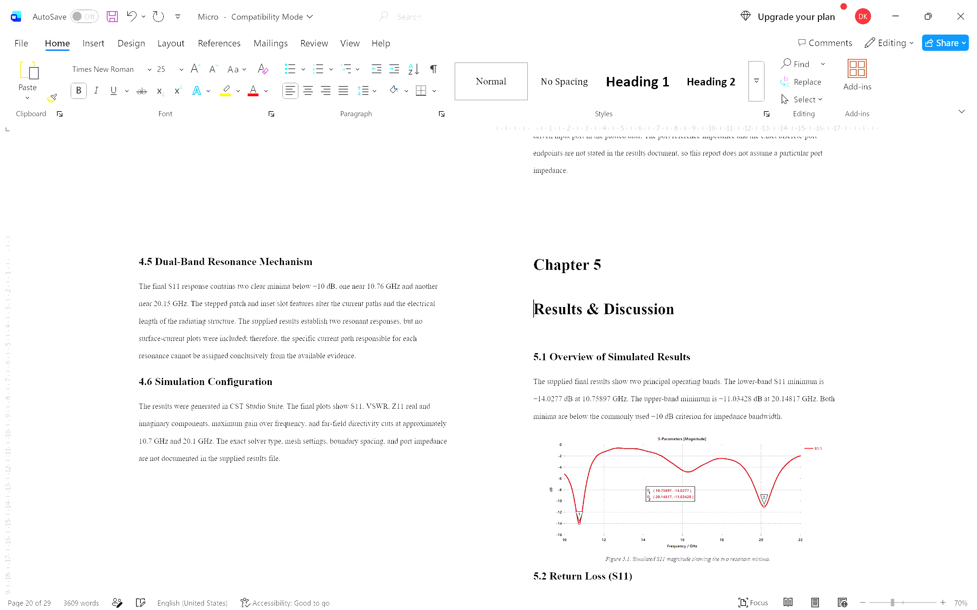
key(Return)
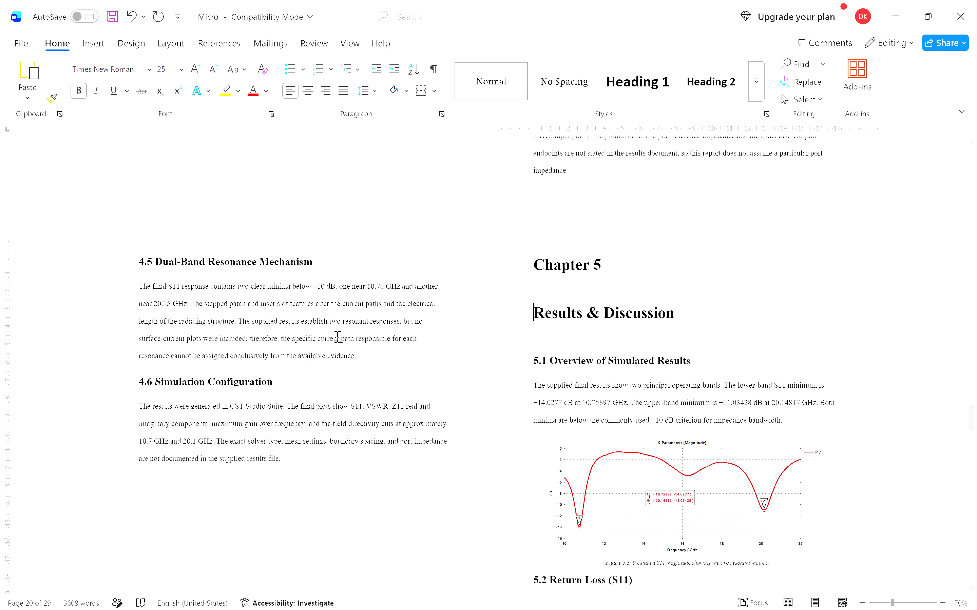
Italicize the Table 4.1.(a) caption below the layer table in section 4.2.
scroll(337, 336, up, 1)
scroll(294, 390, up, 5)
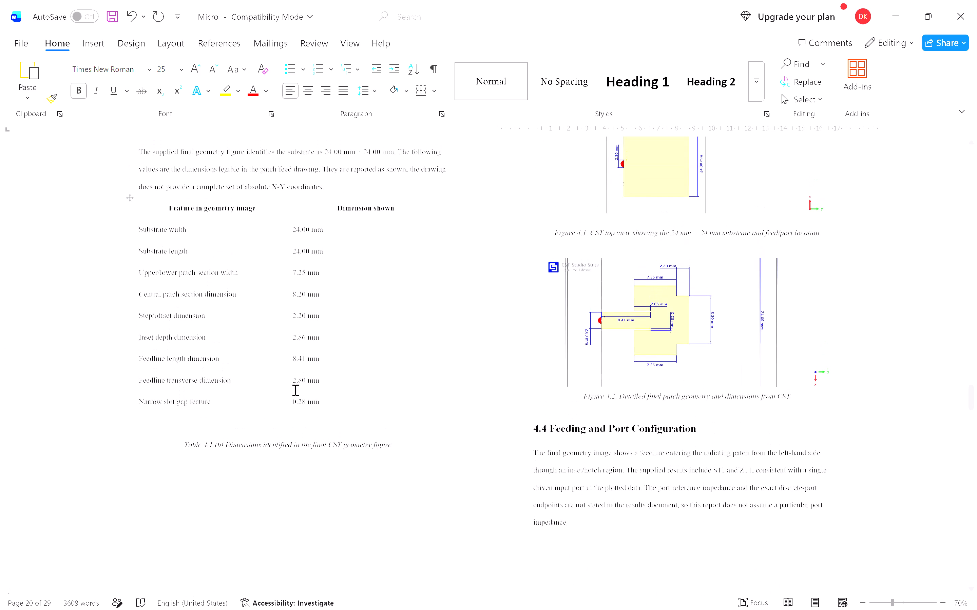
scroll(562, 396, up, 3)
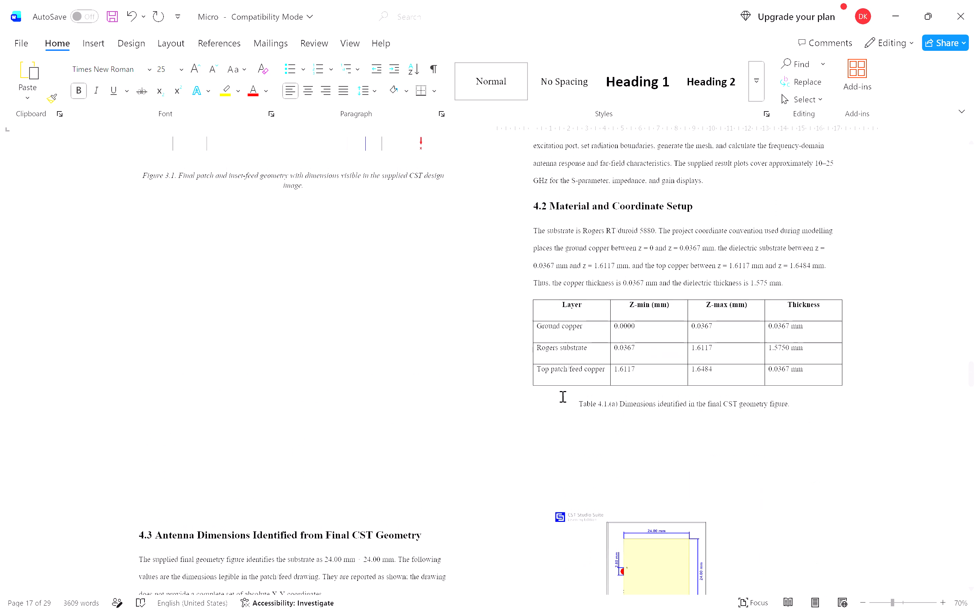
drag(571, 404, 808, 407)
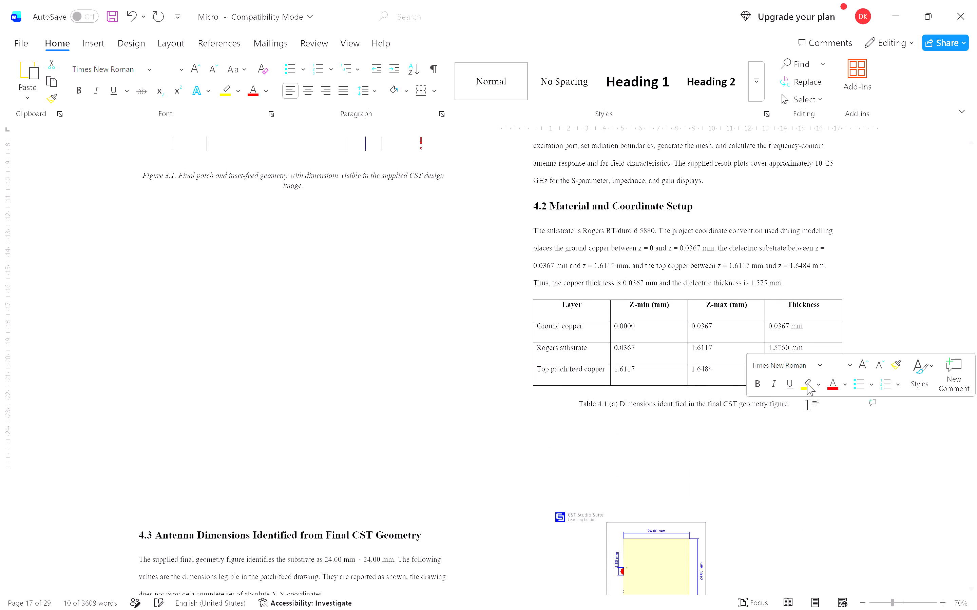
click(767, 383)
click(721, 408)
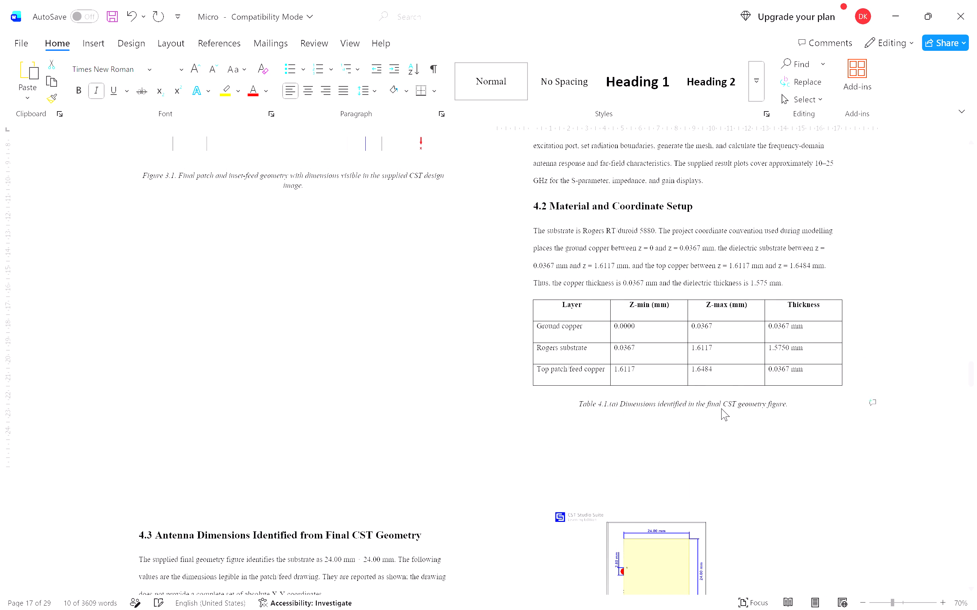
Apply the plain borderless table style to the layer thickness table in section 4.2 and widen the table slightly.
scroll(713, 440, up, 1)
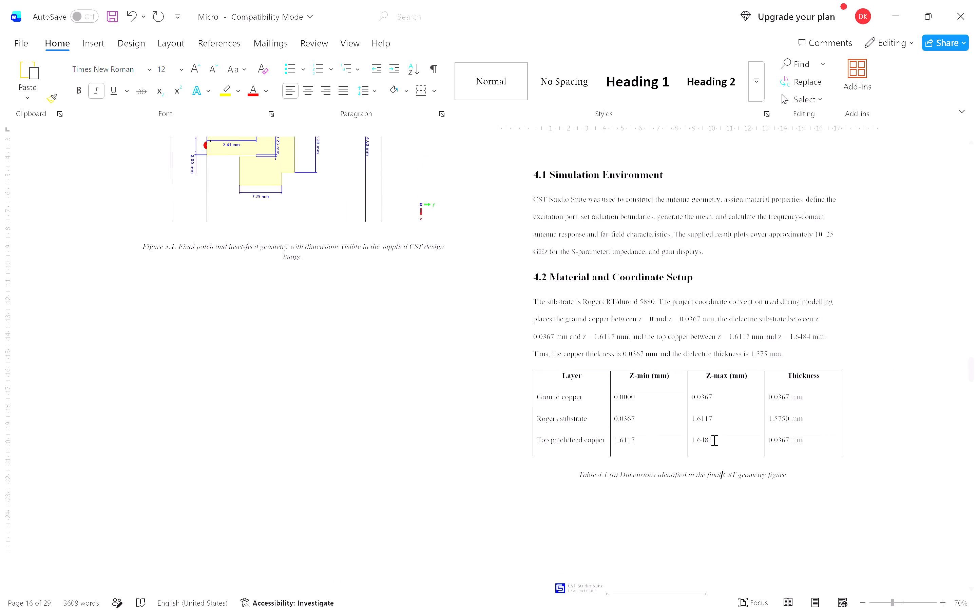
click(587, 393)
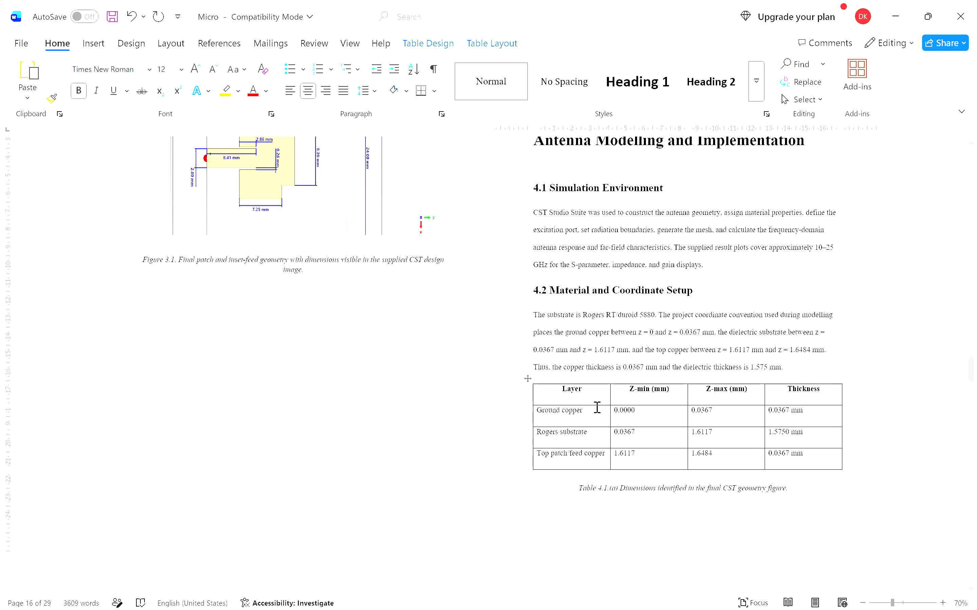
click(436, 37)
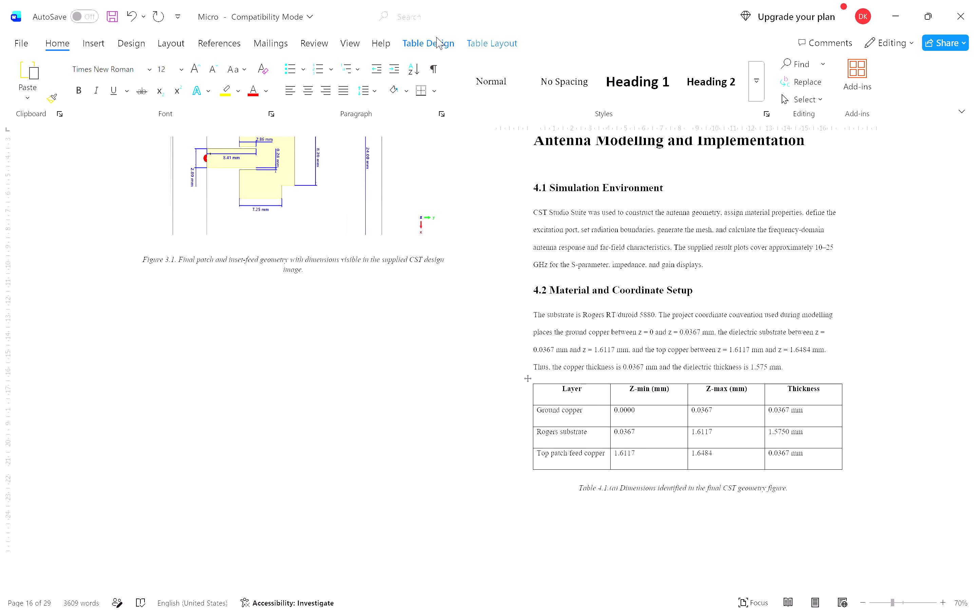
click(198, 70)
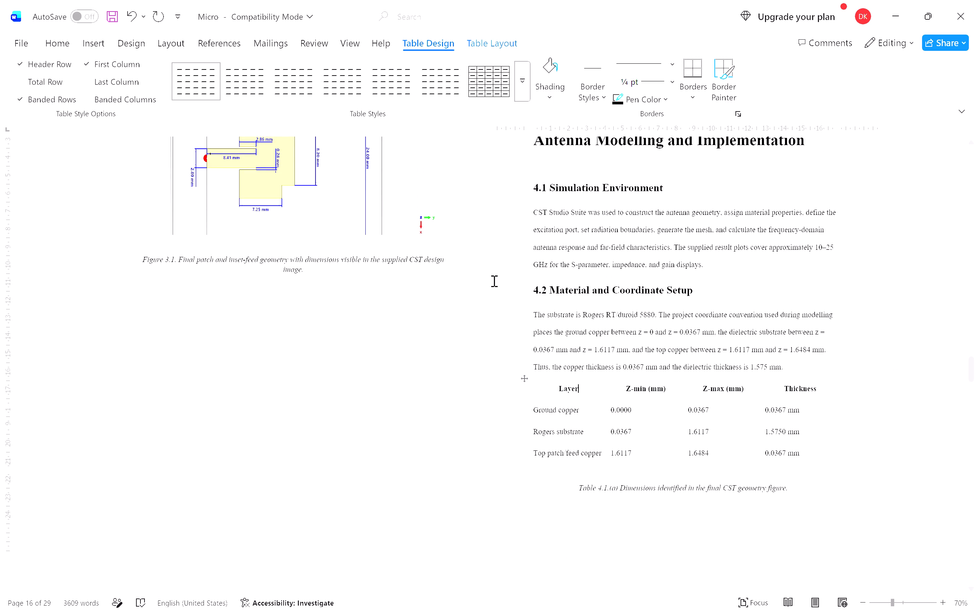
drag(845, 477, 845, 467)
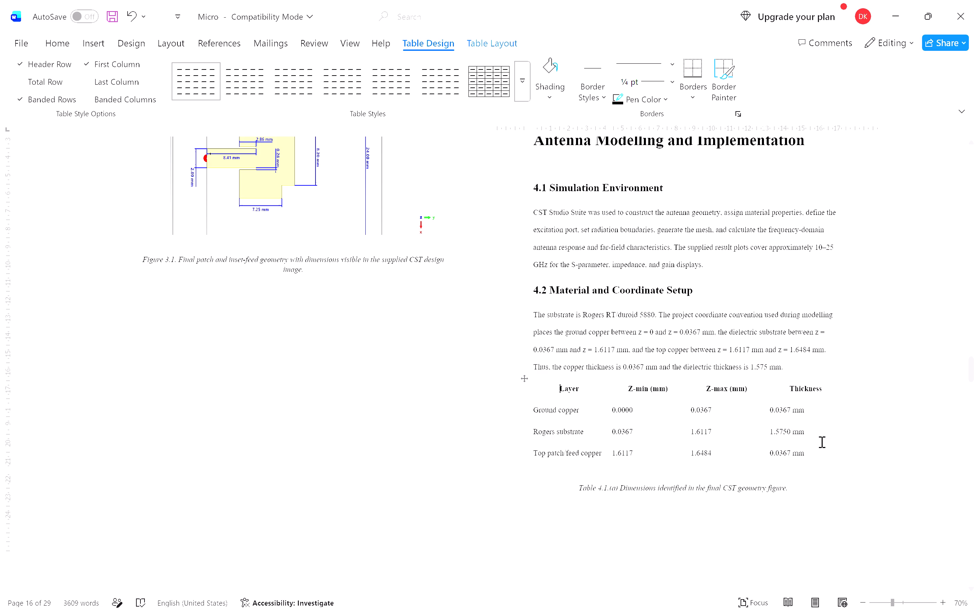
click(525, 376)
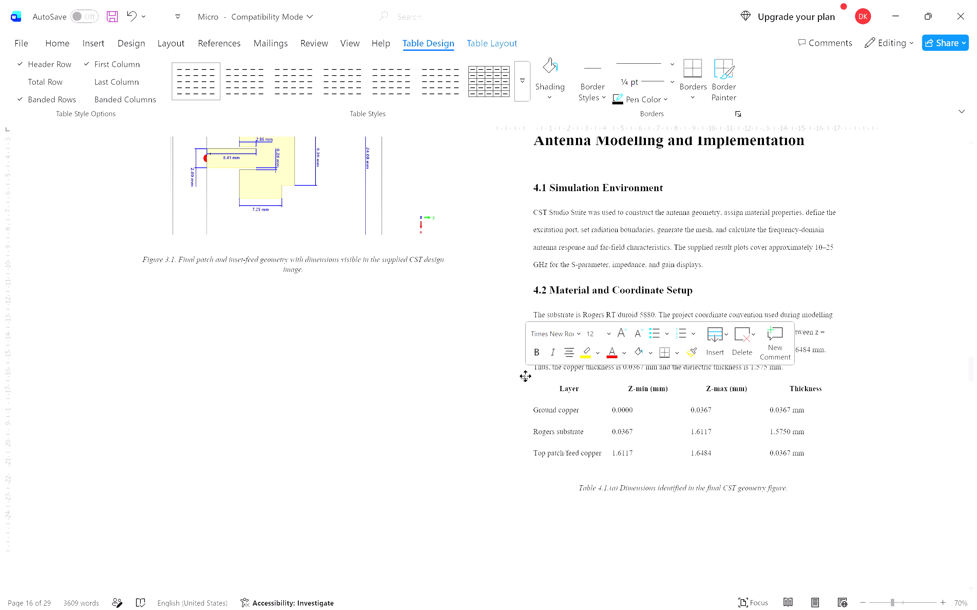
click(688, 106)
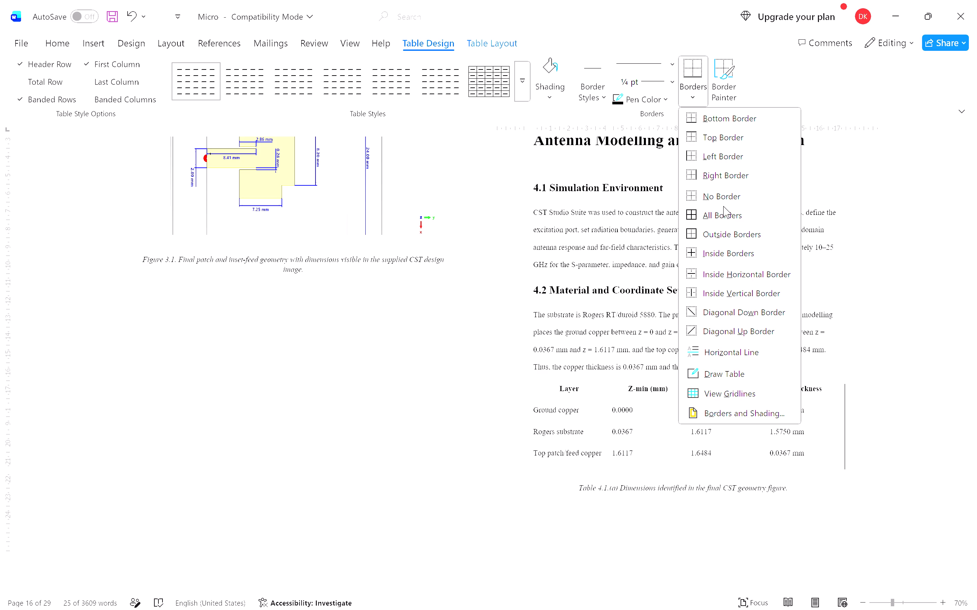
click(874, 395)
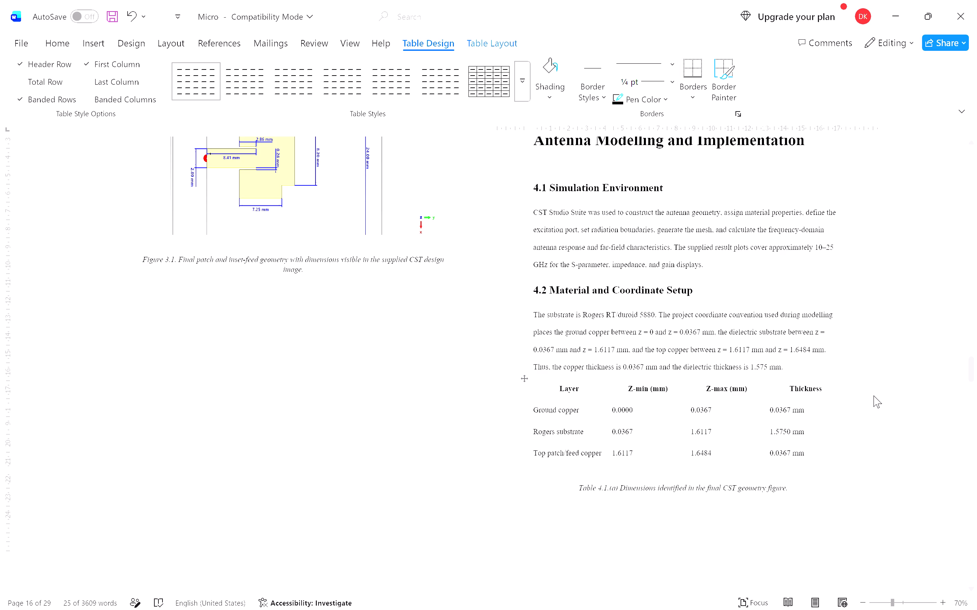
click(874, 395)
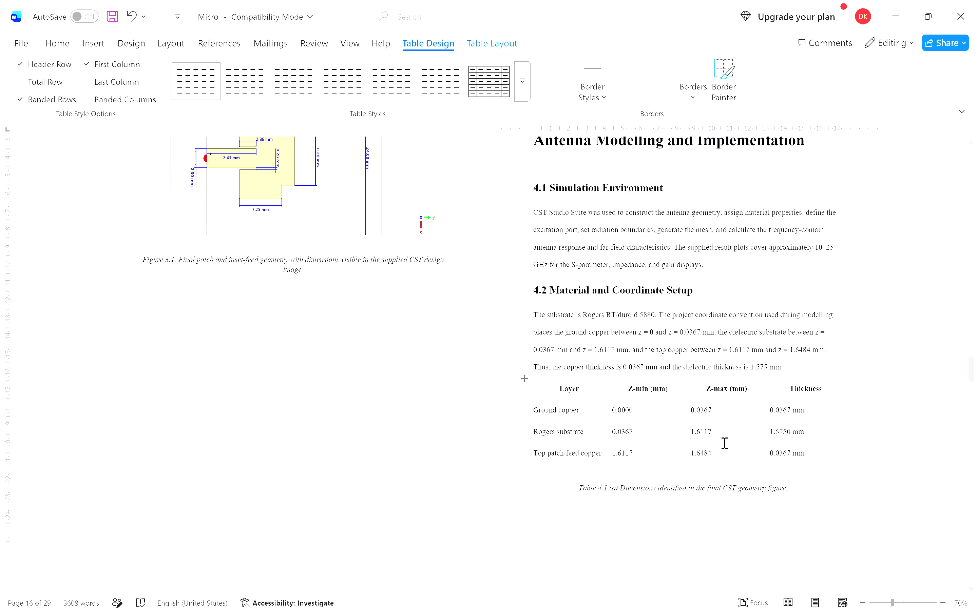
Delete the paragraph about radiation efficiency and prototype data not being provided, below the performance parameter table in chapter 5.
scroll(724, 443, down, 8)
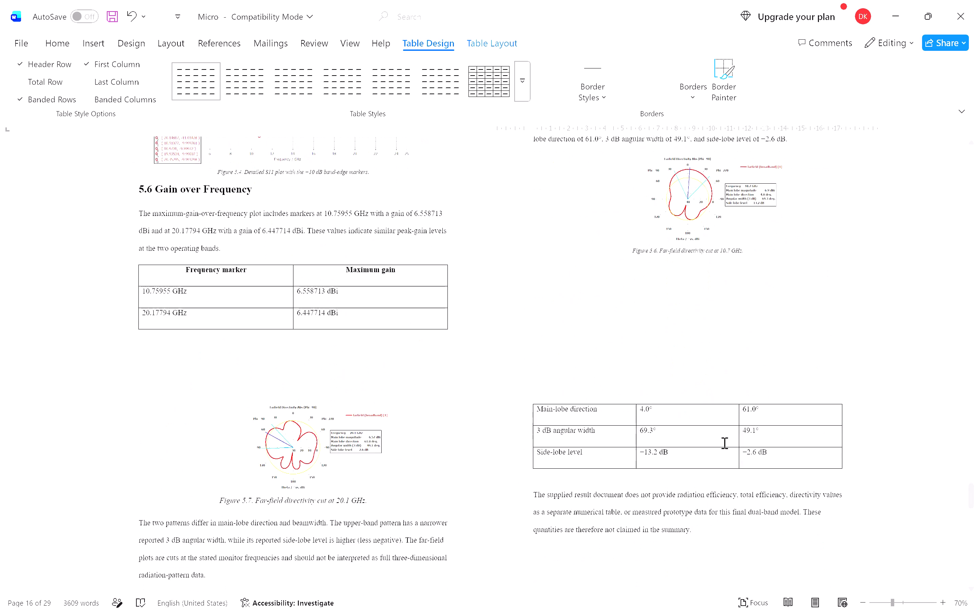
scroll(724, 443, up, 1)
scroll(501, 364, down, 1)
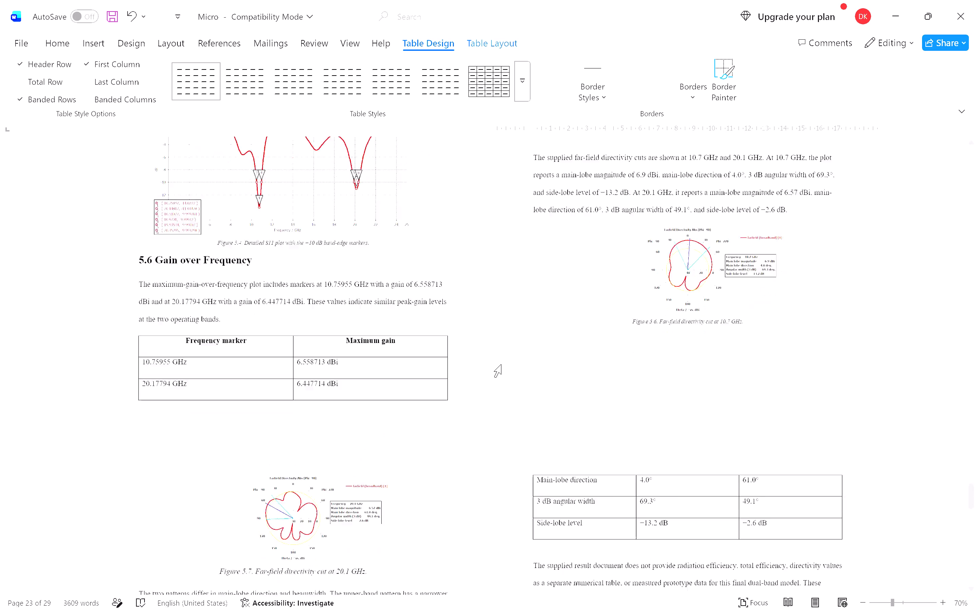
scroll(501, 364, down, 2)
scroll(501, 364, up, 1)
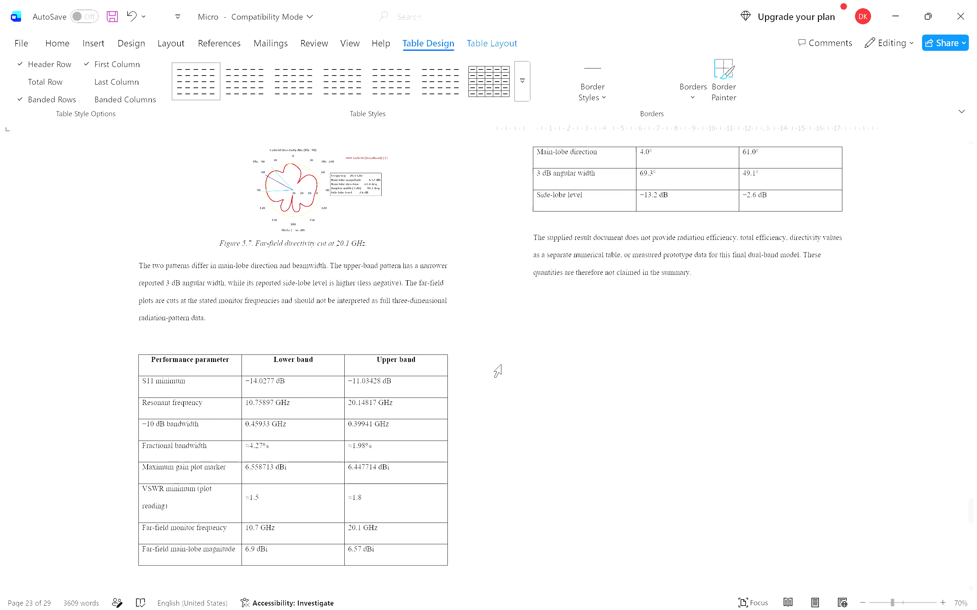
scroll(501, 364, up, 1)
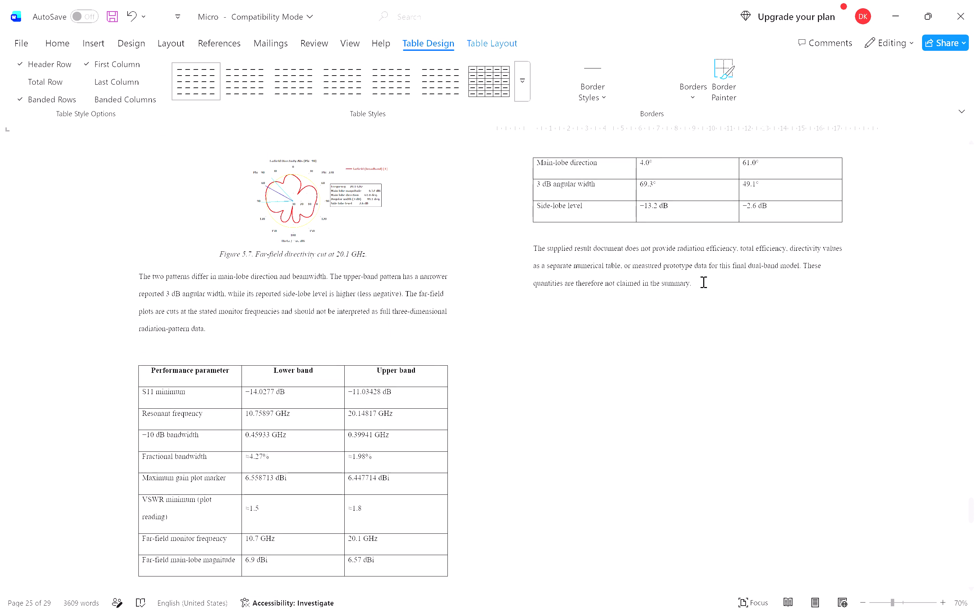
drag(703, 282, 528, 250)
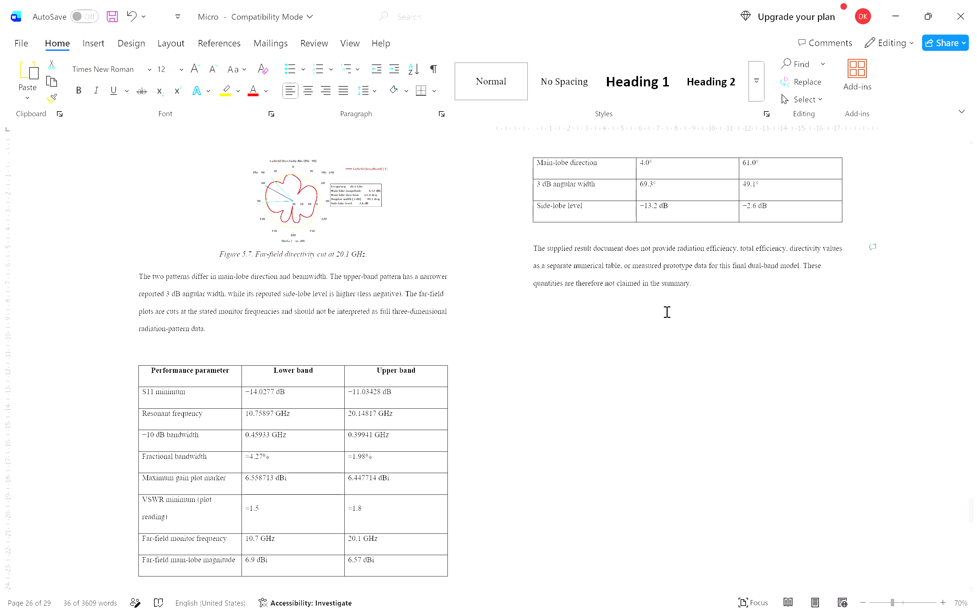
key(BackSpace)
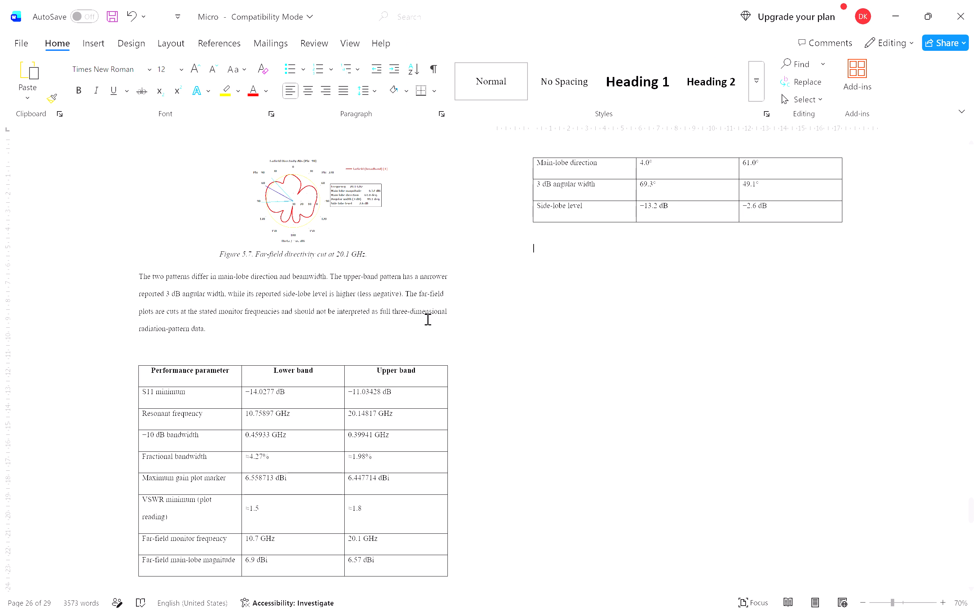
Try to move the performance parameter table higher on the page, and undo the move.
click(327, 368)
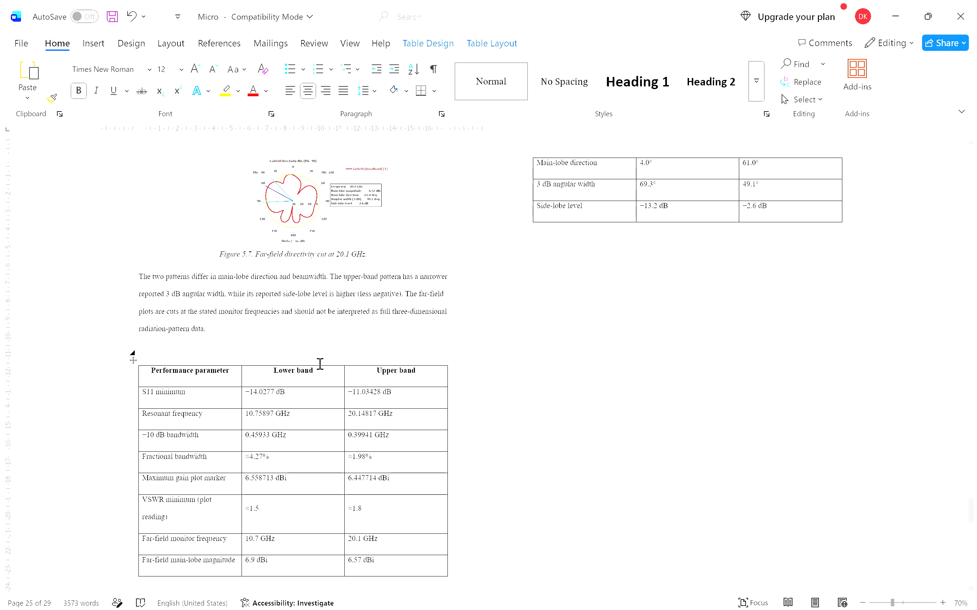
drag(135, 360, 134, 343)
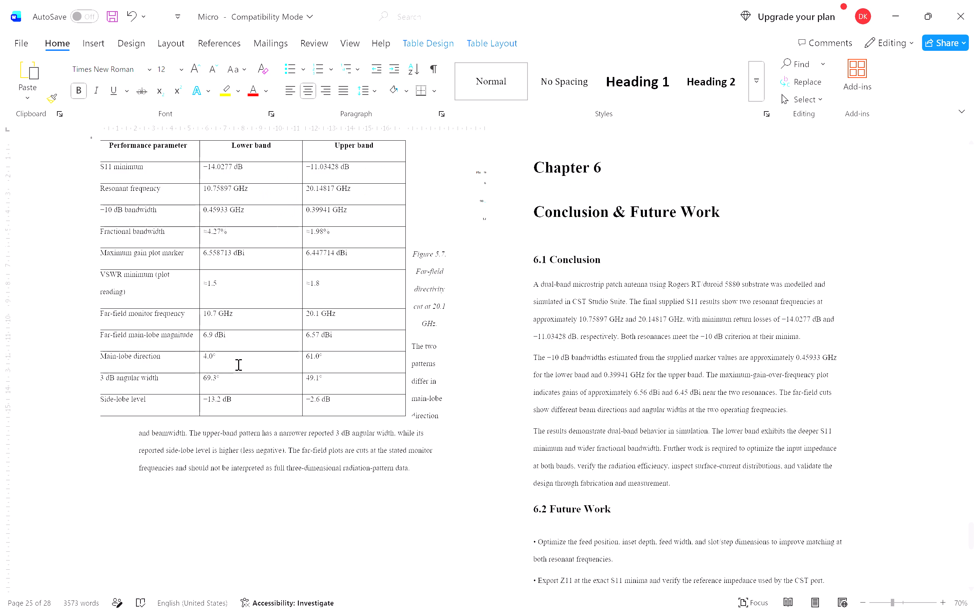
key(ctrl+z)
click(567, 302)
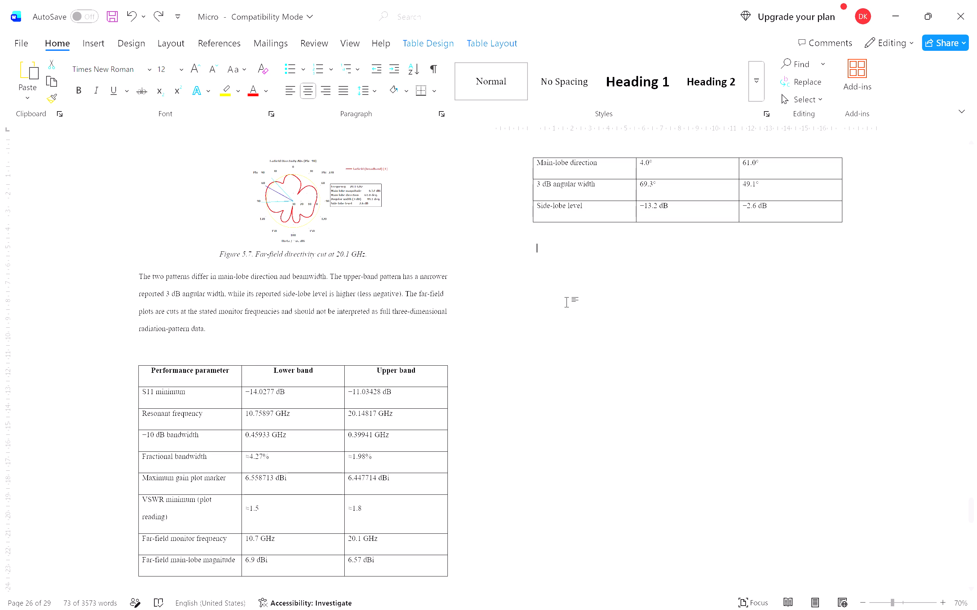
Apply the plain borderless table style to the maximum gain table in section 5.6 and widen the table slightly.
scroll(335, 315, up, 1)
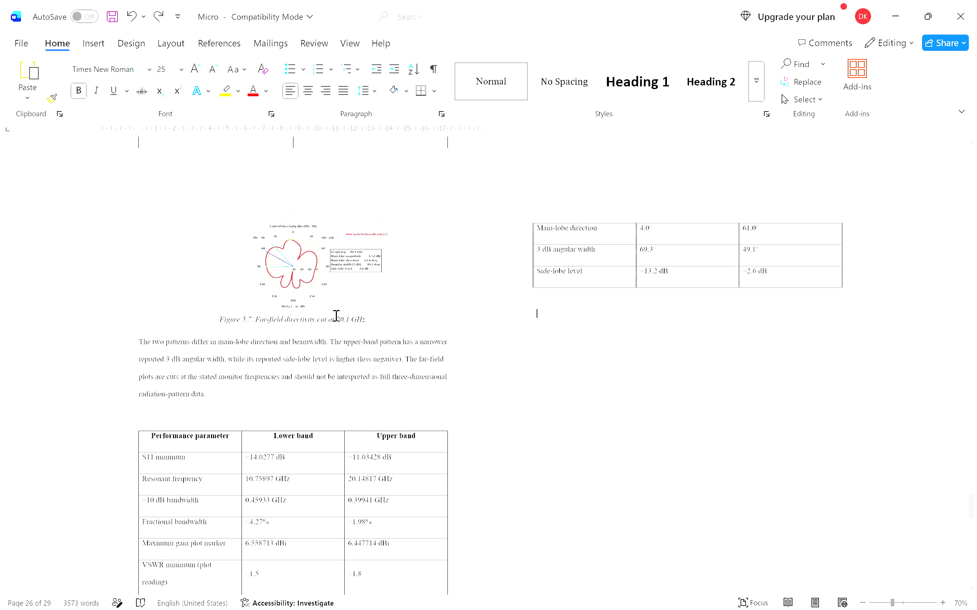
scroll(335, 315, up, 1)
scroll(310, 351, up, 1)
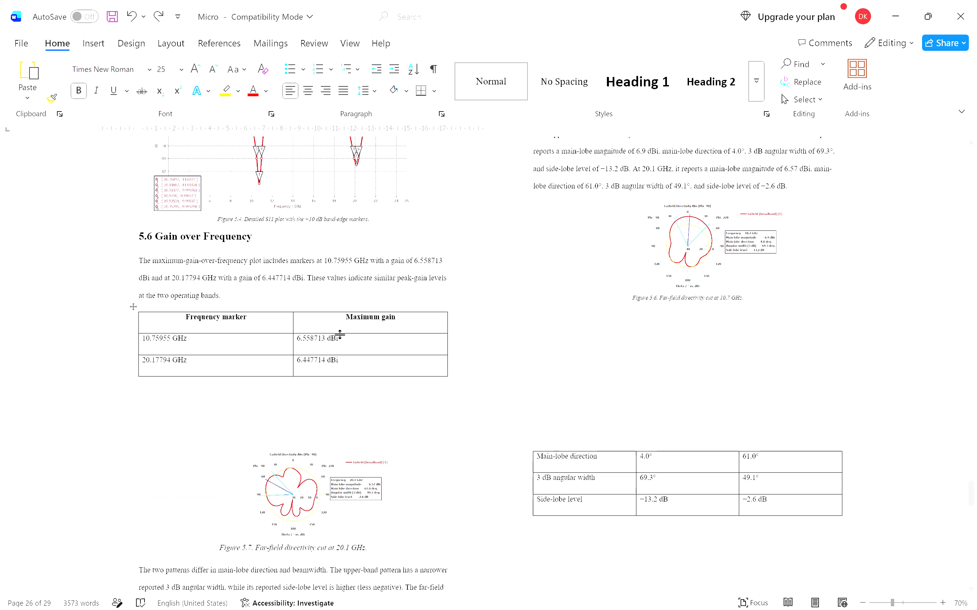
right_click(340, 334)
right_click(321, 325)
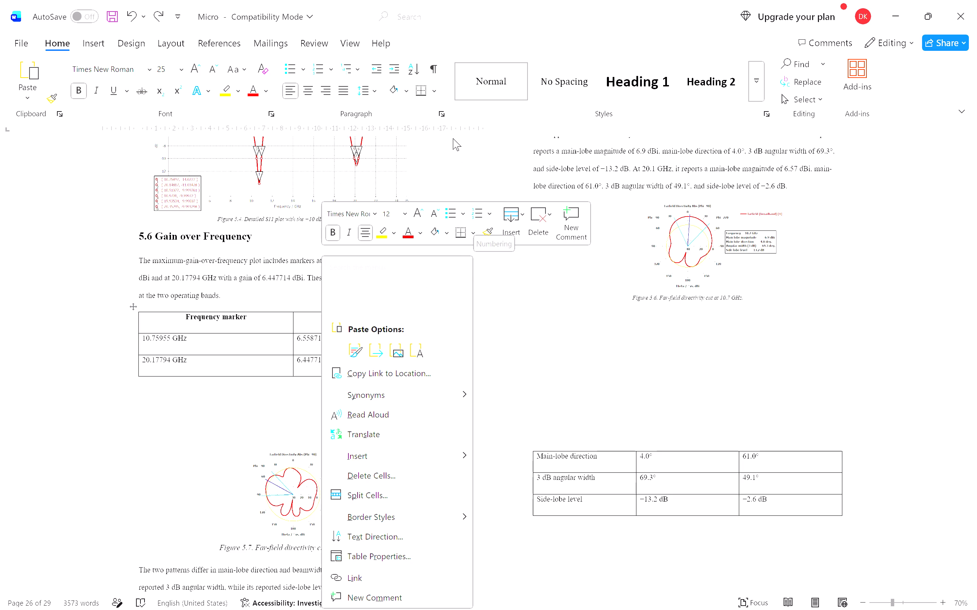
click(360, 45)
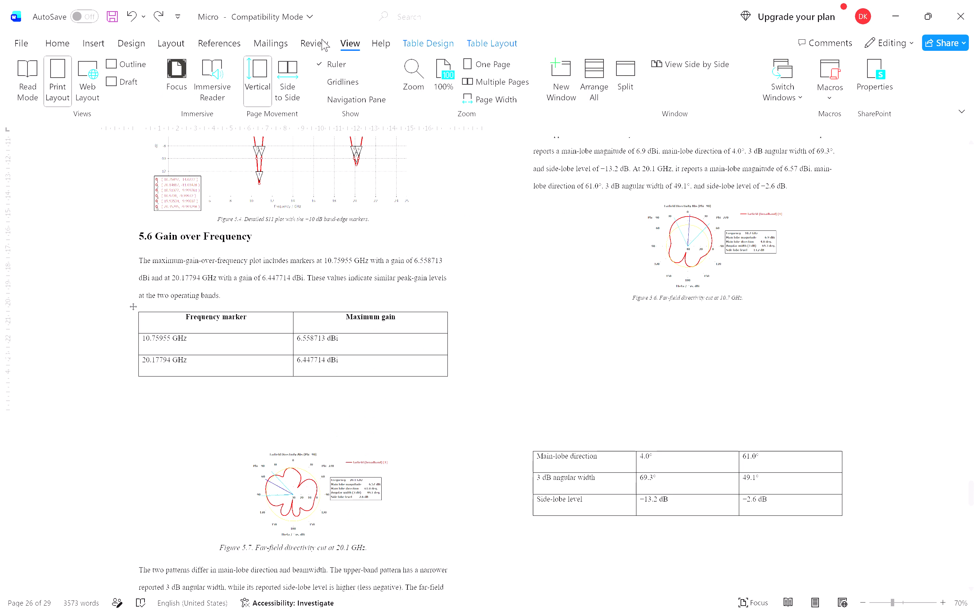
click(424, 36)
click(216, 72)
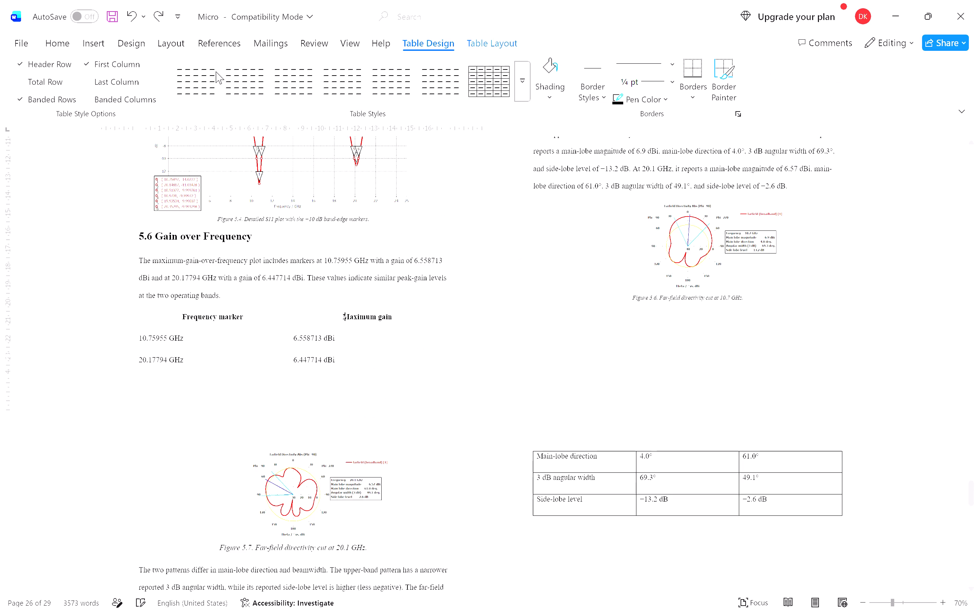
click(475, 335)
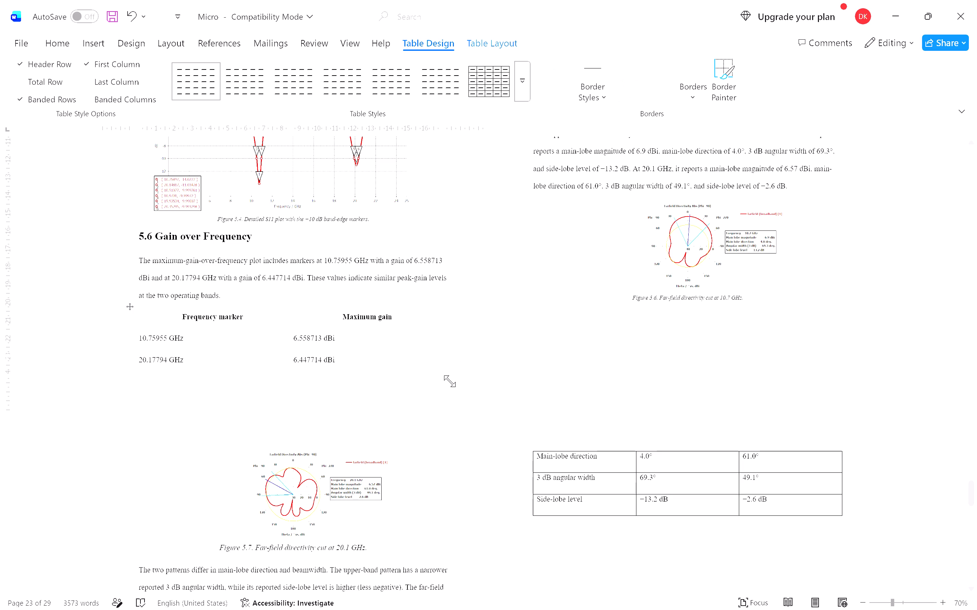
drag(449, 381, 454, 370)
Resize the −10 dB bandwidth table above Figure 5.4, making it slightly wider.
scroll(454, 370, up, 1)
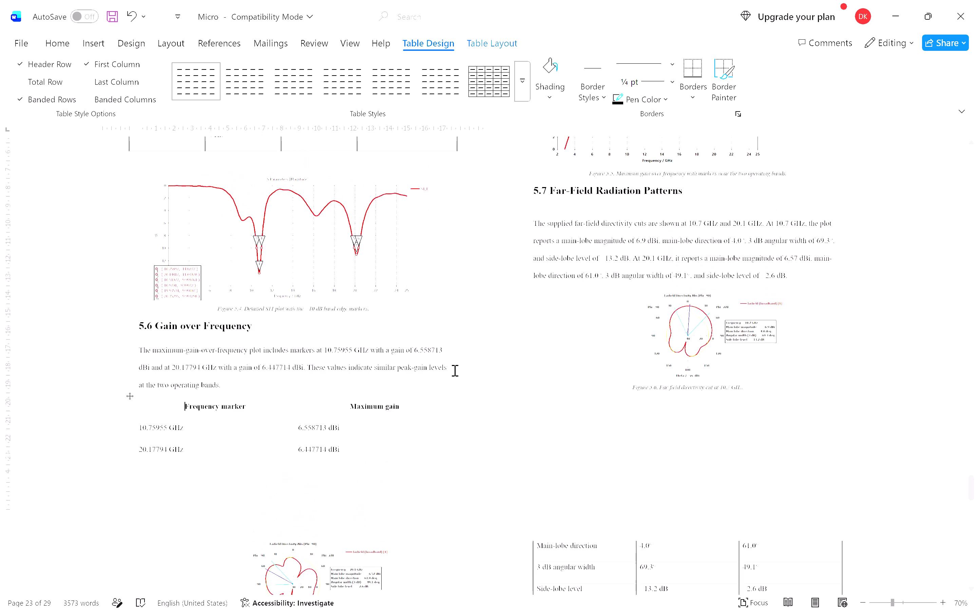
scroll(454, 370, up, 2)
click(384, 364)
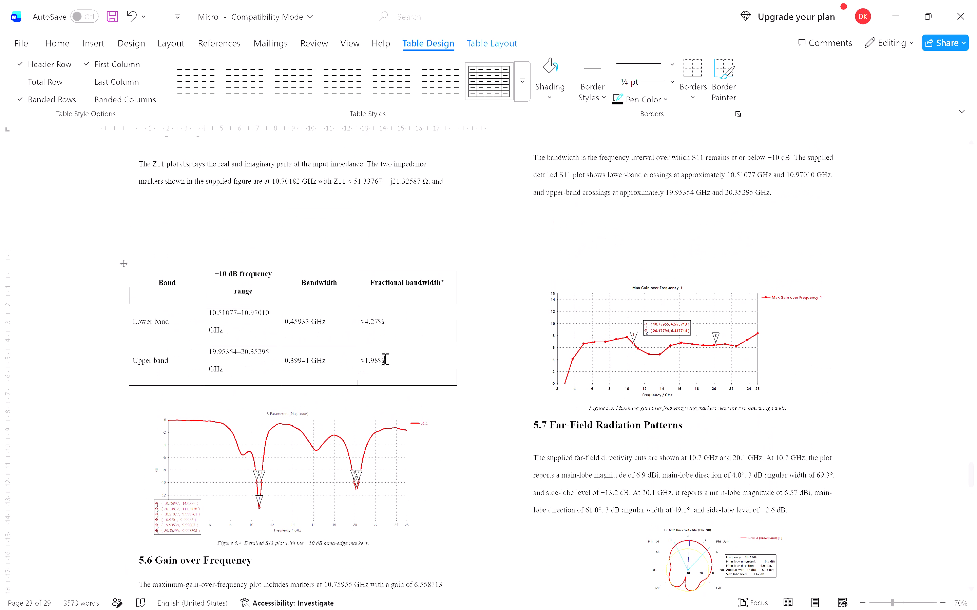
drag(465, 393, 468, 345)
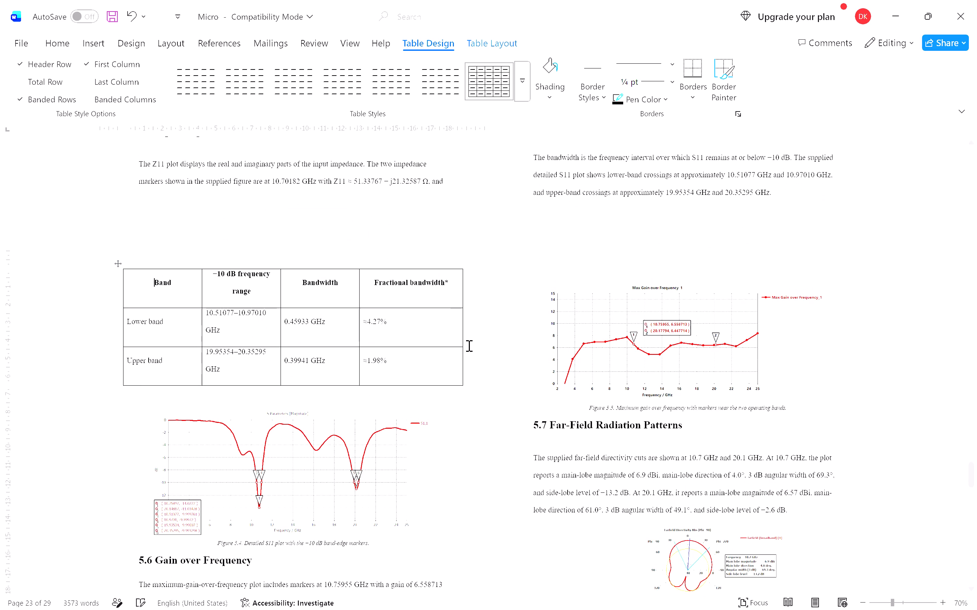
drag(464, 388, 462, 352)
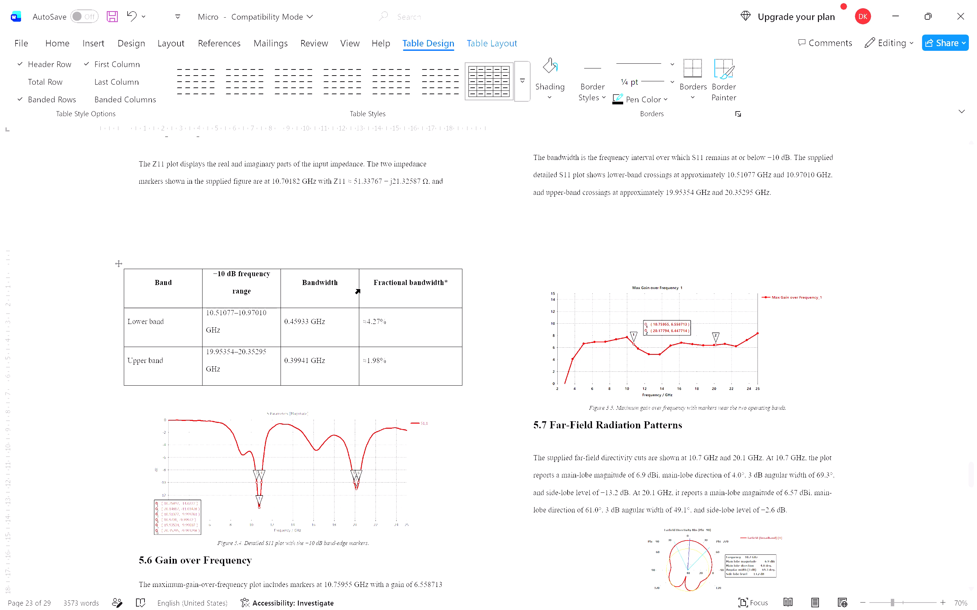
Adjust the column widths of the −10 dB bandwidth table so each header and frequency range fits on one line, and widen the table slightly.
drag(359, 281, 380, 278)
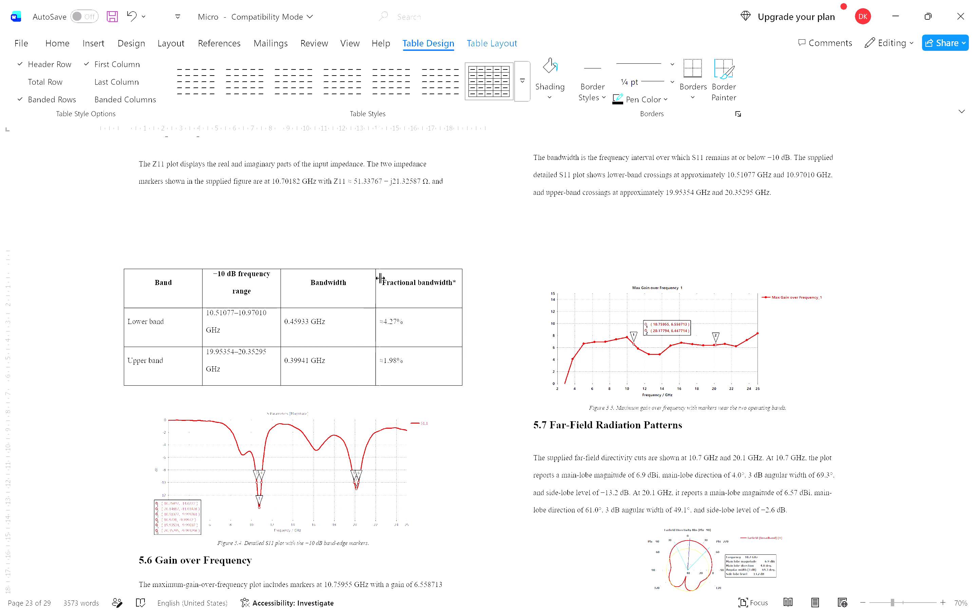
drag(380, 278, 381, 278)
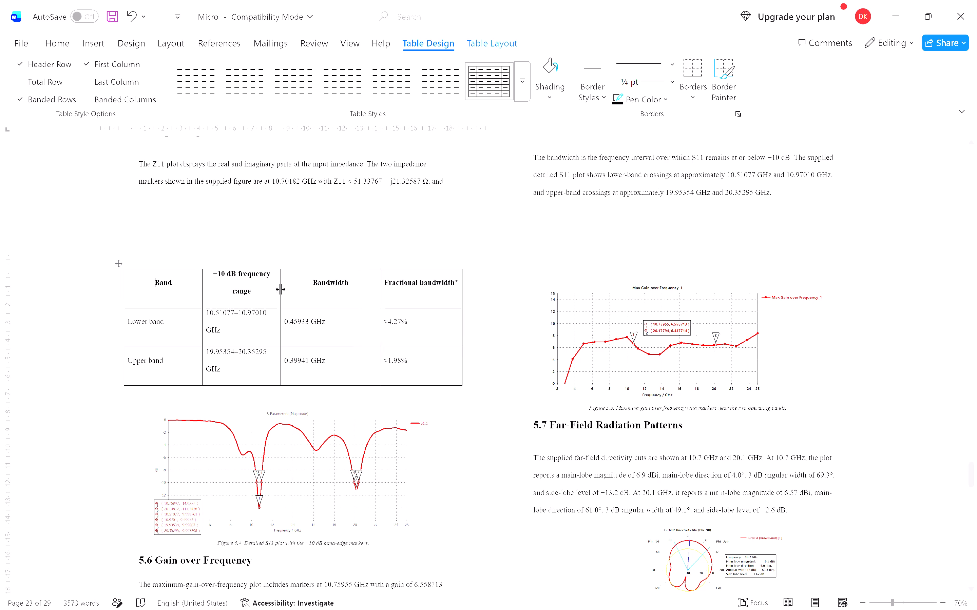
drag(280, 289, 304, 286)
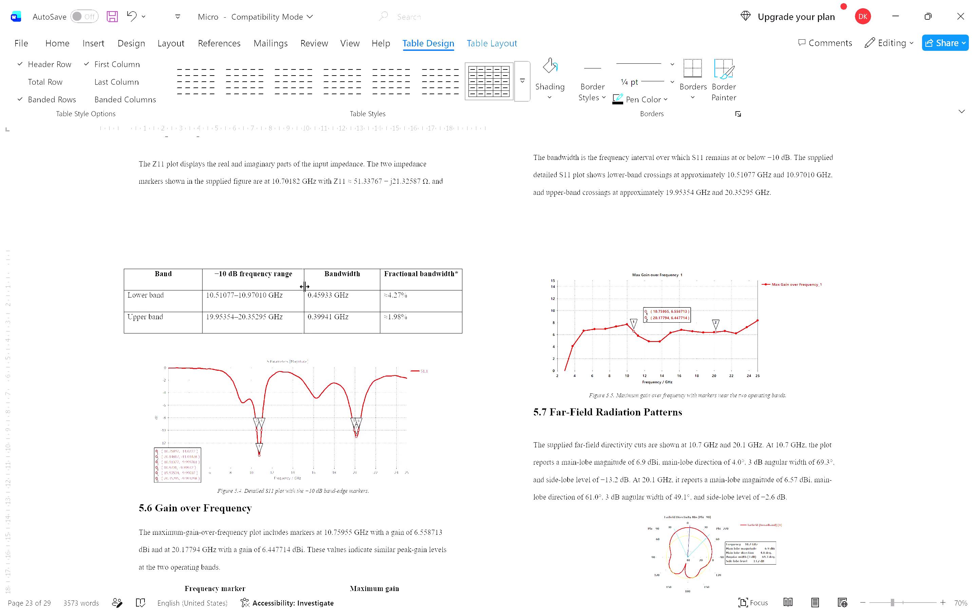
drag(304, 286, 307, 286)
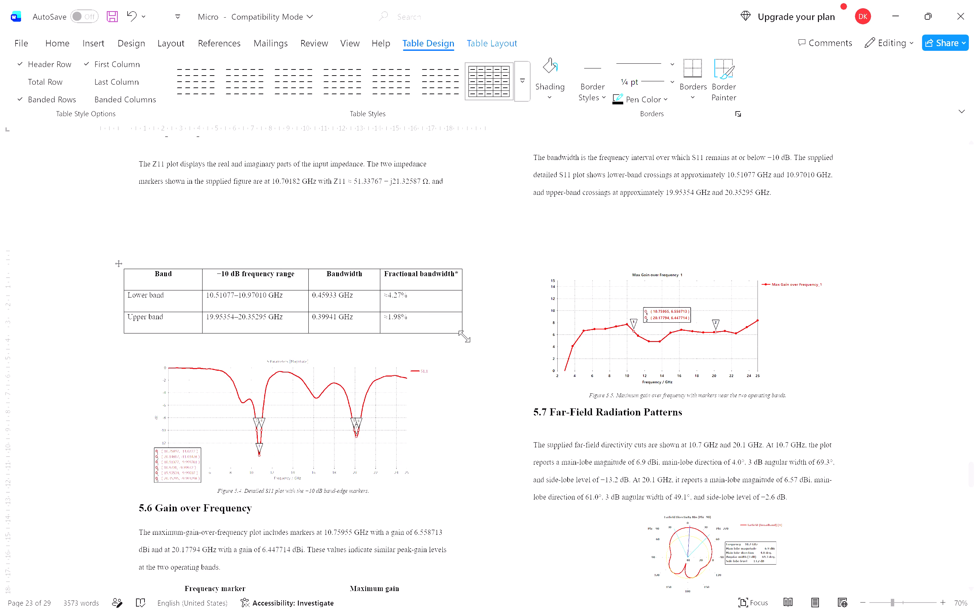
drag(464, 336, 468, 323)
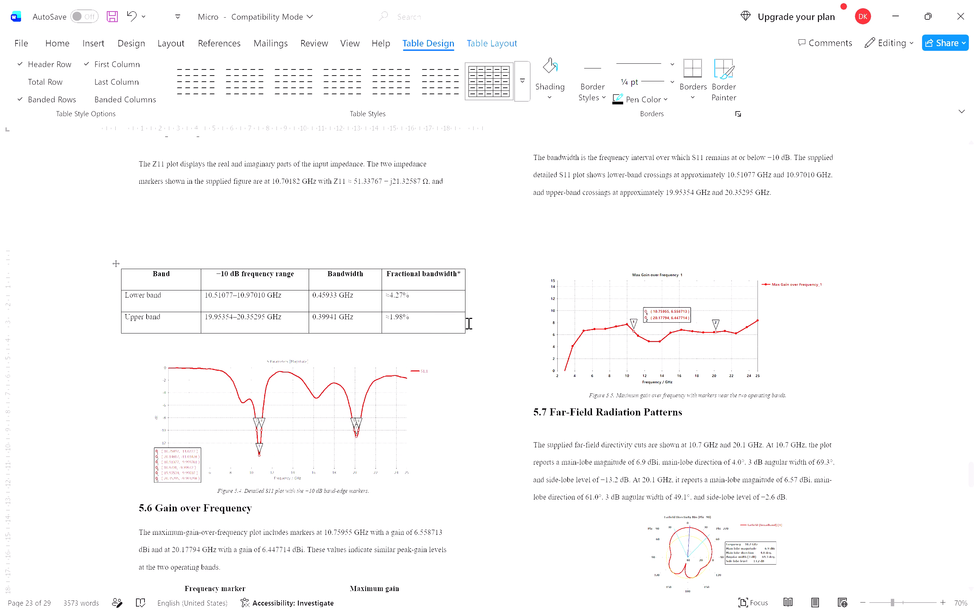
drag(468, 334, 464, 334)
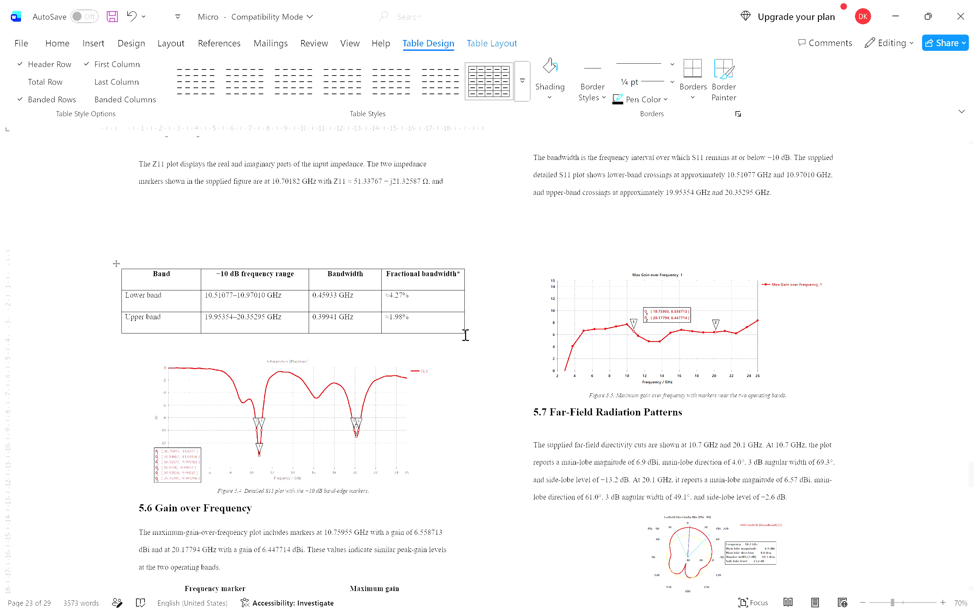
Apply the plain borderless table style to the design specifications table in section 3.1.
scroll(394, 380, up, 1)
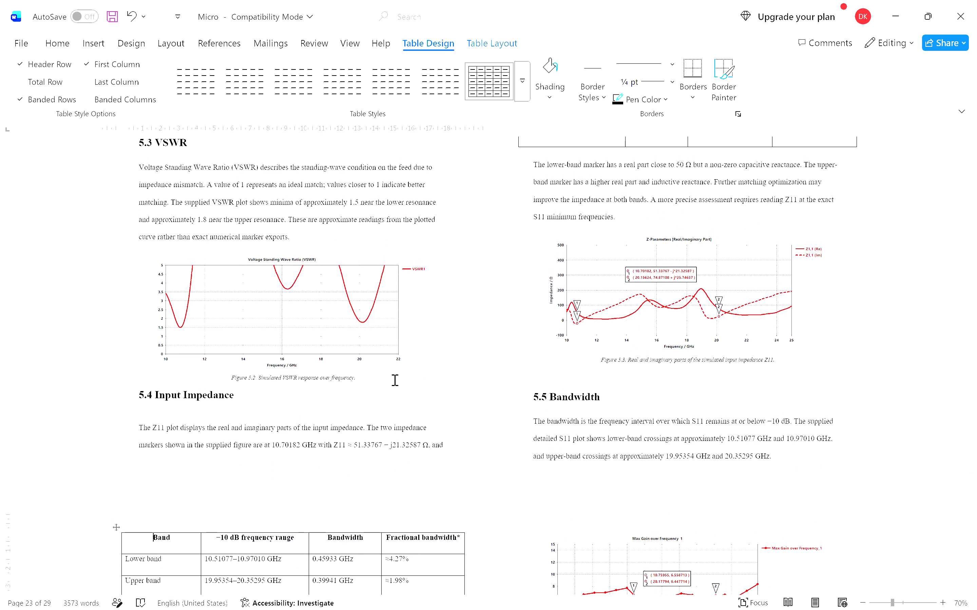
scroll(394, 380, up, 1)
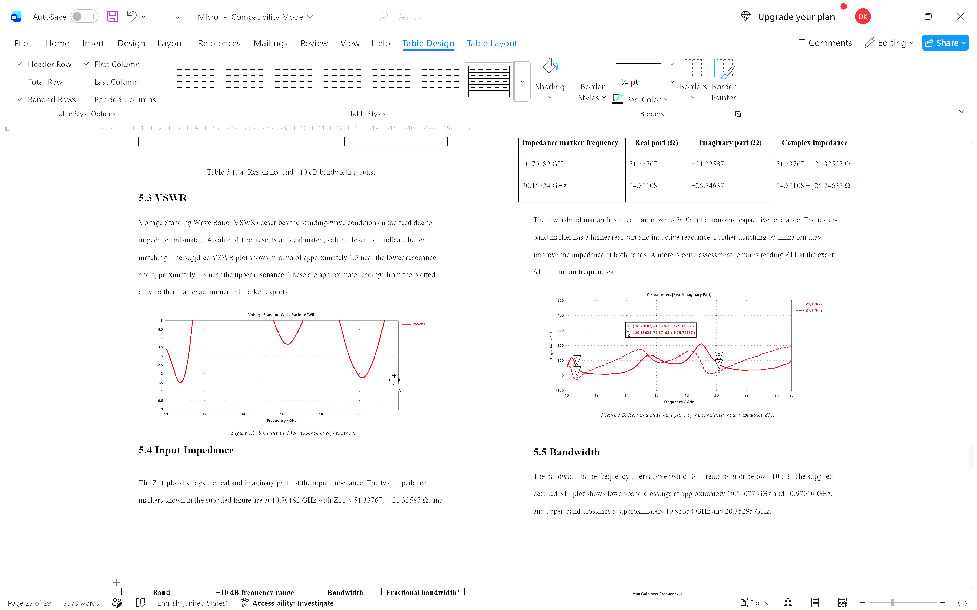
scroll(394, 380, up, 1)
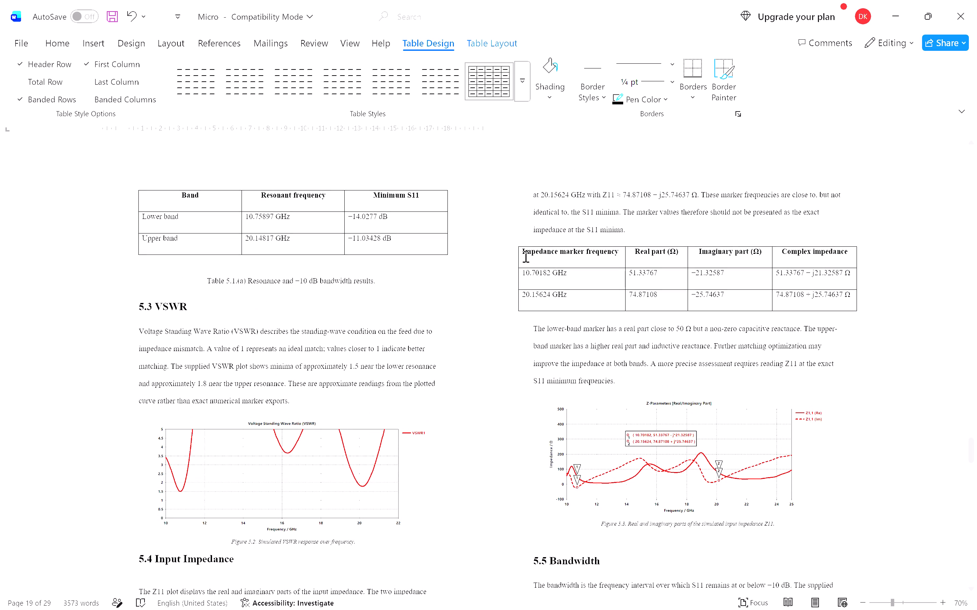
scroll(470, 271, up, 1)
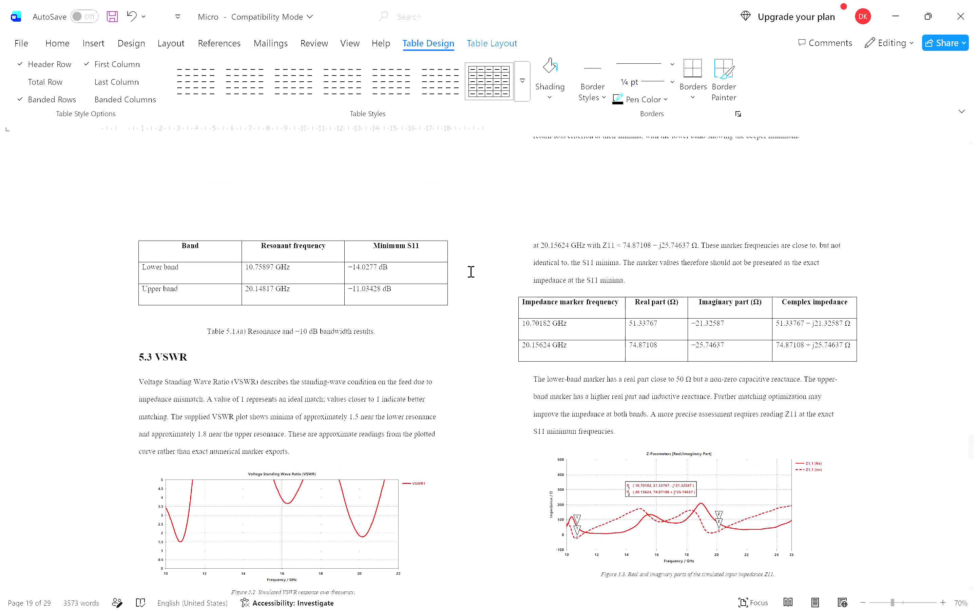
scroll(470, 271, up, 2)
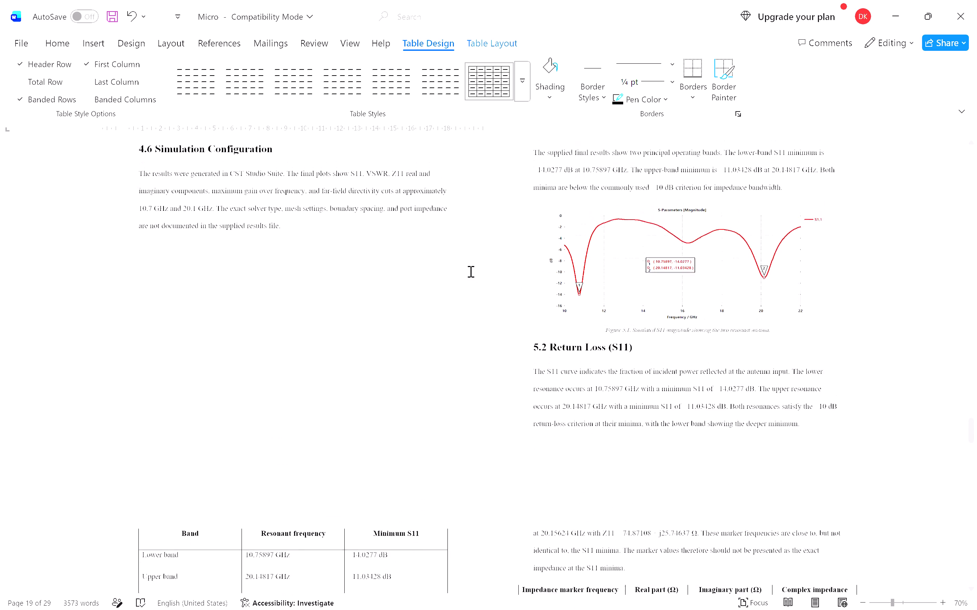
scroll(470, 271, up, 2)
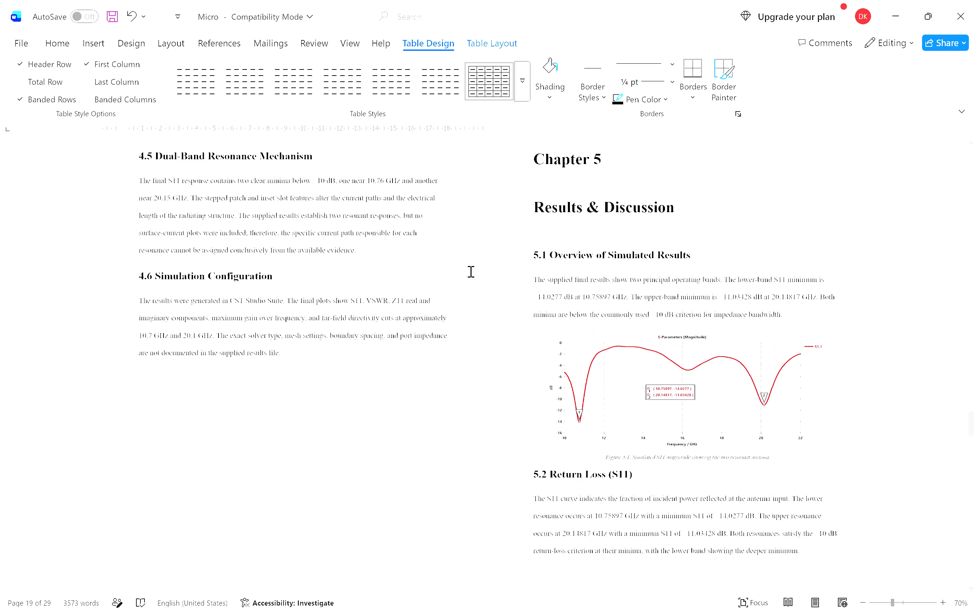
scroll(470, 271, up, 2)
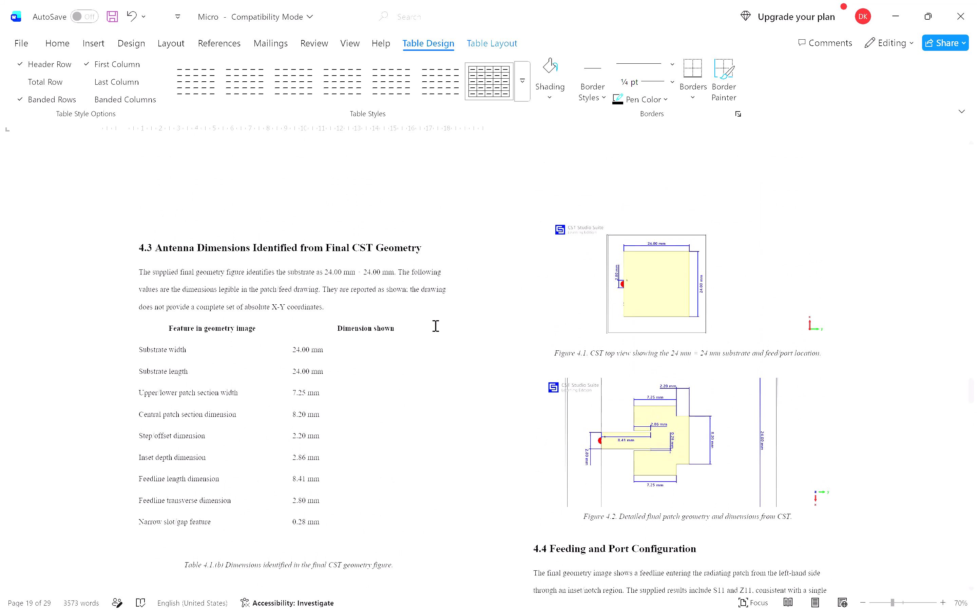
scroll(440, 350, up, 5)
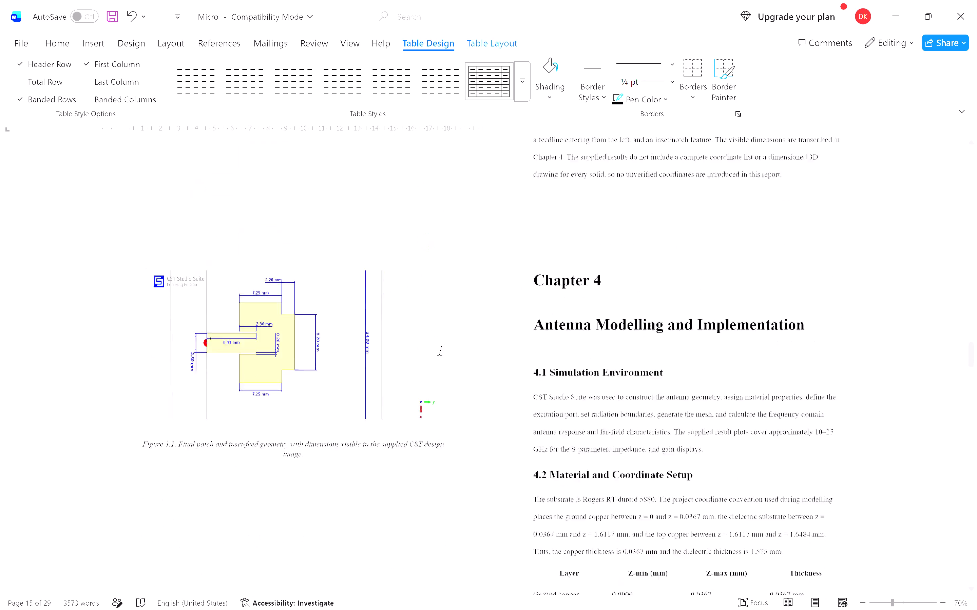
scroll(440, 350, up, 2)
scroll(440, 350, down, 2)
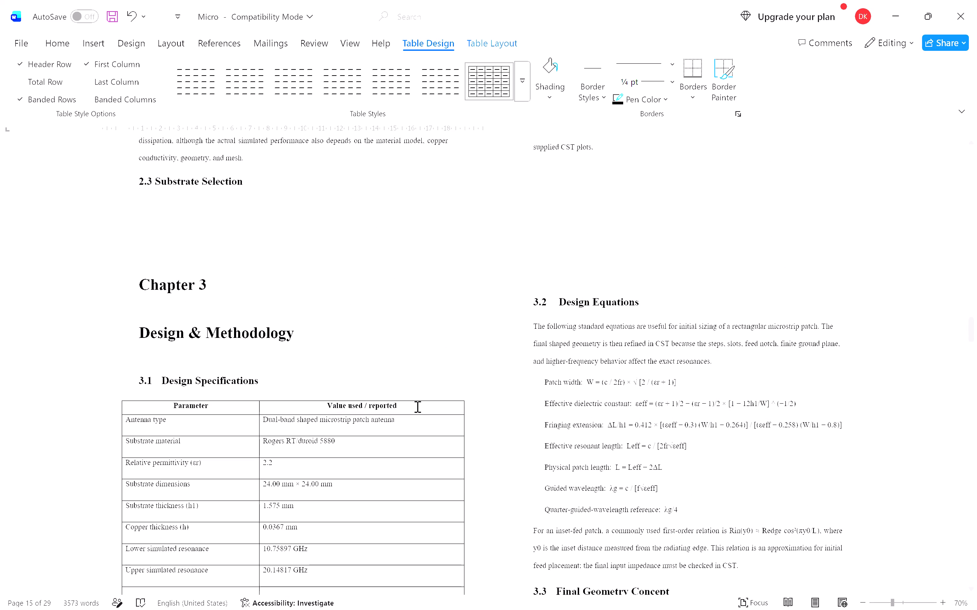
click(417, 407)
click(416, 417)
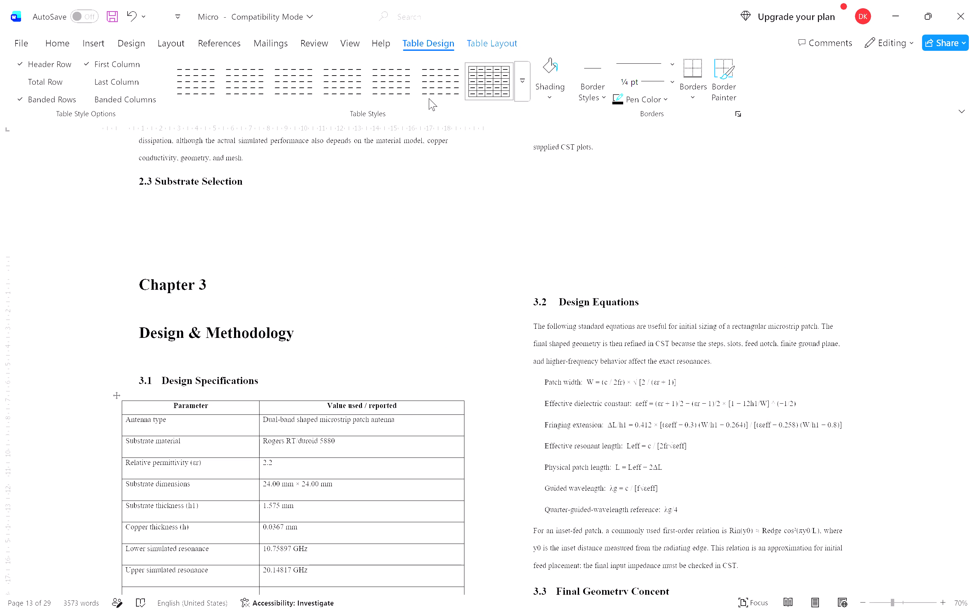
click(209, 89)
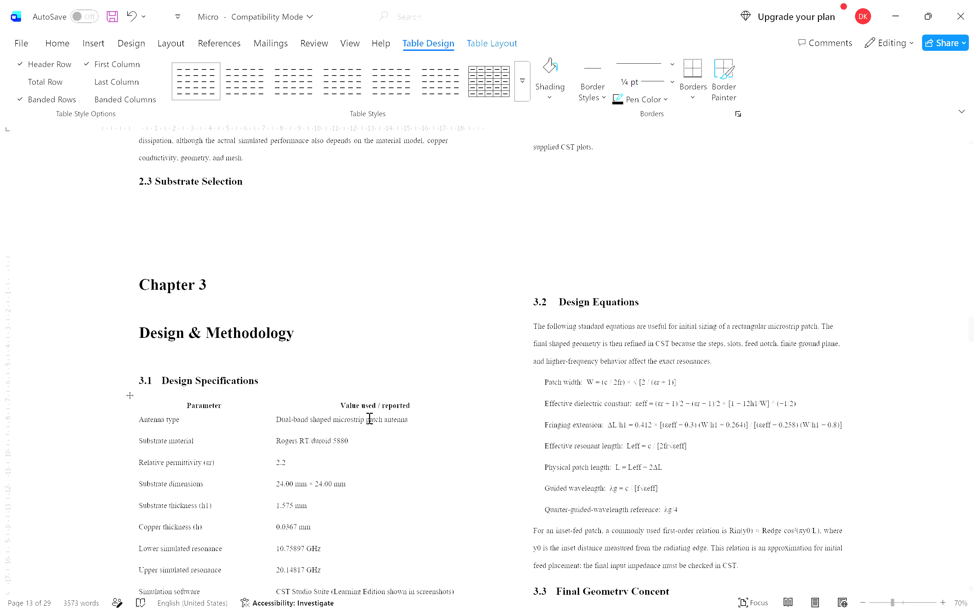
Widen the design specifications table slightly and reduce its last row's height to bring the Table 3.1 caption closer.
scroll(368, 422, down, 1)
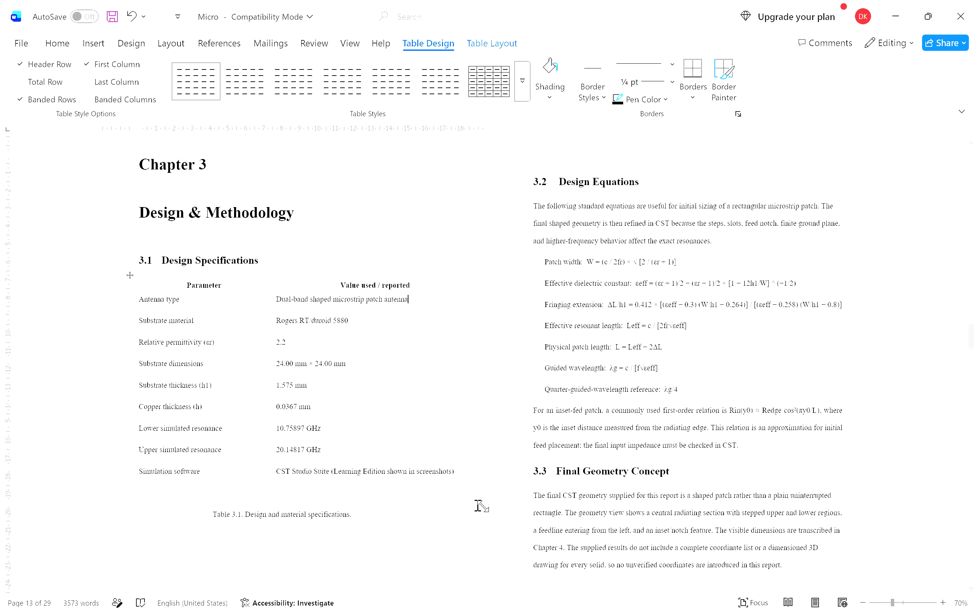
drag(483, 506, 485, 489)
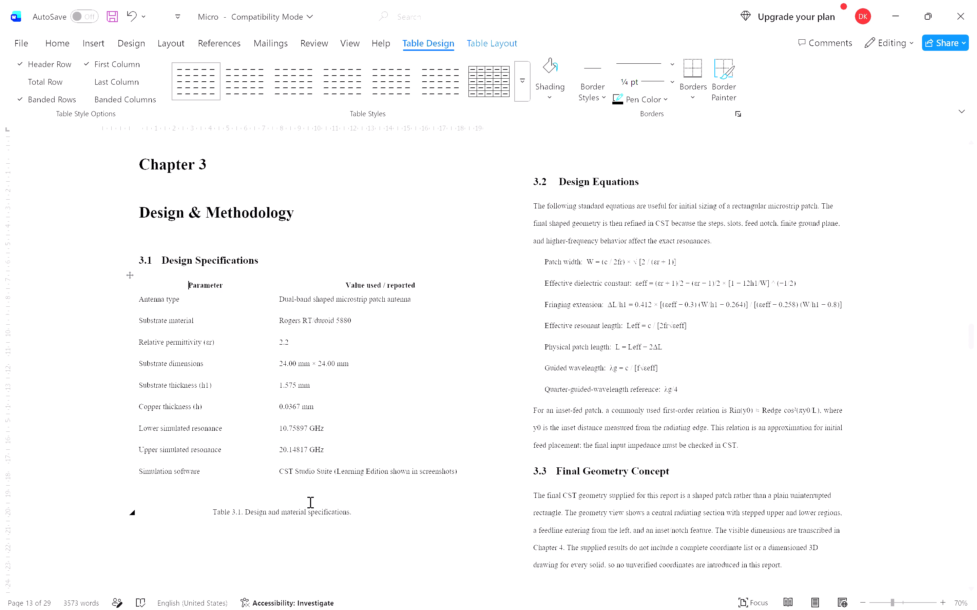
drag(313, 501, 312, 487)
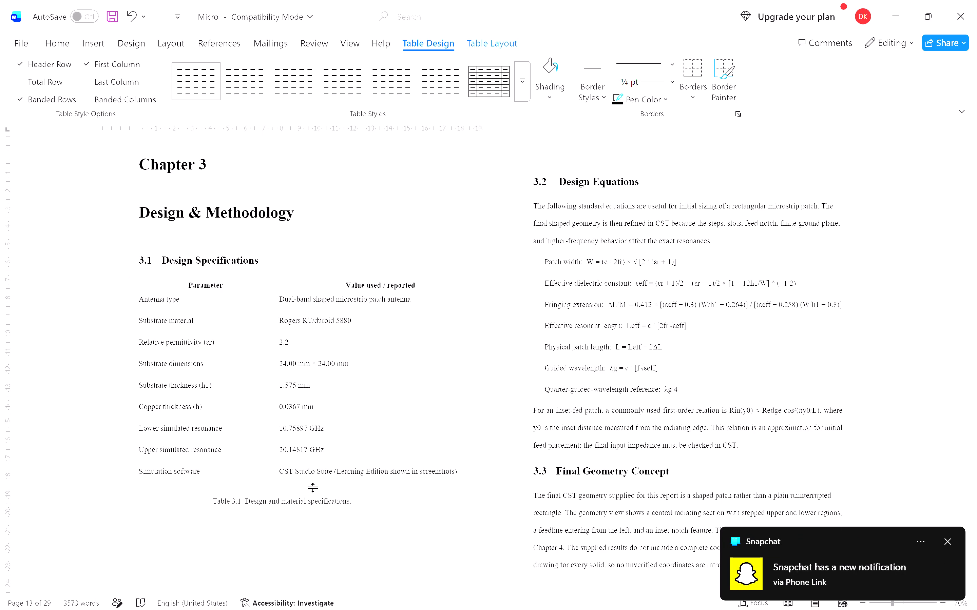
drag(312, 487, 313, 481)
Italicize the caption "Table 3.1. Design and material specifications.".
click(354, 497)
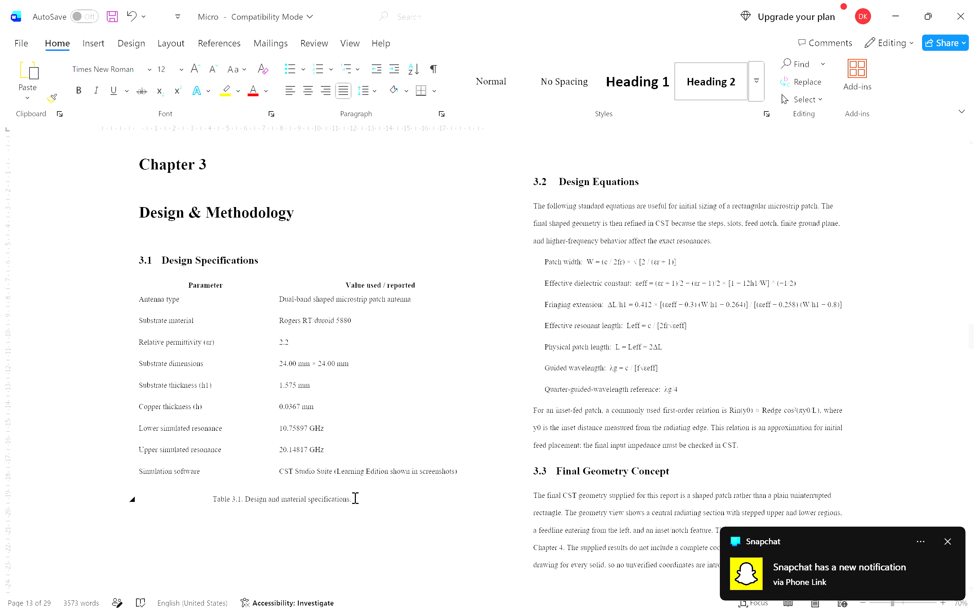
key(ctrl+shift+Left)
key(ctrl+shift+Left)
key(ctrl+shift+Left)
key(ctrl+shift+Left)
key(ctrl+shift+Left)
key(ctrl+shift+Left)
key(ctrl+shift+Left)
key(ctrl+shift+Left)
key(ctrl+shift+Left)
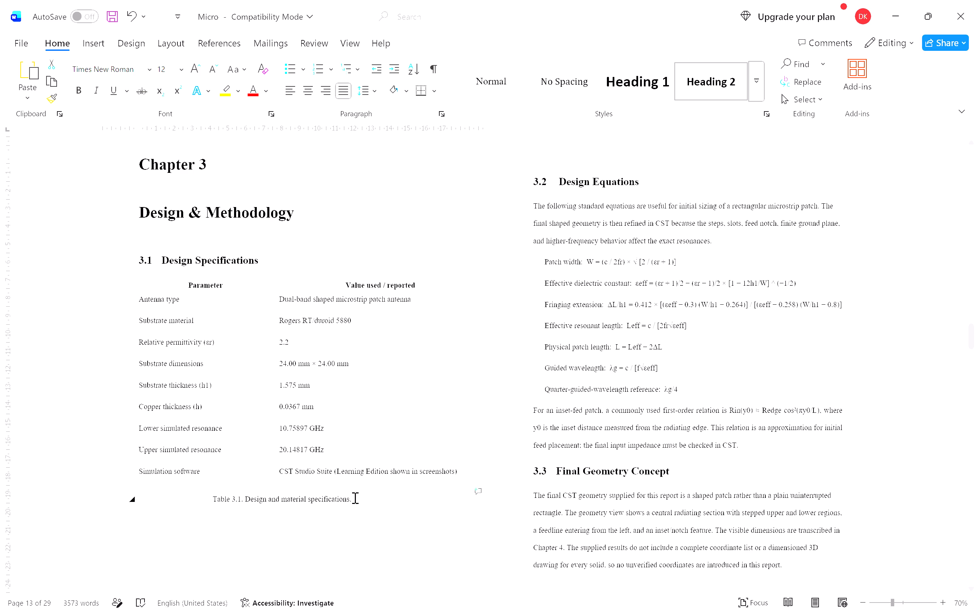
key(ctrl+shift+Left)
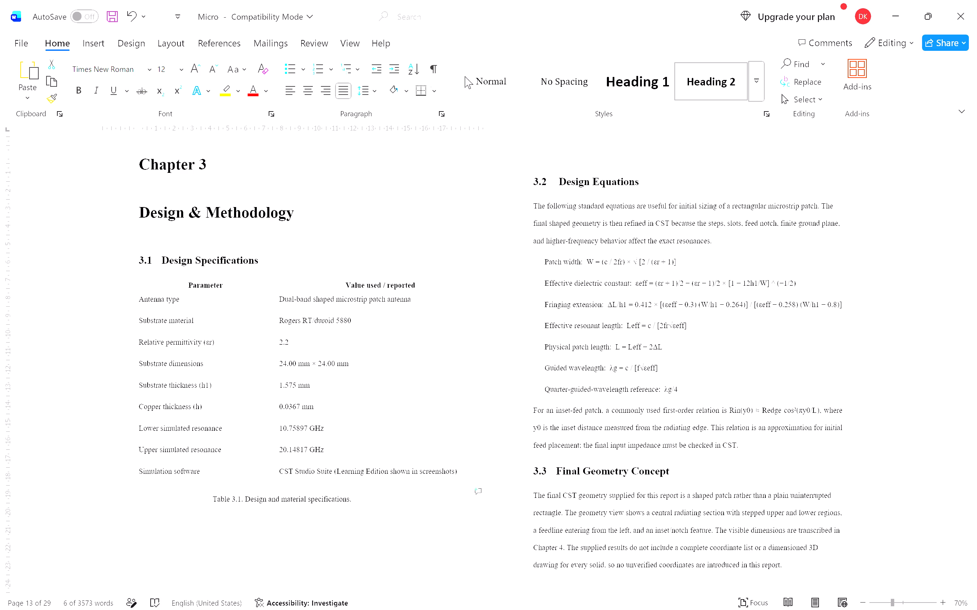
click(100, 98)
click(391, 276)
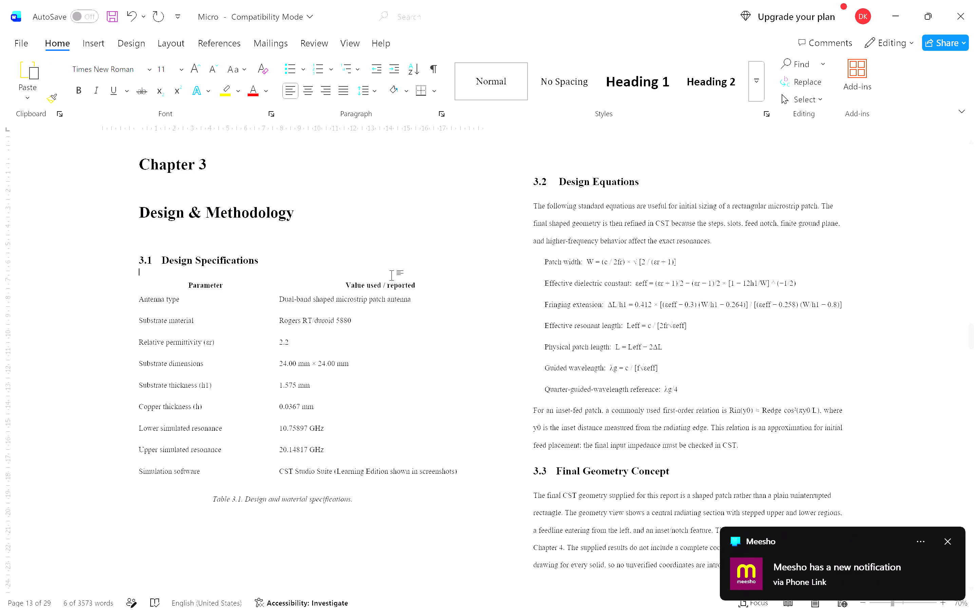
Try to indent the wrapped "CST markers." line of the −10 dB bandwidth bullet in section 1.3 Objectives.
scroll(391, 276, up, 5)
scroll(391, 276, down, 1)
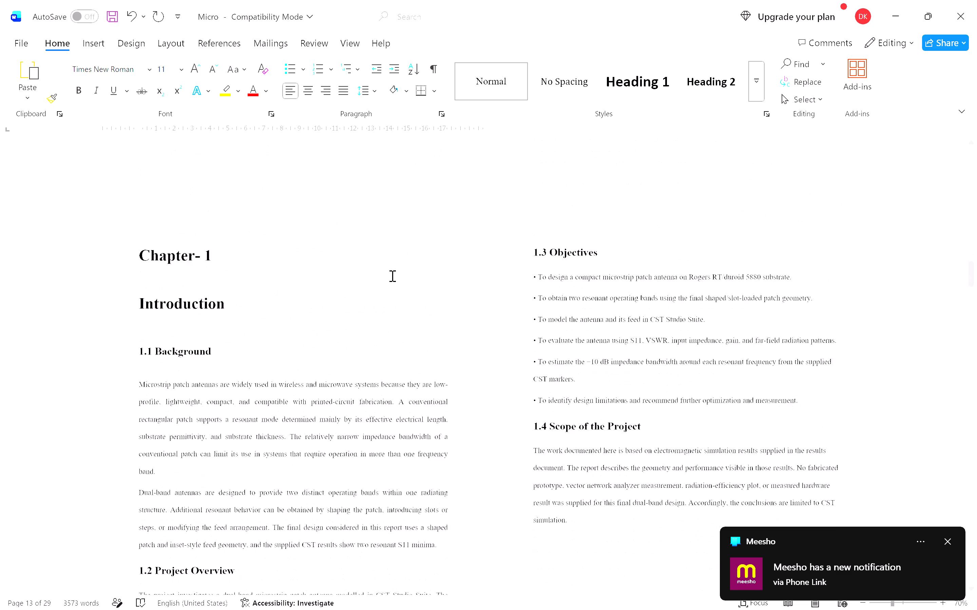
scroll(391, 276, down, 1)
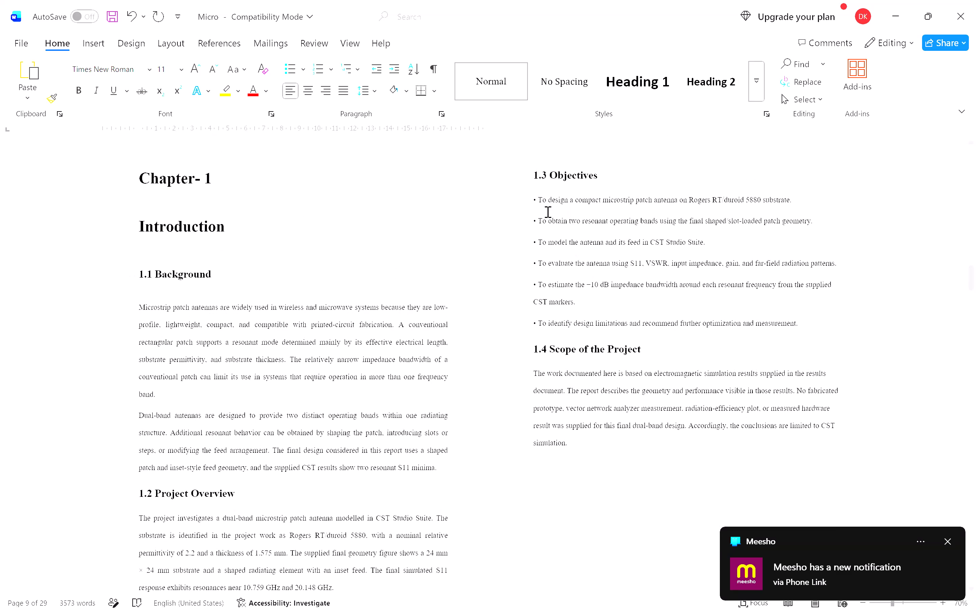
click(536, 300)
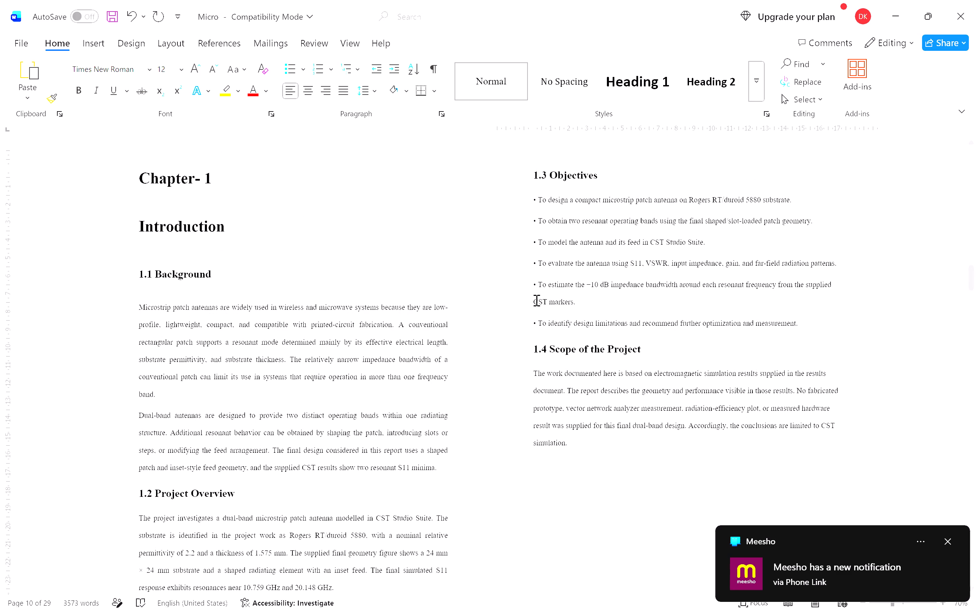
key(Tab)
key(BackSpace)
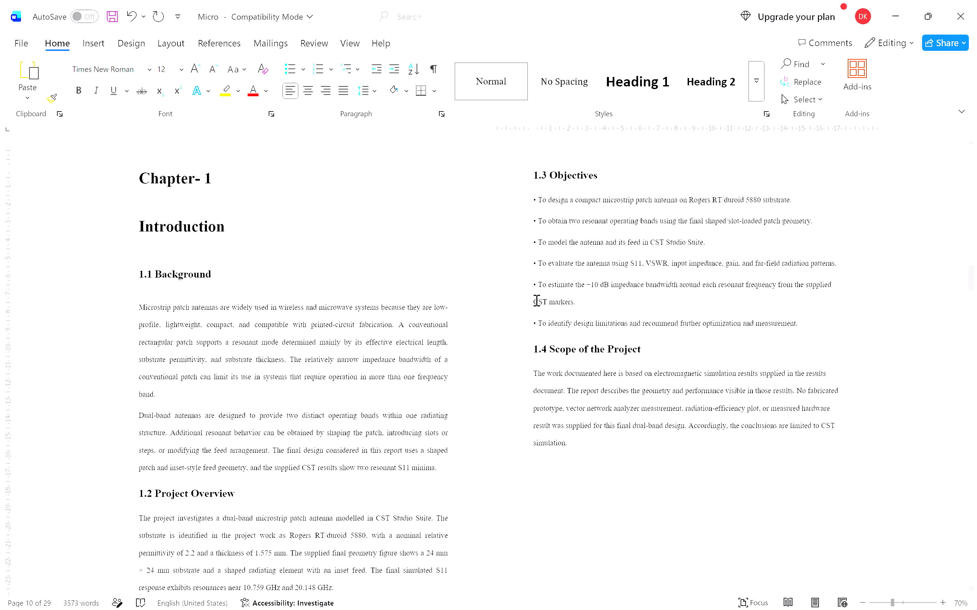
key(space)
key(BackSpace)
Justify all the bullet paragraphs in section 1.3 Objectives.
key(Up)
key(Up)
key(Up)
key(Up)
key(Up)
key(ctrl+shift+Down)
key(ctrl+shift+Down)
key(ctrl+shift+Down)
key(ctrl+shift+Down)
key(ctrl+shift+Down)
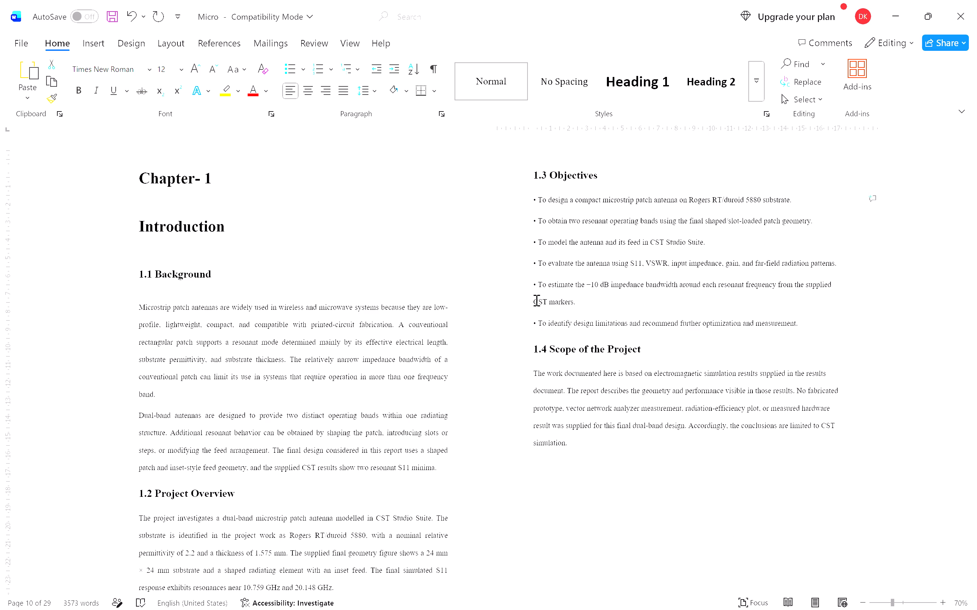
key(ctrl+shift+Down)
click(344, 91)
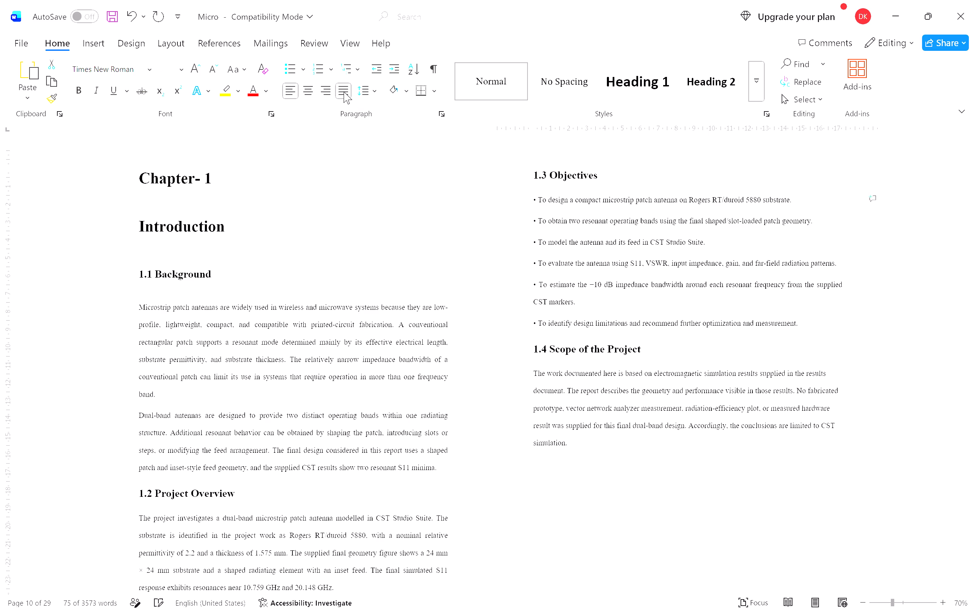
Indent the −10 dB impedance bandwidth bullet in section 1.3 from its wrapped "CST markers." line.
click(637, 312)
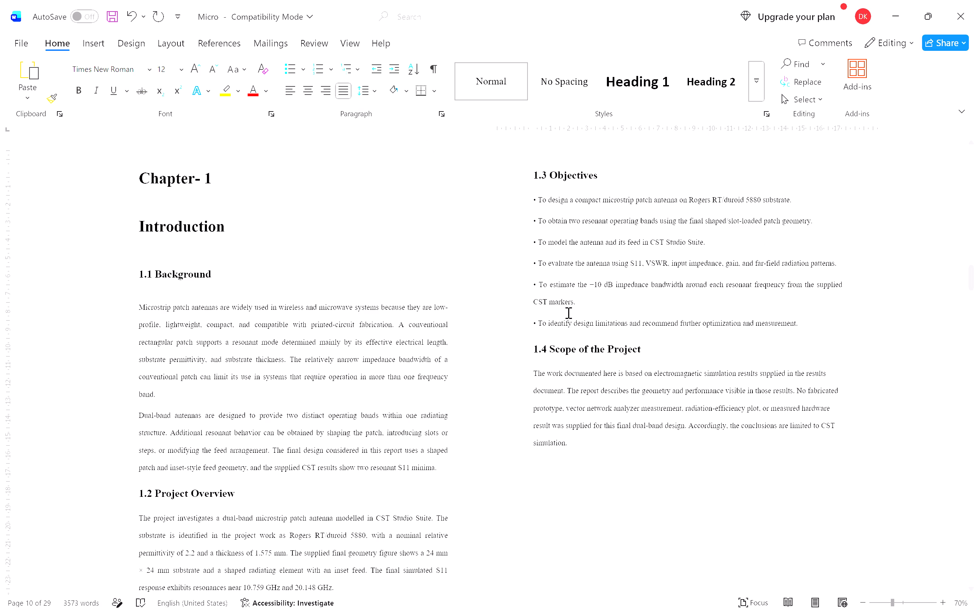
key(ctrl+Left)
key(ctrl+Left)
key(ctrl+Left)
key(Tab)
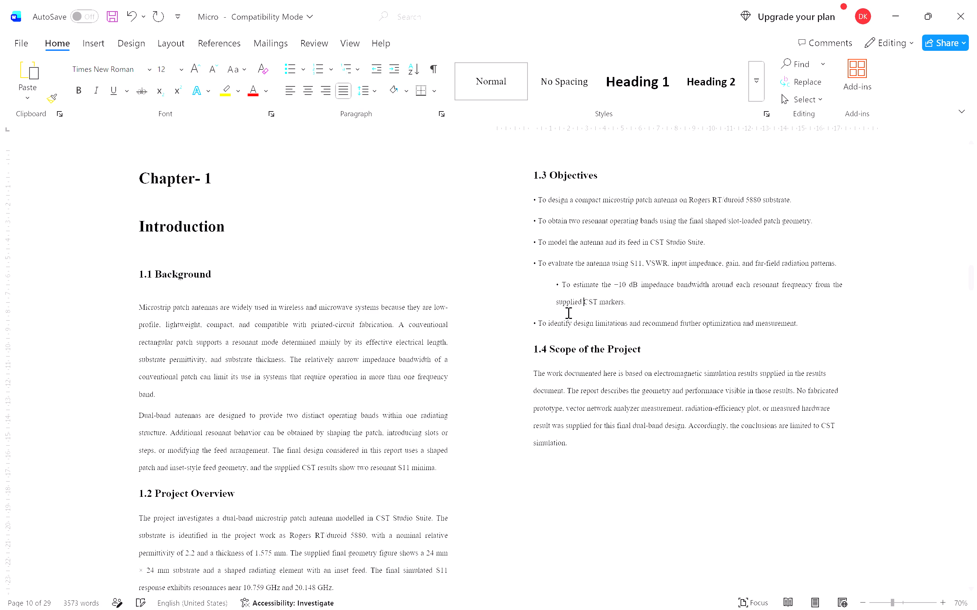
Remove the indent from the −10 dB impedance bandwidth bullet in section 1.3 Objectives.
key(Left)
key(Left)
key(Up)
key(Left)
key(Left)
key(Left)
key(Left)
key(Left)
key(Left)
key(BackSpace)
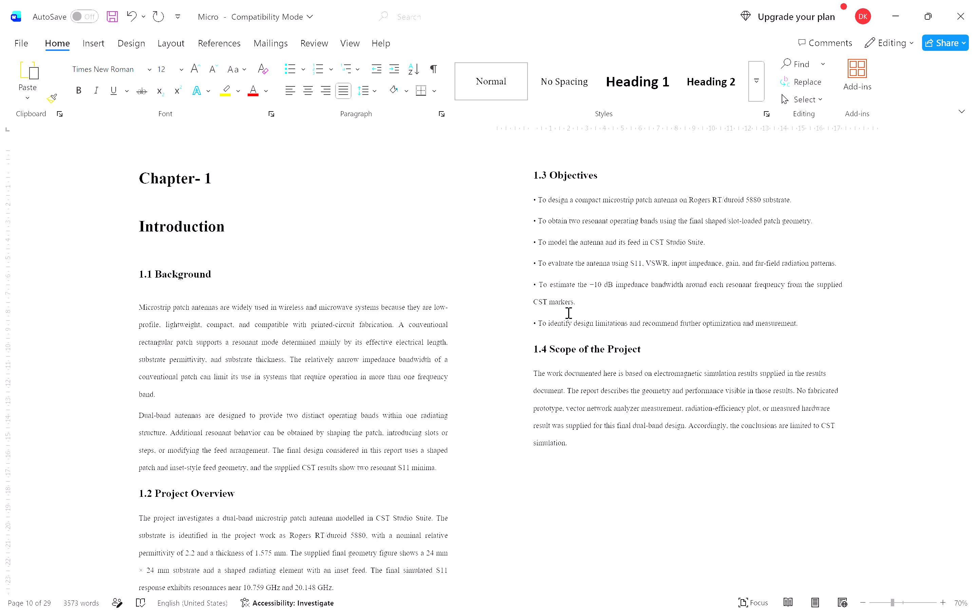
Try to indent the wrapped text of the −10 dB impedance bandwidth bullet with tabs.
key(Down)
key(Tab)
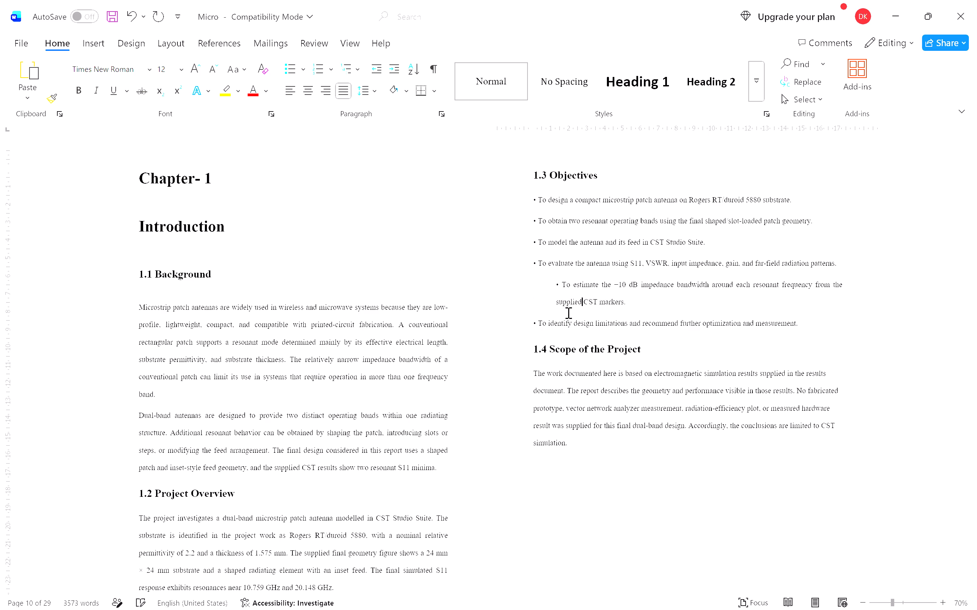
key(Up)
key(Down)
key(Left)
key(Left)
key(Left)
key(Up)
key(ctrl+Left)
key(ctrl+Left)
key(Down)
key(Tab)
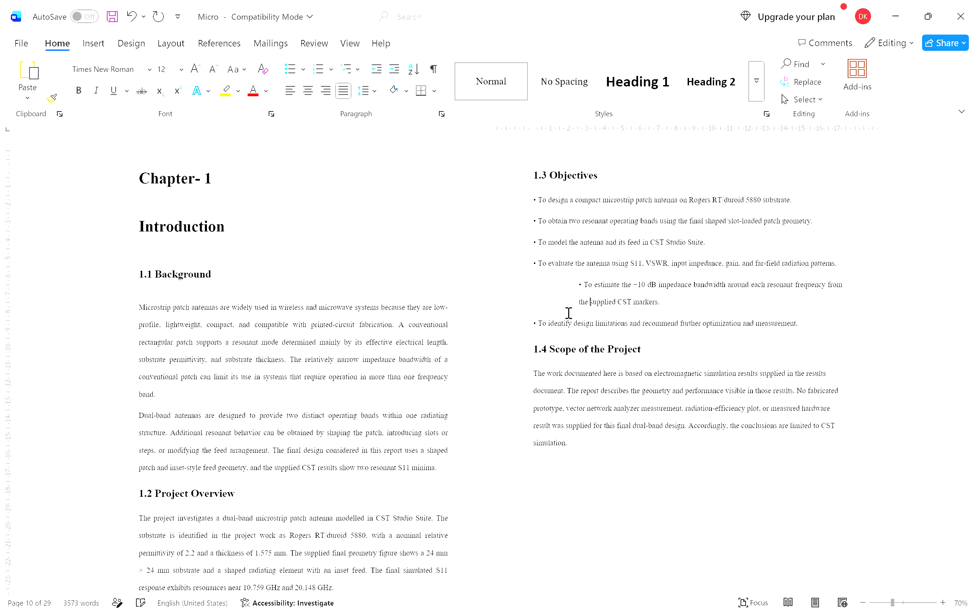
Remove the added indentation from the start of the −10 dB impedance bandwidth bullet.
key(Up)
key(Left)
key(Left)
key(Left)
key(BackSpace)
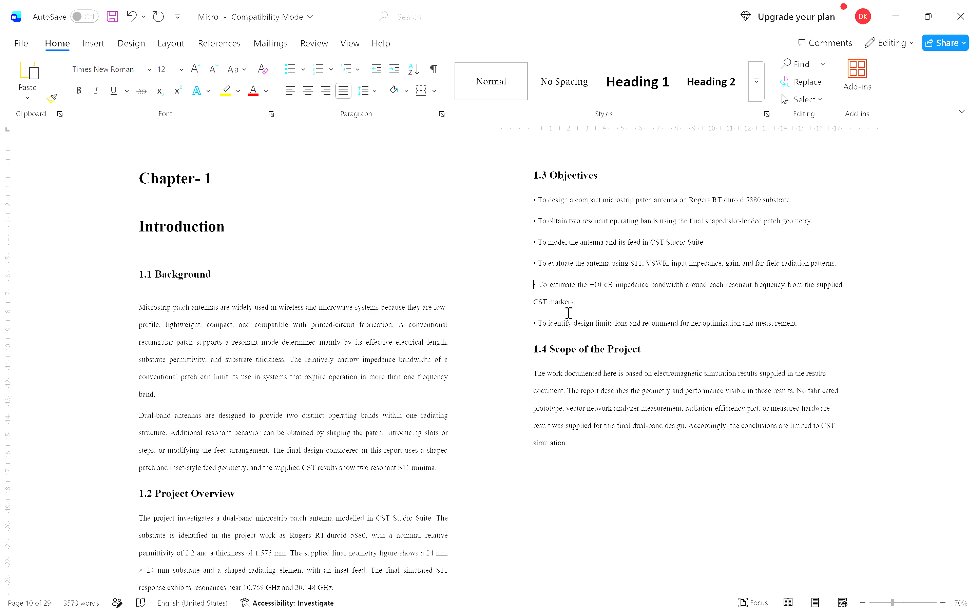
Try to shift the wrapped "CST markers." line of the bandwidth bullet inward with spaces.
key(Down)
key(space)
key(space)
key(space)
key(space)
key(space)
key(space)
key(space)
key(space)
key(space)
click(562, 200)
Justify the heading "2.4 Inset Feeding and Slot/Step Loading" in Chapter 2.
scroll(627, 419, down, 2)
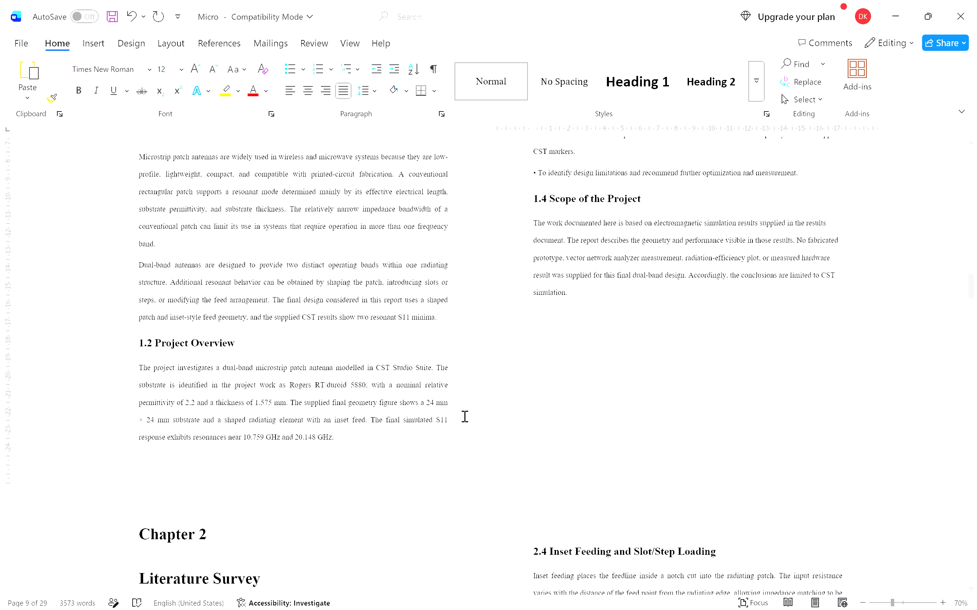
scroll(402, 433, down, 1)
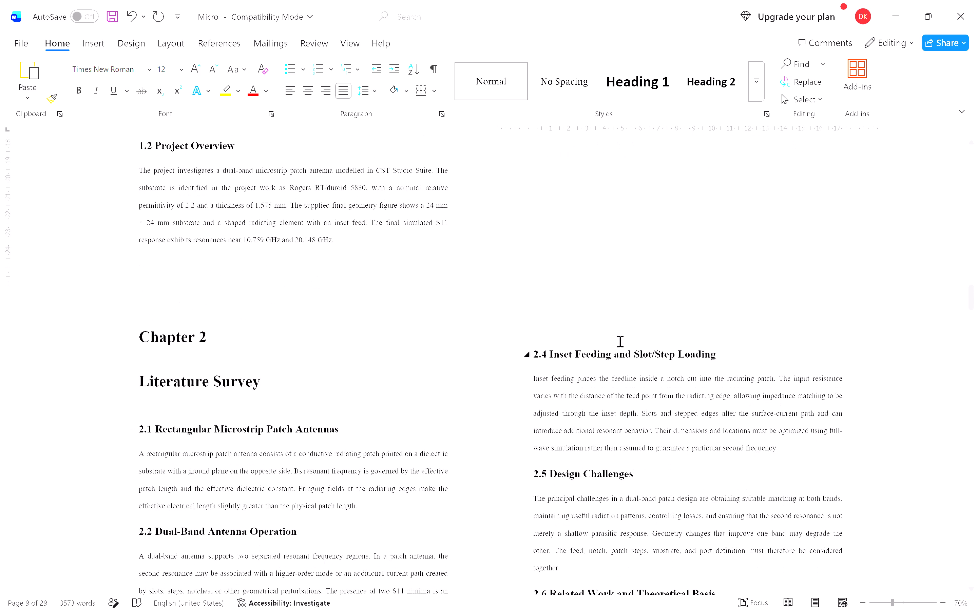
double_click(627, 351)
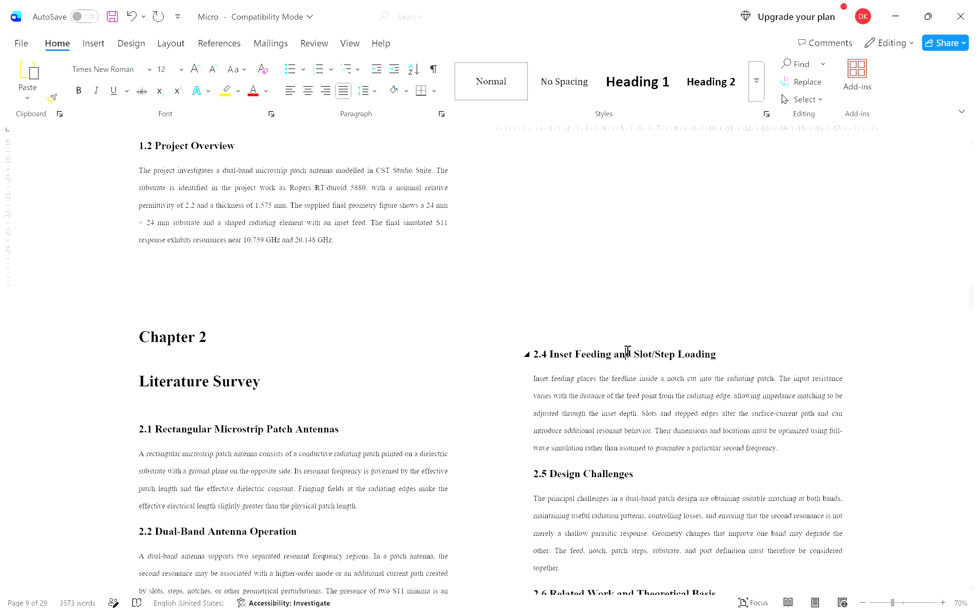
key(Right)
key(ctrl+Right)
key(ctrl+Right)
key(ctrl+Right)
key(ctrl+Right)
key(ctrl+Right)
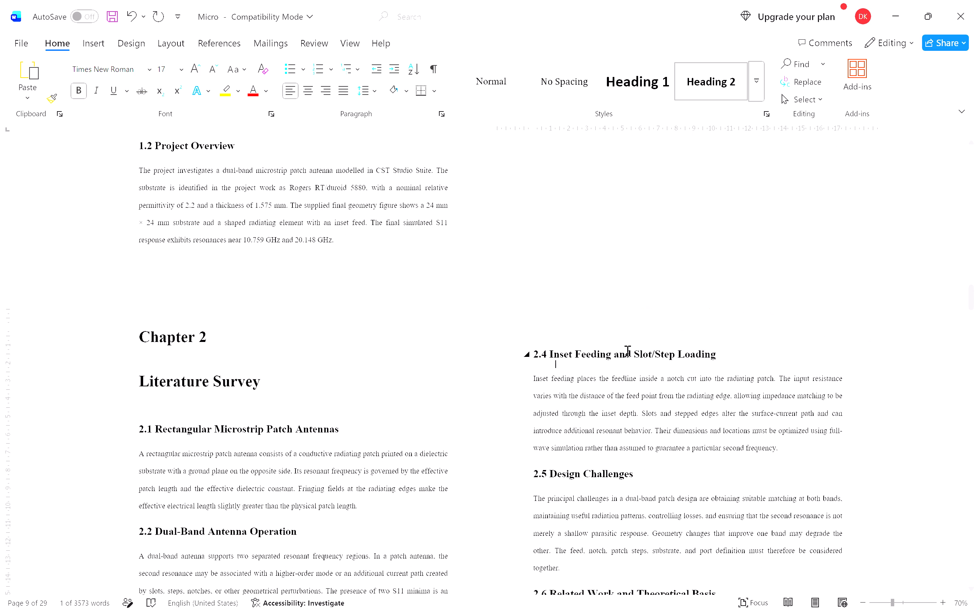
key(ctrl+Left)
key(ctrl+shift+Left)
key(ctrl+shift+Left)
key(ctrl+shift+Left)
key(ctrl+shift+Left)
key(ctrl+shift+Left)
key(ctrl+shift+Left)
key(ctrl+shift+Left)
key(ctrl+shift+Left)
key(ctrl+shift+Right)
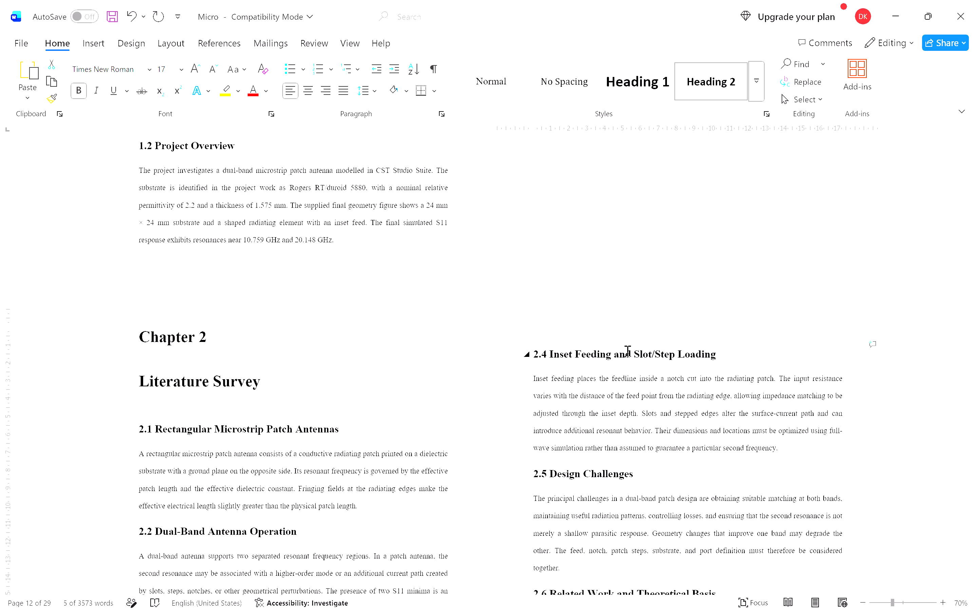
ctrl+shift+click(347, 89)
click(601, 289)
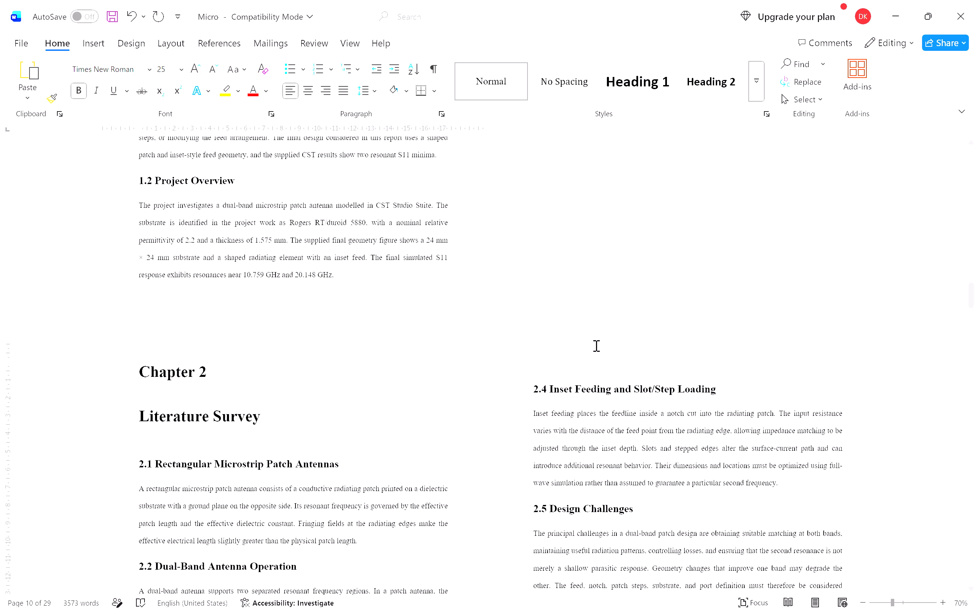
Review the formatting of headings, paragraphs, tables and figures from Chapter 2 through section 4.3.
scroll(595, 349, down, 4)
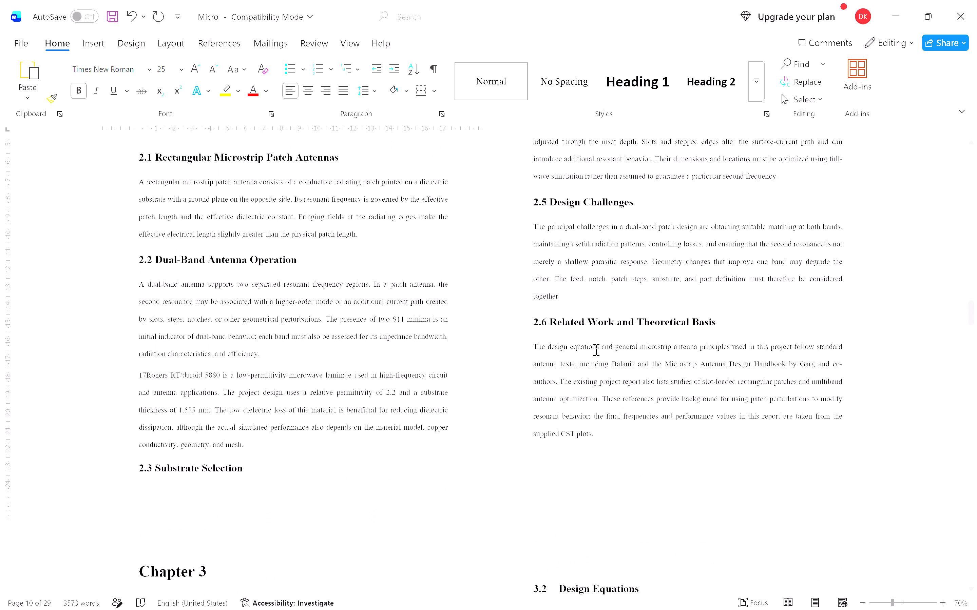
scroll(595, 349, down, 2)
scroll(595, 349, up, 1)
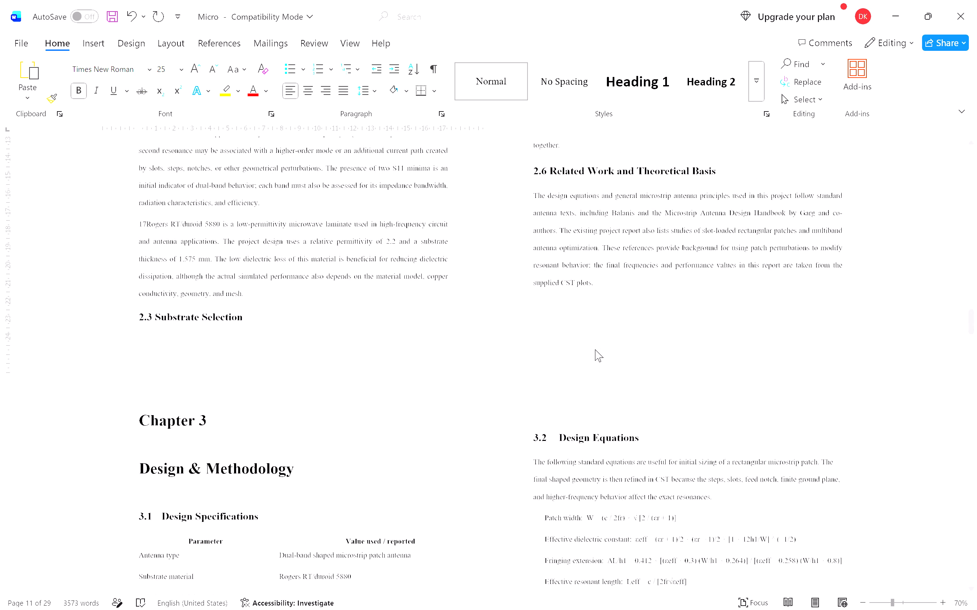
scroll(596, 440, down, 2)
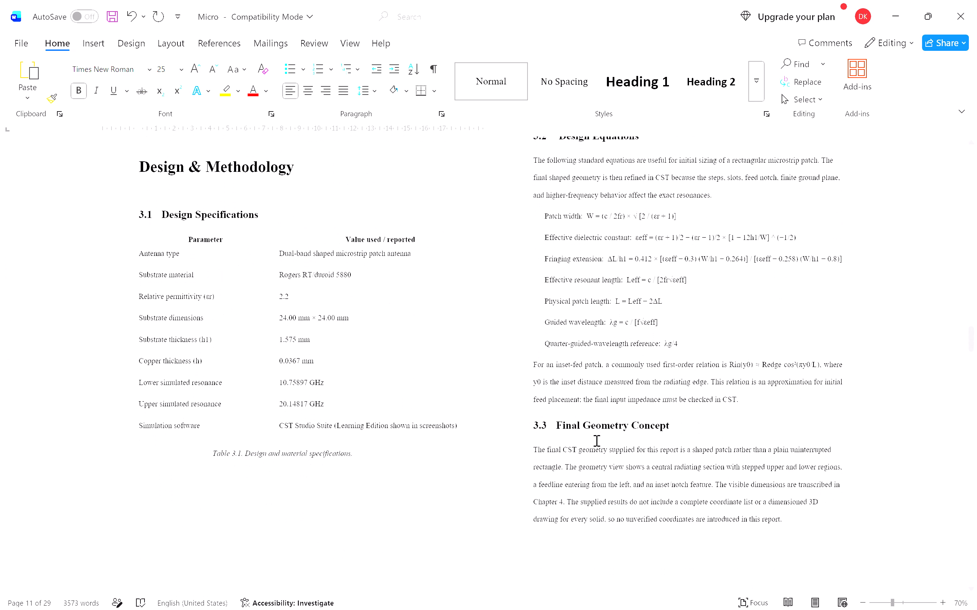
scroll(596, 440, down, 1)
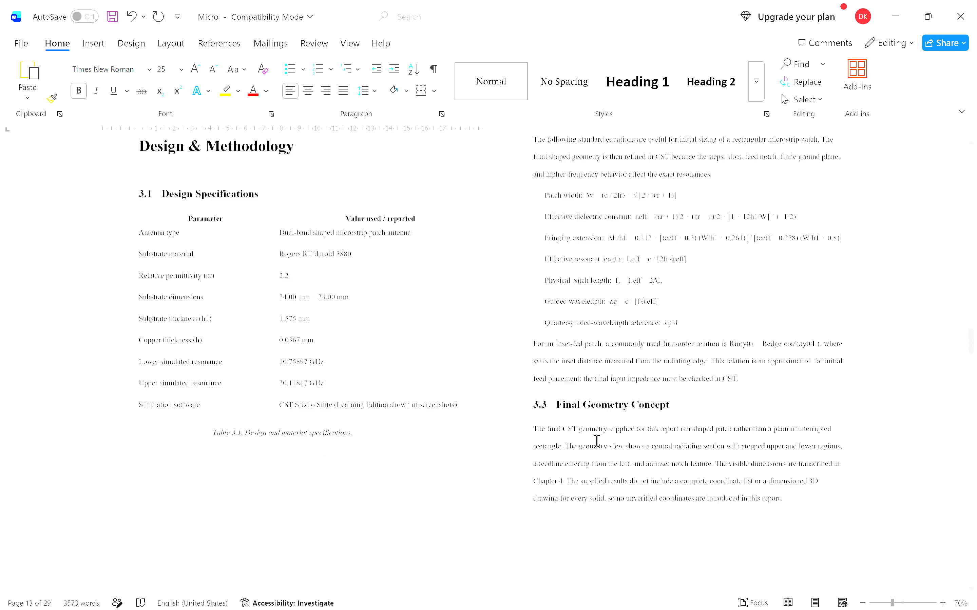
scroll(596, 440, down, 3)
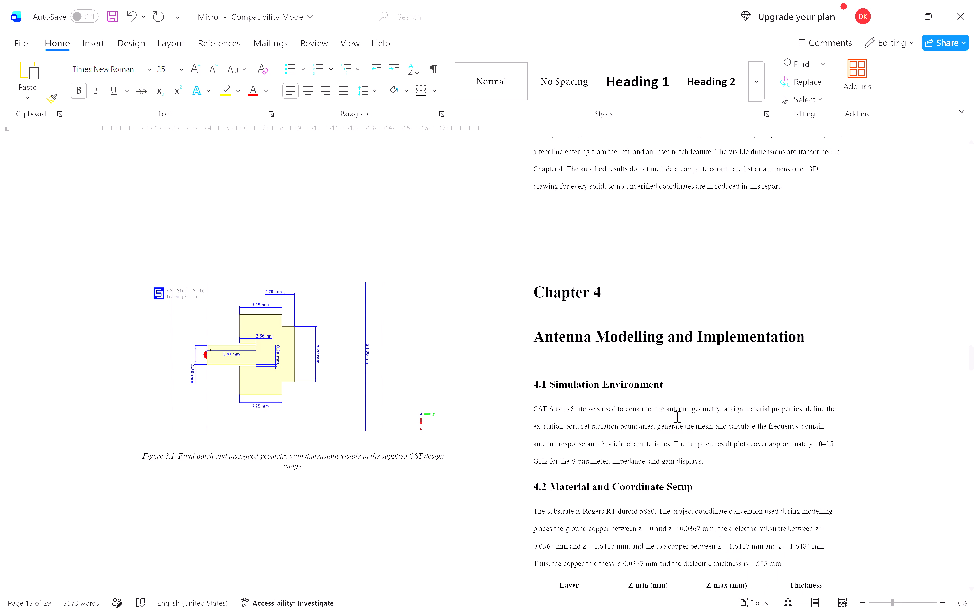
scroll(651, 453, down, 3)
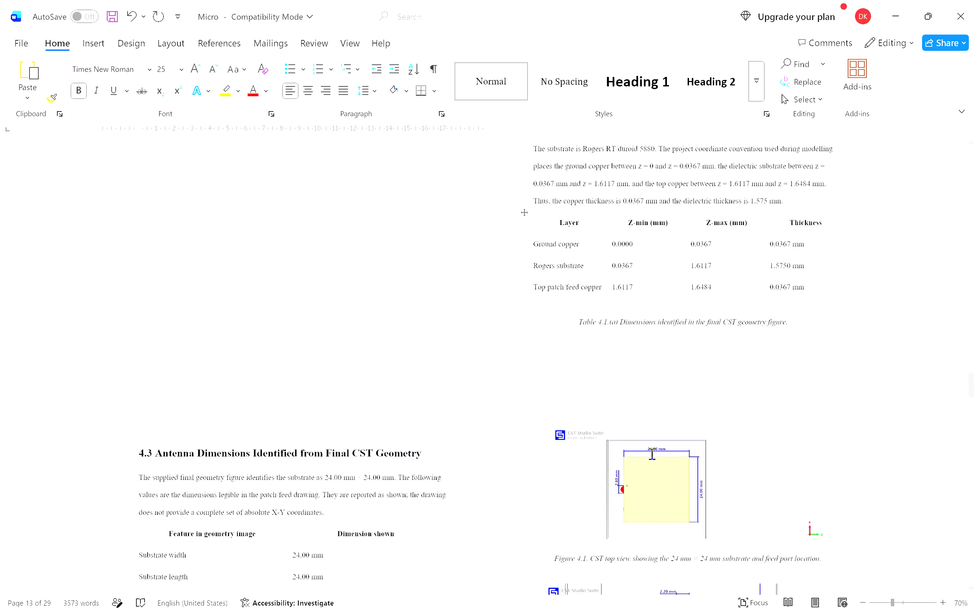
scroll(651, 453, down, 1)
scroll(651, 453, up, 2)
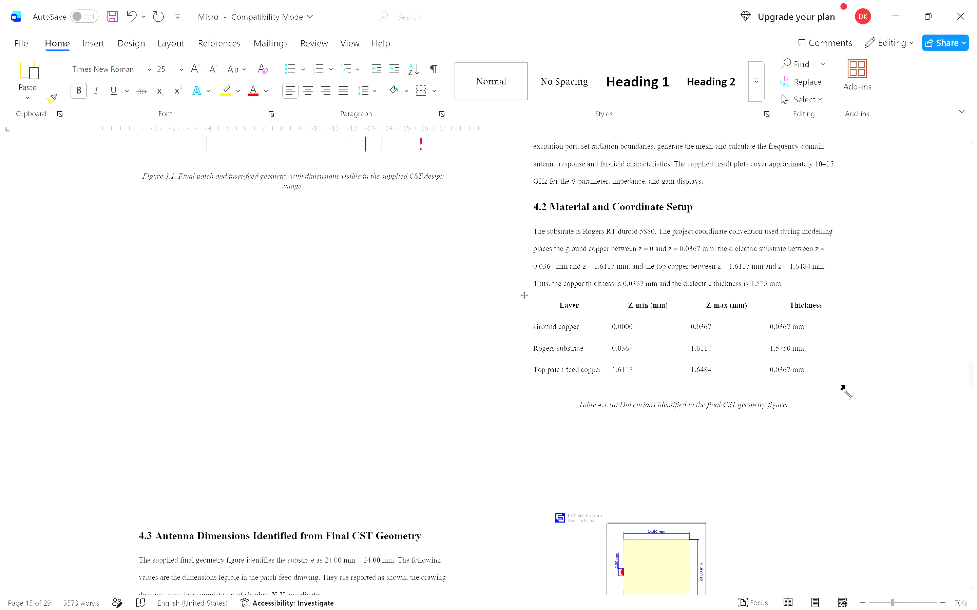
Widen the layer thickness table in section 4.2 slightly from its corner.
drag(848, 394, 849, 365)
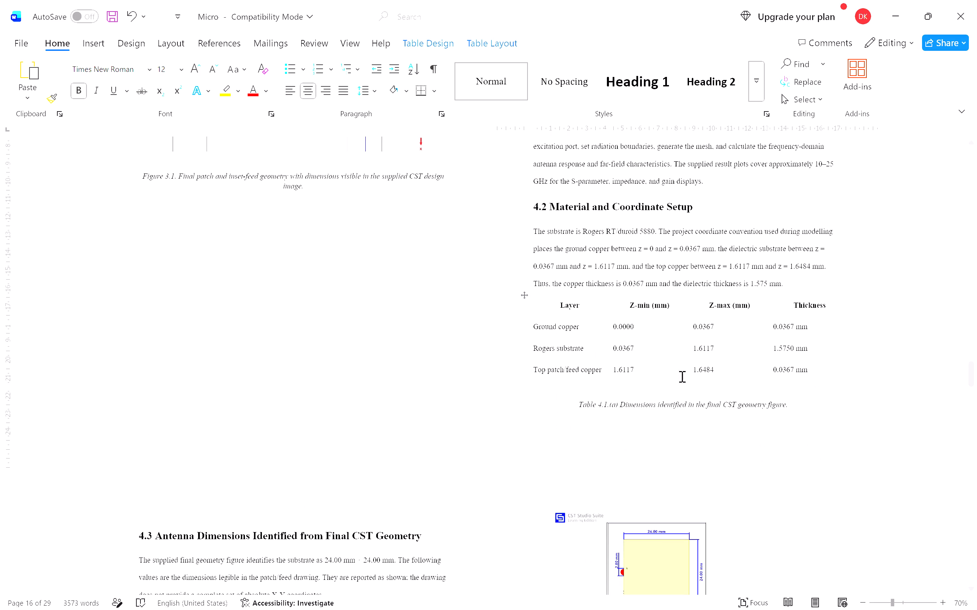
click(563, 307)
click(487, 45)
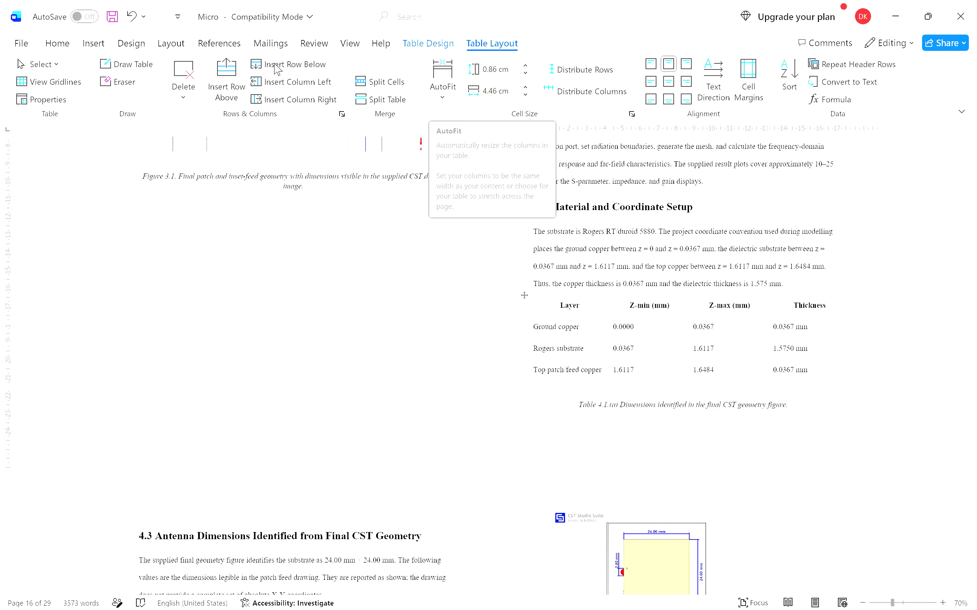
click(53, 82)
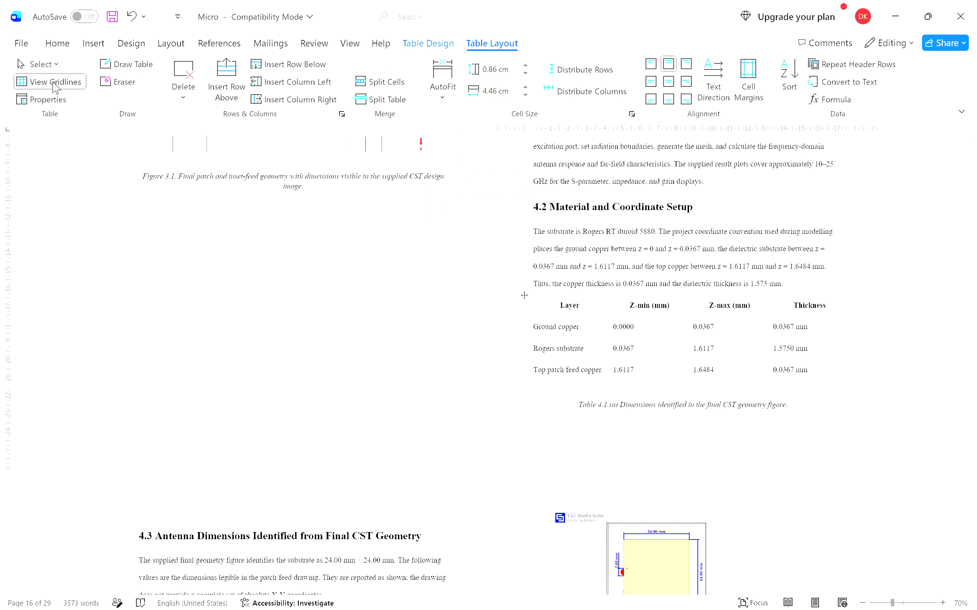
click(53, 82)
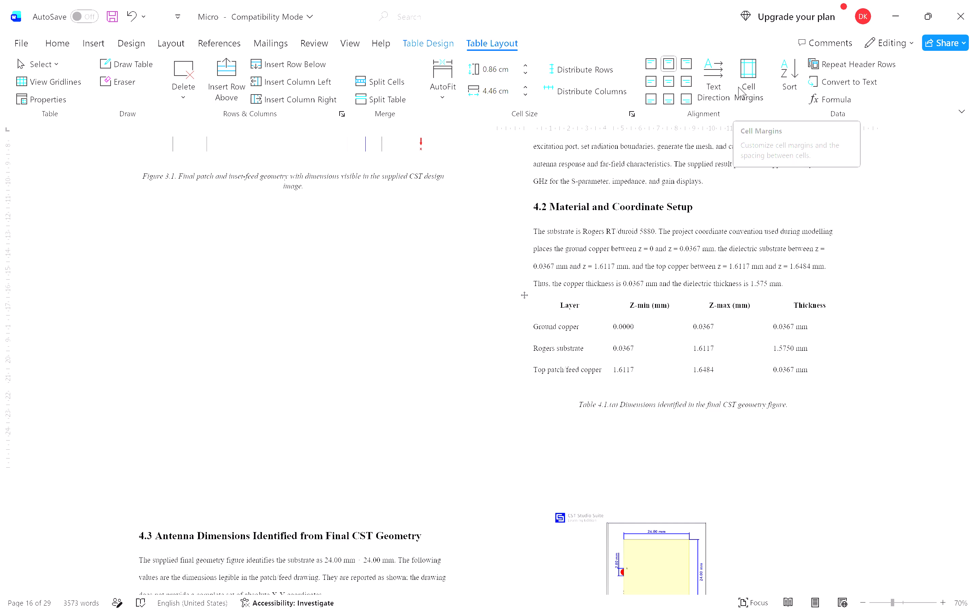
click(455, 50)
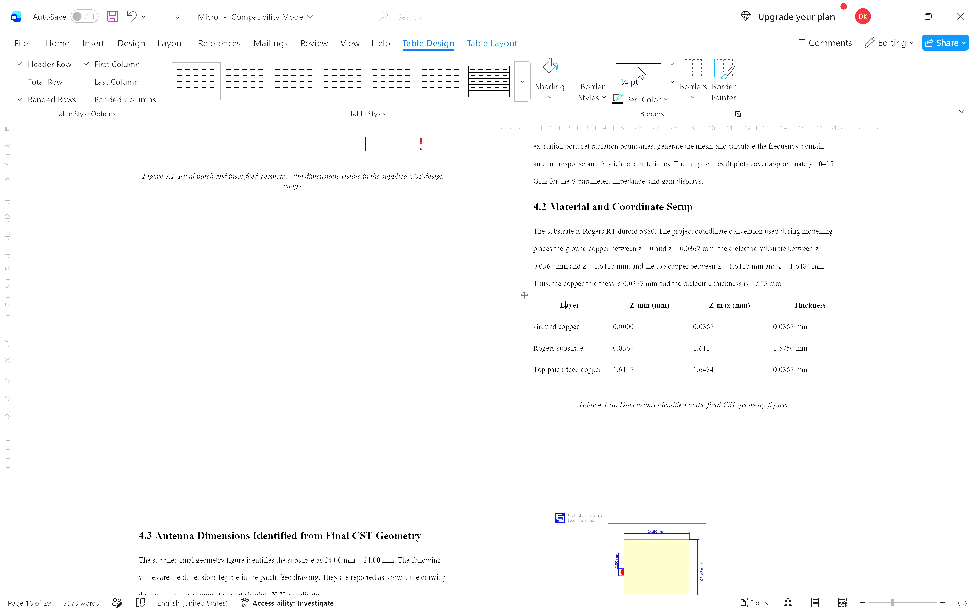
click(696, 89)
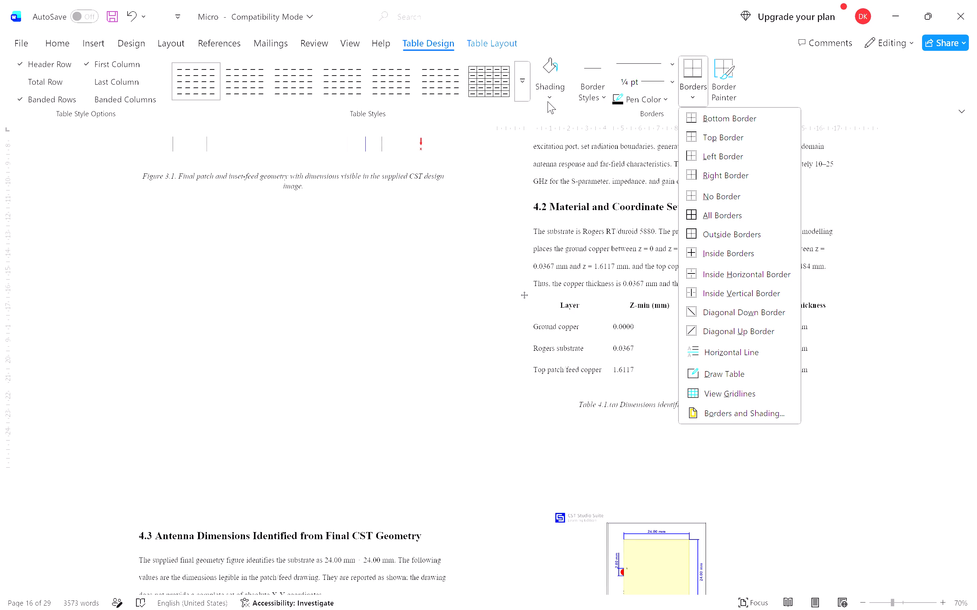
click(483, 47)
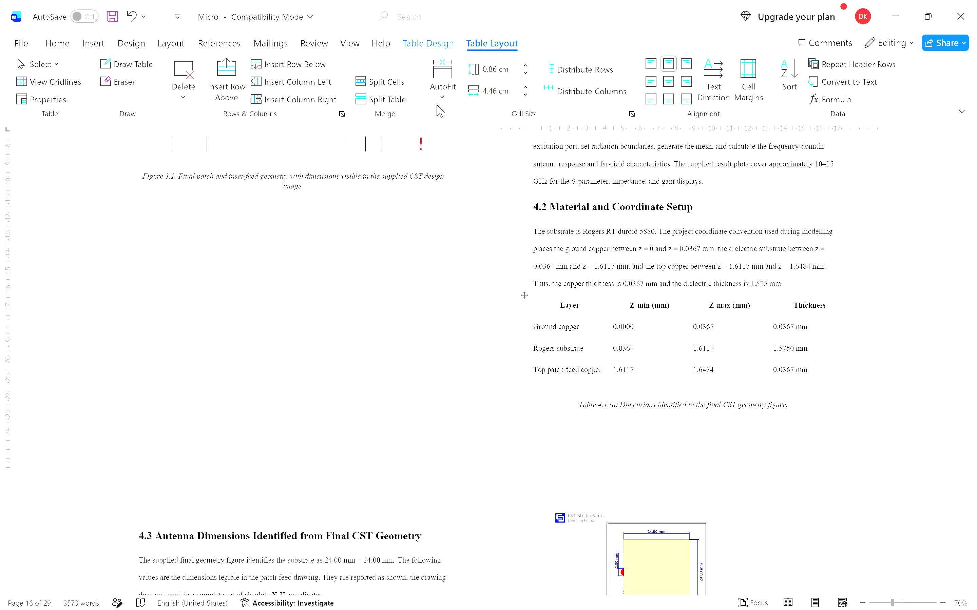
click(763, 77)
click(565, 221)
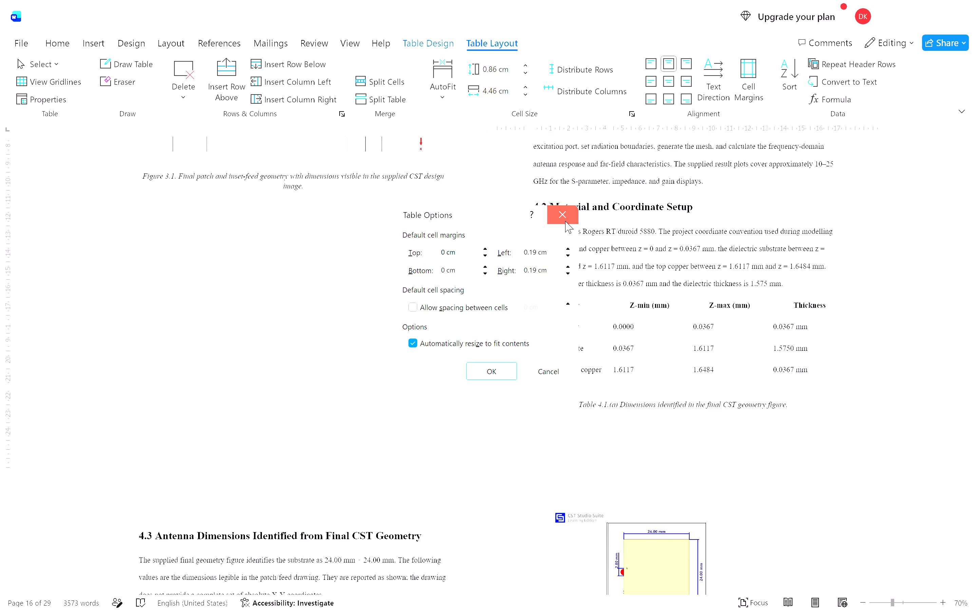
Center the "Layer" header cell's text both horizontally and vertically in the section 4.2 table.
click(674, 78)
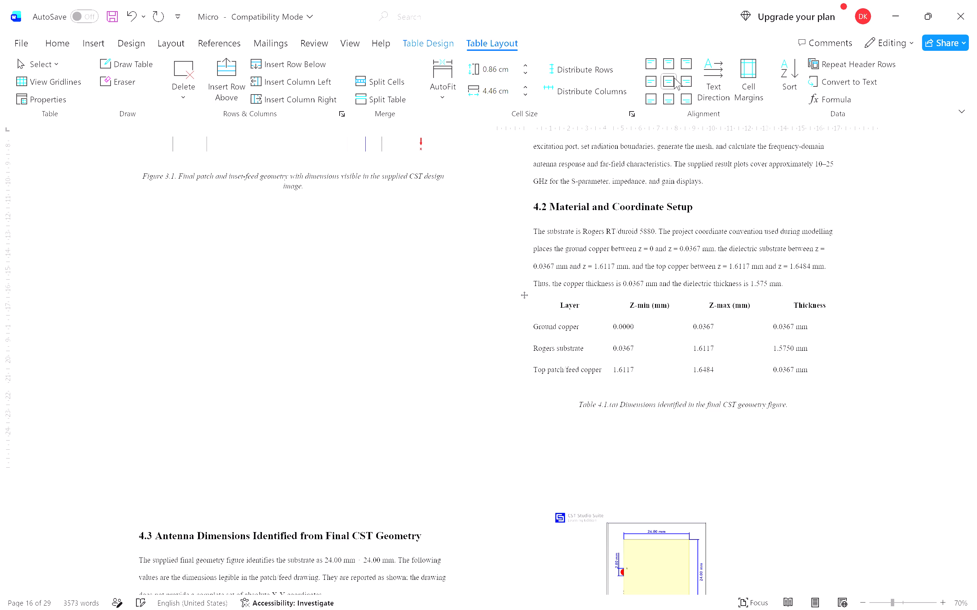
Align the text of all header cells in the section 4.2 layer thickness table to the top left of each cell.
click(656, 67)
click(843, 312)
ctrl+drag(843, 312, 541, 317)
click(647, 69)
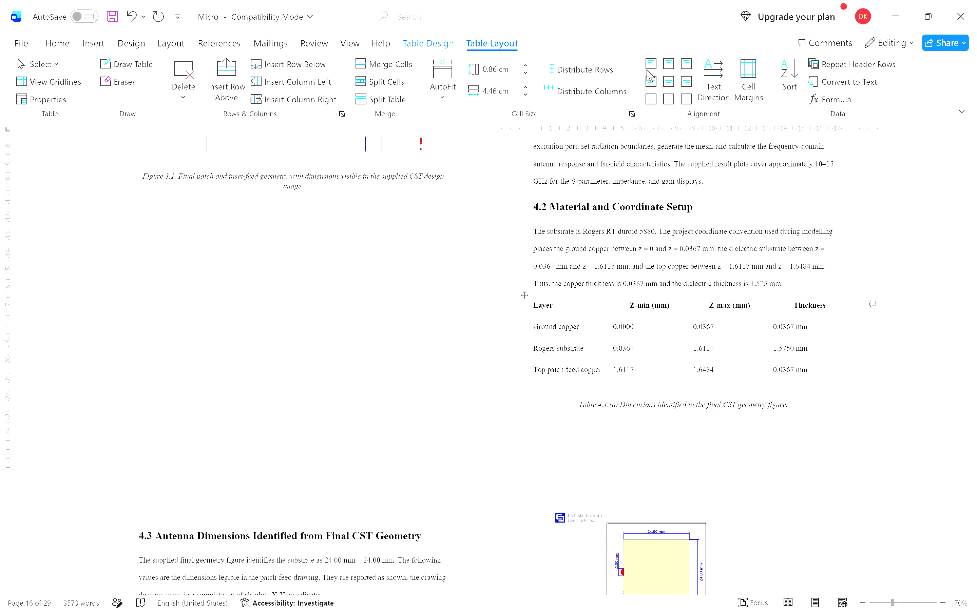
click(639, 441)
Fine-tune the overall width of the section 4.2 layer thickness table from its lower corner, leaving it slightly wider.
click(769, 381)
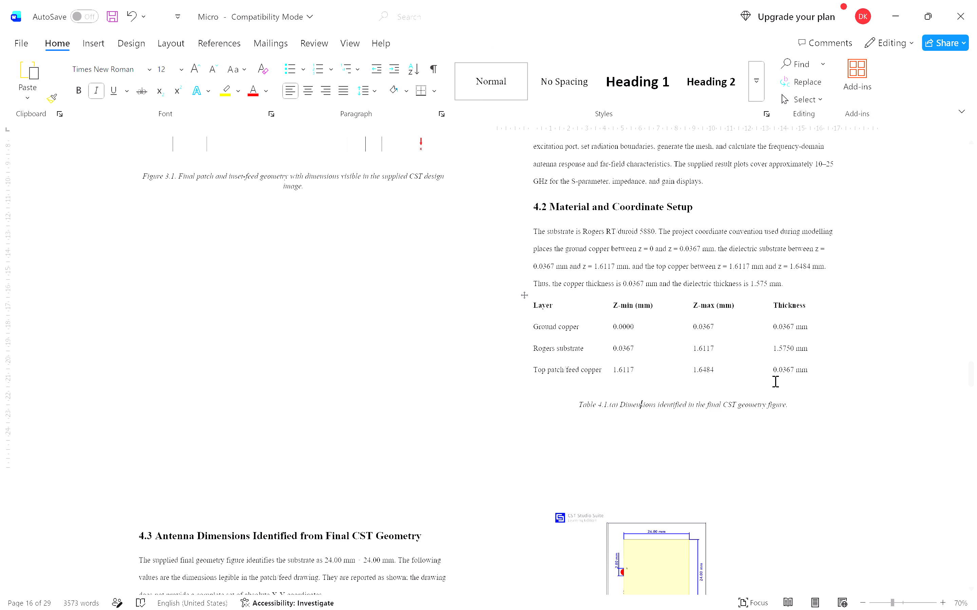
drag(855, 390, 862, 374)
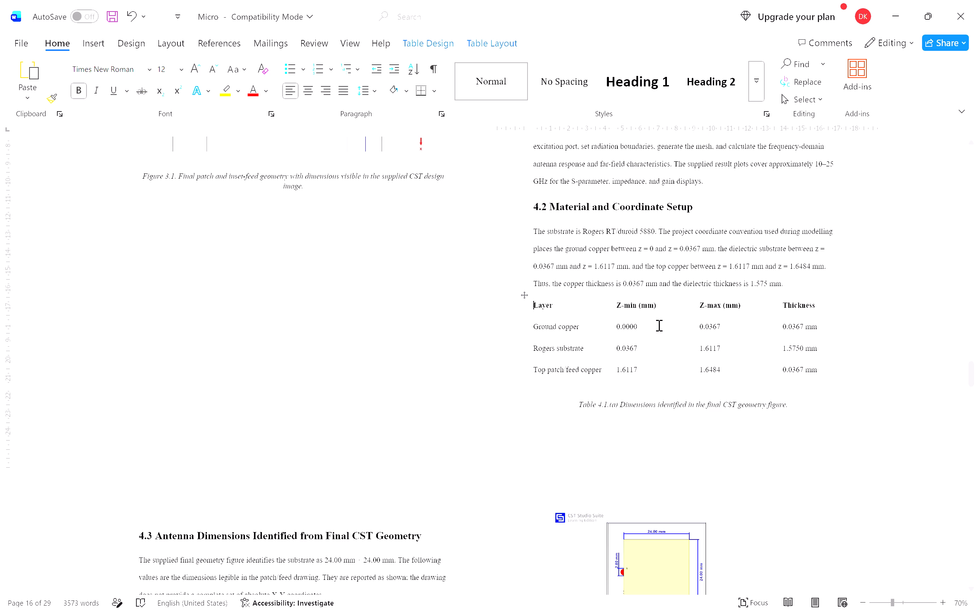
drag(866, 392, 853, 392)
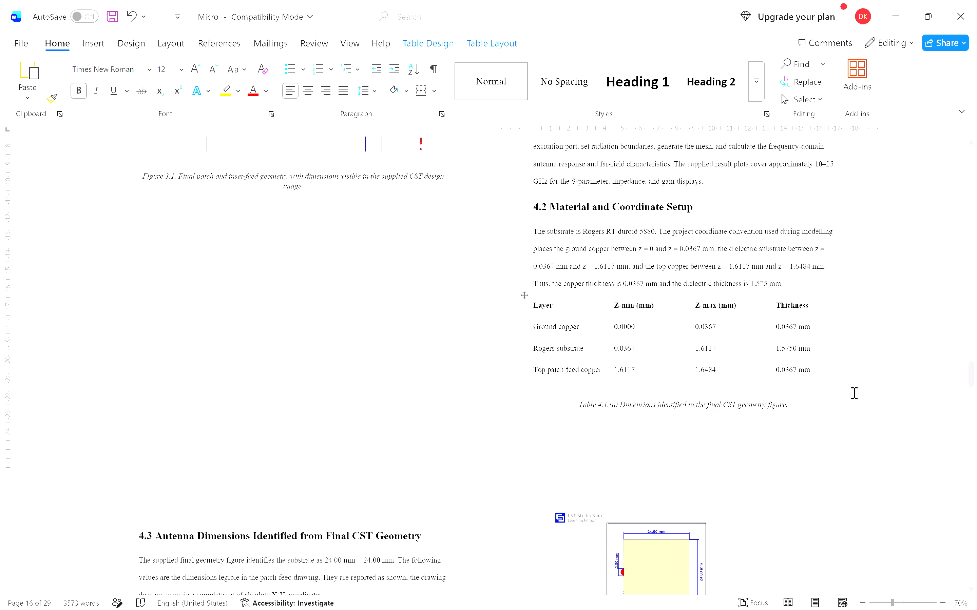
Justify the paragraph under "4.2 Material and Coordinate Setup".
click(812, 287)
drag(812, 287, 582, 247)
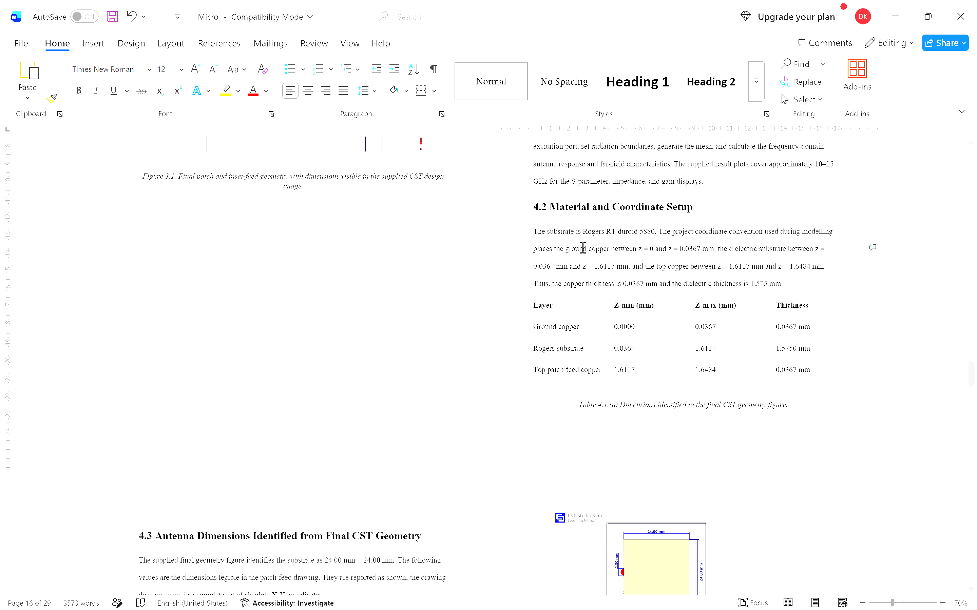
drag(582, 247, 535, 230)
click(338, 88)
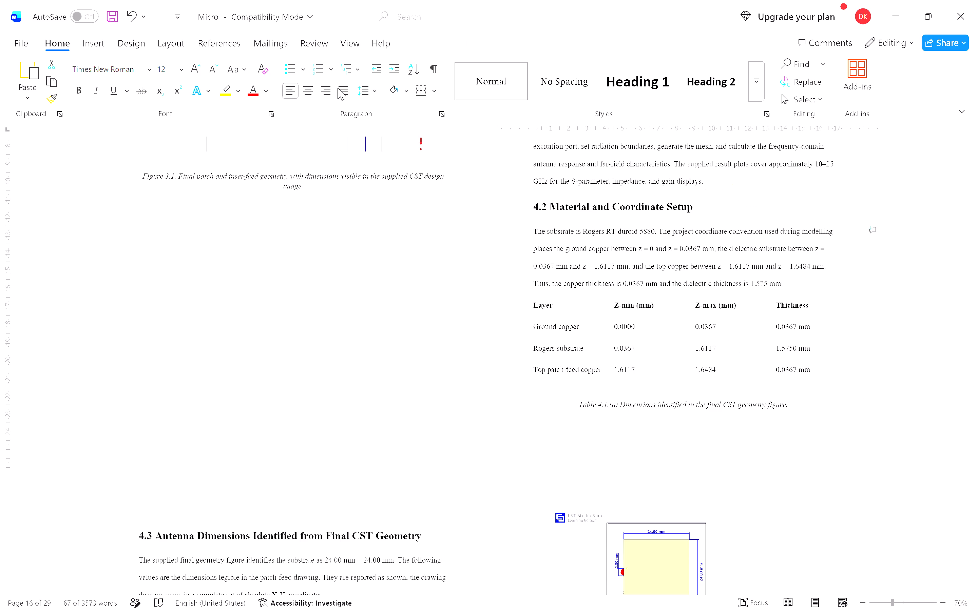
click(473, 326)
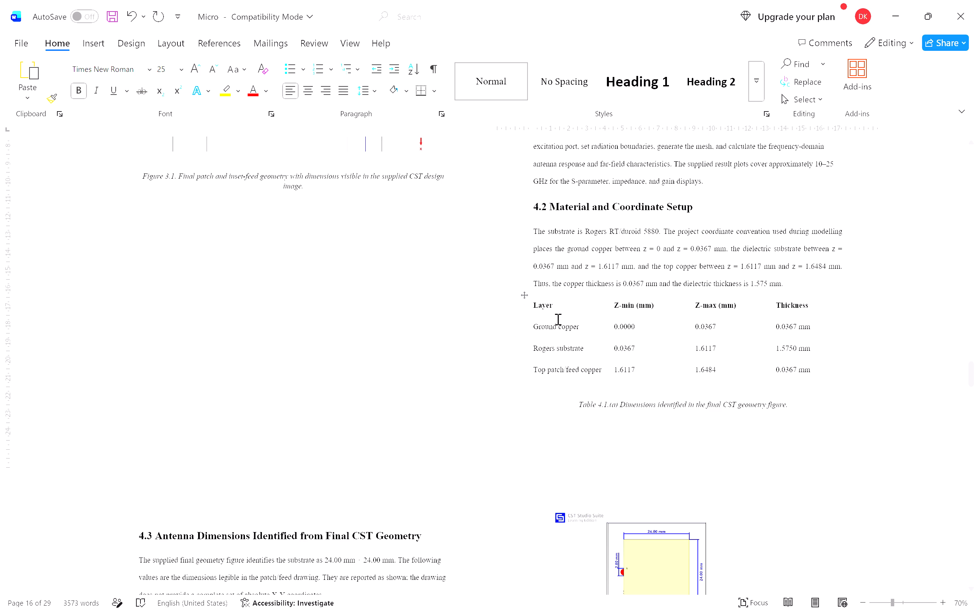
click(581, 412)
Widen the antenna dimensions table in section 4.3 slightly from its lower corner.
scroll(581, 412, down, 1)
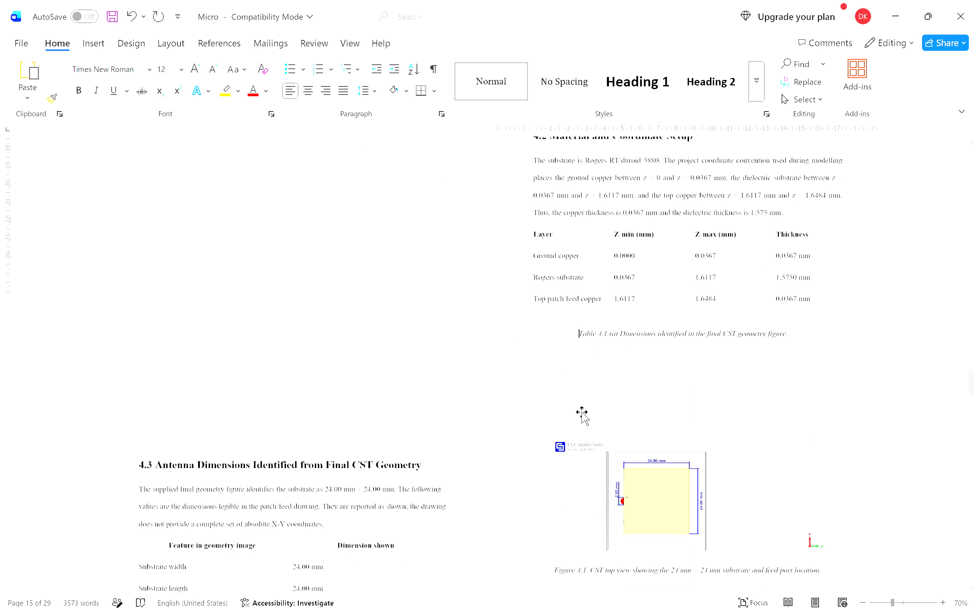
scroll(581, 412, down, 1)
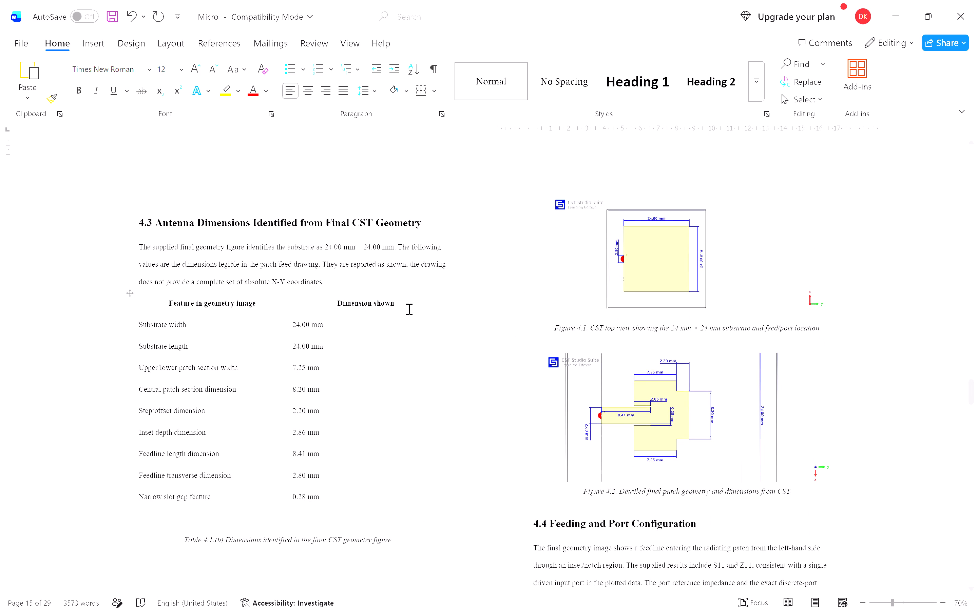
drag(445, 517, 459, 521)
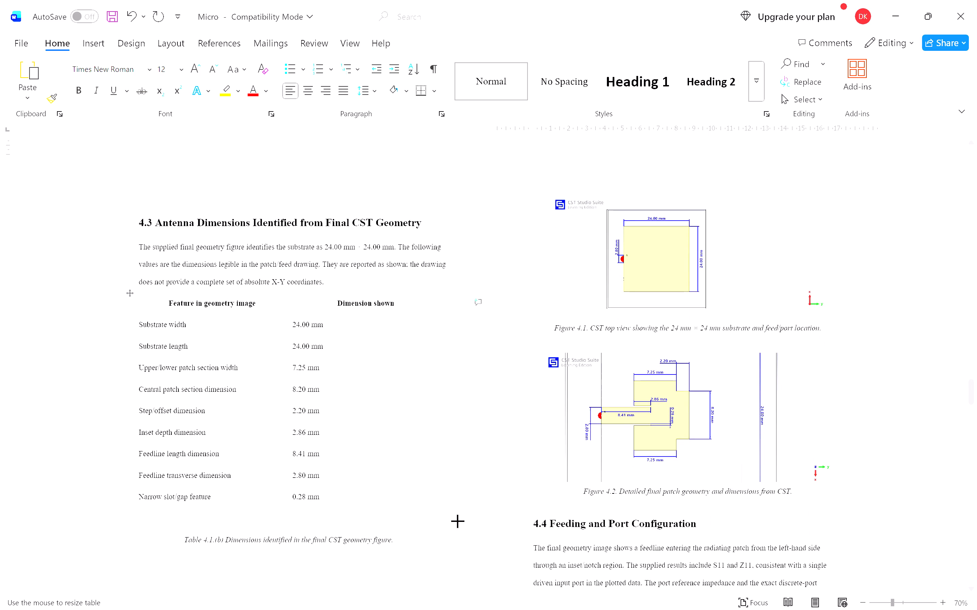
drag(459, 521, 447, 526)
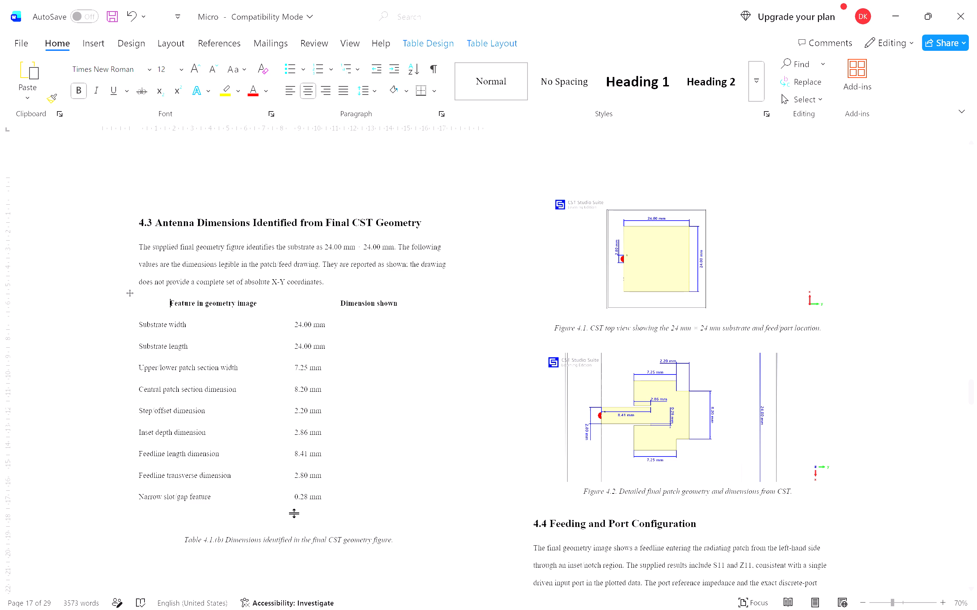
drag(291, 513, 292, 506)
Justify the paragraph under "4.4 Feeding and Port Configuration".
scroll(292, 506, down, 1)
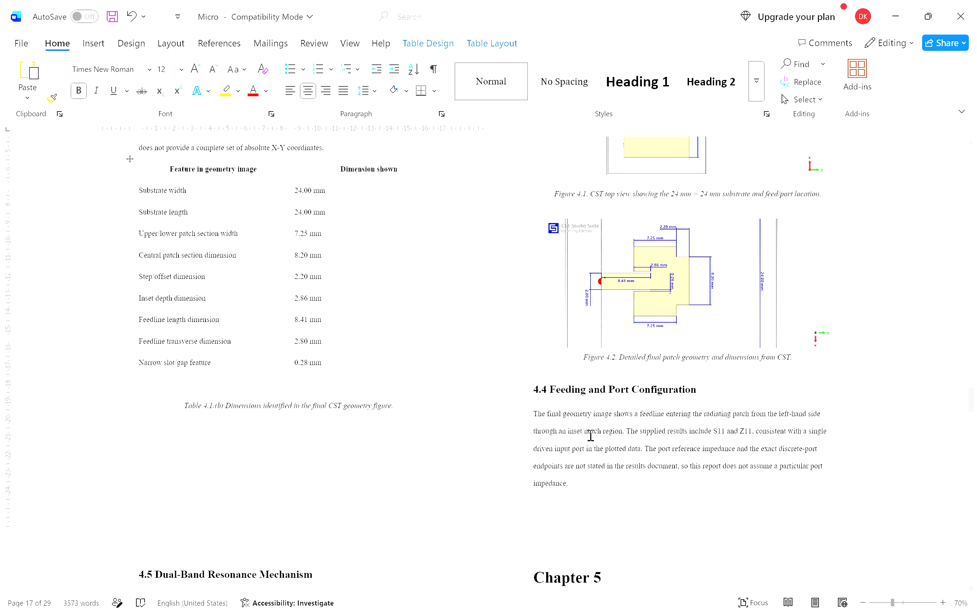
scroll(563, 469, down, 1)
click(537, 383)
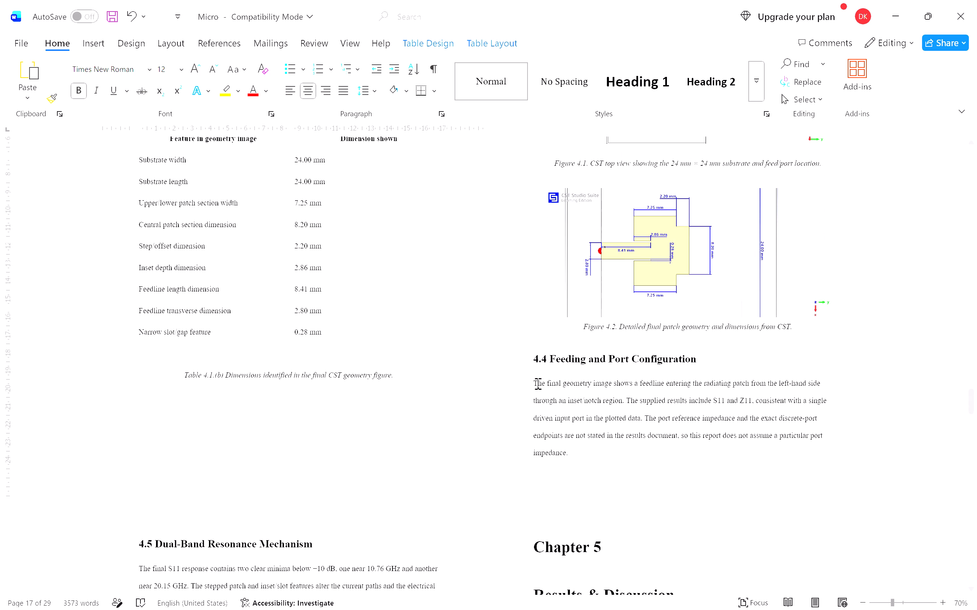
key(Left)
key(ctrl+shift+Down)
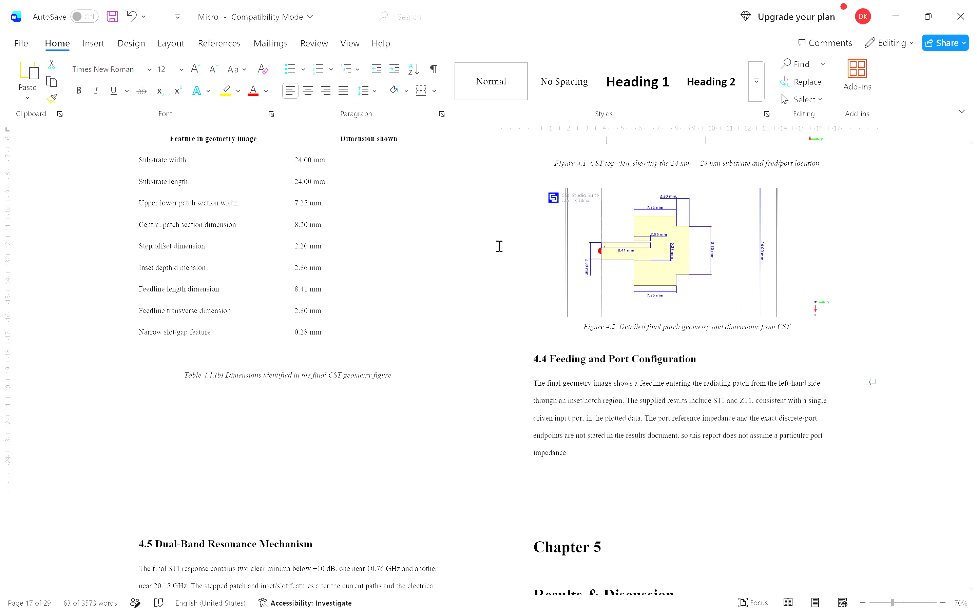
click(339, 93)
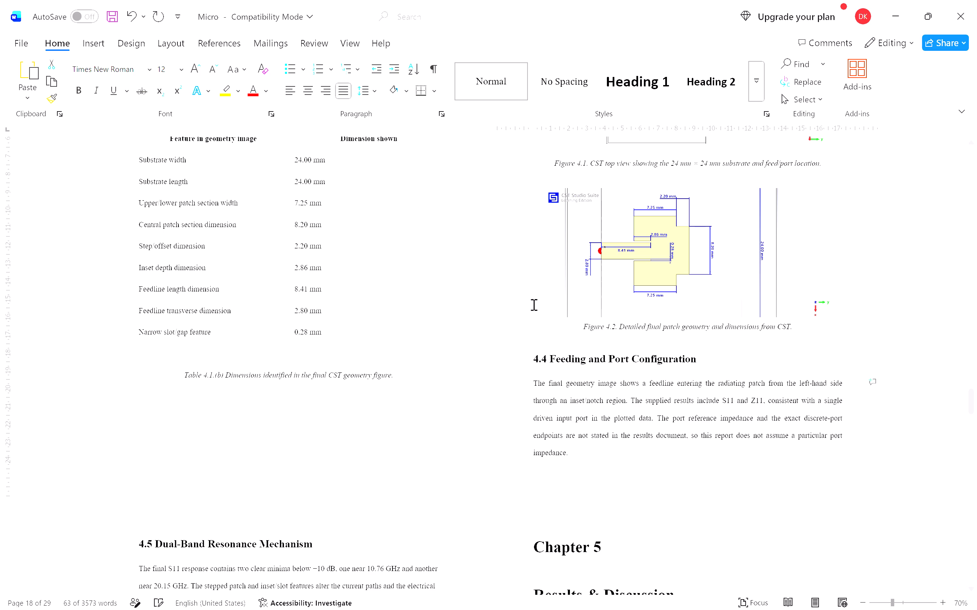
click(541, 405)
Justify the body paragraphs under "4.5 Dual-Band Resonance Mechanism" and "4.6 Simulation Configuration".
scroll(541, 405, down, 2)
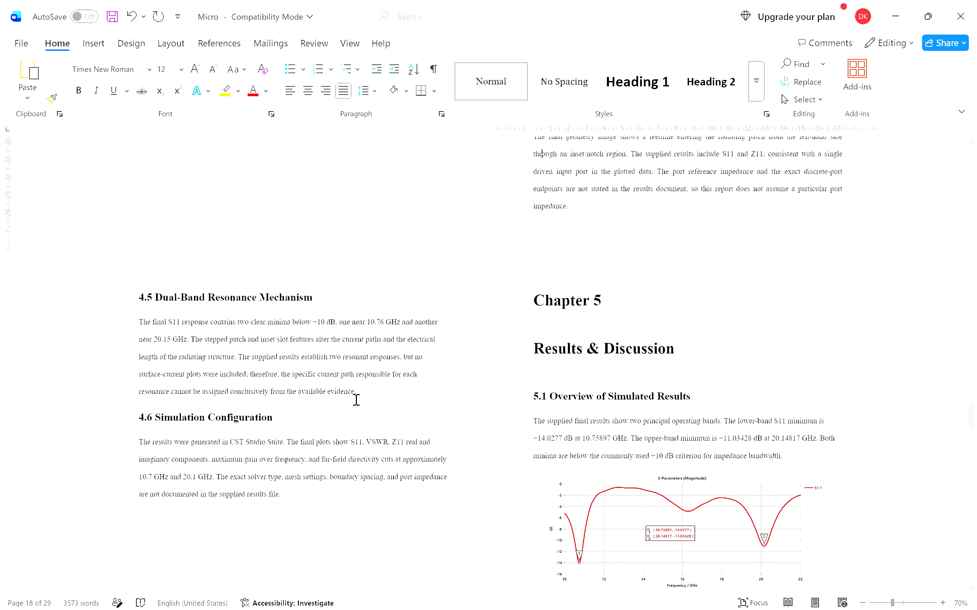
drag(135, 317, 382, 395)
click(339, 89)
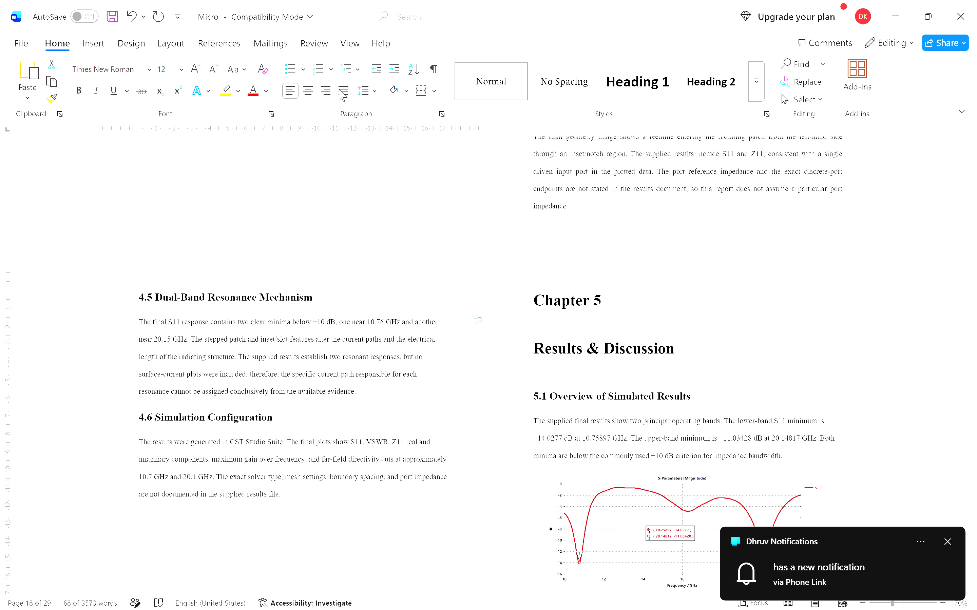
drag(309, 493, 309, 492)
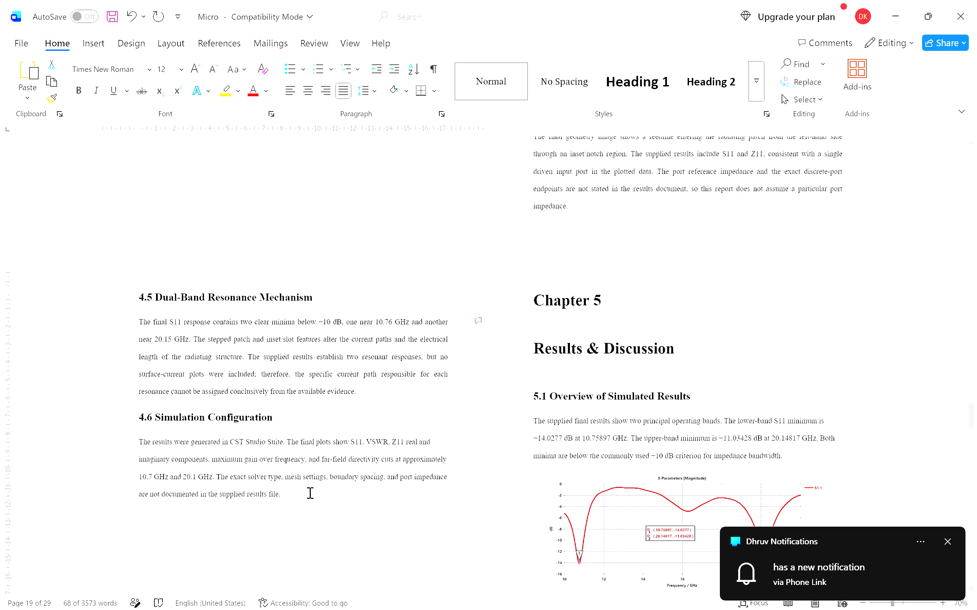
drag(309, 492, 146, 441)
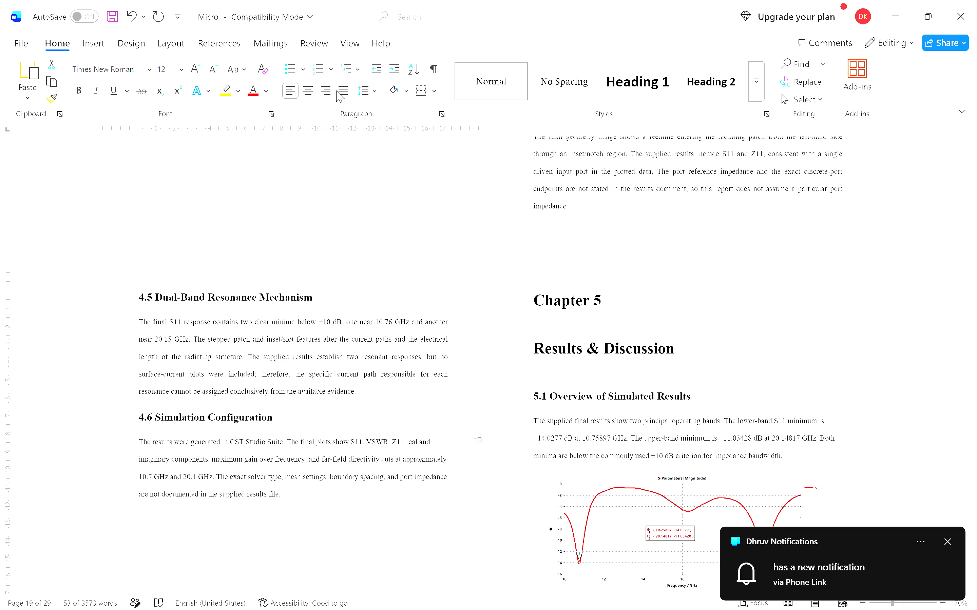
click(336, 90)
Justify the paragraph under "5.2 Return Loss (S11)" in Chapter 5.
scroll(415, 337, down, 4)
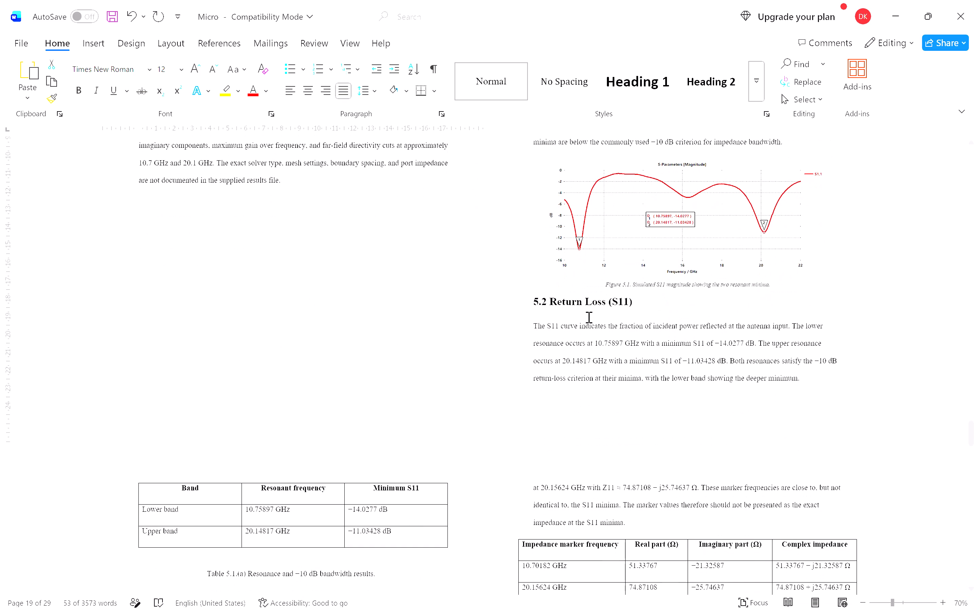
drag(529, 328, 797, 392)
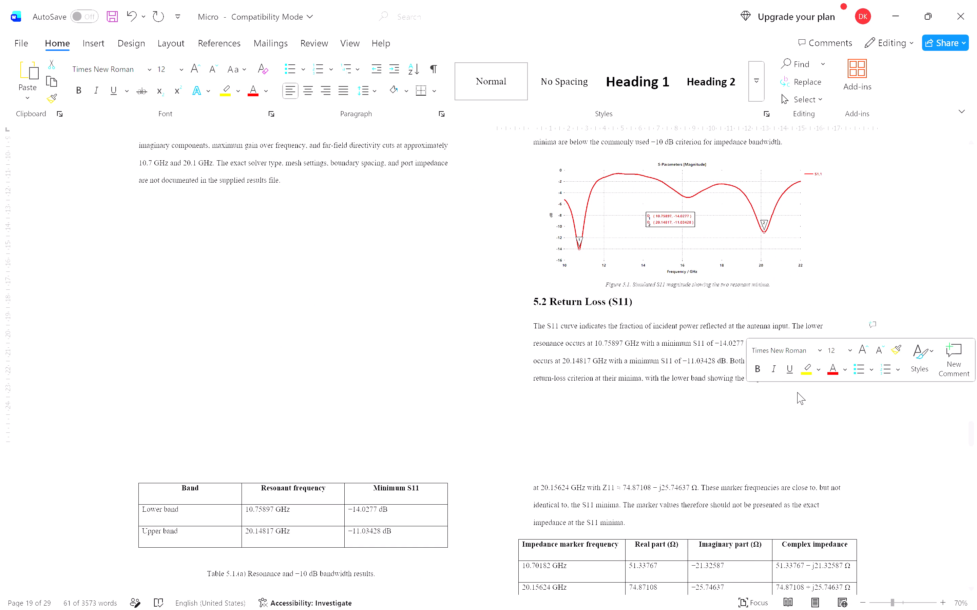
click(346, 95)
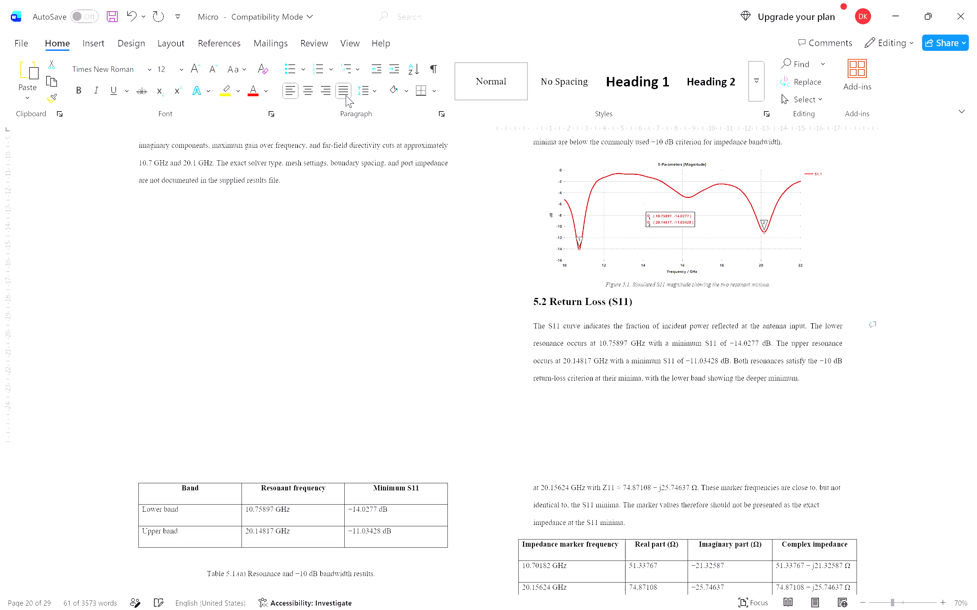
Add an empty row at the bottom of the impedance marker frequency table.
scroll(570, 468, down, 2)
click(514, 332)
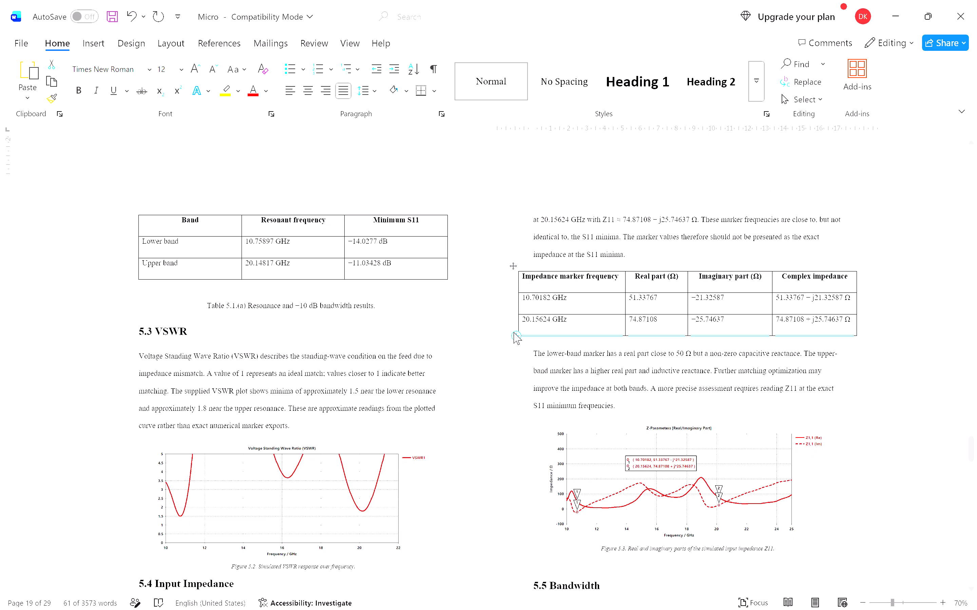
Justify the paragraph under "5.3 VSWR".
drag(137, 357, 303, 416)
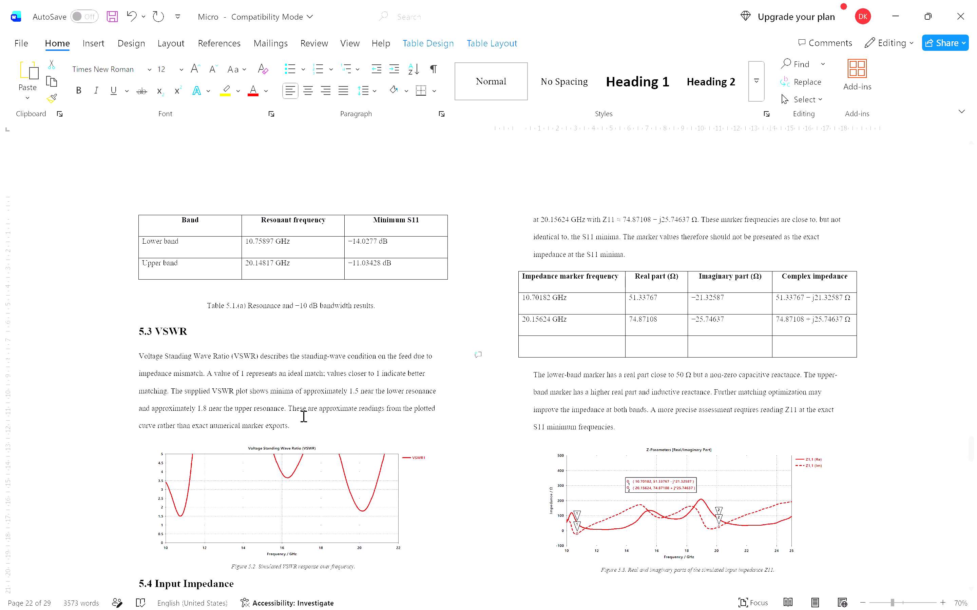
drag(303, 416, 306, 421)
click(346, 85)
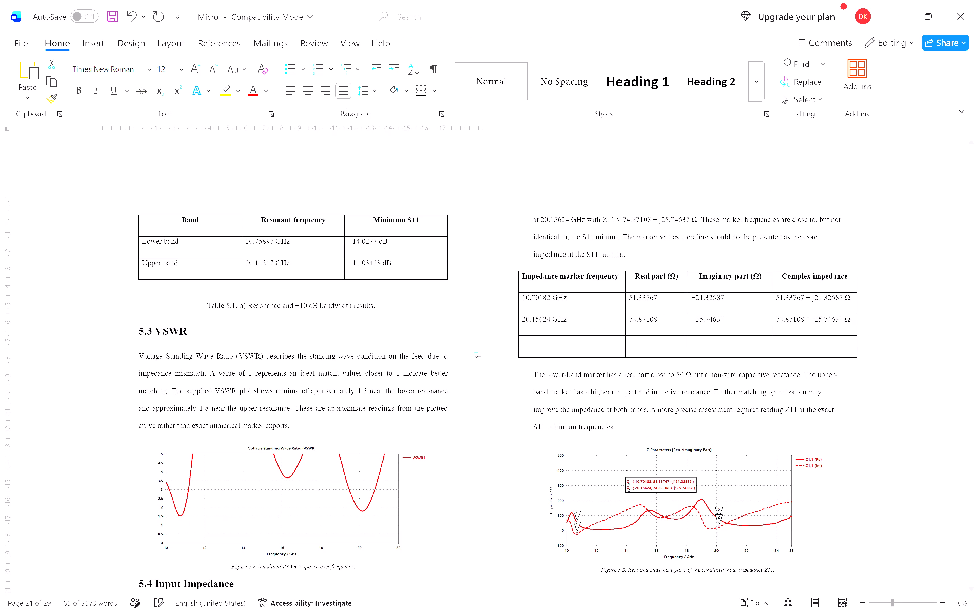
Justify the "5.4 Input Impedance" paragraph together with the header row of the impedance marker table that follows it.
scroll(635, 253, down, 2)
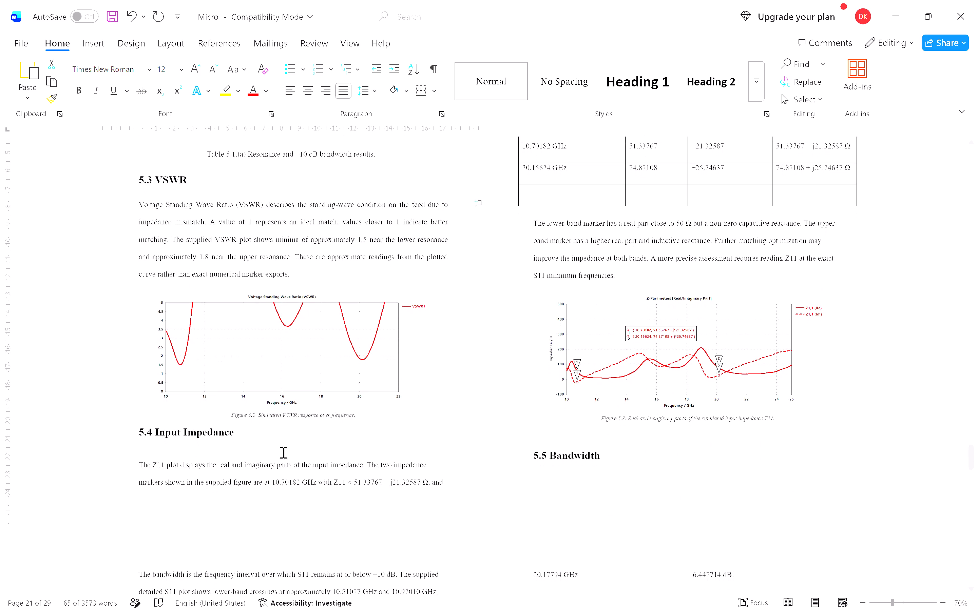
click(139, 466)
key(ctrl+shift+Down)
key(ctrl+shift+Down)
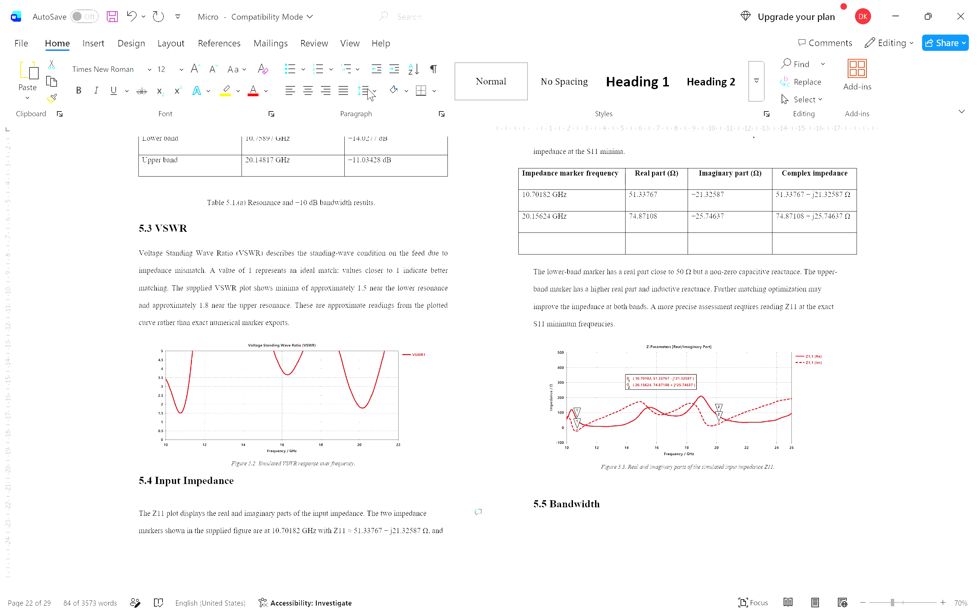
click(341, 86)
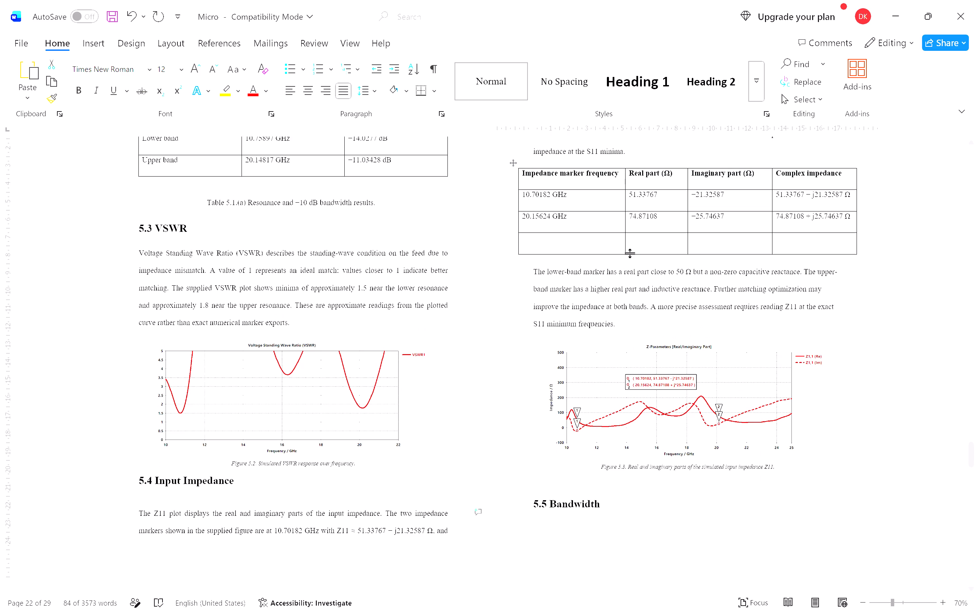
Delete the empty bottom row of the impedance marker frequency table.
click(630, 253)
click(746, 273)
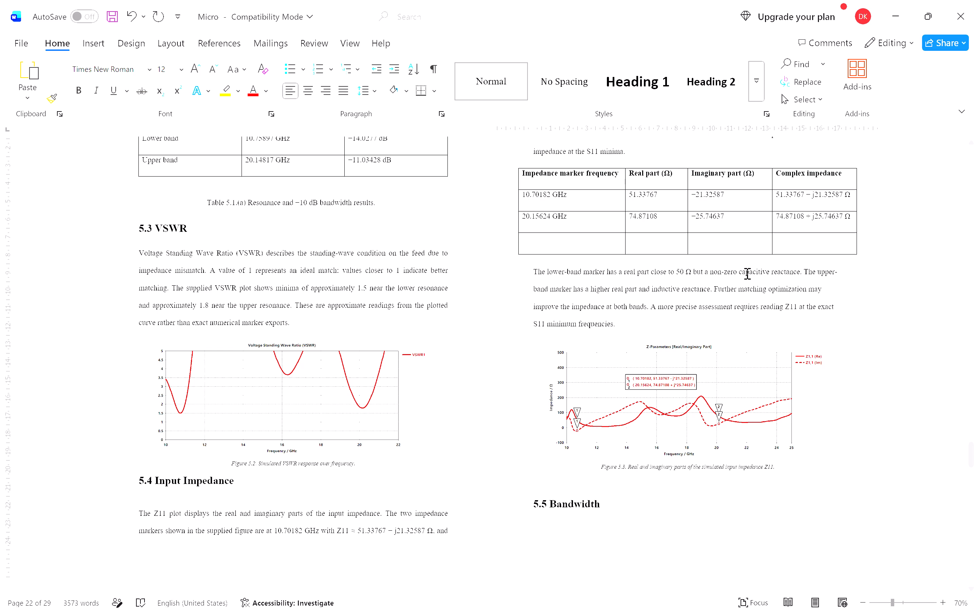
scroll(648, 266, up, 1)
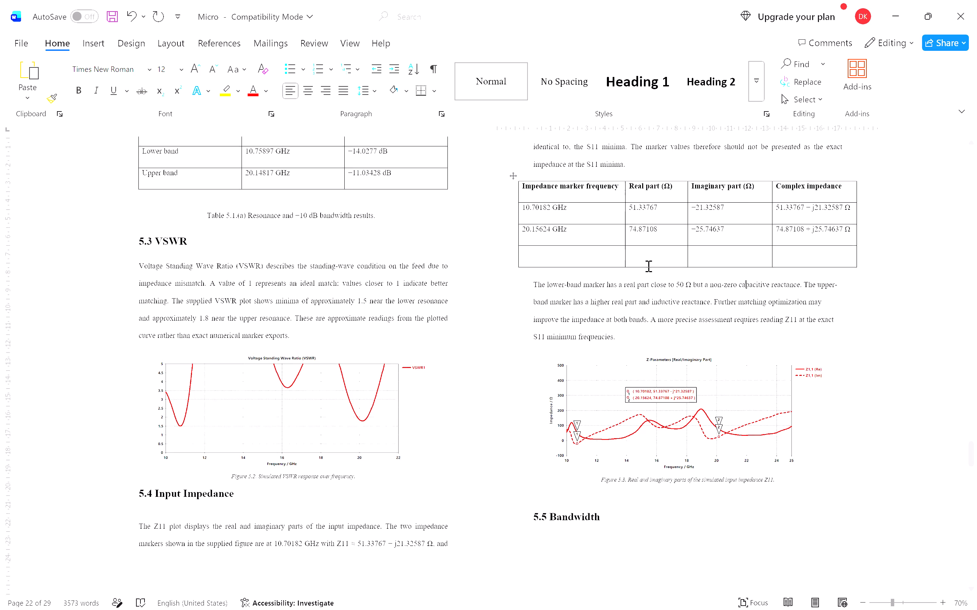
scroll(648, 266, up, 1)
click(630, 272)
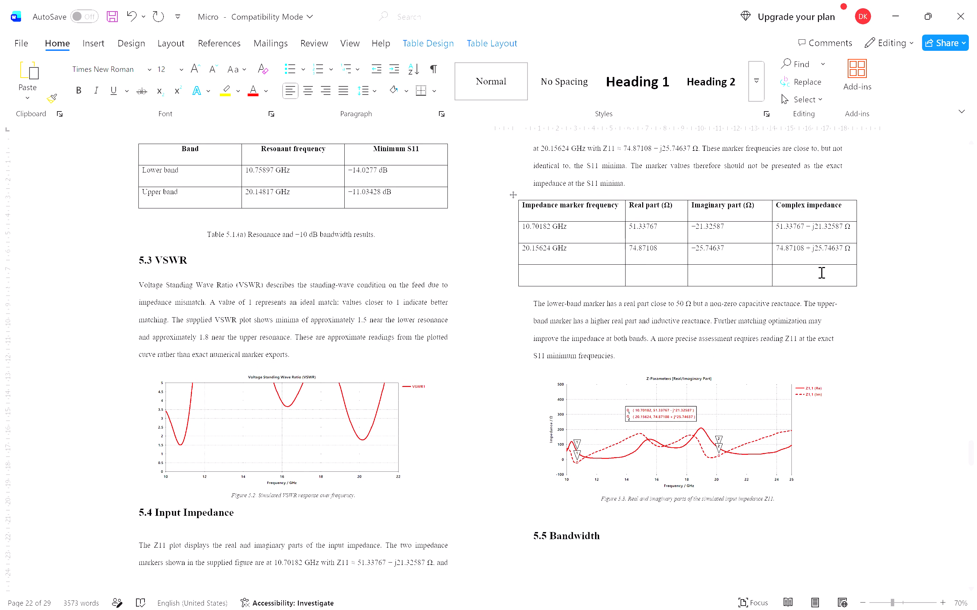
click(821, 272)
click(439, 47)
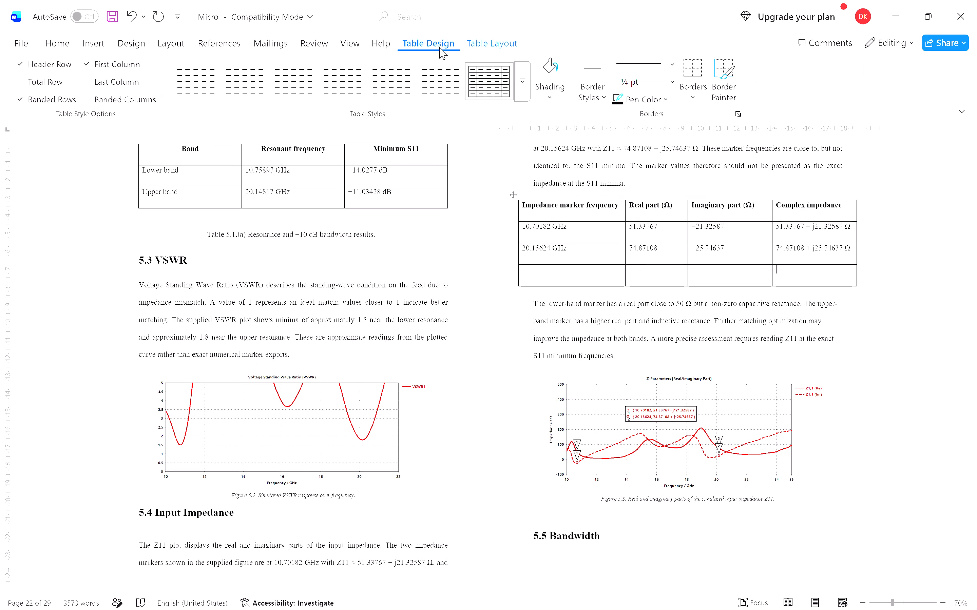
click(481, 46)
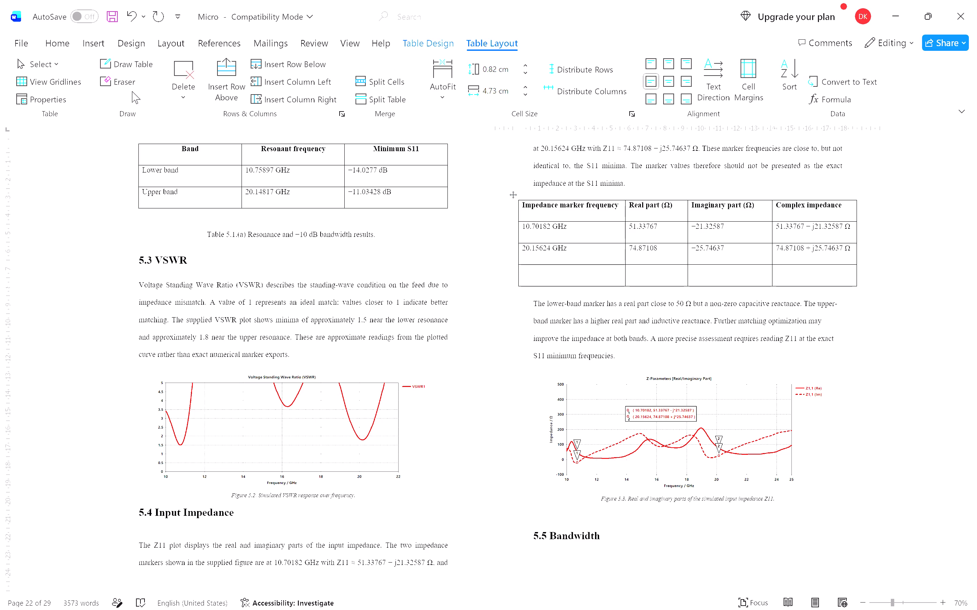
click(184, 78)
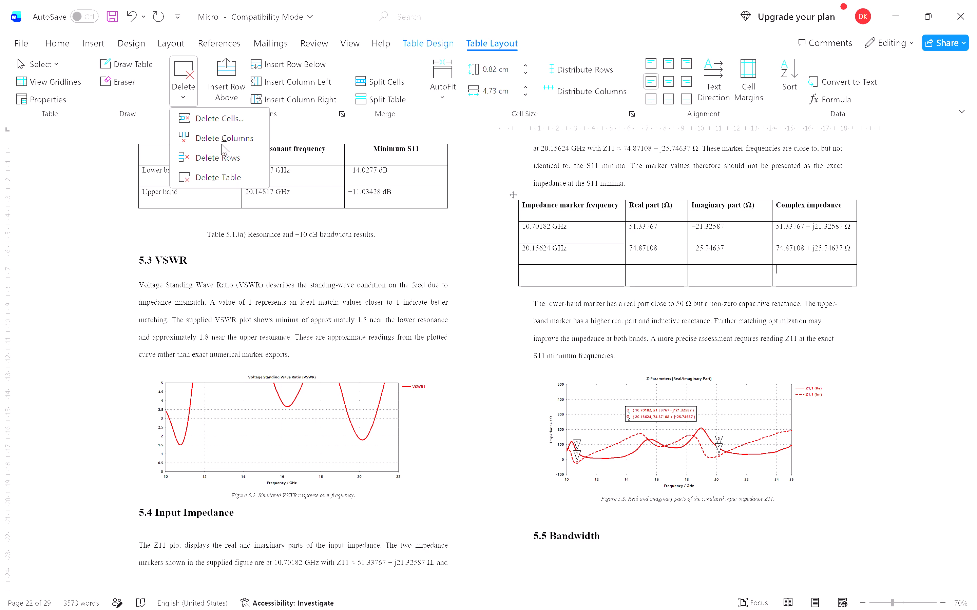
click(229, 151)
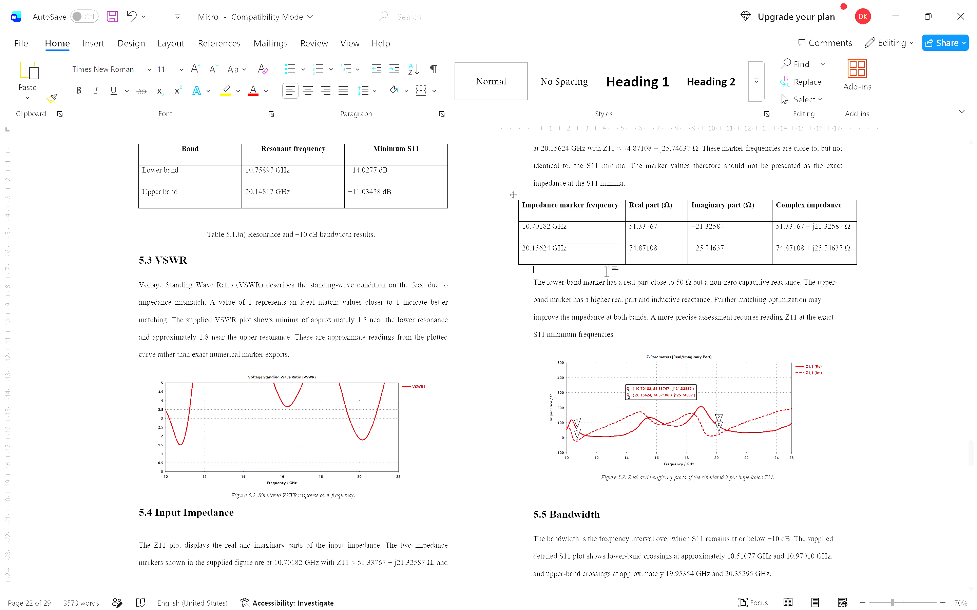
Make the impedance marker frequency table slightly narrower by resizing it from its lower corner.
drag(866, 272, 860, 271)
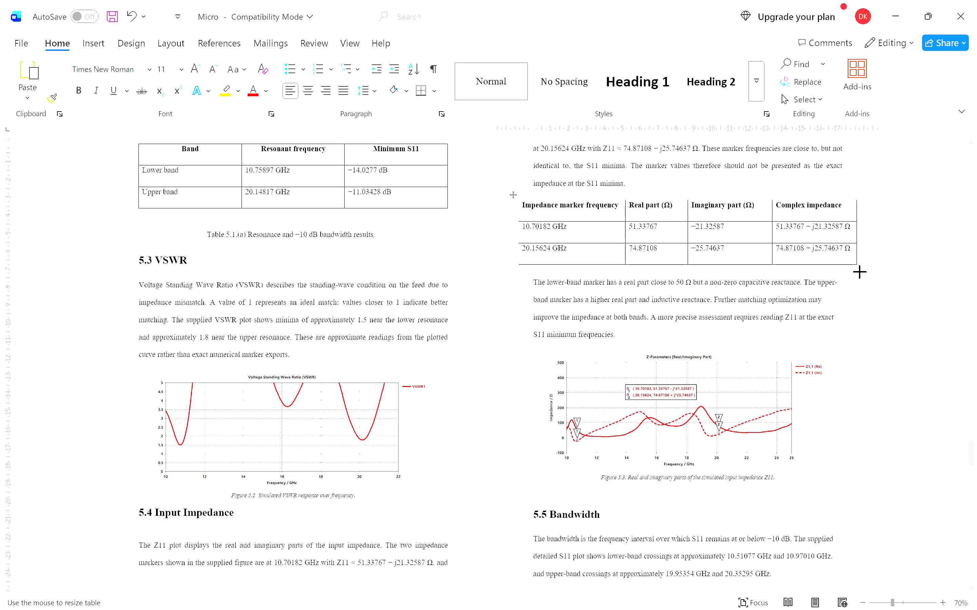
drag(860, 271, 850, 271)
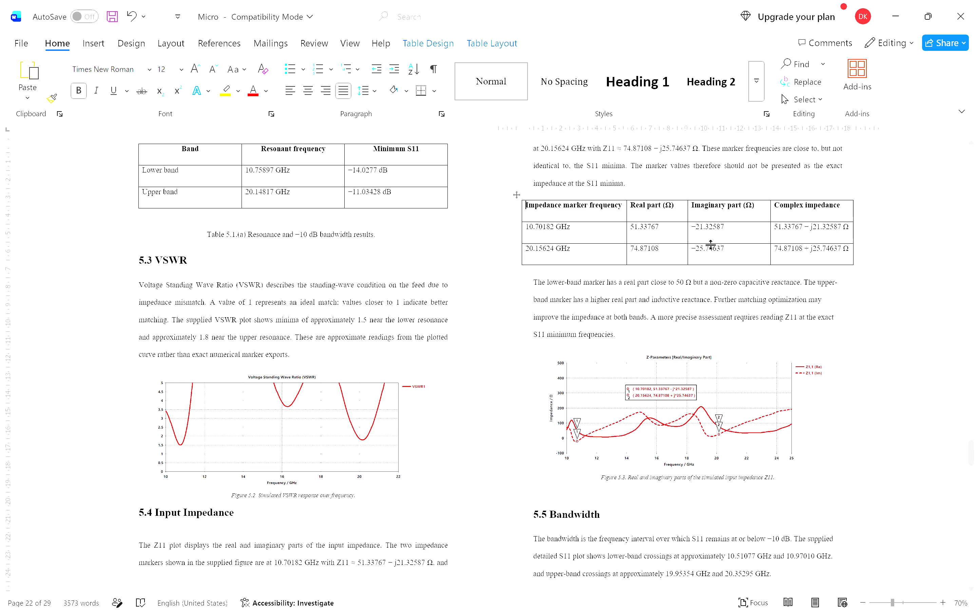
Apply the borderless plain table style to the impedance marker frequency table, matching the tables in Chapter 4.
key(ctrl+shift+Right)
key(ctrl+shift+Right)
key(ctrl+shift+Right)
key(ctrl+shift+Right)
key(ctrl+shift+Right)
key(ctrl+shift+Right)
key(ctrl+shift+Right)
scroll(609, 334, up, 3)
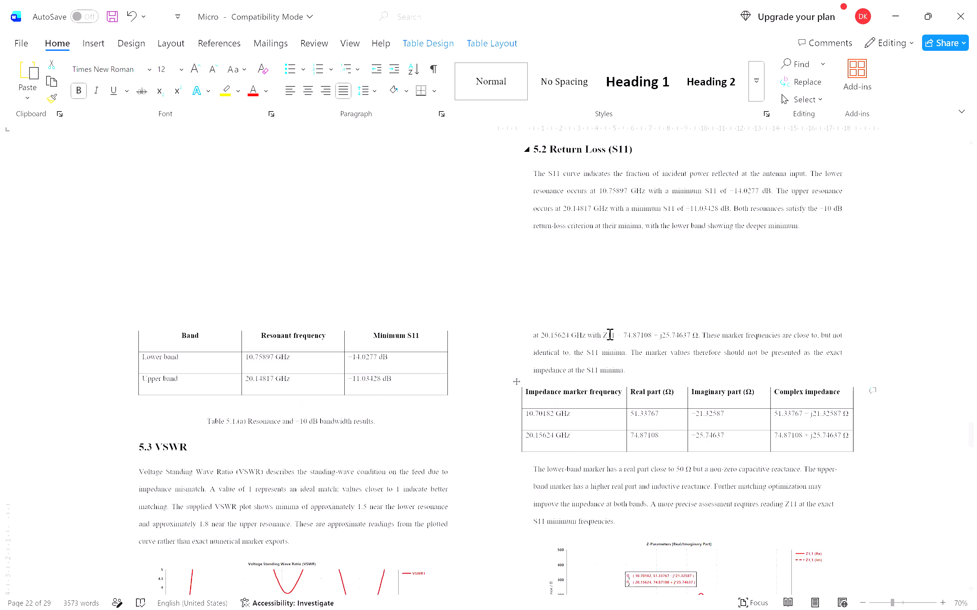
scroll(609, 334, up, 9)
scroll(632, 262, down, 5)
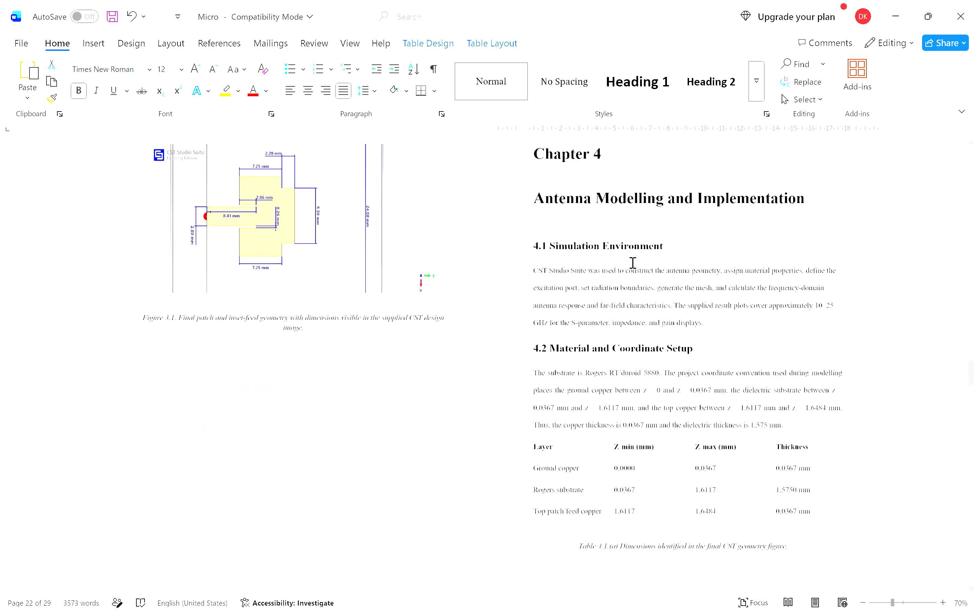
scroll(632, 262, down, 4)
scroll(632, 262, up, 1)
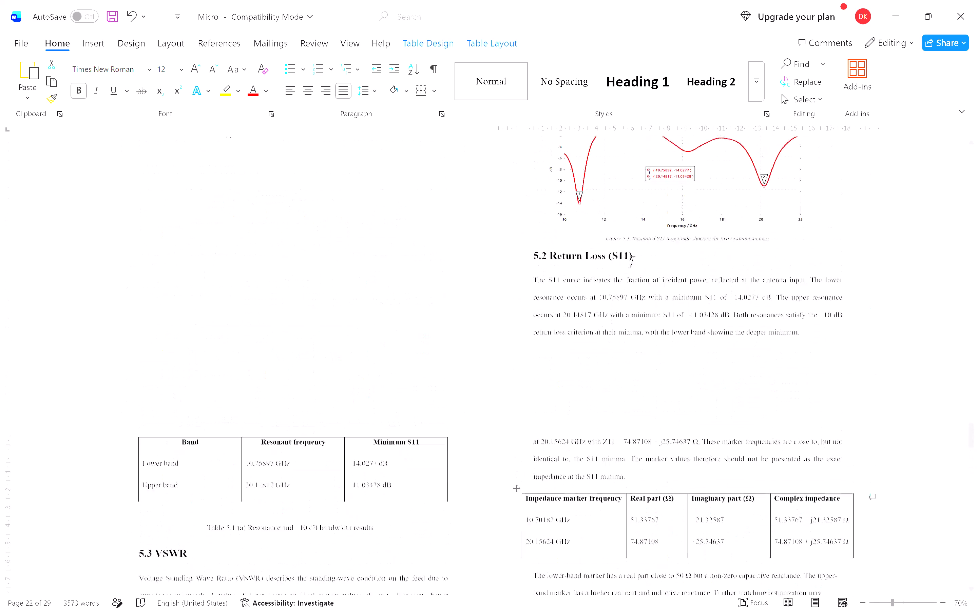
scroll(632, 262, down, 1)
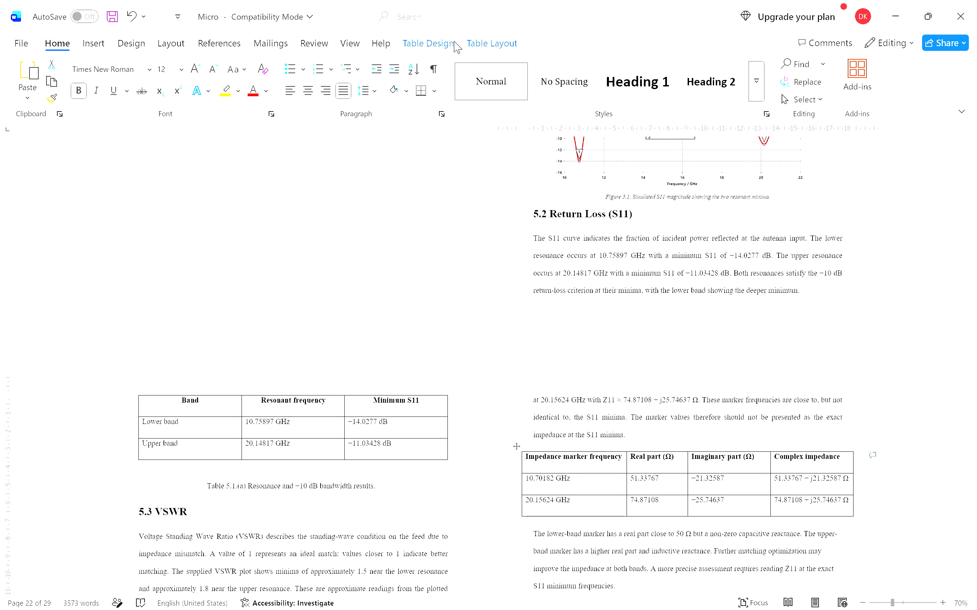
click(454, 41)
click(192, 79)
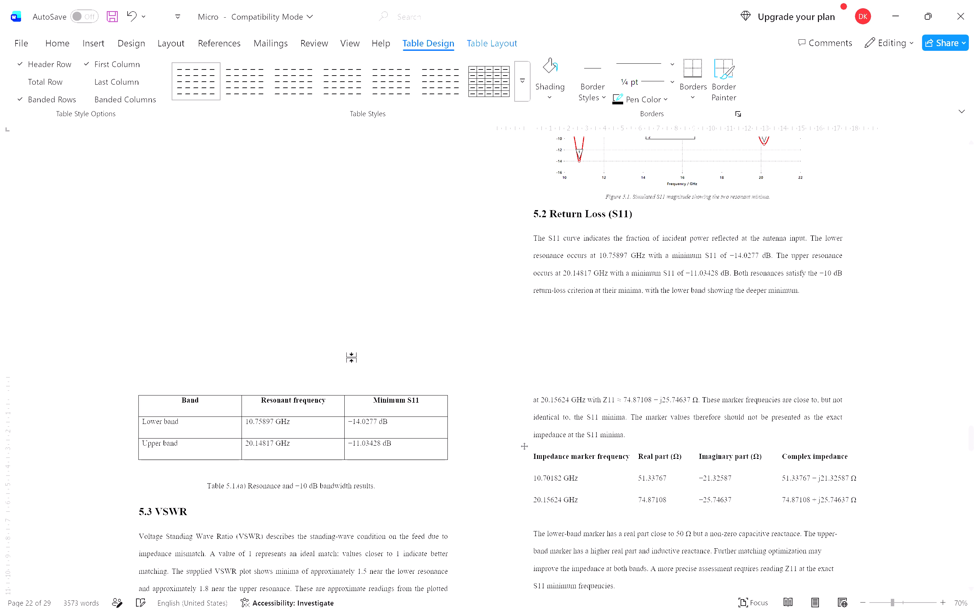
Apply the borderless plain table style to the resonant frequency and minimum S11 table above "5.3 VSWR".
drag(411, 454, 115, 405)
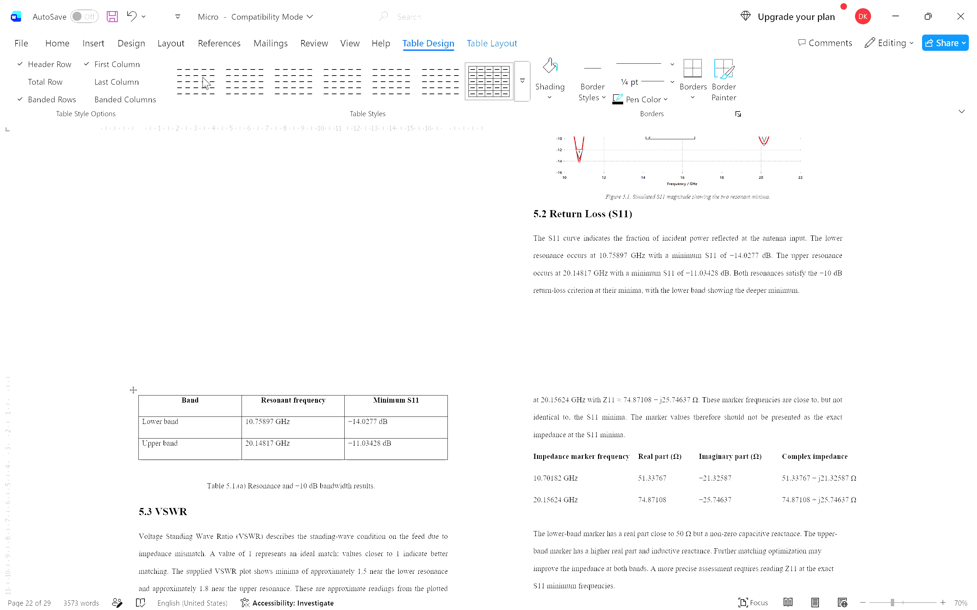
click(200, 73)
Apply the borderless plain table style to the −10 dB frequency range and bandwidth table following "5.5 Bandwidth".
scroll(488, 347, up, 5)
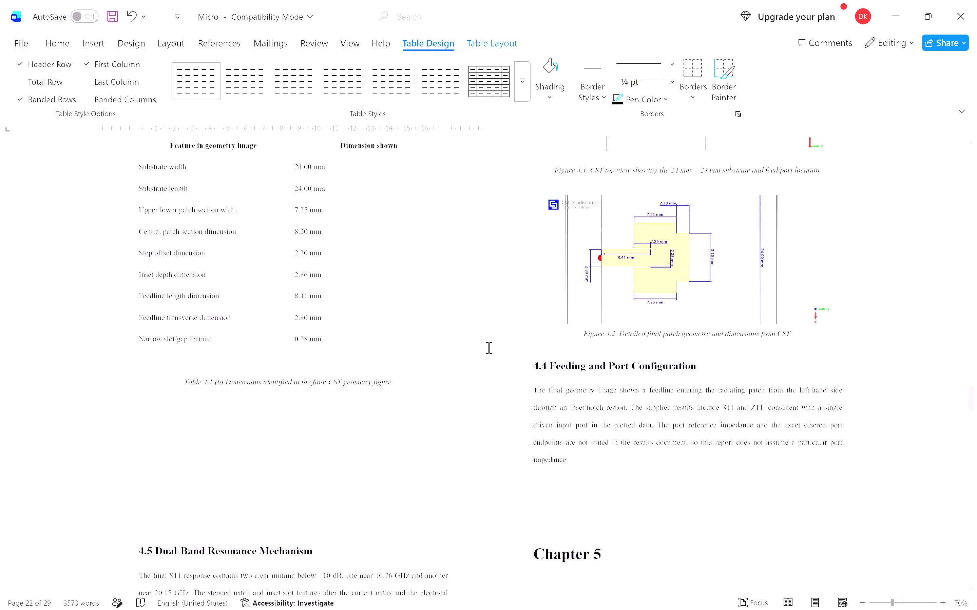
scroll(488, 347, up, 7)
scroll(488, 347, down, 1)
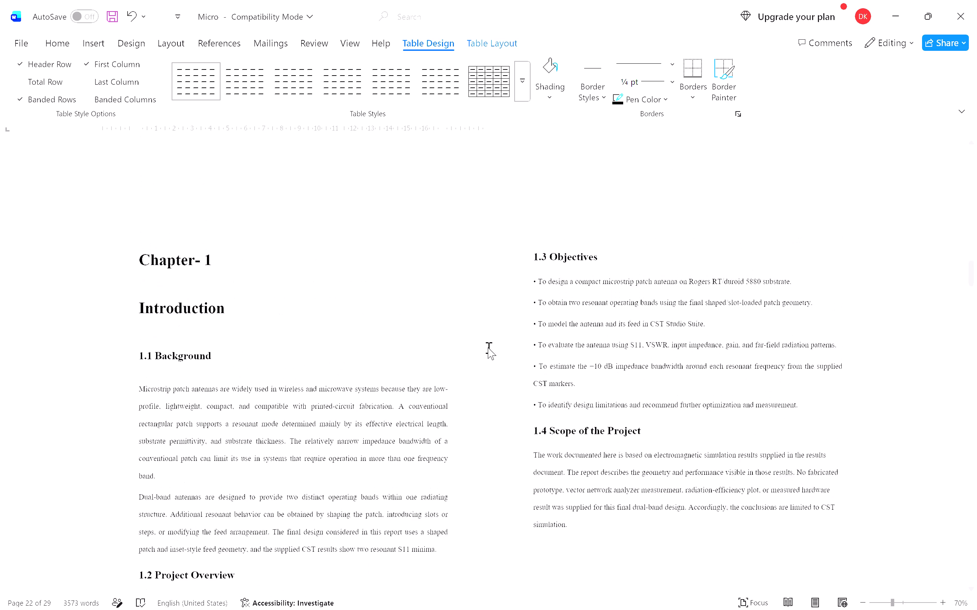
scroll(488, 347, down, 1)
ctrl+scroll(488, 347, down, 4)
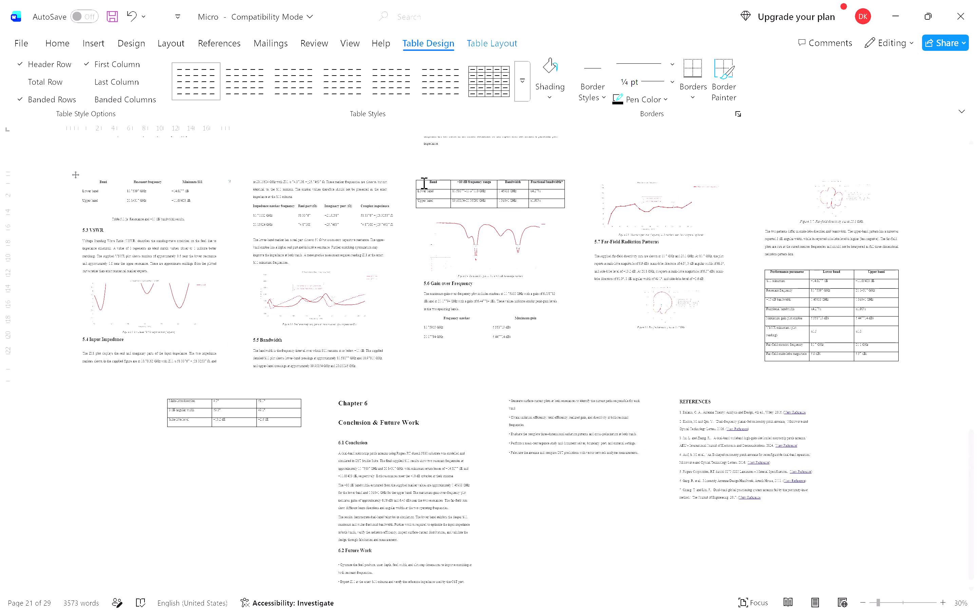
drag(423, 183, 561, 200)
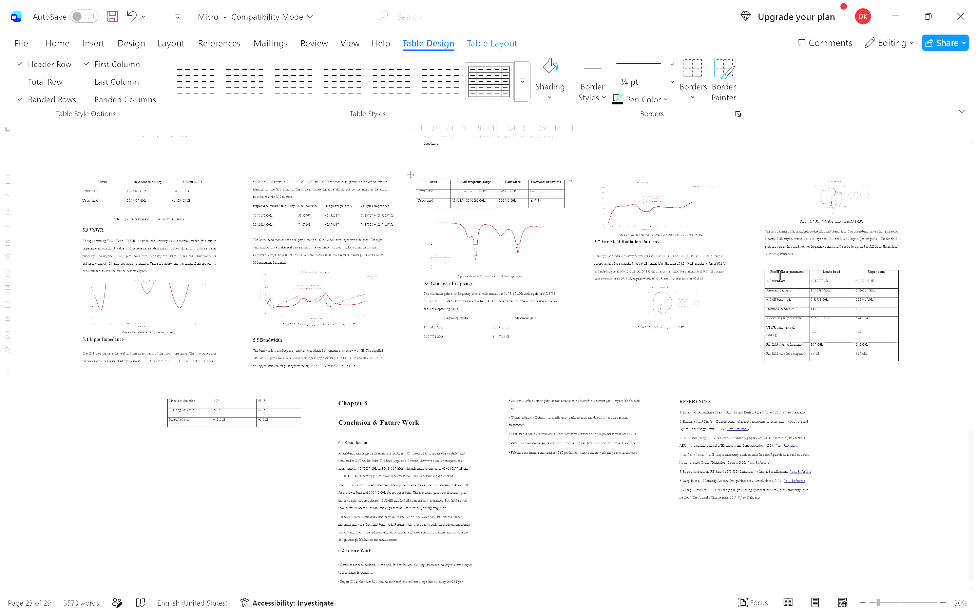
ctrl+drag(768, 272, 888, 361)
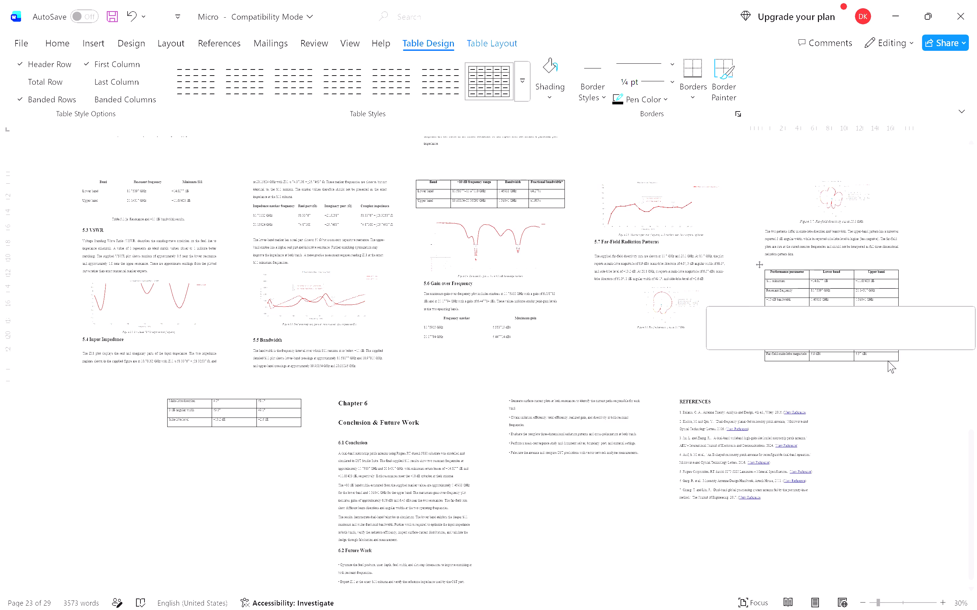
scroll(702, 430, down, 6)
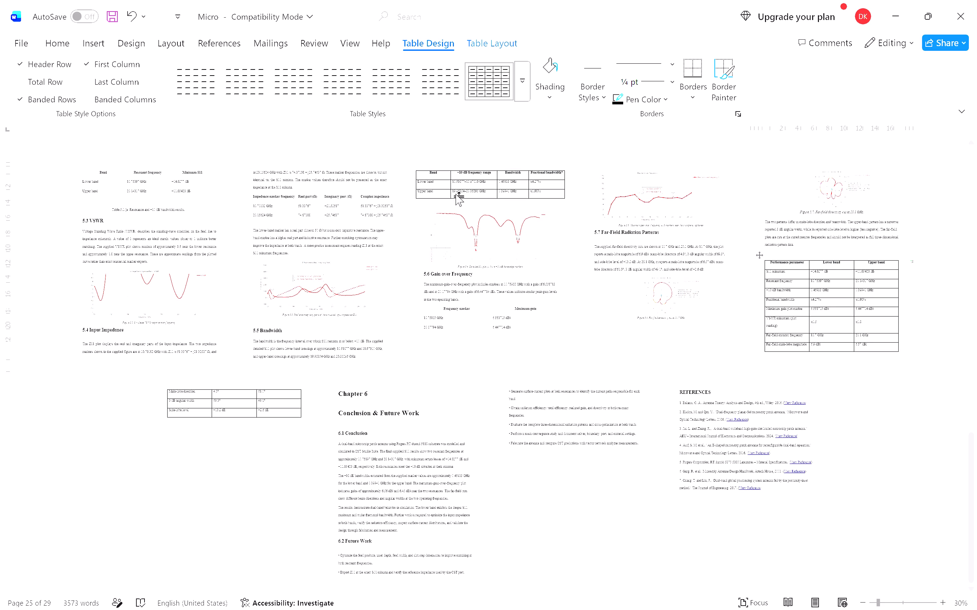
click(427, 178)
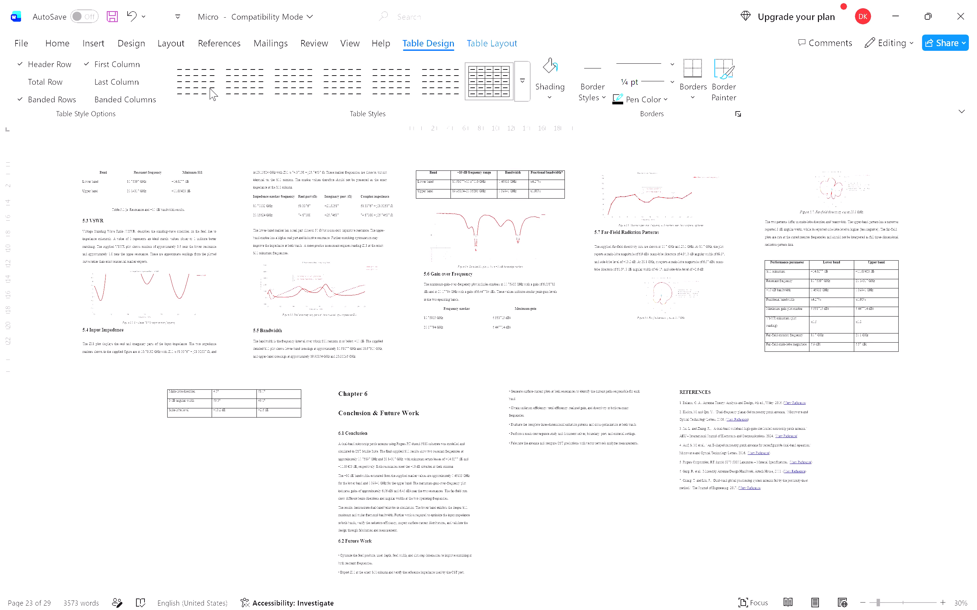
click(208, 87)
Apply the borderless plain table style to the two-page performance parameter table at the end of Chapter 5.
click(257, 416)
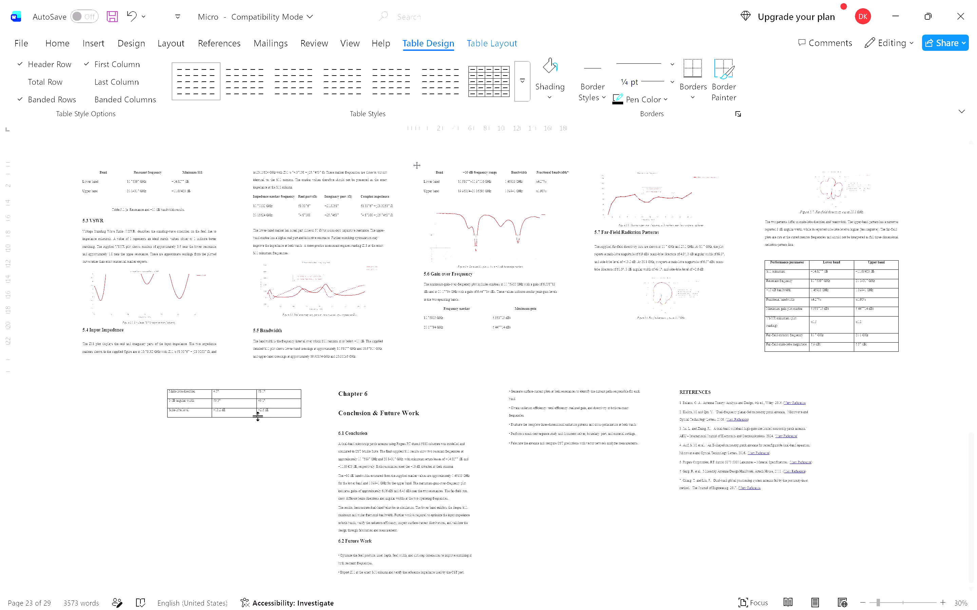
click(260, 403)
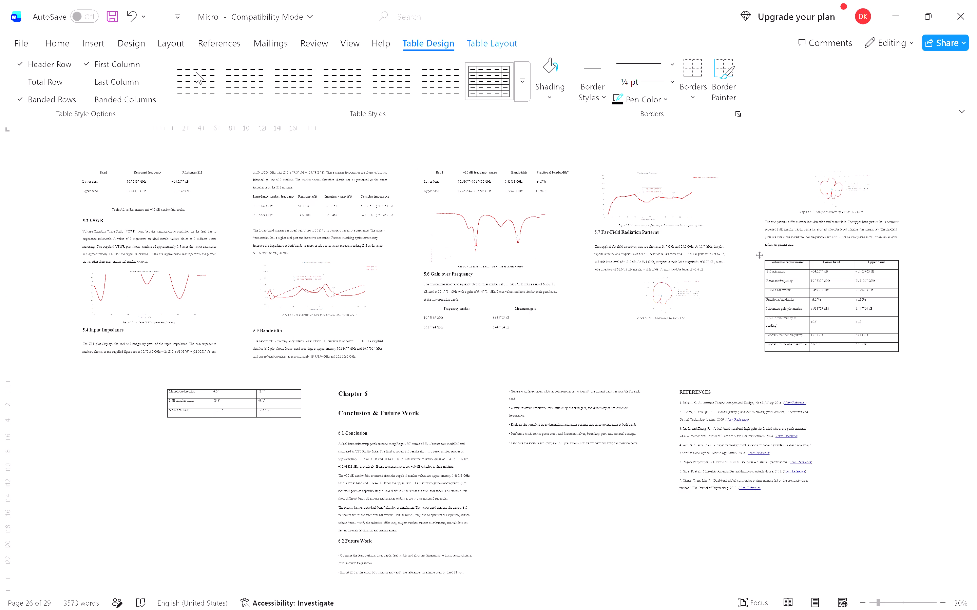
click(196, 72)
click(928, 319)
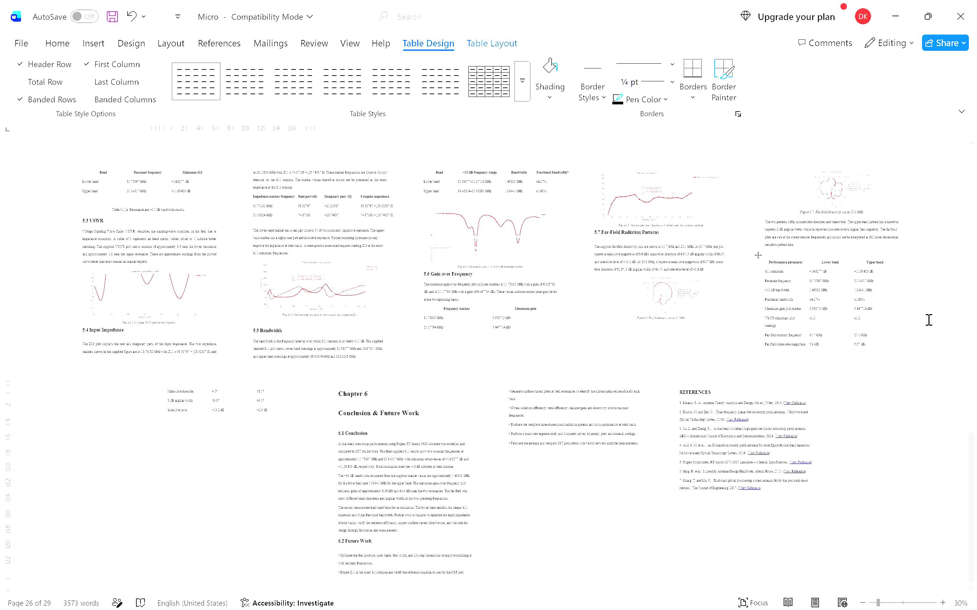
Left-align the header row of the performance parameter table.
drag(890, 260, 764, 262)
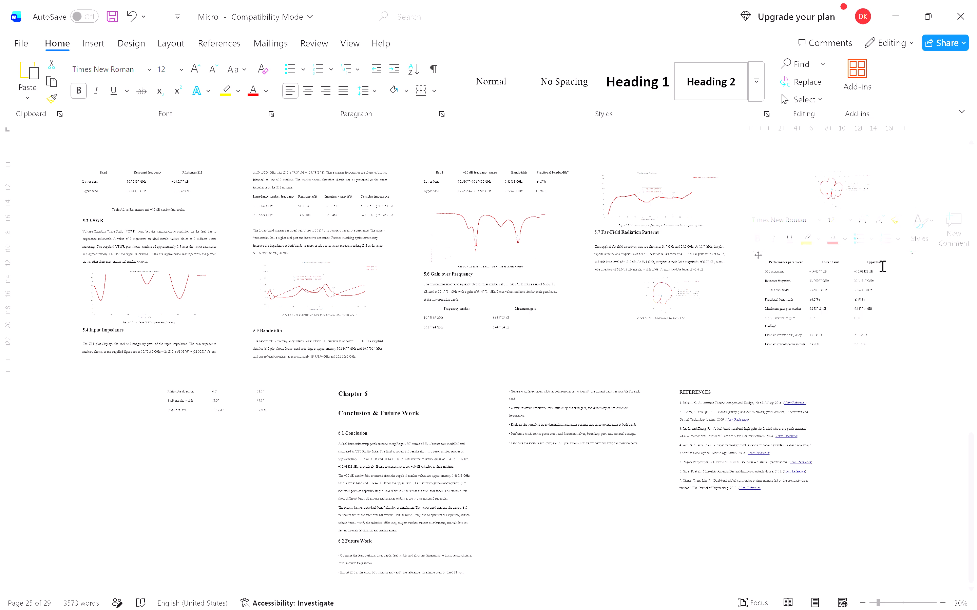
drag(884, 265, 770, 266)
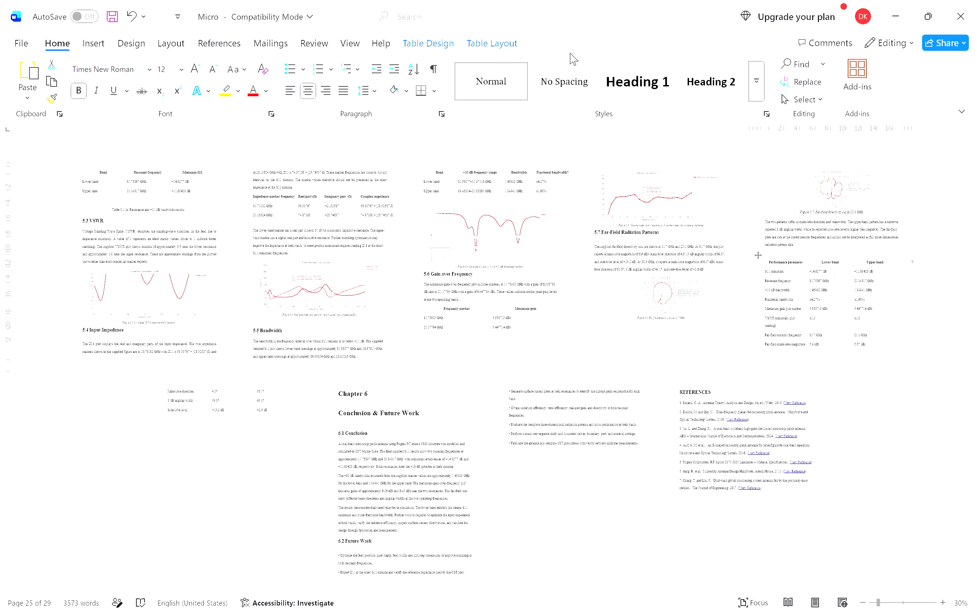
click(295, 95)
Left-align the header row of the −10 dB frequency range and bandwidth table.
drag(567, 175, 413, 171)
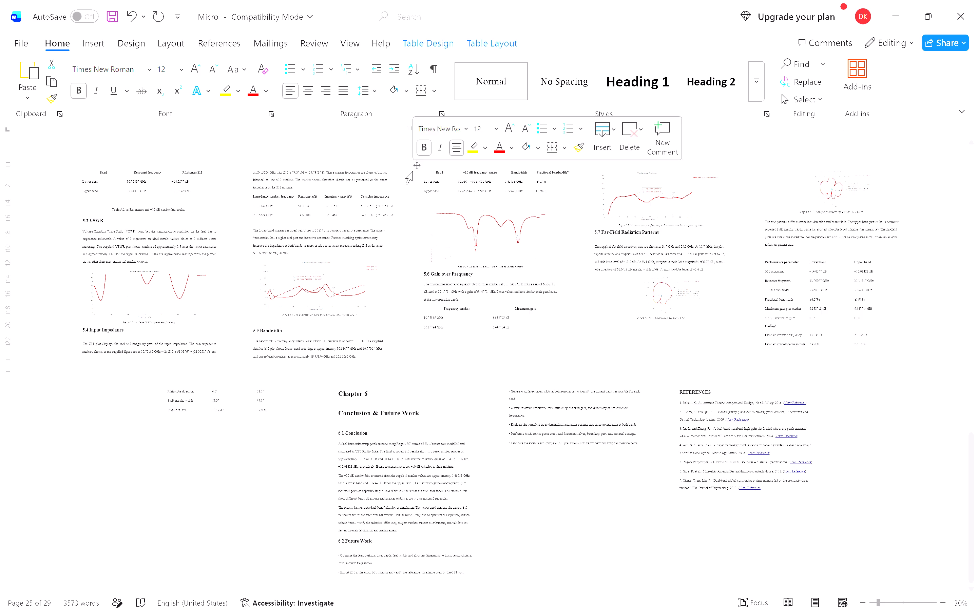
click(286, 91)
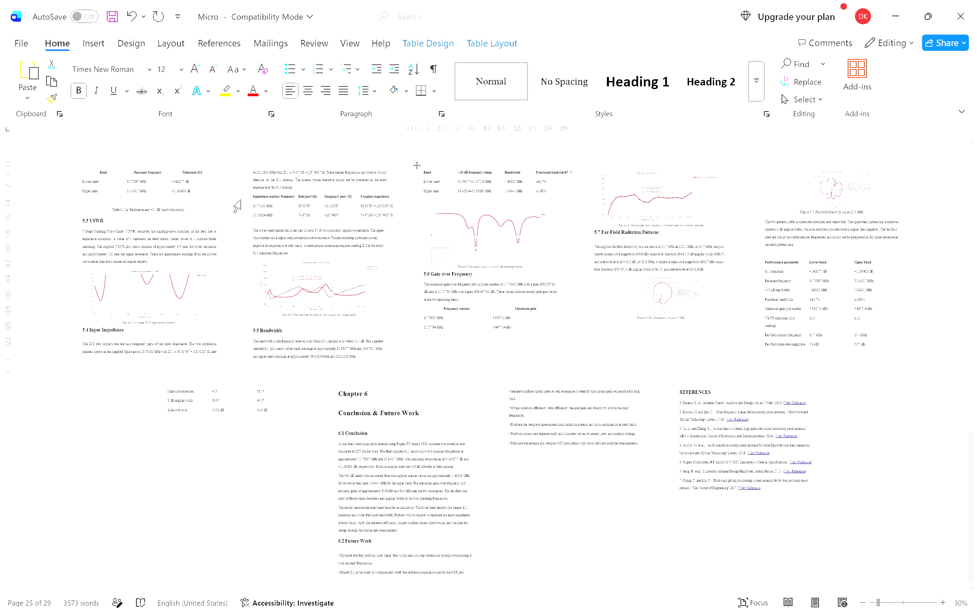
Left-align the header row of the resonant frequency and minimum S11 table above "5.3 VSWR".
drag(205, 175, 88, 177)
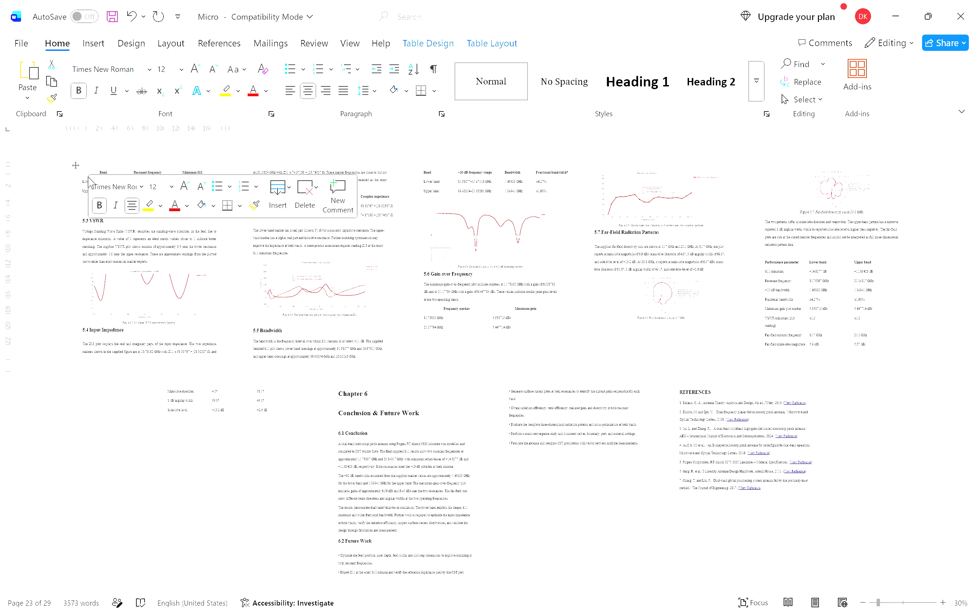
click(284, 87)
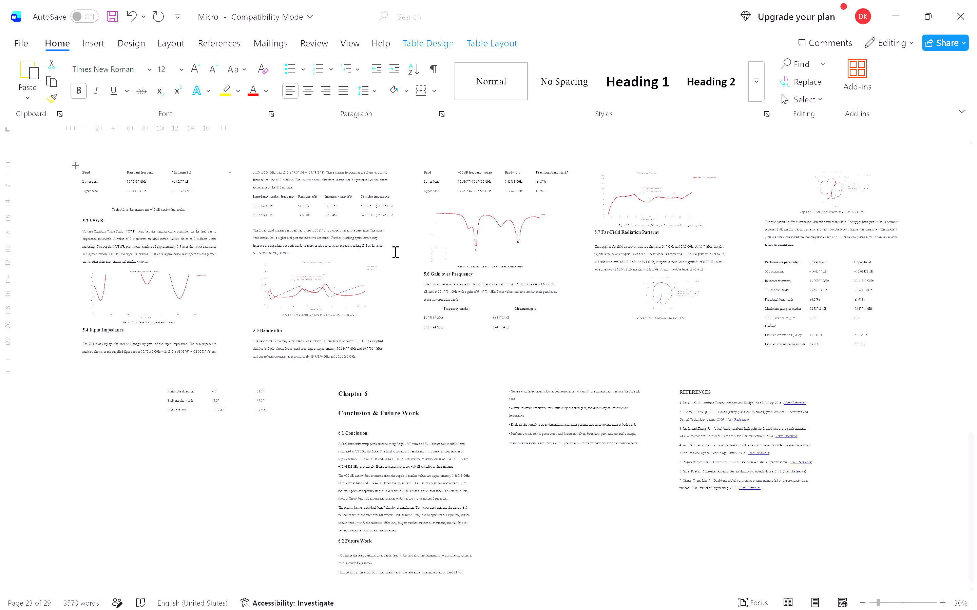
Left-align the header row of the antenna dimensions table in section 4.3.
scroll(395, 251, up, 6)
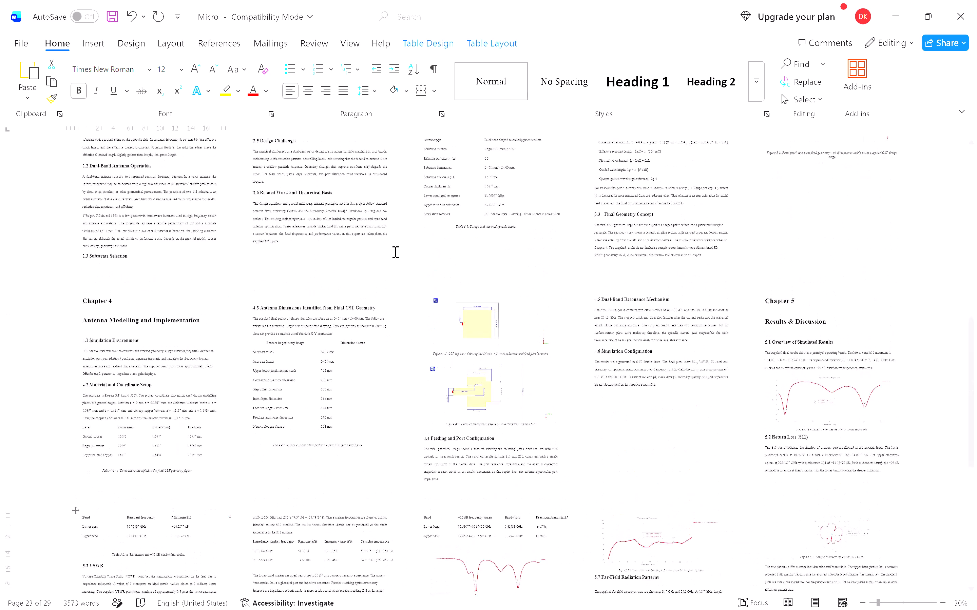
scroll(395, 251, up, 2)
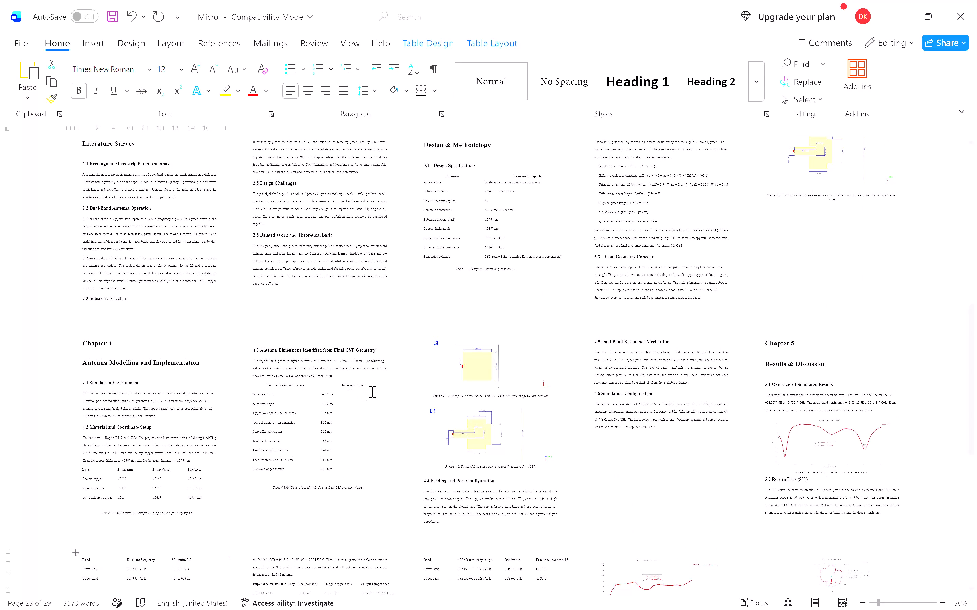
drag(371, 391, 262, 385)
click(286, 94)
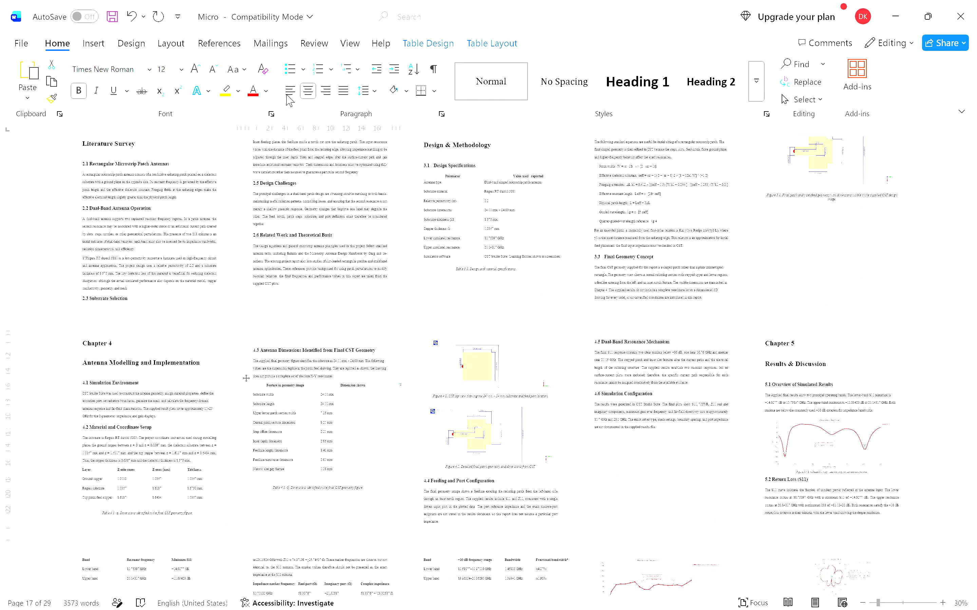
Left-align the header row of the parameter table under "3.1 Design Specifications".
drag(547, 178, 426, 170)
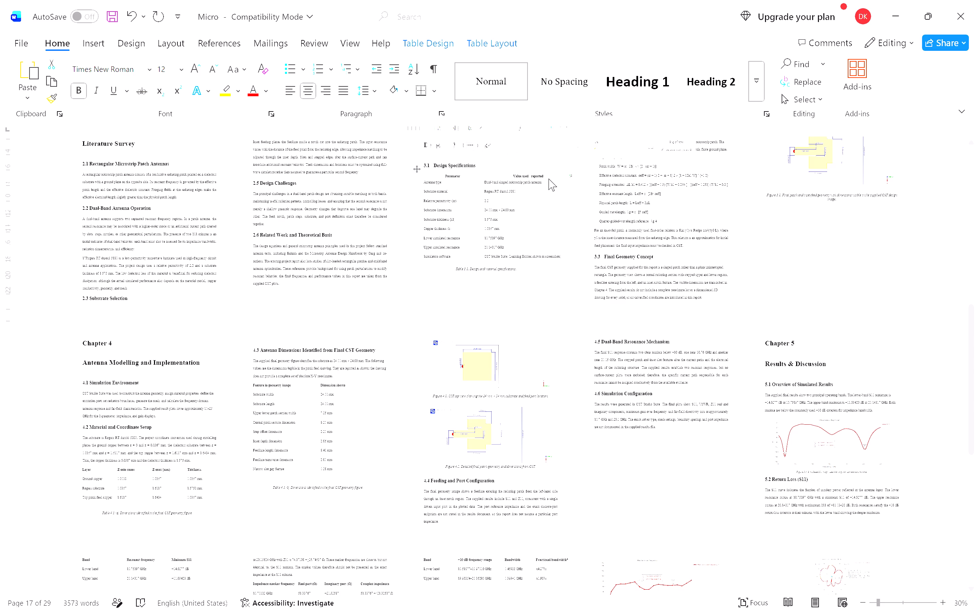
drag(549, 179, 539, 177)
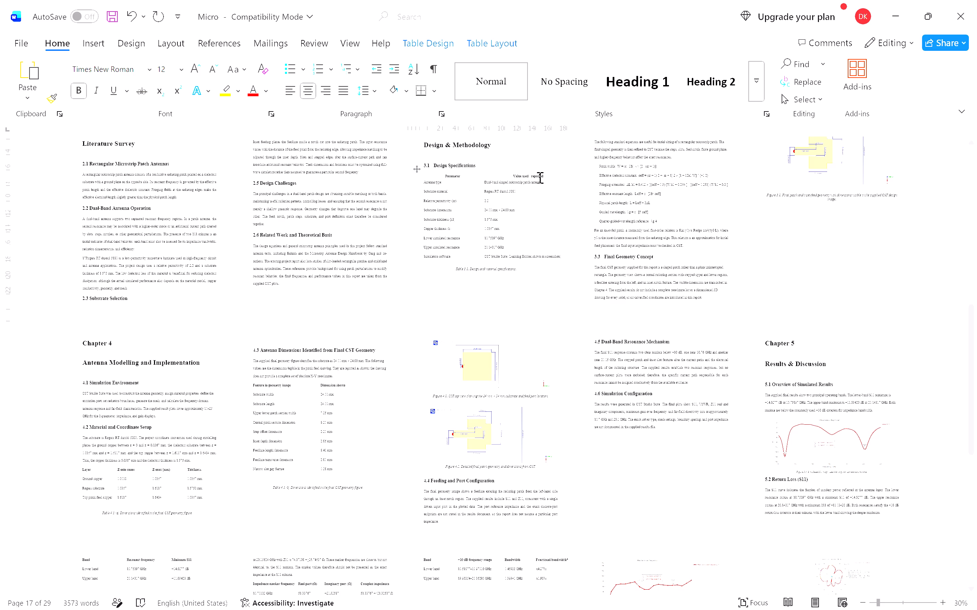
drag(545, 177, 417, 177)
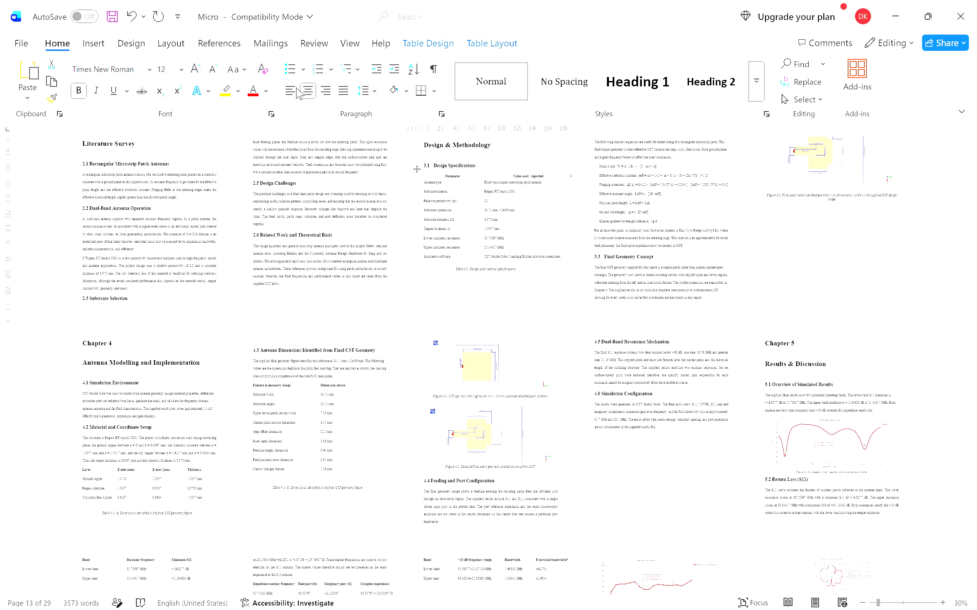
click(293, 87)
click(482, 293)
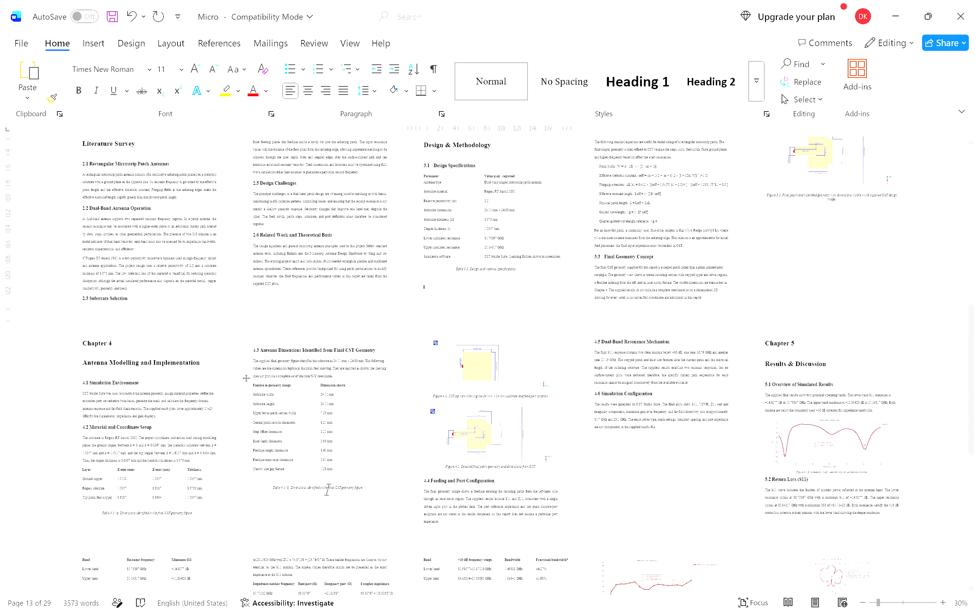
Review all pages from the cover to the references for consistent headings, captions, table formatting and page layout.
scroll(327, 490, up, 5)
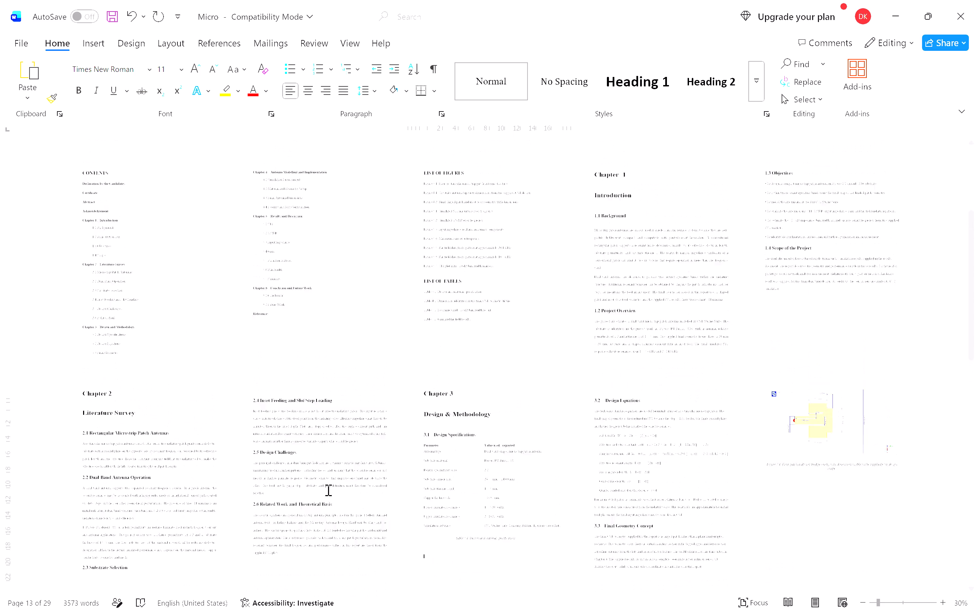
scroll(327, 490, up, 5)
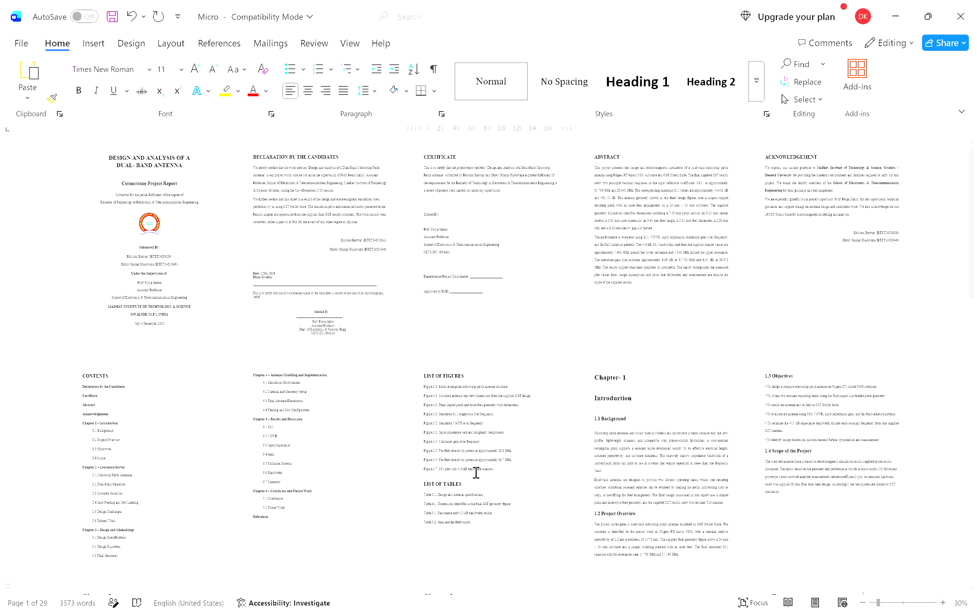
scroll(475, 472, up, 1)
scroll(521, 408, up, 1)
scroll(554, 394, down, 3)
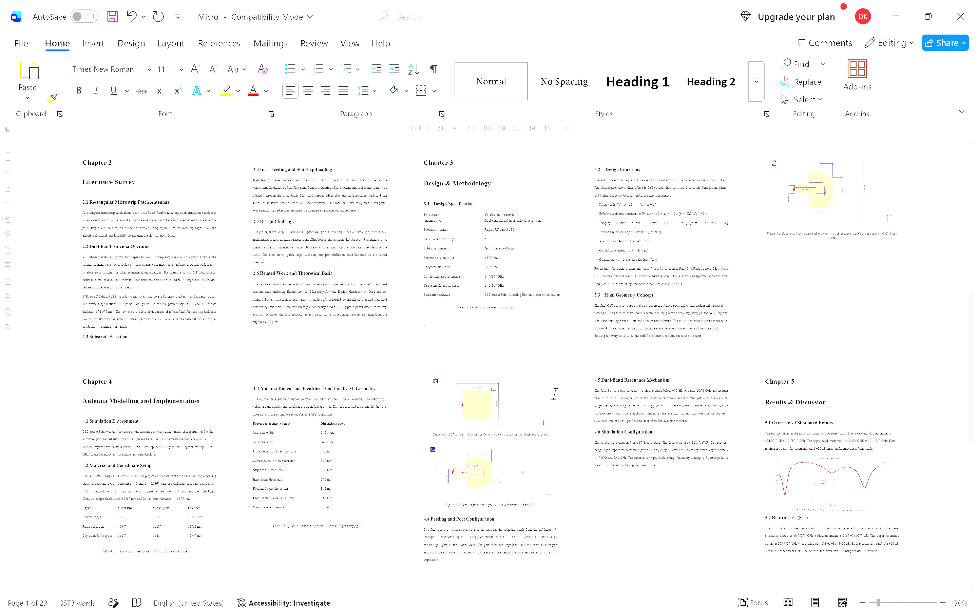
scroll(554, 394, down, 8)
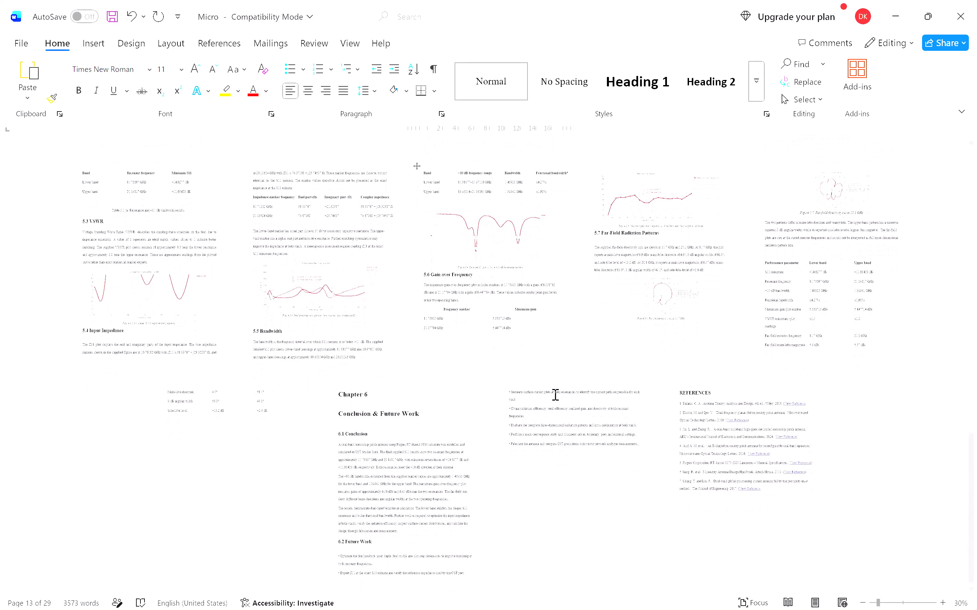
scroll(554, 394, down, 3)
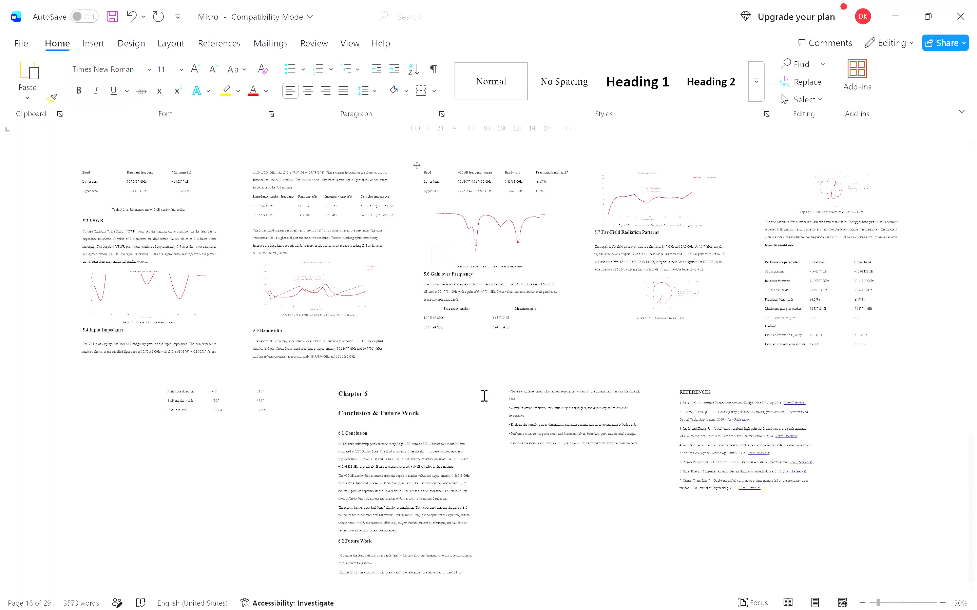
scroll(697, 474, down, 1)
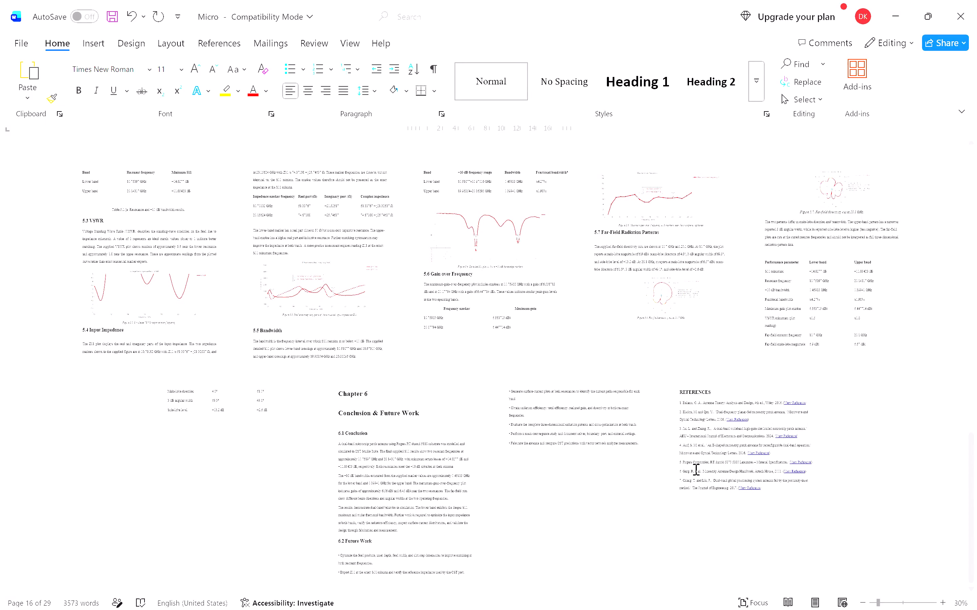
scroll(695, 469, down, 1)
scroll(697, 474, up, 3)
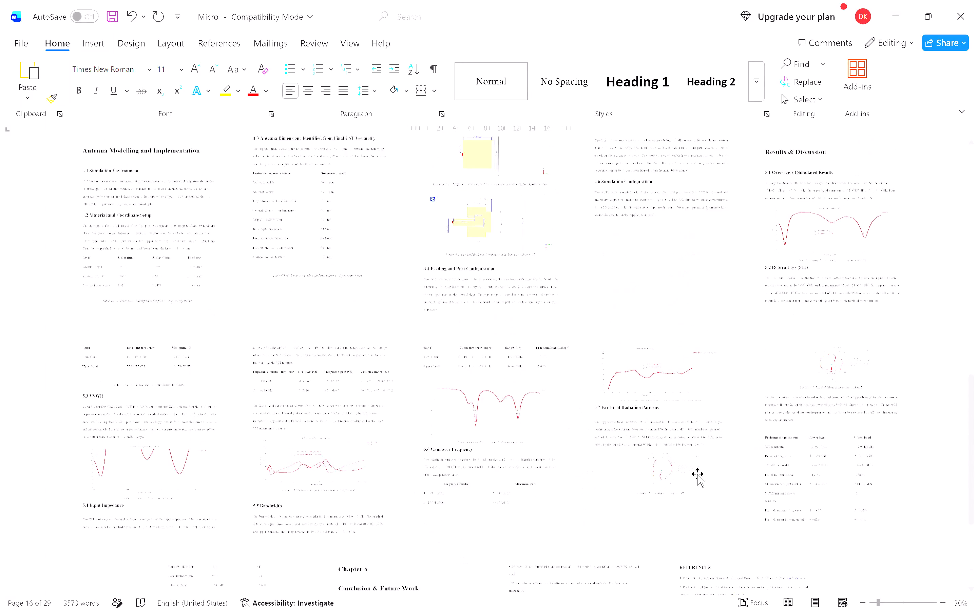
scroll(697, 474, up, 2)
scroll(470, 449, down, 1)
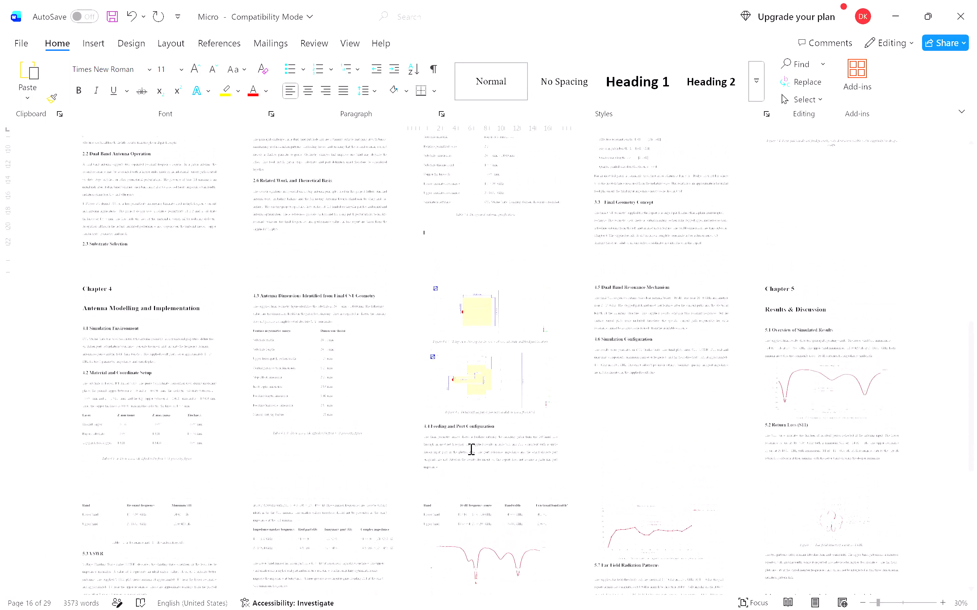
scroll(470, 449, down, 4)
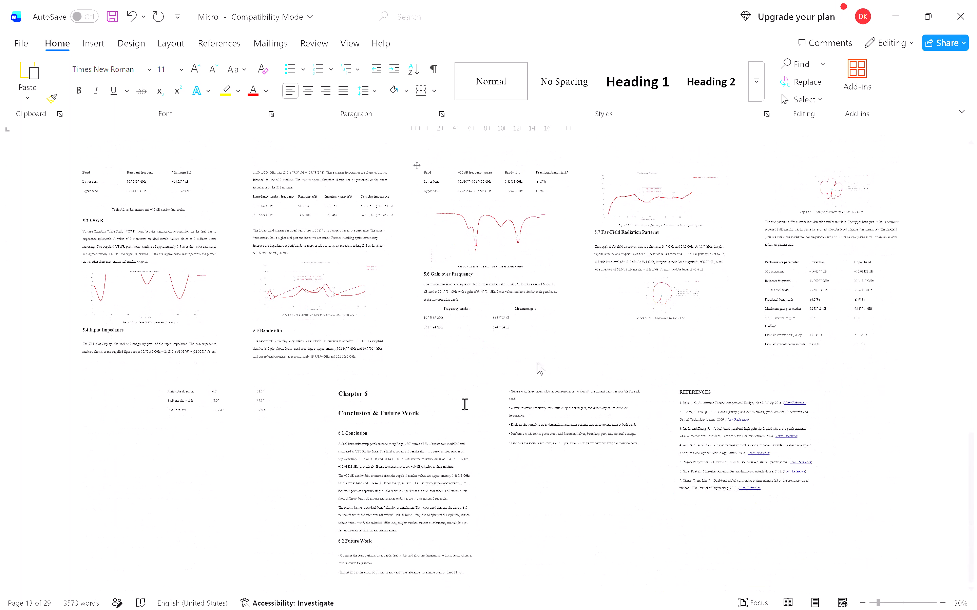
Check the placement of the "5.7 Far-Field Radiation Patterns" and "5.6 Gain over Frequency" headings, and return to the report's front pages.
click(804, 250)
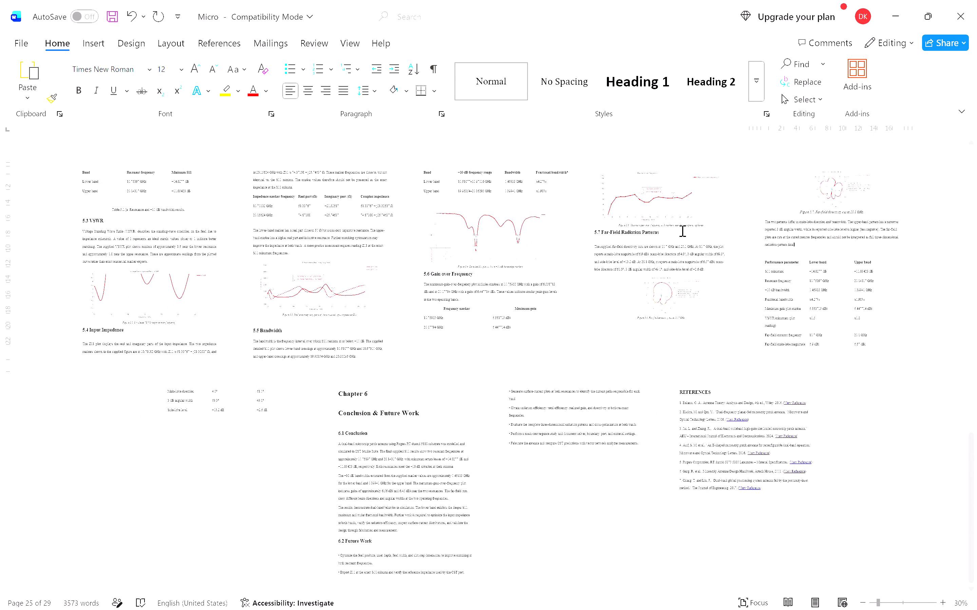
click(593, 231)
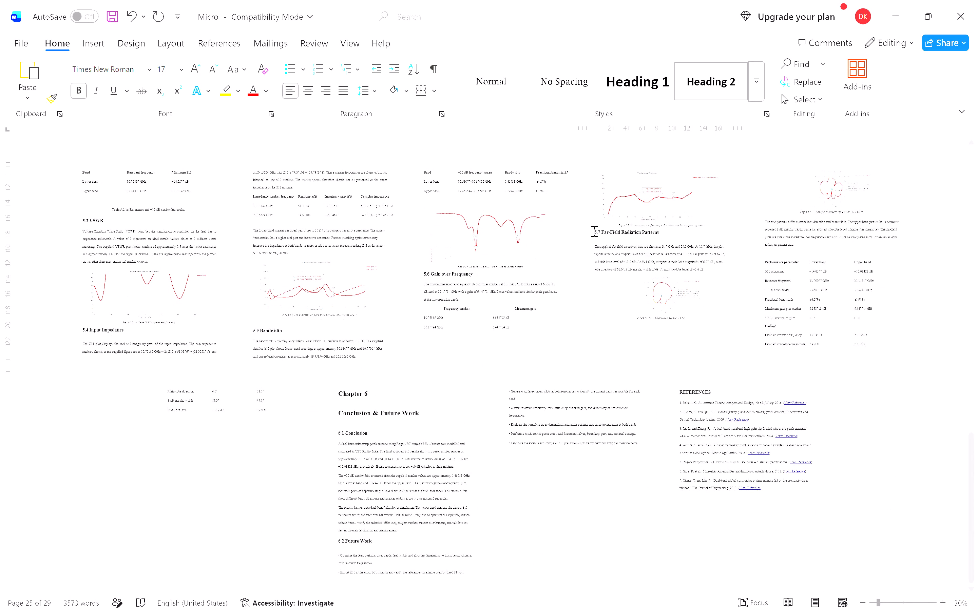
click(423, 274)
ctrl+scroll(423, 274, up, 6)
scroll(423, 274, up, 4)
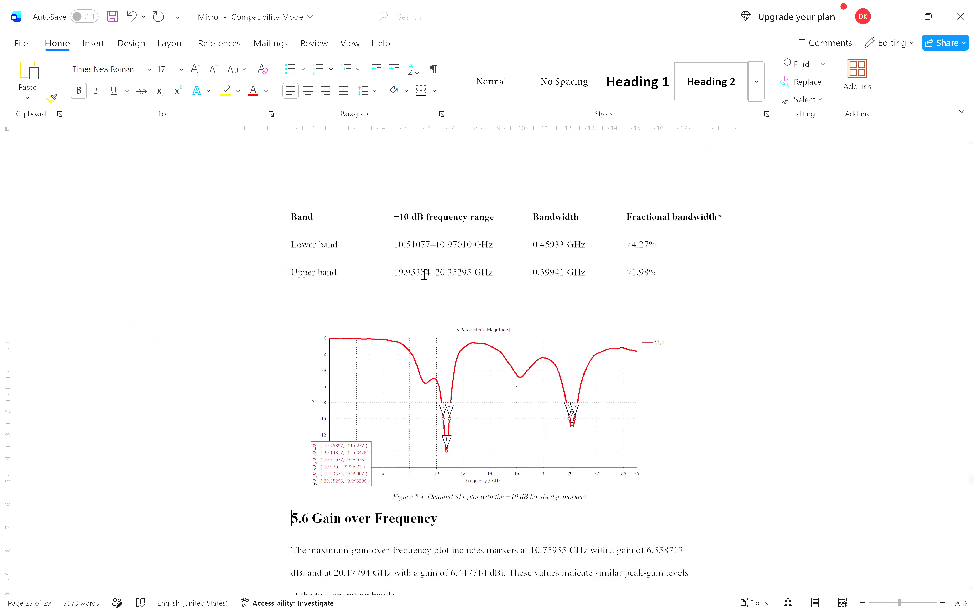
scroll(423, 274, up, 12)
ctrl+scroll(423, 274, down, 5)
scroll(423, 274, up, 3)
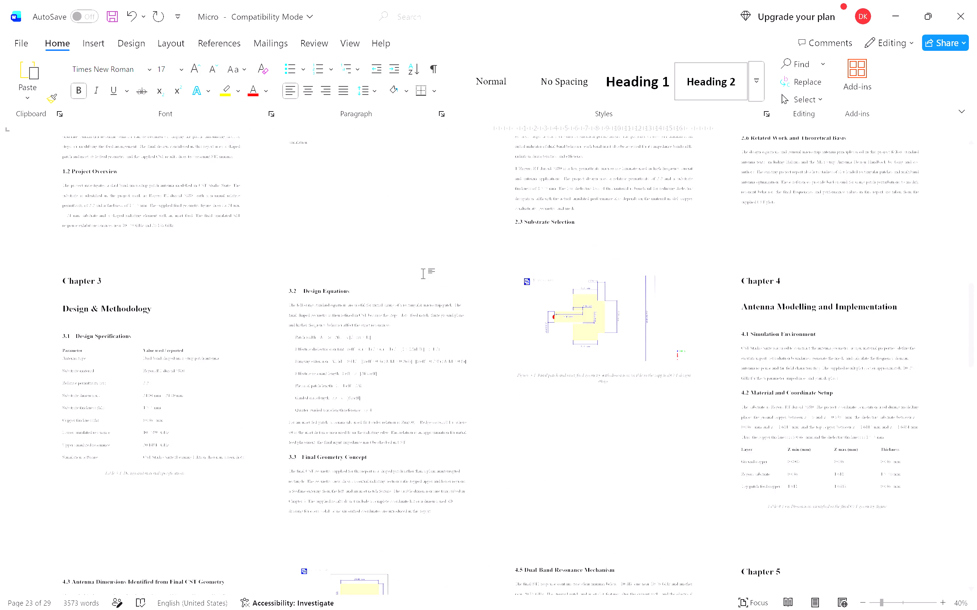
scroll(423, 274, up, 6)
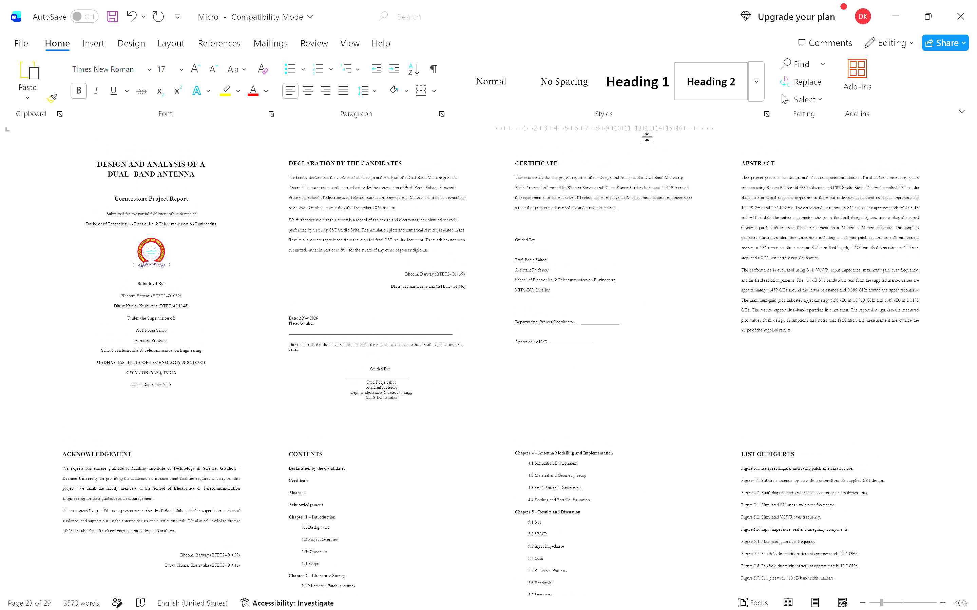
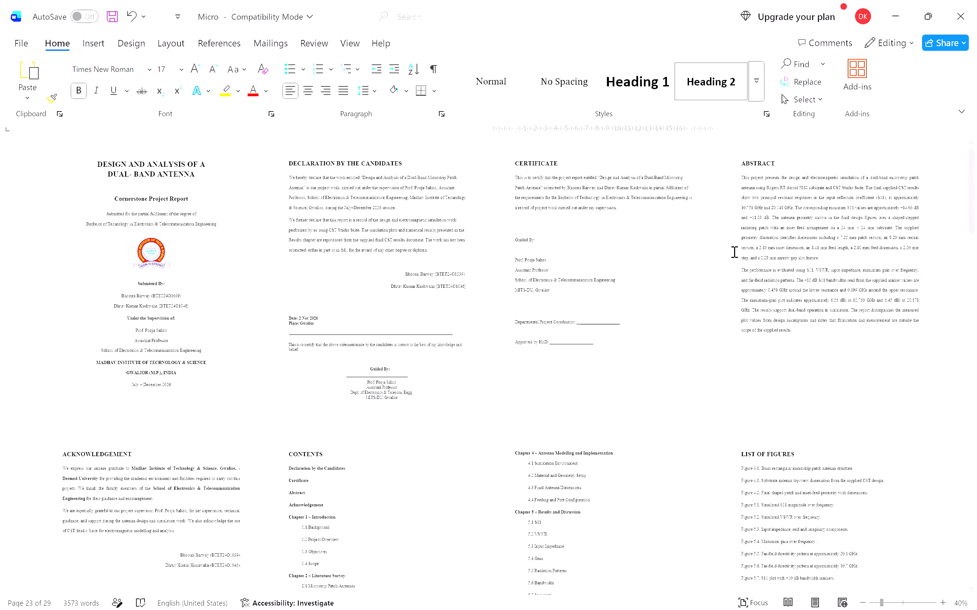
Review the overall page layout of the whole report, from the cover to the references, in the multi-page overview.
scroll(643, 409, down, 1)
ctrl+scroll(643, 409, down, 2)
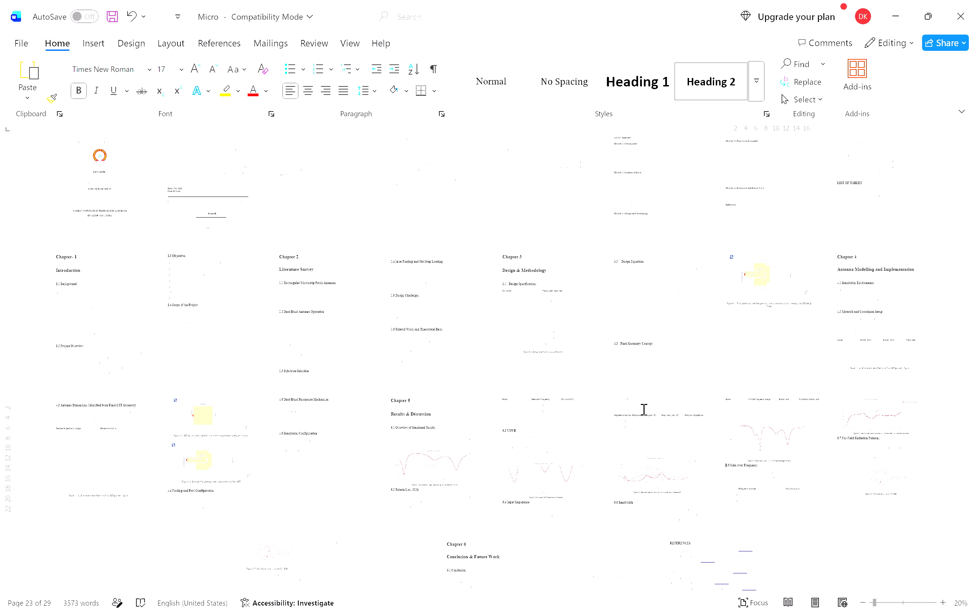
scroll(643, 409, down, 3)
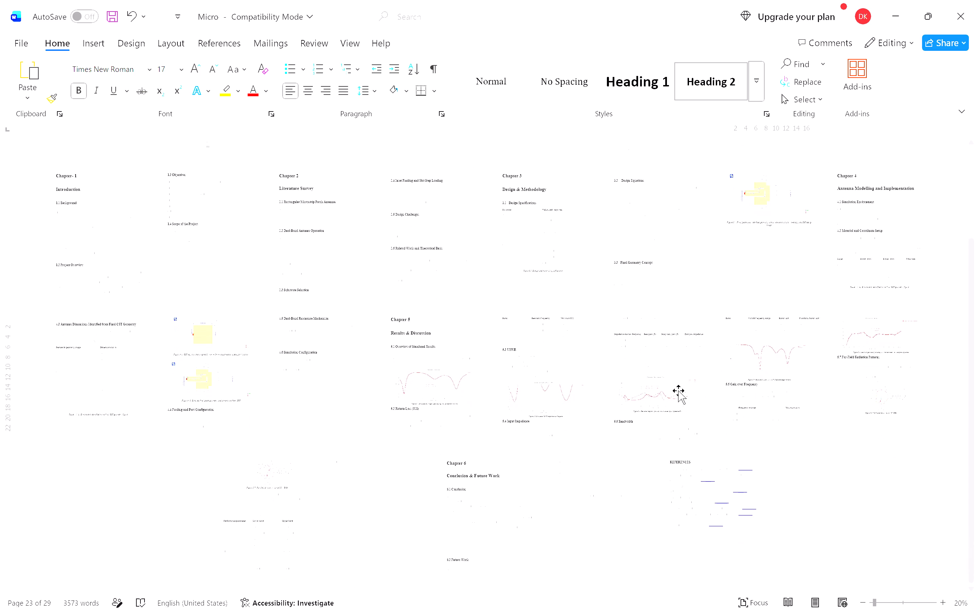
scroll(628, 407, up, 4)
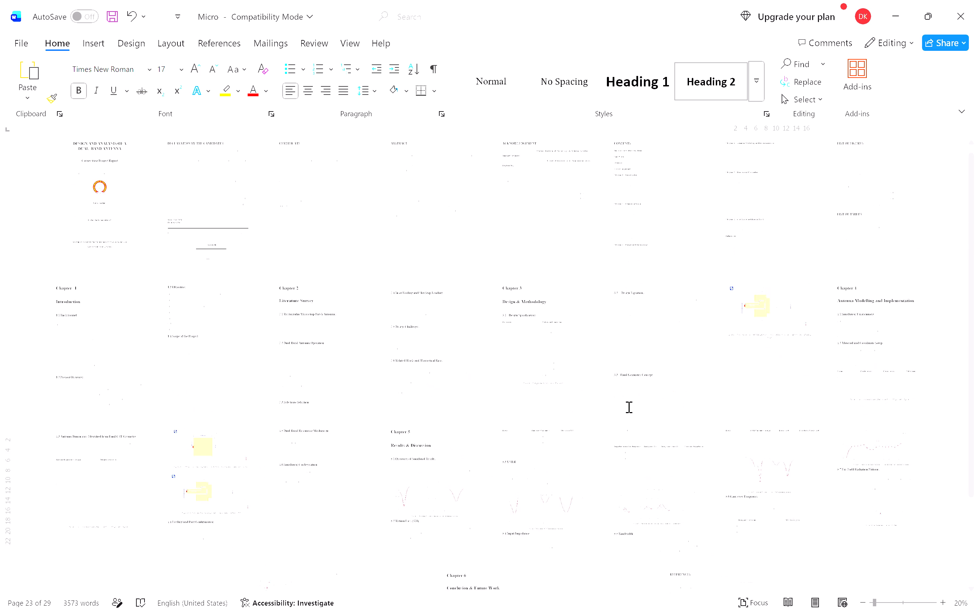
scroll(628, 407, up, 1)
ctrl+scroll(632, 234, up, 2)
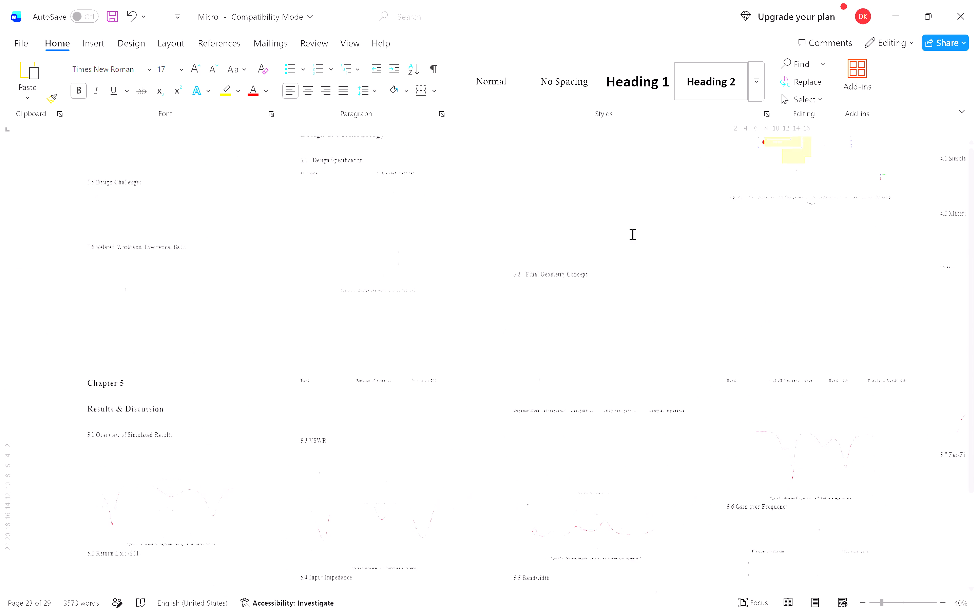
scroll(632, 234, up, 13)
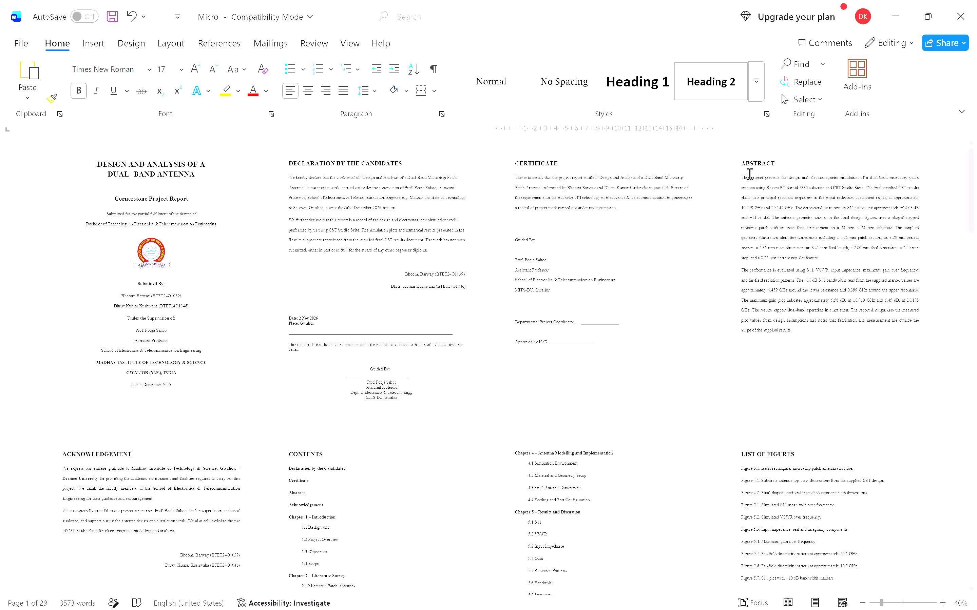
Examine the front matter, checking the entries in the Contents and the layout of the declaration, certificate and abstract pages.
scroll(602, 387, down, 3)
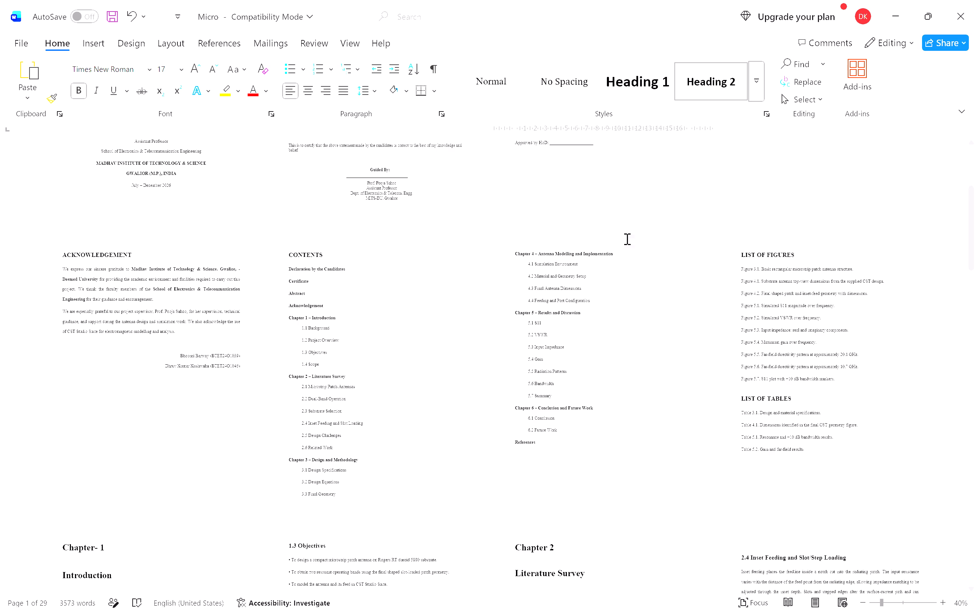
drag(509, 245, 550, 448)
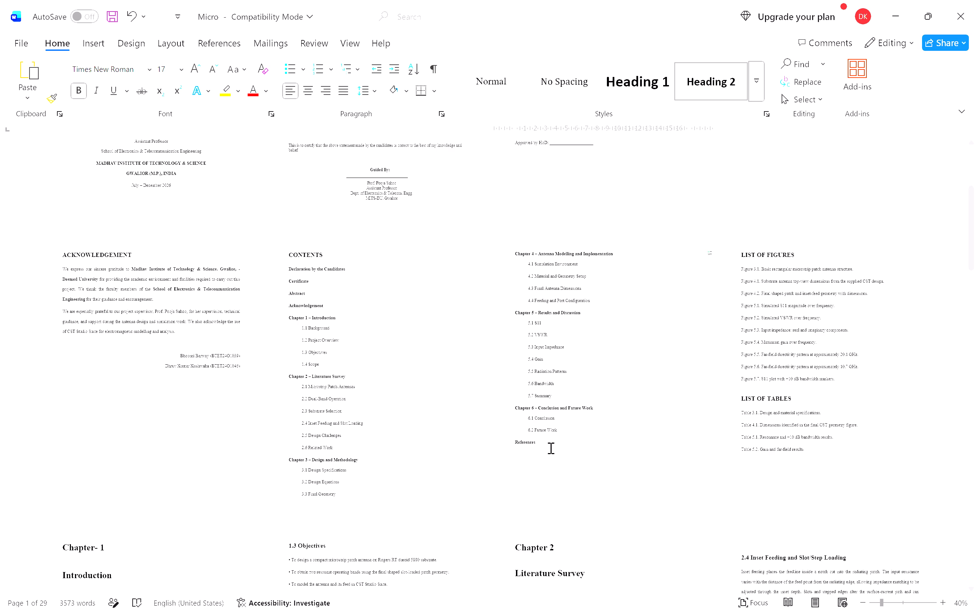
drag(550, 448, 550, 448)
click(550, 448)
drag(550, 448, 519, 253)
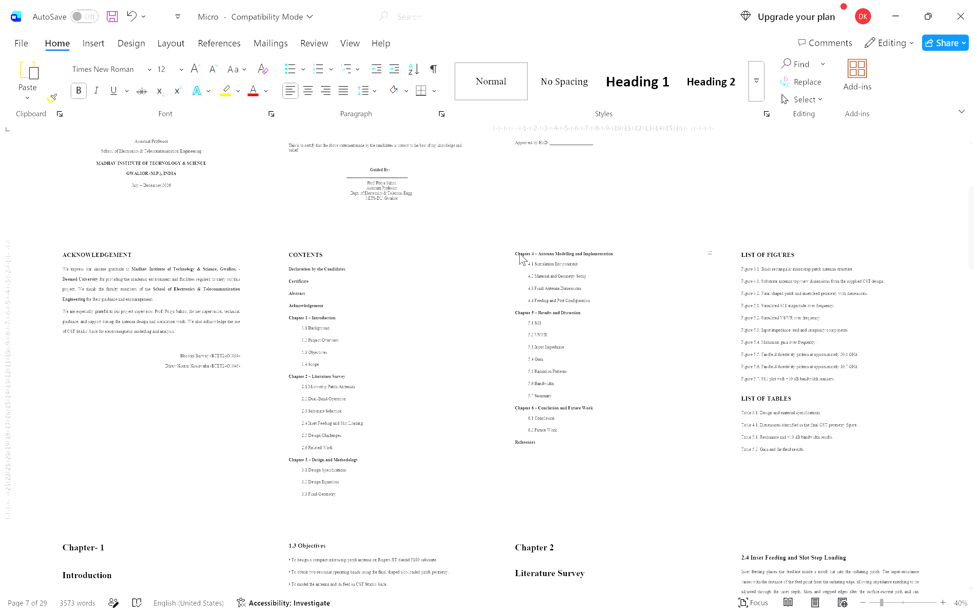
drag(519, 253, 517, 252)
click(825, 225)
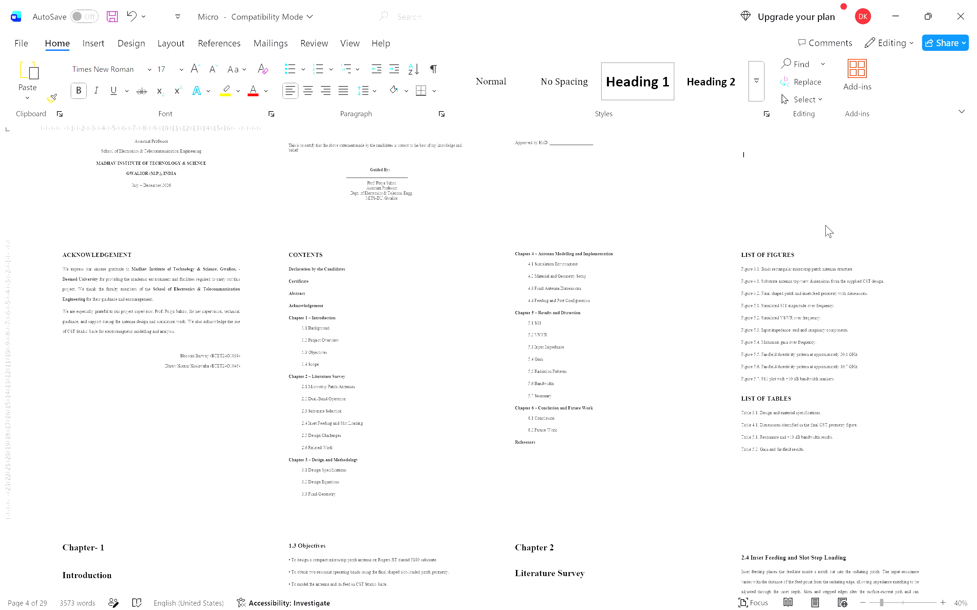
scroll(592, 394, up, 1)
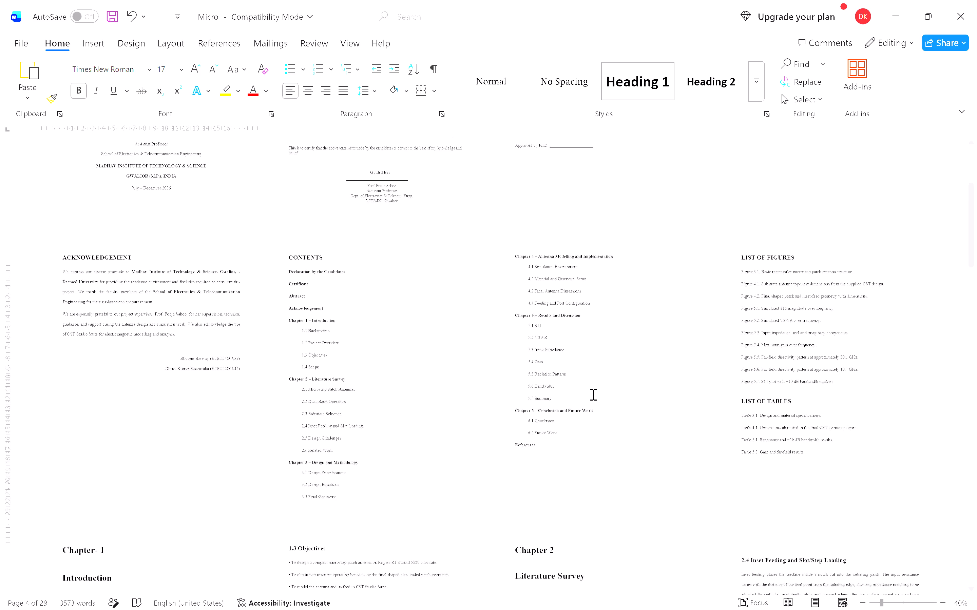
scroll(539, 340, up, 1)
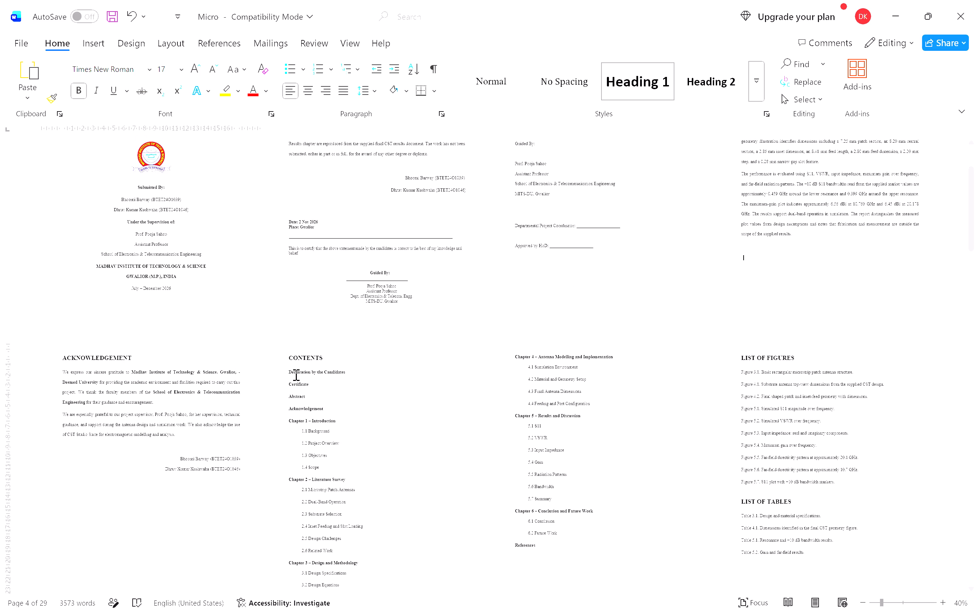
drag(290, 371, 381, 464)
click(381, 464)
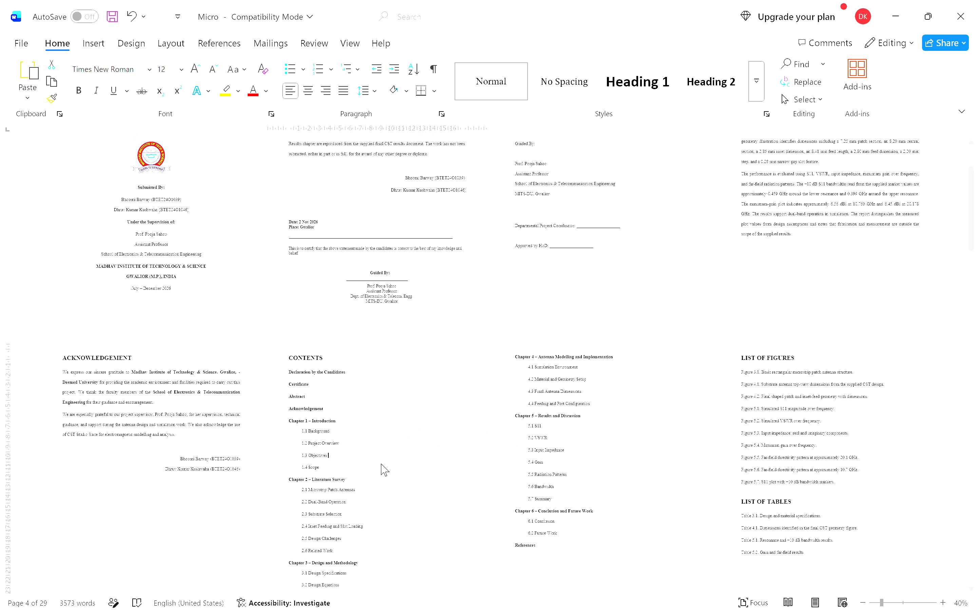
scroll(241, 480, up, 4)
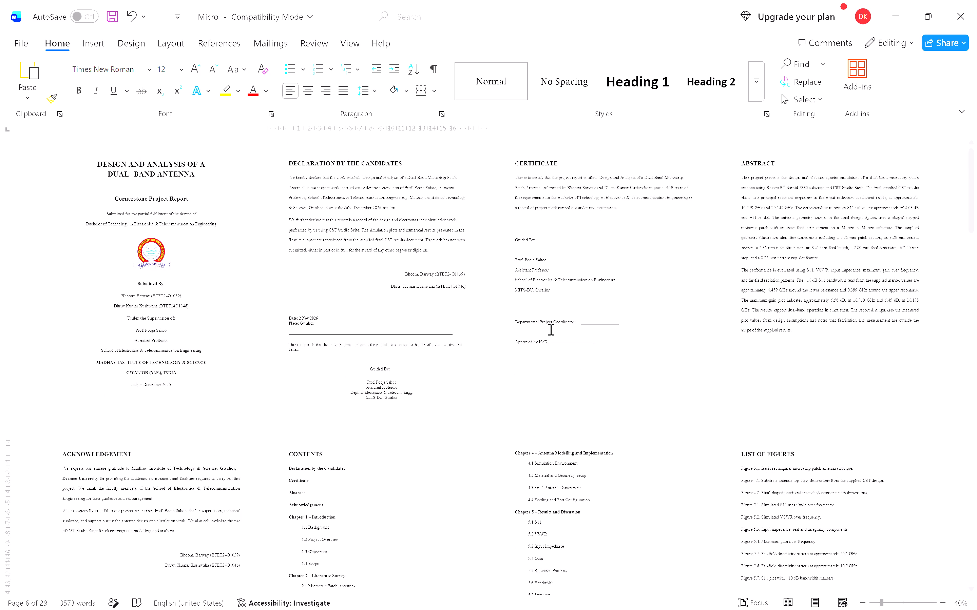
Examine the heading placement and page layout of Chapters 1 to 3, ending at the "3.1 Design Specifications" heading.
scroll(564, 385, down, 1)
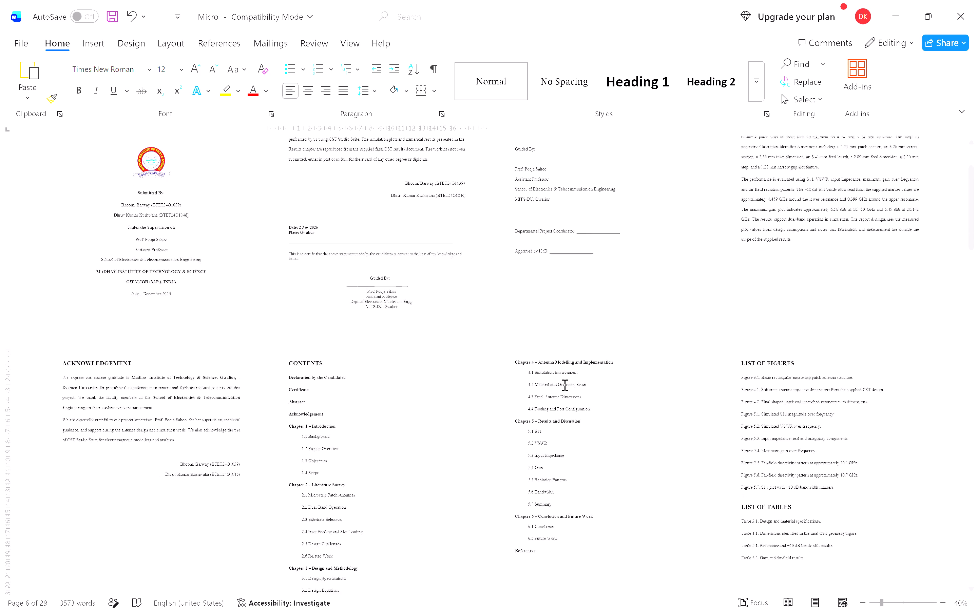
scroll(564, 385, down, 4)
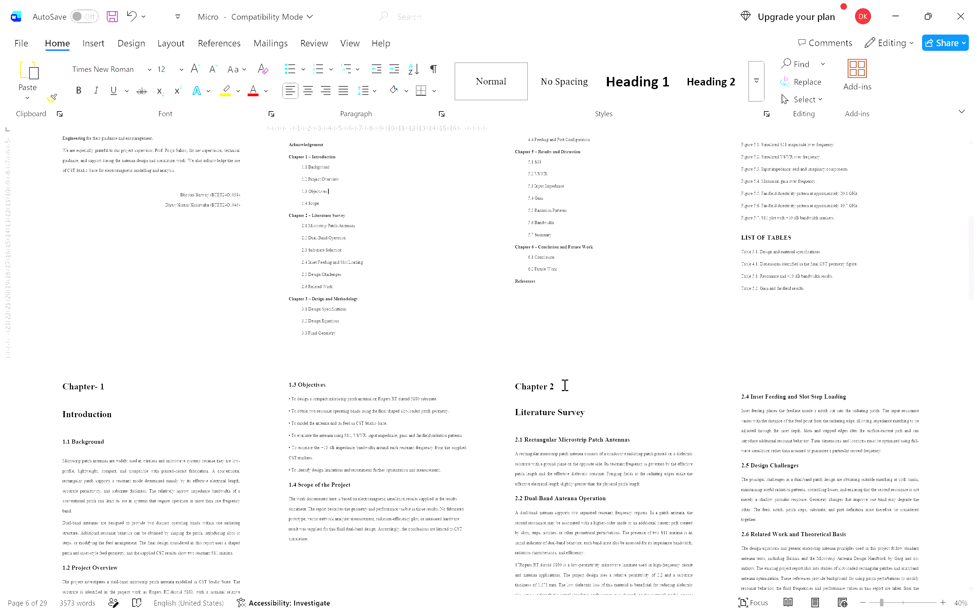
scroll(454, 405, down, 3)
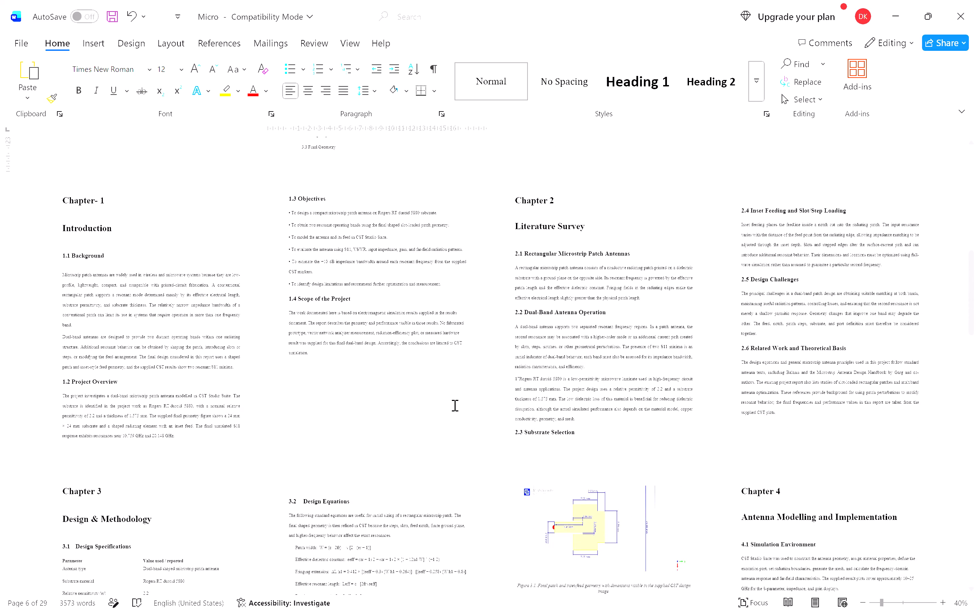
scroll(454, 405, down, 2)
scroll(454, 405, up, 2)
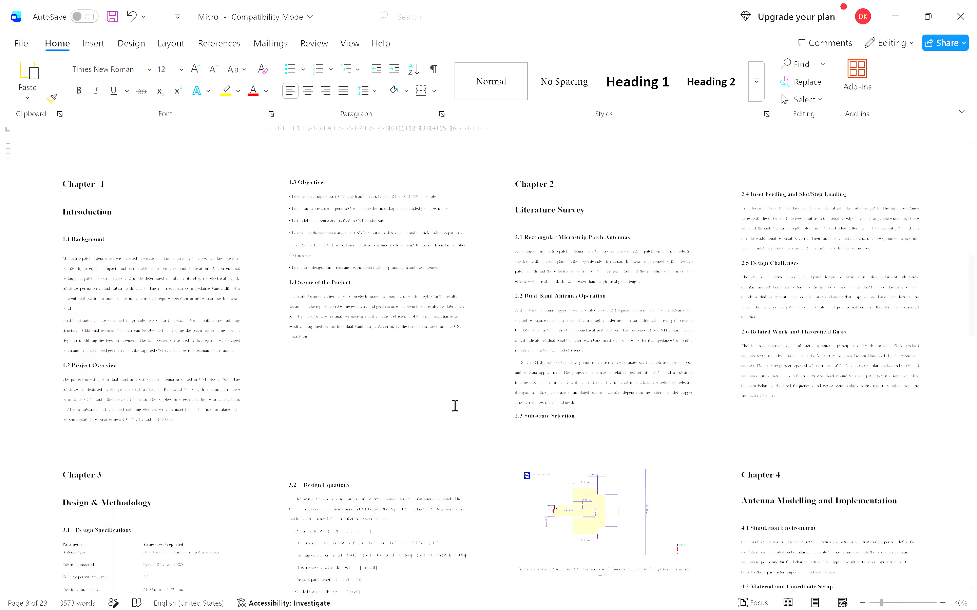
scroll(454, 405, down, 2)
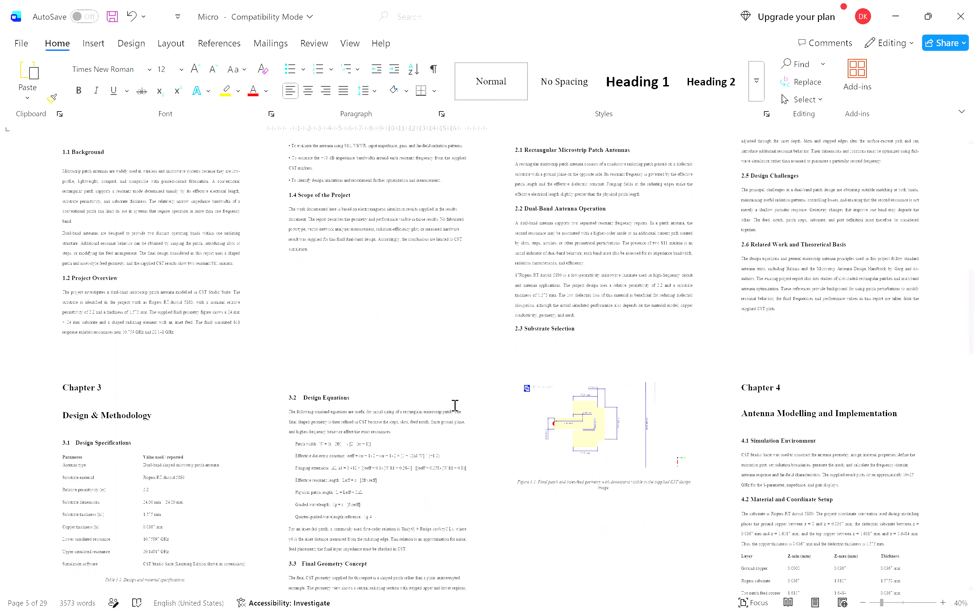
scroll(454, 405, down, 3)
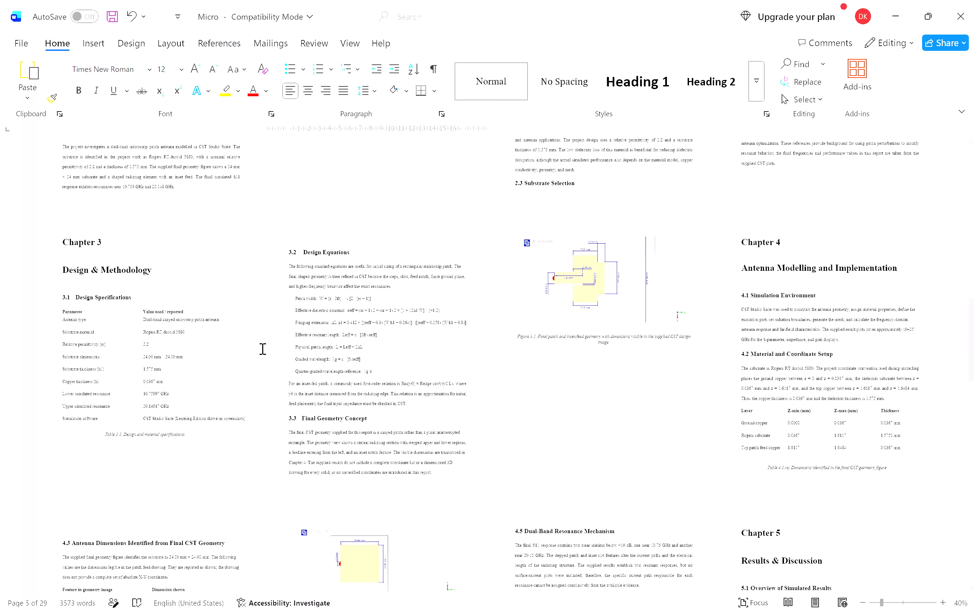
click(154, 296)
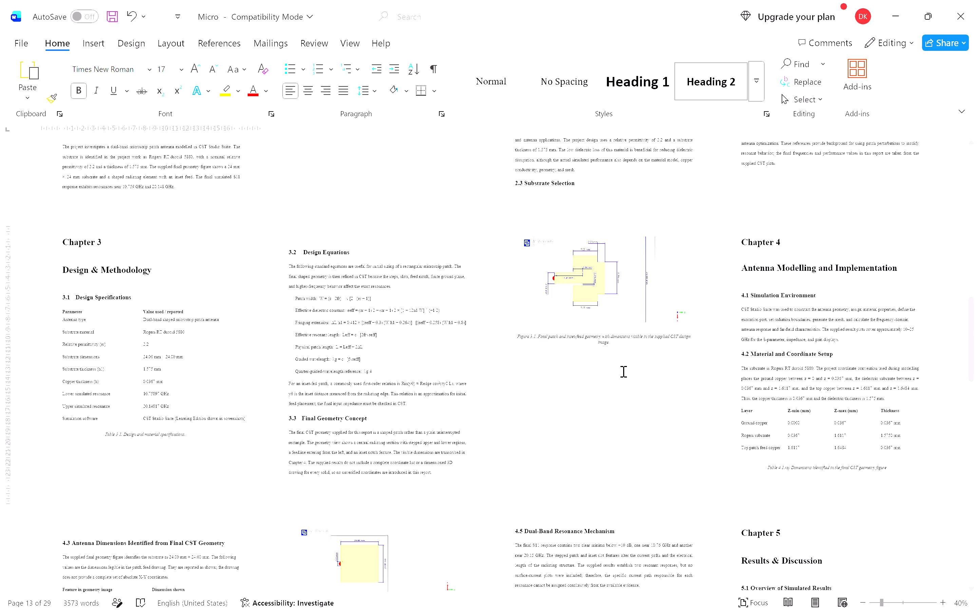
Insert blank lines before the "3.3 Final Geometry Concept" heading to push it onto the page with its figure.
scroll(618, 386, down, 2)
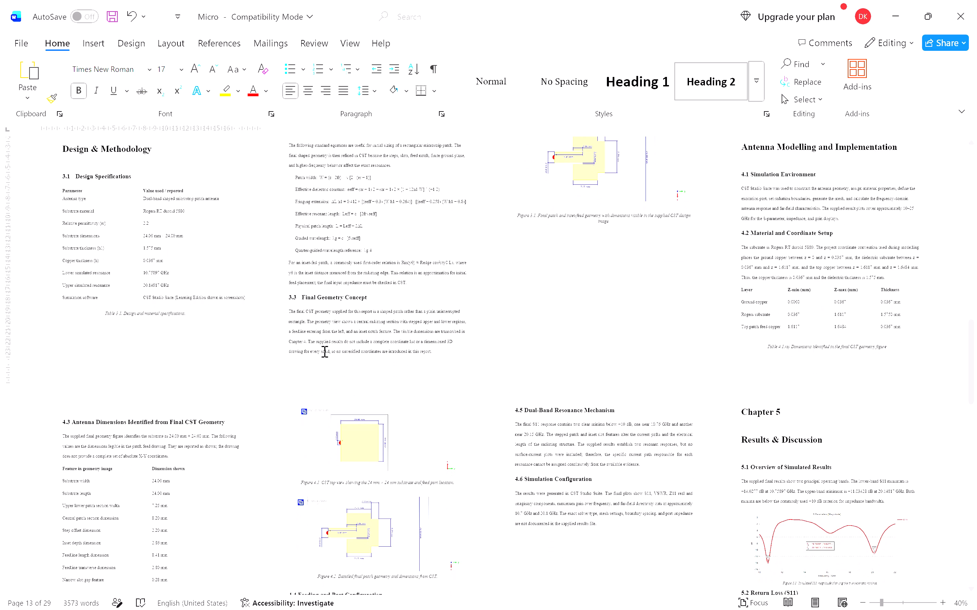
click(285, 294)
key(Return)
key(Return)
key(Return)
key(Return)
key(Return)
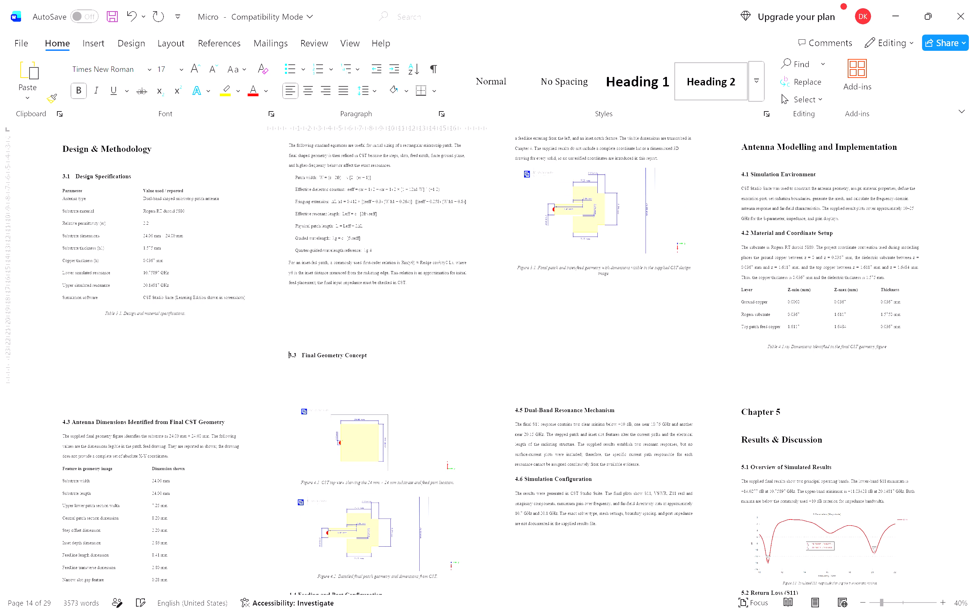
key(shift+Return)
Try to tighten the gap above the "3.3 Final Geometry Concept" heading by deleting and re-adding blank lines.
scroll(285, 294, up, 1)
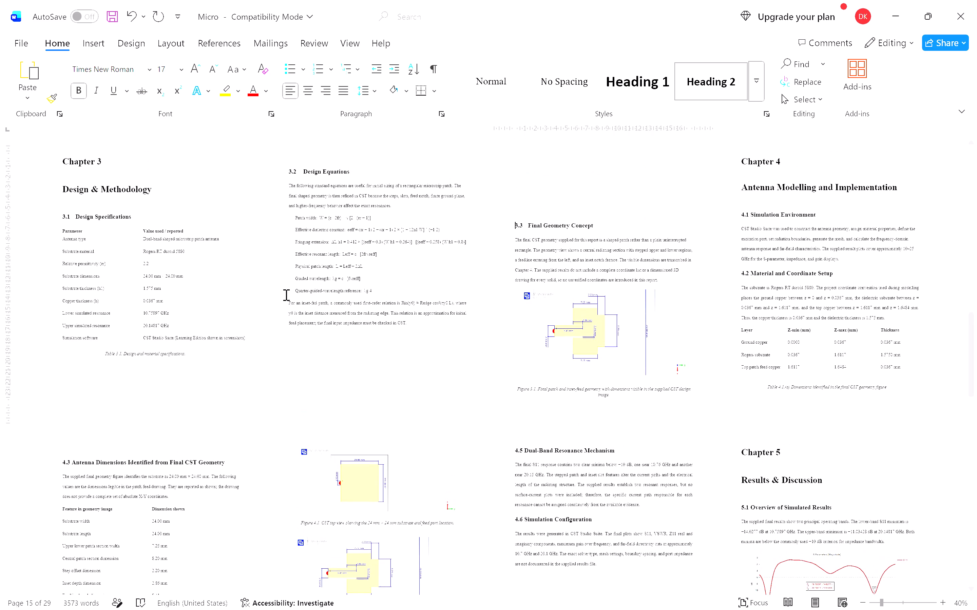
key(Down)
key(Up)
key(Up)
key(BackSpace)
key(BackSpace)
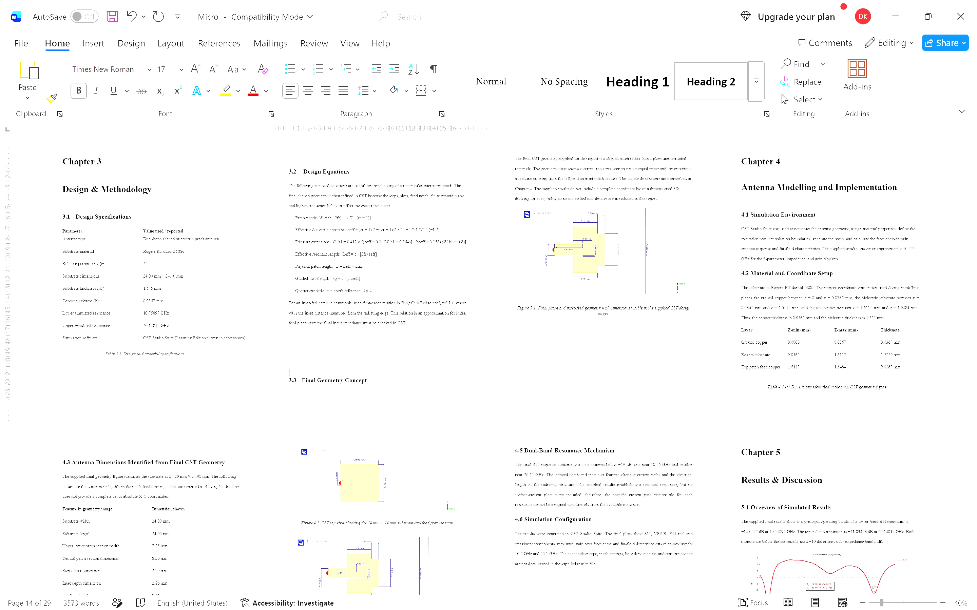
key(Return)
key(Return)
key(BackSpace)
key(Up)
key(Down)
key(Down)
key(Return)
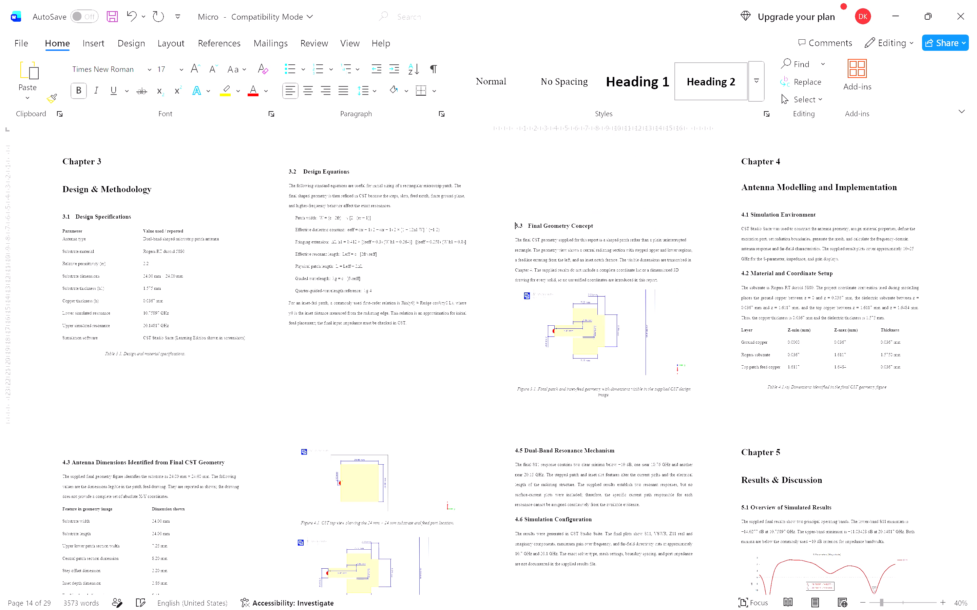
Remove the leftover line above "3.3 Final Geometry Concept" and start the heading at the top of its page.
scroll(285, 294, up, 2)
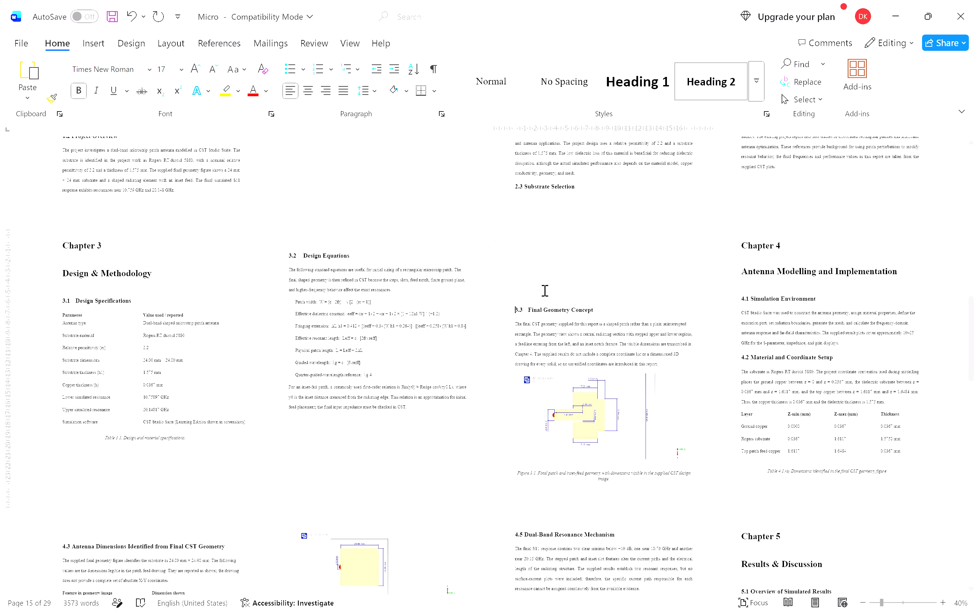
click(544, 290)
key(Down)
key(BackSpace)
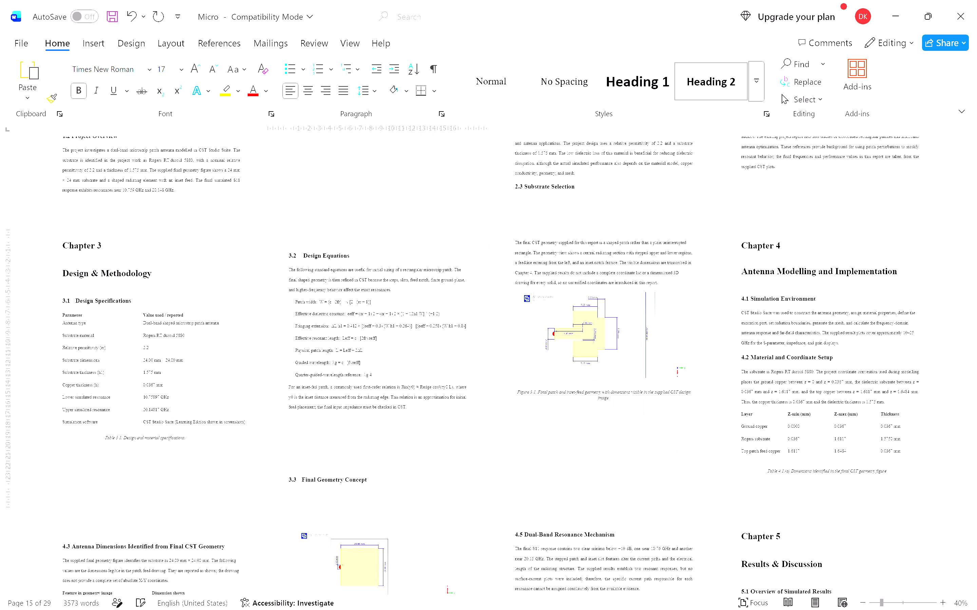
key(Return)
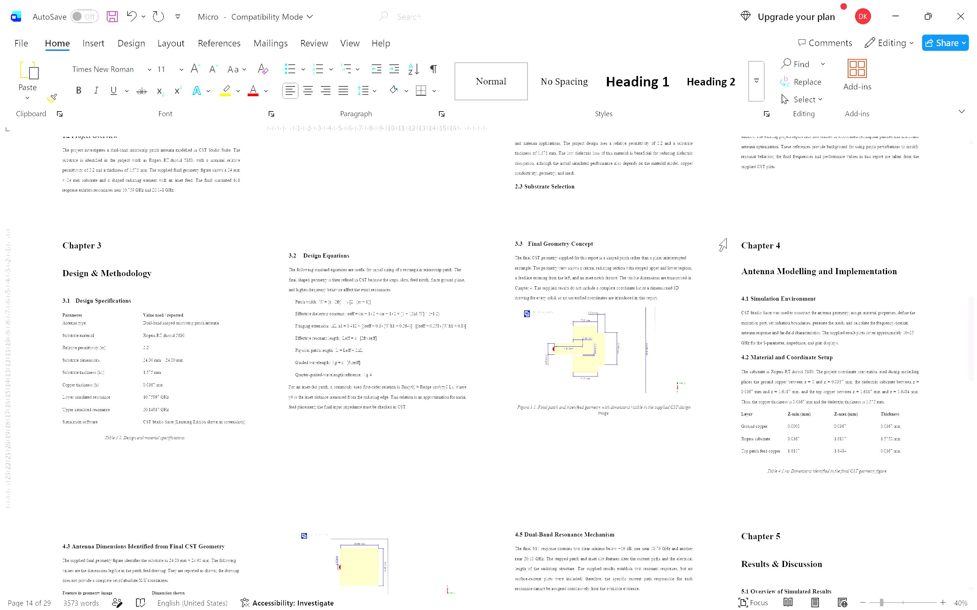
Insert blank lines before the "4.4 Feeding and Port Configuration" heading so it starts at the top of the following page.
scroll(748, 314, down, 1)
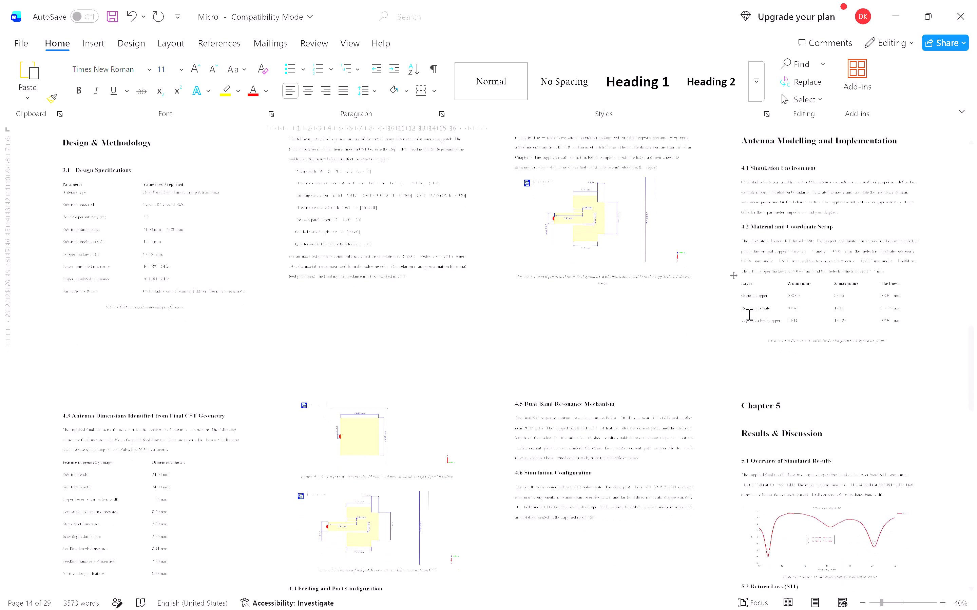
scroll(748, 314, down, 1)
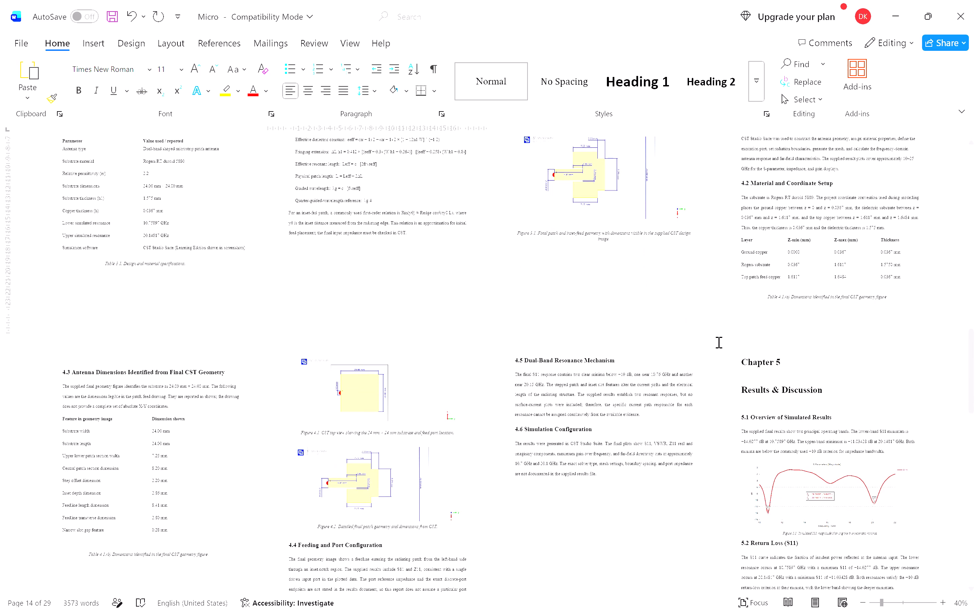
scroll(217, 468, down, 1)
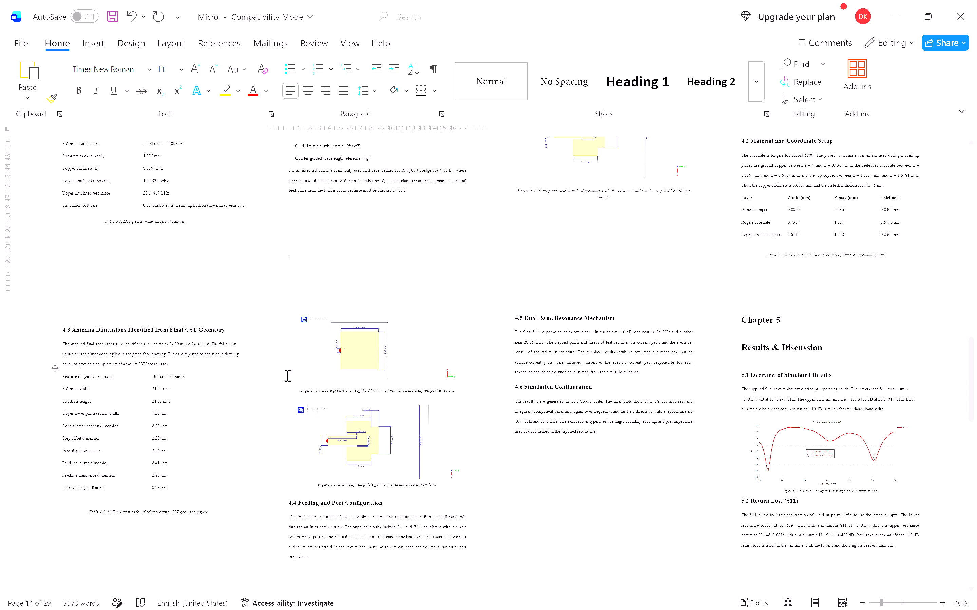
scroll(315, 497, down, 1)
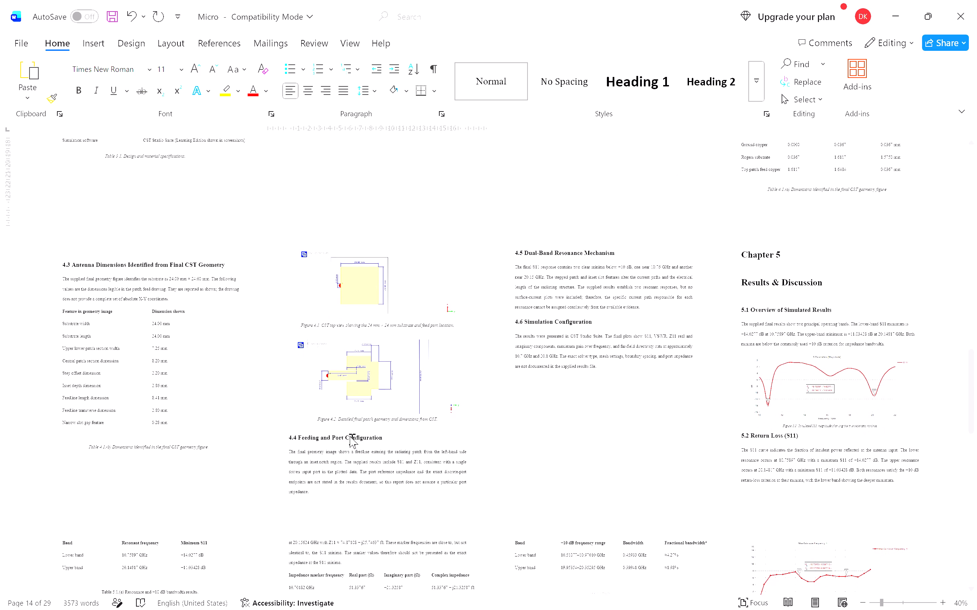
click(286, 438)
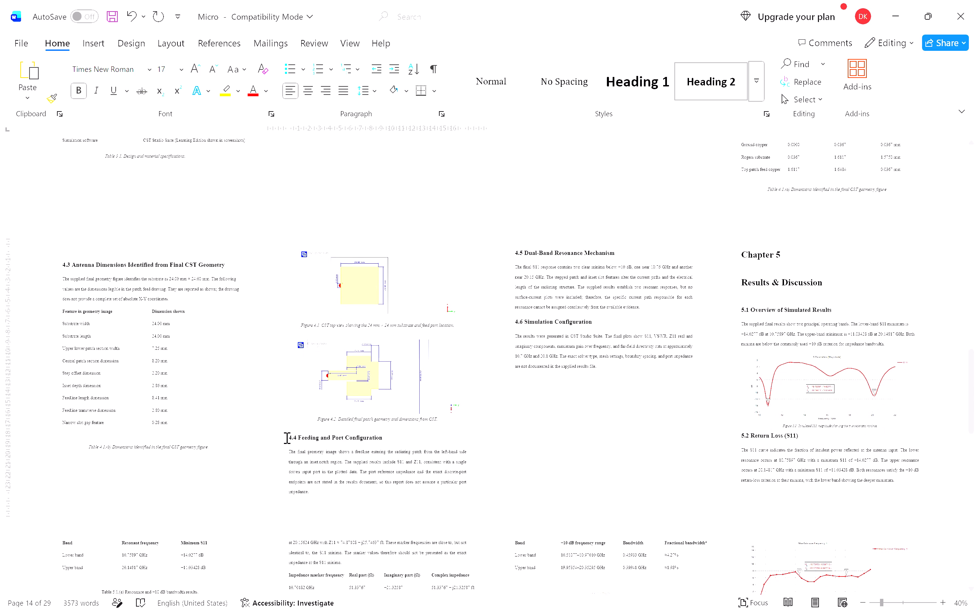
key(Return)
key(Return)
key(Return)
key(Return)
key(Return)
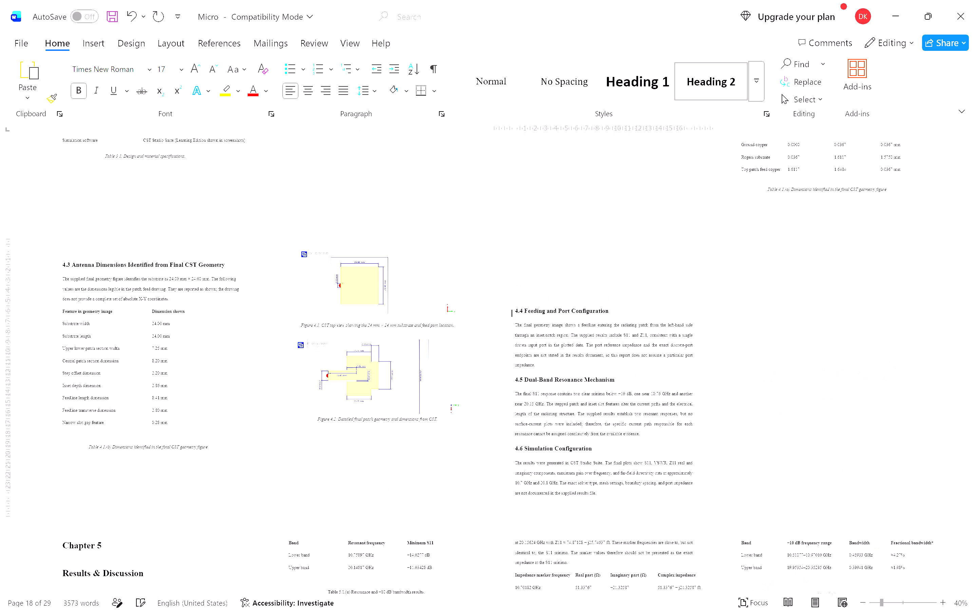
key(Up)
key(BackSpace)
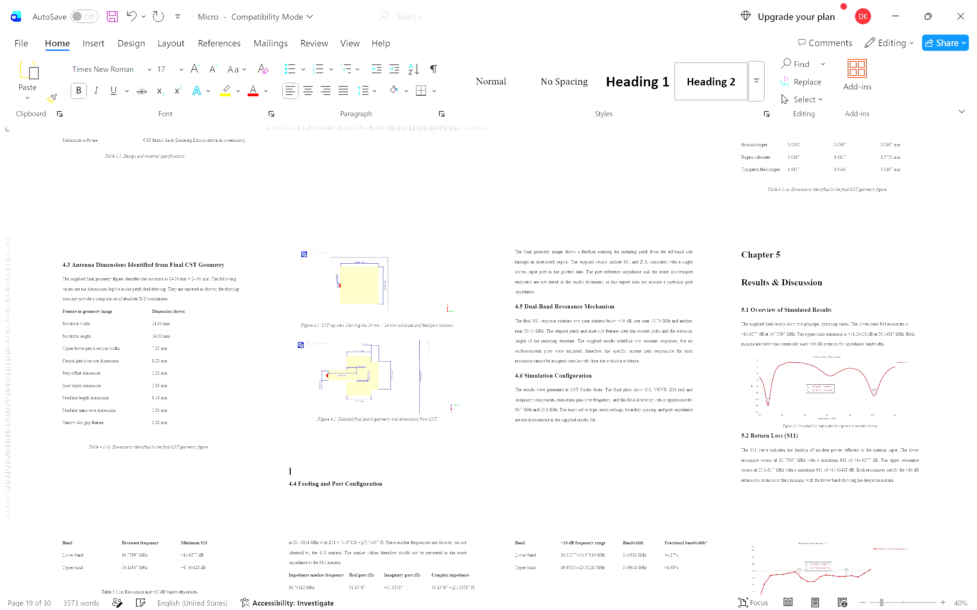
key(Return)
key(Return)
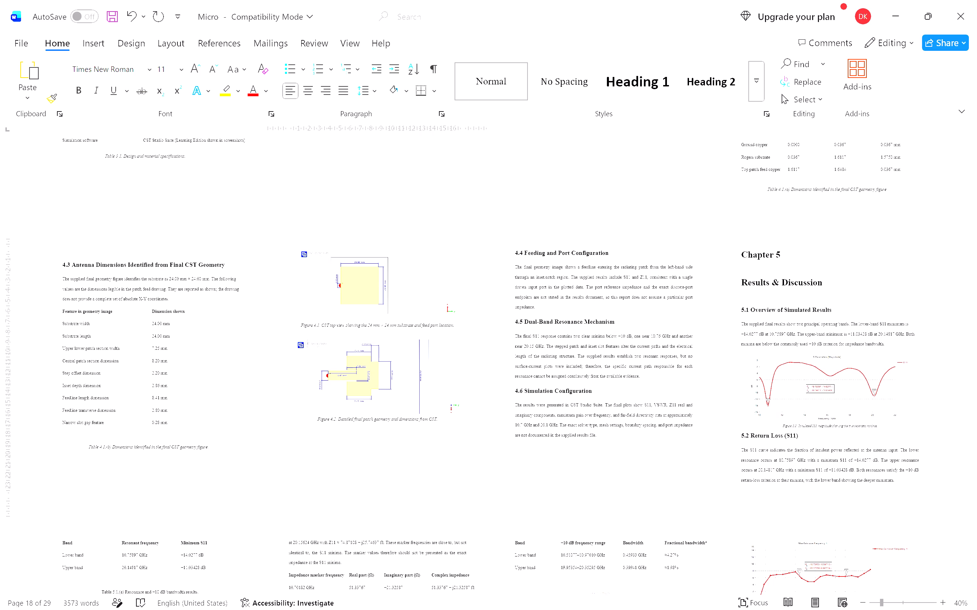
Change the text wrapping of the Figure 4.2 and Figure 4.1 pictures to Through.
click(345, 354)
drag(345, 354, 348, 379)
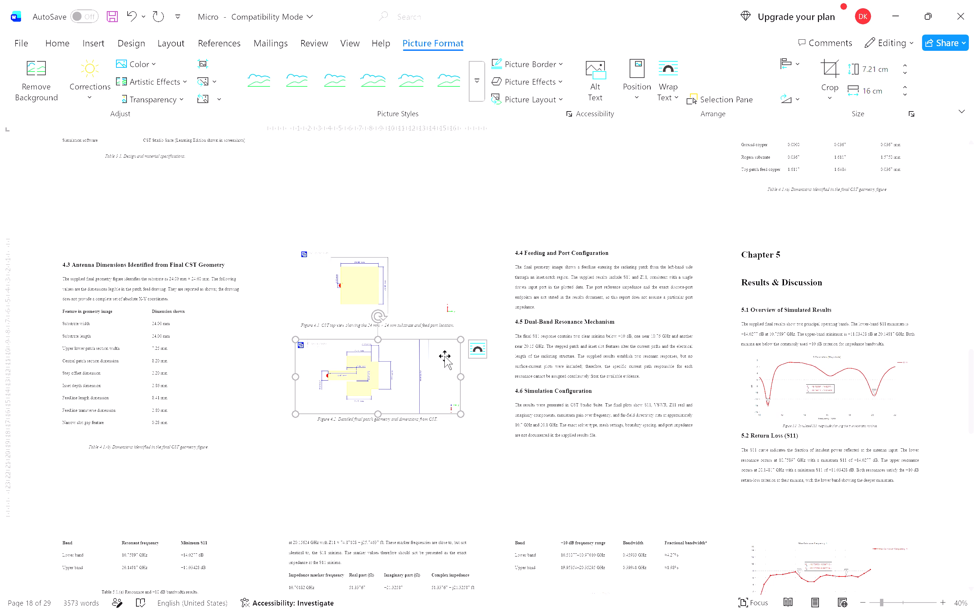
click(475, 349)
click(564, 441)
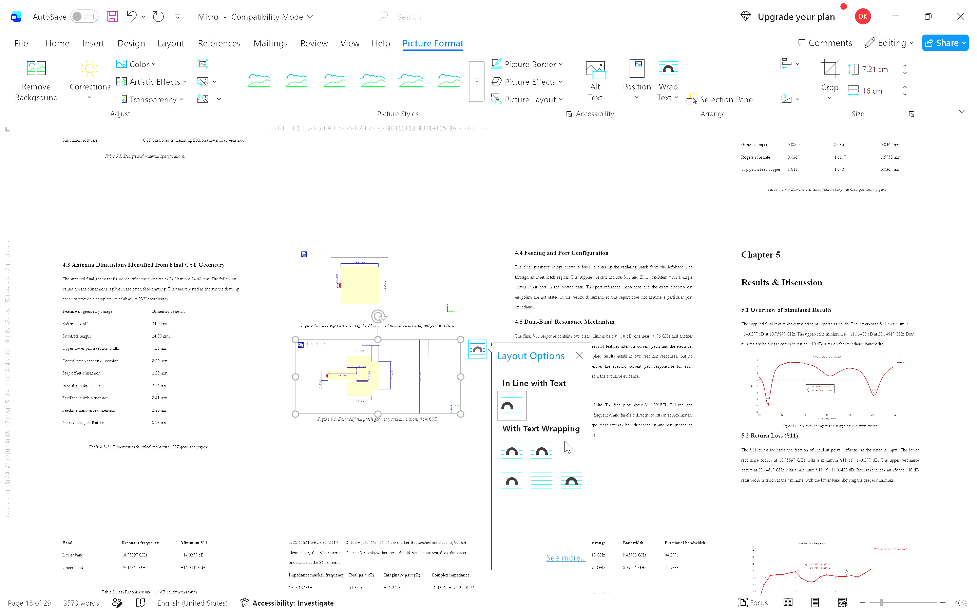
right_click(411, 274)
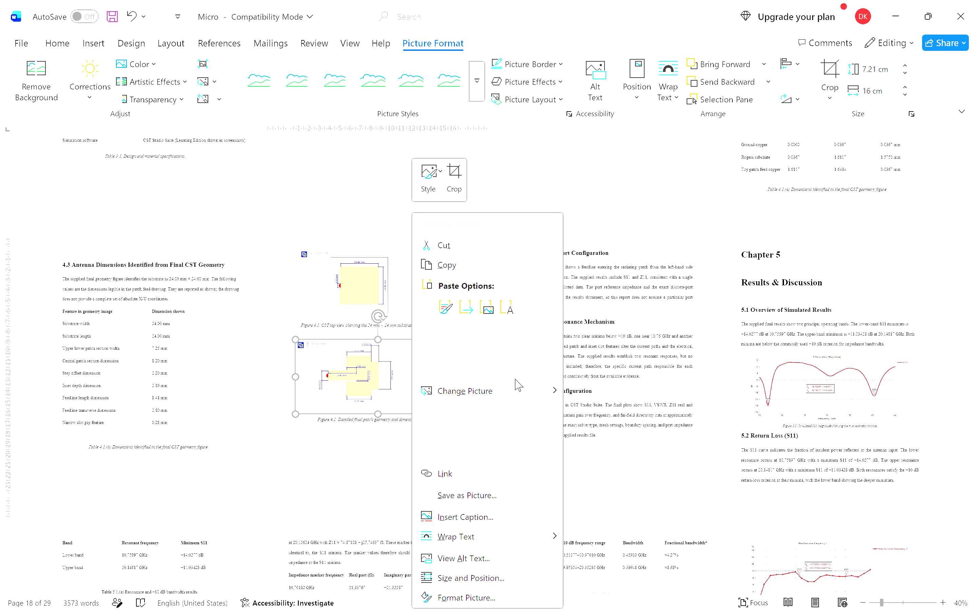
click(490, 537)
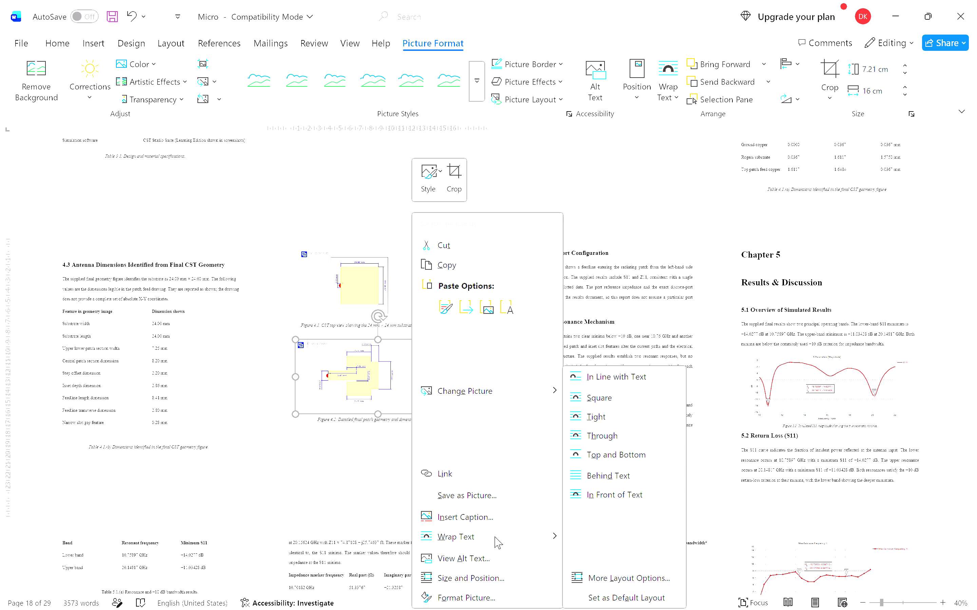
click(611, 435)
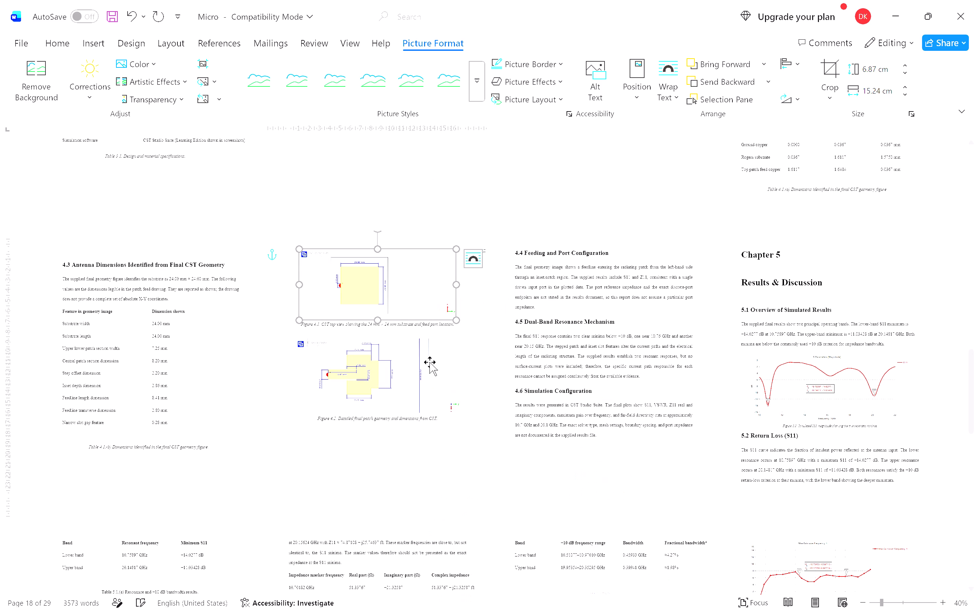
Move the Figure 4.2 picture down the page, below its caption and just above the "4.4 Feeding and Port Configuration" heading.
click(427, 360)
drag(427, 360, 429, 406)
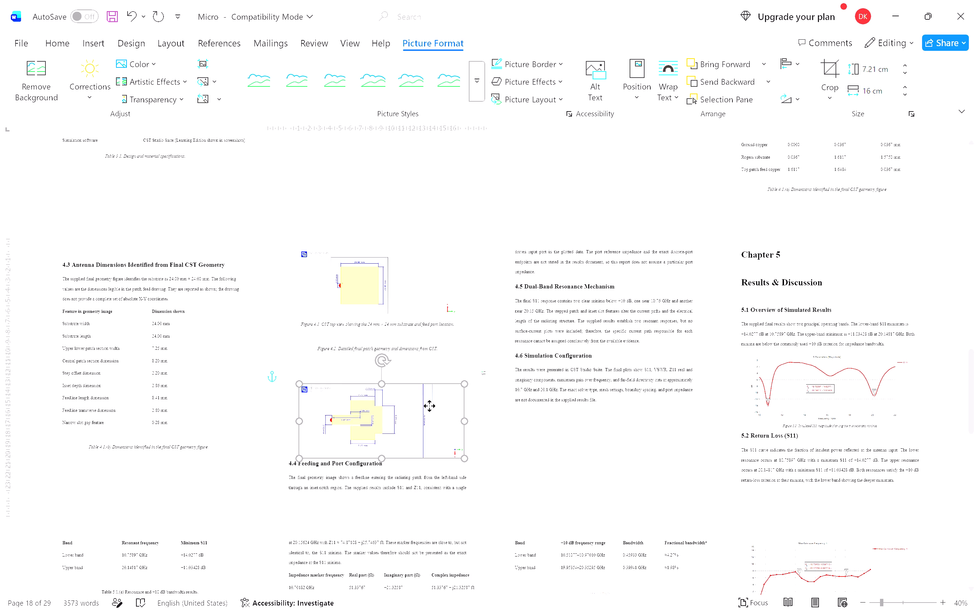
drag(429, 406, 427, 401)
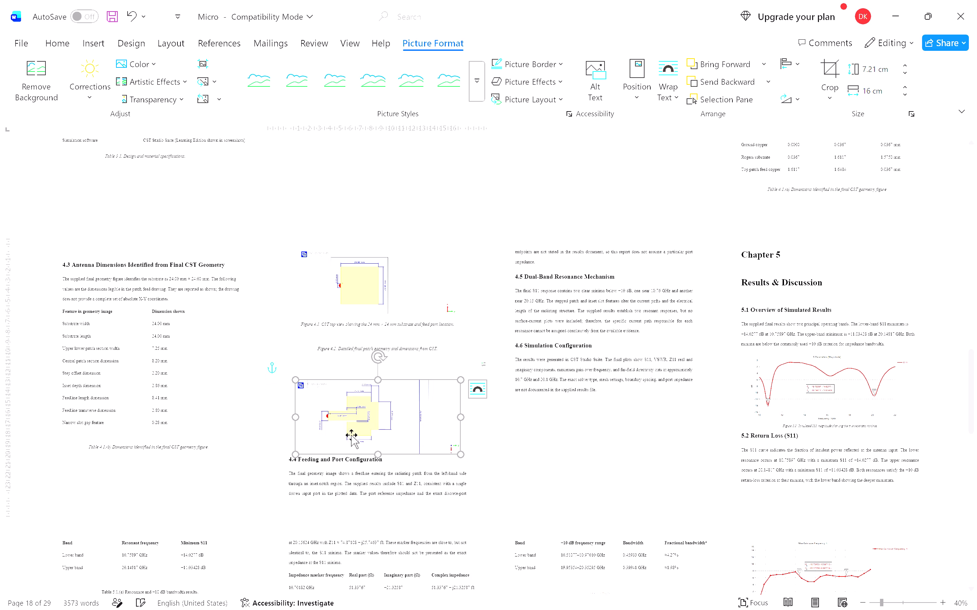
Insert five blank lines before the "4.4 Feeding and Port Configuration" heading to push it off the figures' page.
click(291, 460)
key(Left)
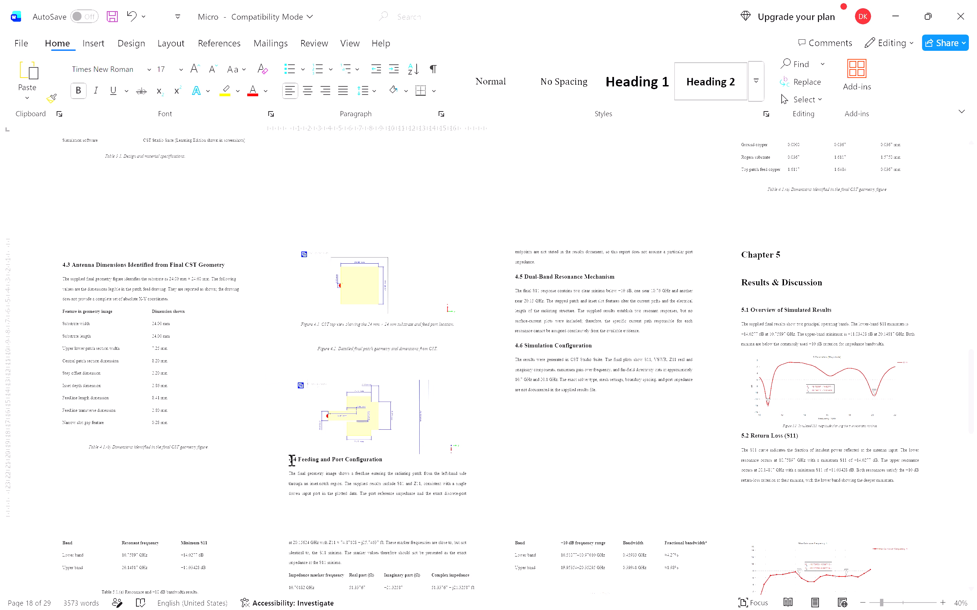
key(Return)
key(Return)
key(Return)
key(Return)
key(Return)
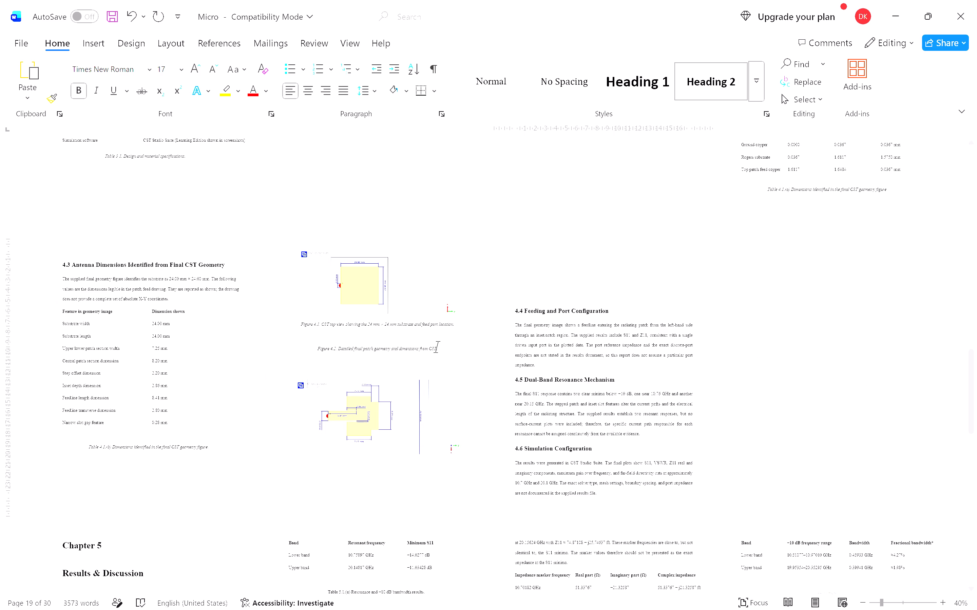
Cut the Figure 4.2 caption from above its picture and paste it directly below the picture.
drag(437, 347, 330, 355)
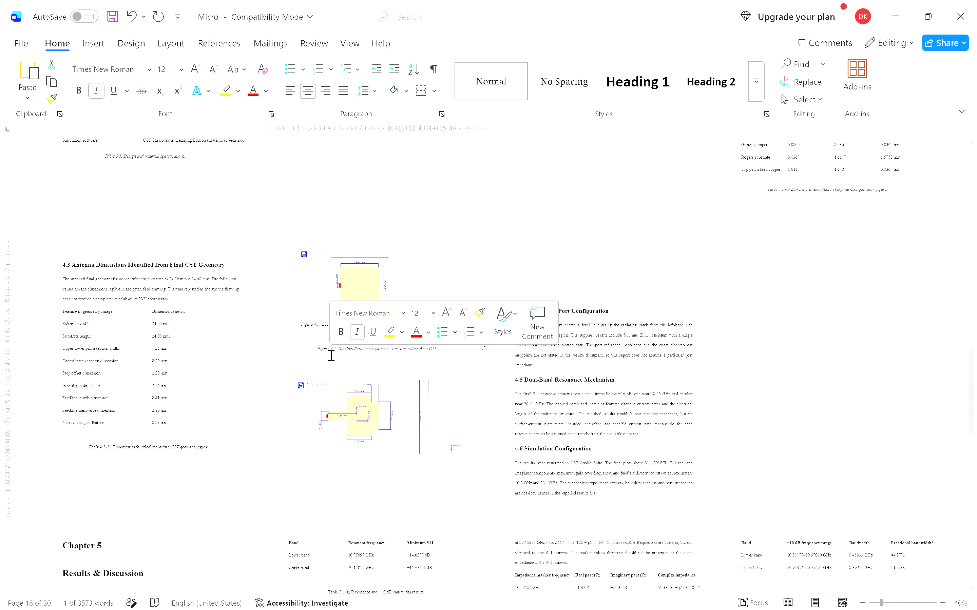
drag(316, 346, 439, 347)
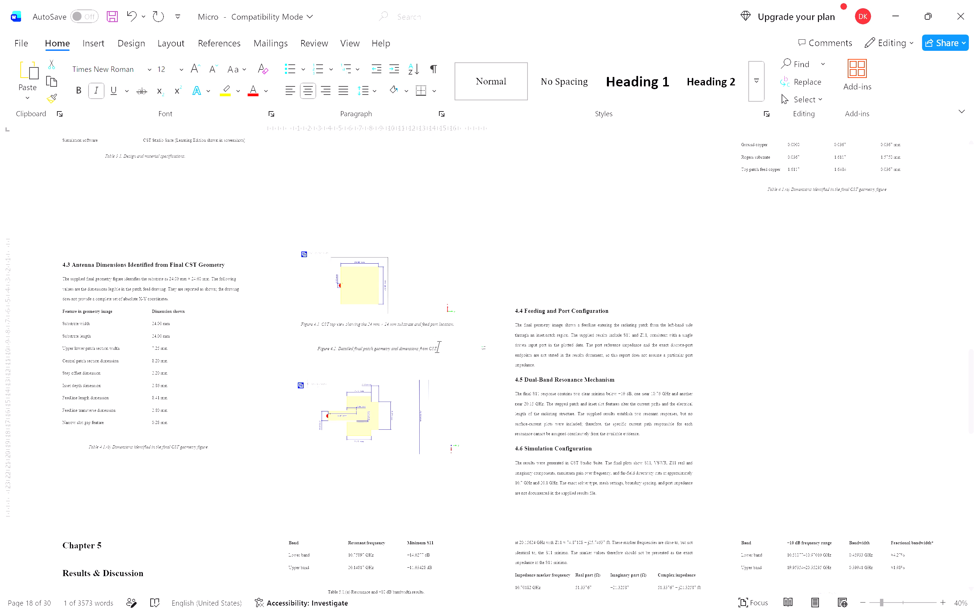
drag(439, 347, 447, 348)
key(ctrl+x)
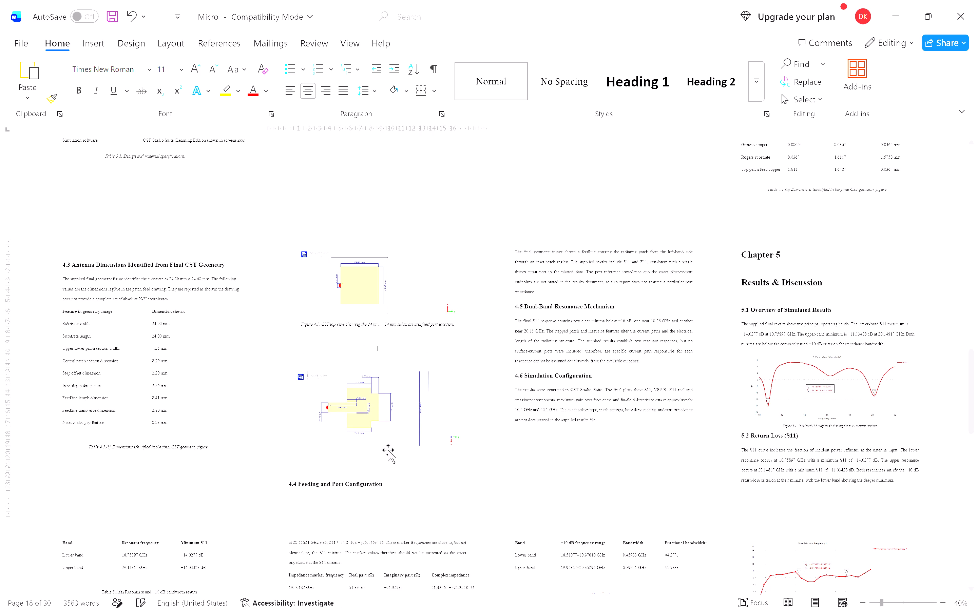
click(394, 455)
key(ctrl+v)
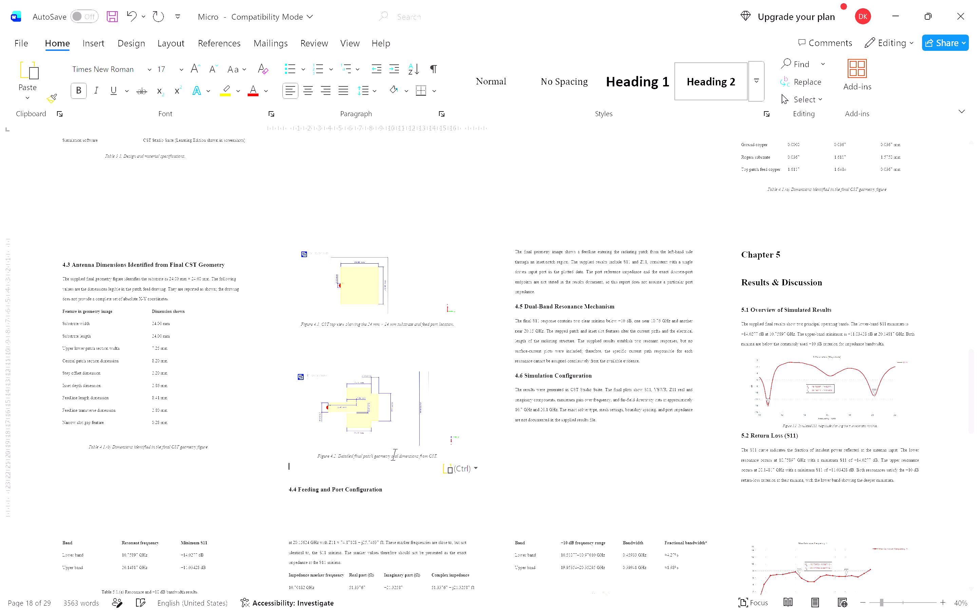
Adjust the blank lines after the Figure 4.2 caption so "4.4 Feeding and Port Configuration" starts the next page with one blank line above it.
key(Return)
key(Return)
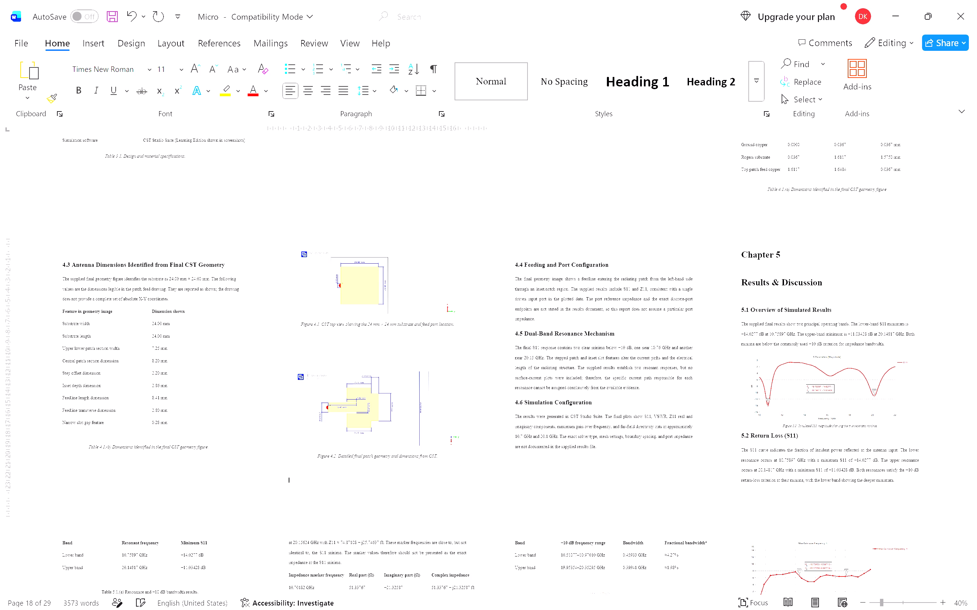
key(BackSpace)
click(563, 242)
key(BackSpace)
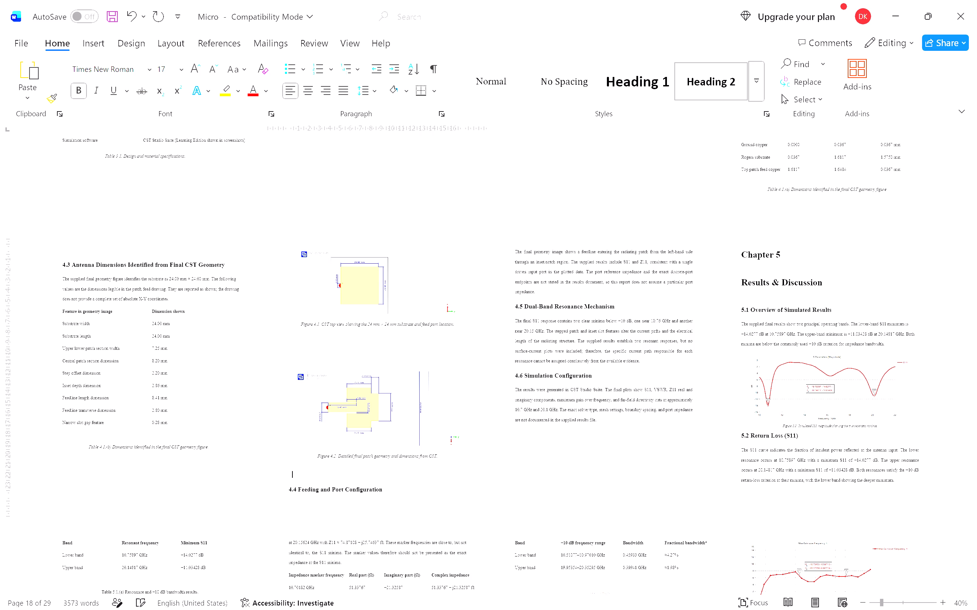
key(Return)
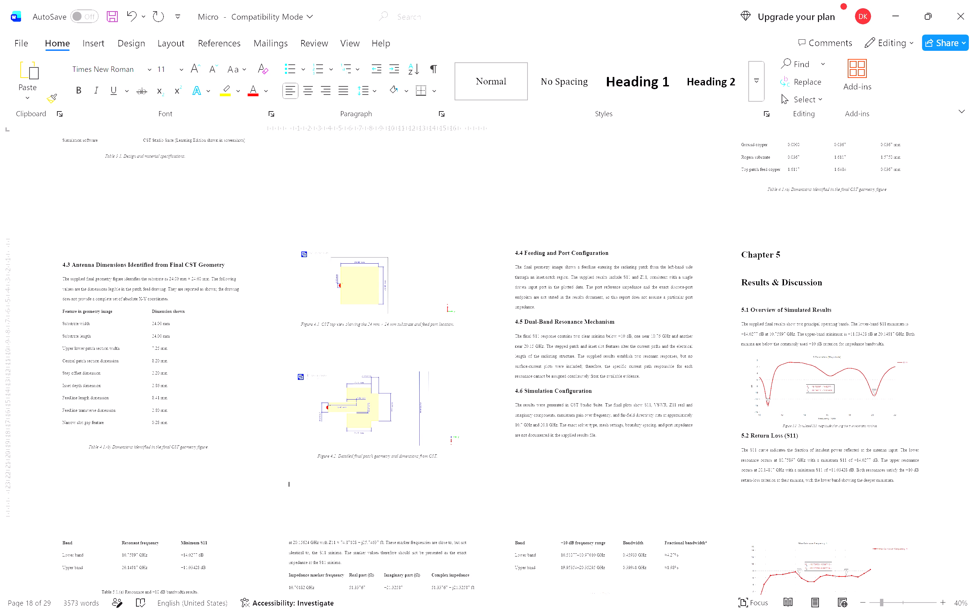
click(514, 252)
key(Return)
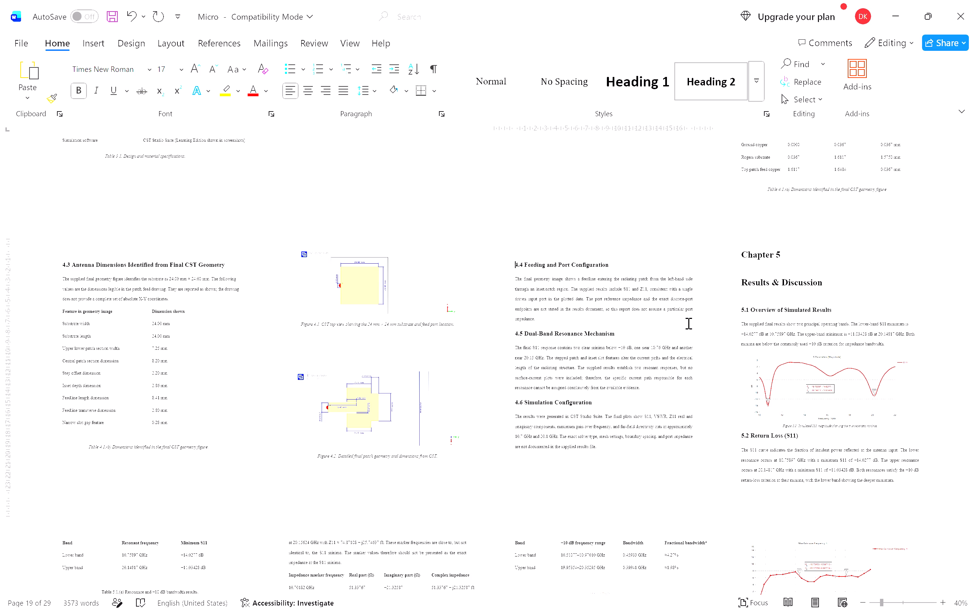
Insert blank lines before the "5.5 Bandwidth" heading so it starts at the top of the page with its table.
scroll(688, 323, down, 3)
scroll(559, 351, down, 1)
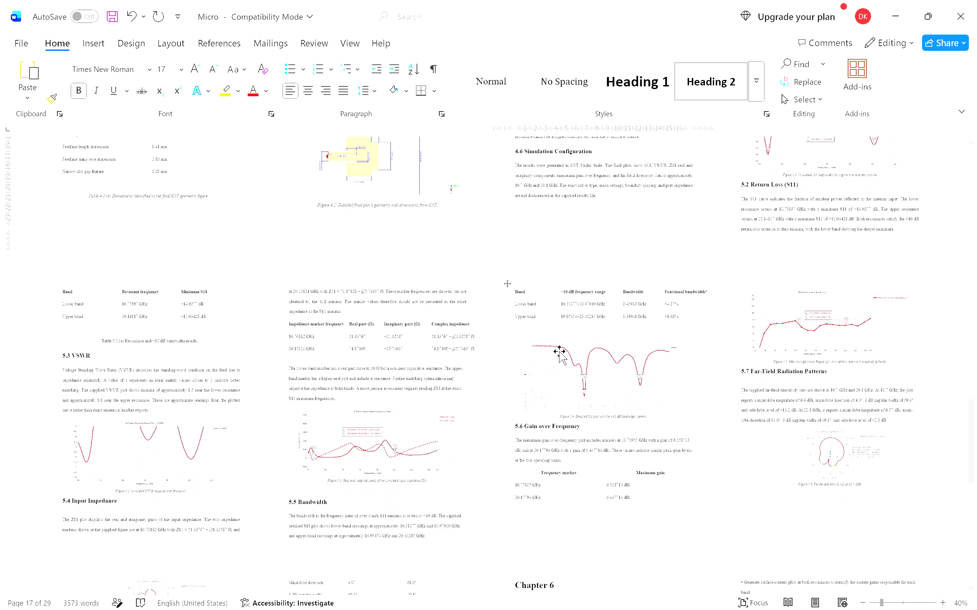
scroll(559, 351, down, 2)
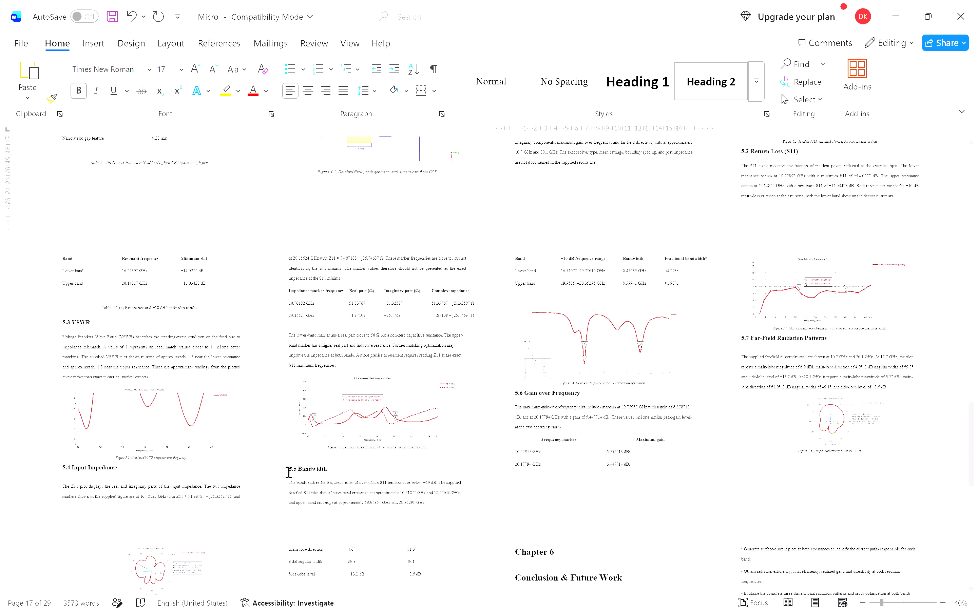
click(288, 472)
key(Return)
key(Return)
key(Return)
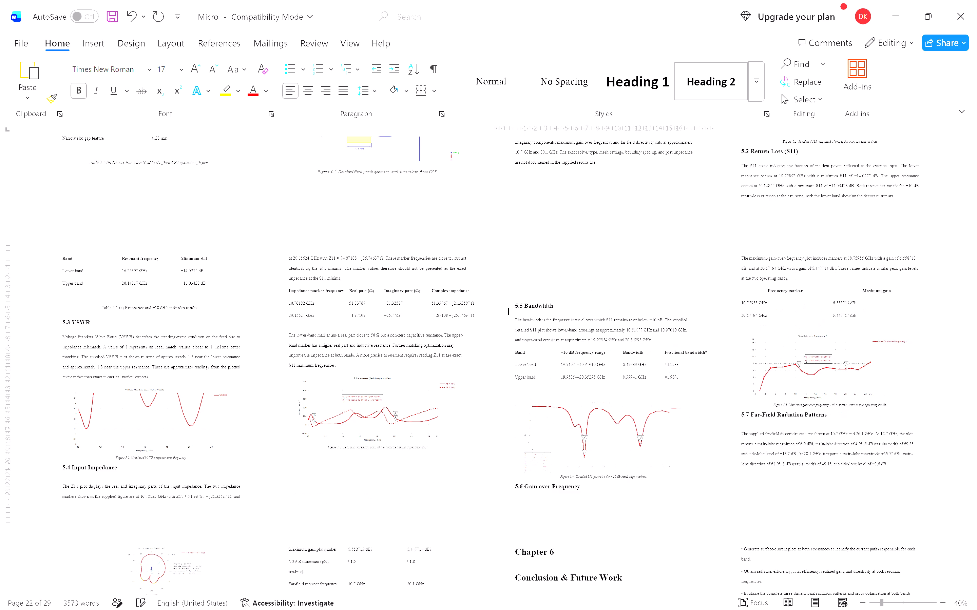
key(Up)
key(BackSpace)
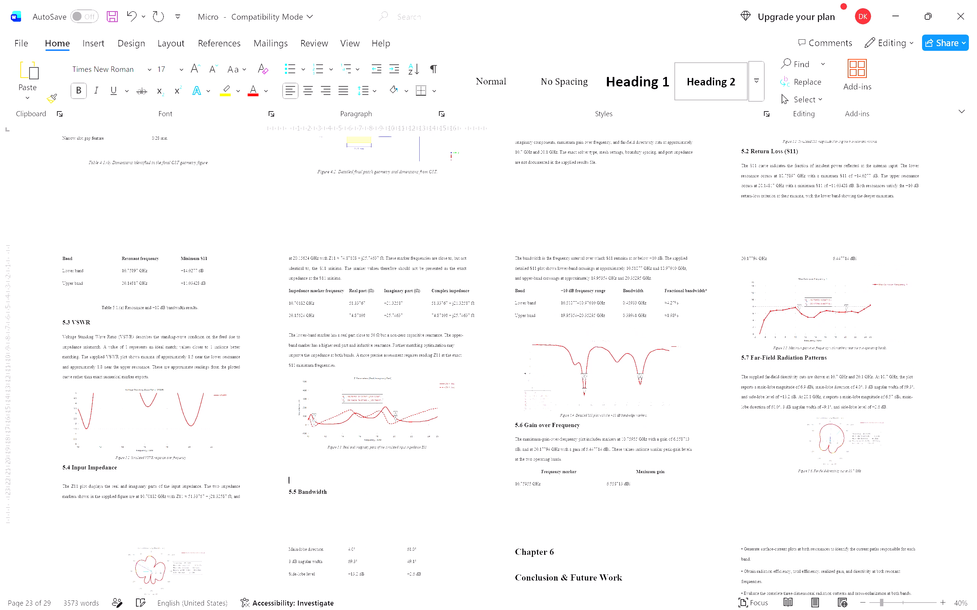
key(Return)
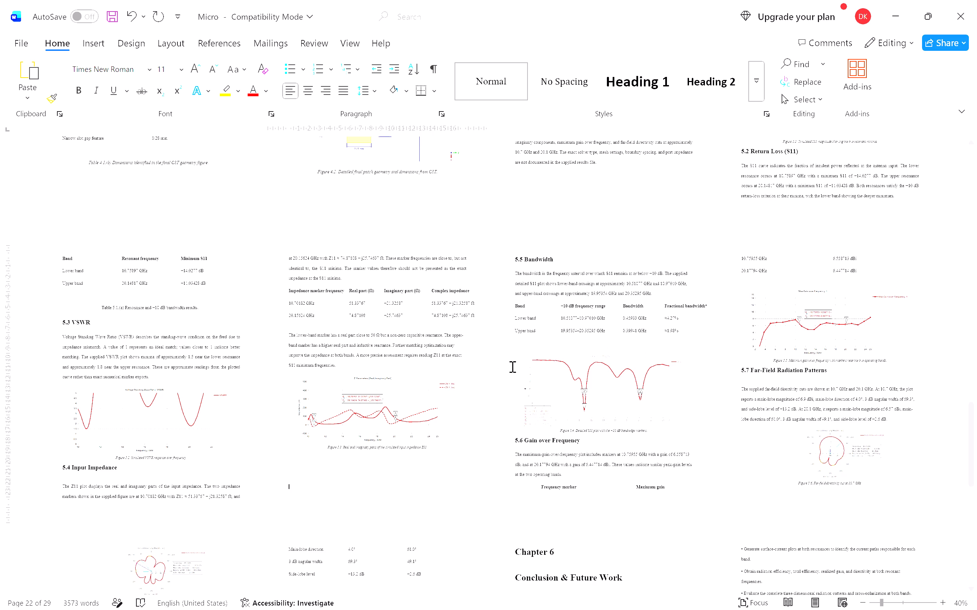
Insert one blank line between the figure caption and the "5.6 Gain over Frequency" heading.
click(514, 437)
key(Return)
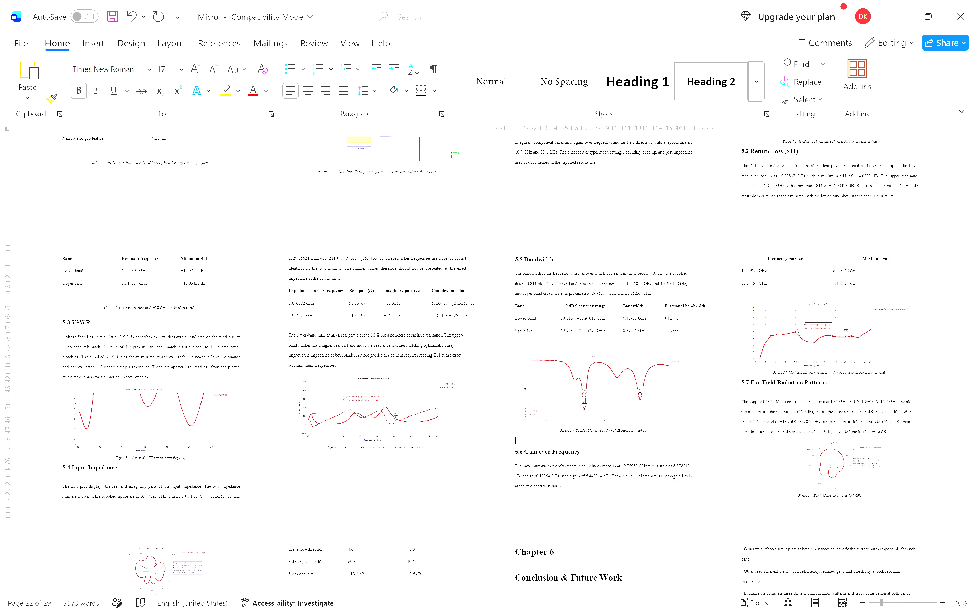
scroll(514, 437, down, 3)
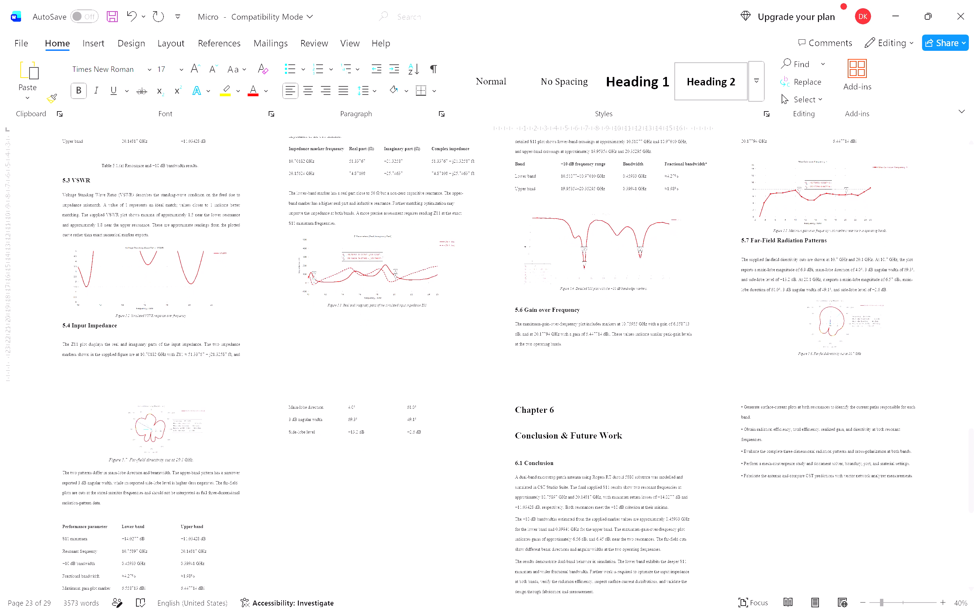
scroll(514, 437, up, 3)
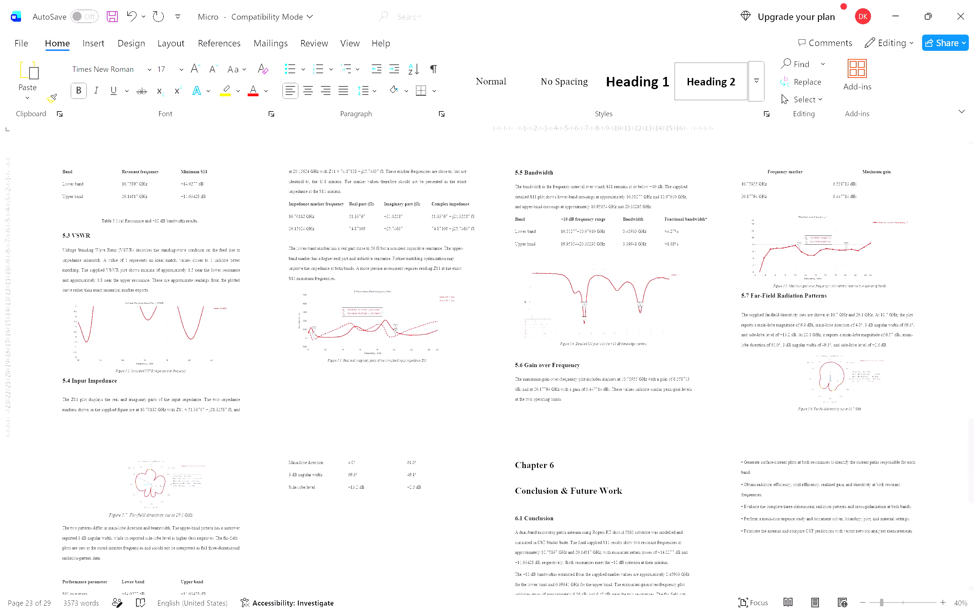
Adjust the blank lines before the "5.6 Gain over Frequency" heading so it starts at the top of the next page.
key(Return)
key(Return)
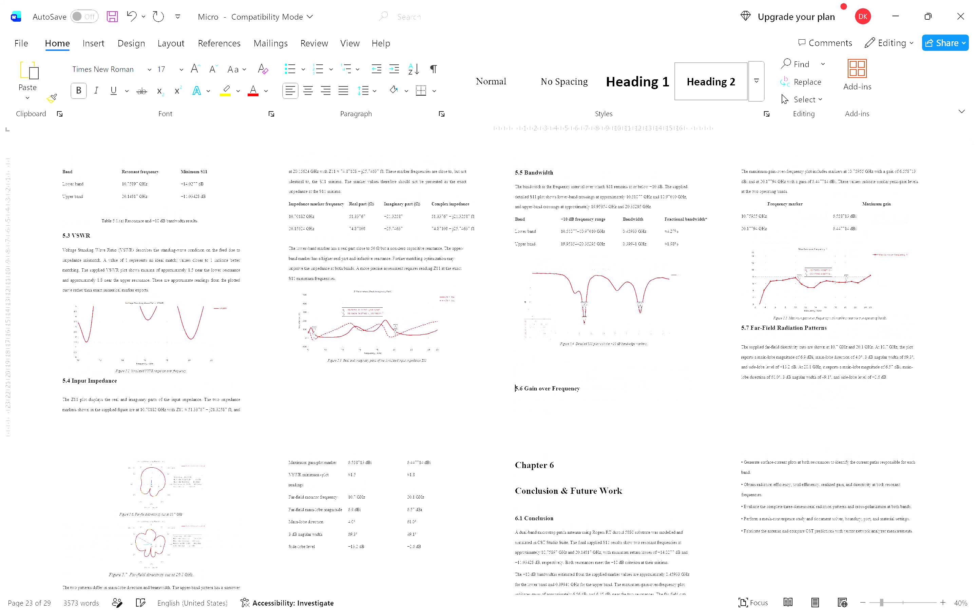
key(Return)
key(Return)
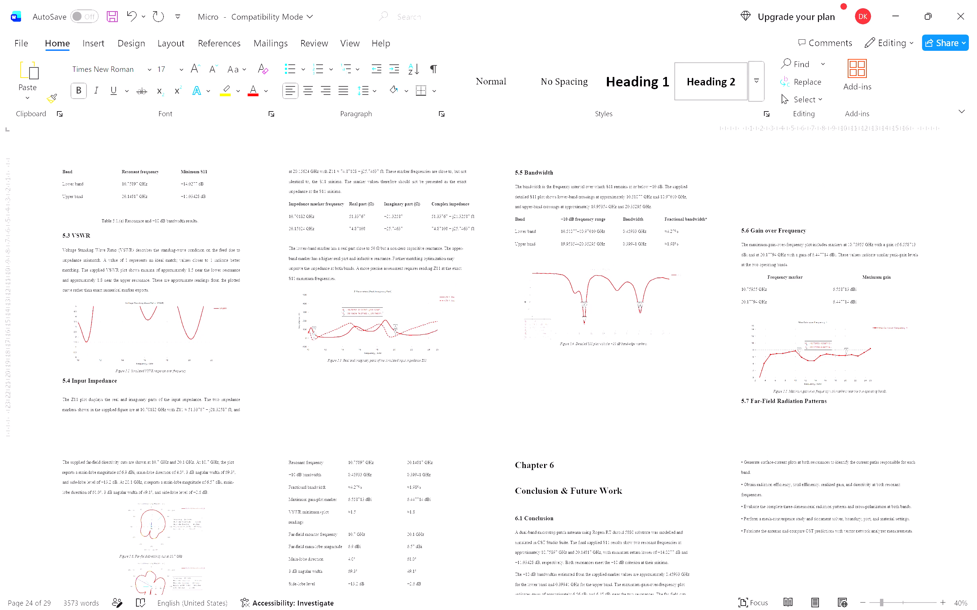
key(Up)
key(BackSpace)
key(Return)
key(Return)
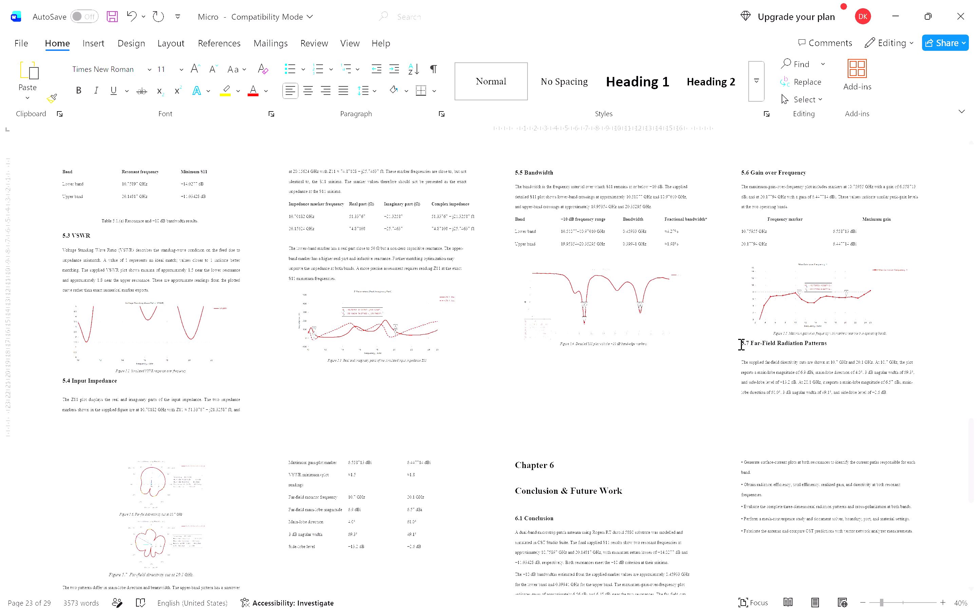
Insert blank lines before the "5.7 Far-Field Radiation Patterns" heading so it starts at the top of the next page.
scroll(740, 344, down, 1)
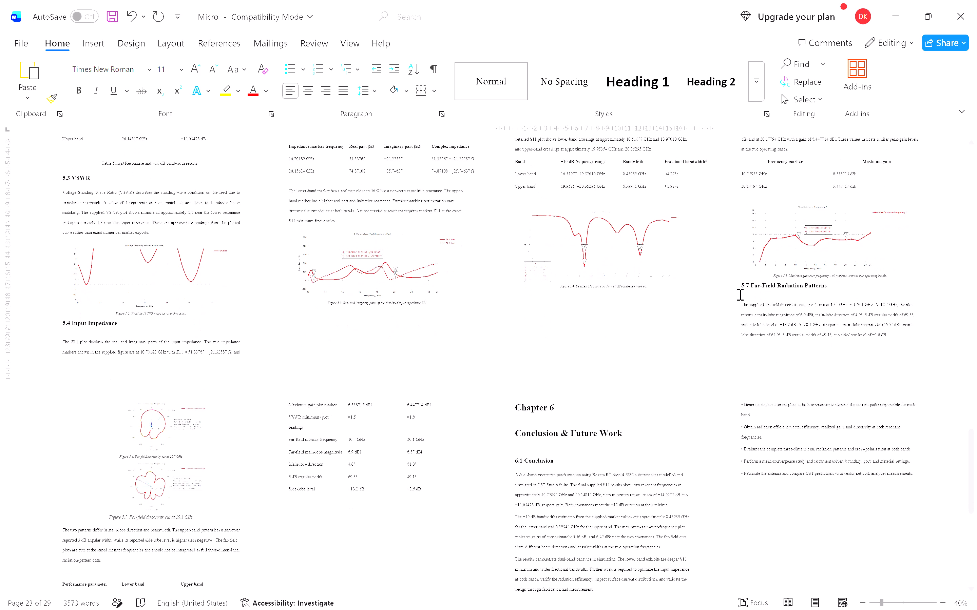
click(739, 286)
key(Return)
key(Return)
key(Return)
key(Return)
key(Return)
key(Return)
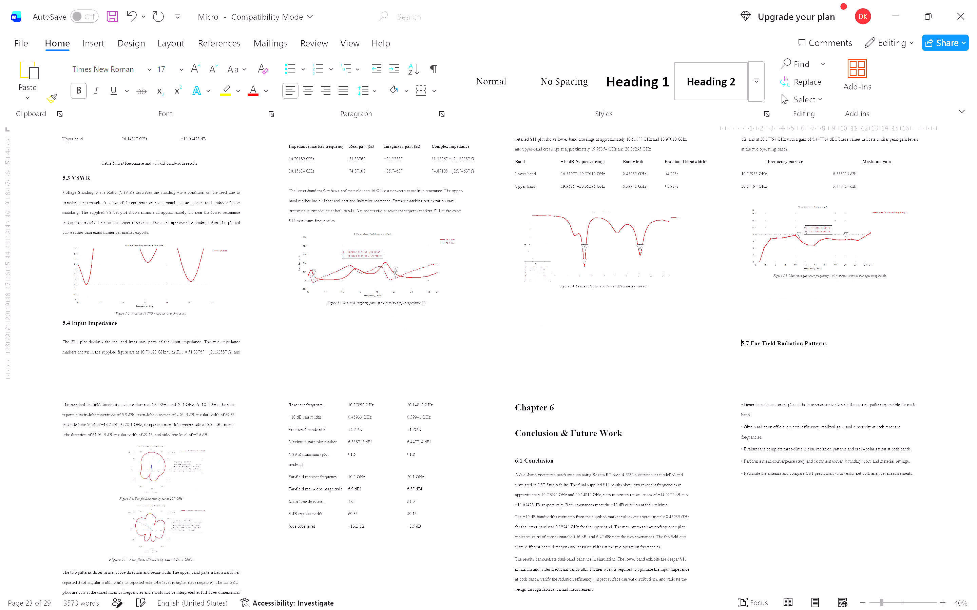
key(Up)
key(BackSpace)
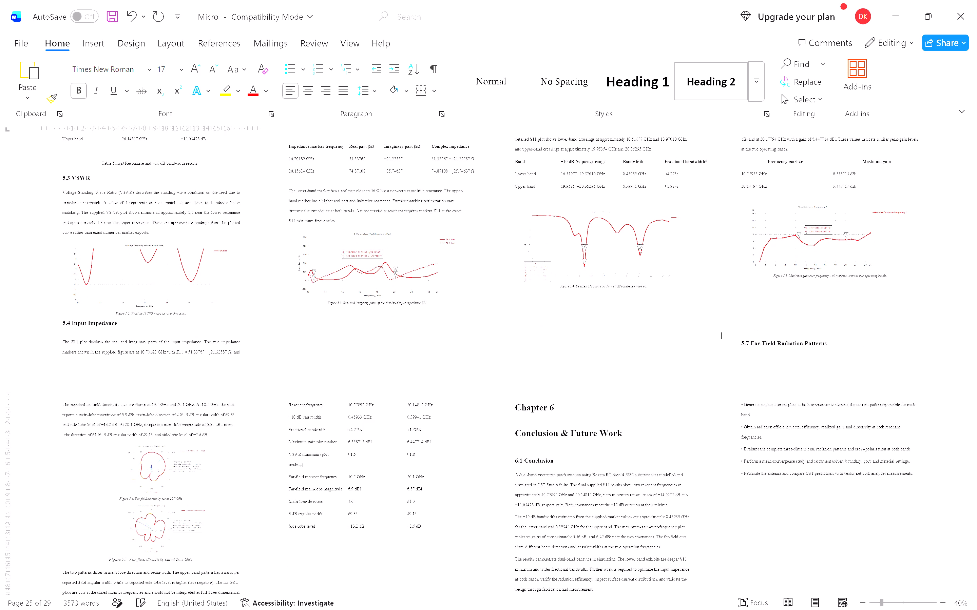
key(Return)
key(Return)
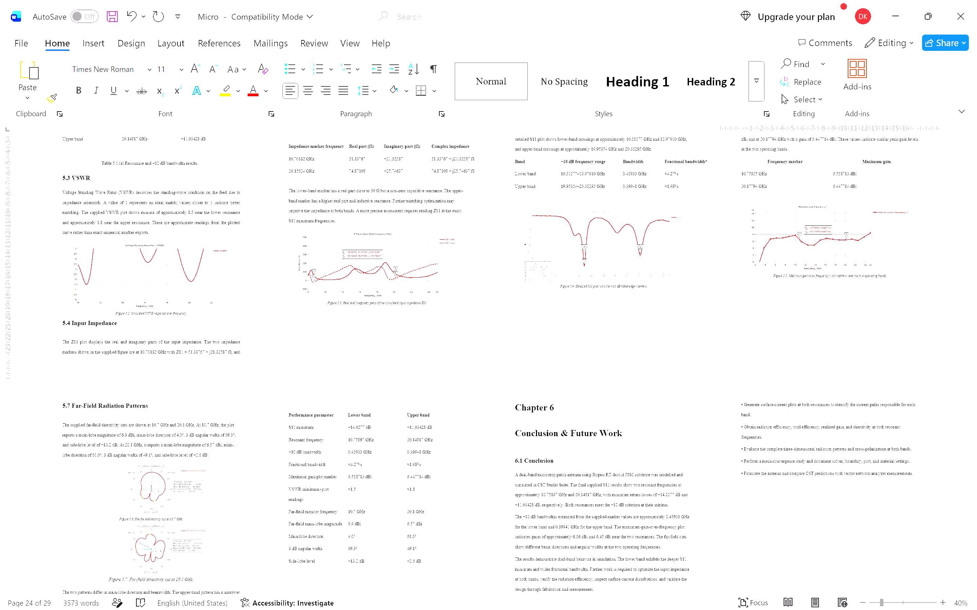
Adjust the blank lines before the performance parameter table so it begins at the very top of its page, leaving one after the preceding paragraph.
scroll(512, 363, down, 2)
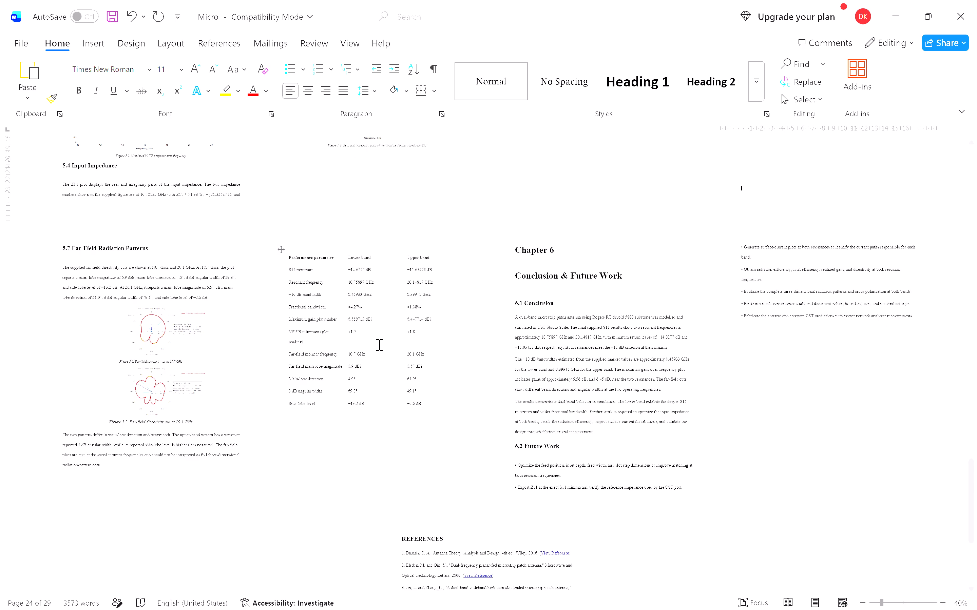
click(301, 241)
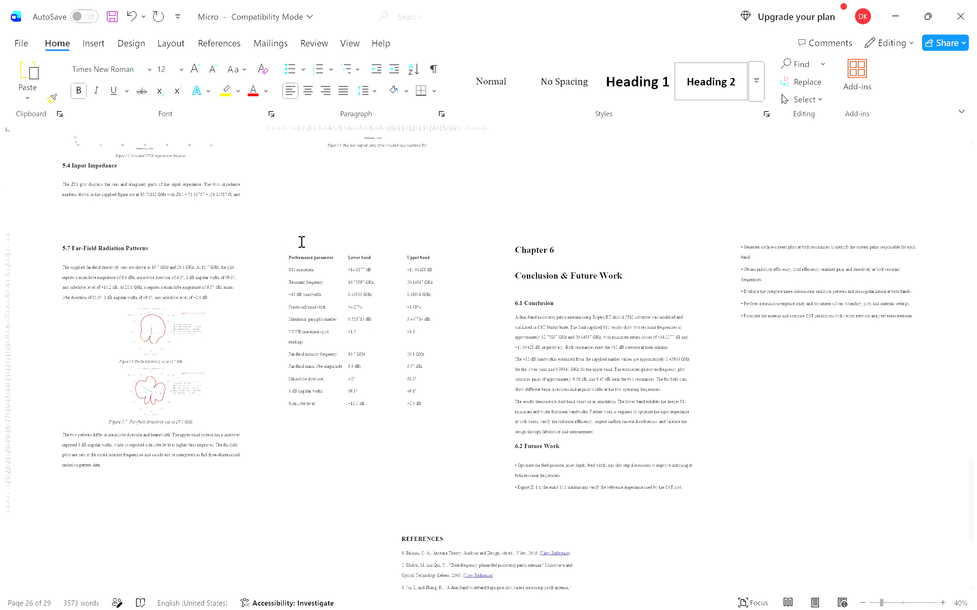
key(BackSpace)
key(BackSpace)
key(BackSpace)
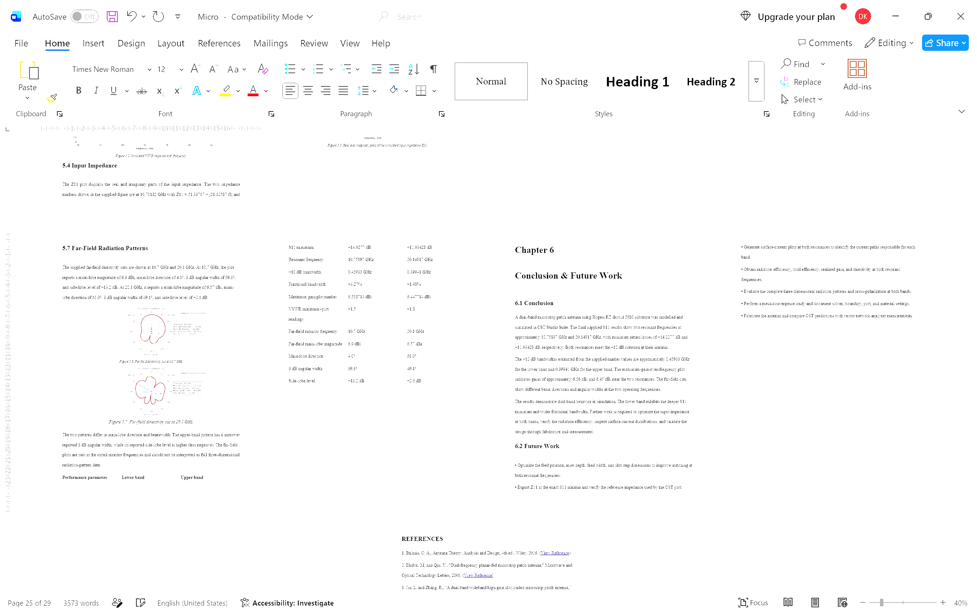
key(Return)
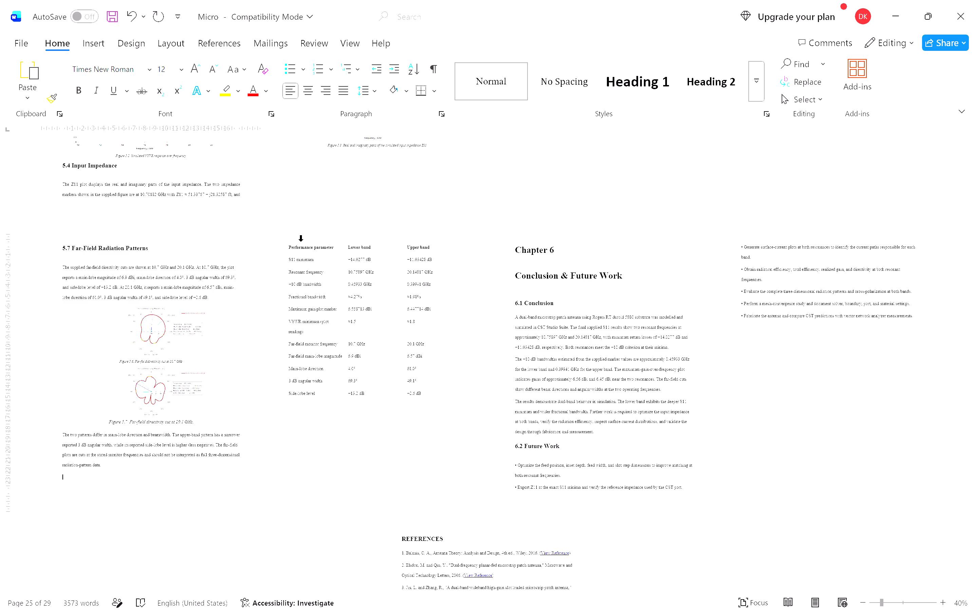
text(%.)
key(BackSpace)
key(BackSpace)
Copy the "5.7 Far-Field Radiation Patterns" heading and paste it after the section's closing paragraph, just before the performance parameter table.
double_click(172, 257)
key(ctrl+shift+Up)
key(ctrl+shift+Up)
key(ctrl+c)
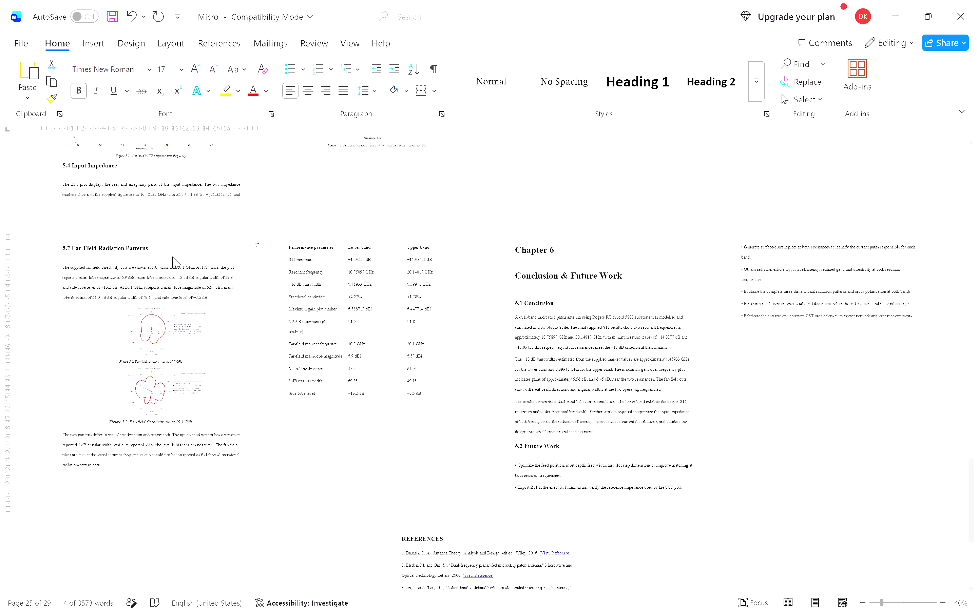
key(Down)
key(ctrl+Down)
key(ctrl+Down)
key(ctrl+Down)
key(ctrl+Down)
key(ctrl+Down)
key(ctrl+Down)
key(ctrl+Down)
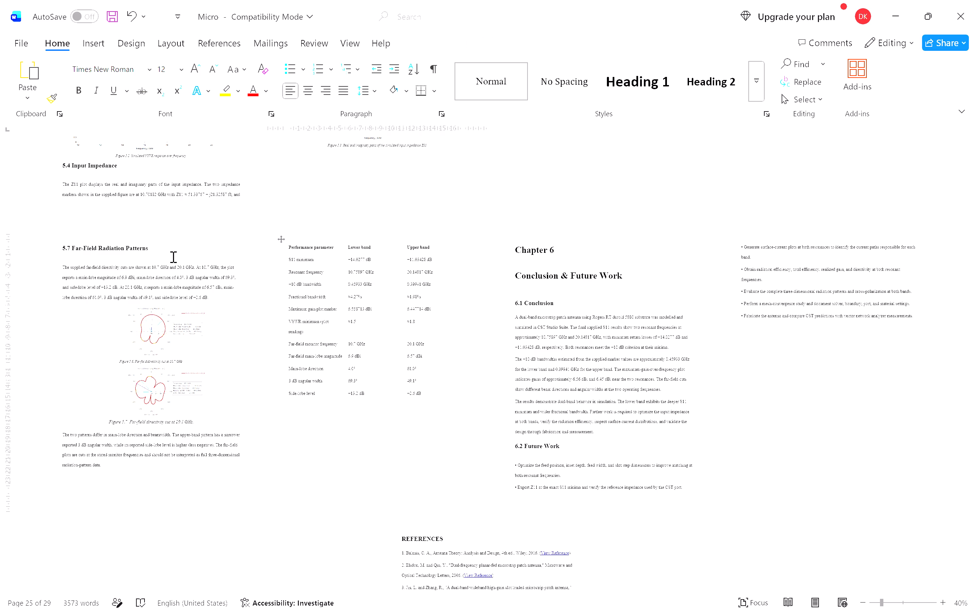
key(ctrl+Up)
key(ctrl+v)
Renumber the pasted "Far-Field Radiation Patterns" heading as 5.8.
scroll(75, 480, up, 3)
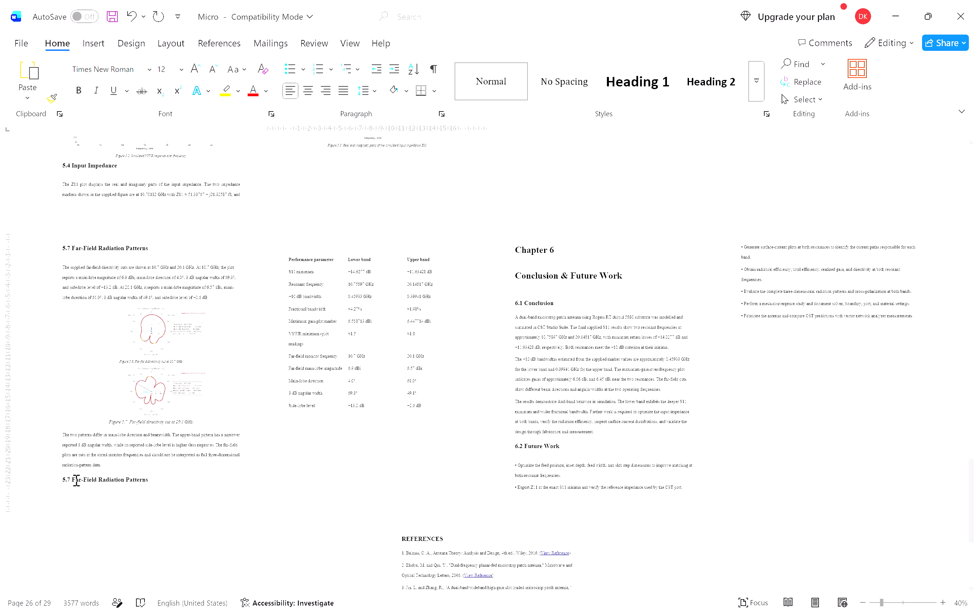
scroll(75, 480, up, 2)
click(73, 538)
key(Left)
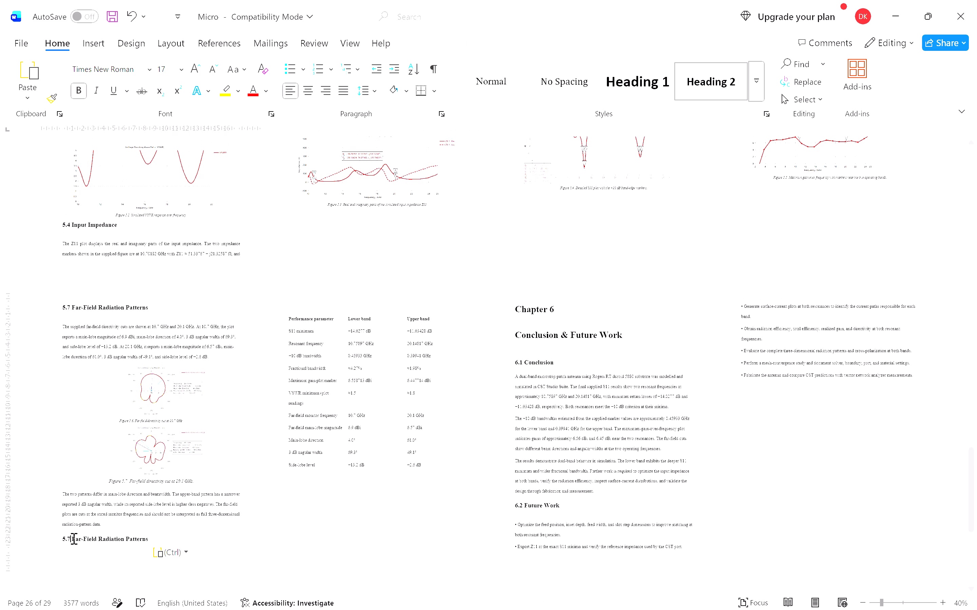
key(BackSpace)
click(73, 538)
key(8)
Insert a line break before the 5.8 heading so it moves onto the page with the performance parameter table.
key(Left)
key(Left)
key(Left)
key(Left)
key(Return)
Delete the blank line between the 5.8 heading and the performance parameter table.
click(295, 335)
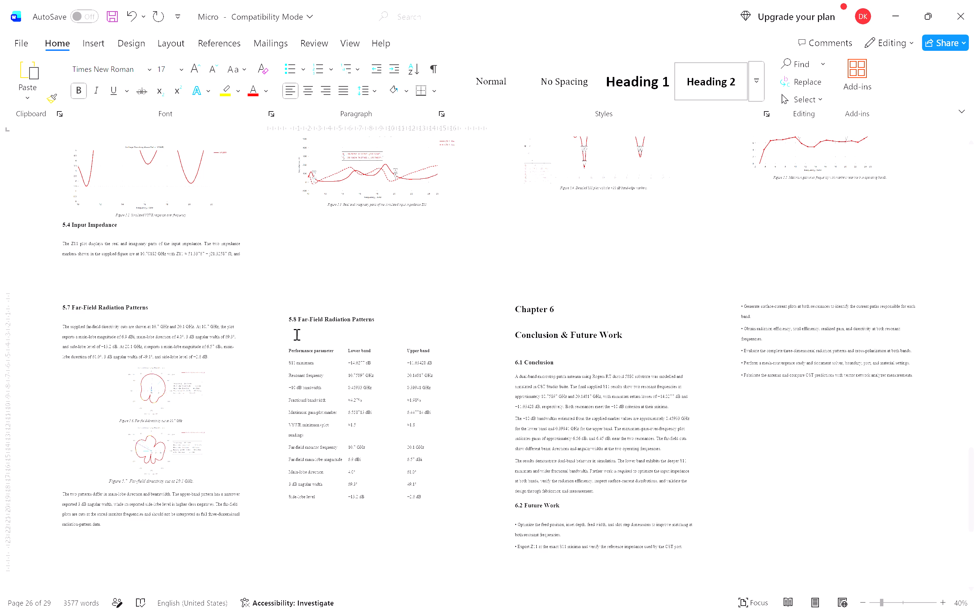
key(Down)
key(Down)
key(Up)
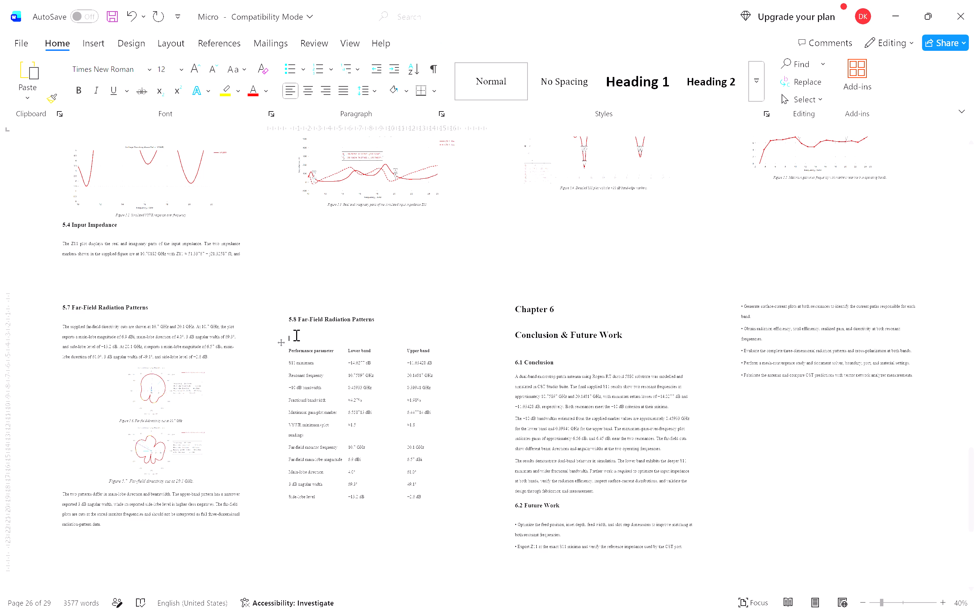
key(BackSpace)
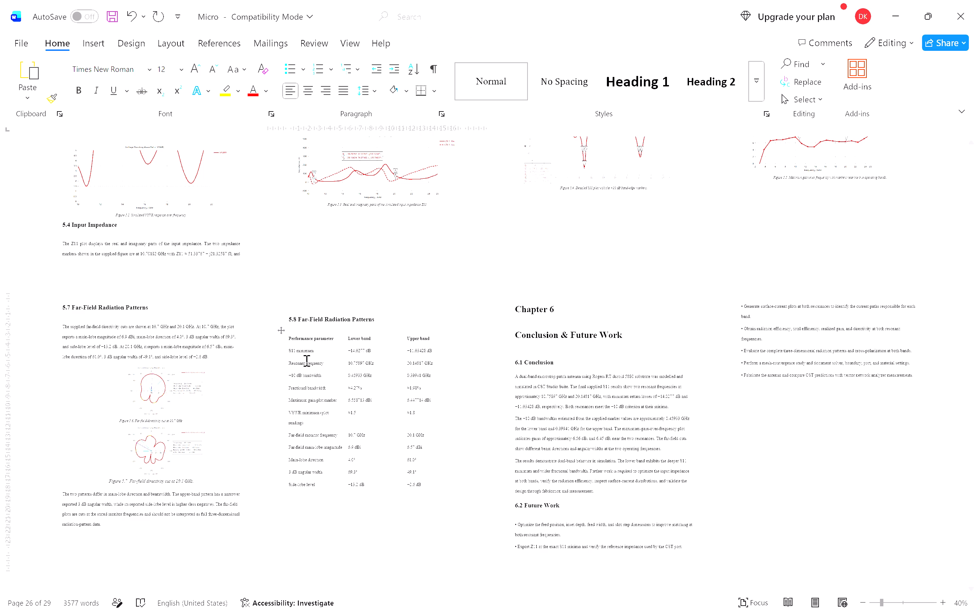
Remove the extra blank line above the 5.8 heading so it sits at the top of its page.
click(321, 508)
click(363, 537)
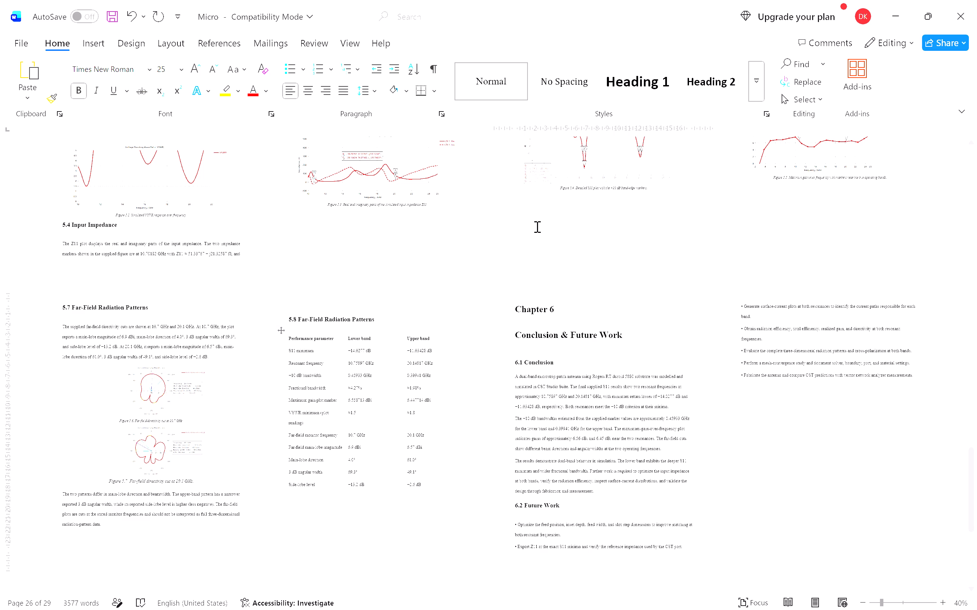
click(545, 246)
scroll(545, 246, up, 1)
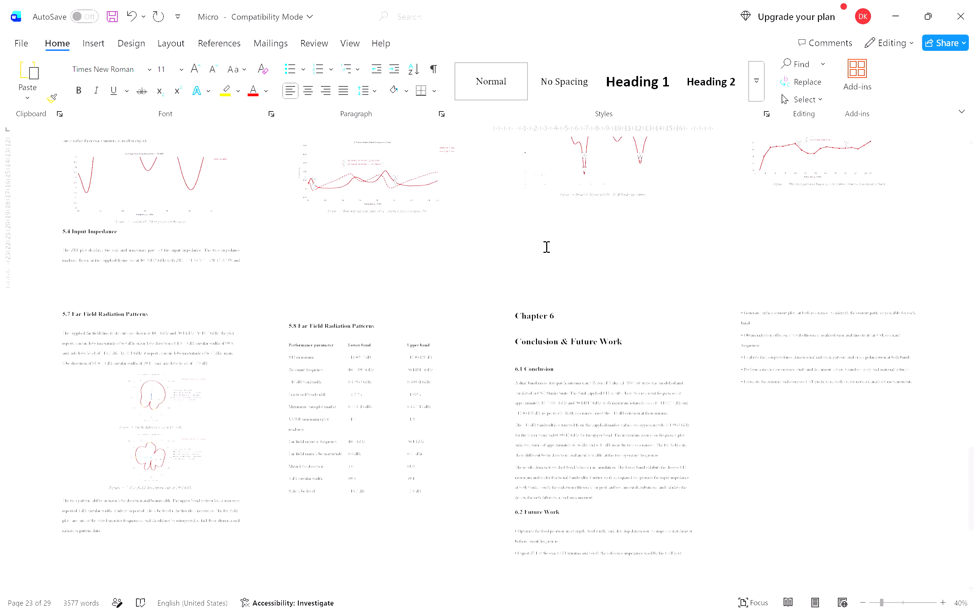
scroll(545, 246, up, 1)
click(312, 303)
key(BackSpace)
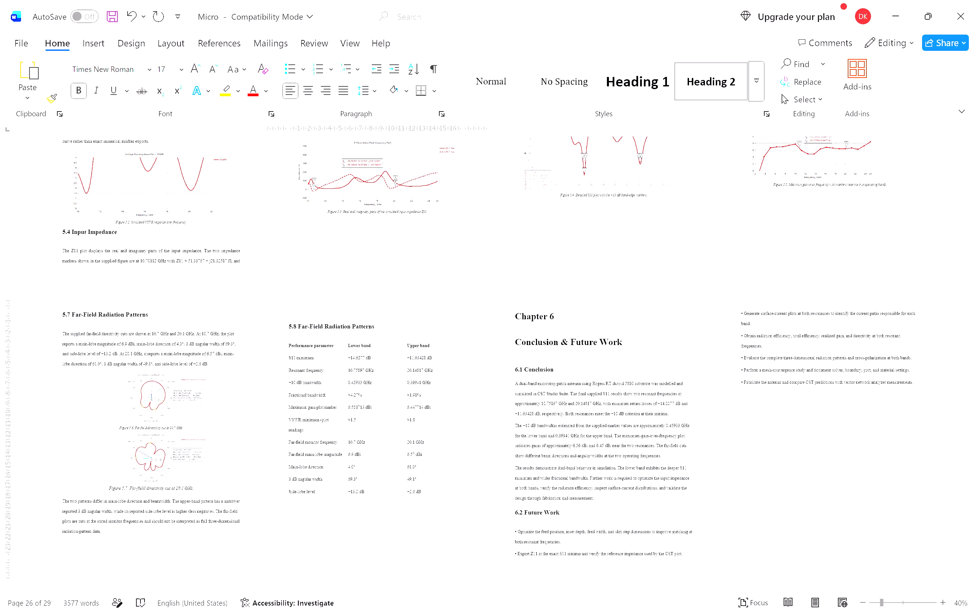
key(Return)
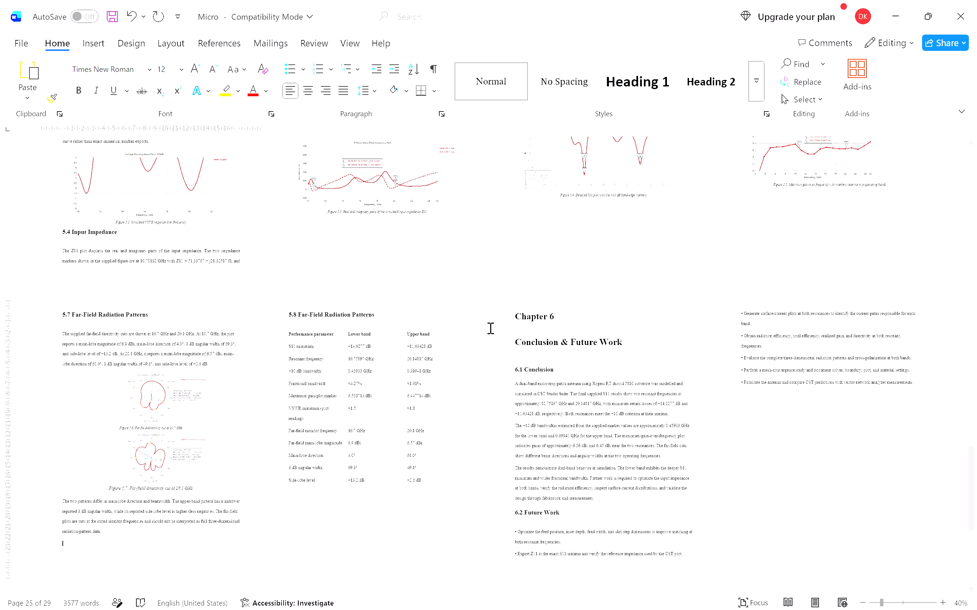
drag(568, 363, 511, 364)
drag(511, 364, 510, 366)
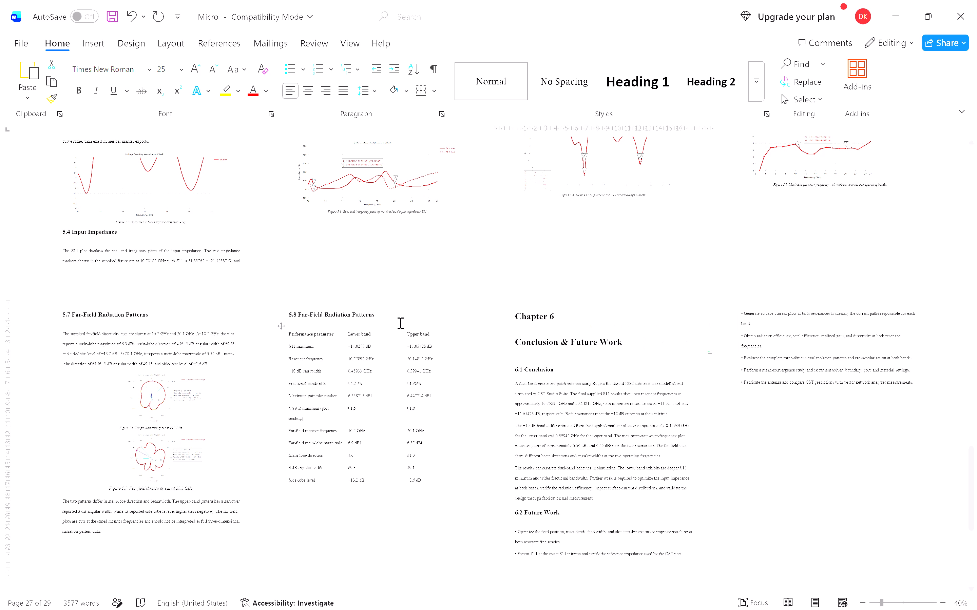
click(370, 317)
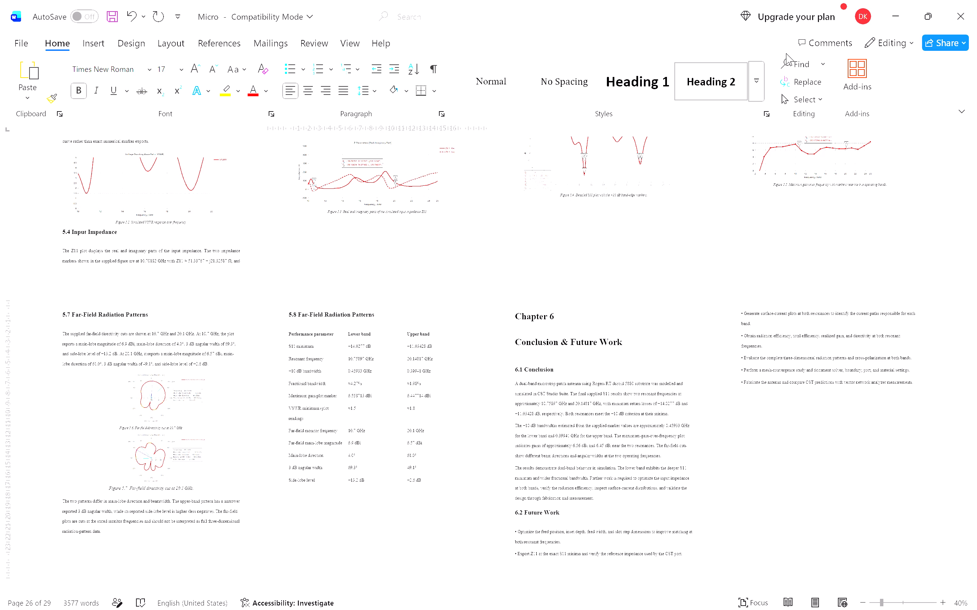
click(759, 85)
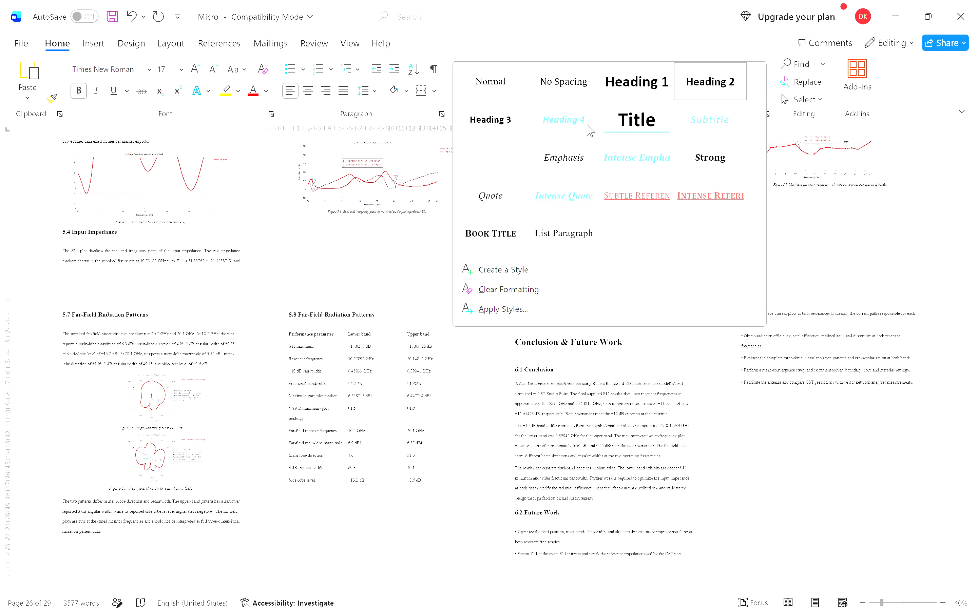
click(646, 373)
Review the page layout from Chapter 6 back to the contents page and the lists of figures and tables.
scroll(593, 412, down, 1)
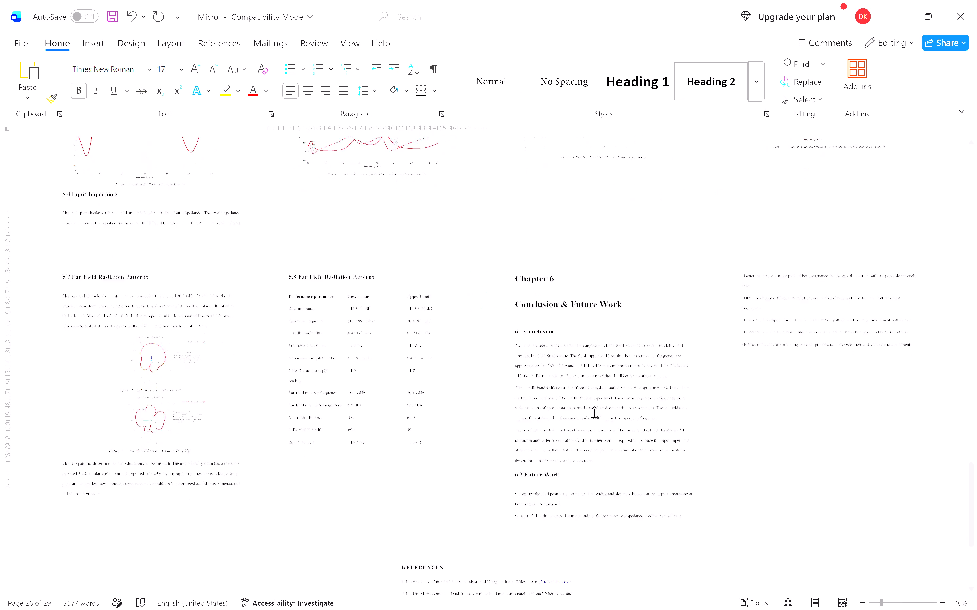
scroll(593, 412, down, 1)
scroll(593, 412, up, 5)
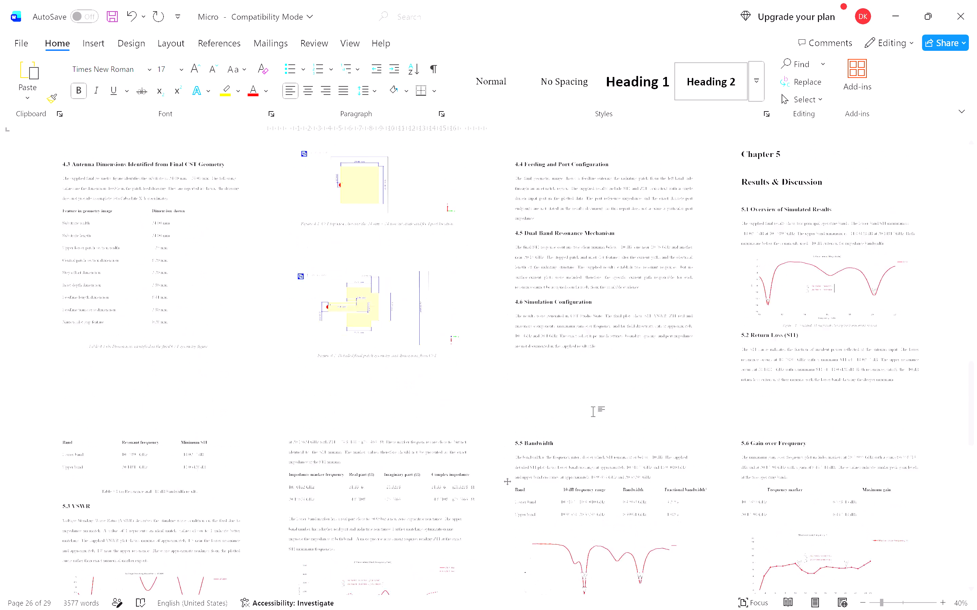
scroll(593, 412, up, 7)
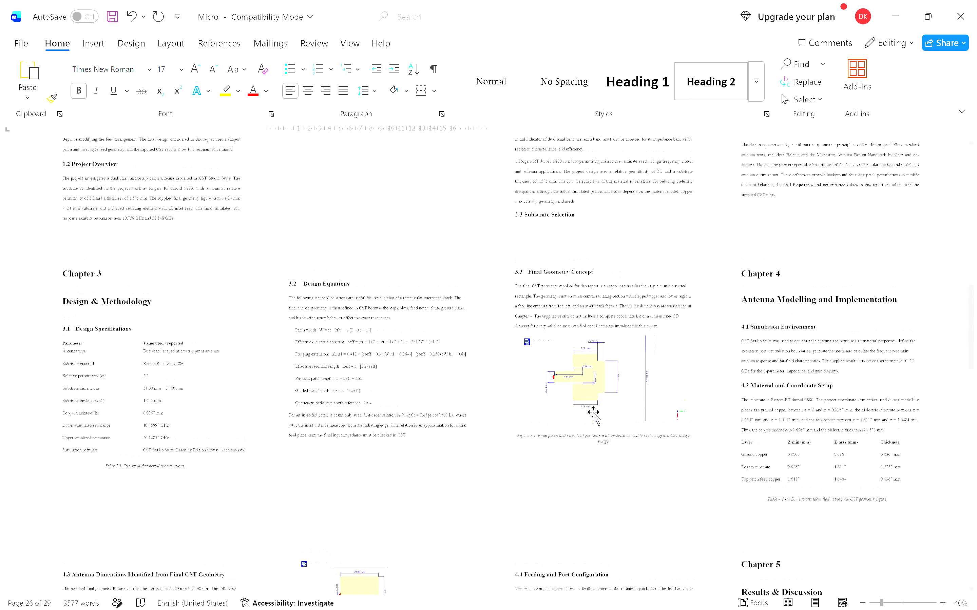
scroll(593, 412, up, 3)
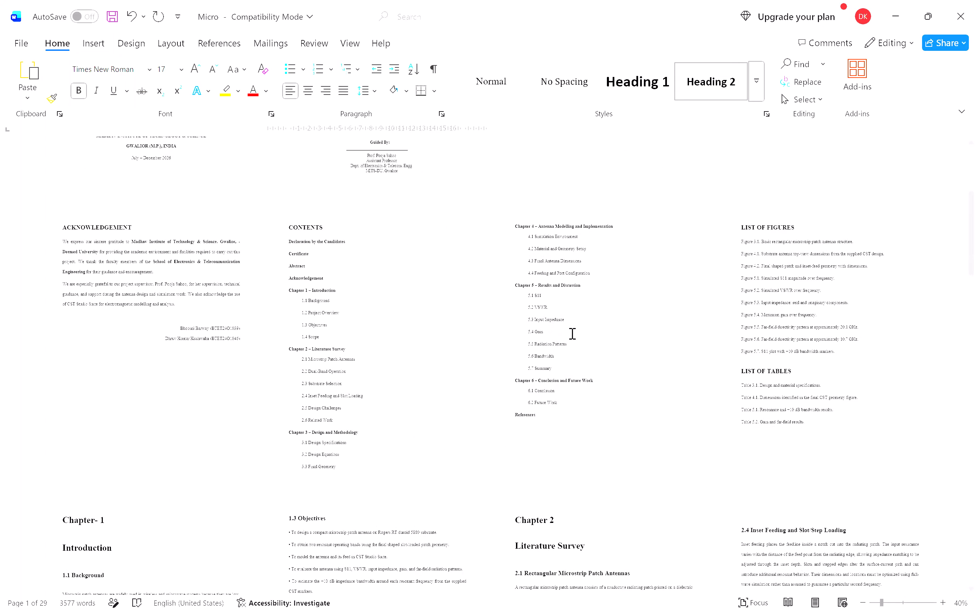
Remove the word "Rectangular" from the 2.1 heading so it reads "2.1 Microstrip Patch Antennas", matching the contents entry.
click(595, 272)
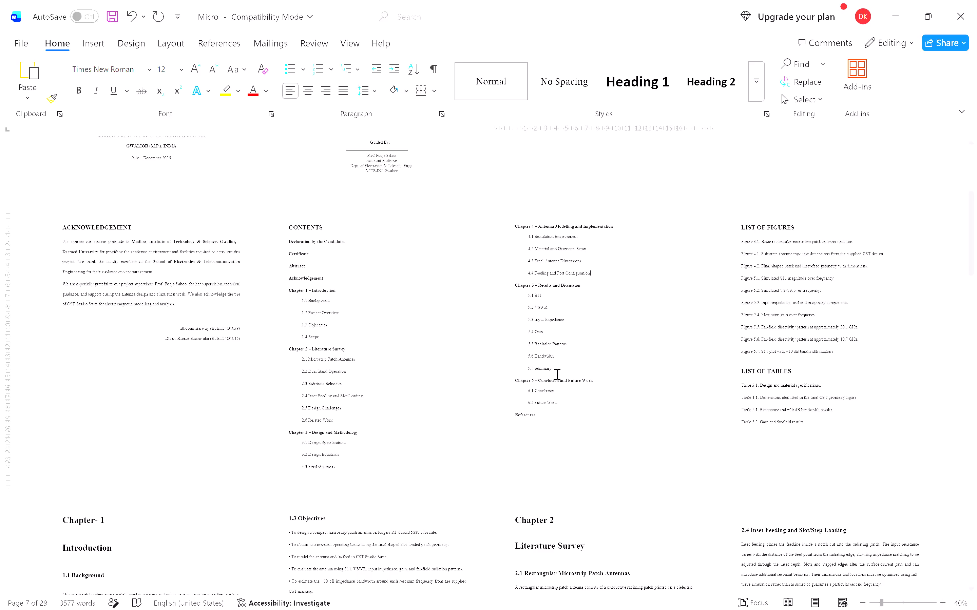
scroll(556, 374, down, 5)
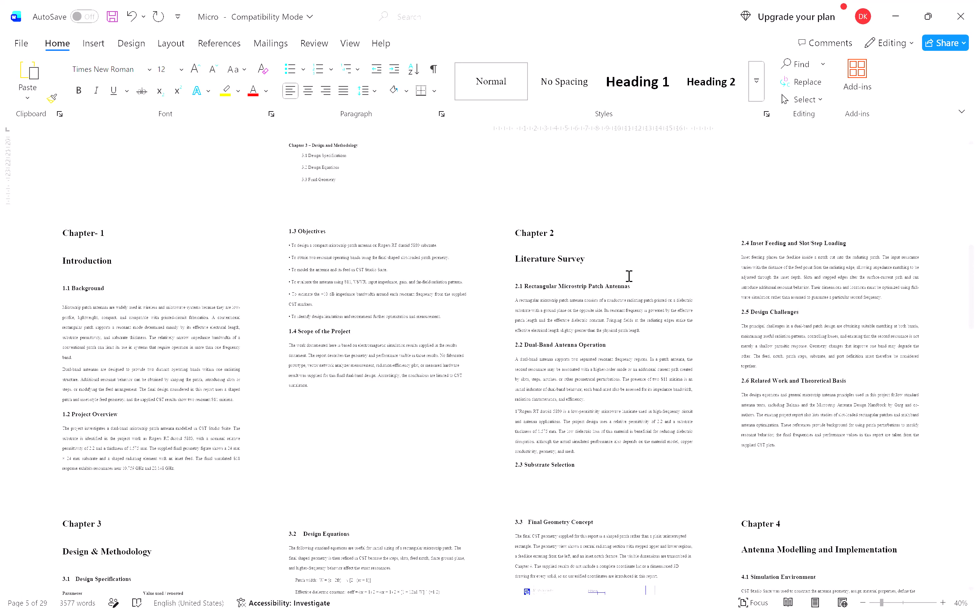
scroll(540, 286, up, 2)
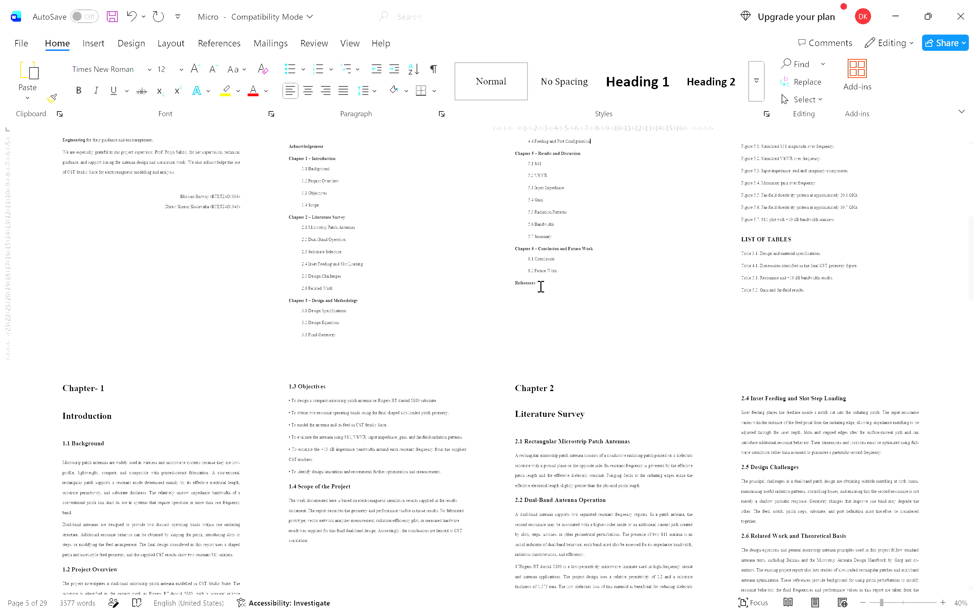
scroll(540, 286, up, 1)
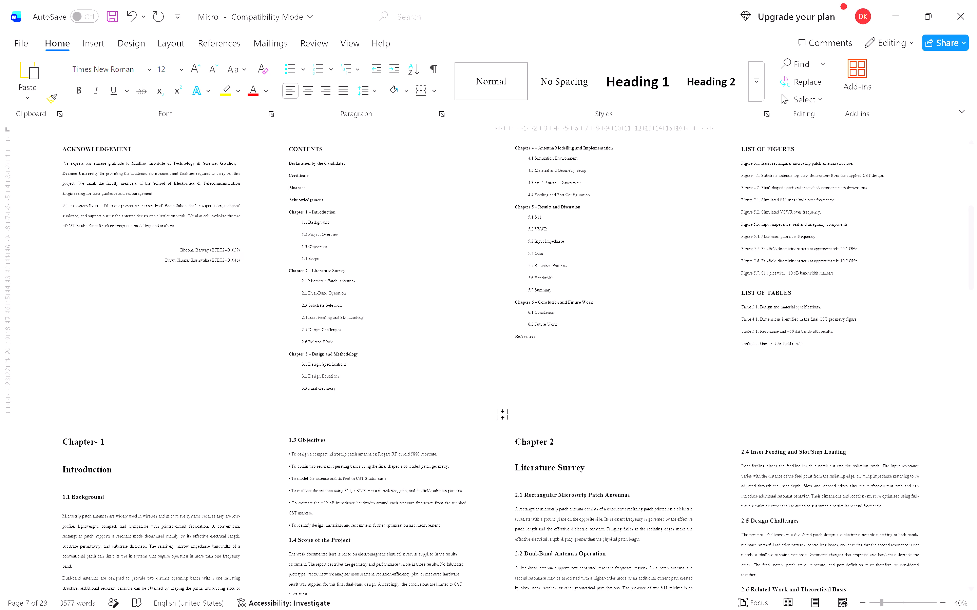
click(554, 496)
key(Right)
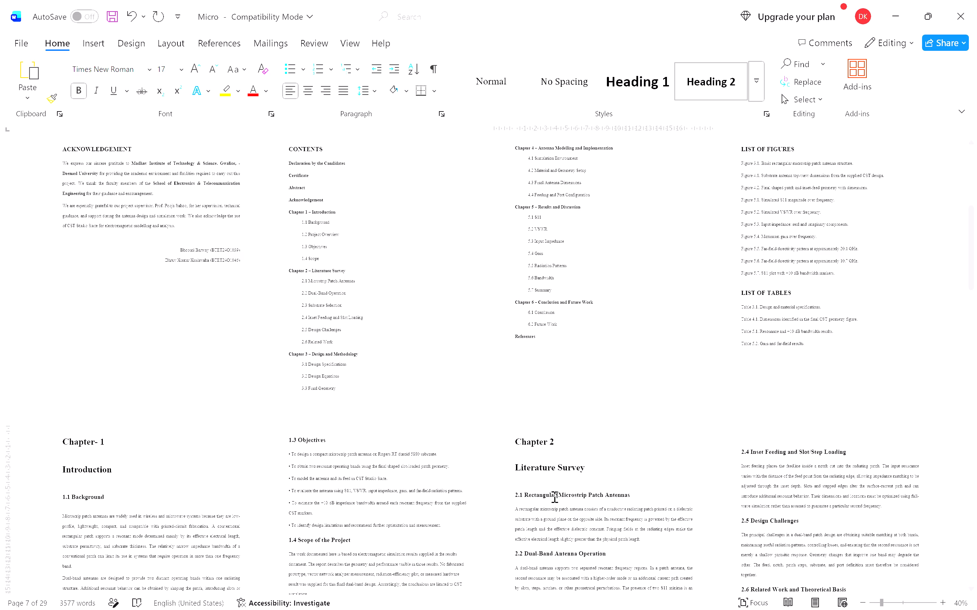
key(ctrl+BackSpace)
Compare the Chapter 1 and Chapter 2 section headings with their entries on the contents page.
scroll(554, 496, down, 1)
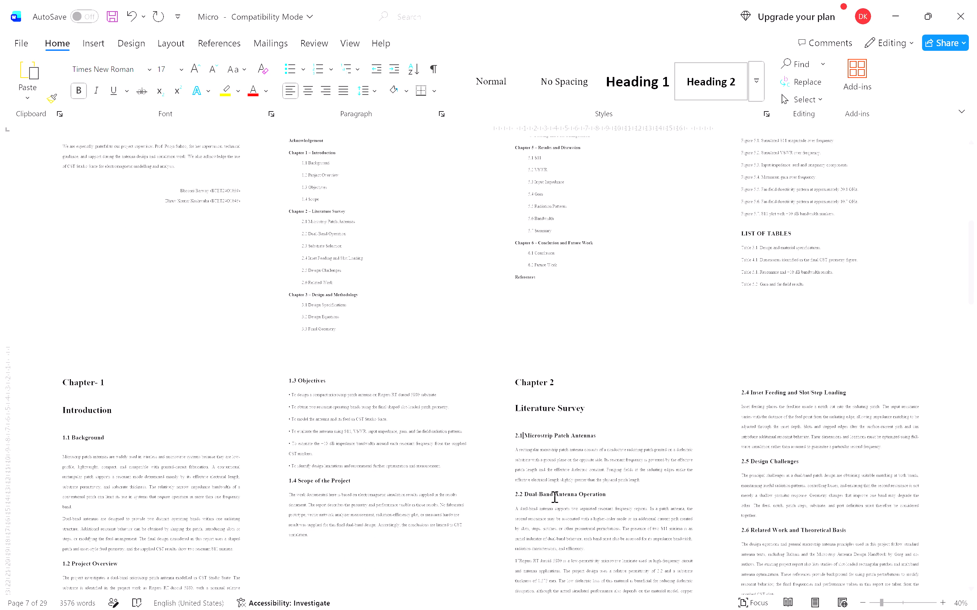
scroll(554, 496, down, 1)
ctrl+scroll(554, 496, up, 2)
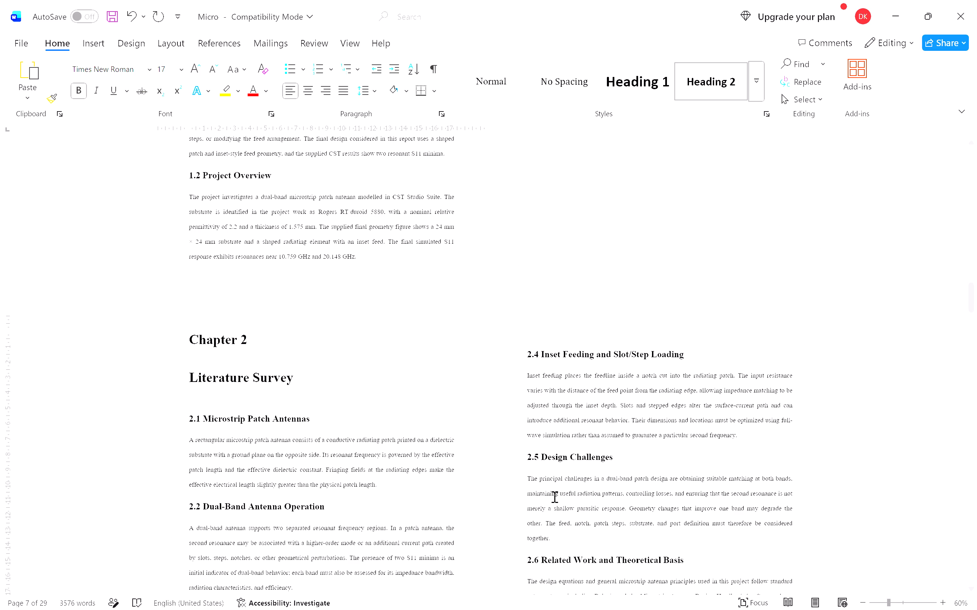
ctrl+scroll(554, 496, up, 2)
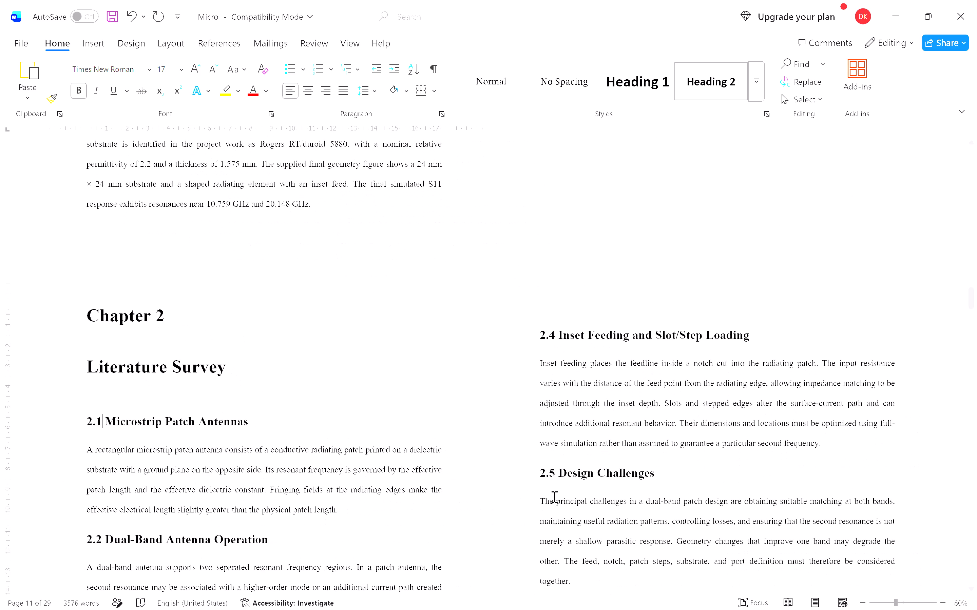
scroll(459, 433, down, 1)
scroll(459, 433, up, 1)
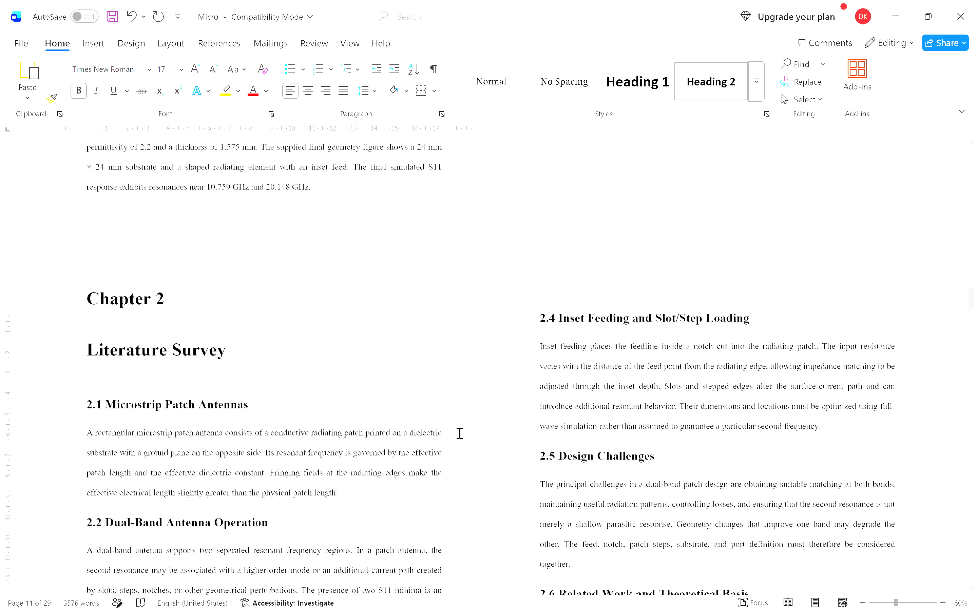
ctrl+scroll(459, 433, down, 6)
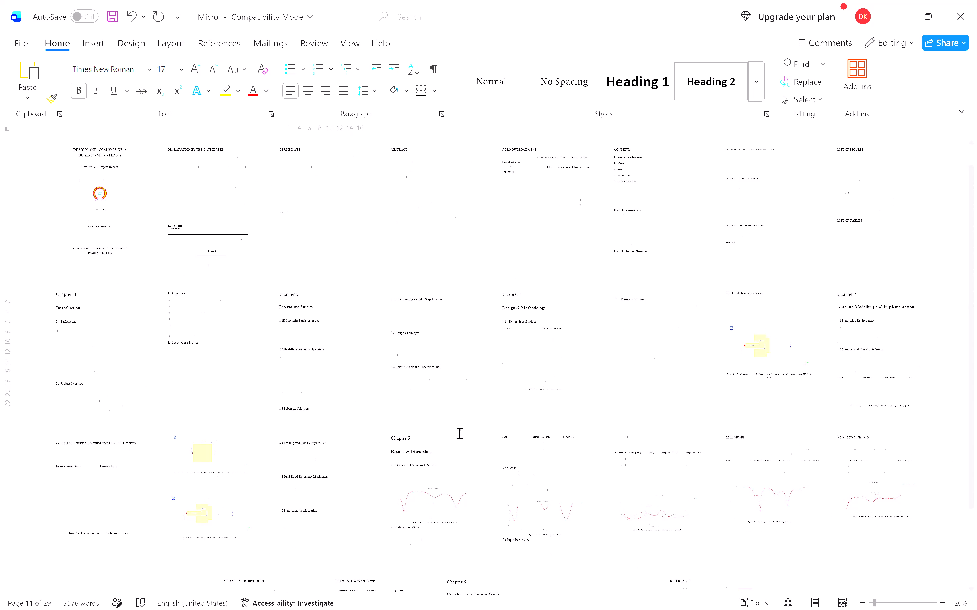
ctrl+scroll(459, 433, up, 1)
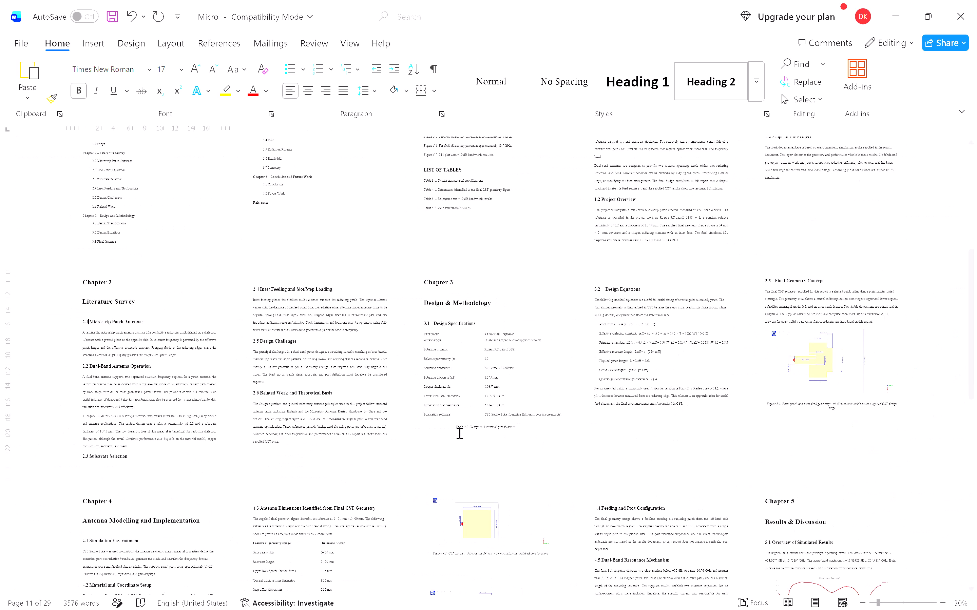
ctrl+scroll(459, 433, up, 1)
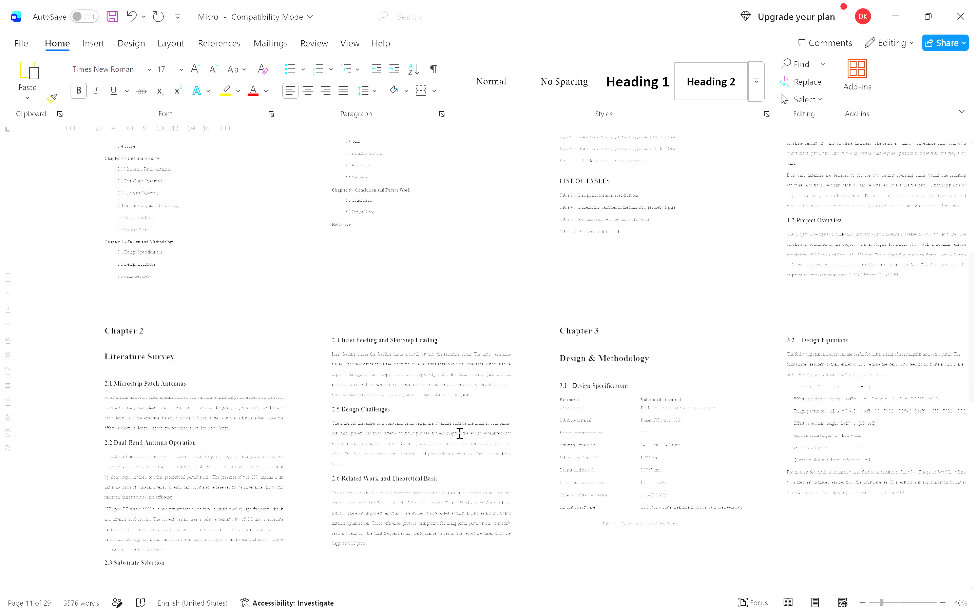
scroll(459, 433, up, 2)
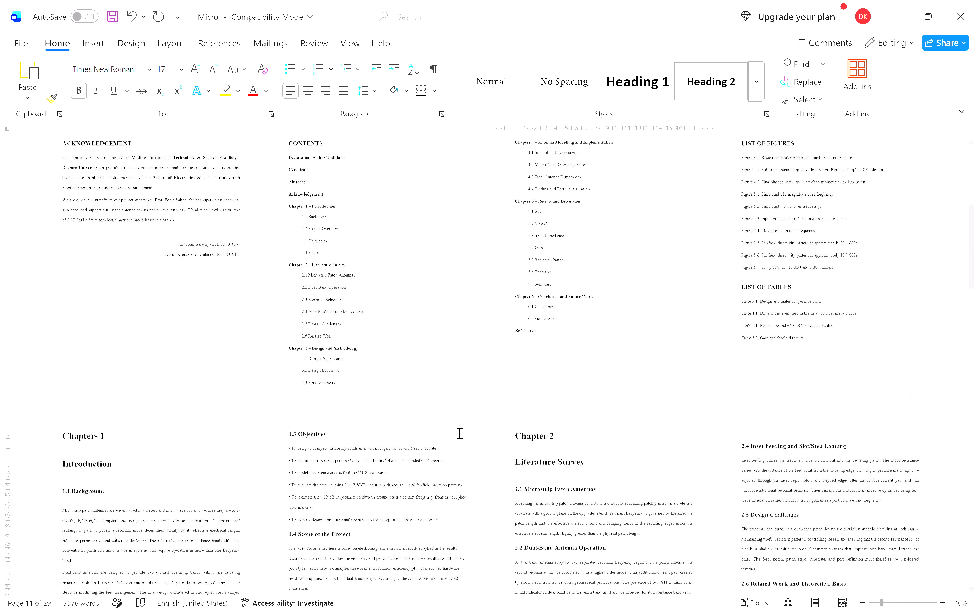
scroll(459, 433, up, 1)
scroll(459, 433, down, 1)
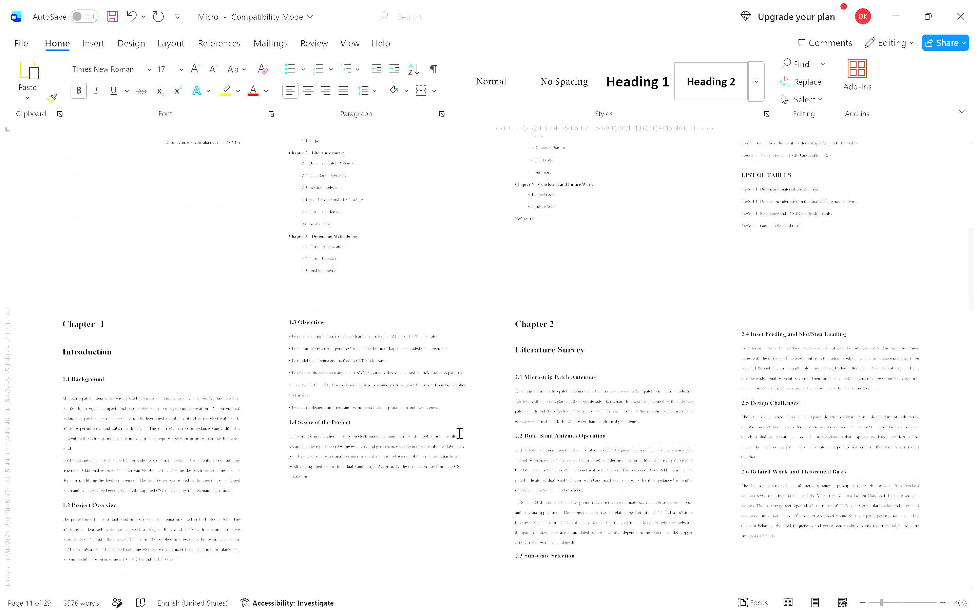
scroll(459, 433, down, 1)
scroll(459, 433, up, 1)
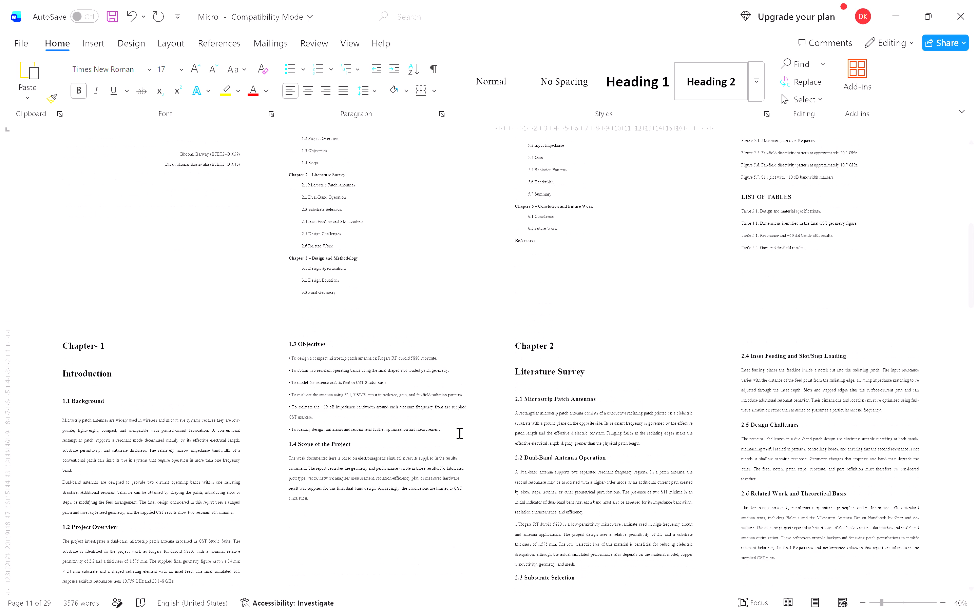
Insert "Antenna" into the 2.2 contents entry so it reads "2.2 Dual-Band Antenna Operation".
click(347, 197)
key(ctrl+Left)
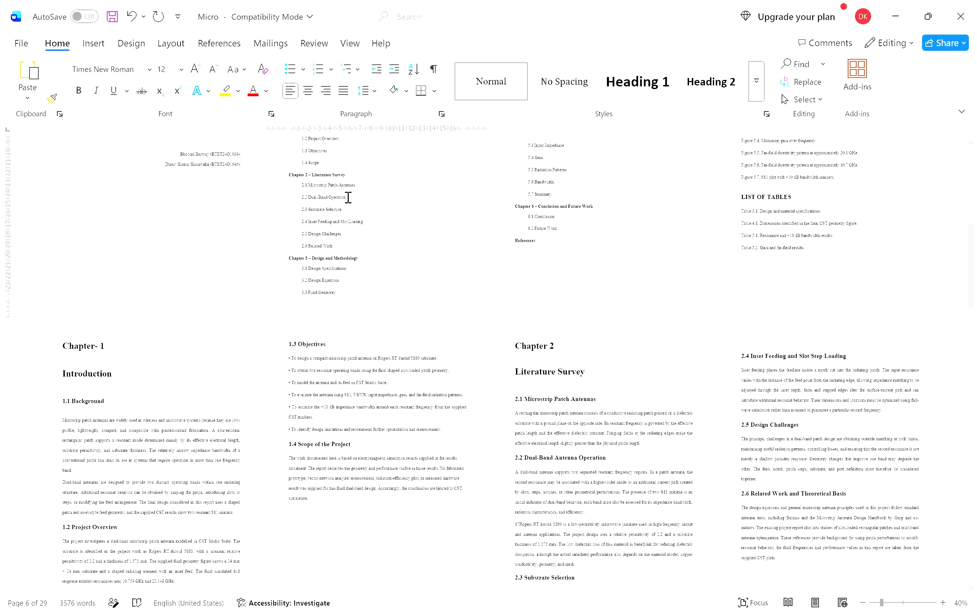
text(Antenna)
key(space)
Insert a line break before the "2.3 Substrate Selection" heading to move it onto the next page above section 2.4.
scroll(581, 507, down, 1)
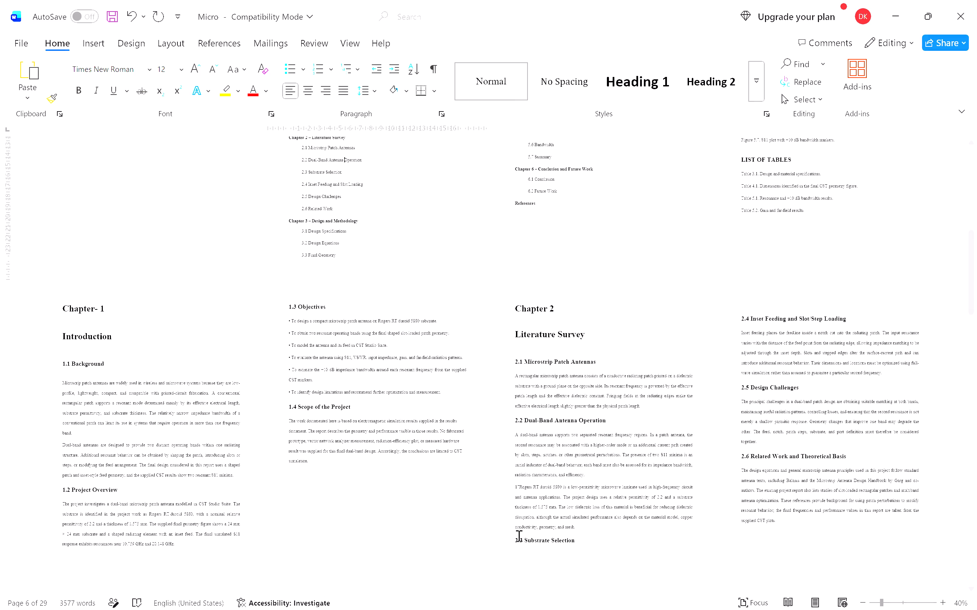
click(513, 538)
key(Return)
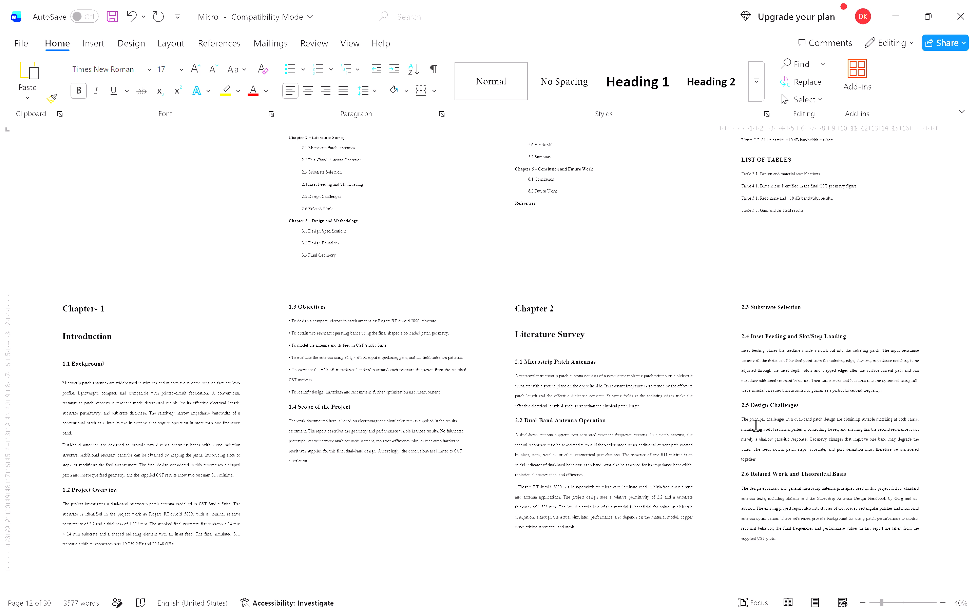
key(ctrl+shift+Down)
key(ctrl+shift+Down)
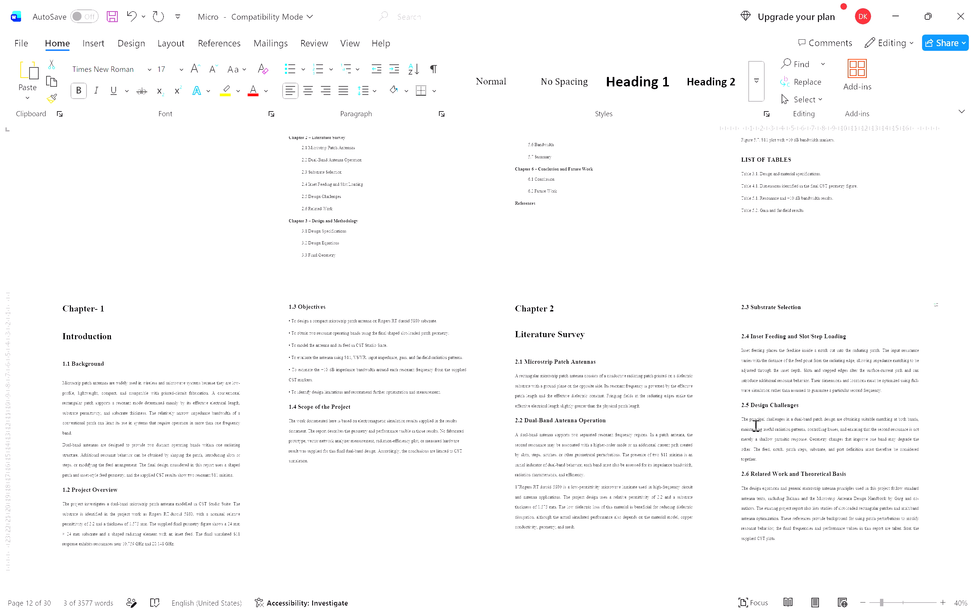
Switch to the "Micro Proj Sem V Final incomplete" document and examine its front matter, contents, and lists of figures and tables.
key(alt+Tab)
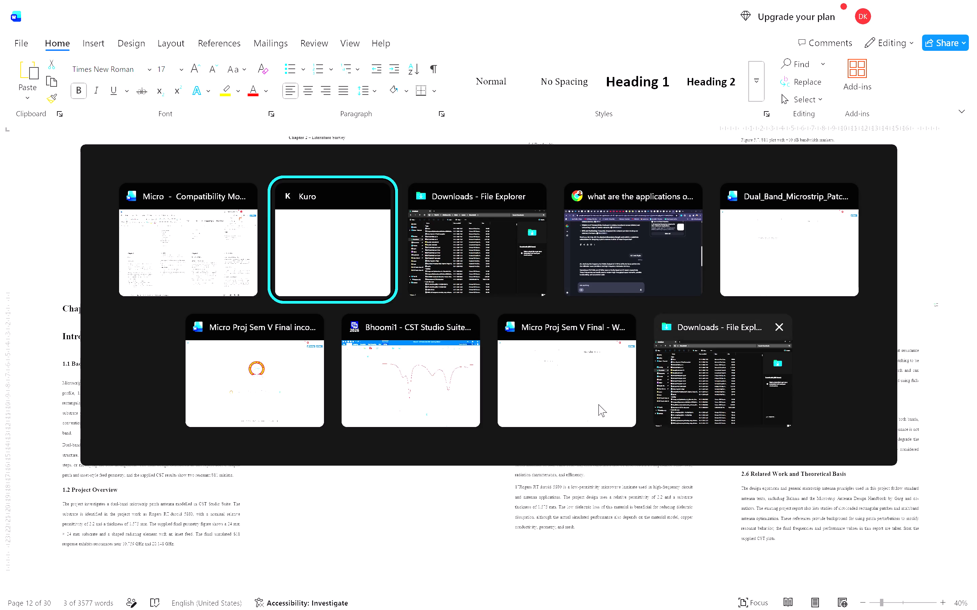
key(alt+Tab)
key(alt+Tab)
key(alt+Tab)
key(alt+Tab)
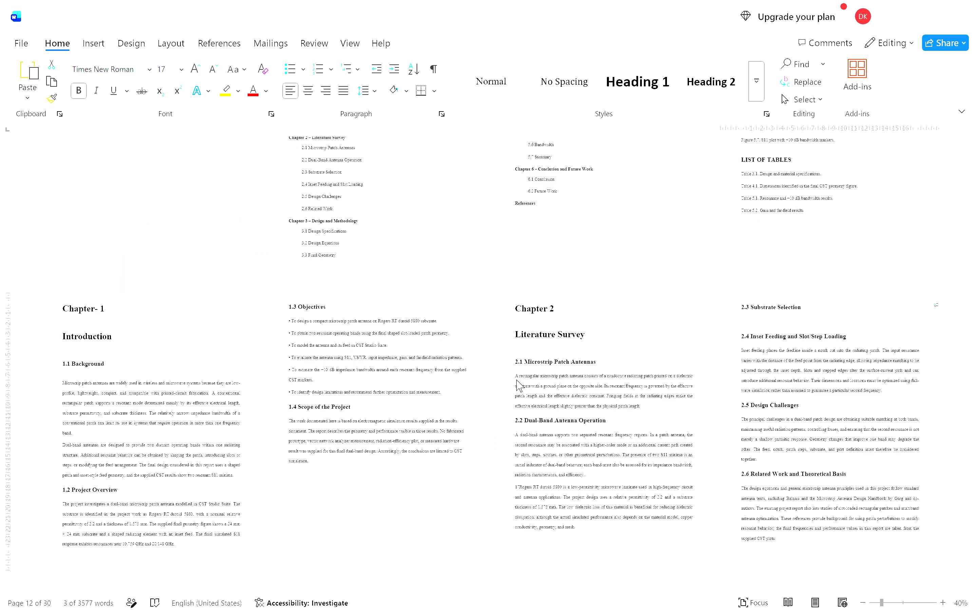
scroll(582, 198, up, 11)
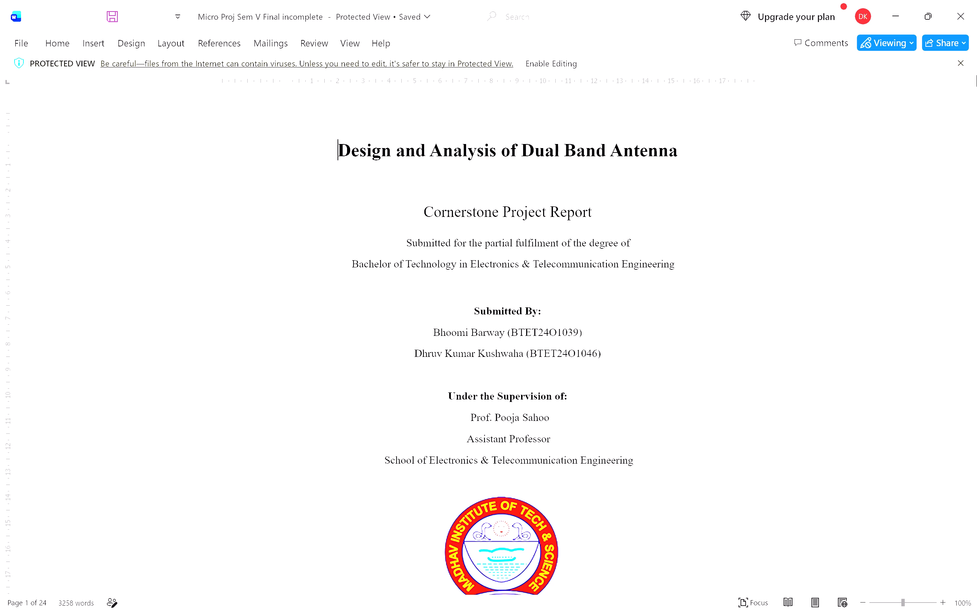
scroll(596, 291, down, 1)
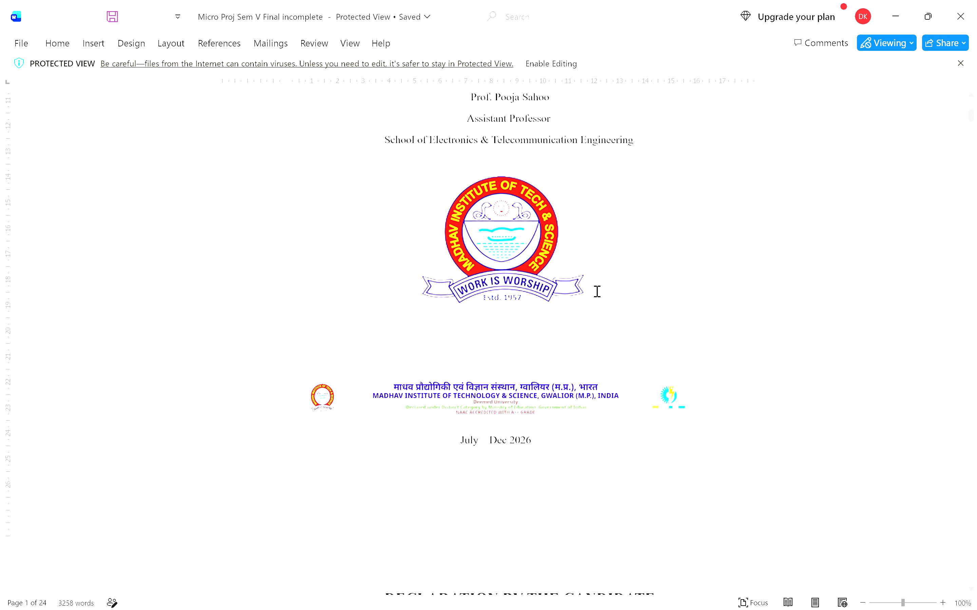
scroll(596, 291, down, 1)
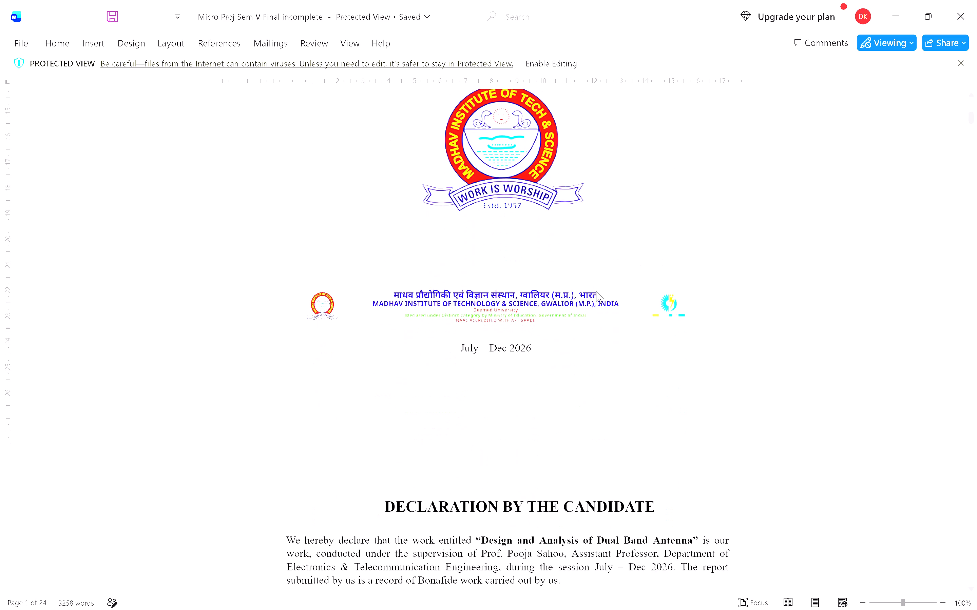
scroll(492, 392, down, 1)
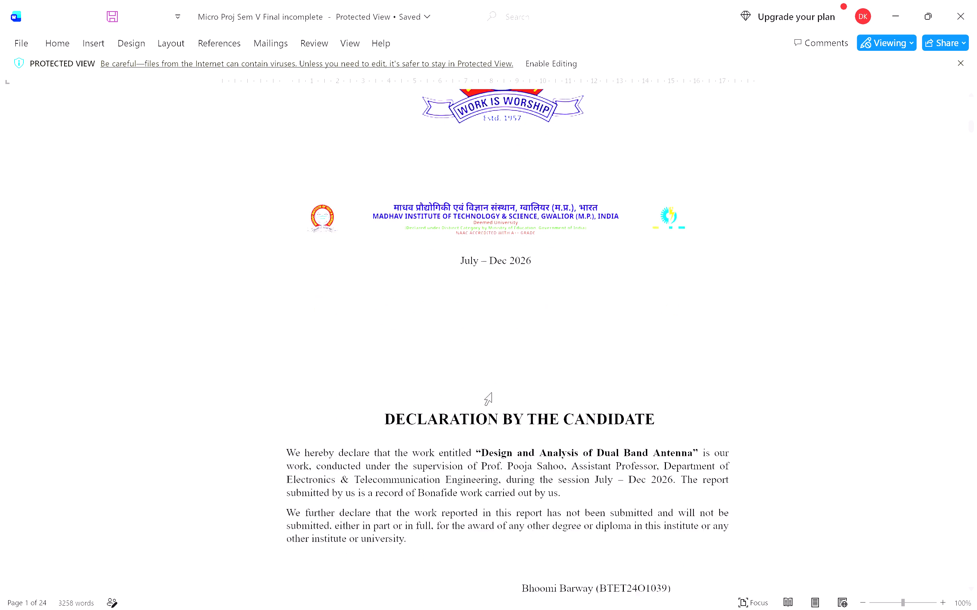
scroll(492, 392, down, 4)
ctrl+scroll(492, 392, down, 3)
scroll(492, 392, down, 3)
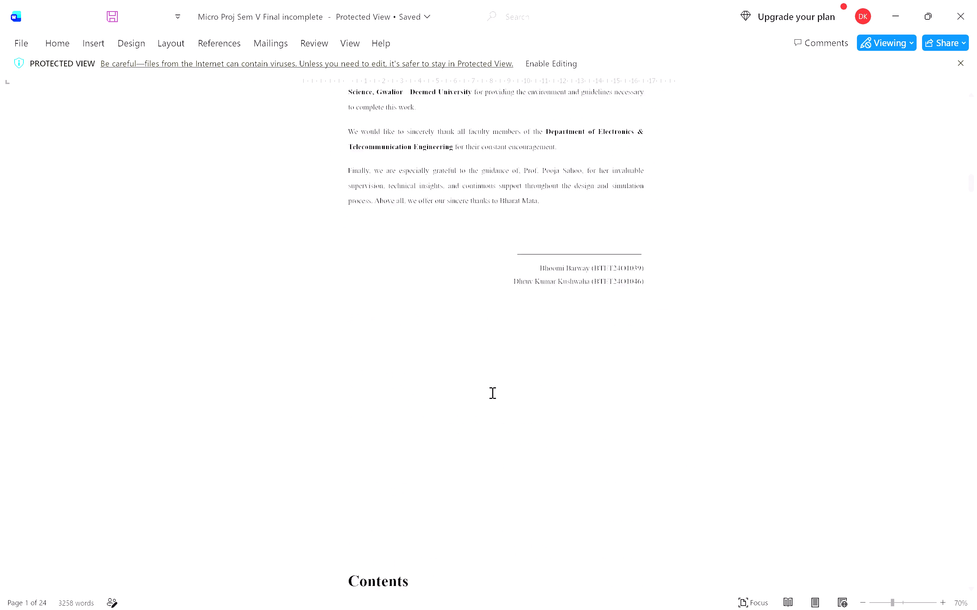
scroll(492, 392, down, 2)
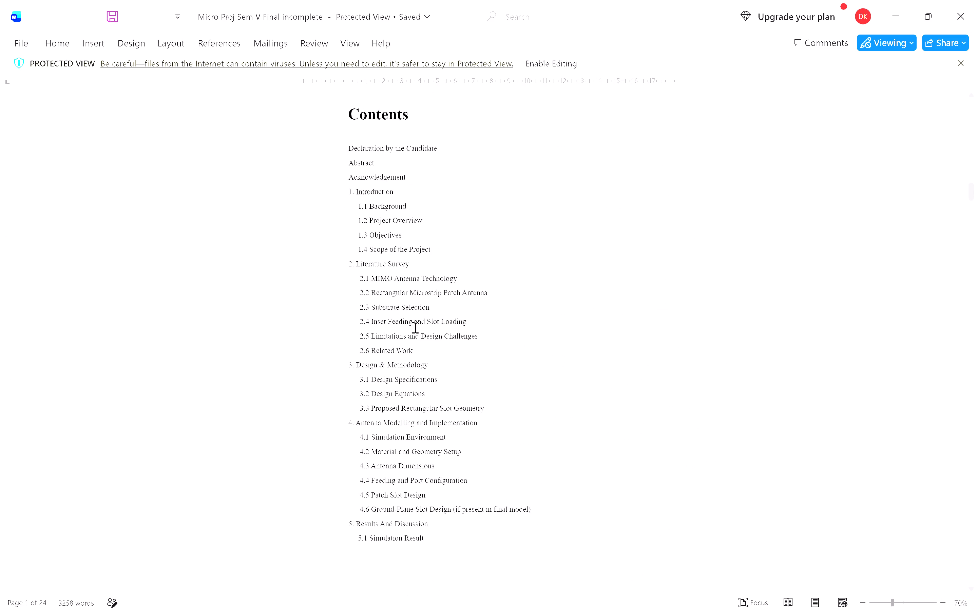
scroll(480, 368, down, 3)
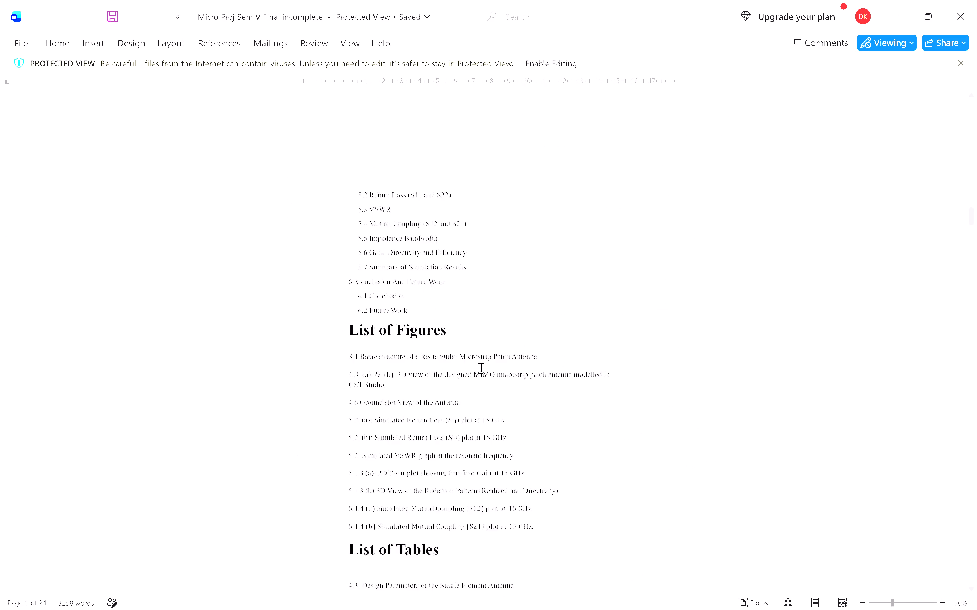
scroll(480, 368, down, 1)
scroll(480, 368, up, 1)
scroll(480, 368, down, 1)
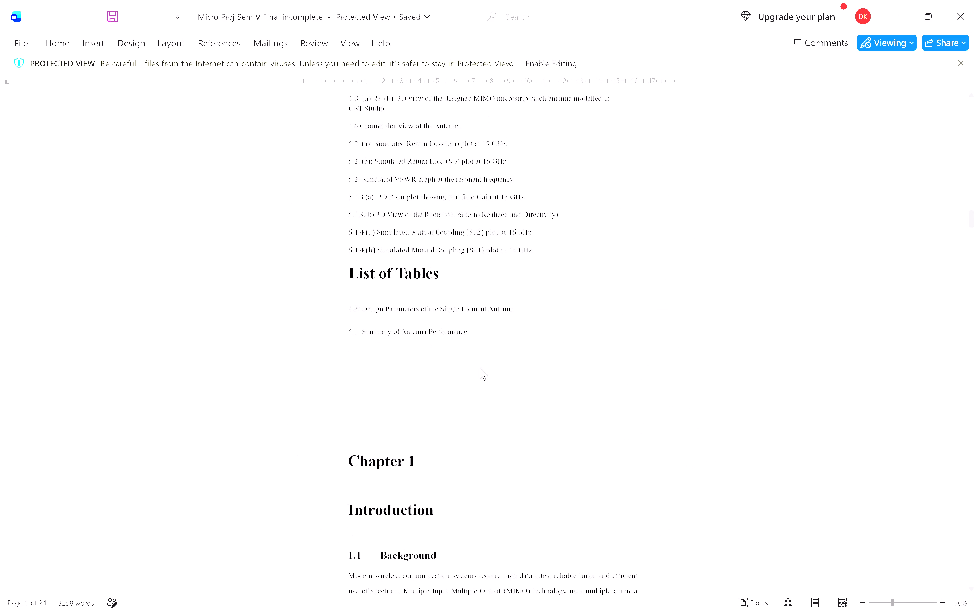
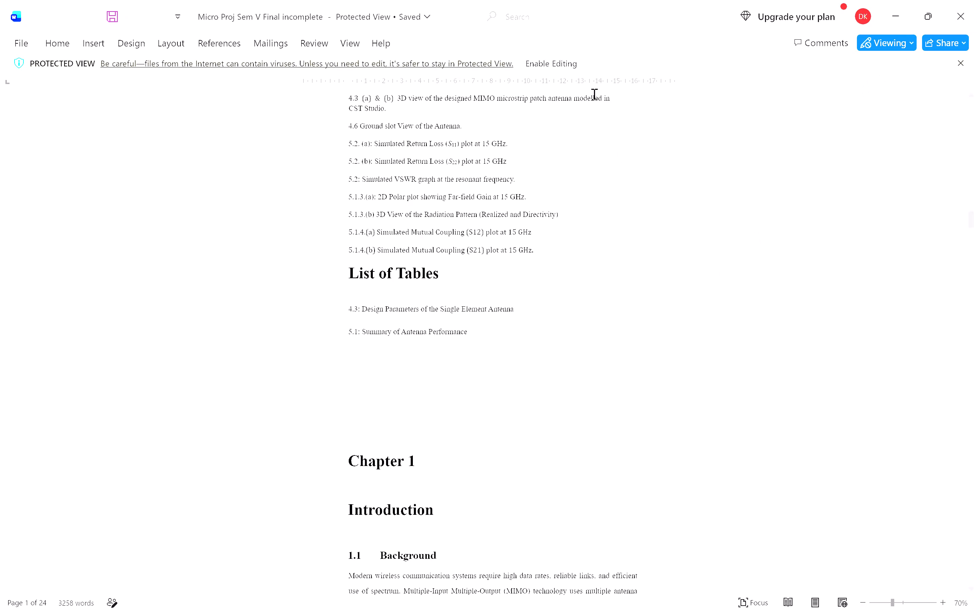
Enable editing for the protected "Micro Proj Sem V Final incomplete" document.
click(567, 66)
key(alt+Tab)
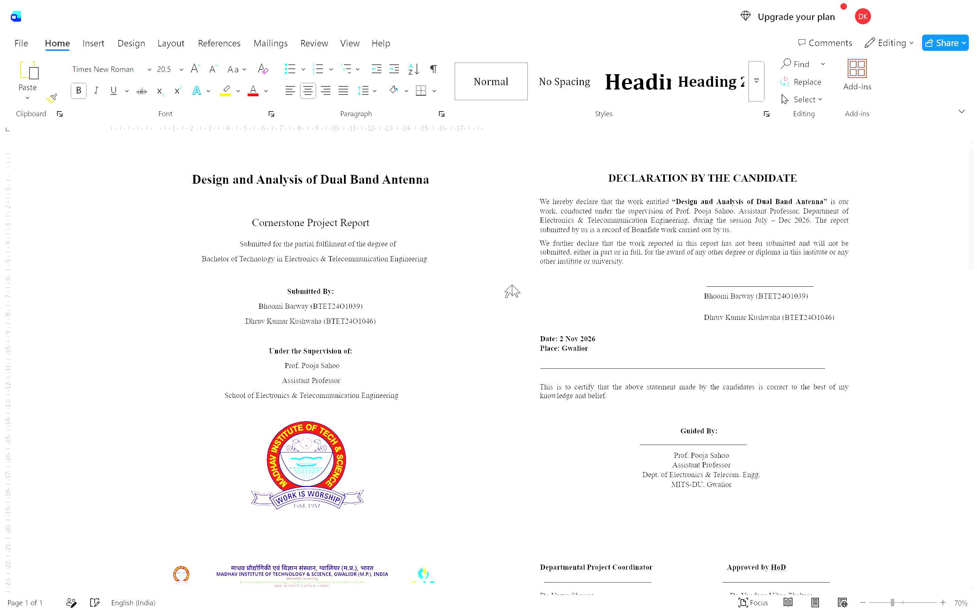
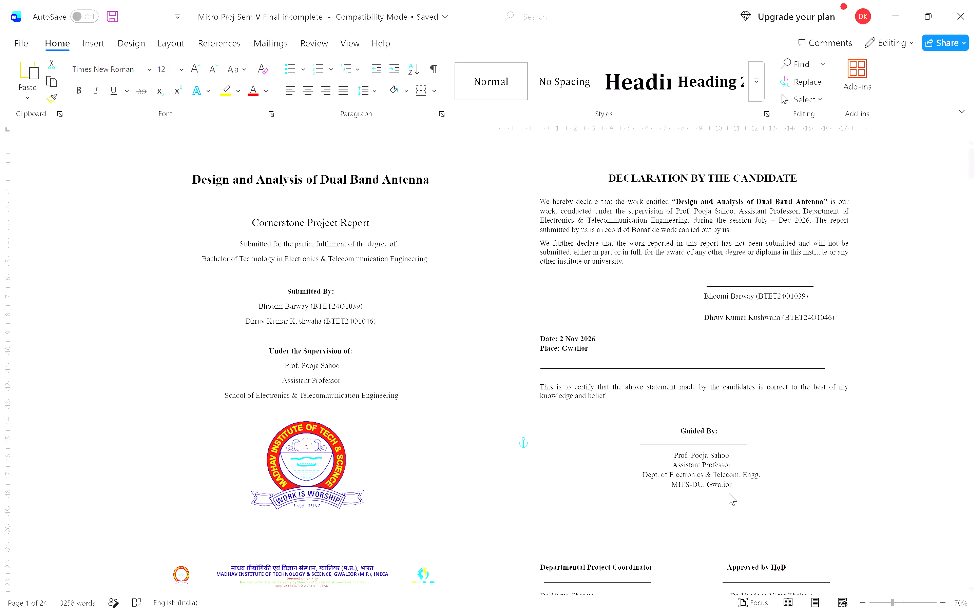
Place the insertion point at the end of the "MITS-DU, Gwalior" line under "Guided By:" on the declaration page.
click(729, 493)
click(740, 491)
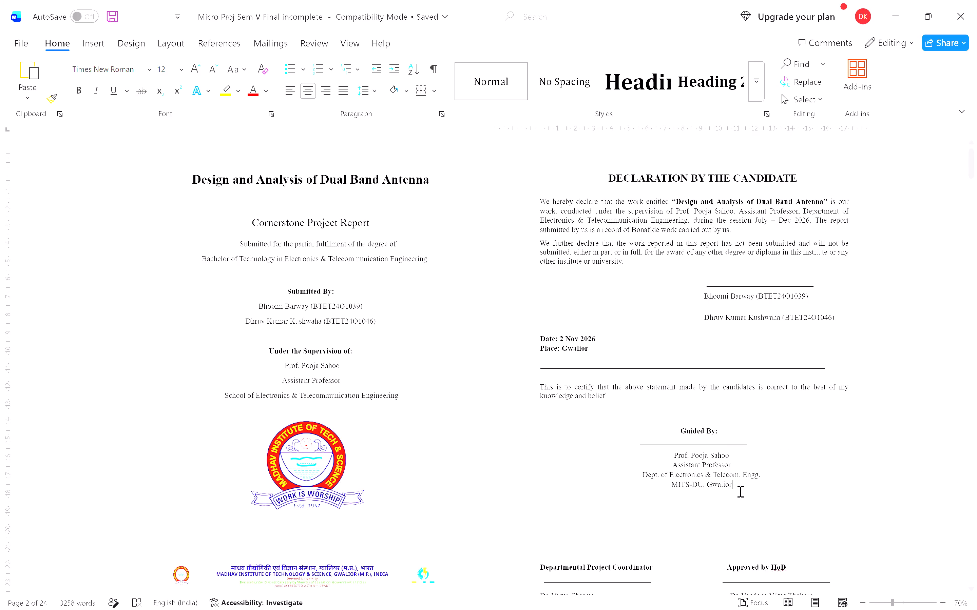
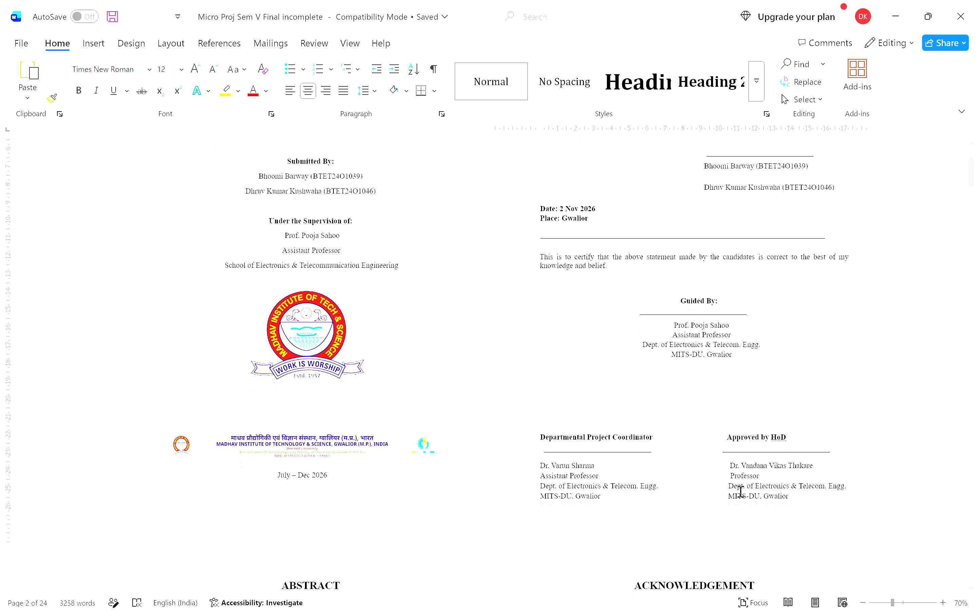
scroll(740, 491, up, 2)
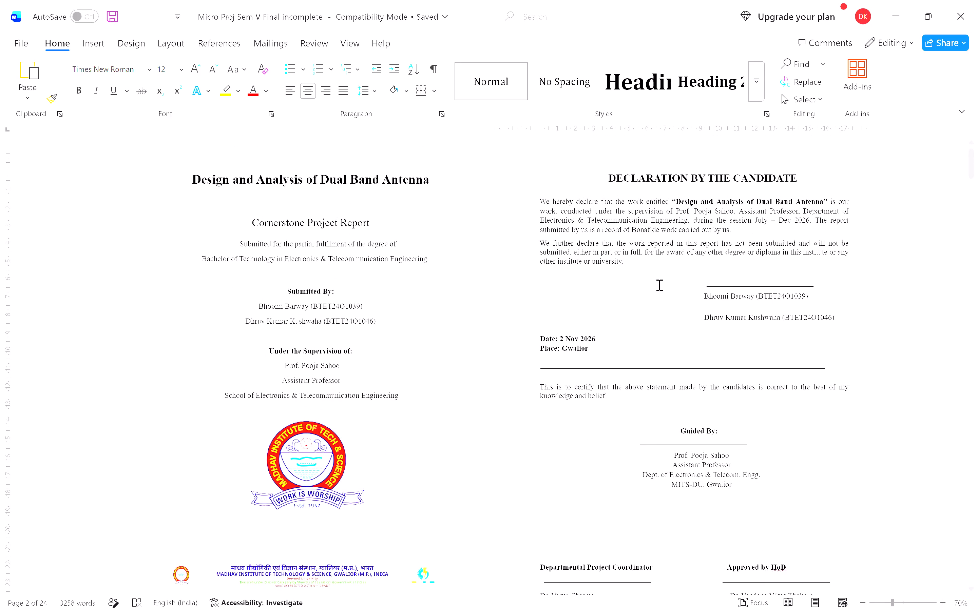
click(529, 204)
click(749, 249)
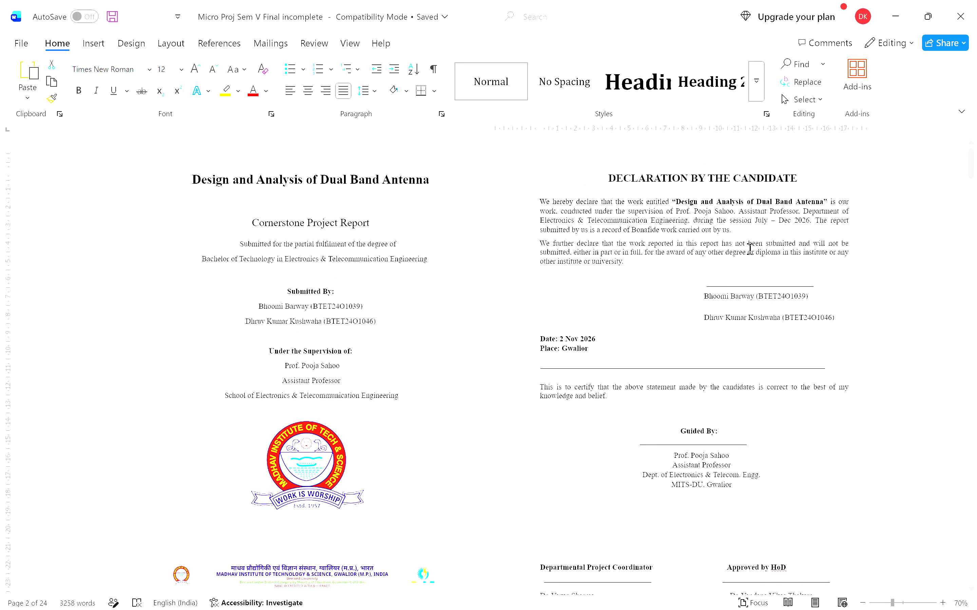
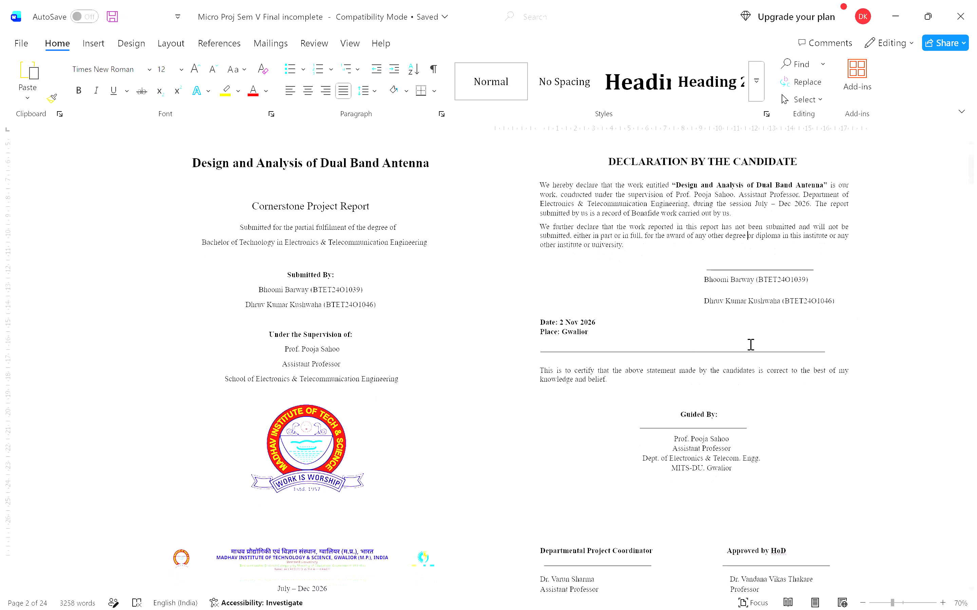
Select the signature line above the first candidate's name on the declaration page.
scroll(750, 344, up, 1)
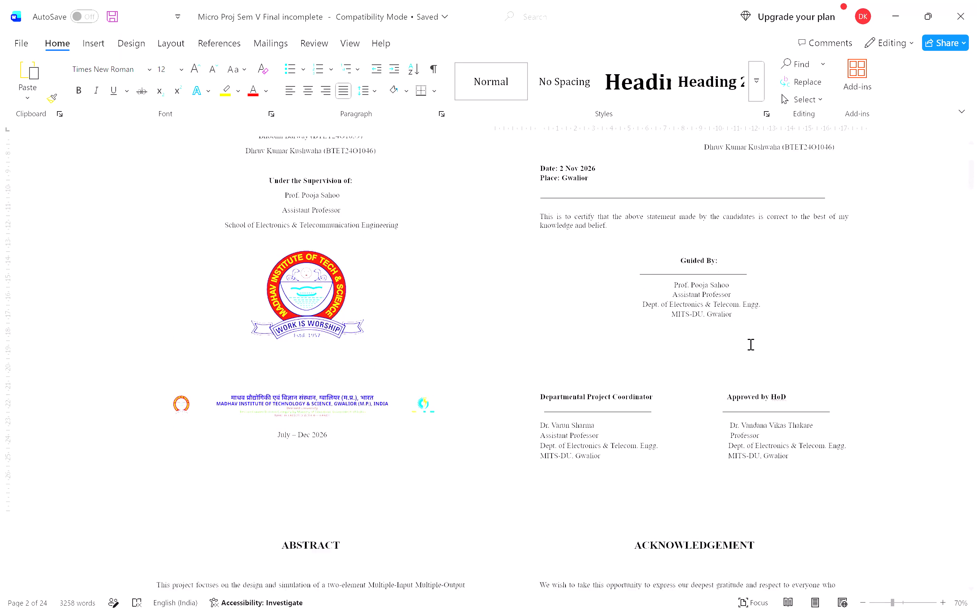
scroll(750, 344, up, 1)
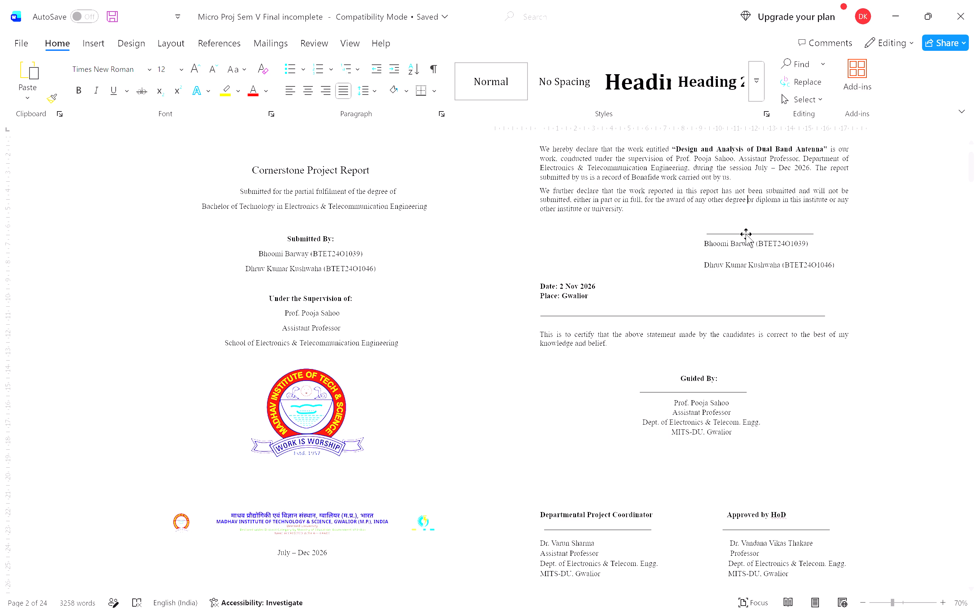
click(746, 234)
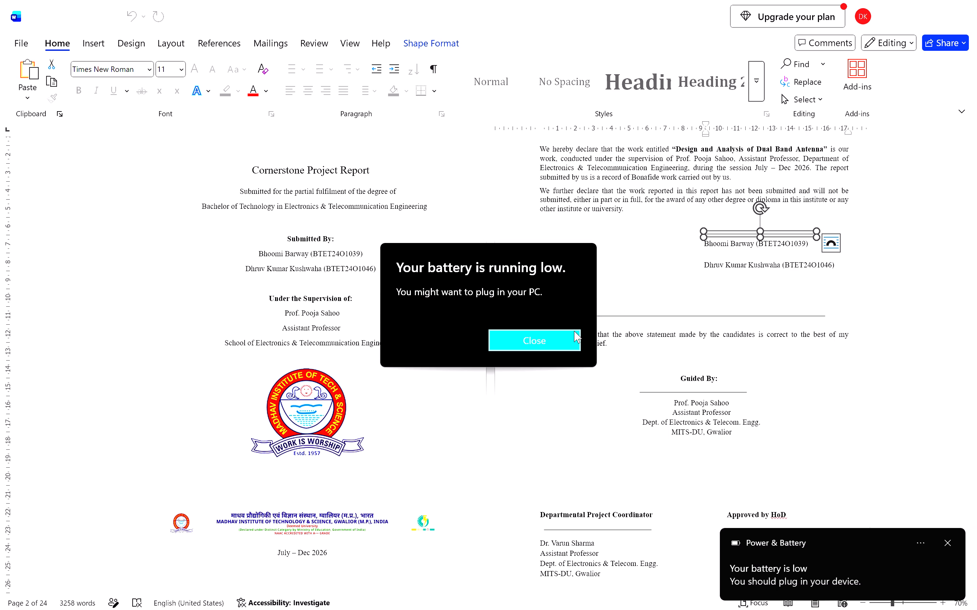
Dismiss the low-battery warning dialog.
click(573, 335)
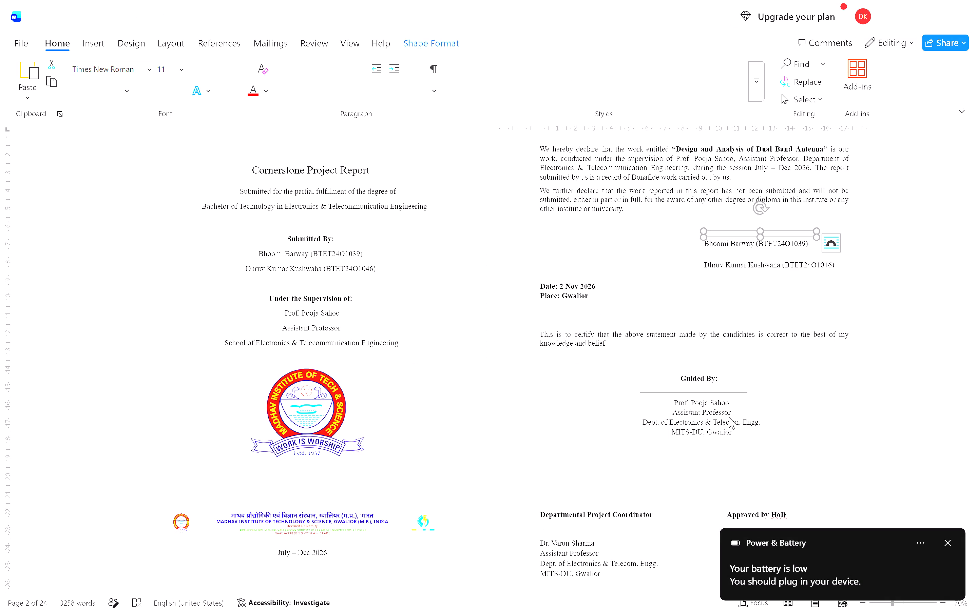
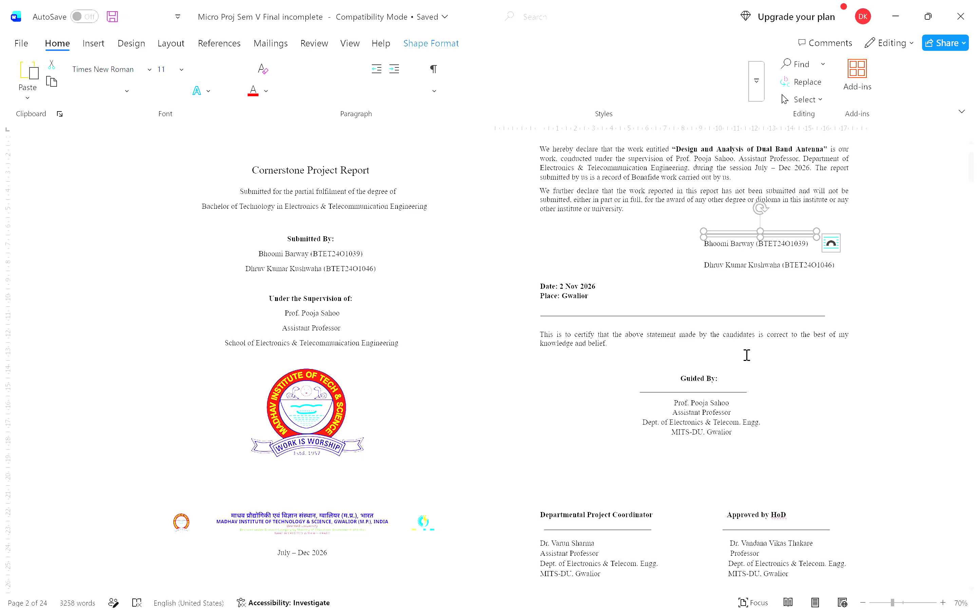
Move the right indent of the Abstract's body paragraph slightly inward so its lines end a little further from the page's right edge.
scroll(746, 355, down, 1)
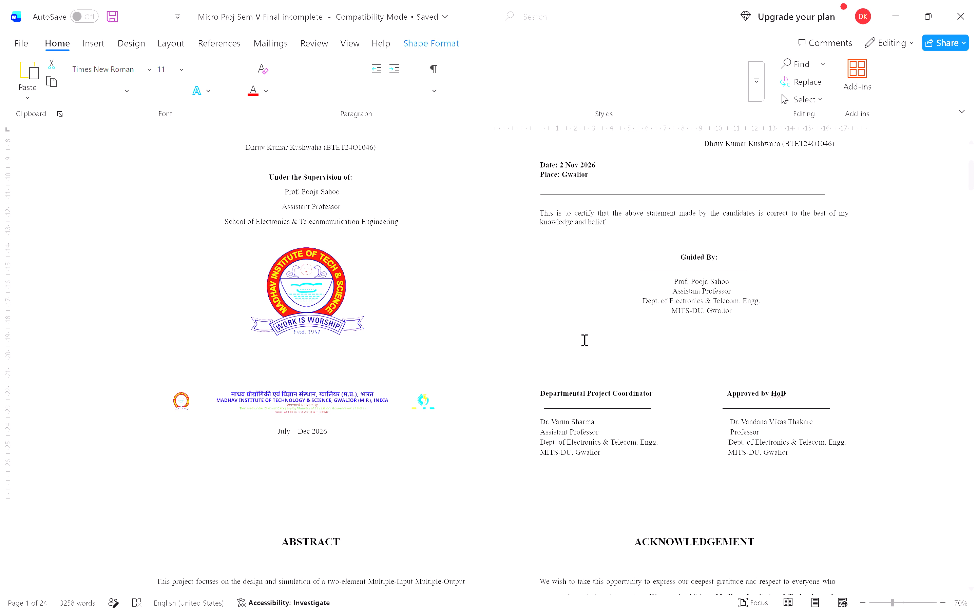
scroll(583, 340, down, 4)
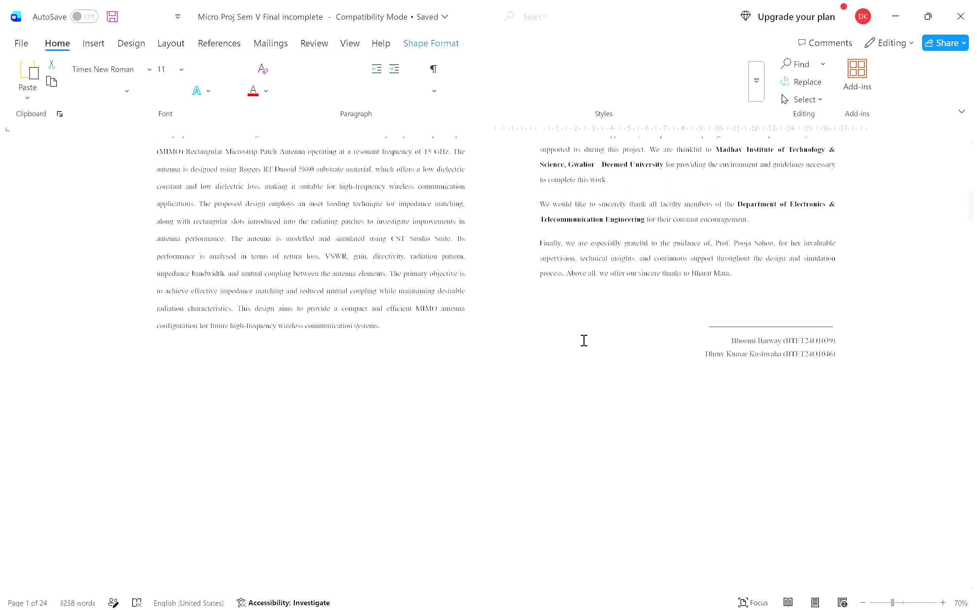
scroll(470, 352, up, 1)
click(396, 359)
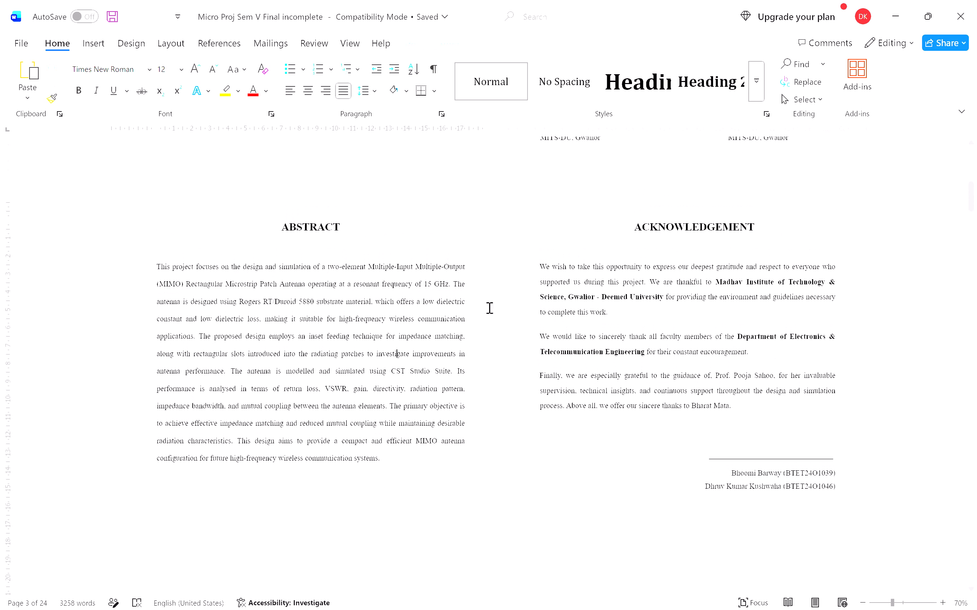
drag(464, 132, 462, 132)
drag(462, 132, 457, 132)
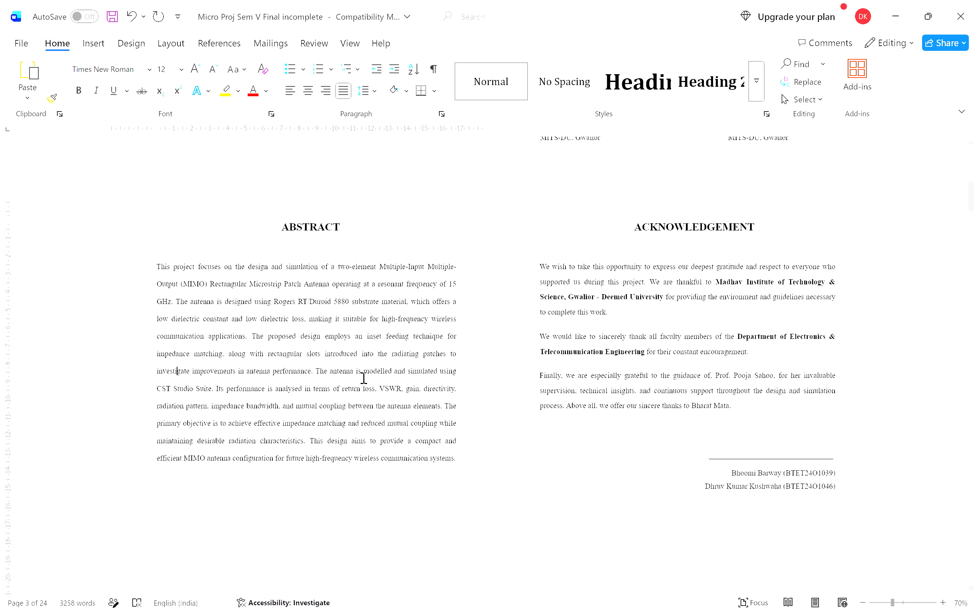
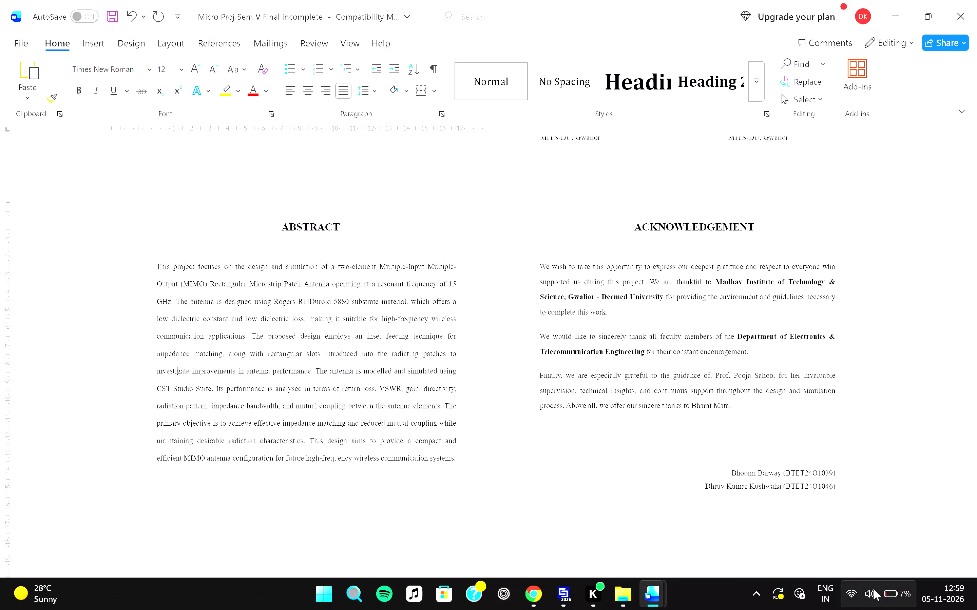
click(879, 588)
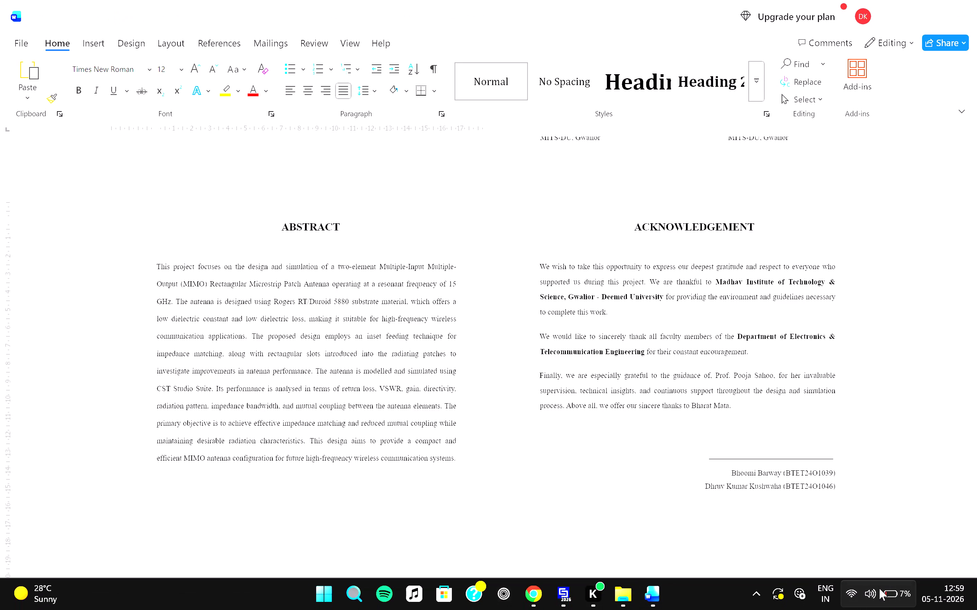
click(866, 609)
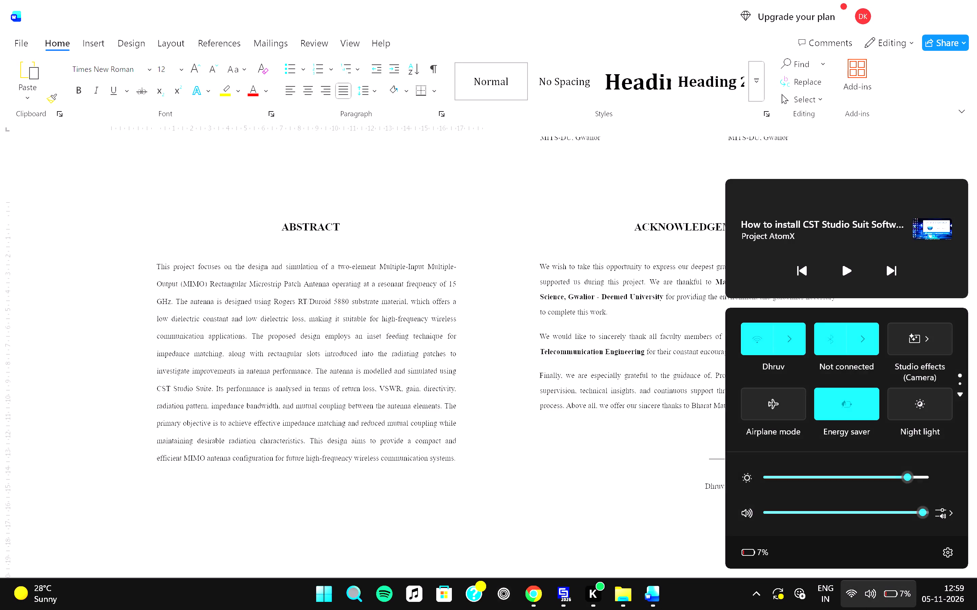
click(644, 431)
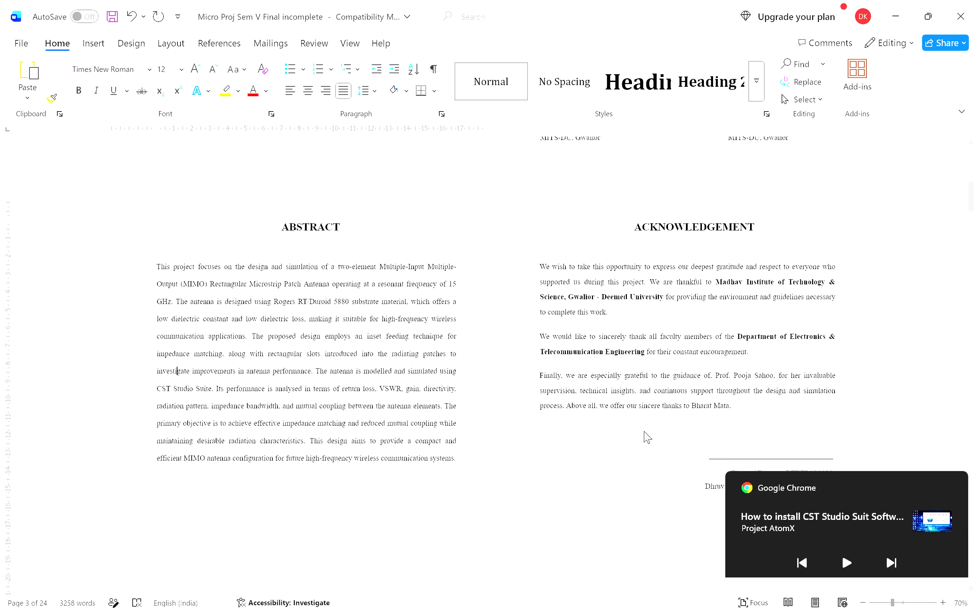
Delete all the figure entries listed under the List of Figures heading on the contents pages, keeping the heading.
scroll(644, 431, down, 1)
scroll(644, 431, up, 3)
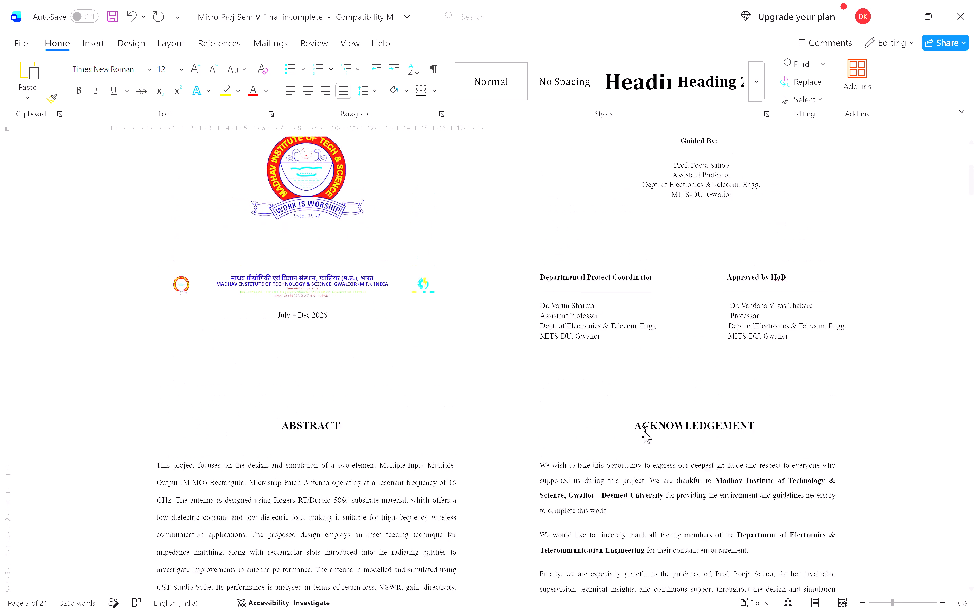
scroll(644, 431, up, 1)
scroll(644, 431, down, 5)
scroll(644, 431, up, 1)
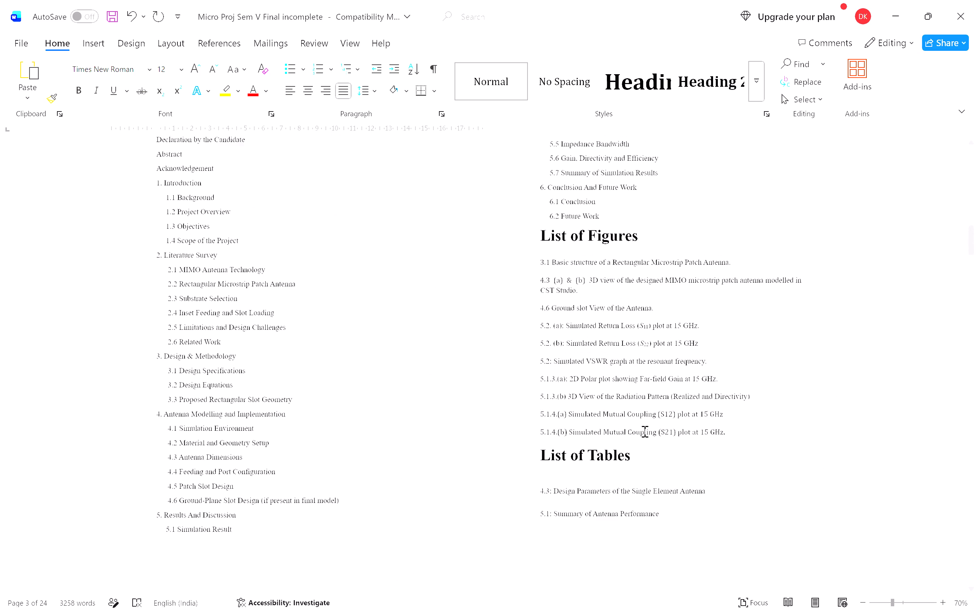
scroll(644, 431, up, 1)
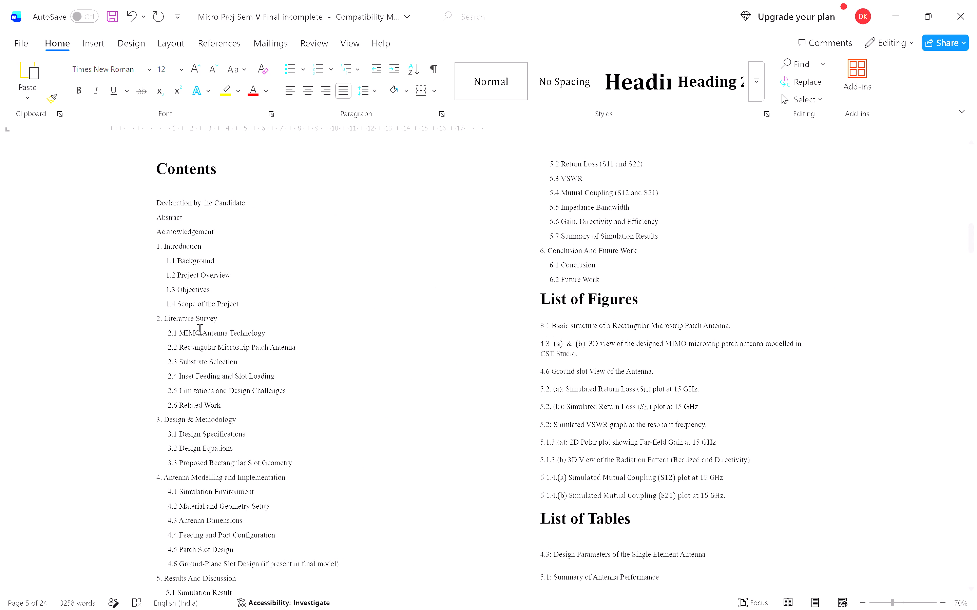
scroll(485, 423, down, 1)
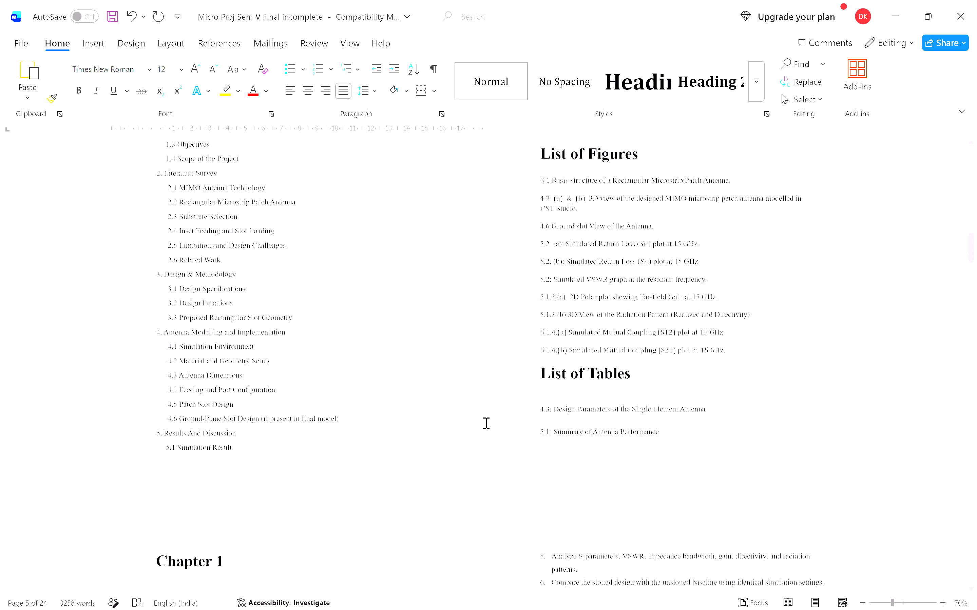
scroll(485, 423, up, 1)
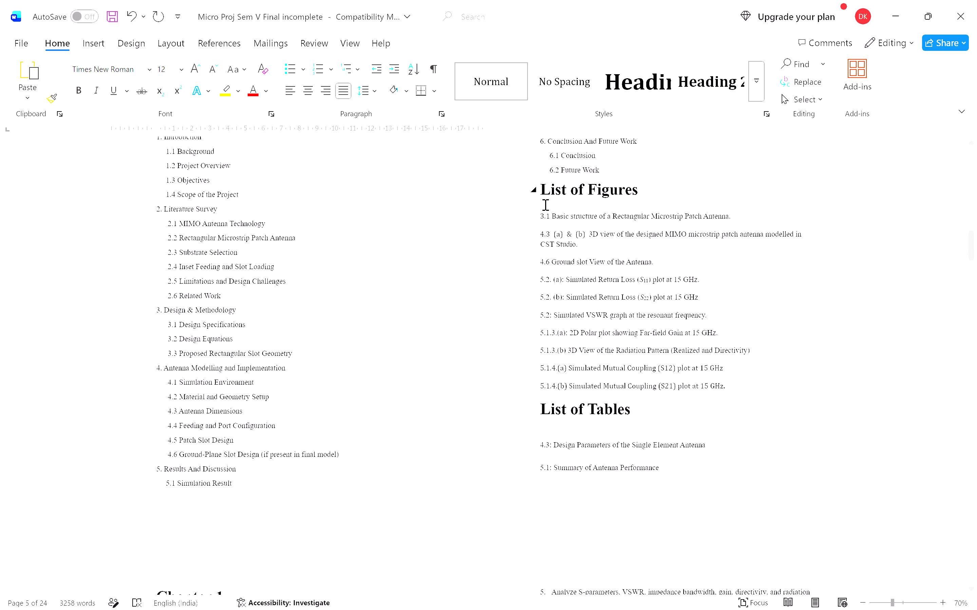
drag(540, 218, 737, 389)
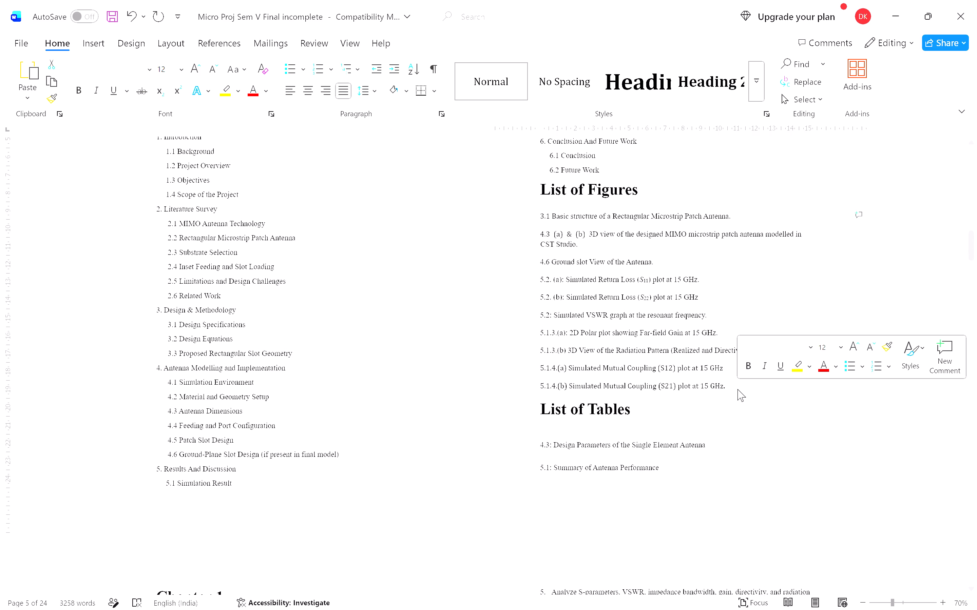
key(BackSpace)
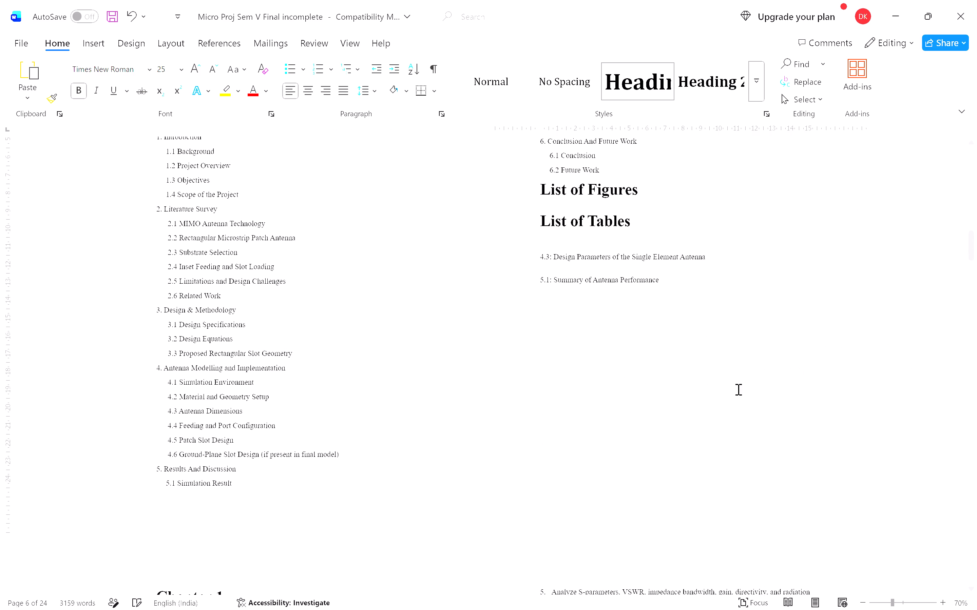
Delete both table entries listed under the List of Tables heading, keeping the heading.
drag(694, 293, 535, 260)
key(BackSpace)
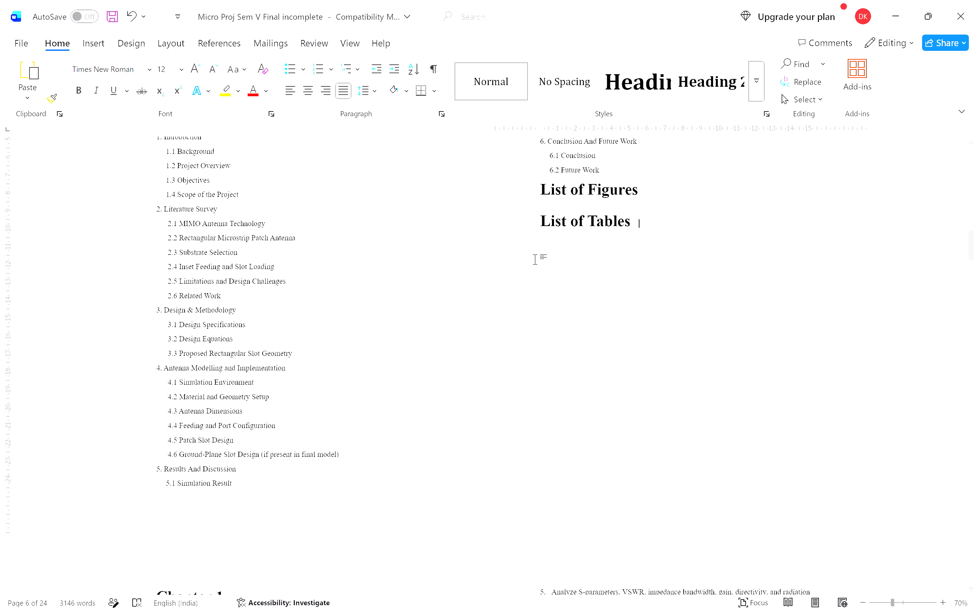
Change the section 1.4 heading in Chapter 1 to "Future Scope", with a single space after the number.
scroll(535, 260, down, 3)
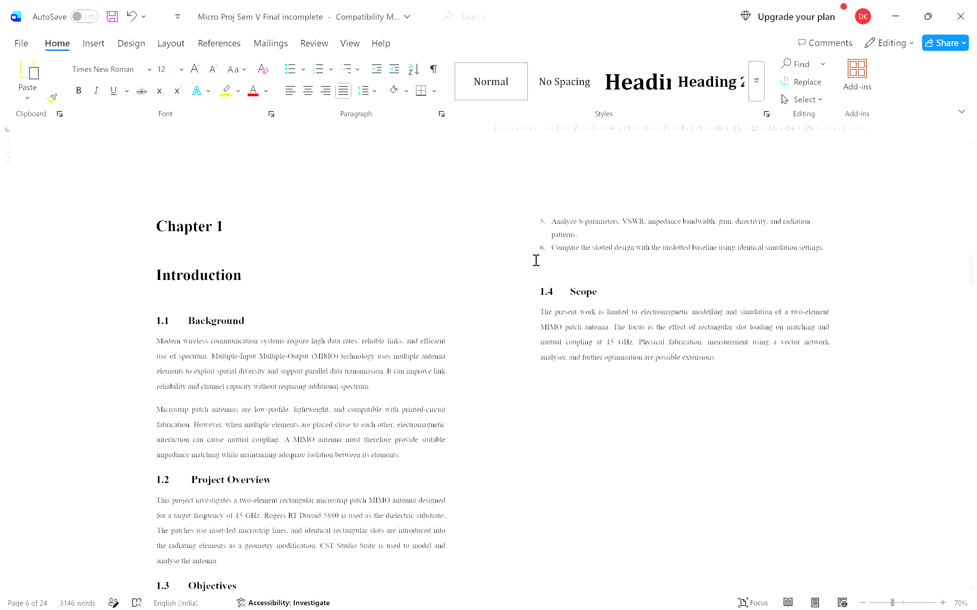
scroll(535, 260, up, 3)
scroll(535, 260, down, 1)
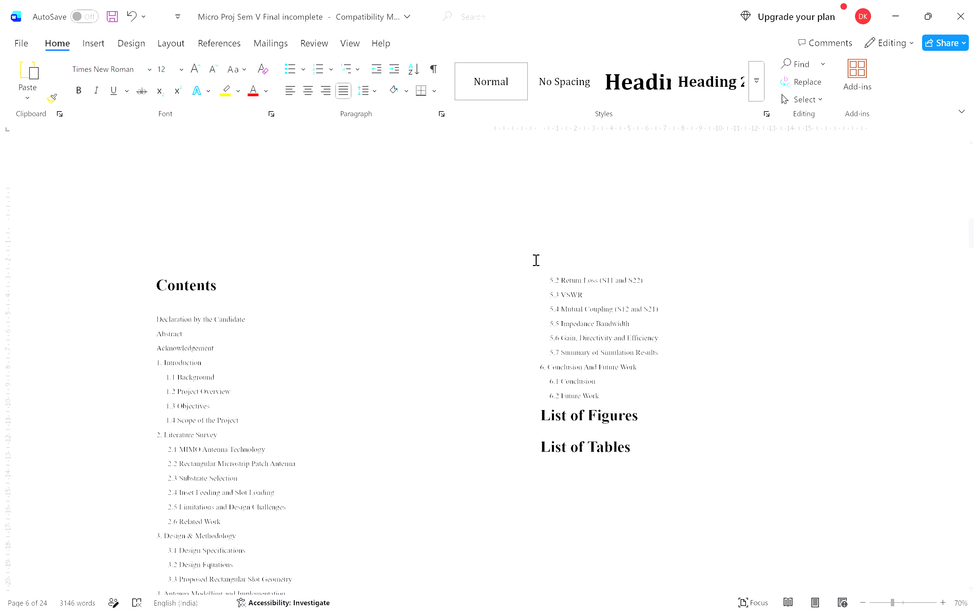
scroll(535, 260, down, 1)
scroll(423, 365, down, 3)
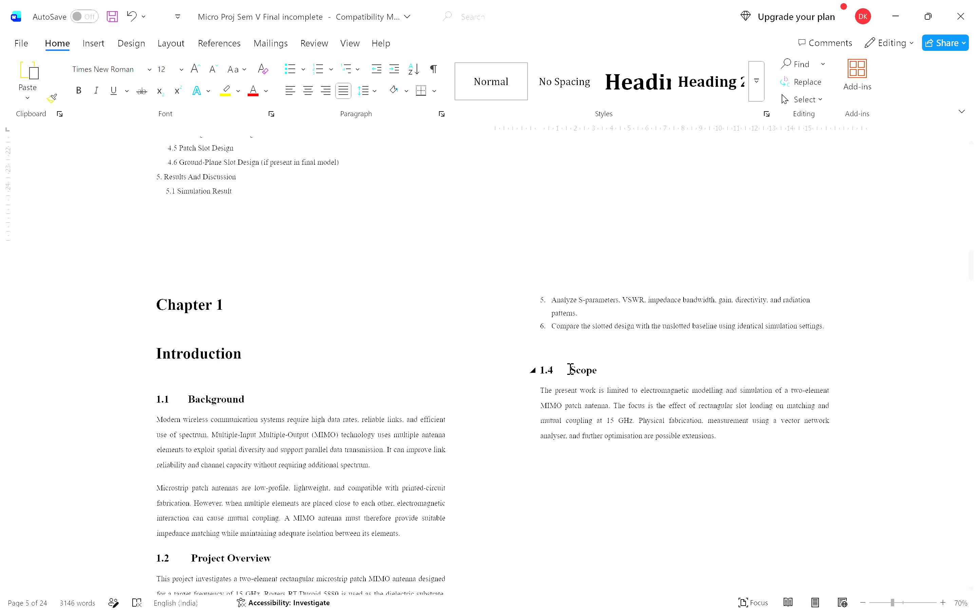
click(567, 368)
text(FUt)
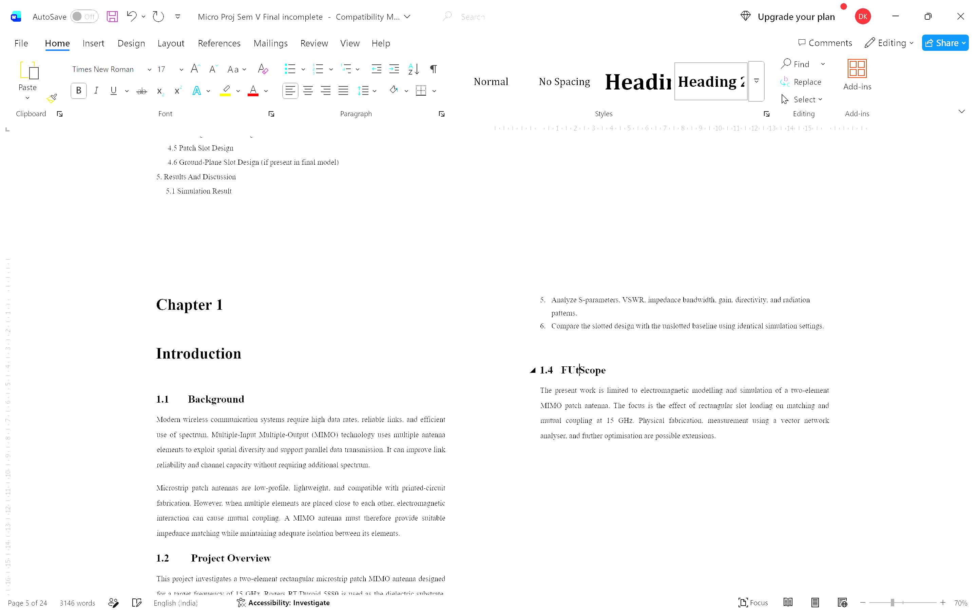
key(BackSpace)
key(BackSpace)
text(uture)
key(space)
key(ctrl+Left)
key(space)
Replace the title of entry 1.4 on the contents page with "Future Scope" to match the chapter heading.
scroll(409, 344, up, 1)
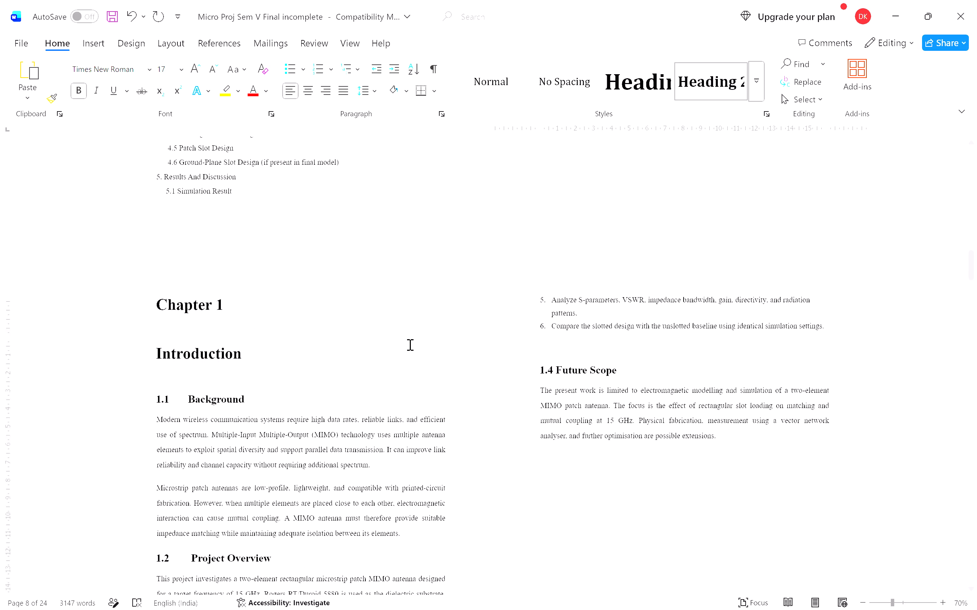
scroll(409, 344, up, 1)
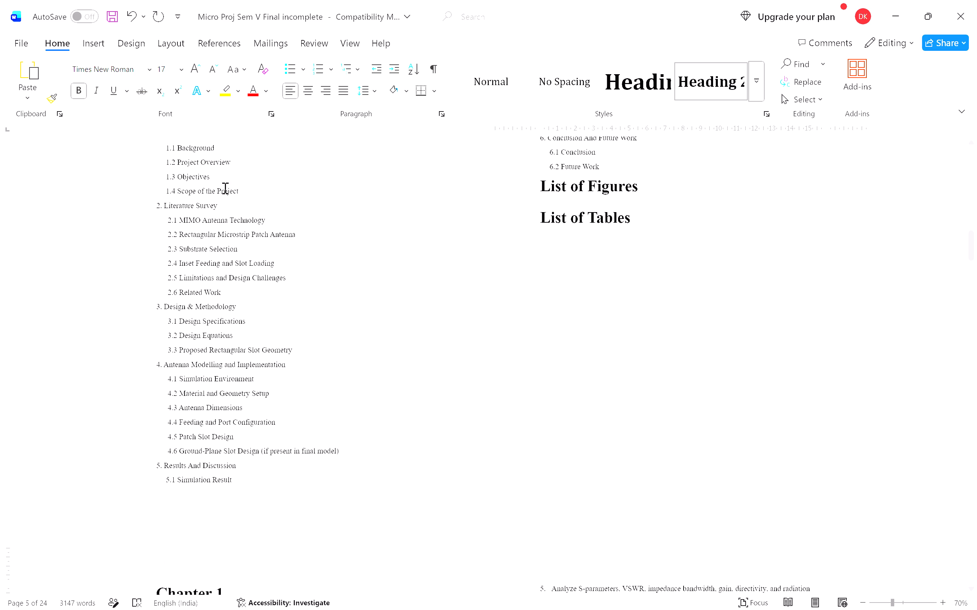
drag(240, 190, 181, 194)
text(Futrt)
key(BackSpace)
key(BackSpace)
text(ure Scope)
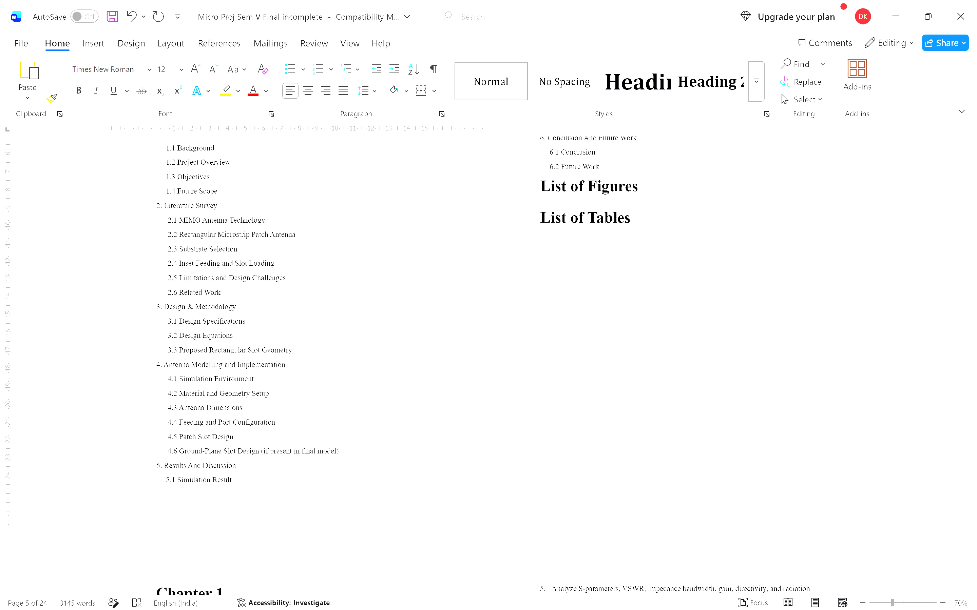
Examine the section headings of Chapter 2, Literature Survey, for comparison with the contents entries.
scroll(274, 324, down, 5)
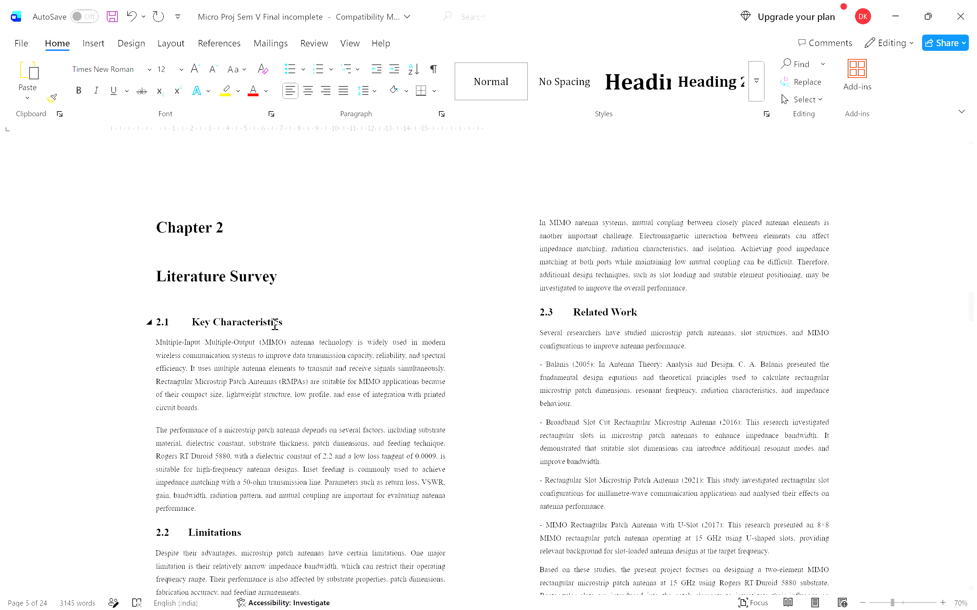
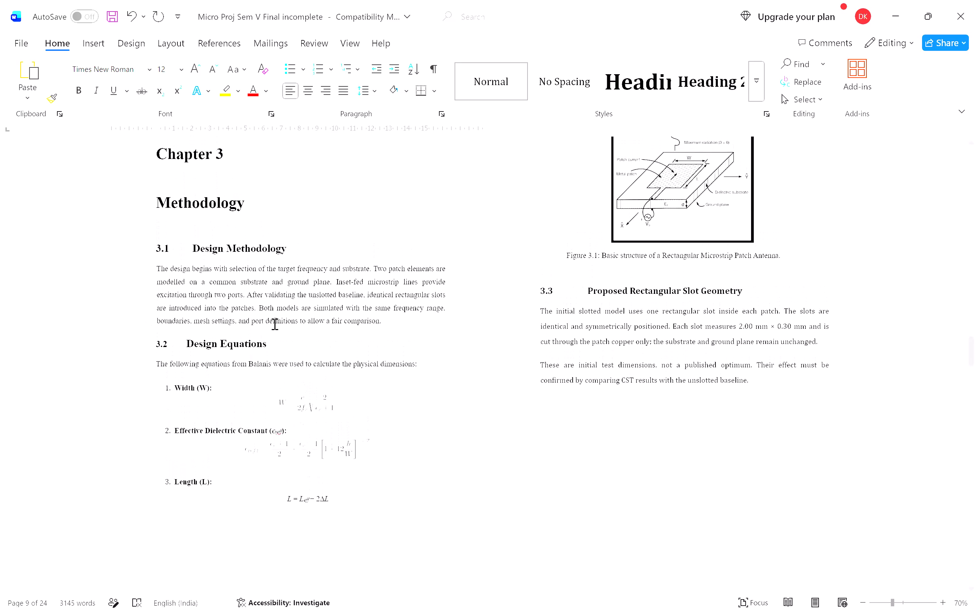
Examine the headings and section numbering of Chapter 3, Methodology, and Chapter 4, Implementation, for comparison with the contents entries.
scroll(274, 324, down, 3)
scroll(274, 324, up, 2)
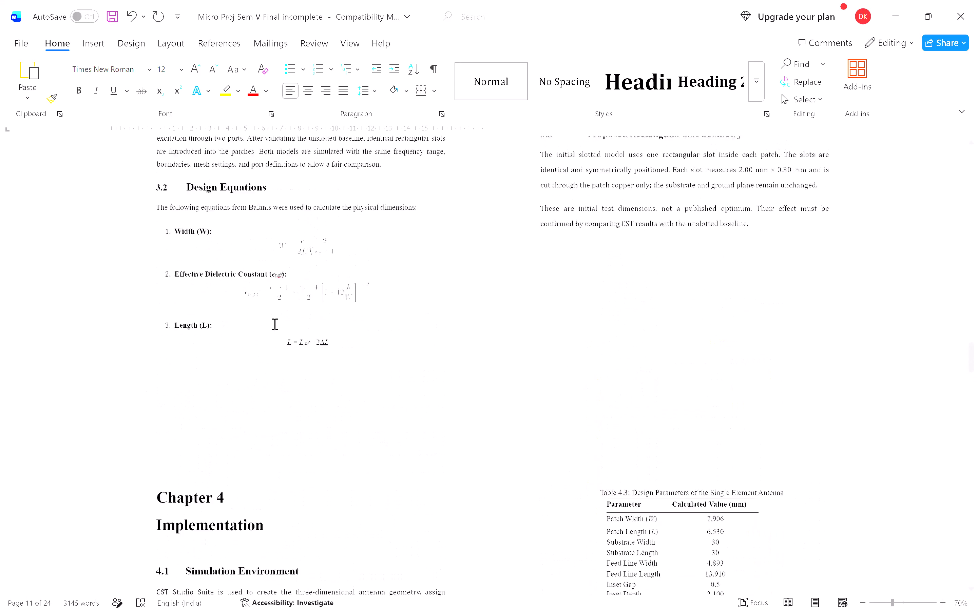
scroll(274, 324, up, 2)
scroll(274, 324, down, 2)
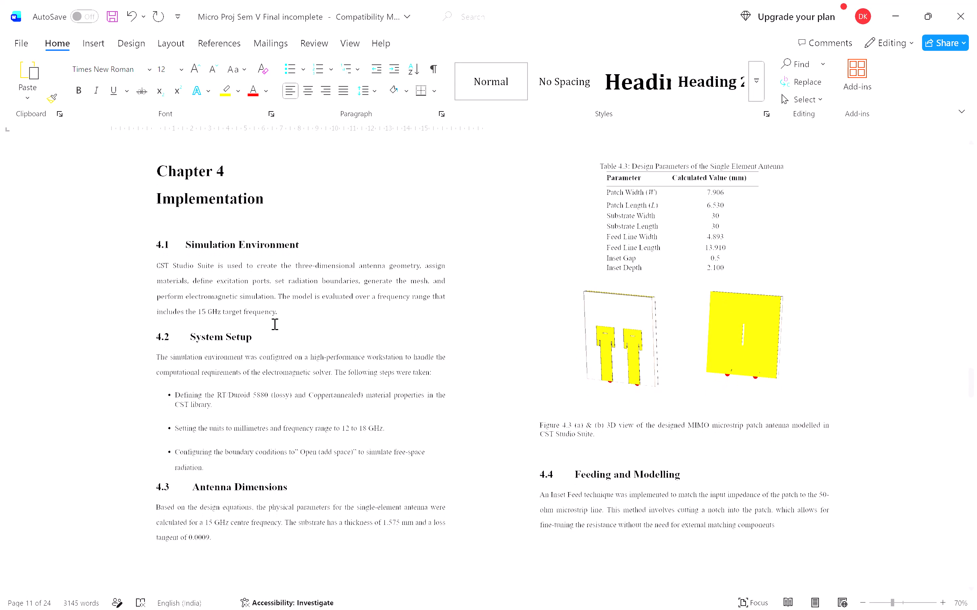
scroll(274, 324, down, 2)
scroll(274, 324, up, 1)
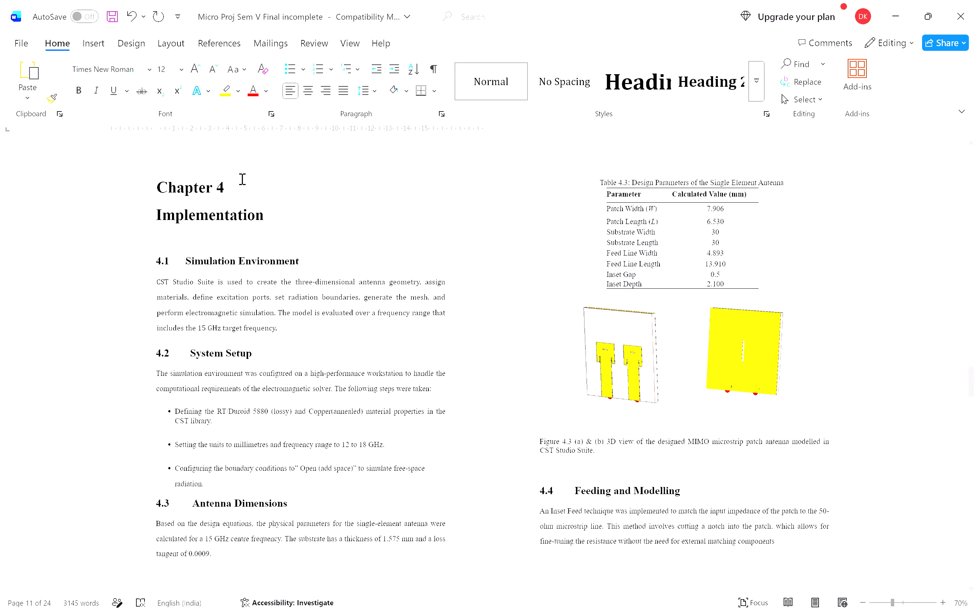
Insert a blank line between the "Chapter 4" heading and the "Implementation" title.
click(241, 179)
key(Return)
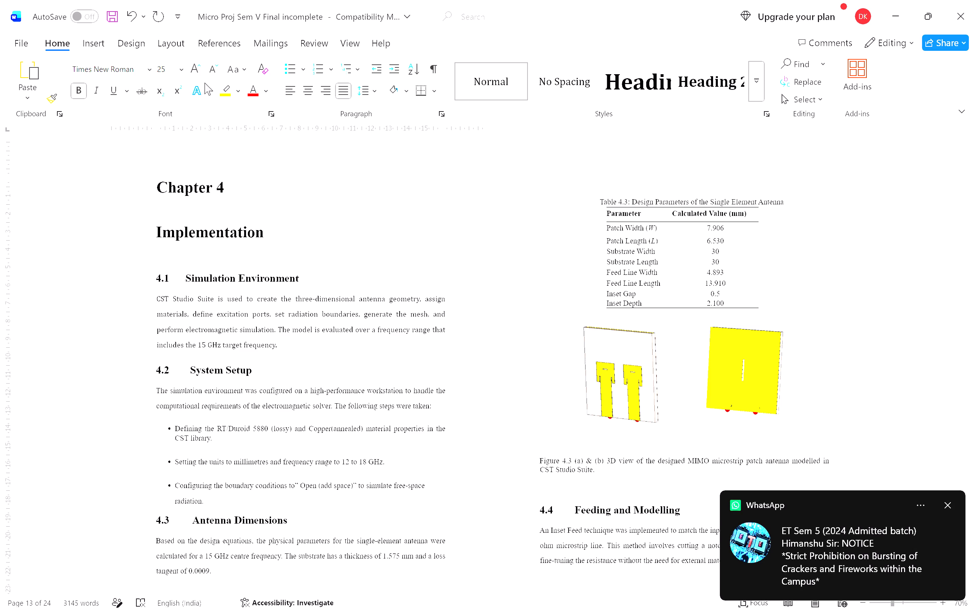
Close the Micro project report document.
click(976, 3)
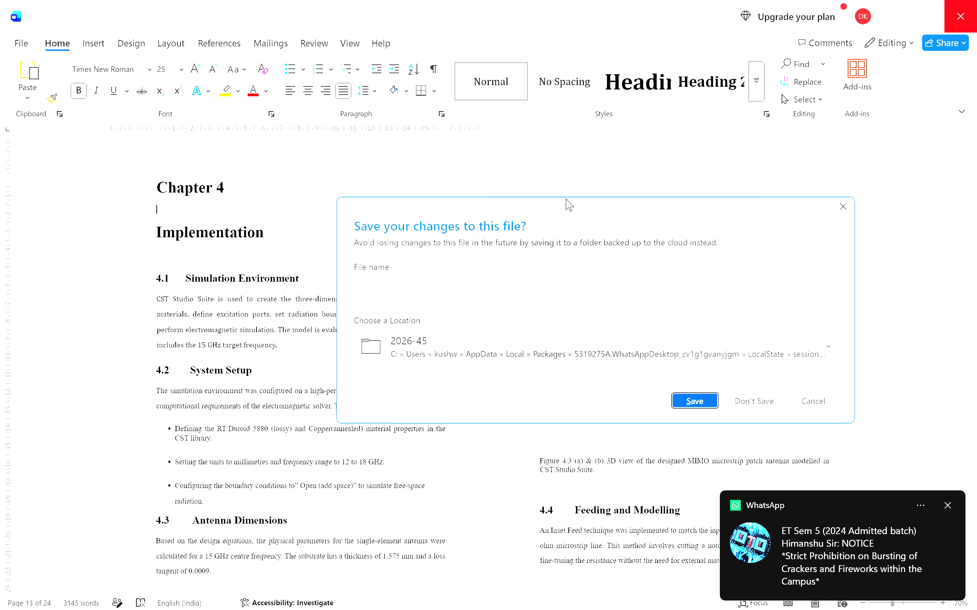
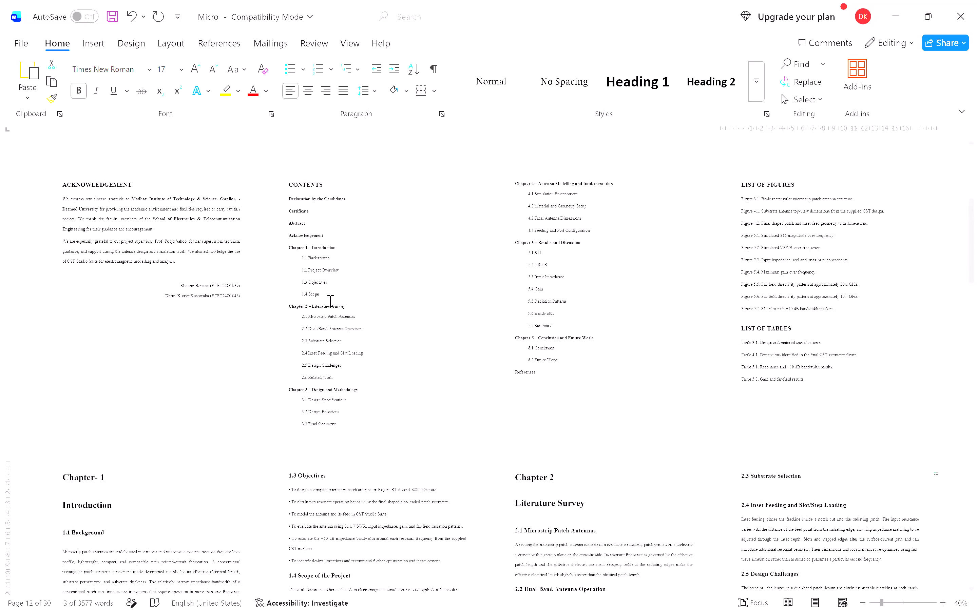
Compare the contents page entries for Chapters 1 and 2 with the section headings in those chapters.
scroll(358, 369, down, 1)
scroll(374, 318, down, 1)
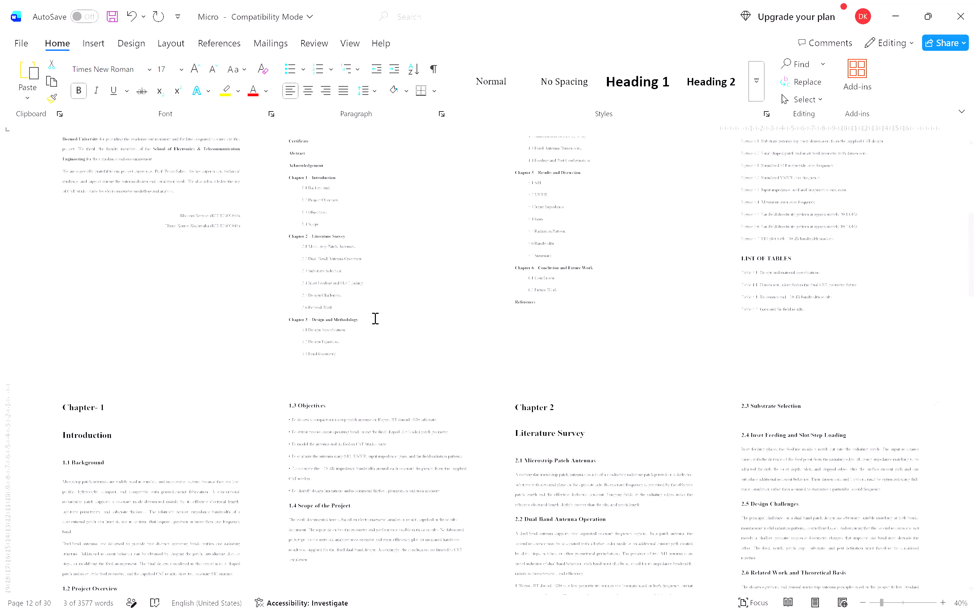
scroll(374, 318, down, 2)
scroll(374, 318, up, 1)
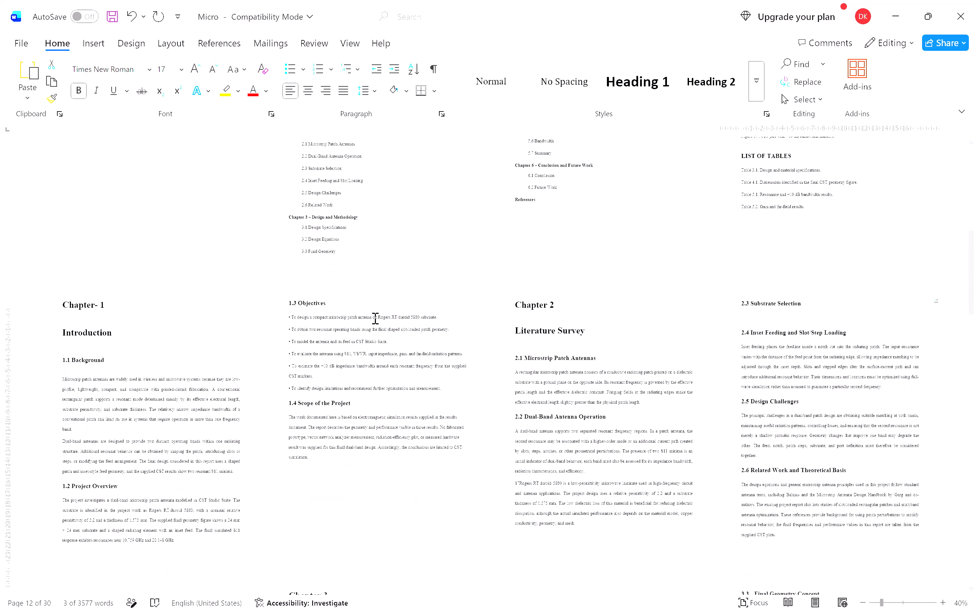
scroll(374, 318, up, 1)
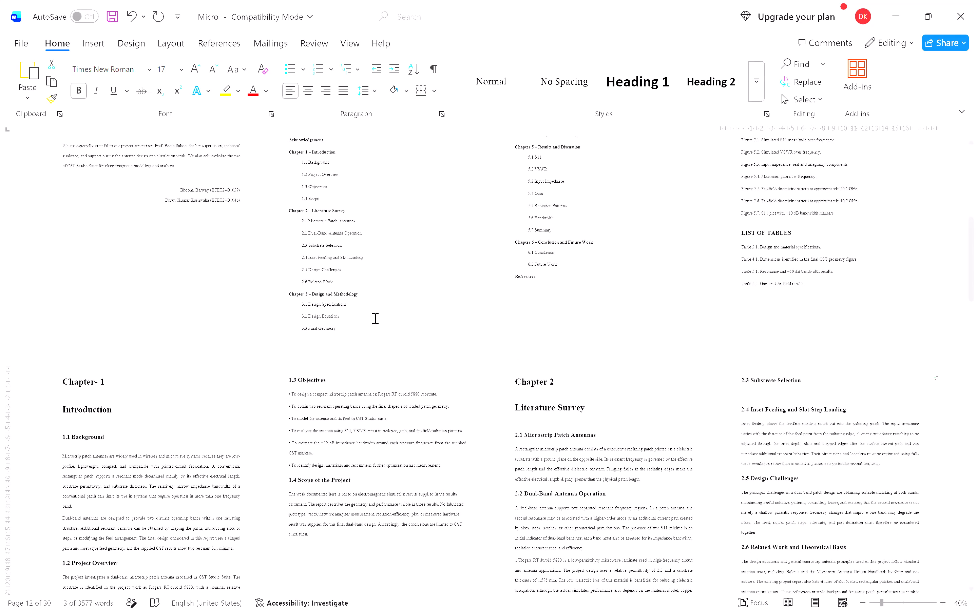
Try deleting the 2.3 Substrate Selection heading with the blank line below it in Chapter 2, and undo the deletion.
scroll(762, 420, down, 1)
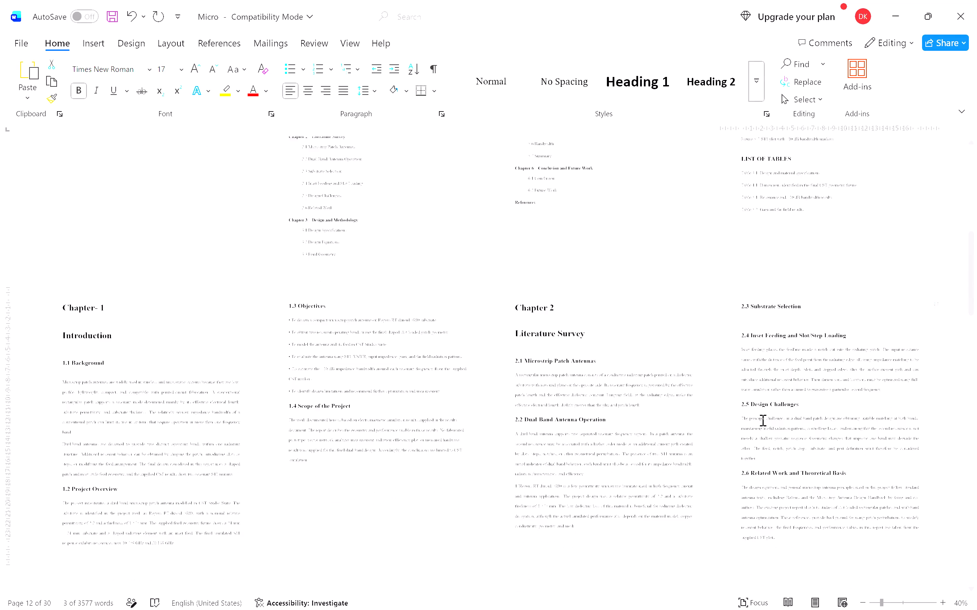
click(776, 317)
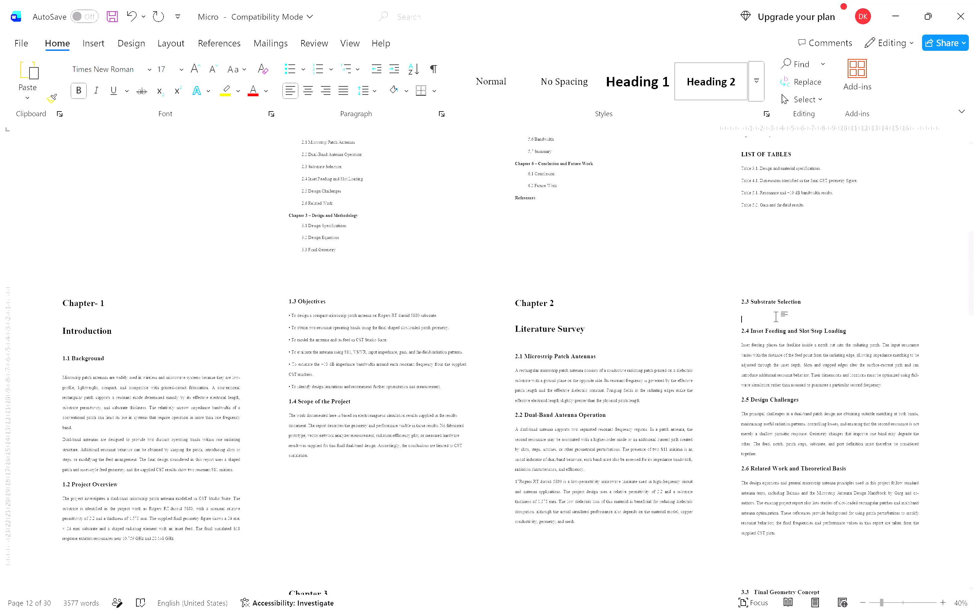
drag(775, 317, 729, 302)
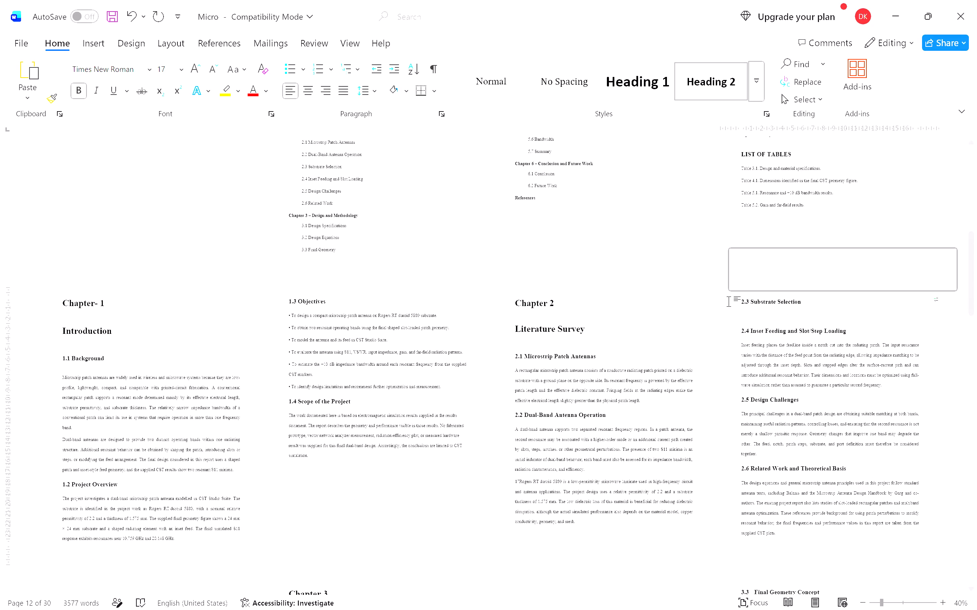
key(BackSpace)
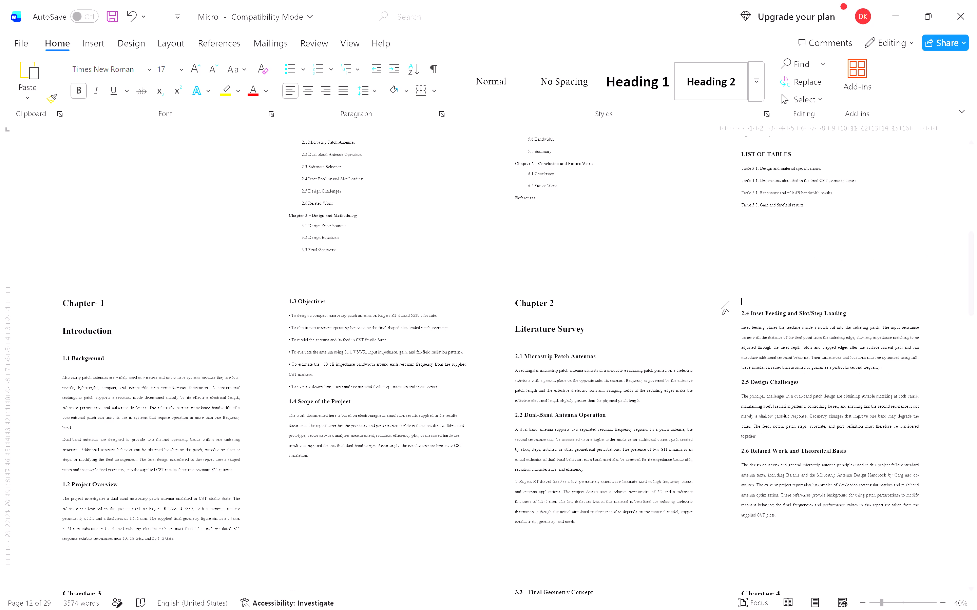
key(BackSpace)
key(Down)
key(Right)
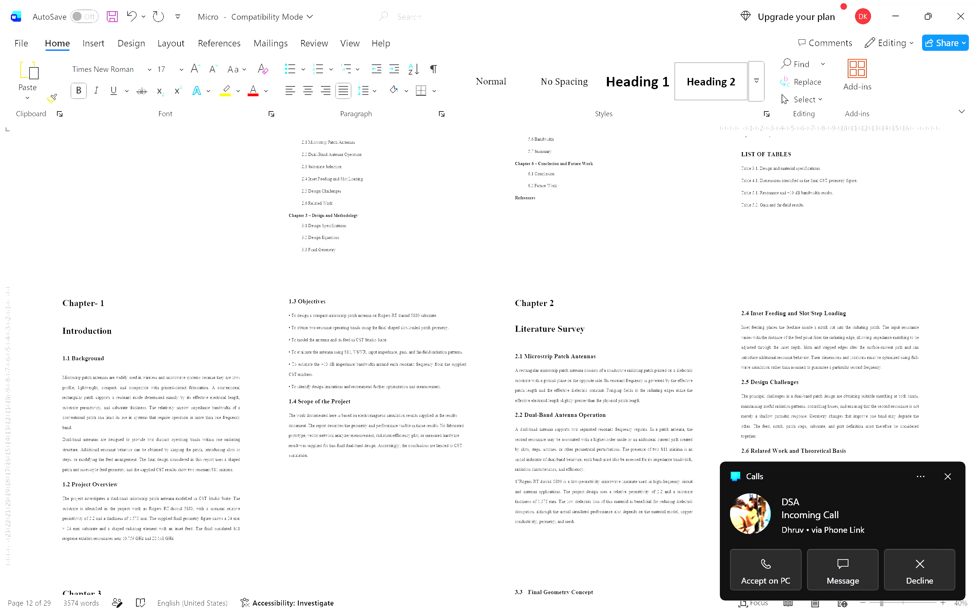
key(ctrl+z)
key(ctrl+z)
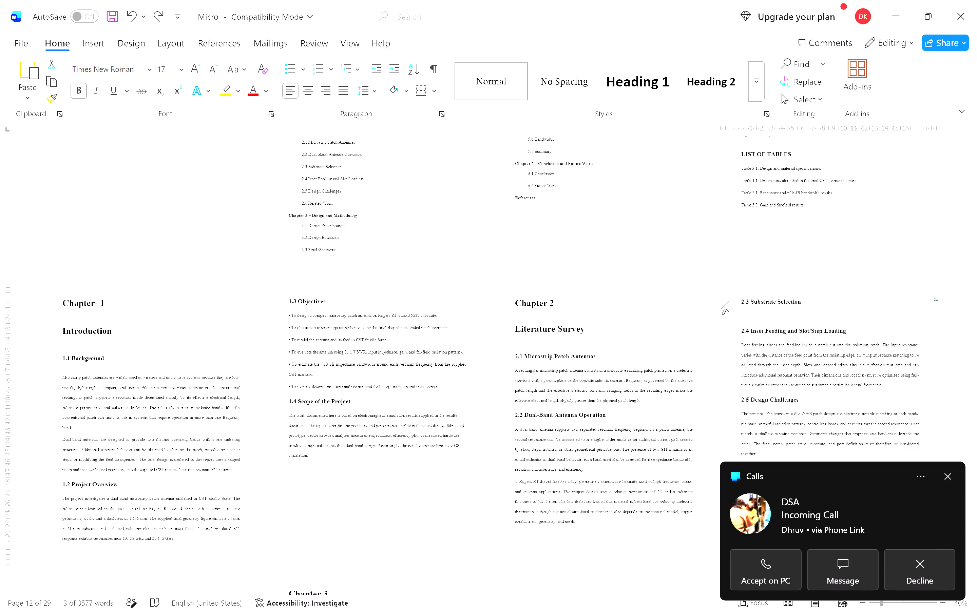
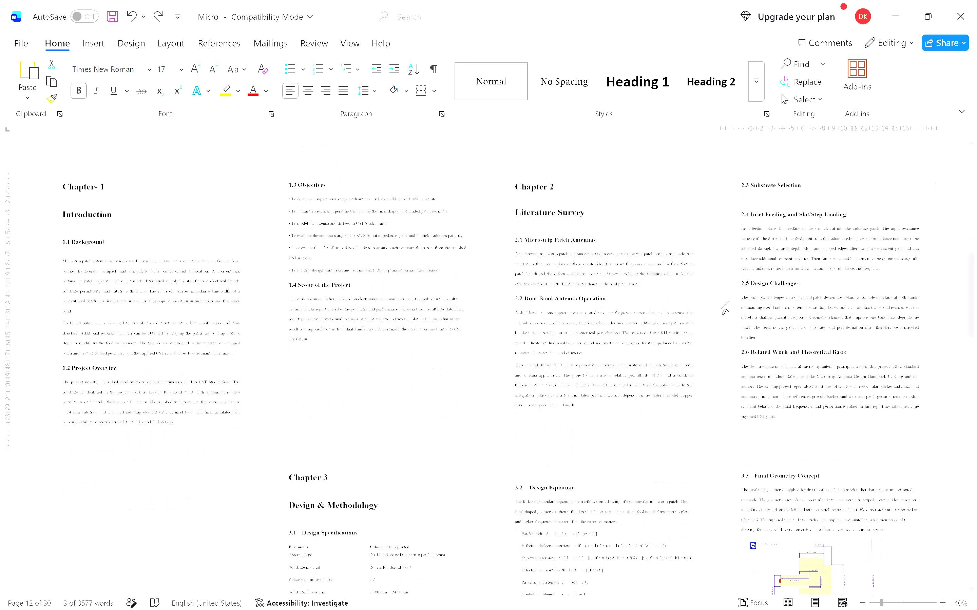
Remove the blank page before the Chapter 3 heading.
scroll(729, 302, down, 2)
scroll(482, 334, down, 2)
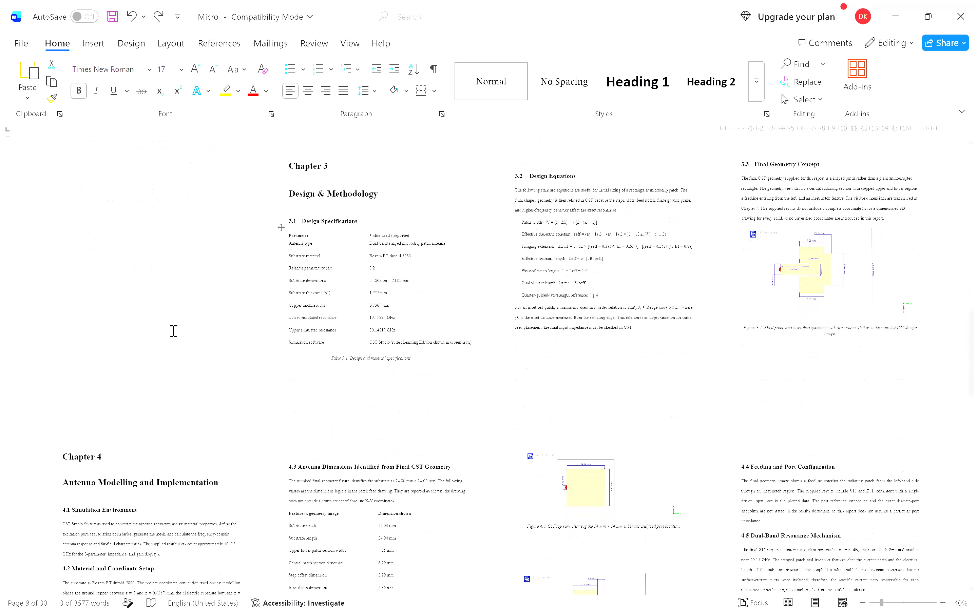
click(109, 367)
key(BackSpace)
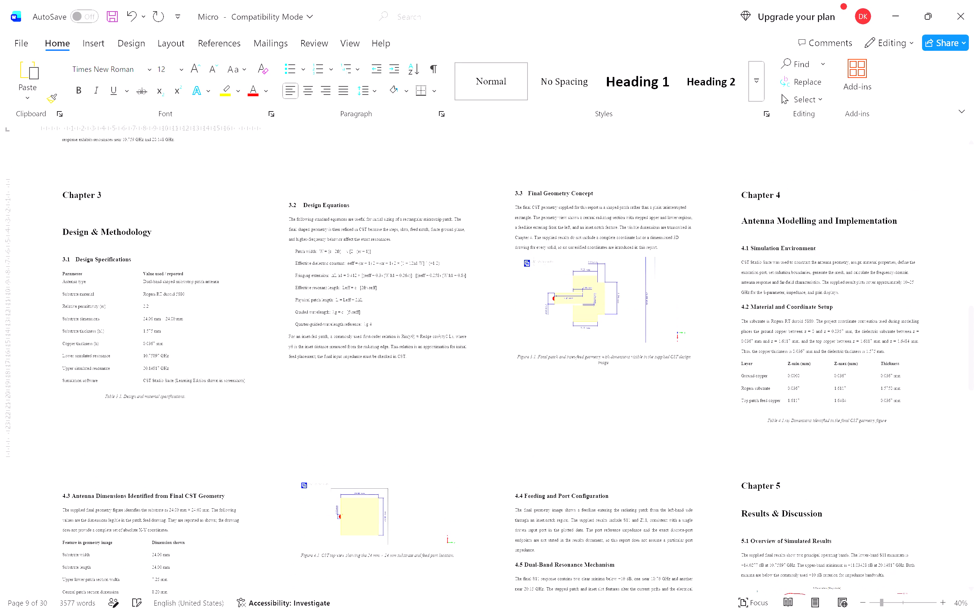
Slightly increase the height of the header row in the design specifications table under section 3.1.
scroll(109, 367, up, 1)
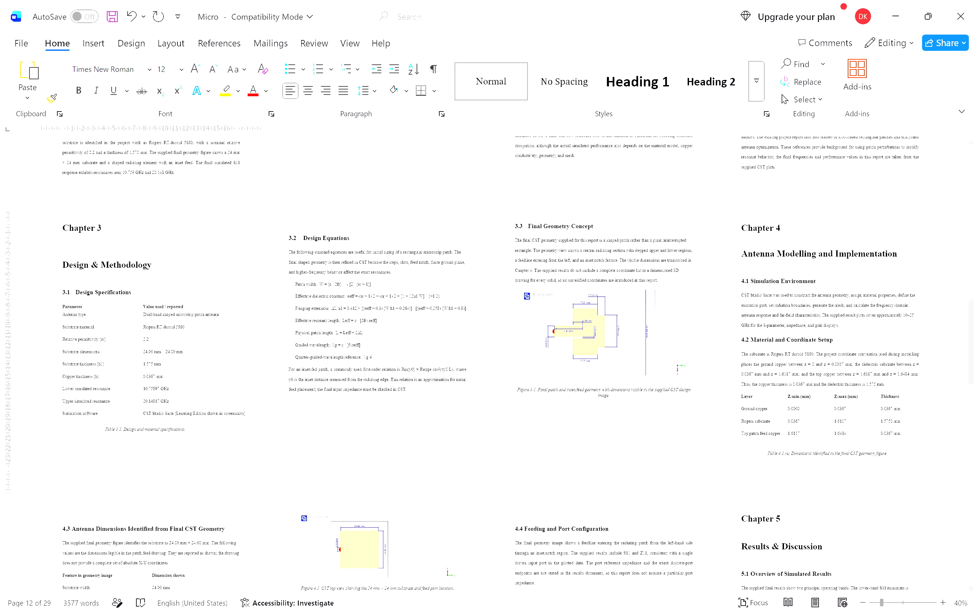
click(151, 311)
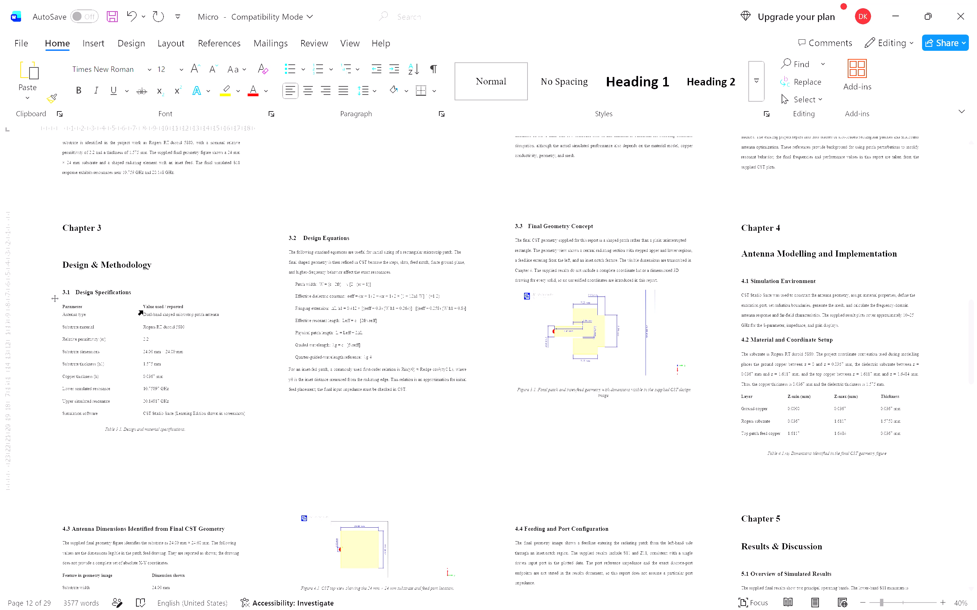
click(145, 312)
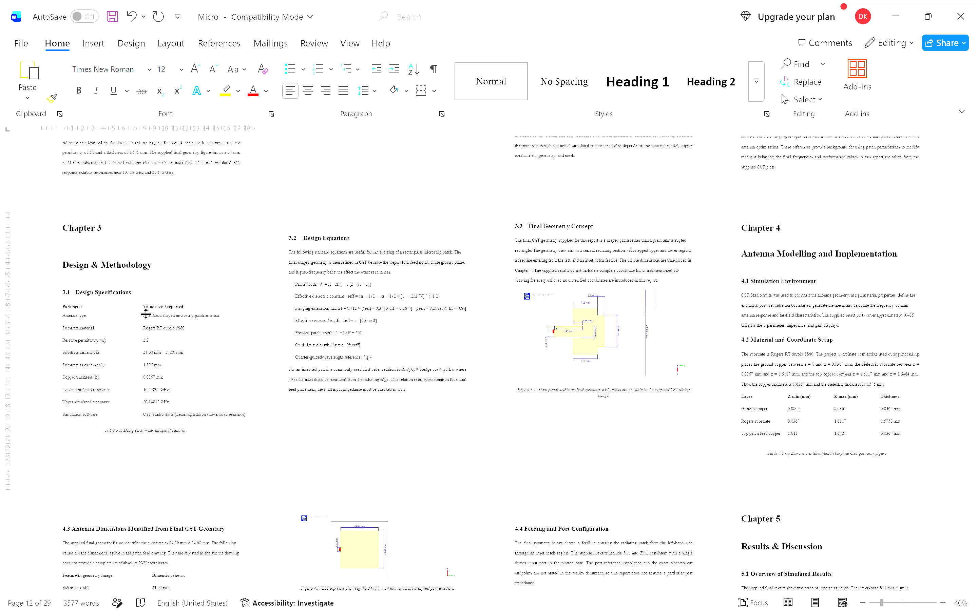
click(156, 448)
Select and copy the full caption of the final patch geometry figure in section 3.3.
scroll(191, 436, up, 4)
scroll(191, 436, down, 1)
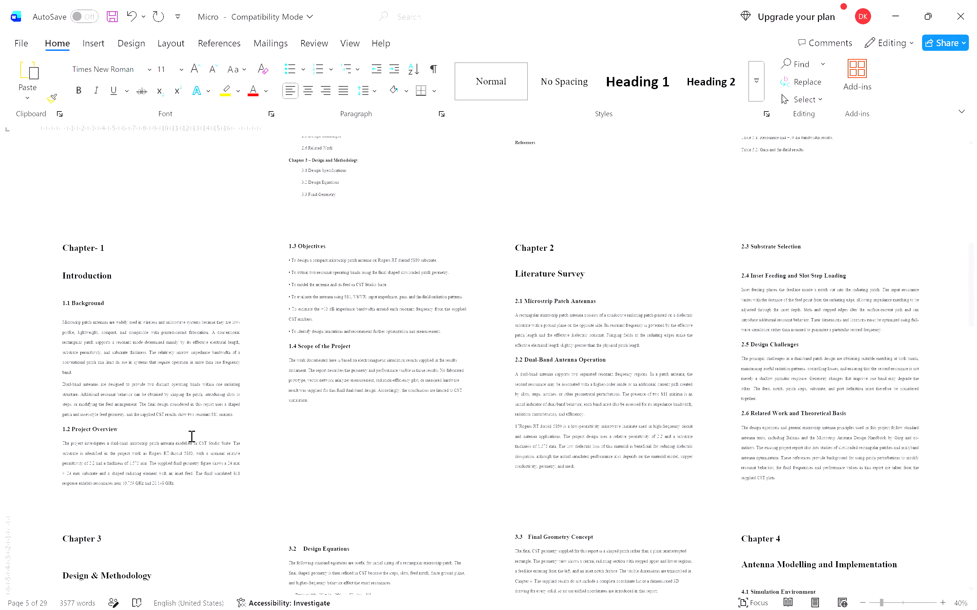
scroll(191, 436, down, 4)
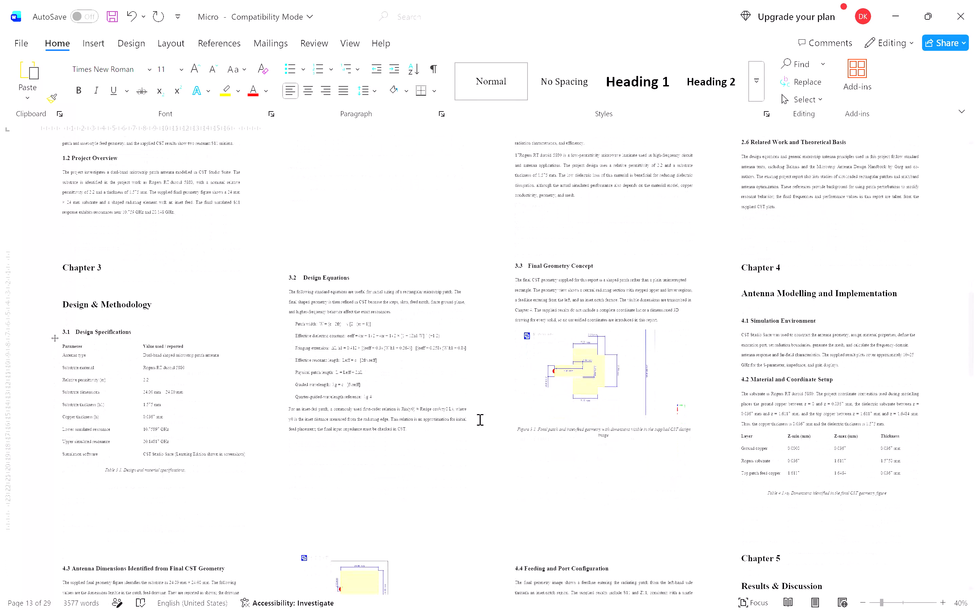
drag(623, 437, 513, 433)
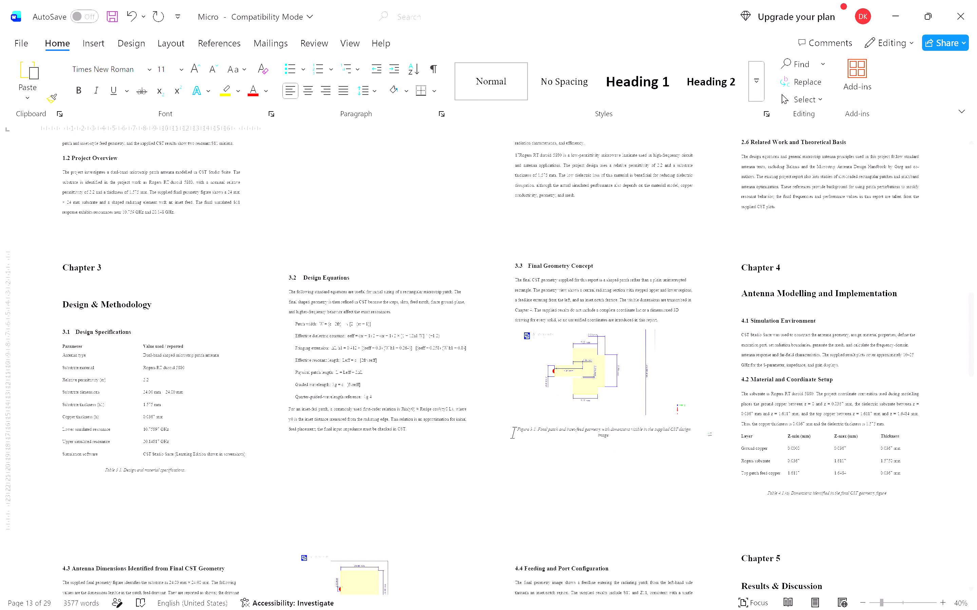
drag(513, 433, 517, 431)
key(ctrl+c)
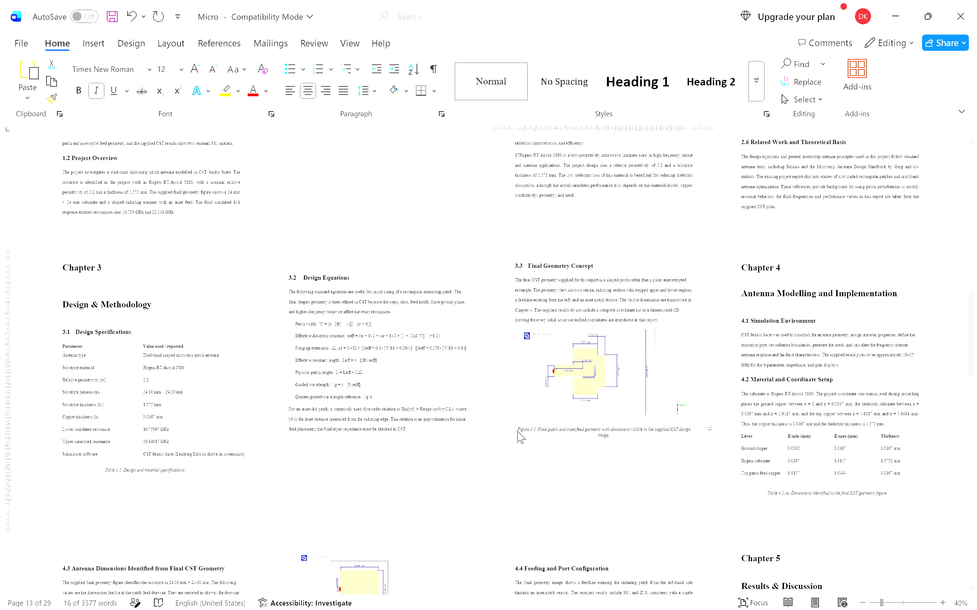
Add the captions of Figures 4.1 and 4.2 in Chapter 4 to the existing caption selection.
scroll(517, 431, down, 4)
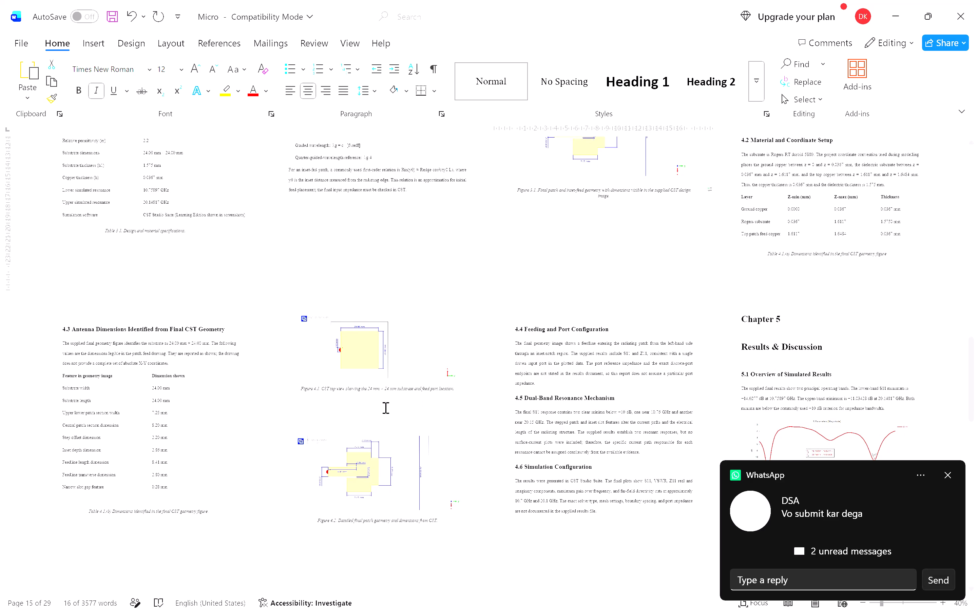
ctrl+drag(456, 390, 301, 398)
ctrl+drag(301, 398, 281, 391)
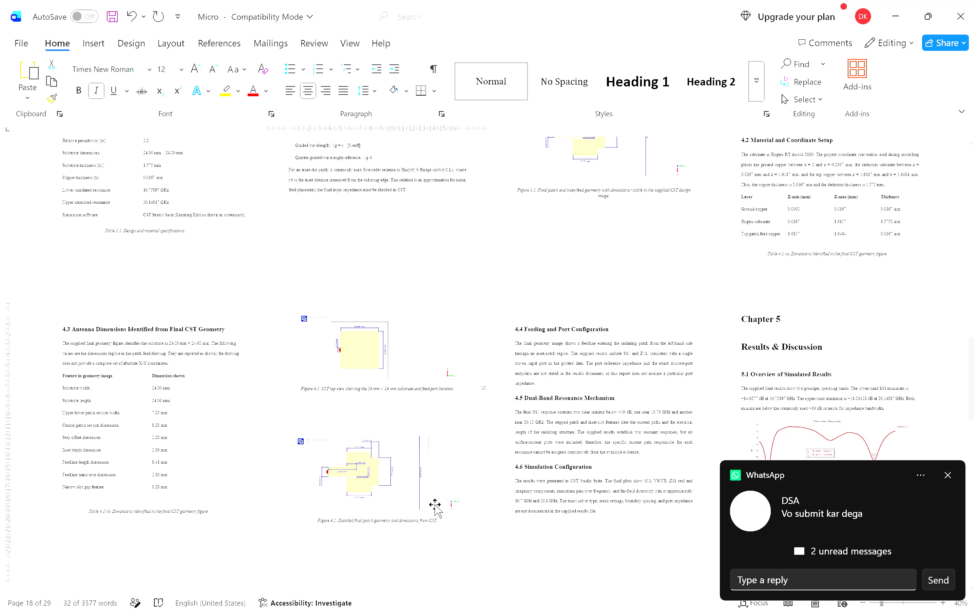
ctrl+drag(445, 524, 323, 520)
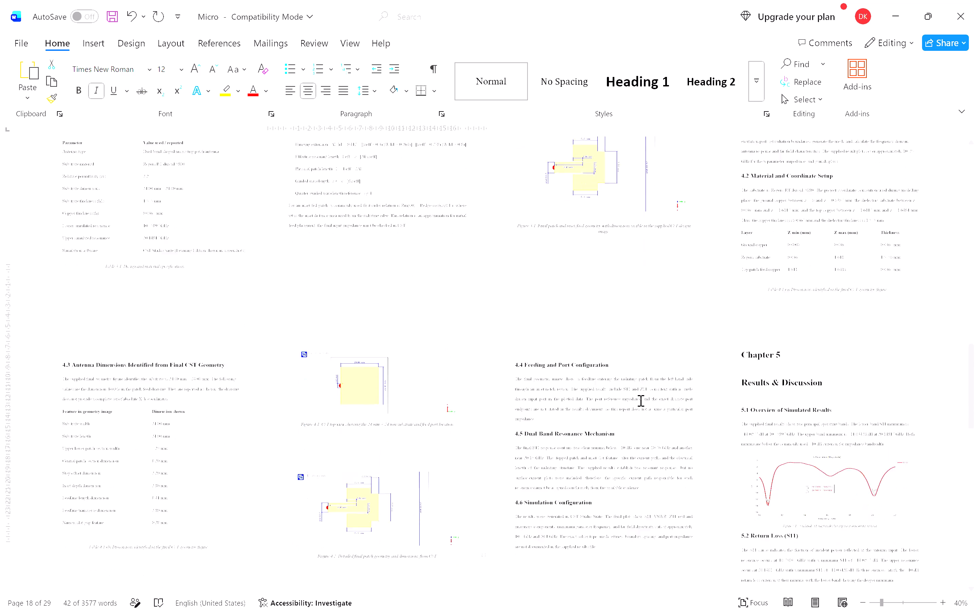
Add the Chapter 5 captions, Figures 5.1 to 5.7, to the selection and copy all selected figure captions together.
scroll(640, 400, down, 4)
scroll(640, 400, up, 1)
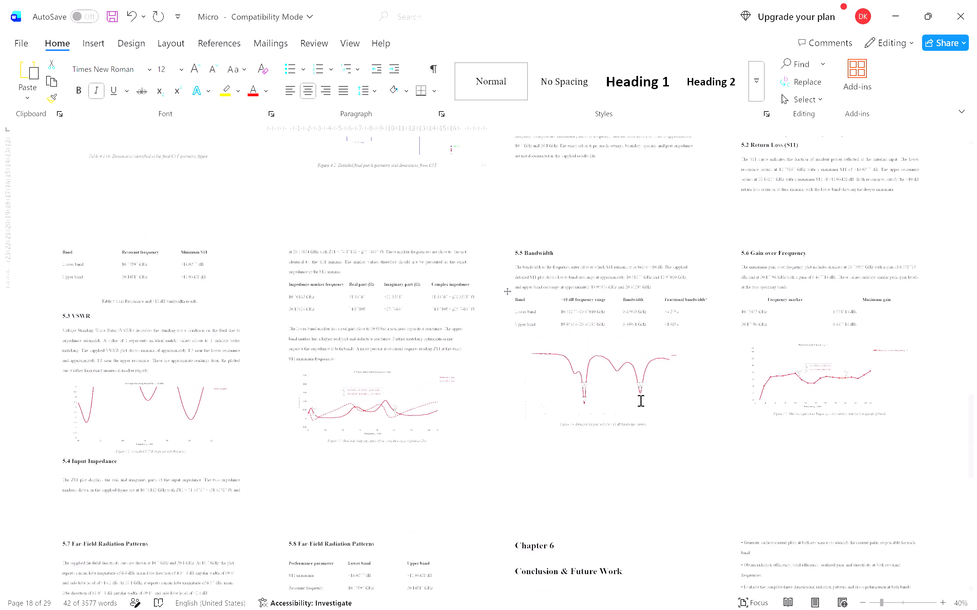
scroll(640, 400, up, 4)
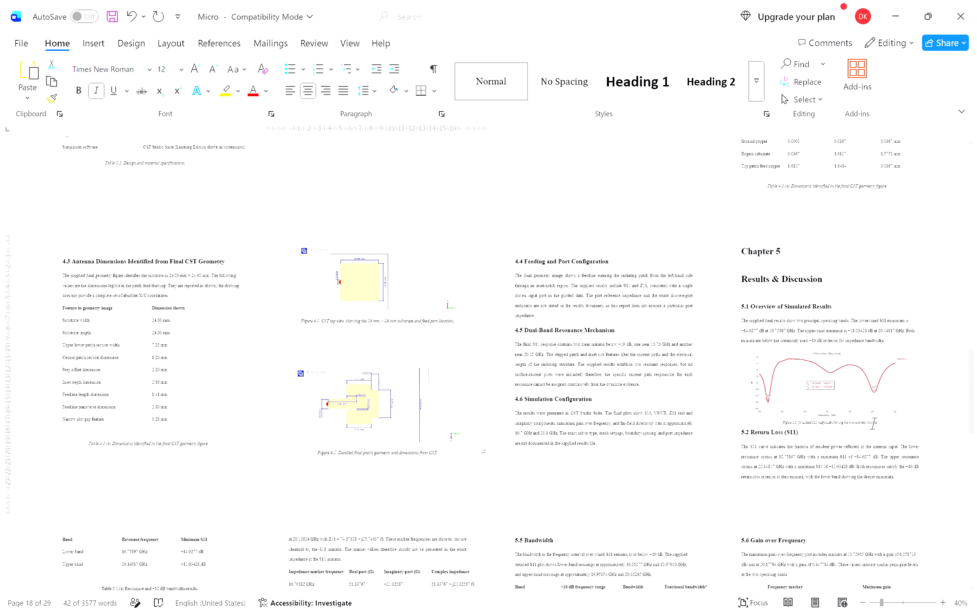
ctrl+drag(877, 423, 779, 422)
scroll(779, 422, down, 3)
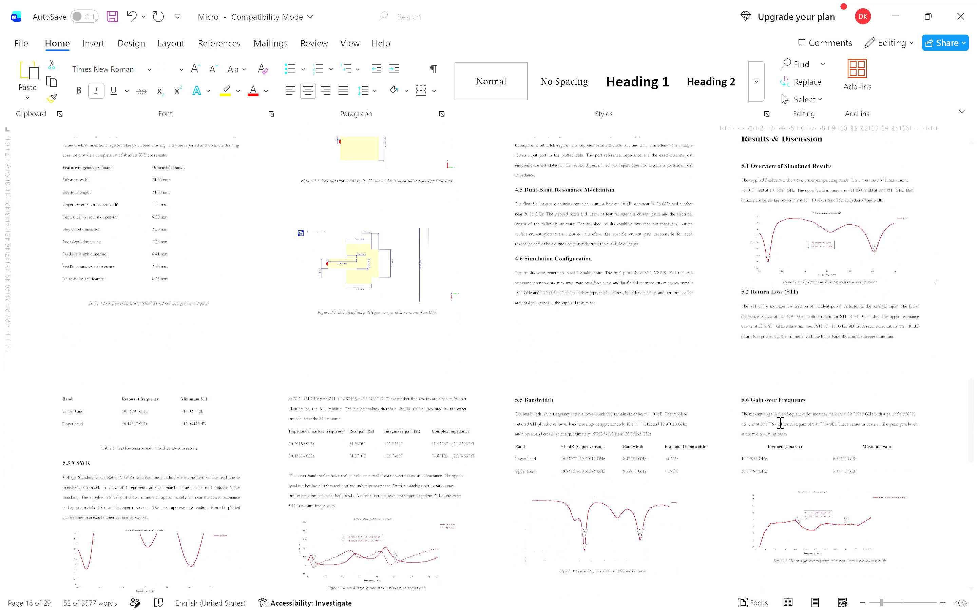
scroll(779, 422, down, 1)
scroll(444, 396, down, 1)
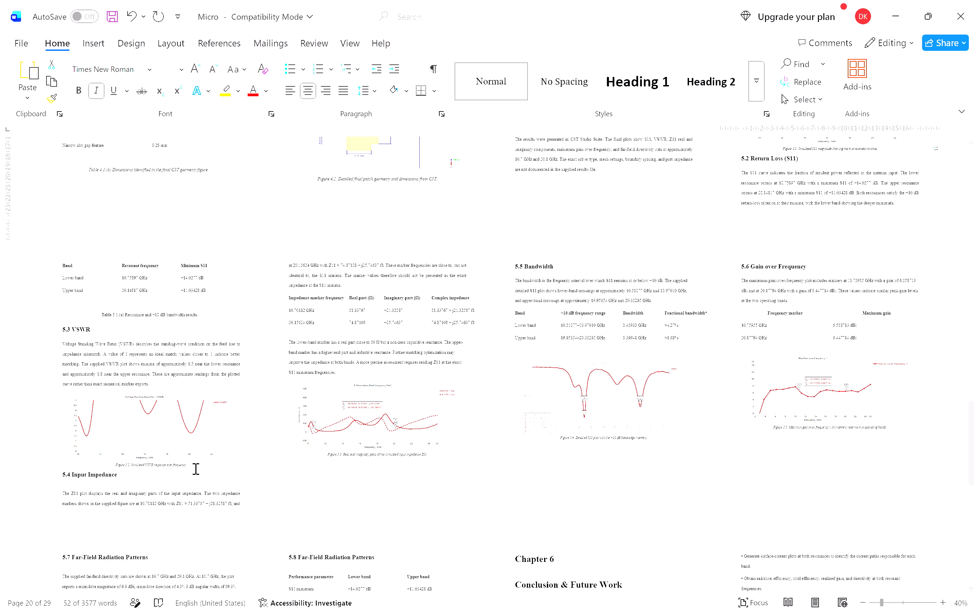
ctrl+drag(195, 468, 117, 468)
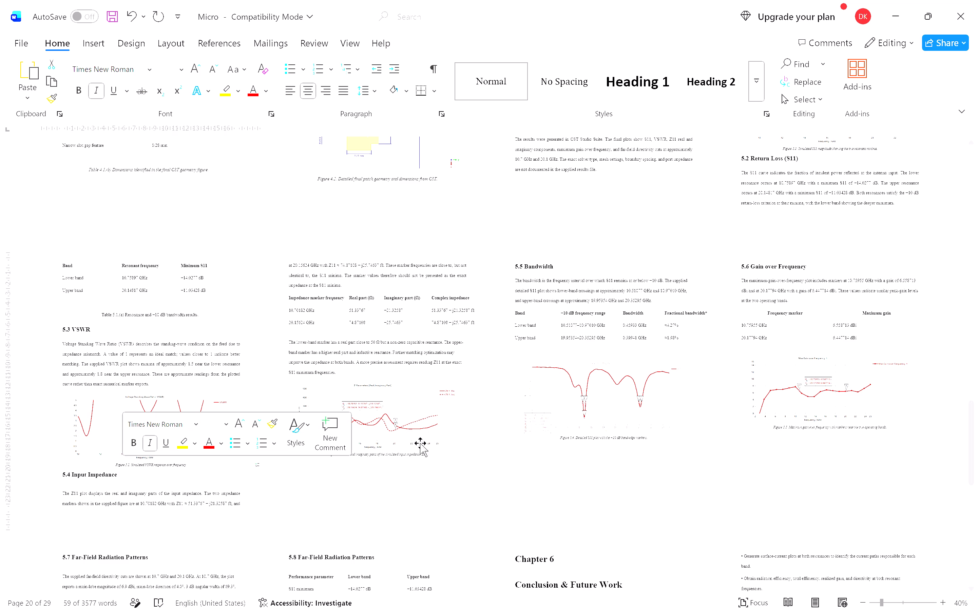
ctrl+drag(430, 453, 323, 458)
ctrl+drag(655, 436, 564, 443)
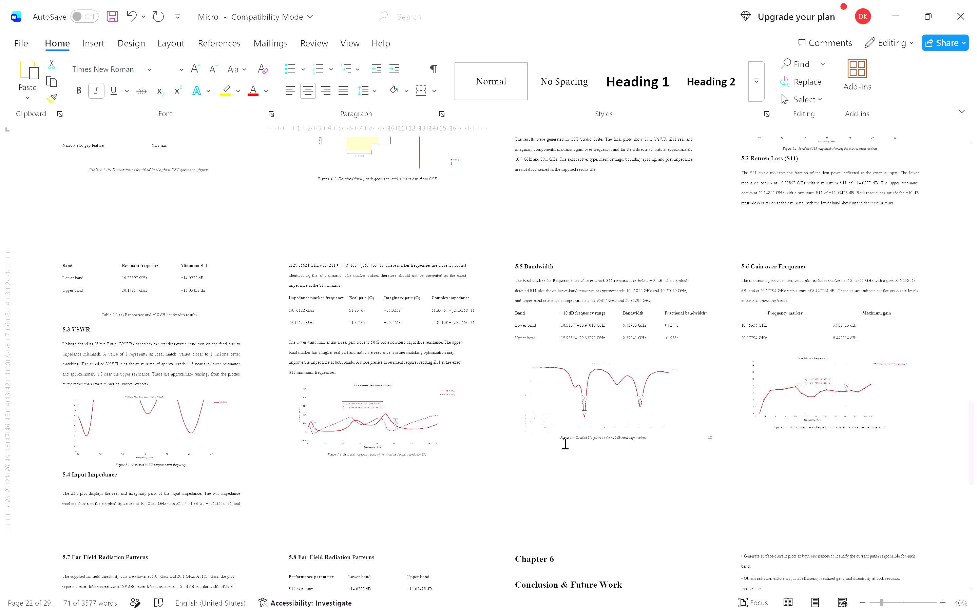
ctrl+drag(564, 443, 560, 441)
ctrl+drag(888, 425, 768, 431)
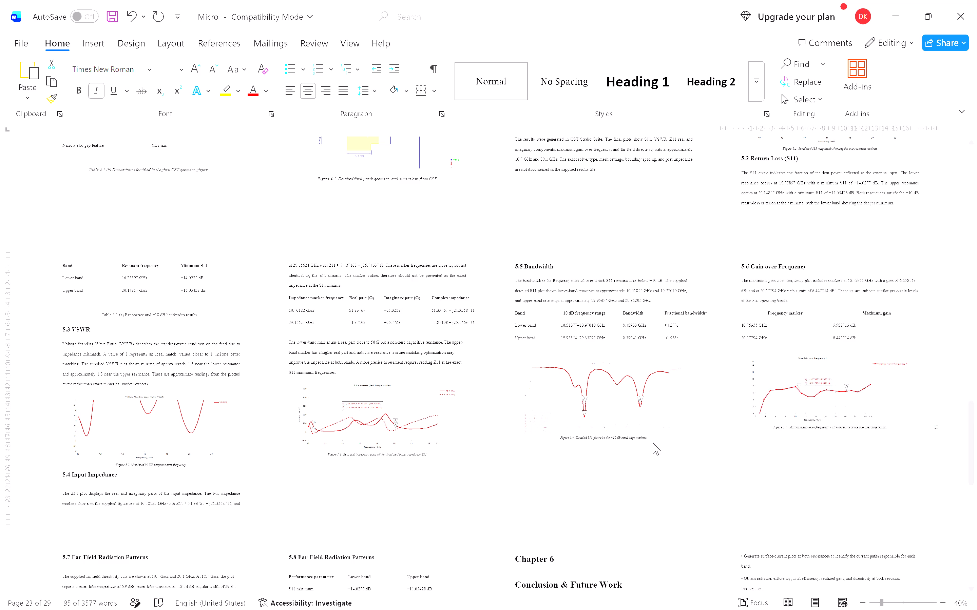
scroll(653, 443, down, 4)
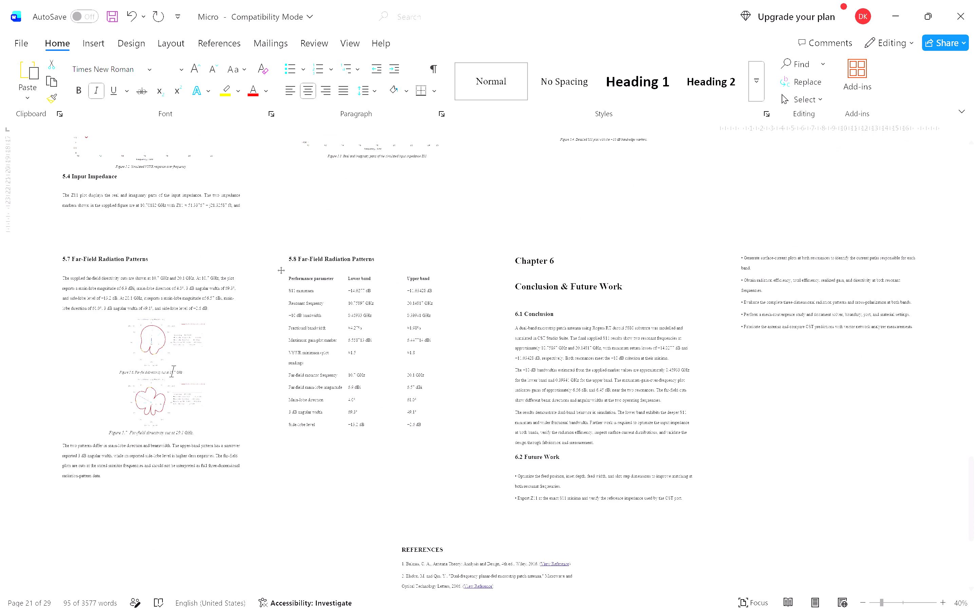
ctrl+drag(188, 374, 122, 371)
ctrl+drag(122, 371, 122, 372)
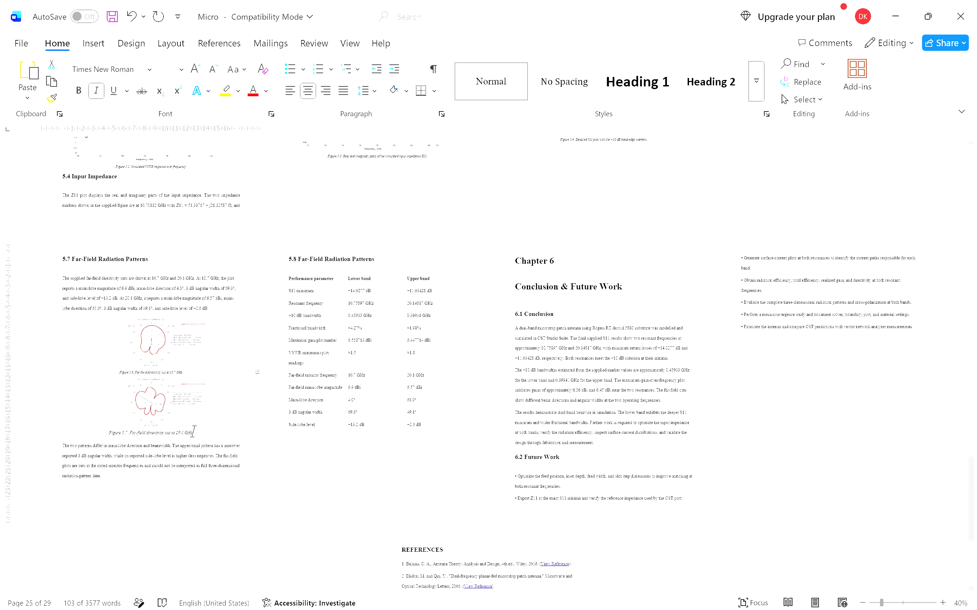
ctrl+drag(193, 431, 112, 438)
key(ctrl+c)
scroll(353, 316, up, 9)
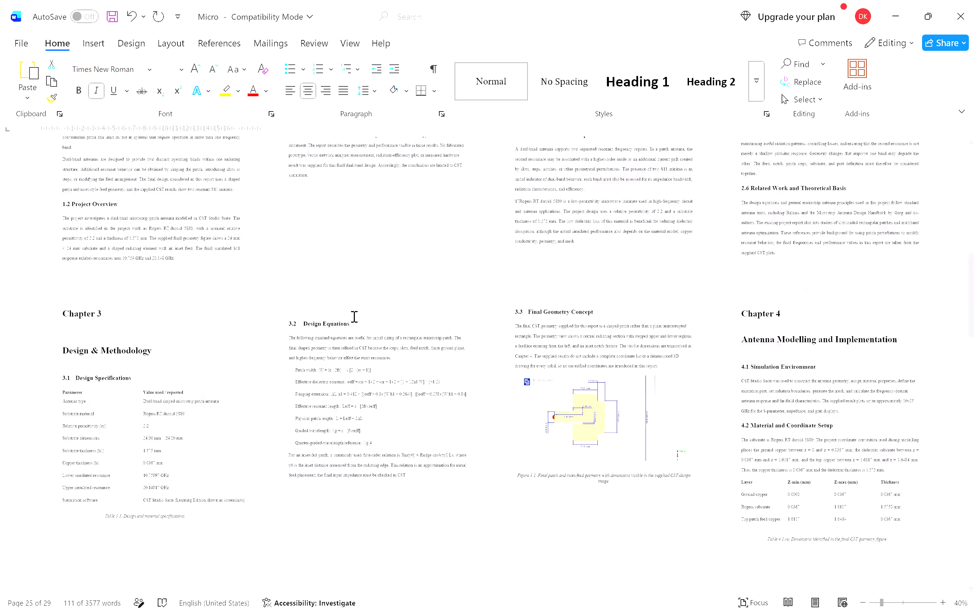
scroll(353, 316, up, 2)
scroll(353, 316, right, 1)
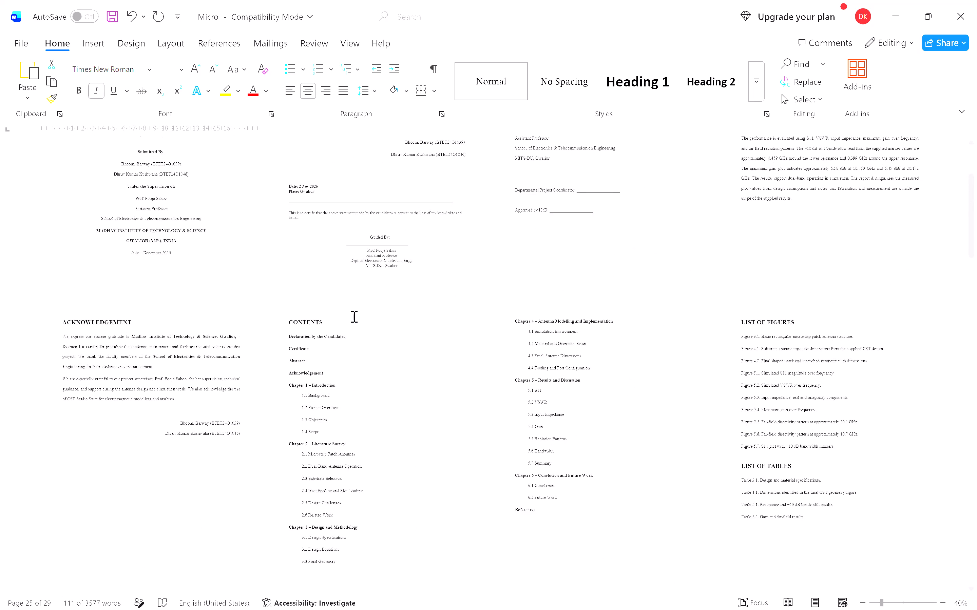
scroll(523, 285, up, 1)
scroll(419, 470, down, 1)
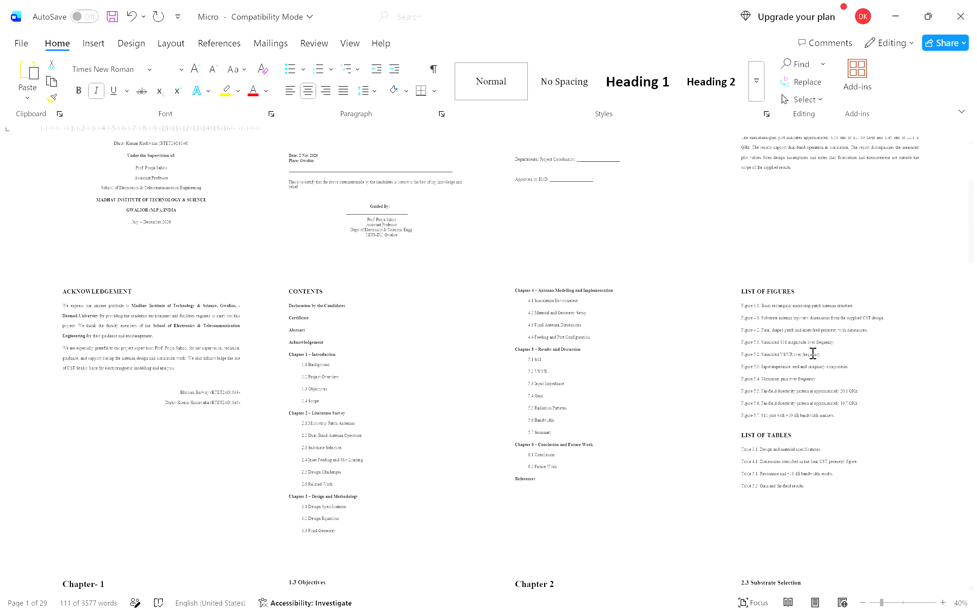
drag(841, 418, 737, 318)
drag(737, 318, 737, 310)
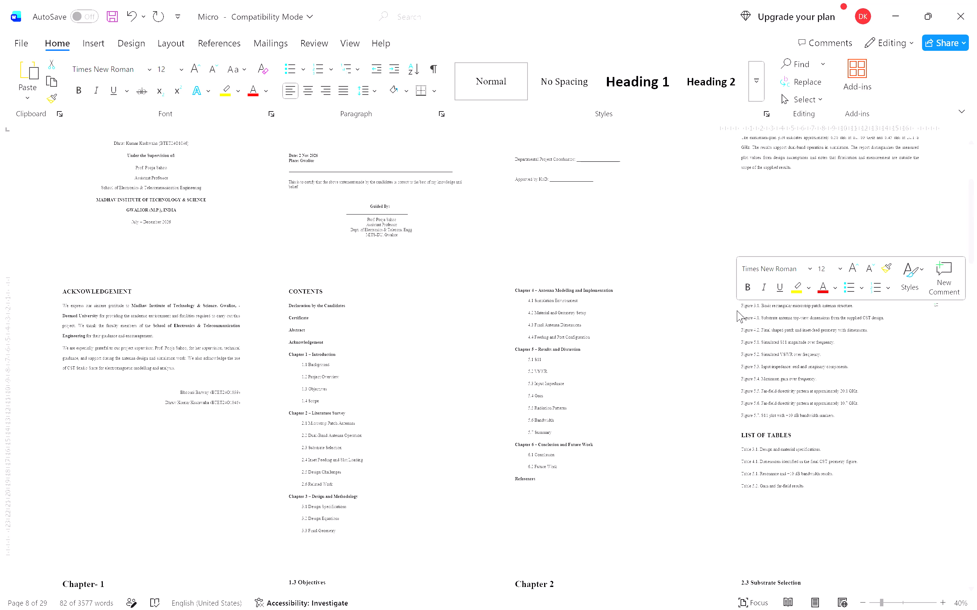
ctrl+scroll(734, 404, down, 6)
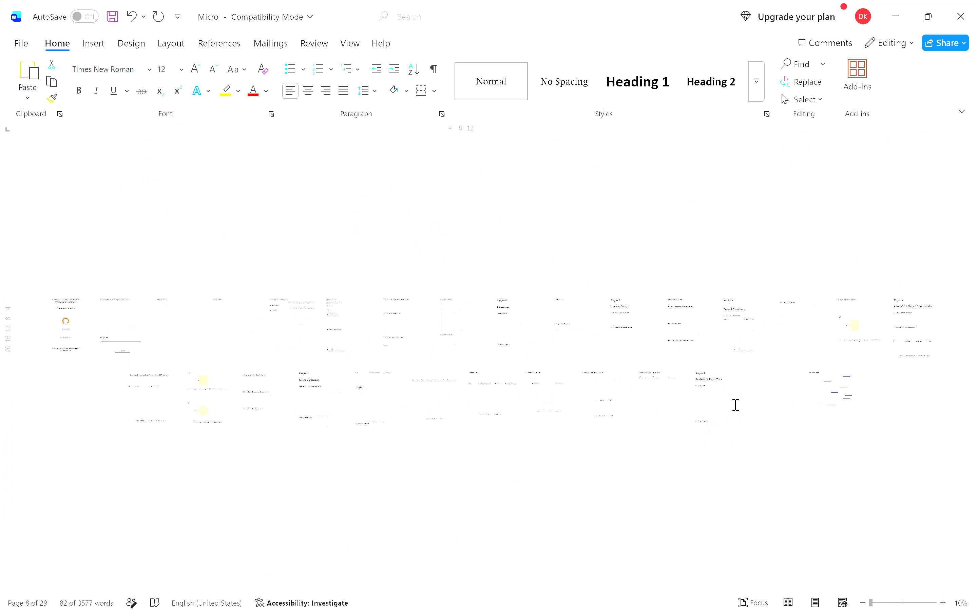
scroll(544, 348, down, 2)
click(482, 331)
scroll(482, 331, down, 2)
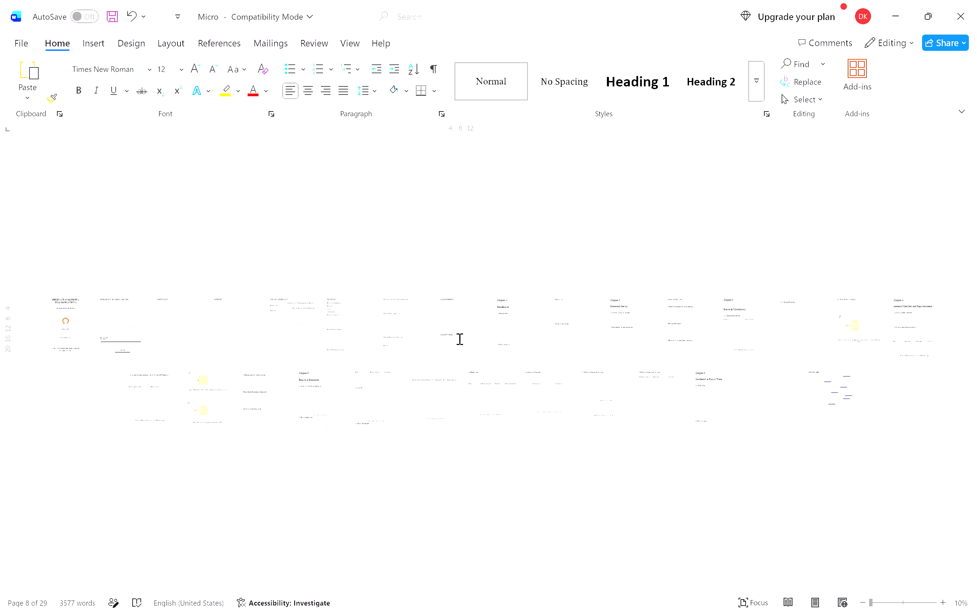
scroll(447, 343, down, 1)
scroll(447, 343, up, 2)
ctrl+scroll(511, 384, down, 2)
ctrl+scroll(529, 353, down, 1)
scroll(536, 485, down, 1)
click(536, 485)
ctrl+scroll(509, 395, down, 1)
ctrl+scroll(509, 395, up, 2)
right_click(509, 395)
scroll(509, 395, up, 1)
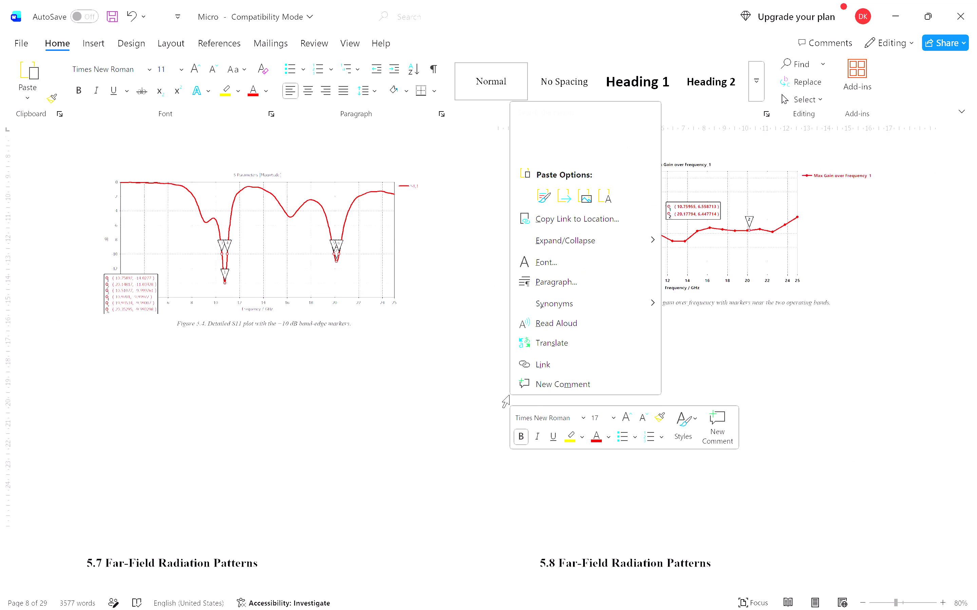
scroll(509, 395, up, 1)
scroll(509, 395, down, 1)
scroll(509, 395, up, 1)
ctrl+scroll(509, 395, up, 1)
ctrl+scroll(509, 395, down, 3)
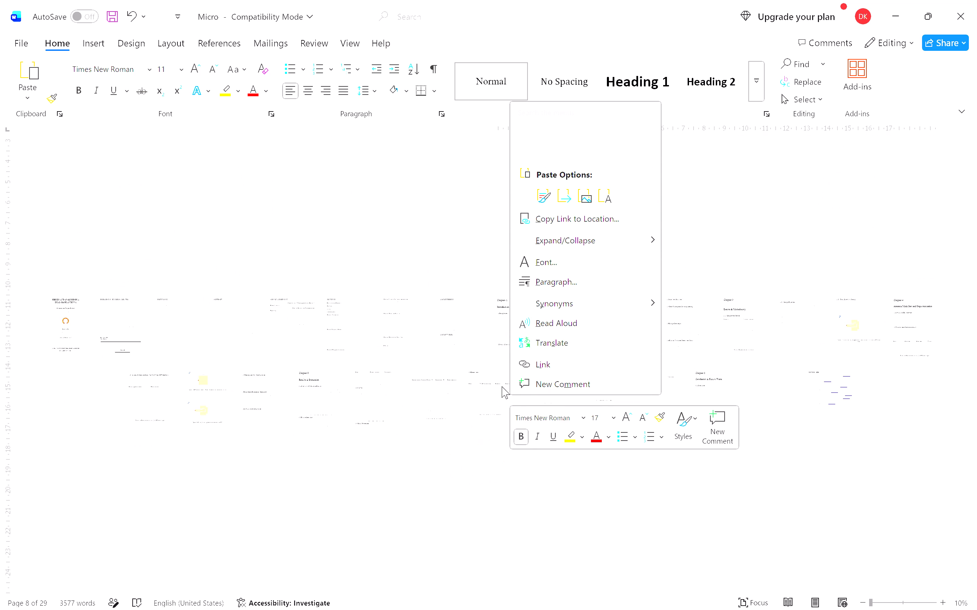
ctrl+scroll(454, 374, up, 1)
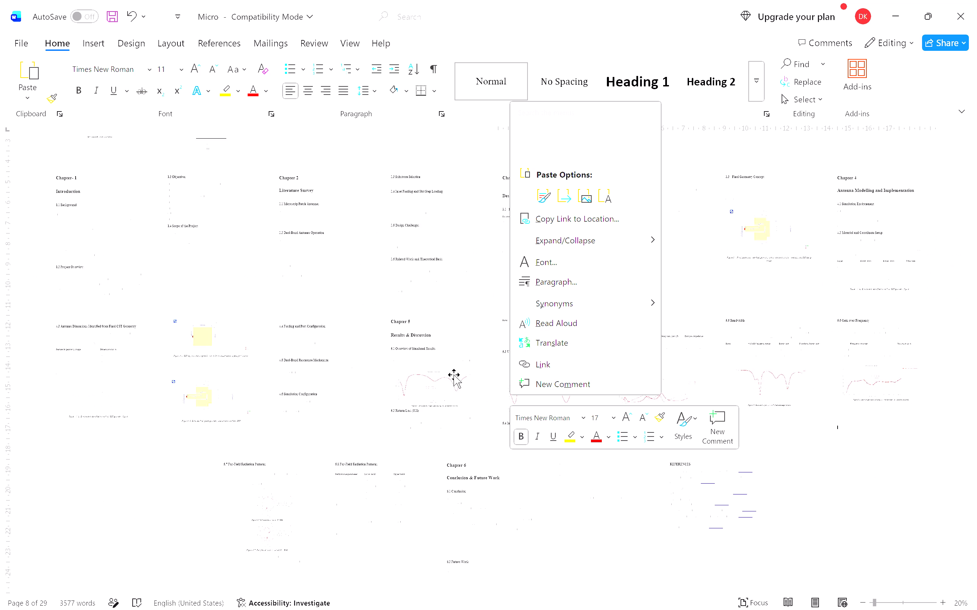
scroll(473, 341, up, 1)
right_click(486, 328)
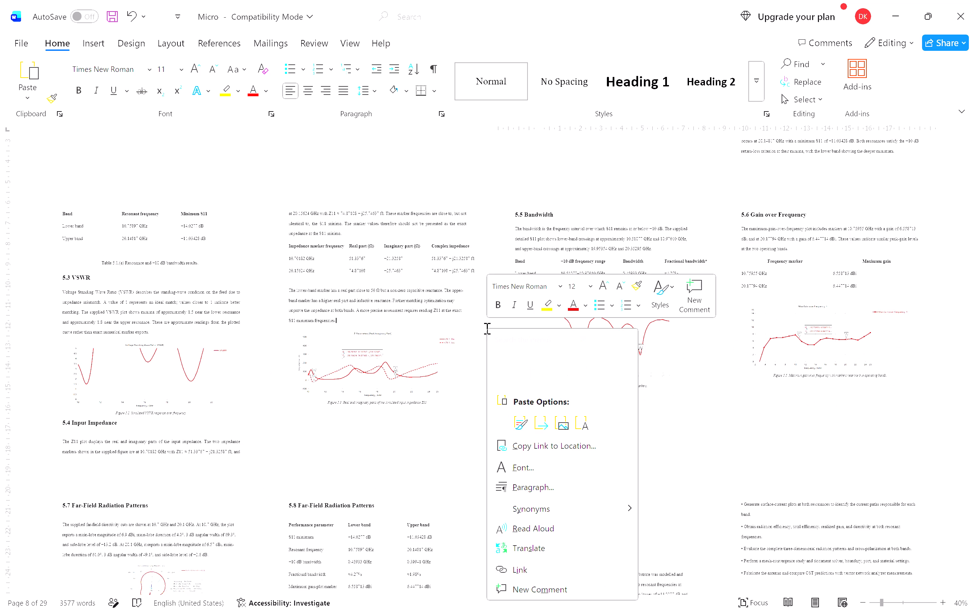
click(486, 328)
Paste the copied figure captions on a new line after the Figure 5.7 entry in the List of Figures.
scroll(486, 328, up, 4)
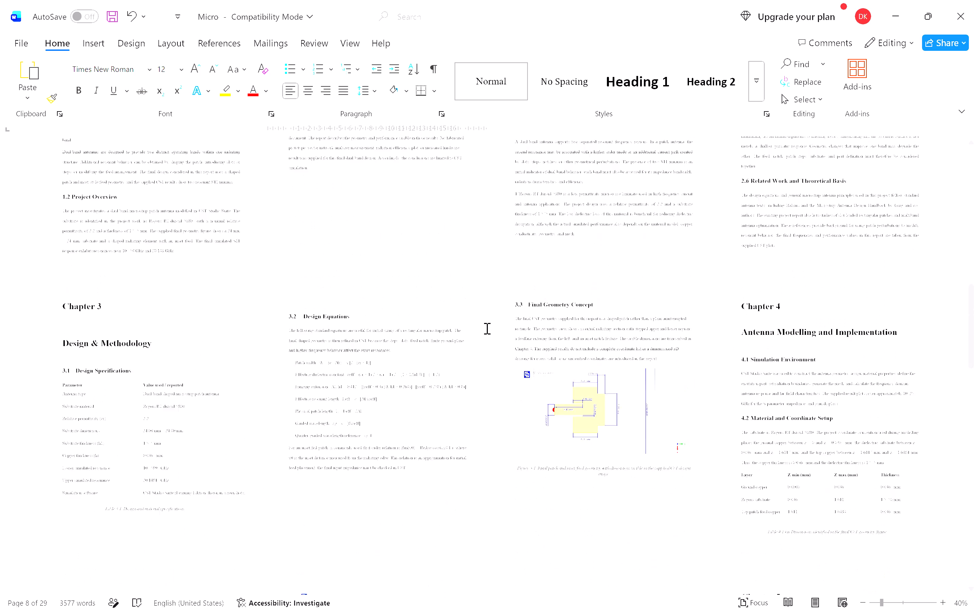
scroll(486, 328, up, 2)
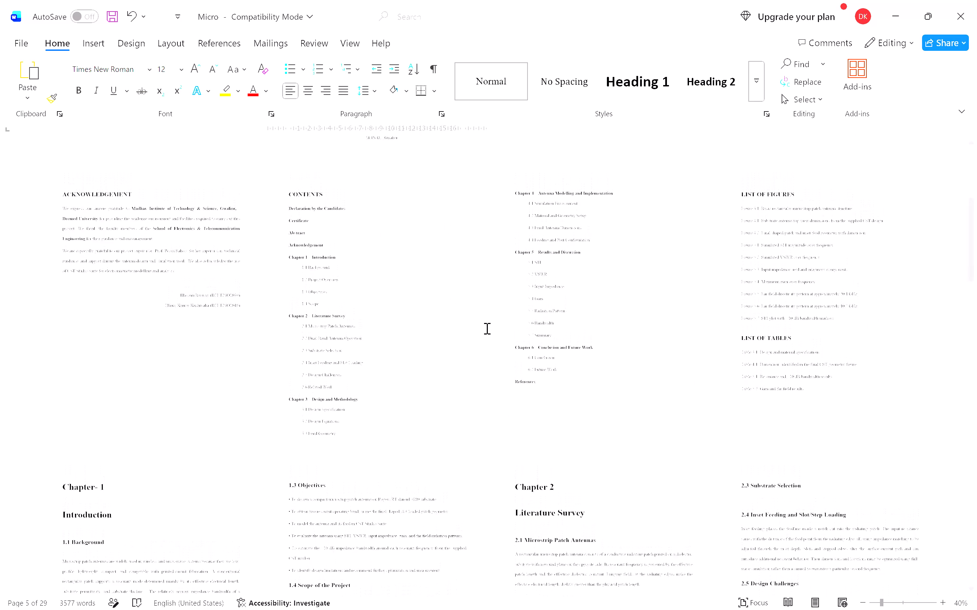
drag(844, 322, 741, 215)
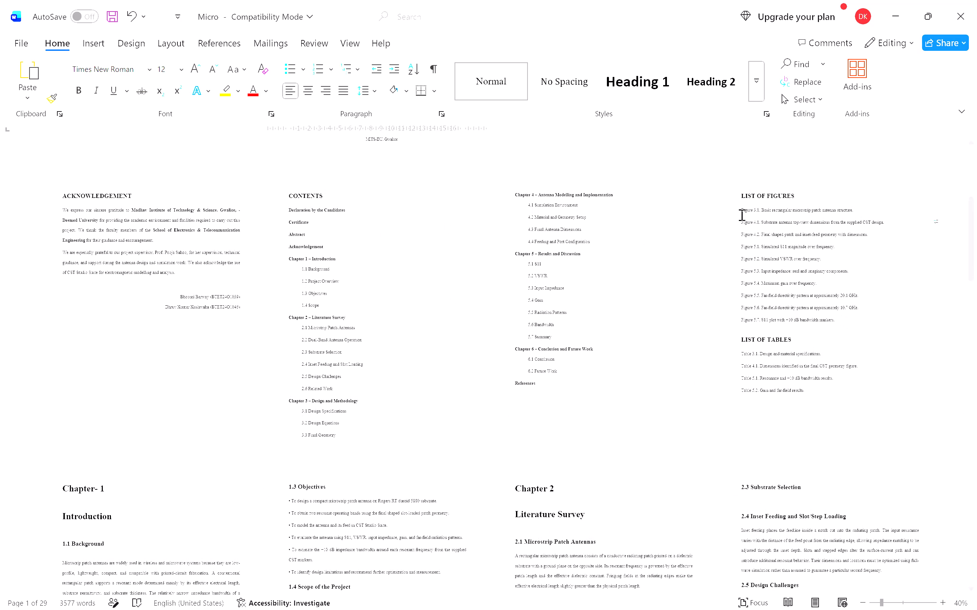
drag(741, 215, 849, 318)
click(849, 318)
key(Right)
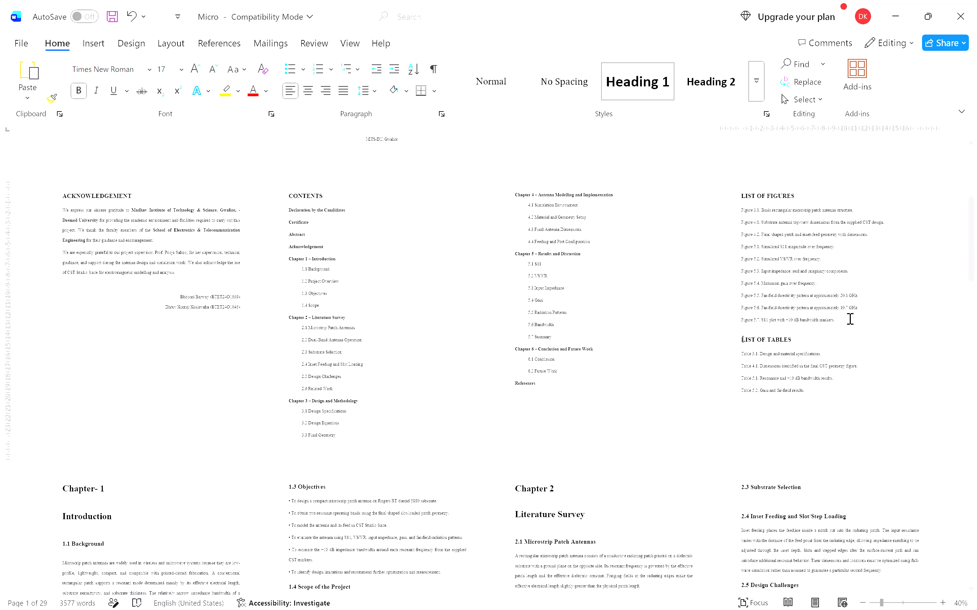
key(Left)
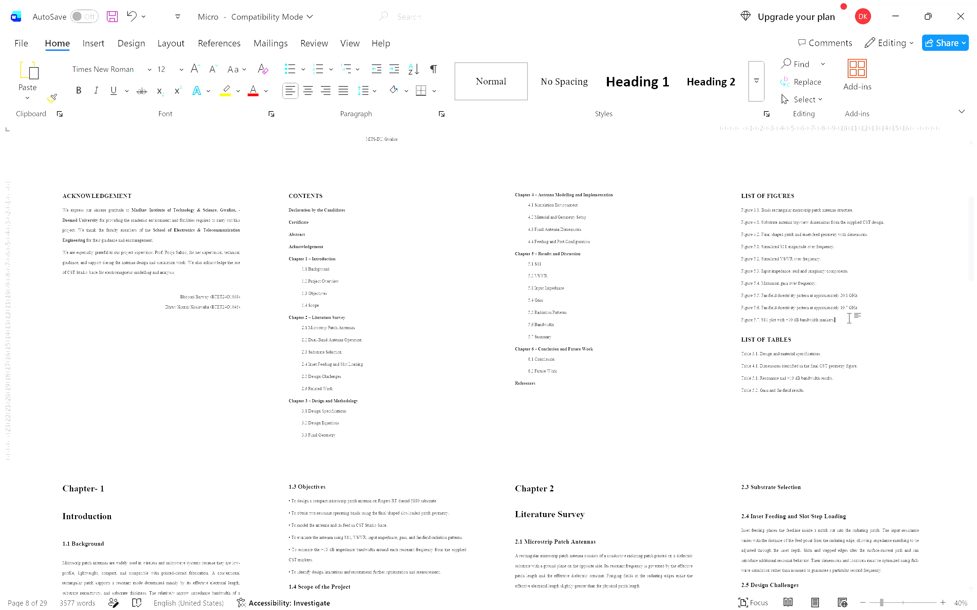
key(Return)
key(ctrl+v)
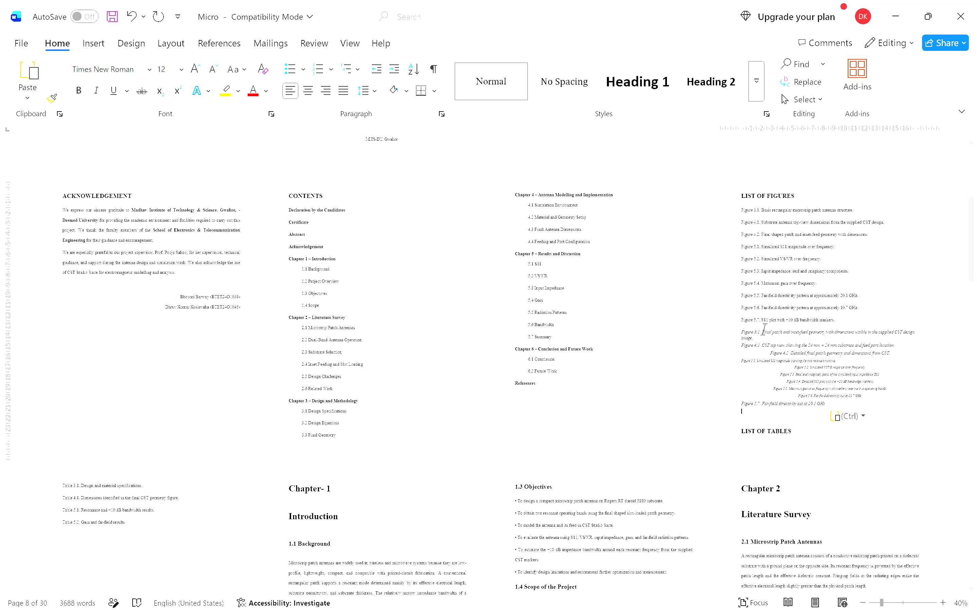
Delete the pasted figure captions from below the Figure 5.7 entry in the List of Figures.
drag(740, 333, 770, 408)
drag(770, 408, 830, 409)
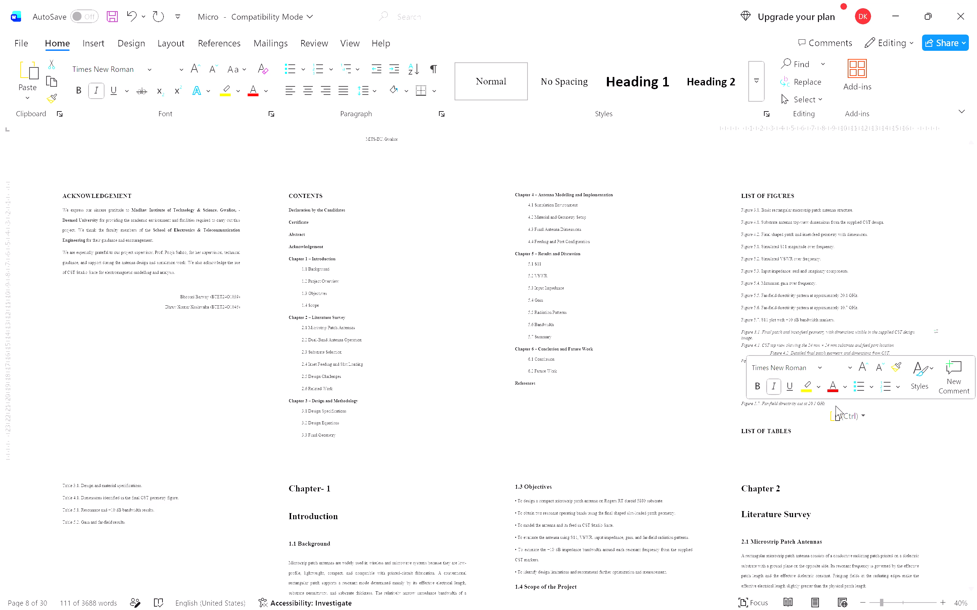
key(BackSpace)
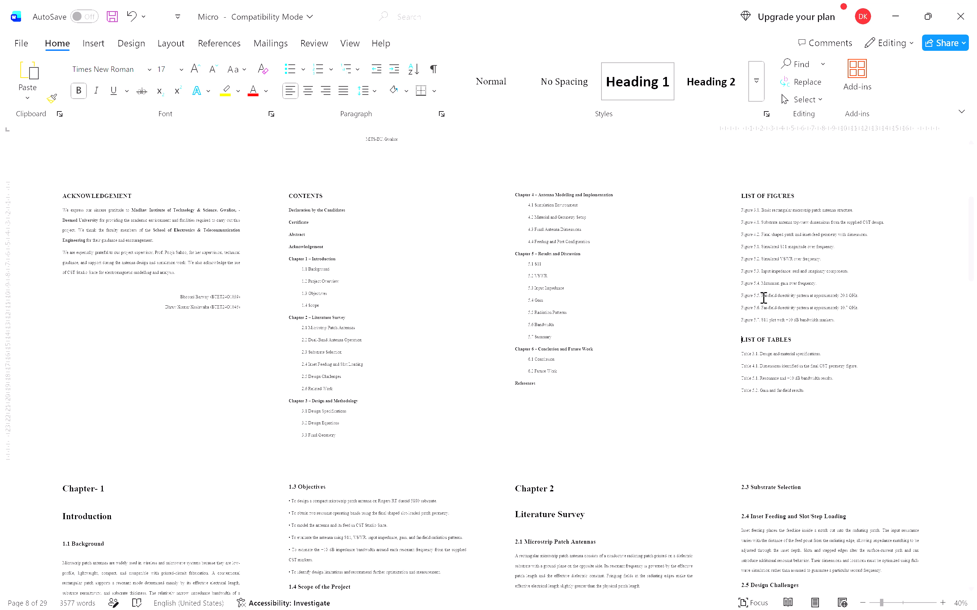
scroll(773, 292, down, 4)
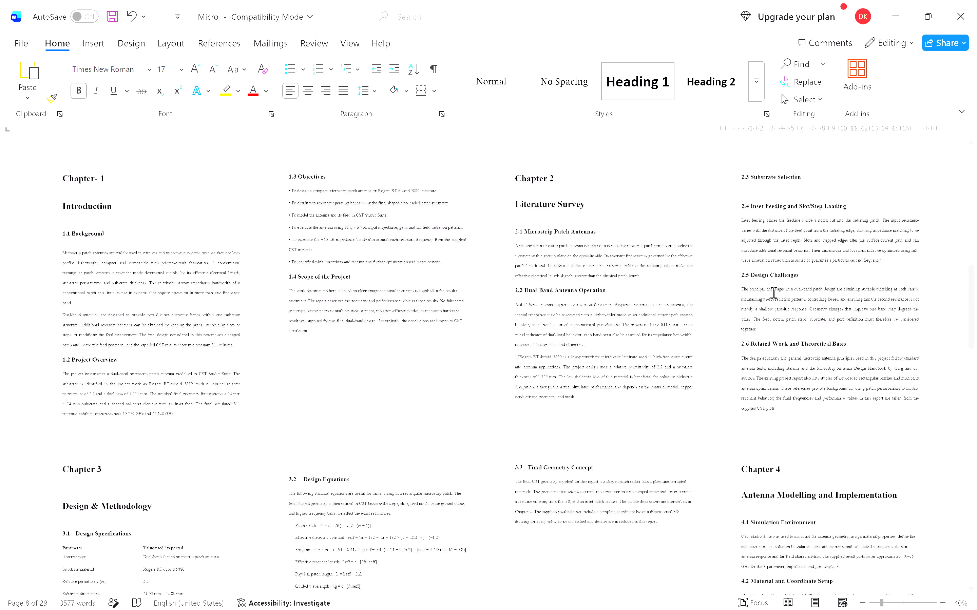
Push the 5.4 Input Impedance heading down with blank lines so that it starts at the top of the following page.
scroll(773, 292, down, 4)
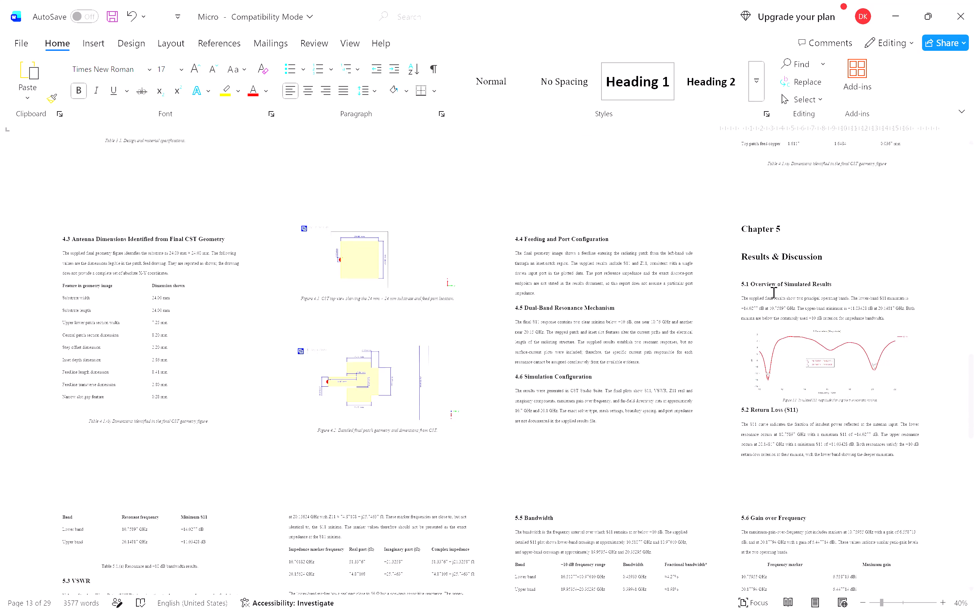
scroll(773, 292, down, 2)
scroll(773, 292, up, 1)
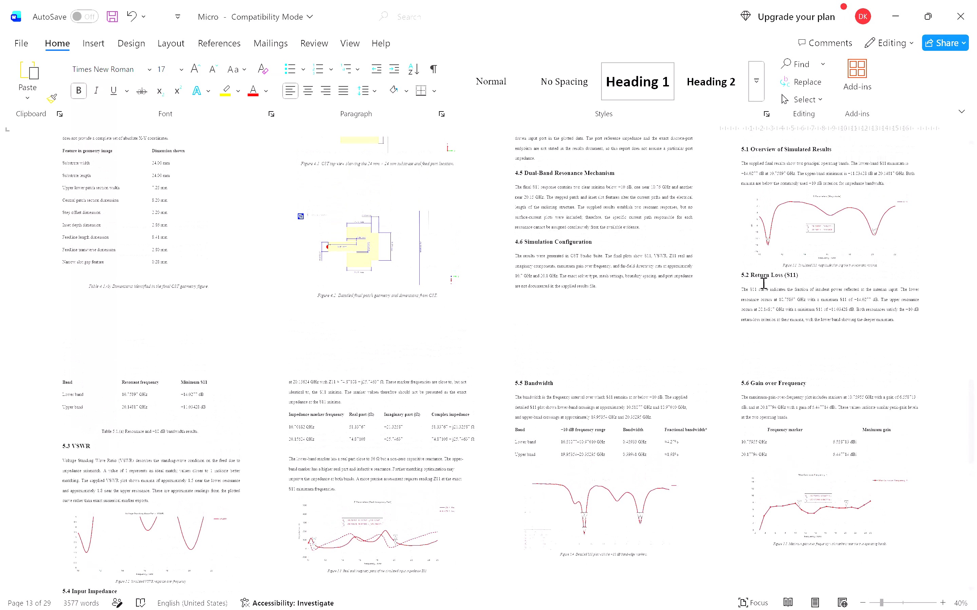
scroll(598, 395, down, 1)
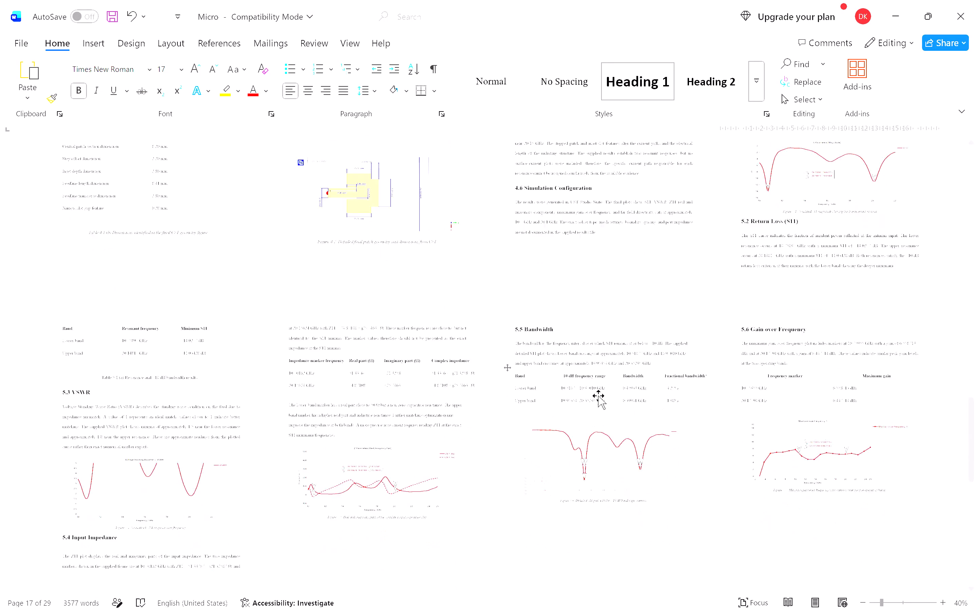
scroll(598, 395, down, 1)
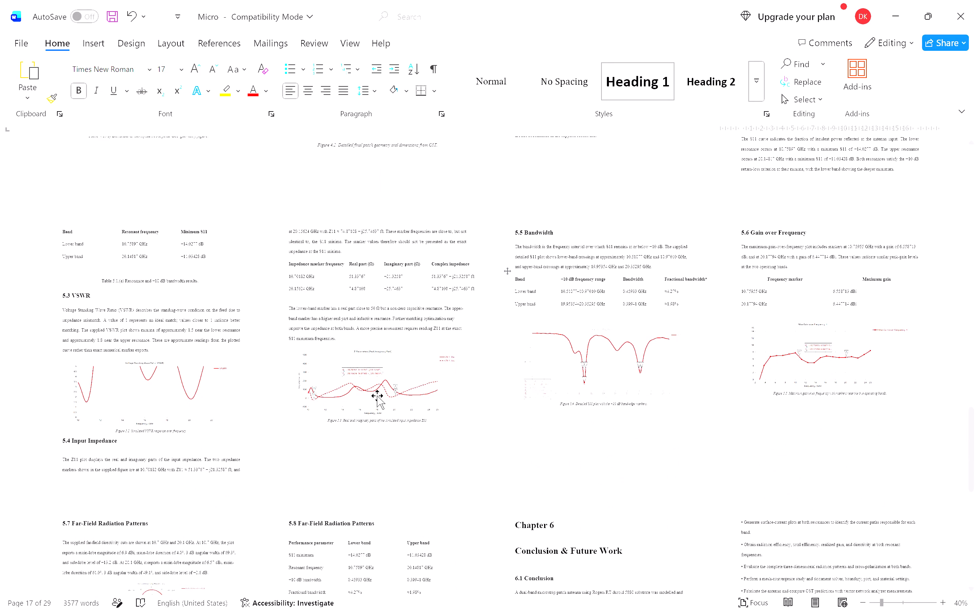
click(377, 395)
click(360, 472)
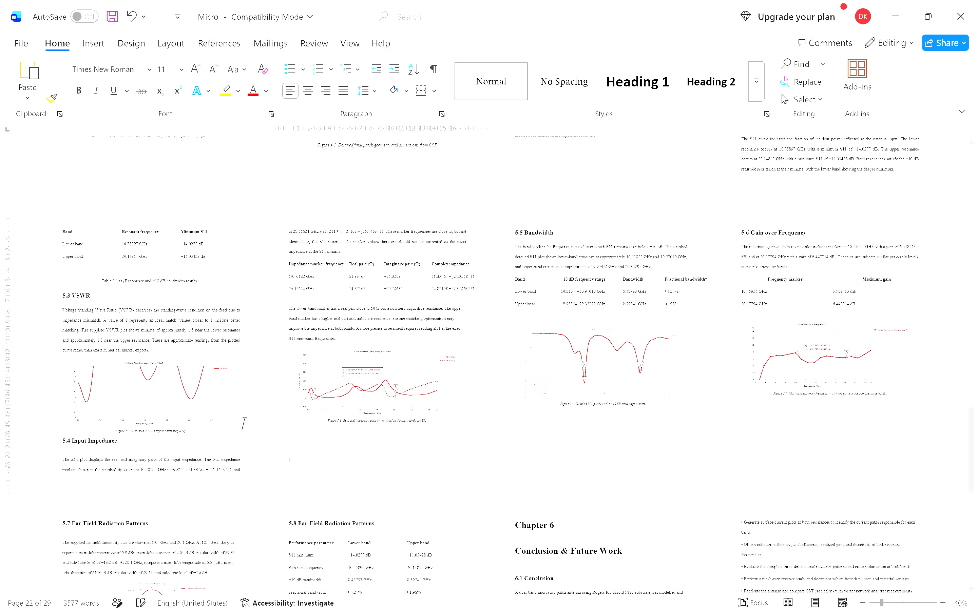
click(61, 444)
key(Return)
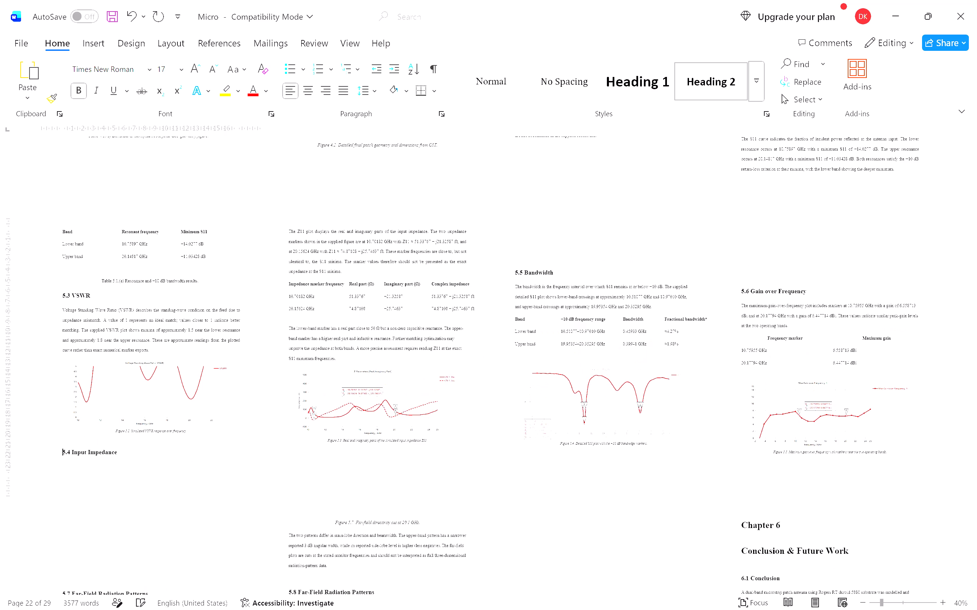
key(Return)
key(Return)
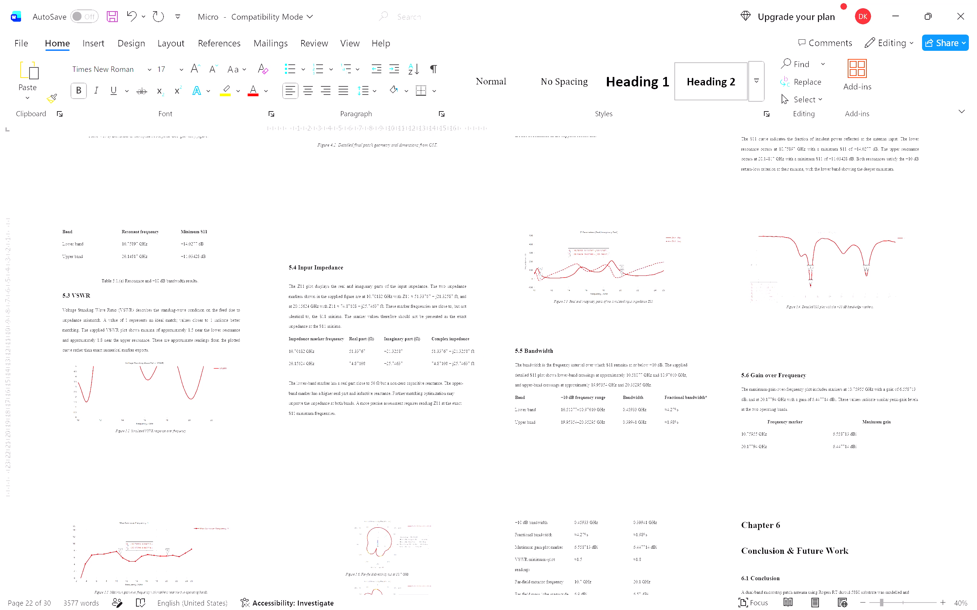
key(Up)
key(BackSpace)
key(Return)
key(Return)
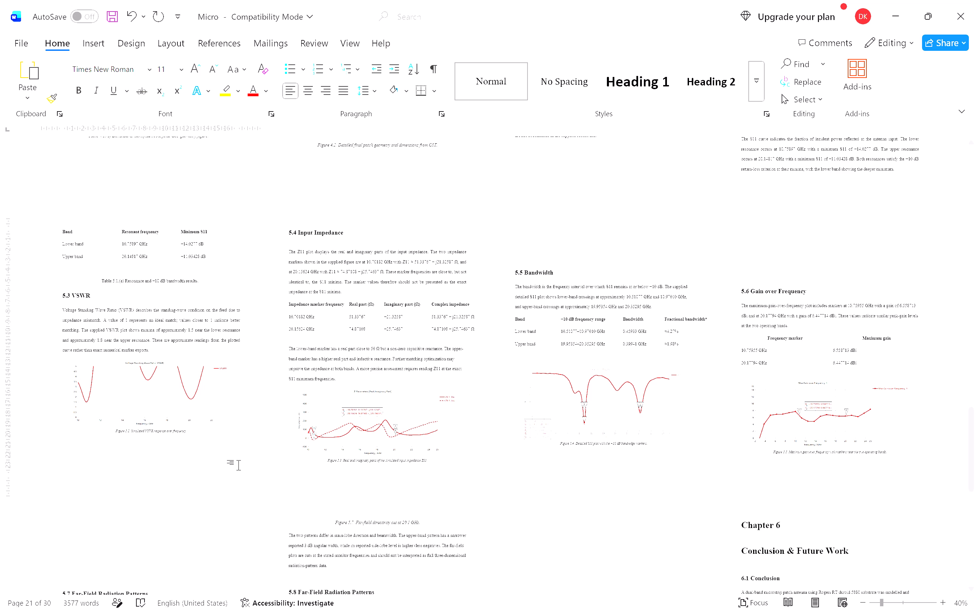
Delete the empty lines above the 5.5 Bandwidth heading so that it starts at the top of its page.
click(550, 263)
key(BackSpace)
key(BackSpace)
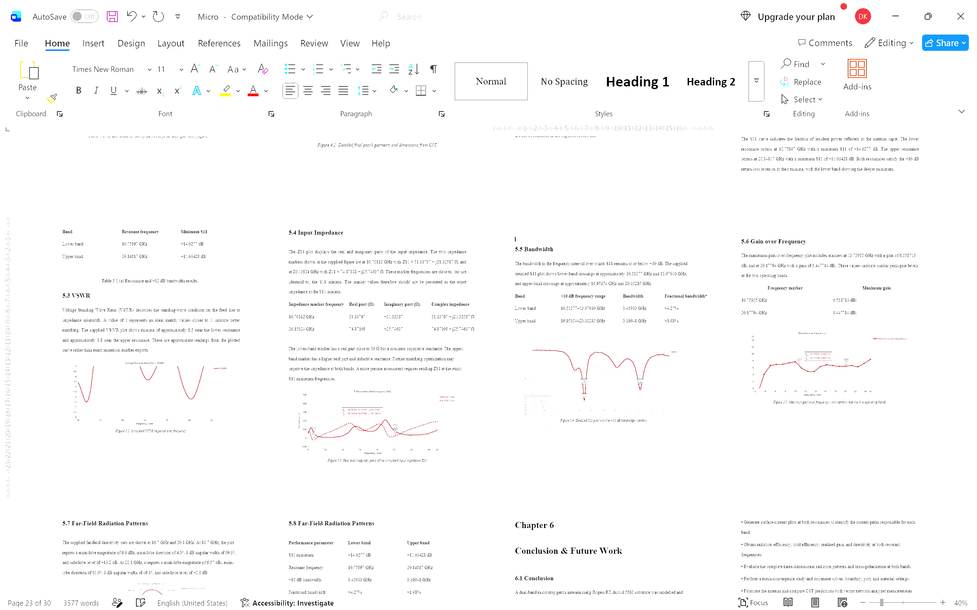
key(BackSpace)
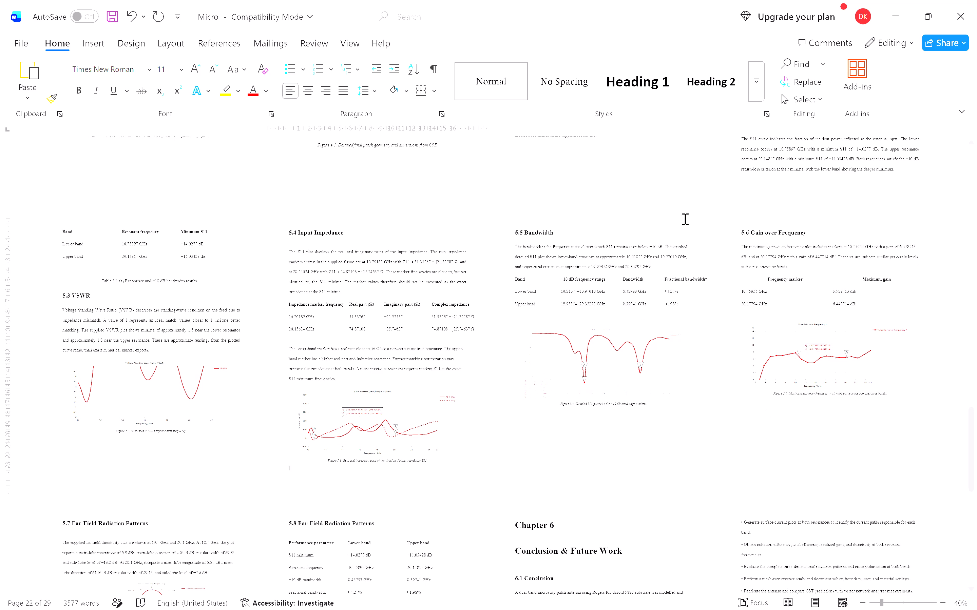
Rename the heading of section 5.8 from Far-Field Radiation Patterns to Results.
scroll(643, 317, down, 3)
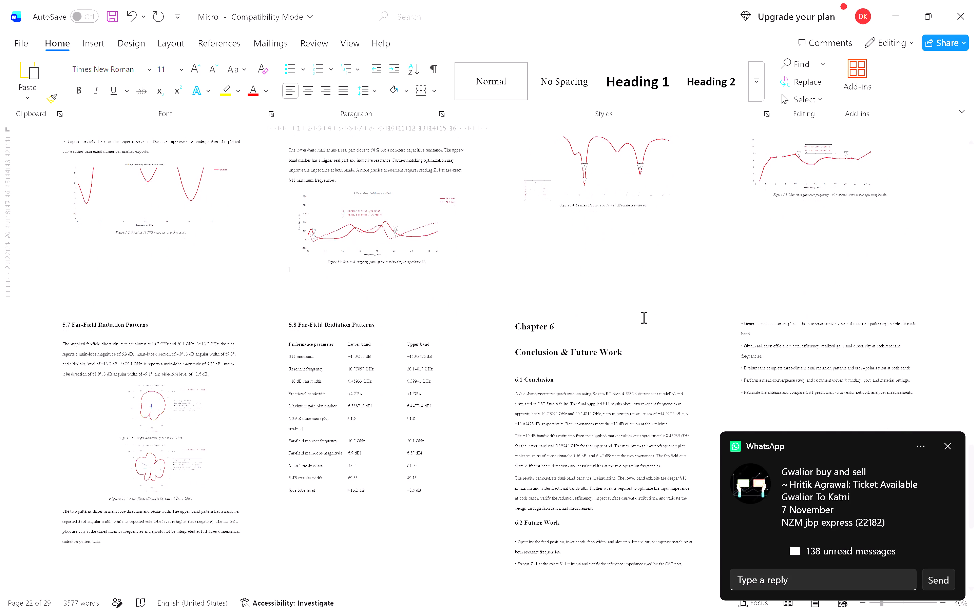
click(377, 322)
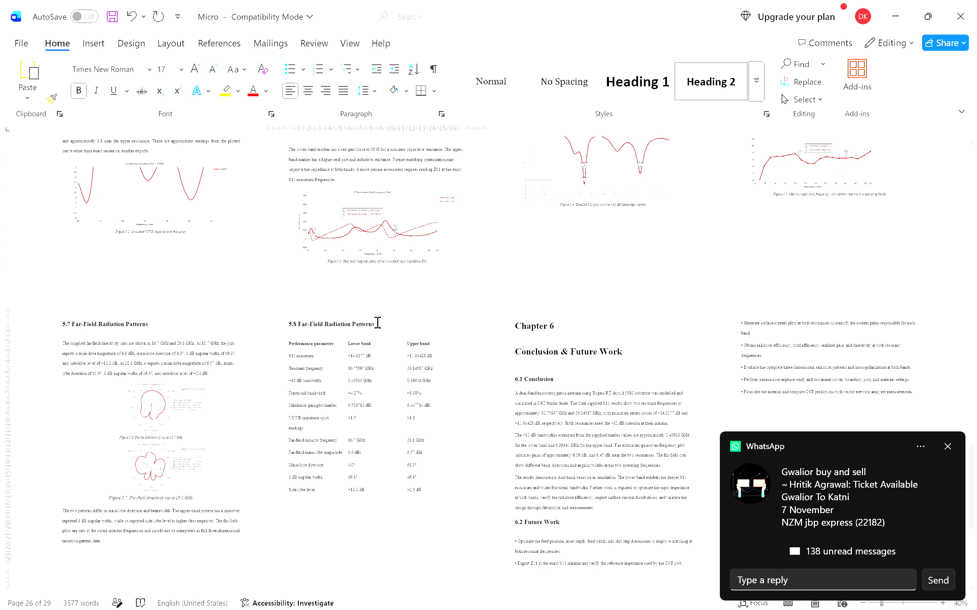
key(ctrl+BackSpace)
key(ctrl+BackSpace)
key(ctrl+BackSpace)
key(ctrl+BackSpace)
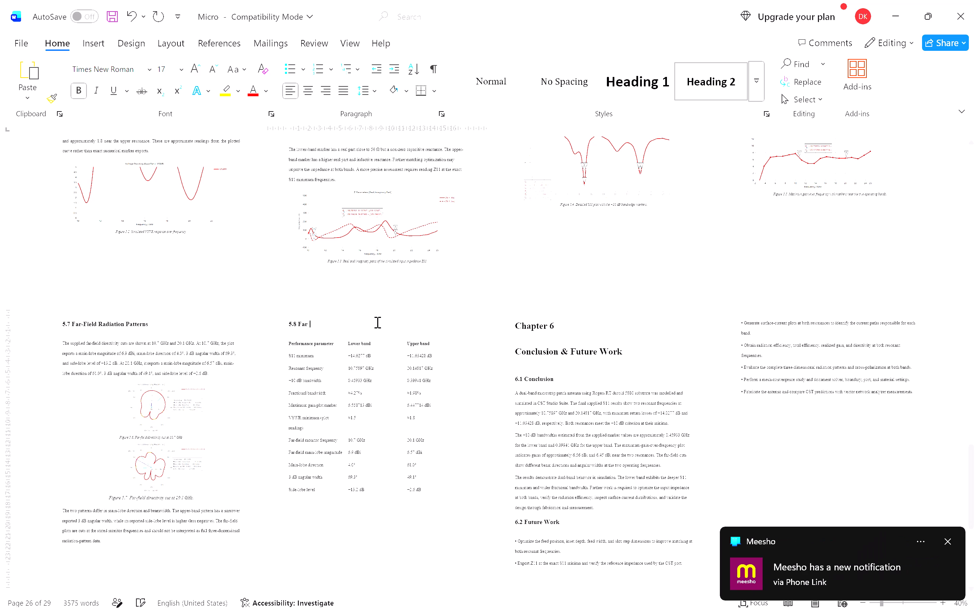
key(BackSpace)
key(BackSpace)
key(BackSpace)
text(Resl)
key(BackSpace)
text(utl)
key(BackSpace)
key(BackSpace)
text(lts)
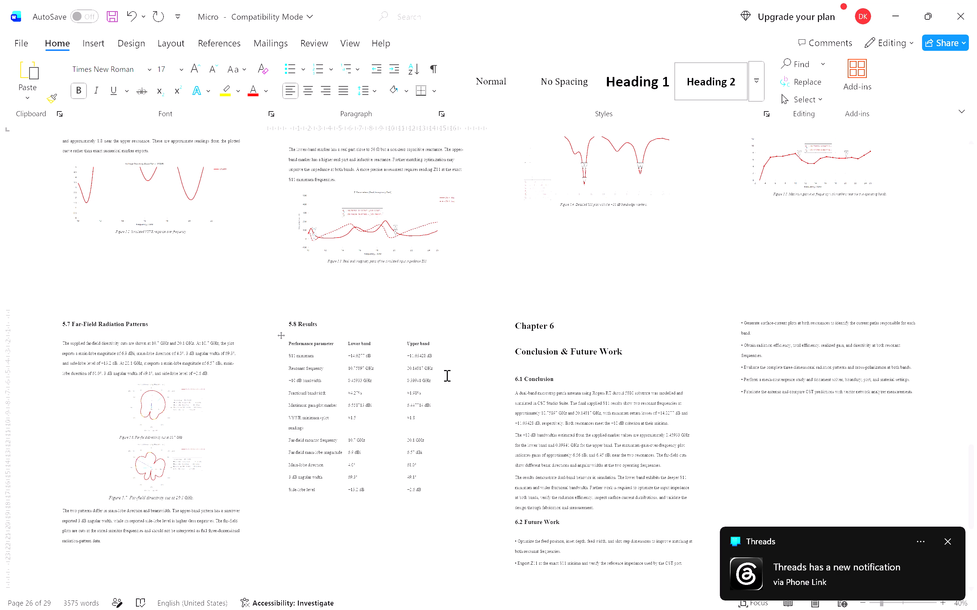
Shorten the −10 dB bandwidth row label in the section 5.8 results table to Bandwidth.
click(301, 383)
key(Right)
key(Right)
key(ctrl+BackSpace)
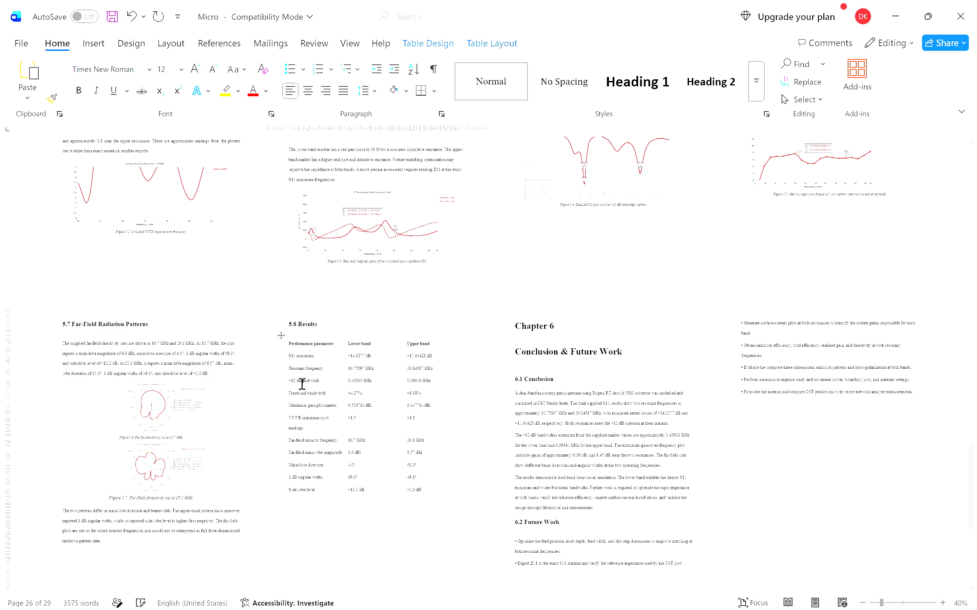
key(ctrl+BackSpace)
key(ctrl+BackSpace)
key(BackSpace)
key(shift+b)
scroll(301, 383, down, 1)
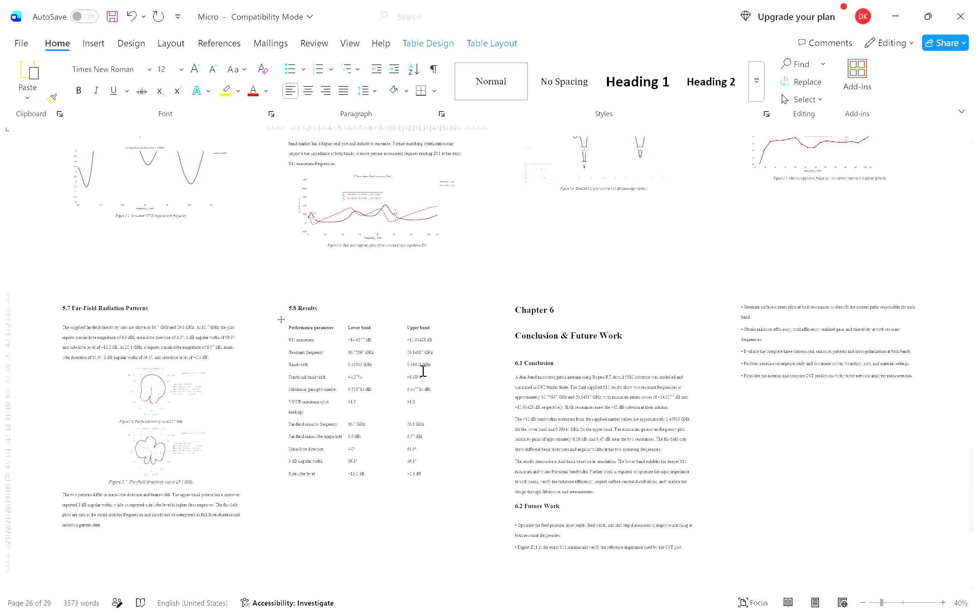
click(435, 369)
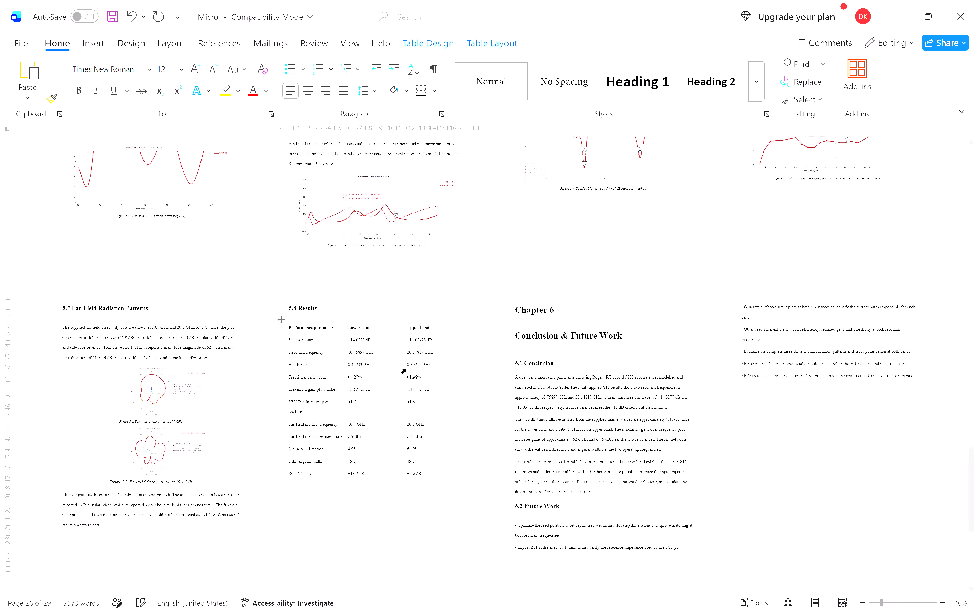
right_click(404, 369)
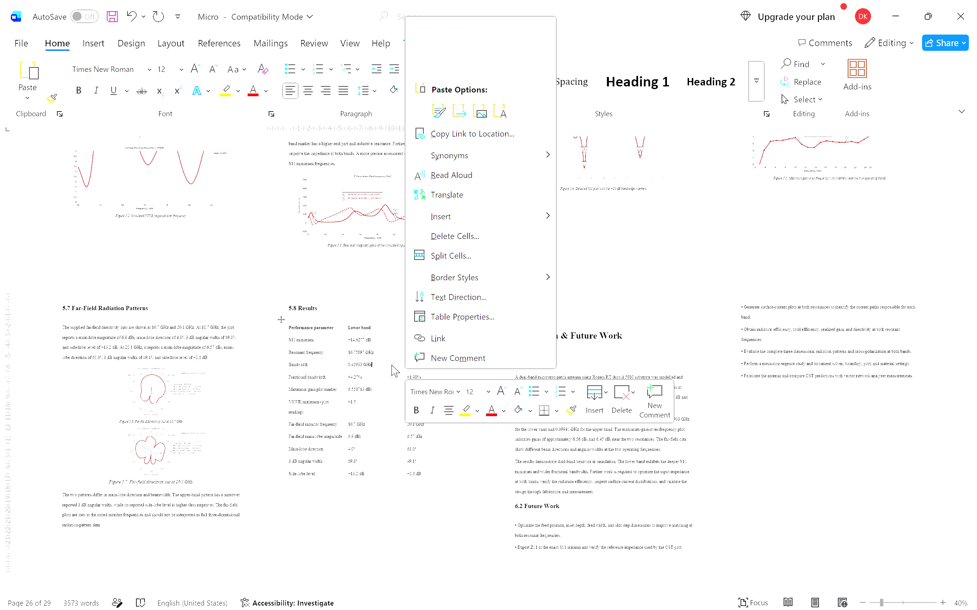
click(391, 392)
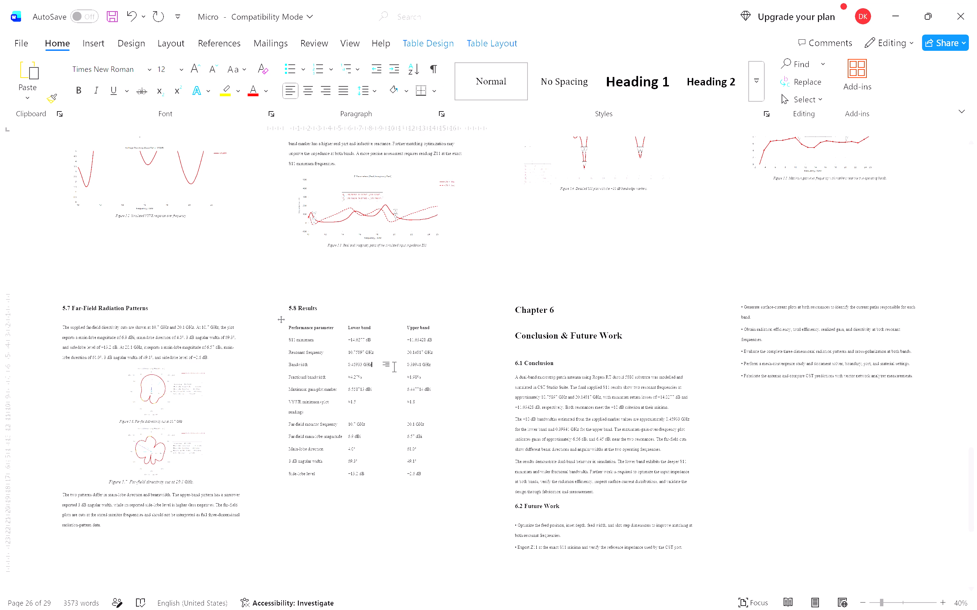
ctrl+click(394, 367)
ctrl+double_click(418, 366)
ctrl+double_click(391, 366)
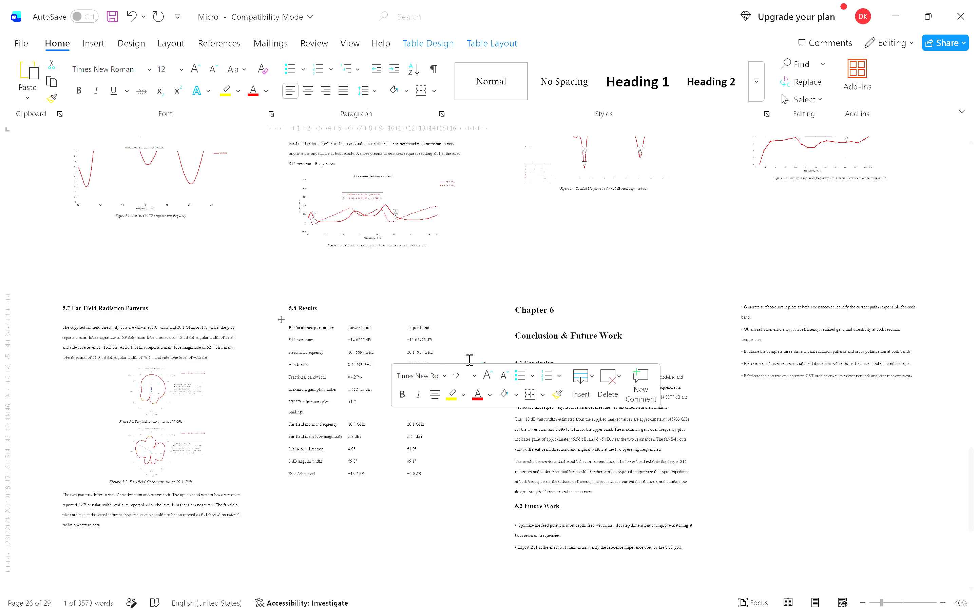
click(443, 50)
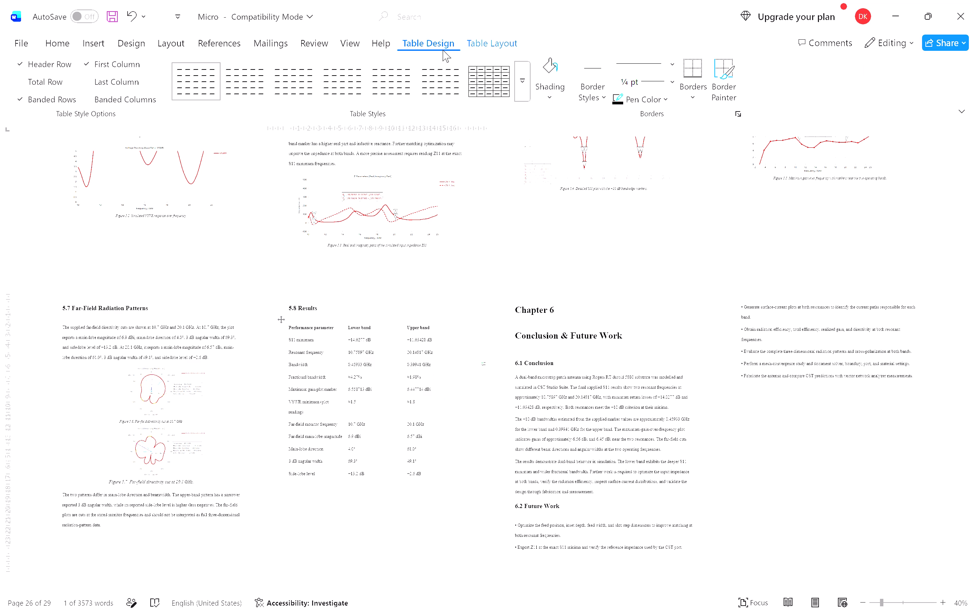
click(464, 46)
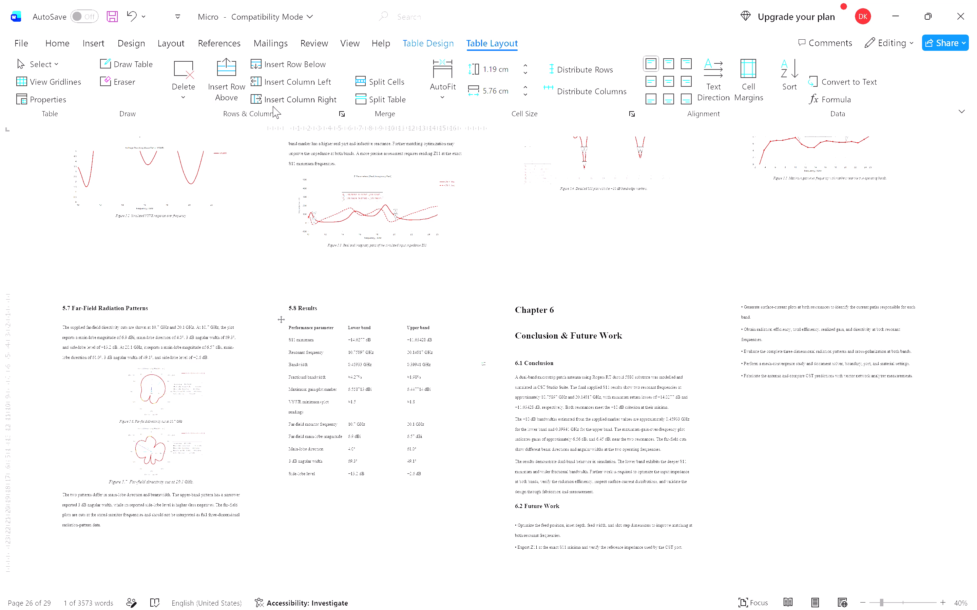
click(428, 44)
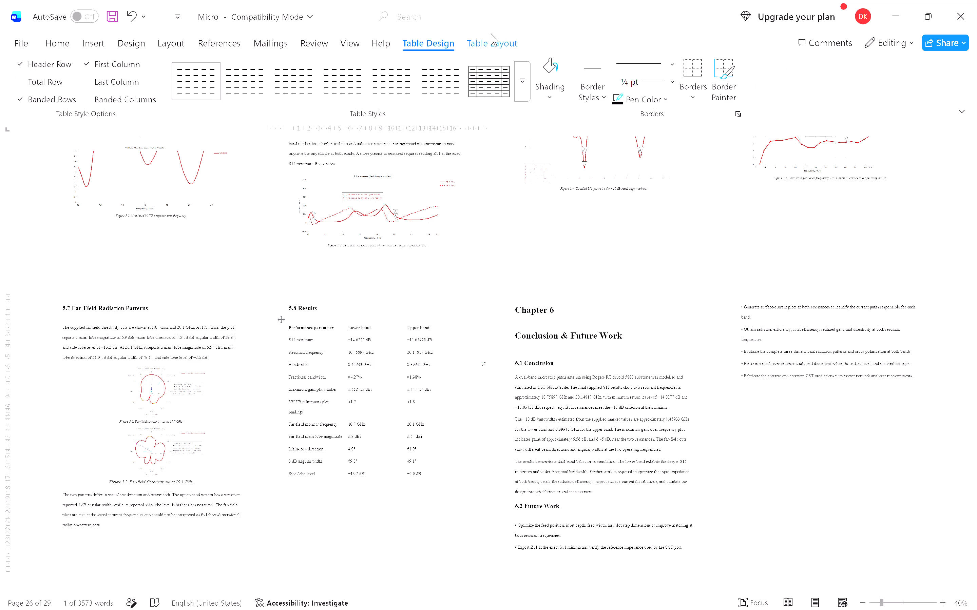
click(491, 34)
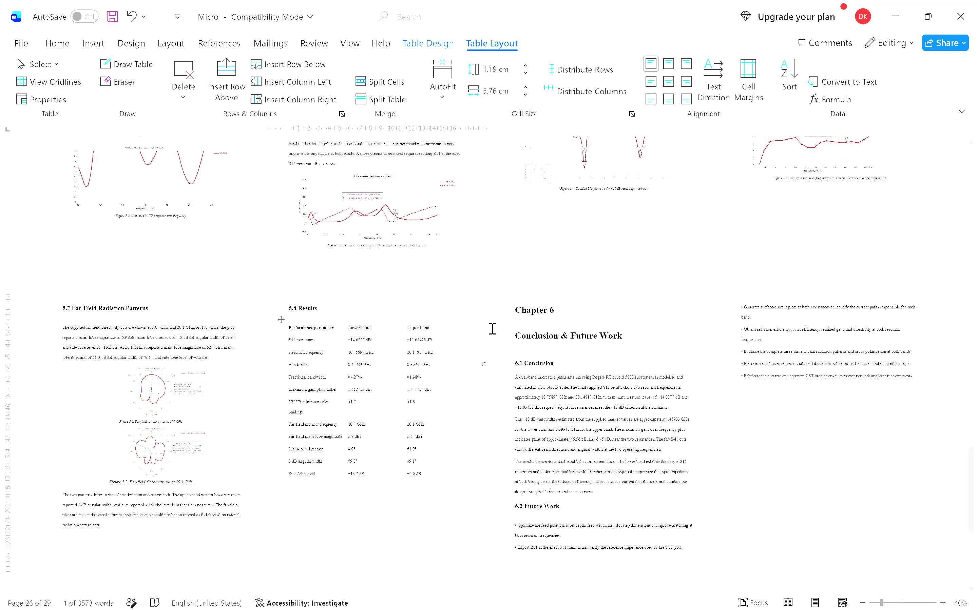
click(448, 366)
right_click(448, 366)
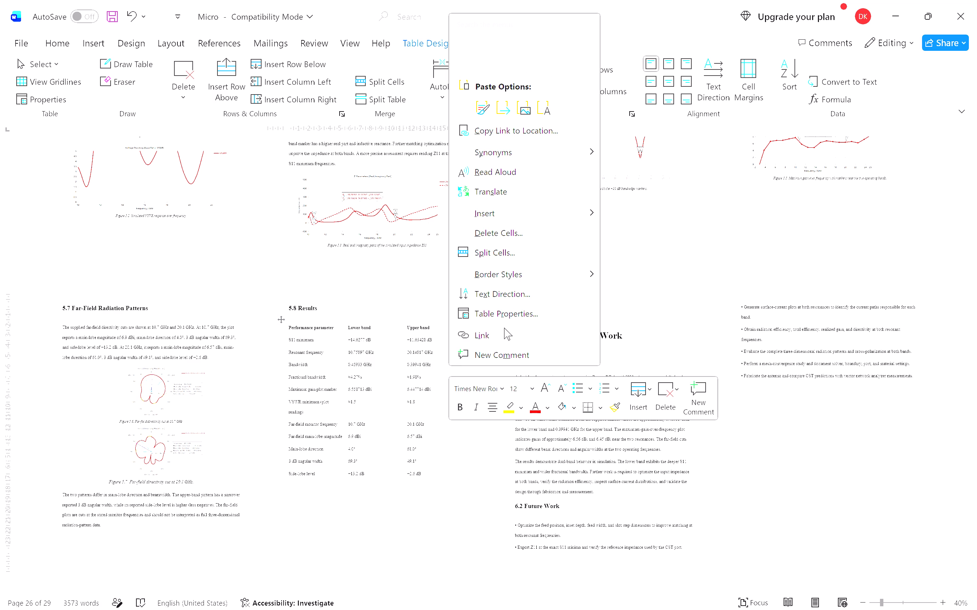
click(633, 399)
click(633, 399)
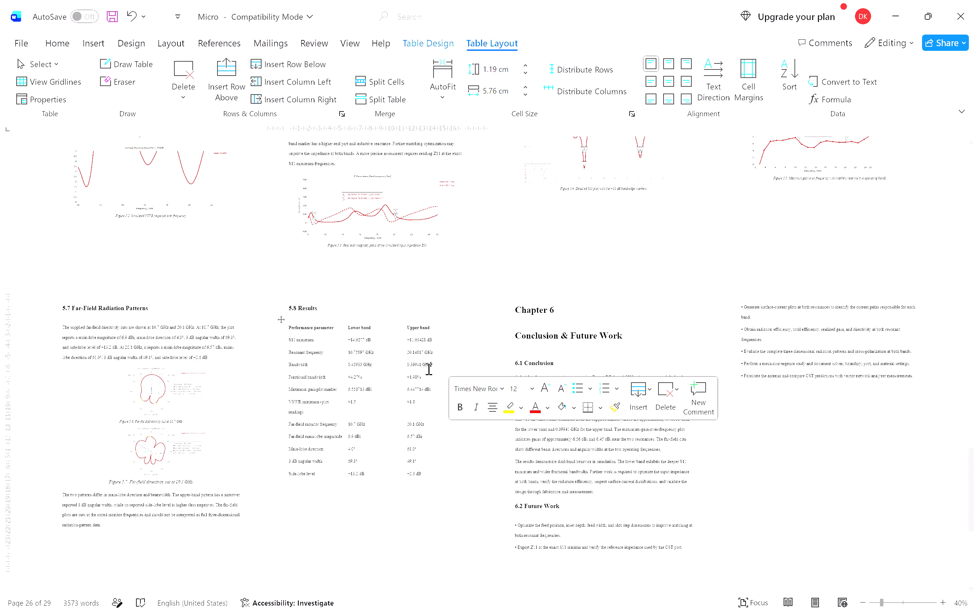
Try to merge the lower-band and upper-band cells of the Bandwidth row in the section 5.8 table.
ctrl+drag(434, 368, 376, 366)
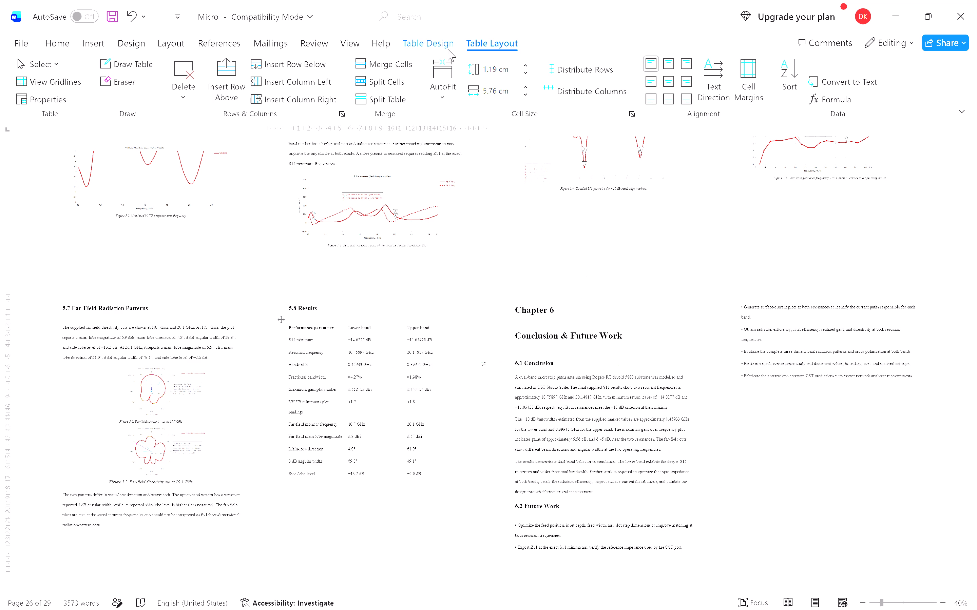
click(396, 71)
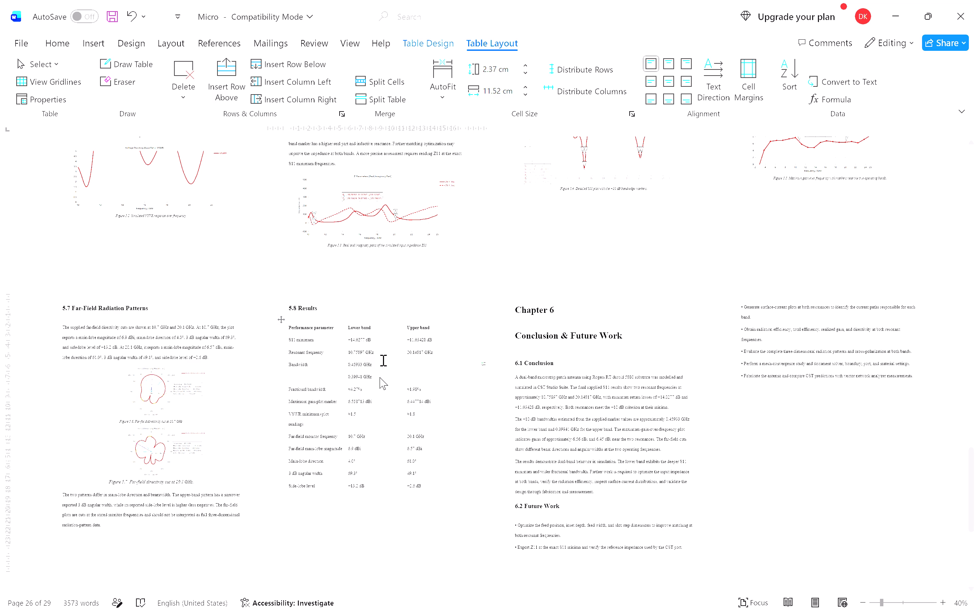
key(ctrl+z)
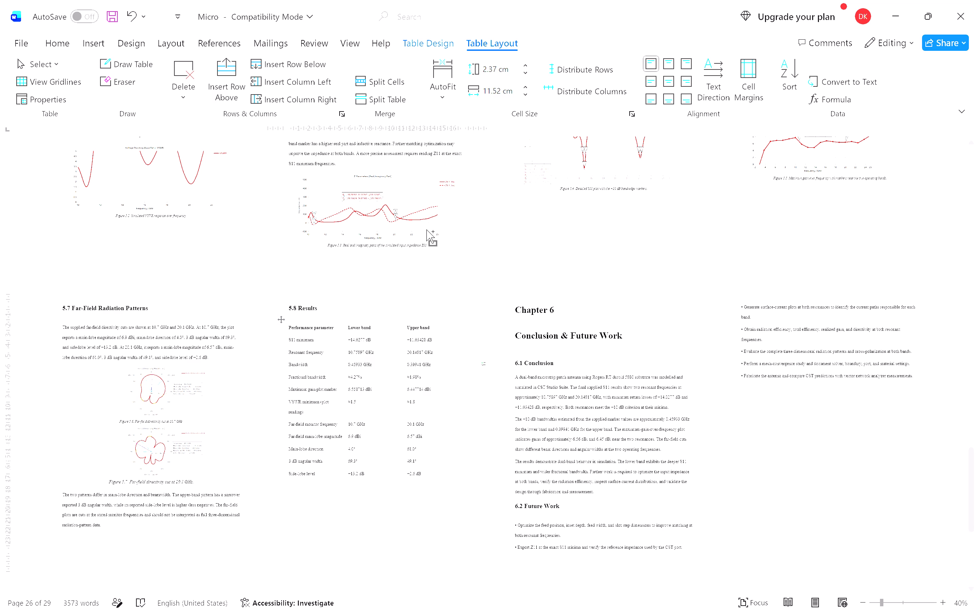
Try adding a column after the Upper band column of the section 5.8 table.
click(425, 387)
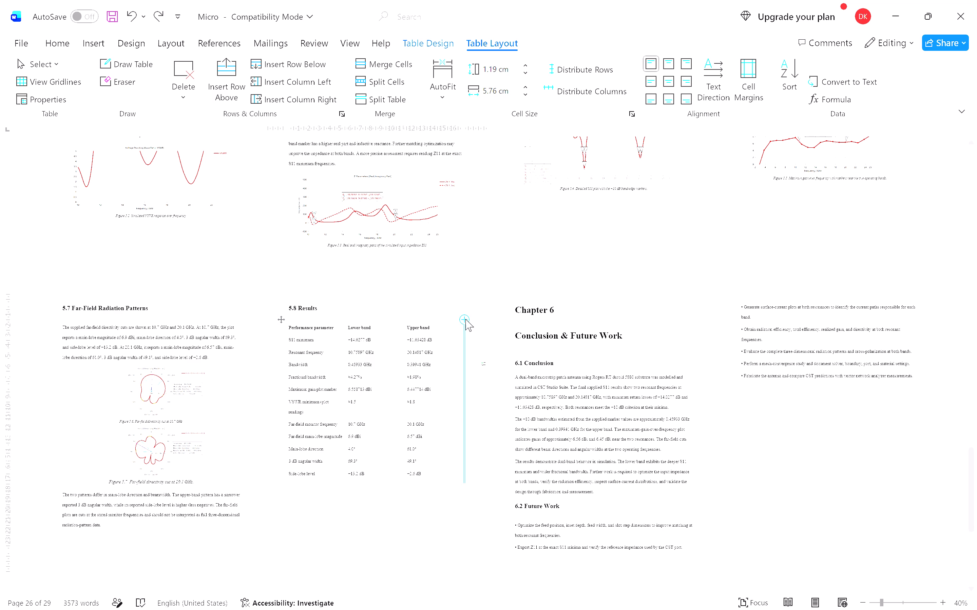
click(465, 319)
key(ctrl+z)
Delete the Fractional bandwidth row from the section 5.8 results table.
click(482, 366)
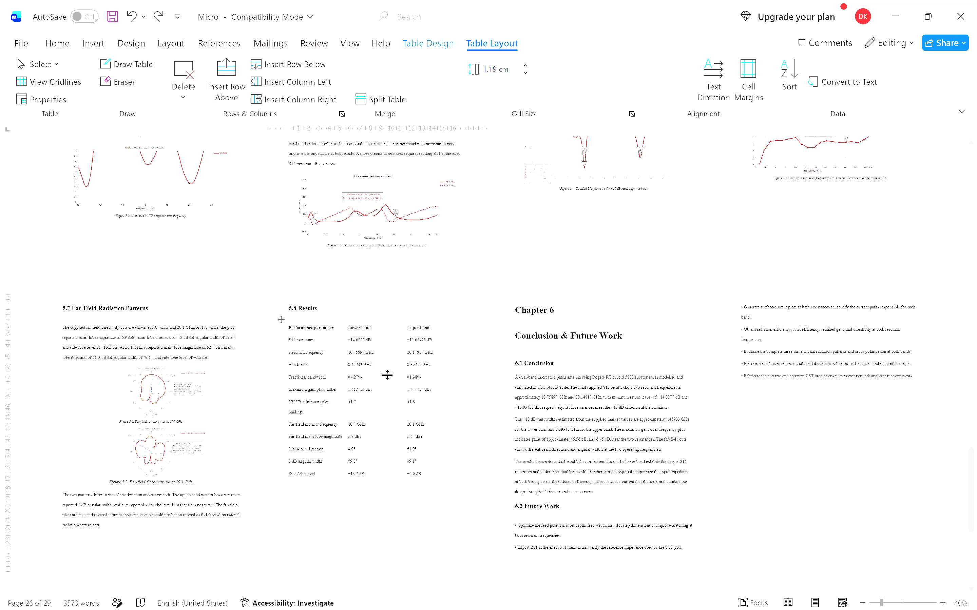
drag(427, 379, 299, 383)
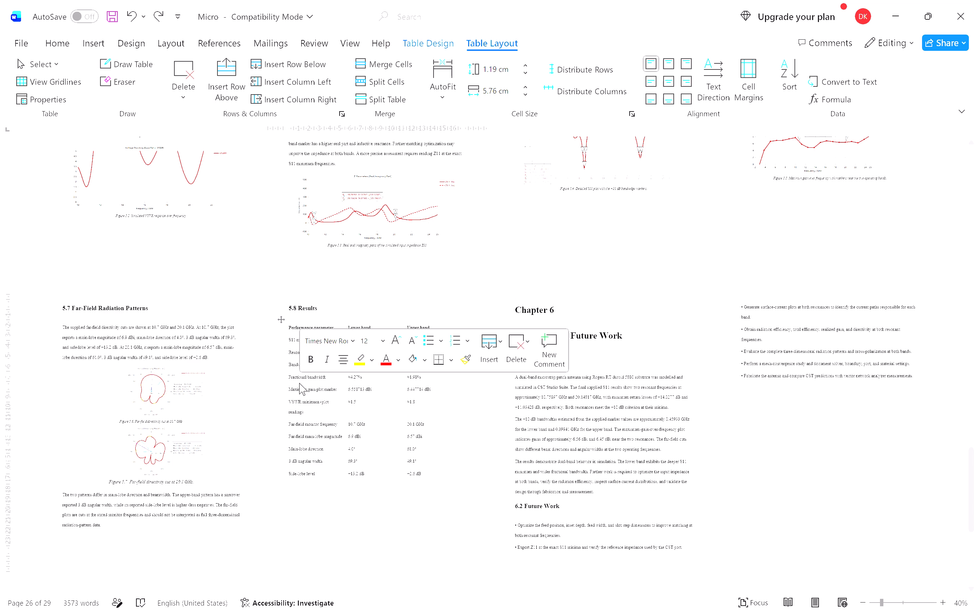
click(508, 348)
click(533, 413)
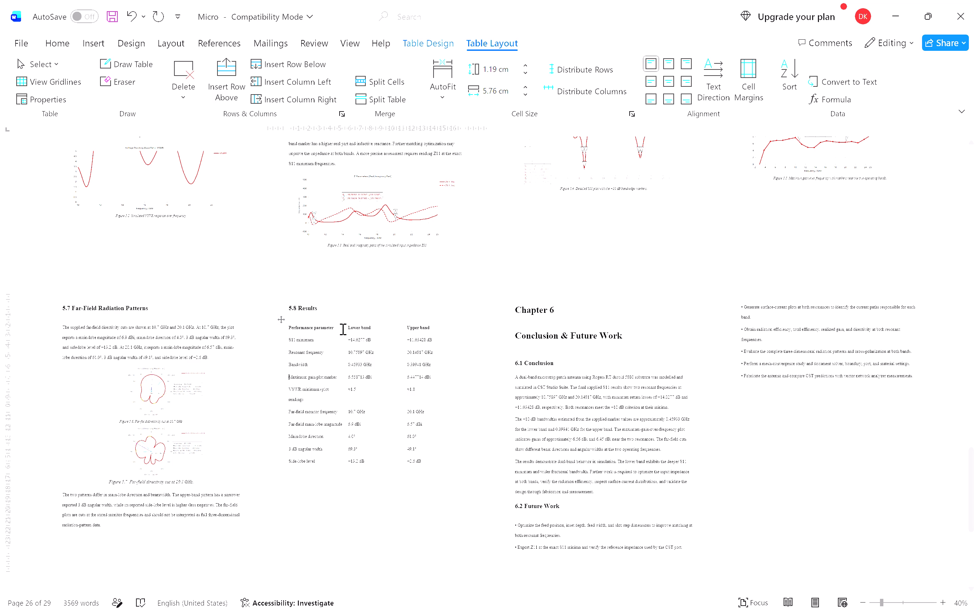
Widen the Performance parameter column of the section 5.8 table and narrow its Upper band column.
drag(345, 330, 363, 329)
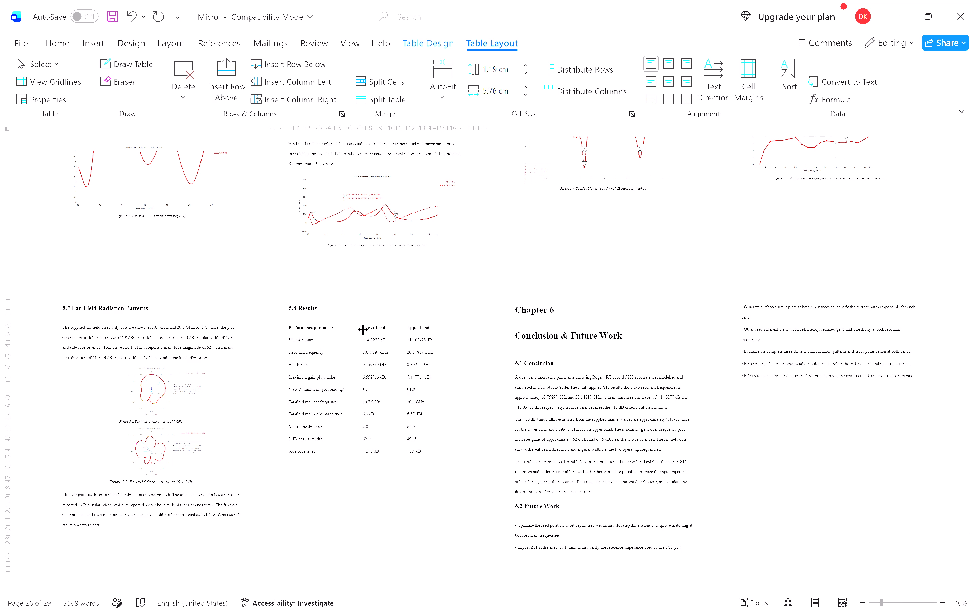
drag(363, 329, 366, 330)
click(347, 496)
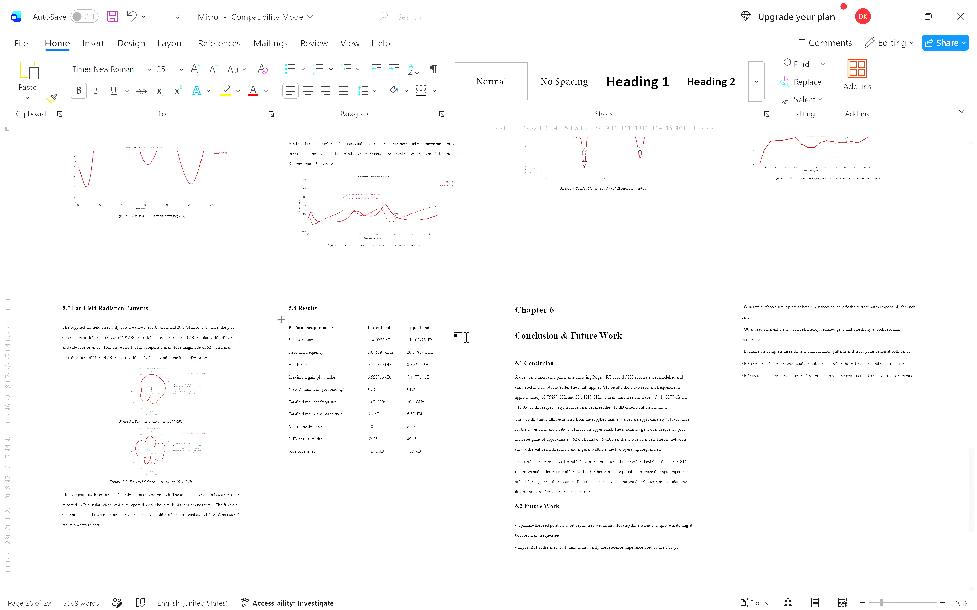
drag(464, 333, 445, 333)
drag(445, 333, 443, 333)
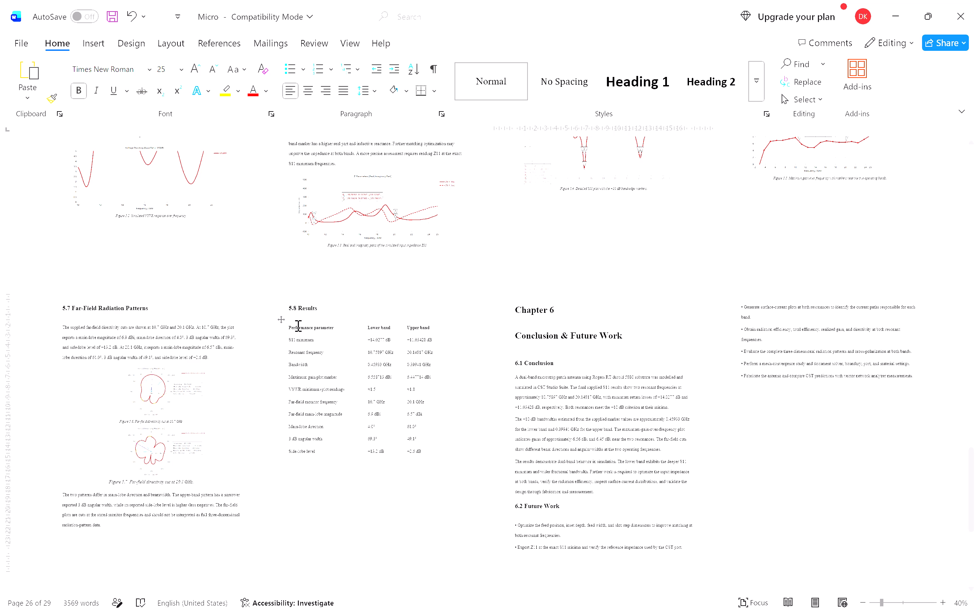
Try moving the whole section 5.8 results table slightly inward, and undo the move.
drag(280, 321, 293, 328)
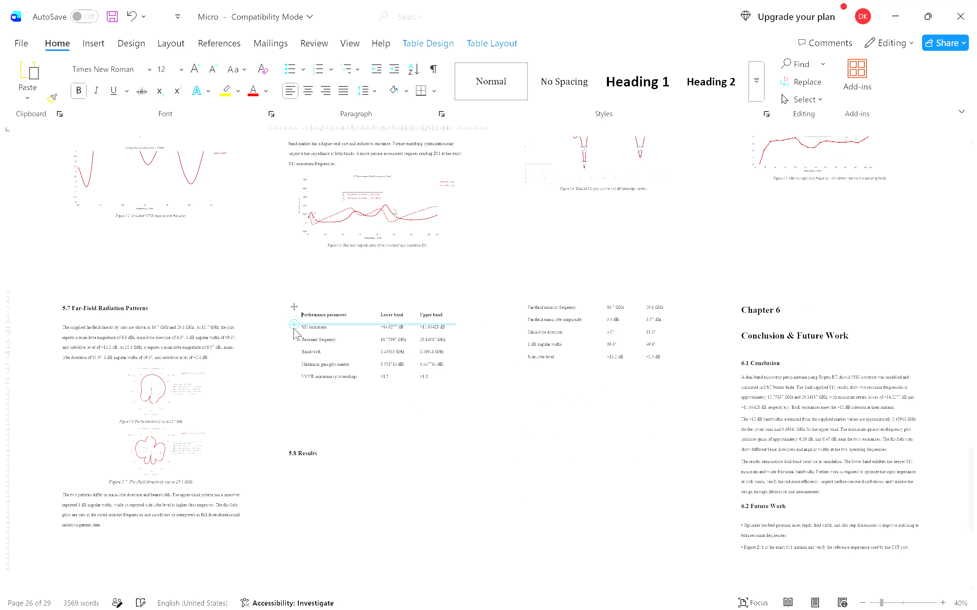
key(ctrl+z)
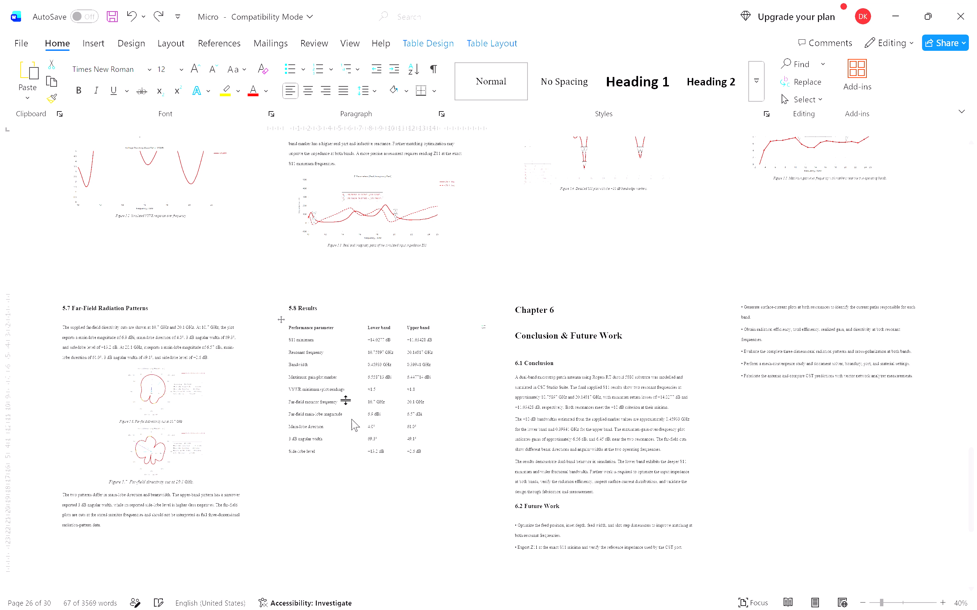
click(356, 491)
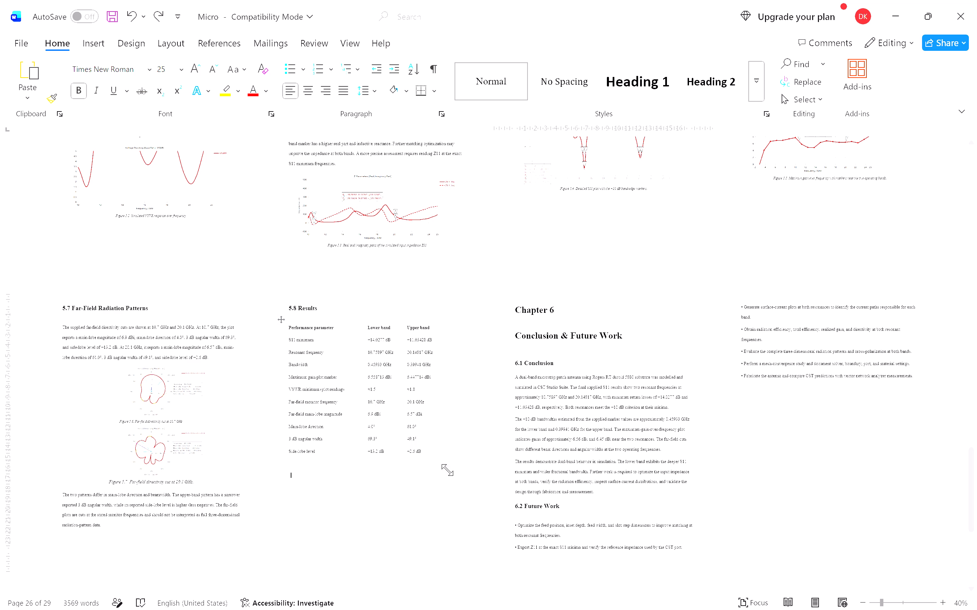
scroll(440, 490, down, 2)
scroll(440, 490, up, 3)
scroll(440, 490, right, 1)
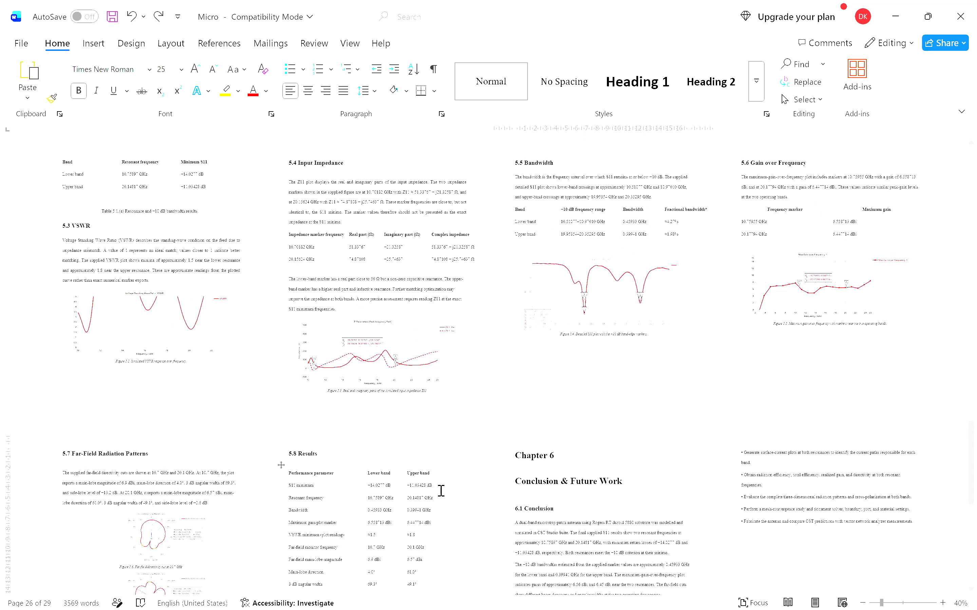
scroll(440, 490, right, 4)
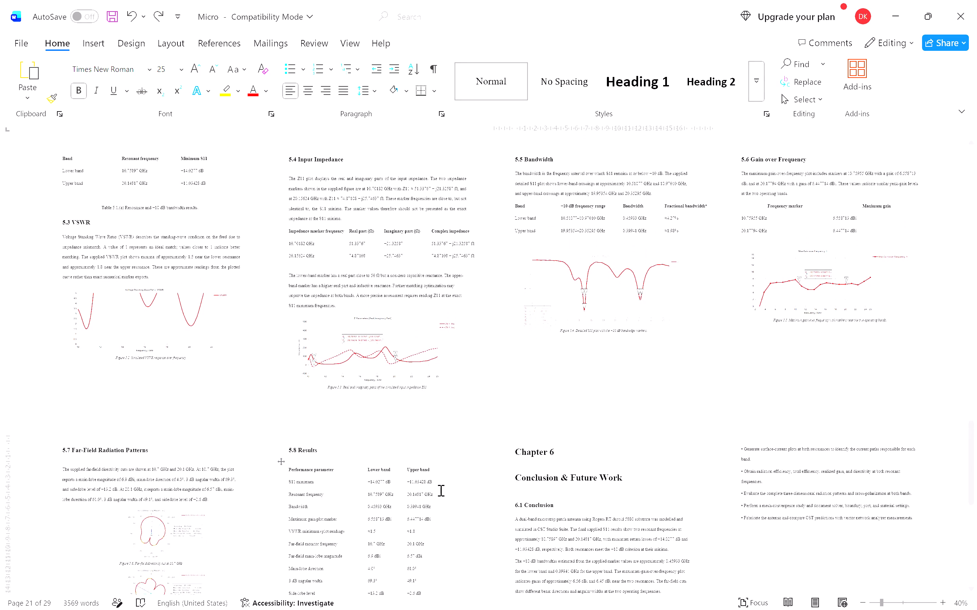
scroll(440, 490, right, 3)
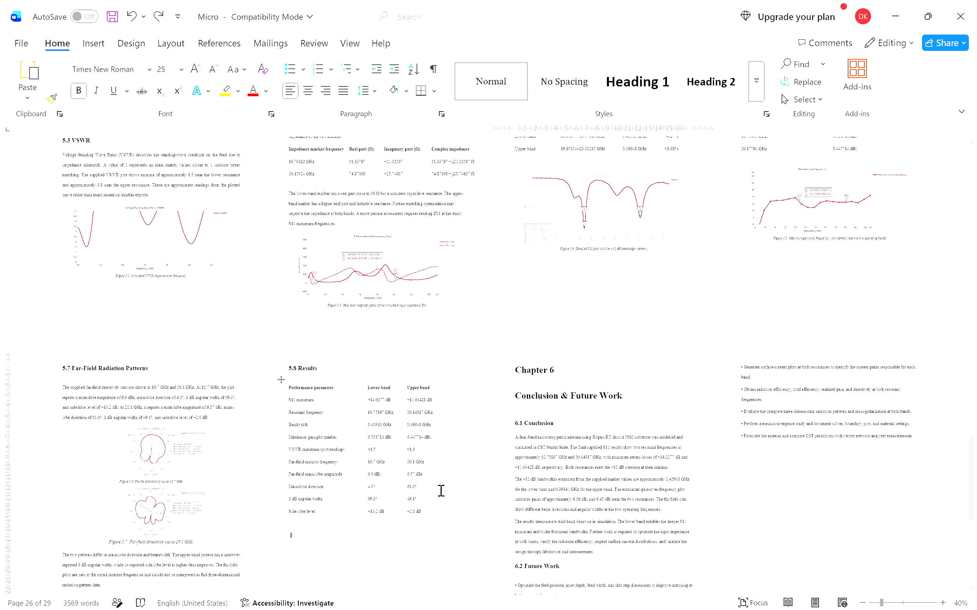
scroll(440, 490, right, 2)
Delete the whole 5.8 Results heading, including its number and empty line, above the results table.
double_click(330, 366)
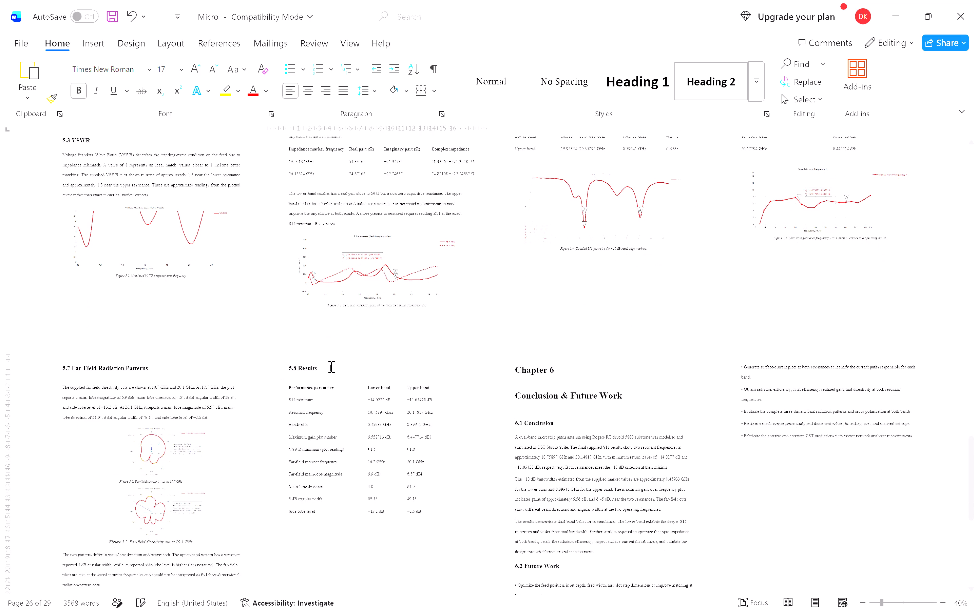
key(ctrl+BackSpace)
key(ctrl+BackSpace)
key(ctrl+BackSpace)
key(BackSpace)
key(BackSpace)
key(BackSpace)
Justify the body paragraphs of section 6.1 Conclusion.
scroll(330, 366, down, 1)
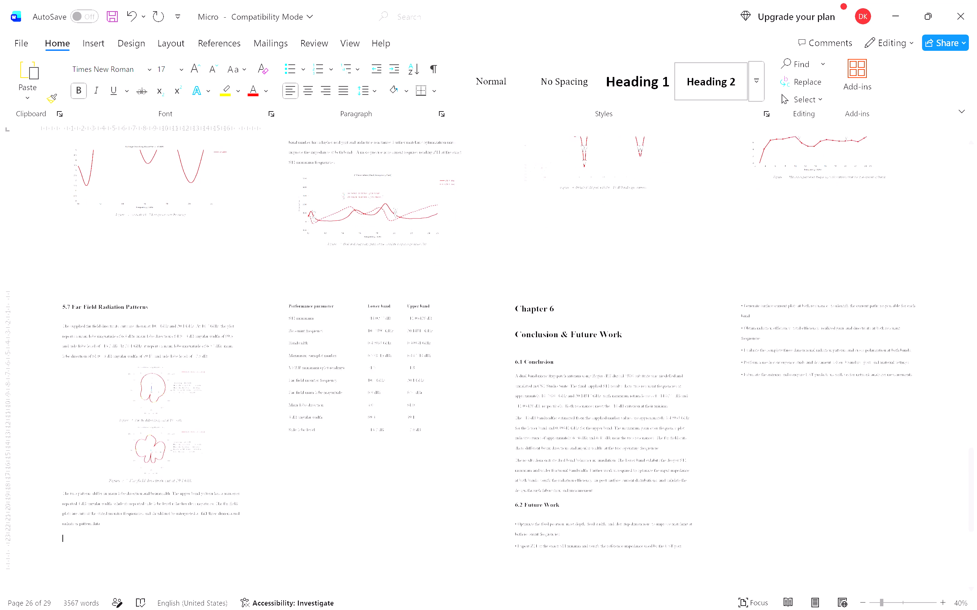
scroll(445, 416, up, 1)
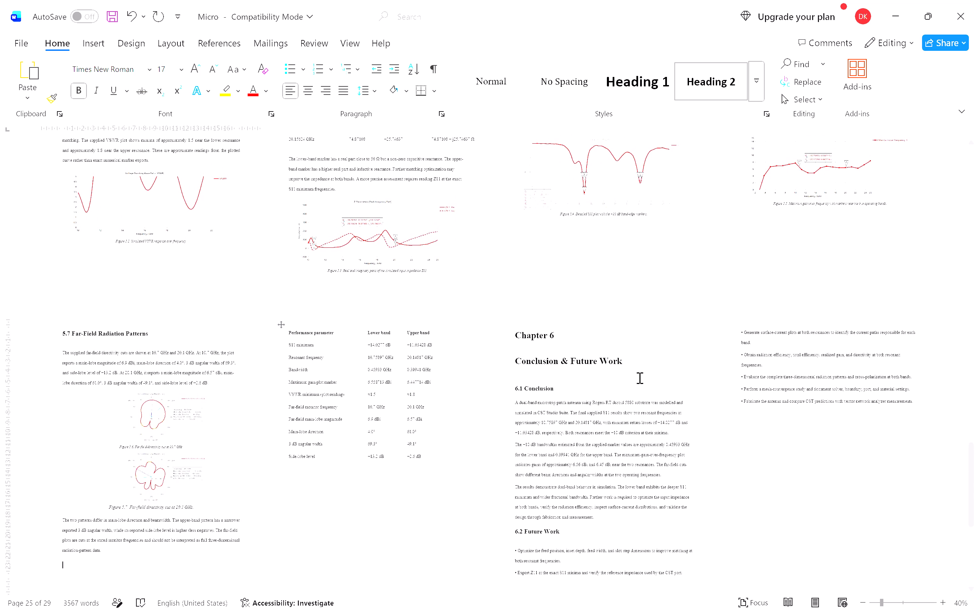
scroll(639, 378, up, 3)
scroll(639, 378, down, 3)
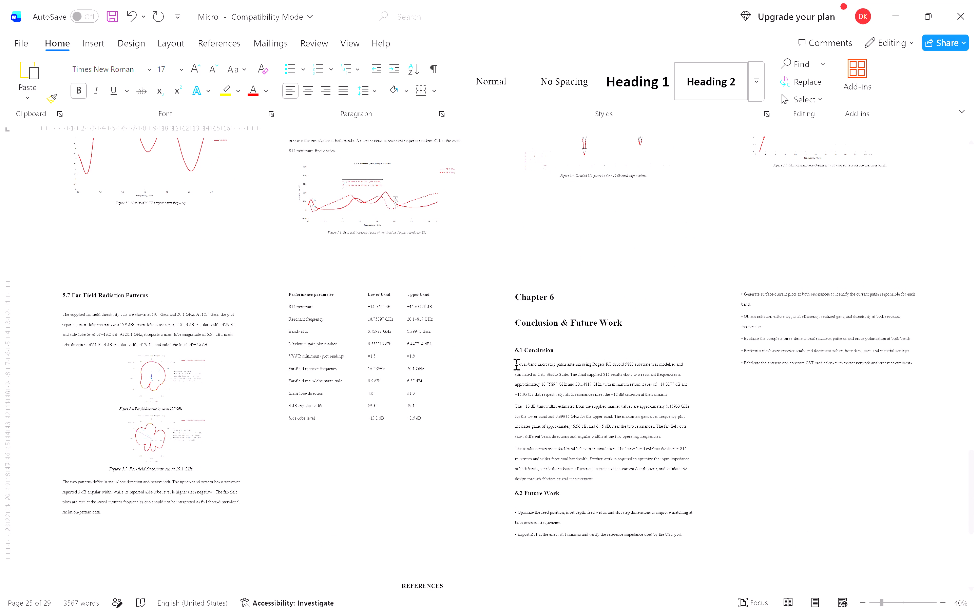
drag(516, 364, 604, 484)
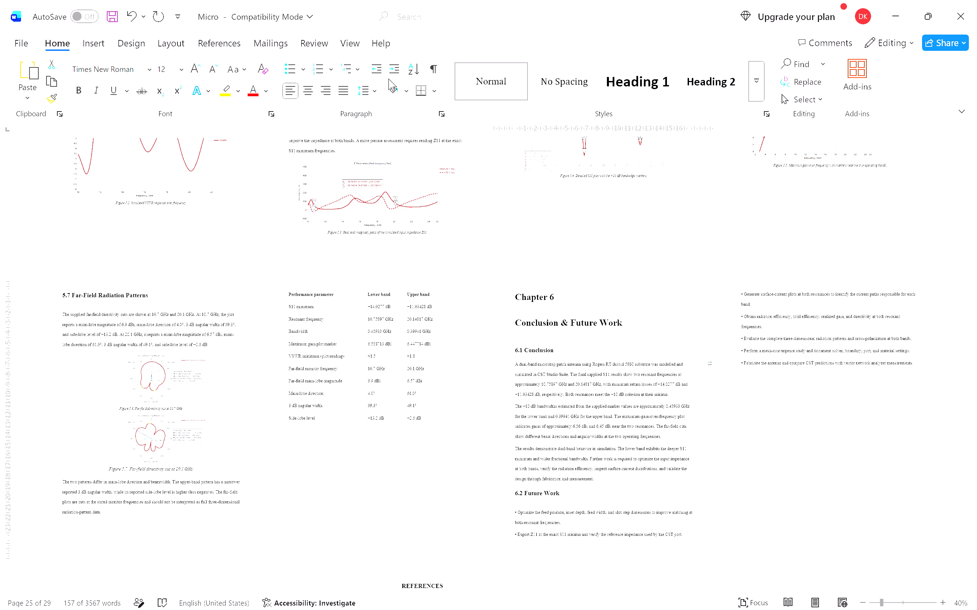
click(345, 93)
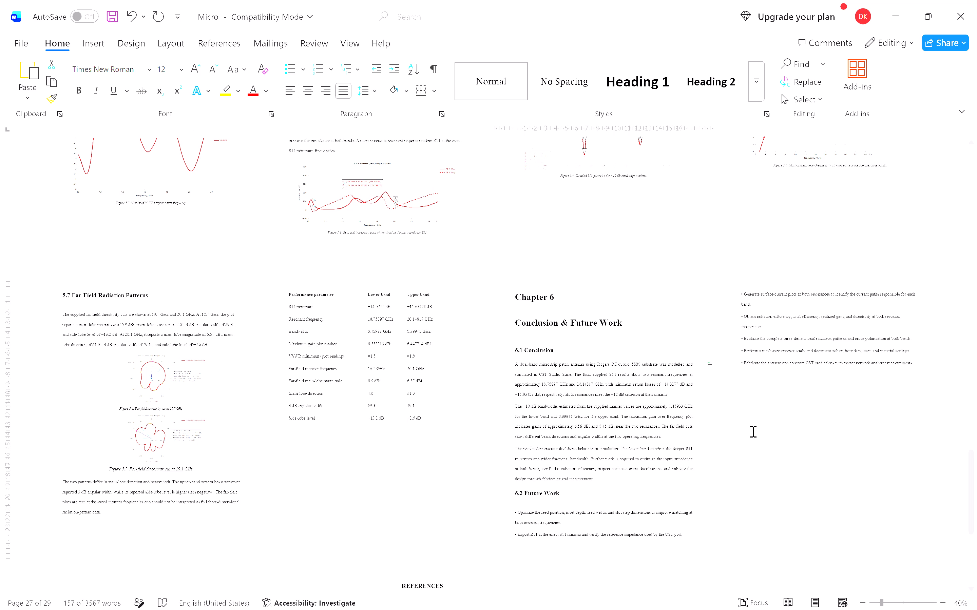
click(759, 431)
Justify all the bullet points of section 6.2 Future Work across both of its pages.
click(518, 513)
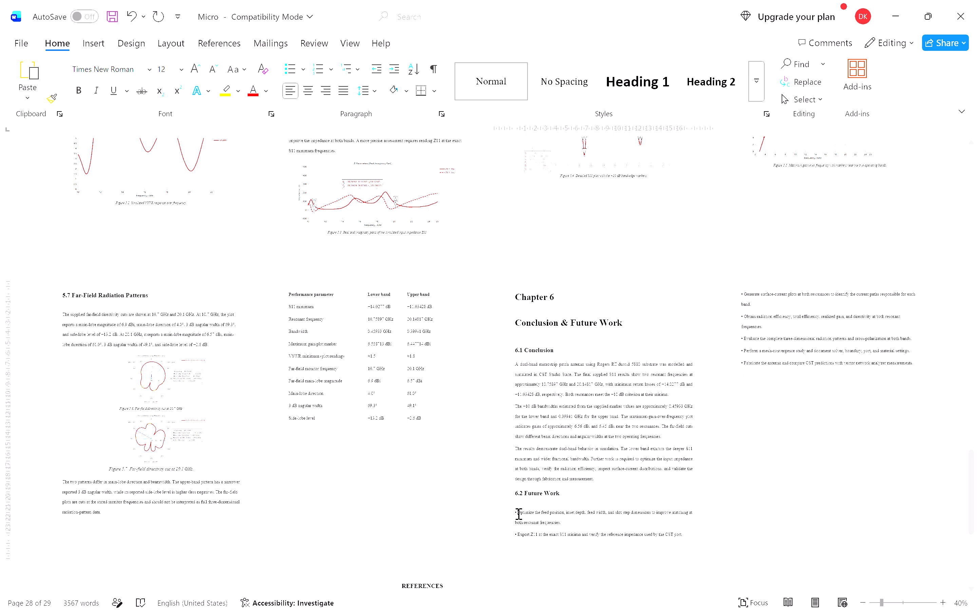
key(ctrl+Down)
key(ctrl+Down)
key(ctrl+Down)
key(Down)
key(Down)
key(Down)
key(Down)
key(Down)
key(ctrl+Up)
key(ctrl+Up)
key(ctrl+Up)
key(Down)
key(Down)
key(ctrl+Up)
key(ctrl+shift+Up)
key(ctrl+shift+Up)
key(ctrl+shift+Up)
key(ctrl+shift+Up)
key(ctrl+shift+Up)
key(ctrl+shift+Up)
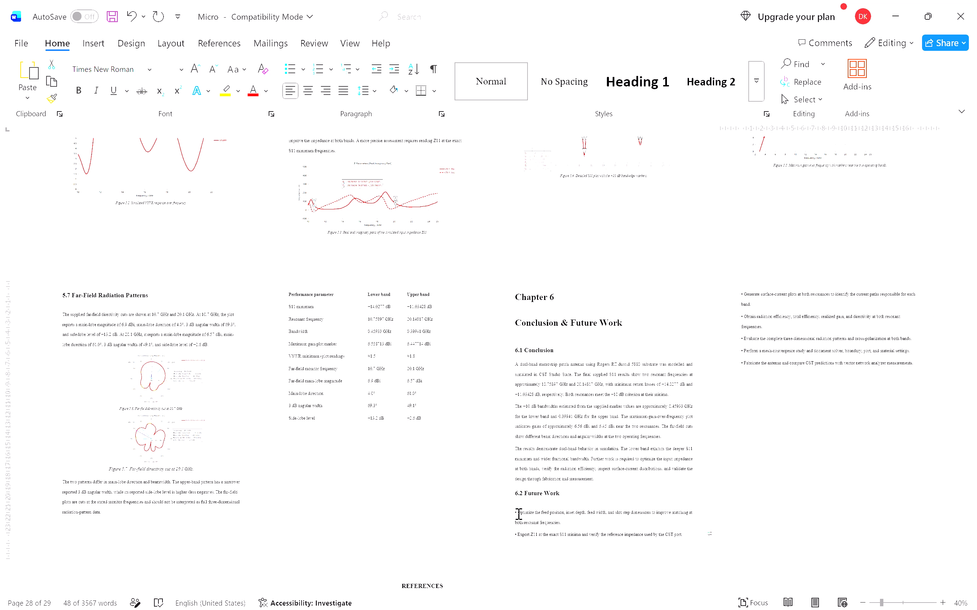
key(ctrl+shift+Up)
key(ctrl+shift+Up)
key(ctrl+shift+Down)
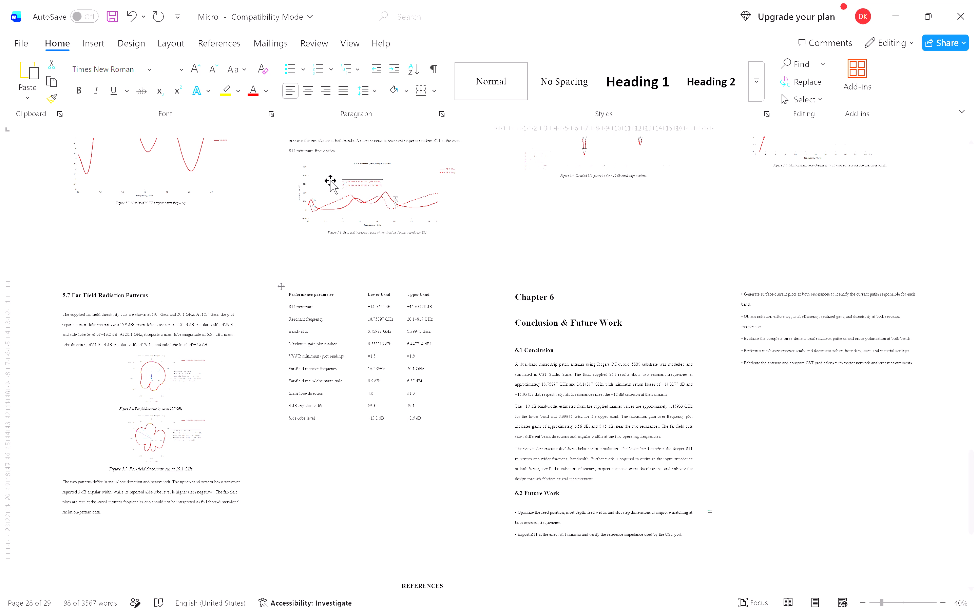
click(342, 90)
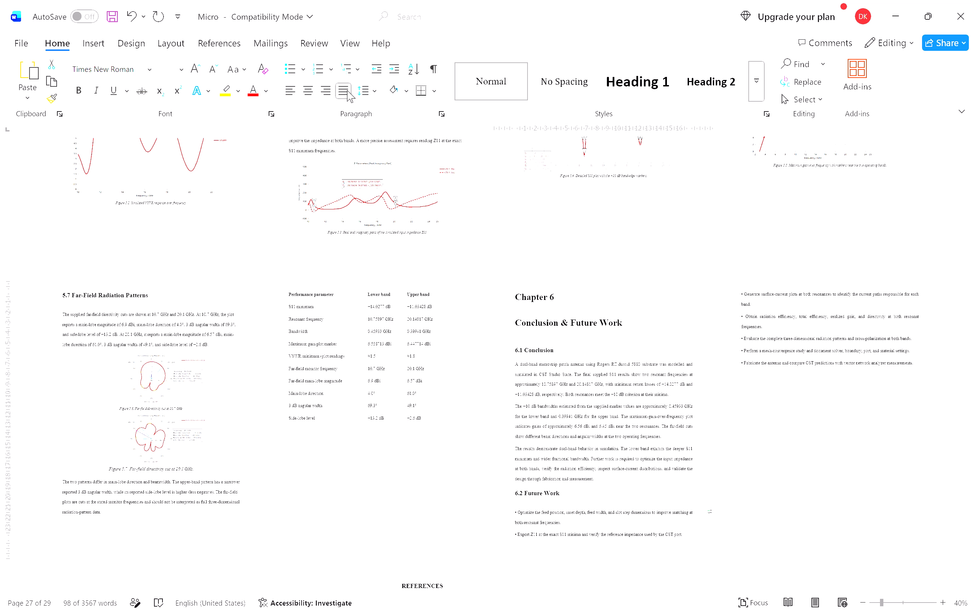
click(781, 407)
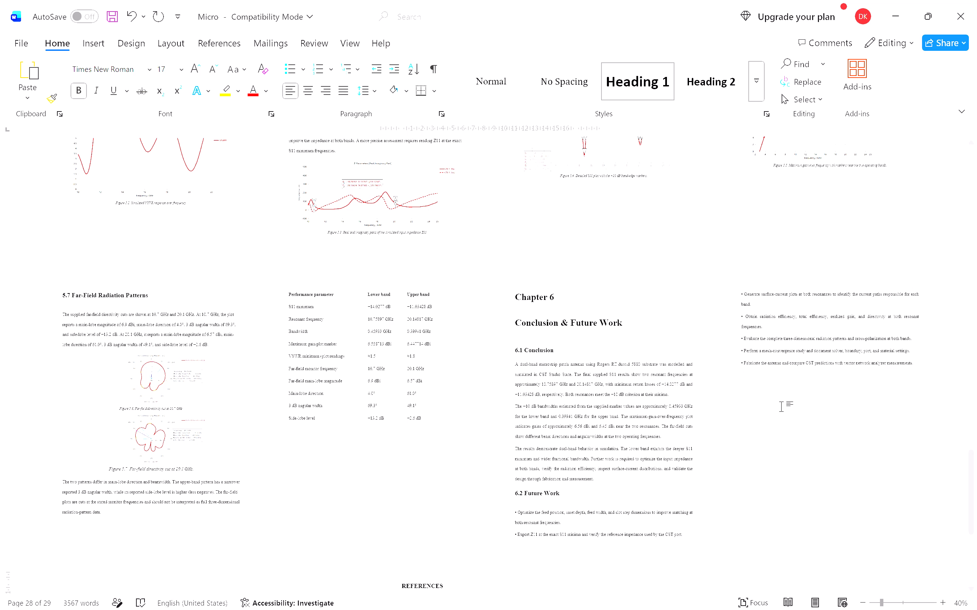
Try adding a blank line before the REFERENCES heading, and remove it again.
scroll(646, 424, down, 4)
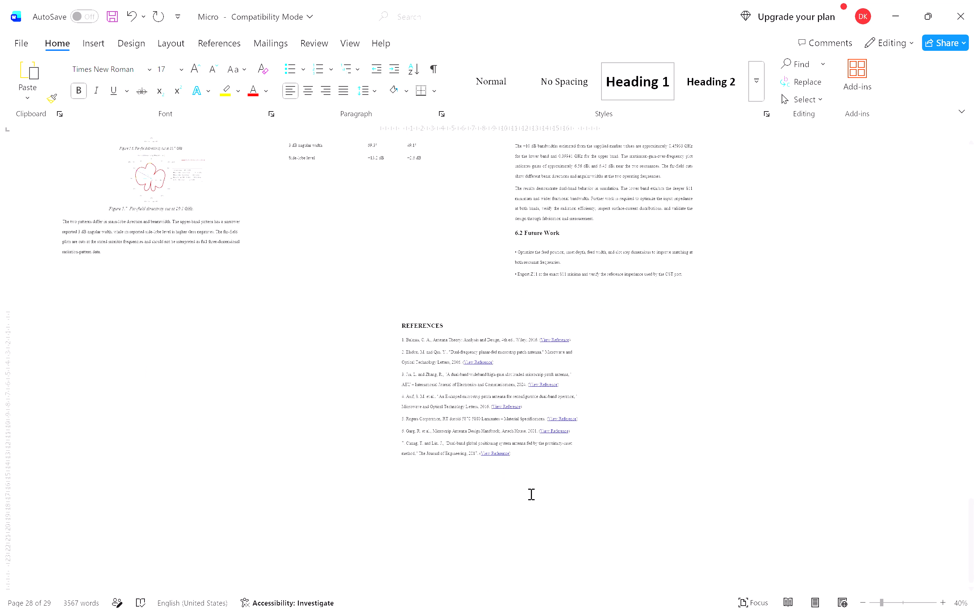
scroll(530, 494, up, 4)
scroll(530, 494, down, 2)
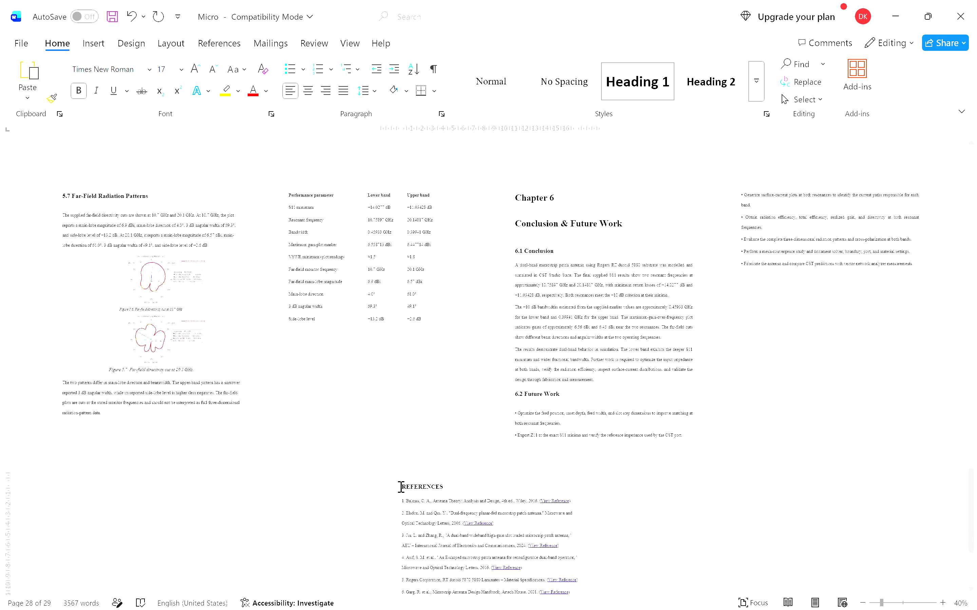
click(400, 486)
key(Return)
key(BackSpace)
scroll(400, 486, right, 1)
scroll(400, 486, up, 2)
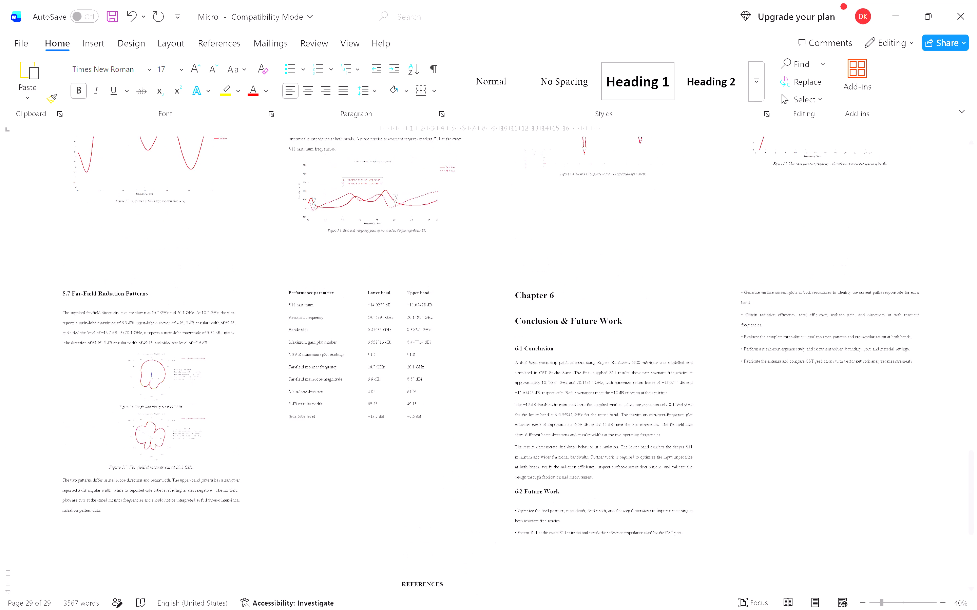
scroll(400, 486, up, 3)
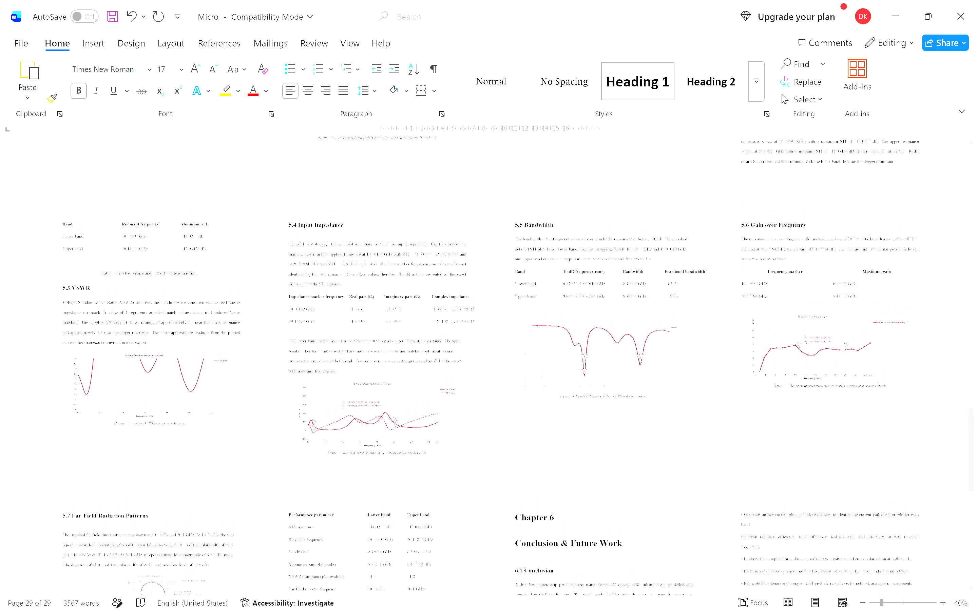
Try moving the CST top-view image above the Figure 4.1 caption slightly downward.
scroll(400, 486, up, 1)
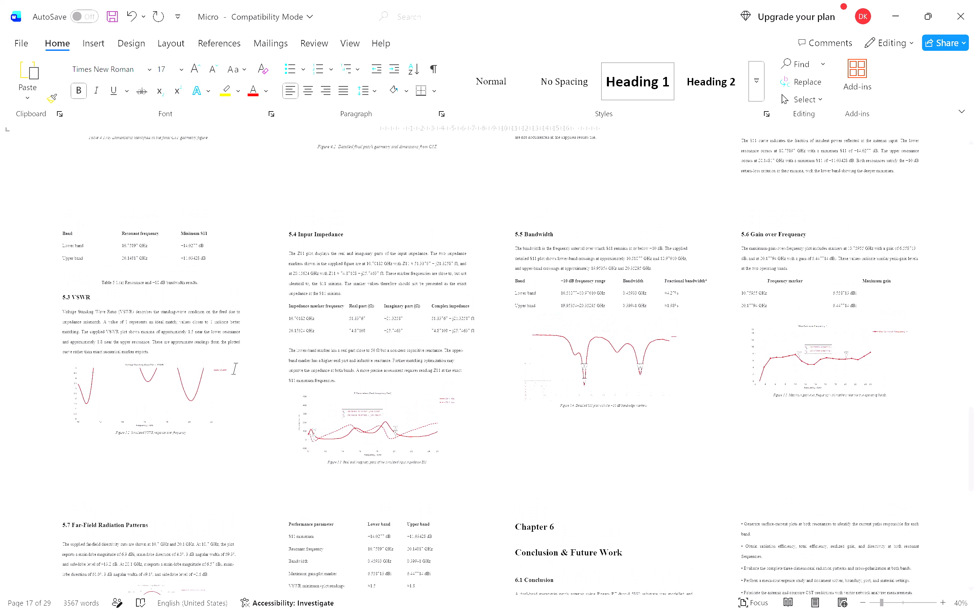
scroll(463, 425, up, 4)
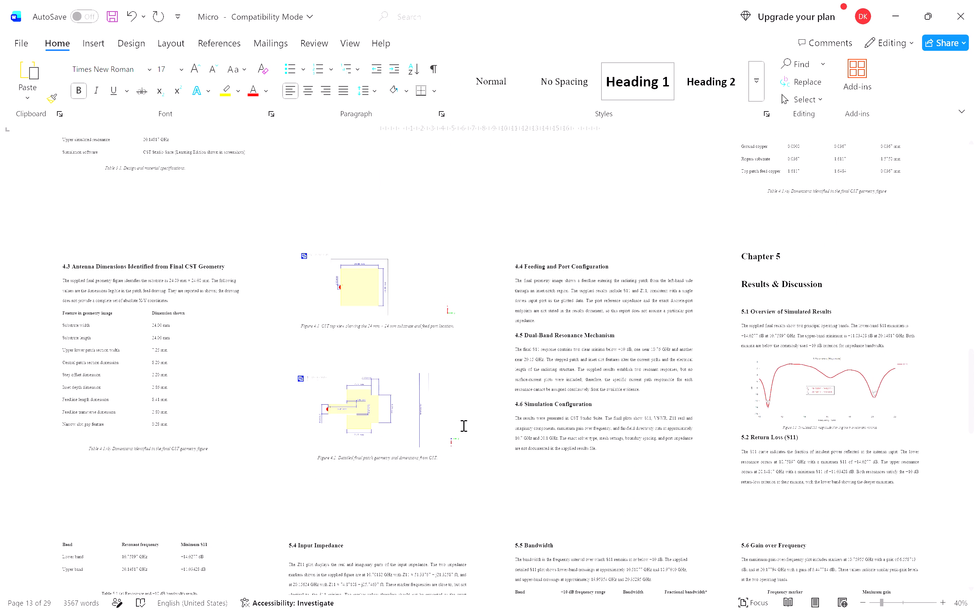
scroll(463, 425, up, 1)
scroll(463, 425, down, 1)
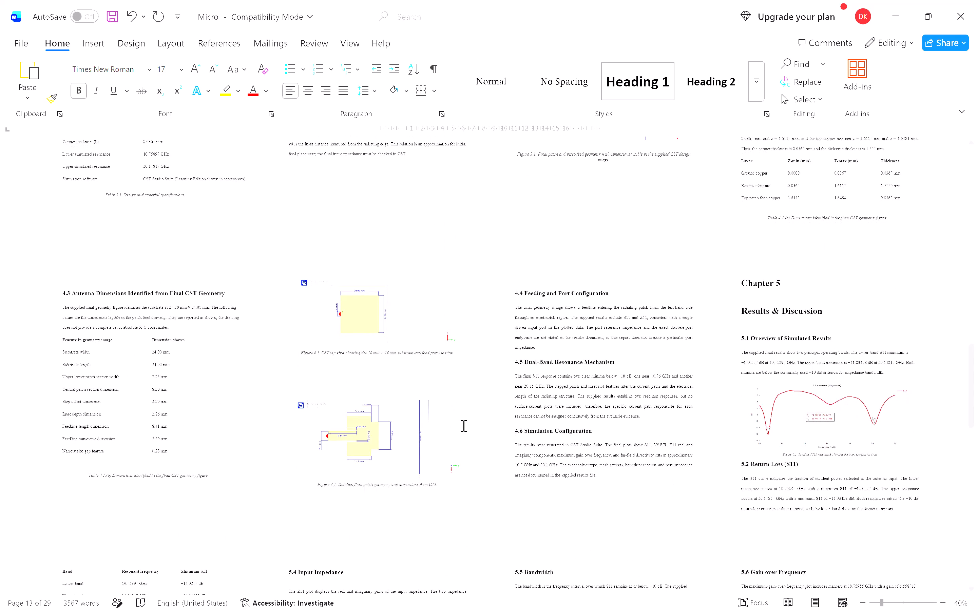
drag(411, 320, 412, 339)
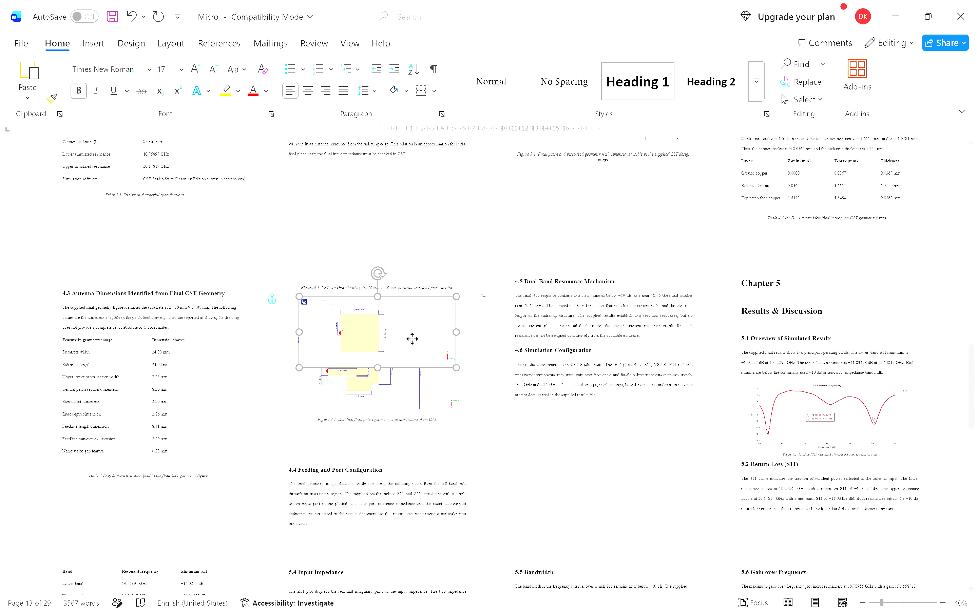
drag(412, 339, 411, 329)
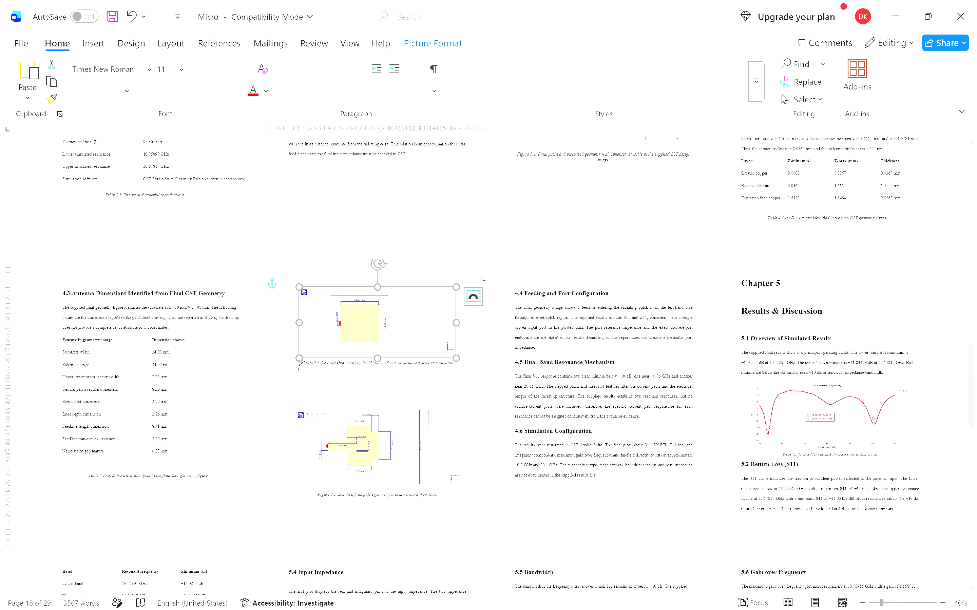
Insert seven line breaks before the Figure 4.1 caption.
click(299, 366)
key(Return)
key(Return)
key(Return)
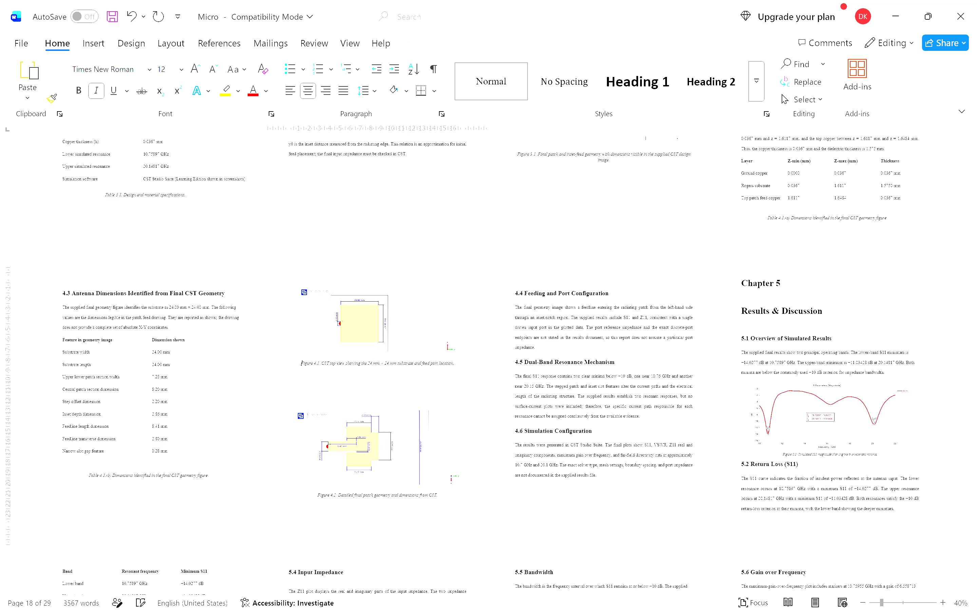
key(Return)
key(Return)
key(Return)
key(Return)
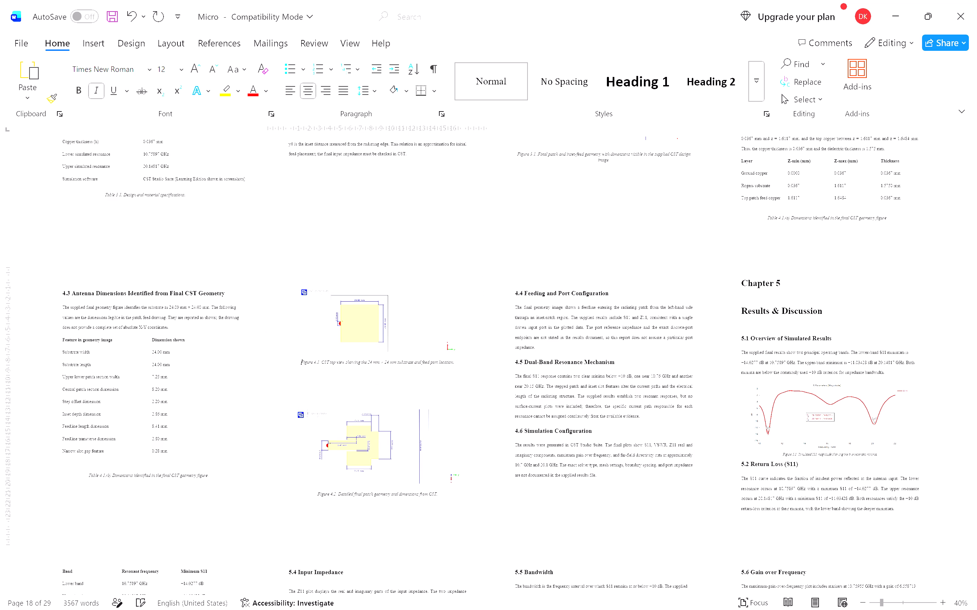
Reposition the CST top-view image so it sits just above the Figure 4.1 caption without covering it.
drag(349, 319, 346, 353)
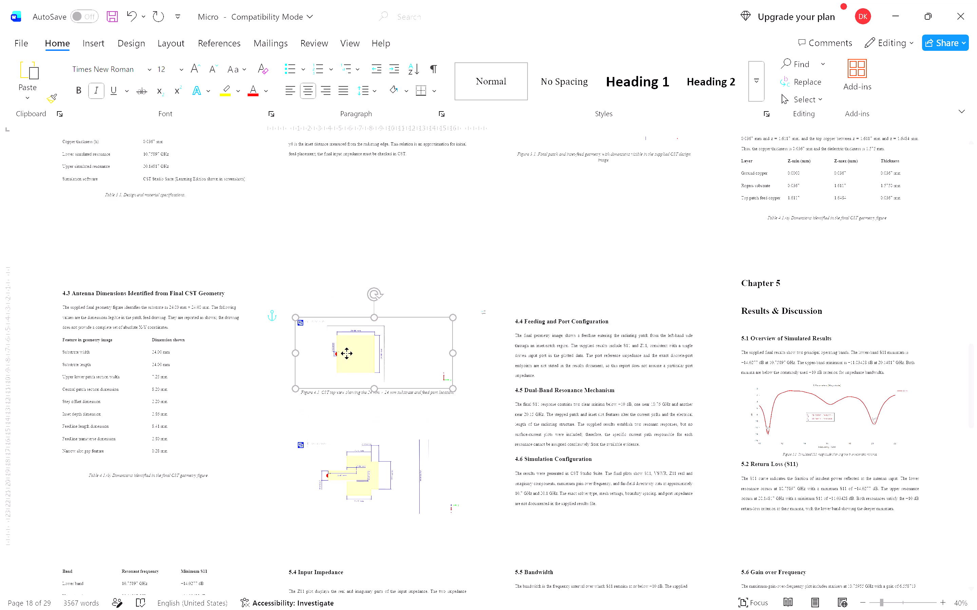
drag(346, 353, 352, 331)
drag(396, 325, 394, 327)
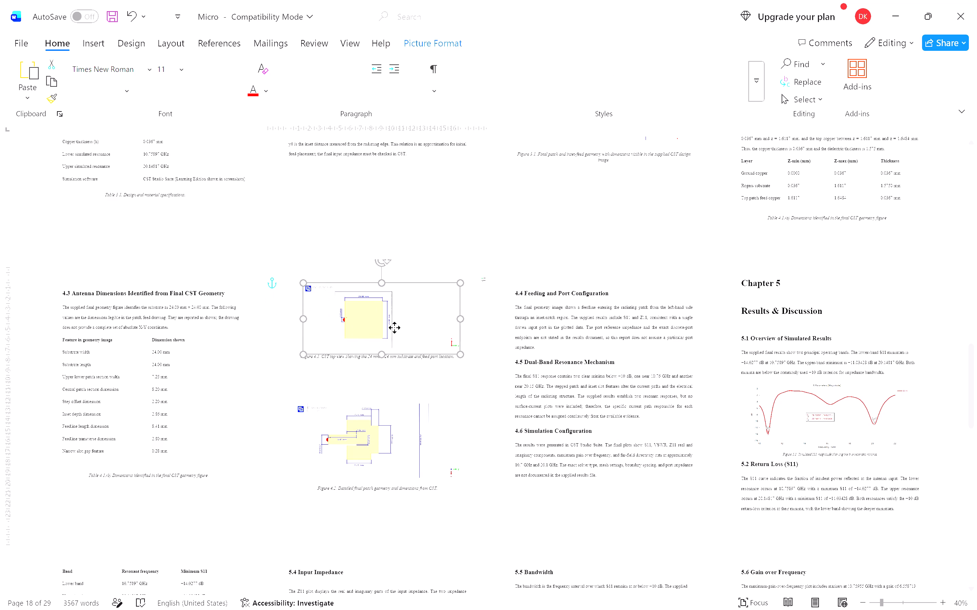
drag(394, 327, 391, 330)
click(428, 389)
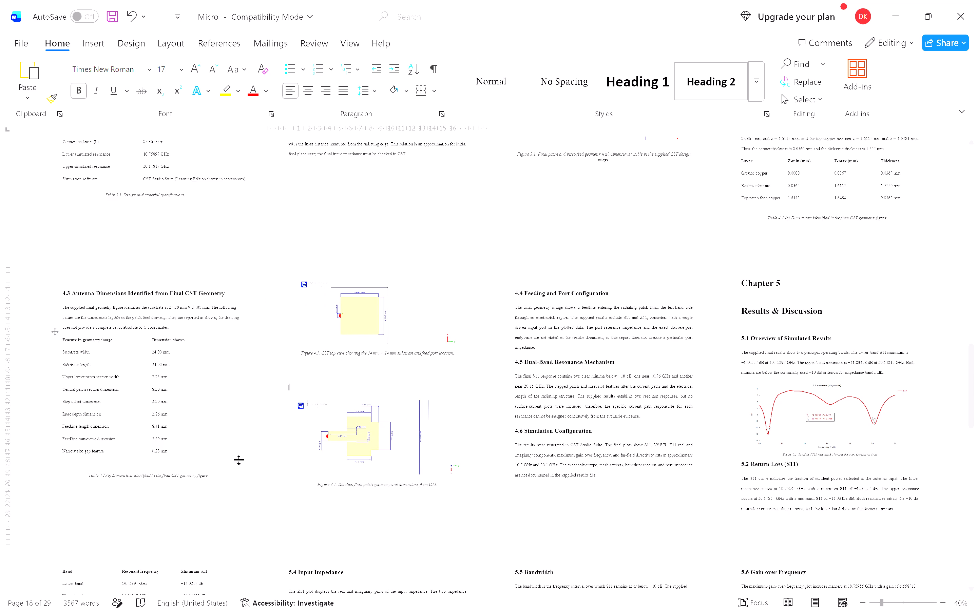
Review the contents, the lists of figures and tables, and the chapter pages through Chapter 5 for consistency.
scroll(279, 470, up, 6)
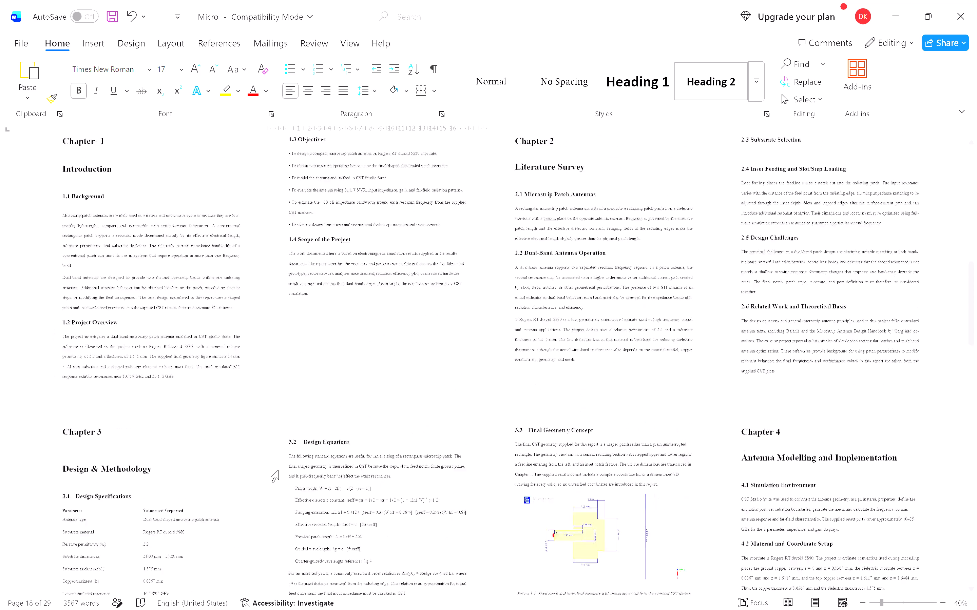
scroll(279, 470, up, 5)
scroll(526, 394, down, 2)
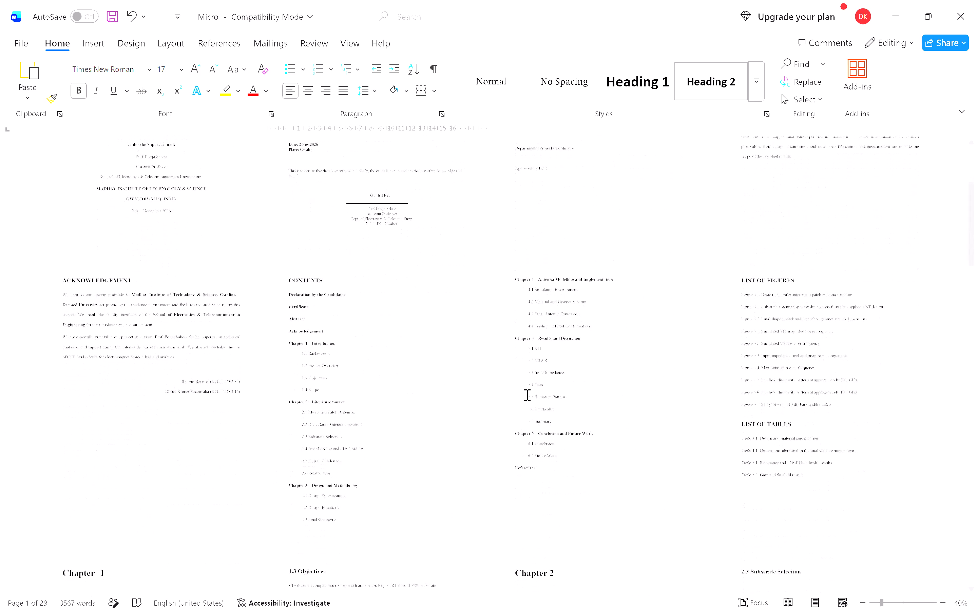
scroll(526, 394, down, 7)
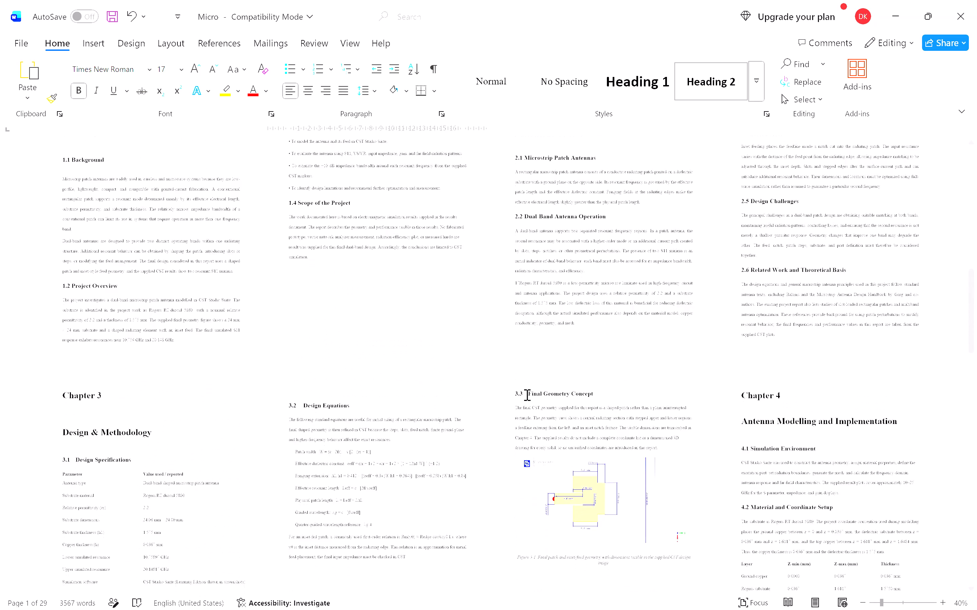
scroll(526, 394, down, 7)
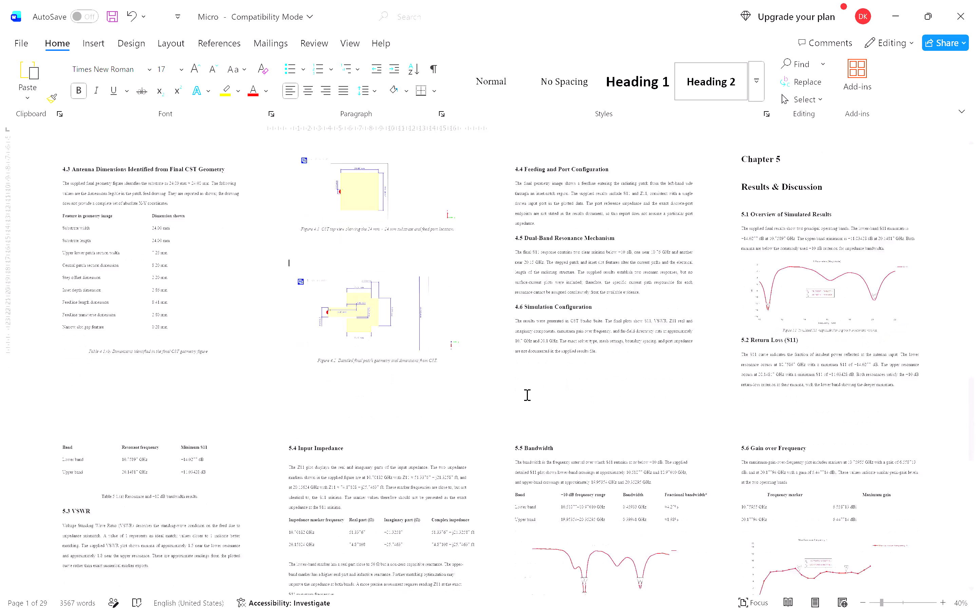
scroll(526, 394, down, 3)
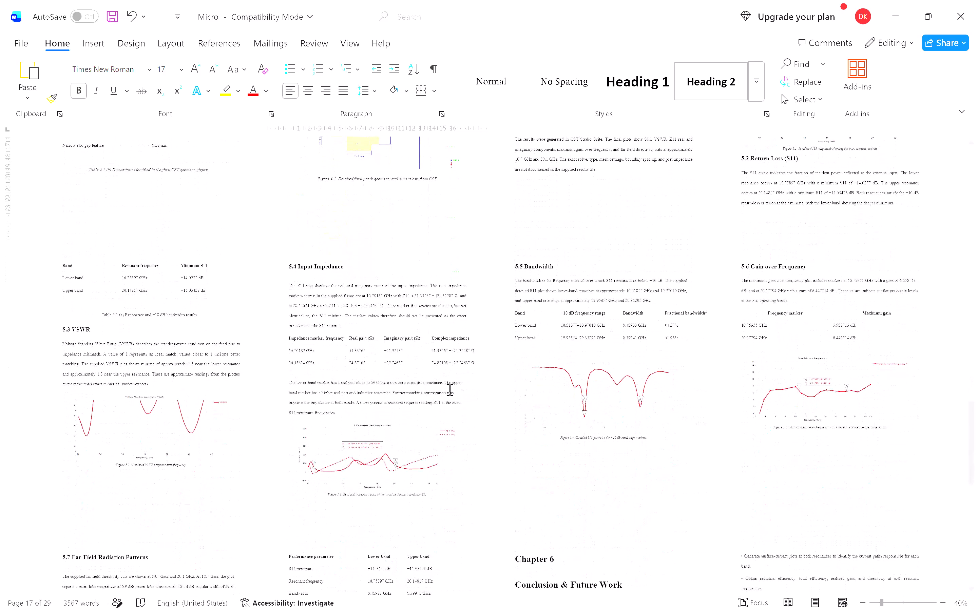
Add an indented caption reading "Table 5.4 Impedance" on the empty line beneath the table in section 5.4.
click(481, 364)
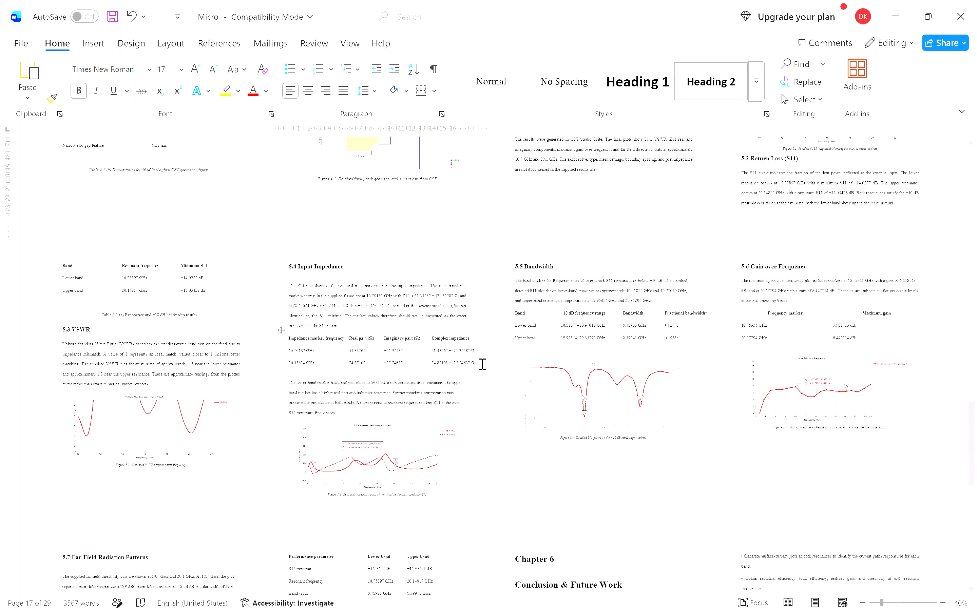
click(440, 373)
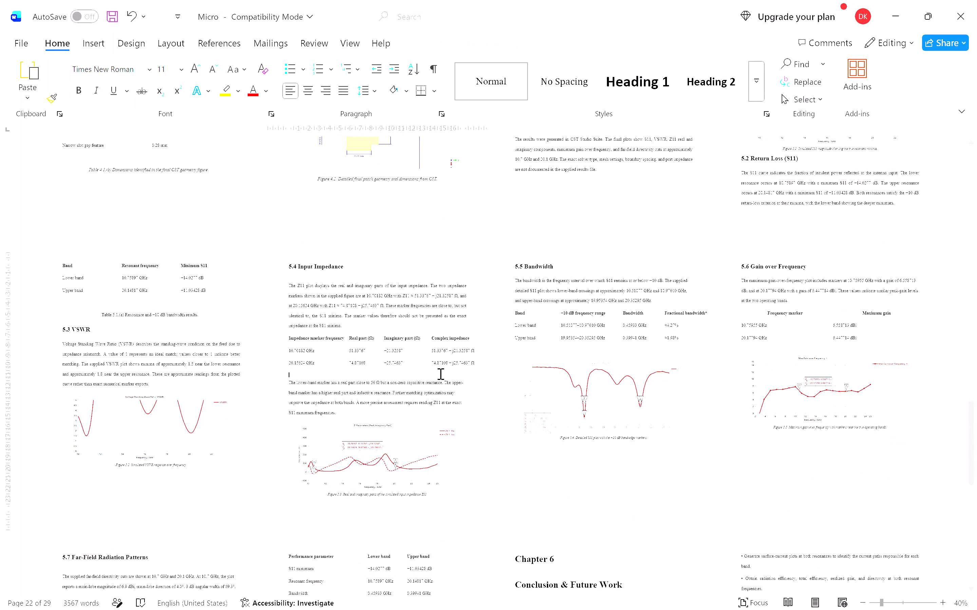
key(Tab)
key(Tab)
key(Tab)
key(Tab)
text(Table.)
key(BackSpace)
key(space)
text(5.5)
key(BackSpace)
text(4)
key(space)
text(Impedance)
key(space)
Expand the new caption under the impedance table to read "Table 5.4 Input Impedance Results".
key(ctrl+Left)
text(Input)
key(space)
key(ctrl+Right)
text(Reu)
key(BackSpace)
text(sults)
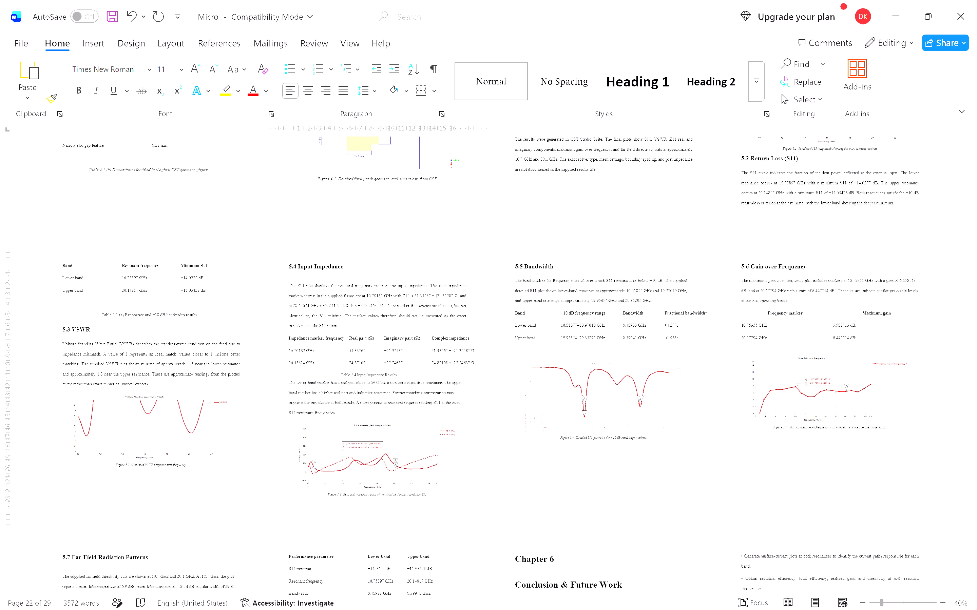
Italicize the whole Table 5.4 Input Impedance Results caption.
key(ctrl+shift+Left)
key(ctrl+shift+Left)
key(ctrl+shift+Left)
key(ctrl+shift+Left)
key(ctrl+shift+Left)
key(ctrl+shift+Left)
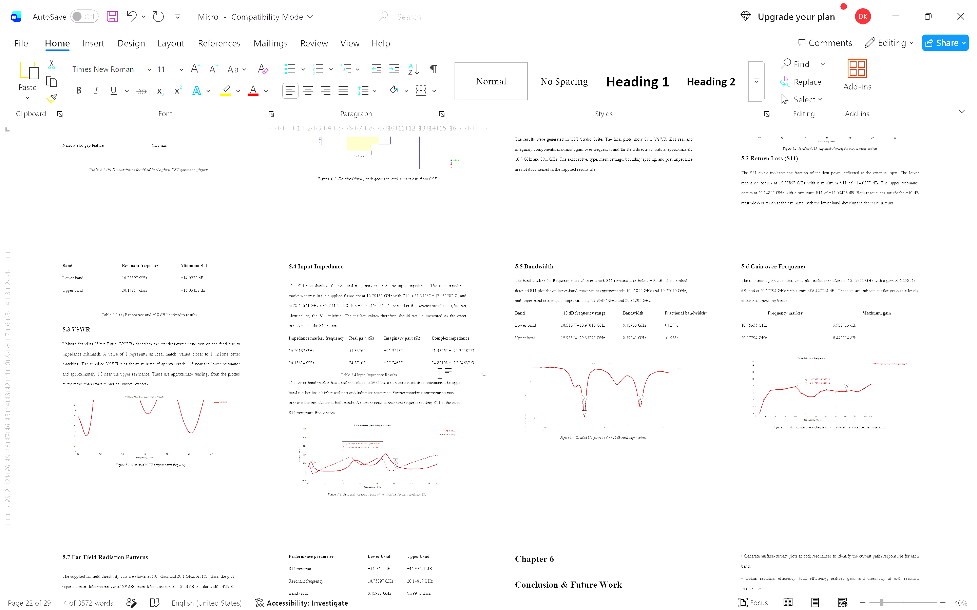
key(ctrl+shift+Left)
click(98, 91)
Italicize the resonance and −10 dB bandwidth results caption above section 5.3 VSWR.
ctrl+drag(200, 315, 117, 308)
ctrl+drag(117, 308, 116, 311)
click(103, 87)
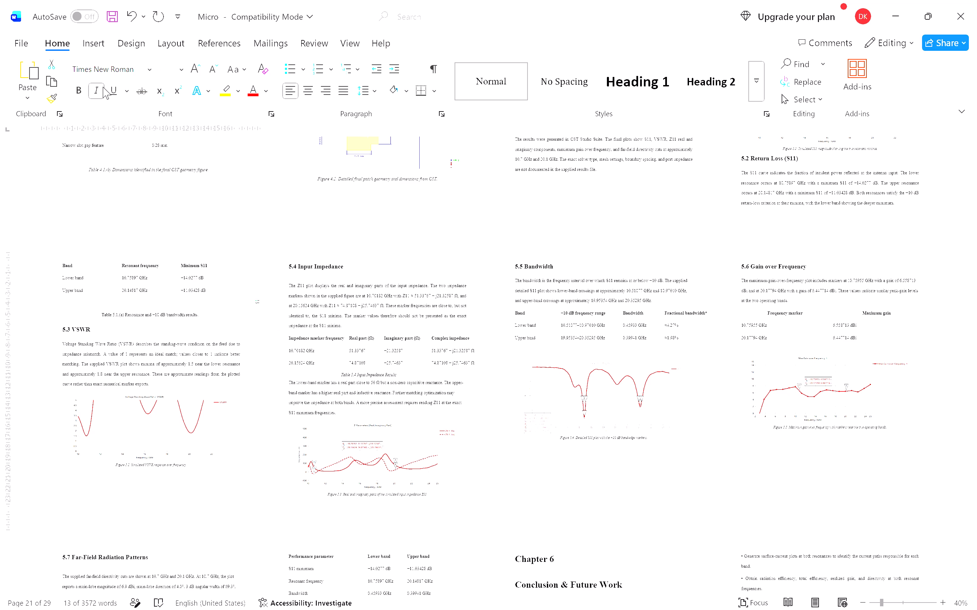
click(288, 235)
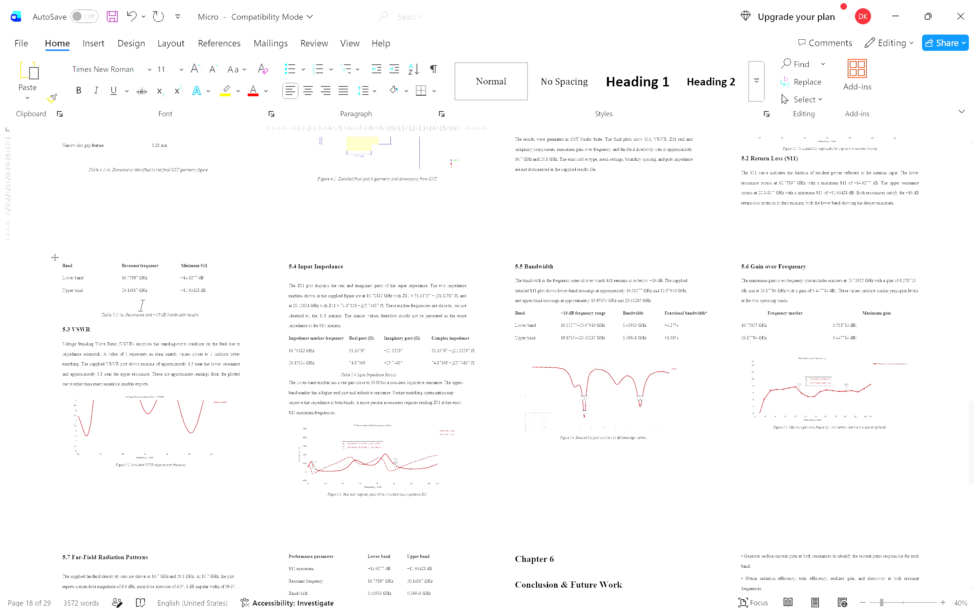
Remove the empty line above the resonance and −10 dB bandwidth results caption and indent the caption by three tabs beneath its table.
click(141, 306)
key(BackSpace)
key(BackSpace)
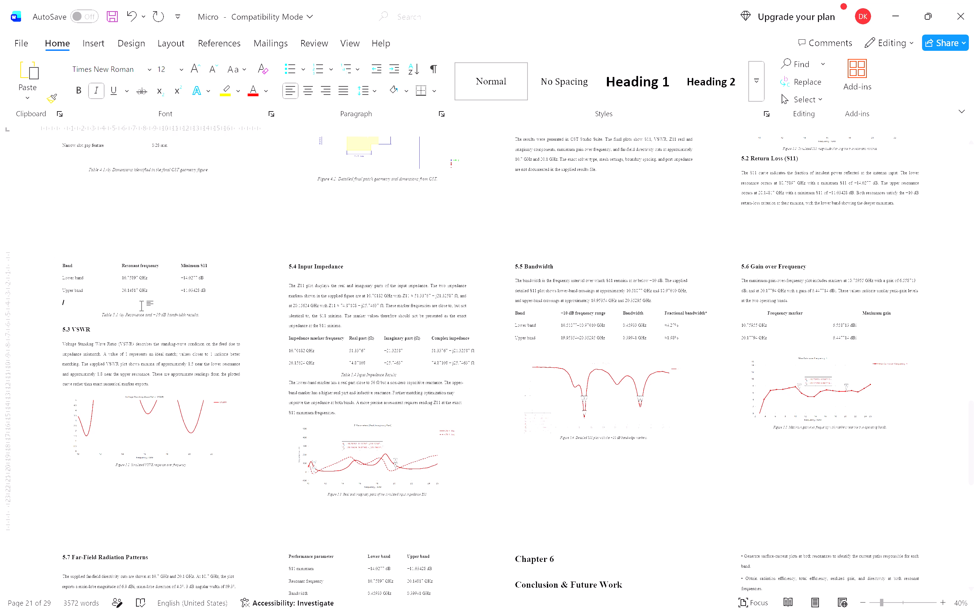
key(BackSpace)
key(Down)
key(BackSpace)
key(BackSpace)
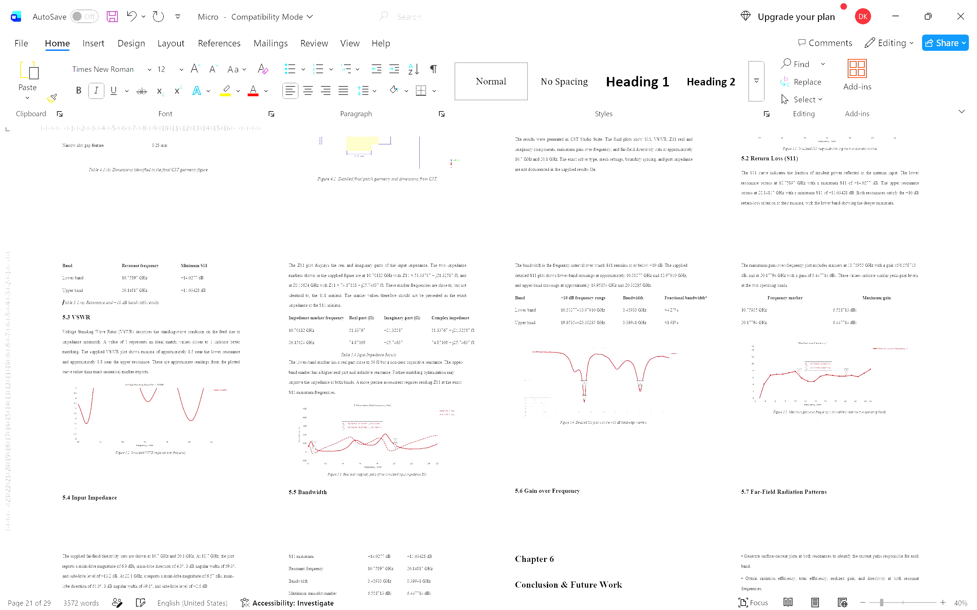
key(Tab)
key(Tab)
key(Tab)
key(Return)
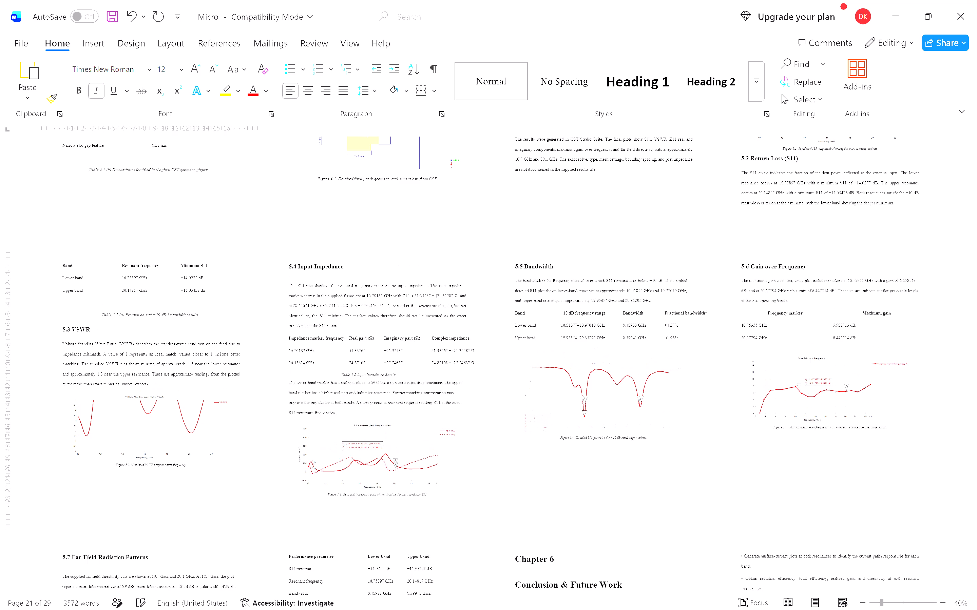
key(BackSpace)
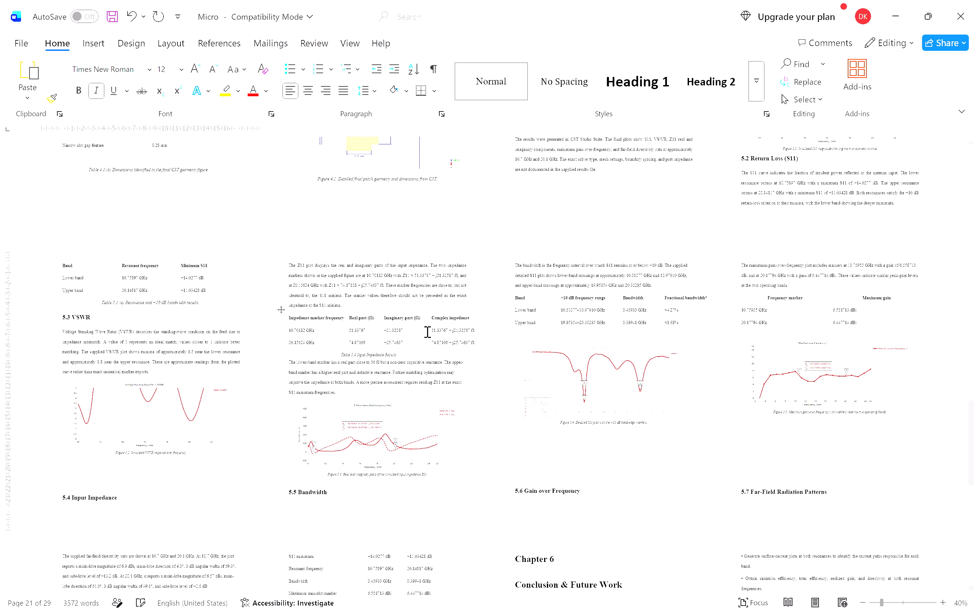
Add the caption "Table 5.5 Bandwidth" on the empty line beneath the bandwidth table, indented by four tabs.
click(569, 335)
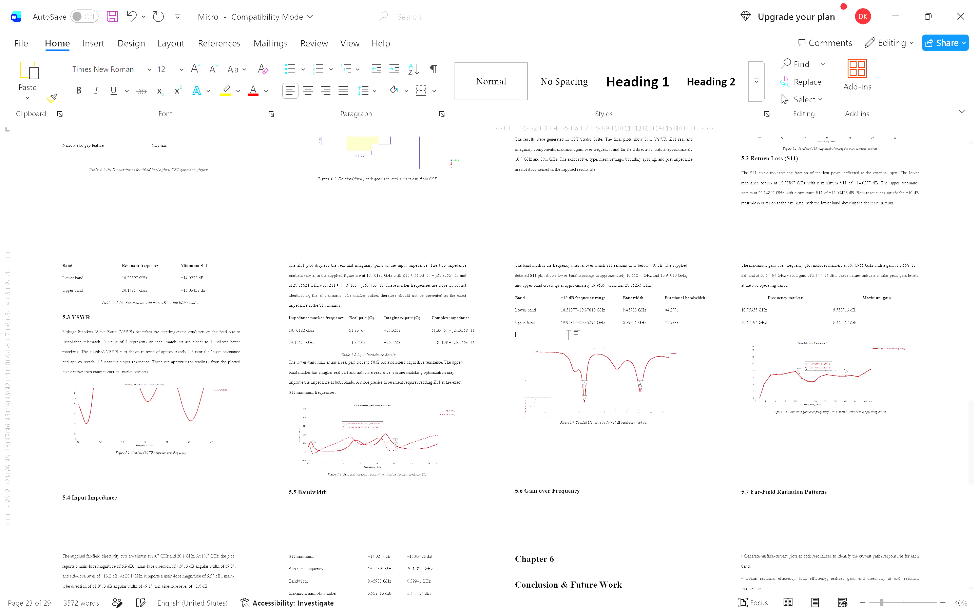
key(Tab)
key(Tab)
key(Tab)
key(Tab)
text(Table)
key(space)
text(5.5)
key(space)
text(Bad)
key(BackSpace)
text(nd)
text(Wi)
key(BackSpace)
key(BackSpace)
text(widht)
key(BackSpace)
key(BackSpace)
text(th)
Justify and italicize the whole Table 5.5 Bandwidth caption.
key(ctrl+shift+Left)
key(ctrl+shift+Left)
key(ctrl+shift+Left)
key(ctrl+shift+Left)
key(ctrl+shift+Left)
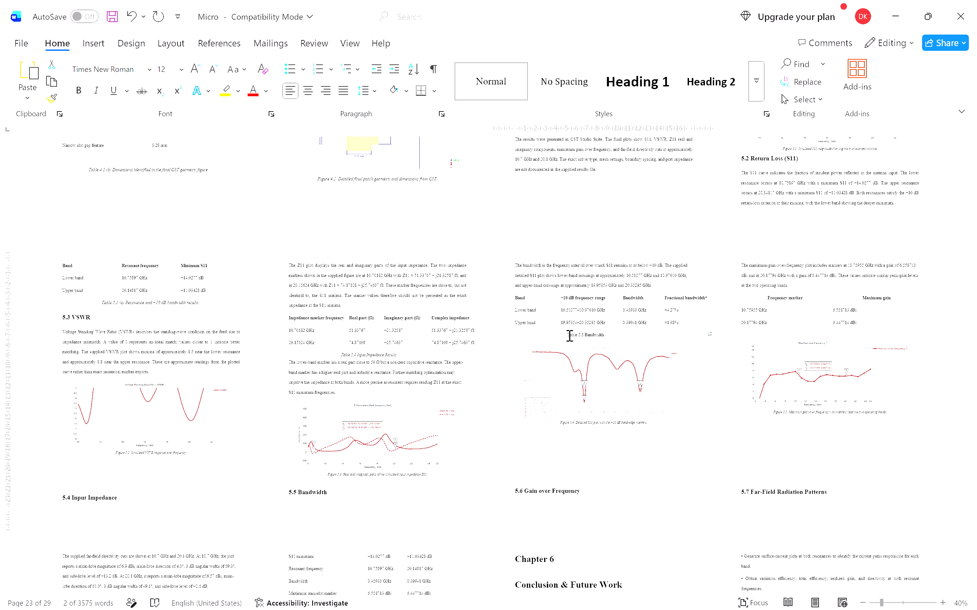
click(342, 82)
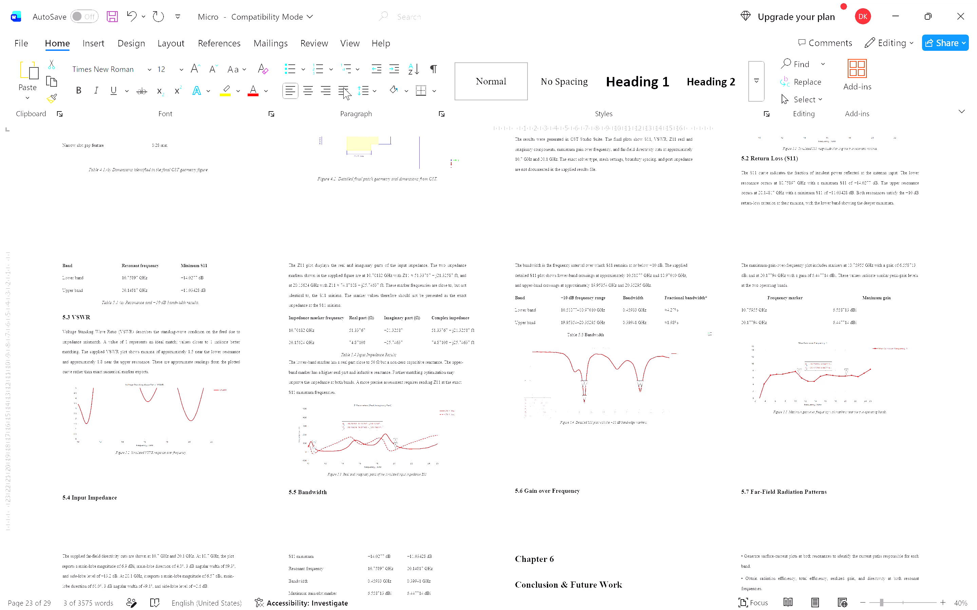
click(343, 87)
click(103, 94)
Indent the Table 5.5 Bandwidth caption by one more tab.
click(542, 342)
key(Tab)
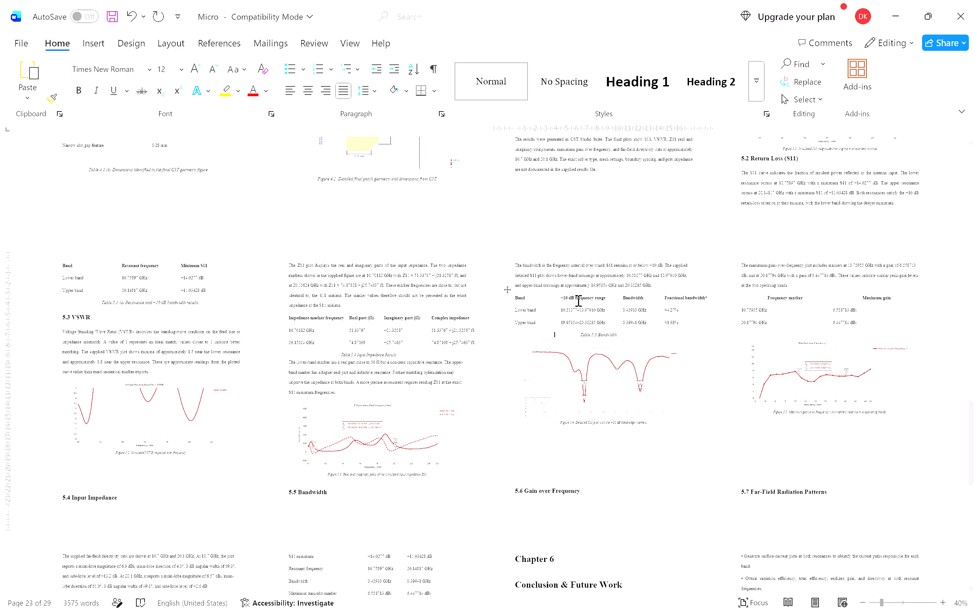
Replace the bandwidth table's "−10 dB frequency range" column header with "Frequency Range".
drag(609, 300, 574, 300)
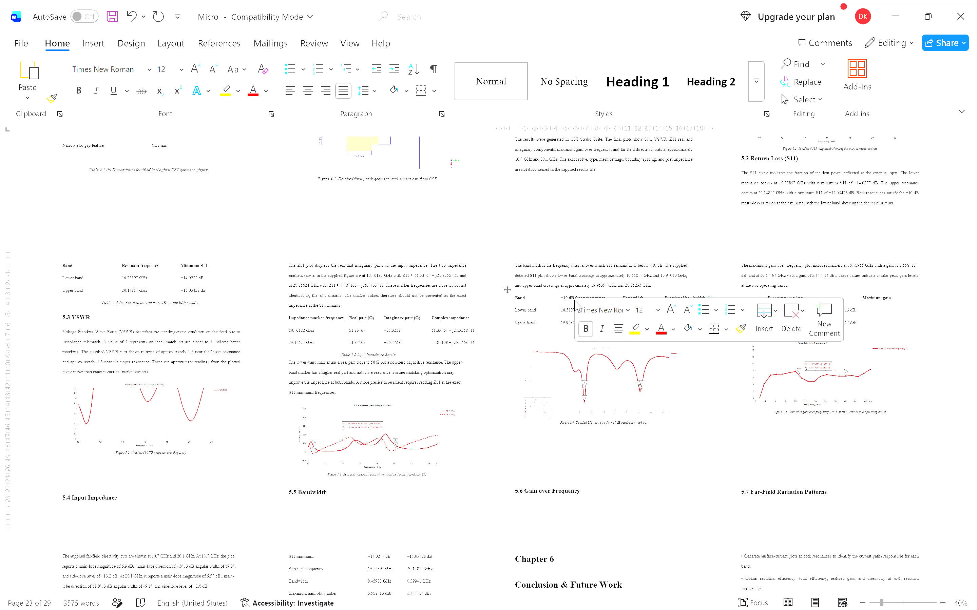
click(574, 300)
click(574, 300)
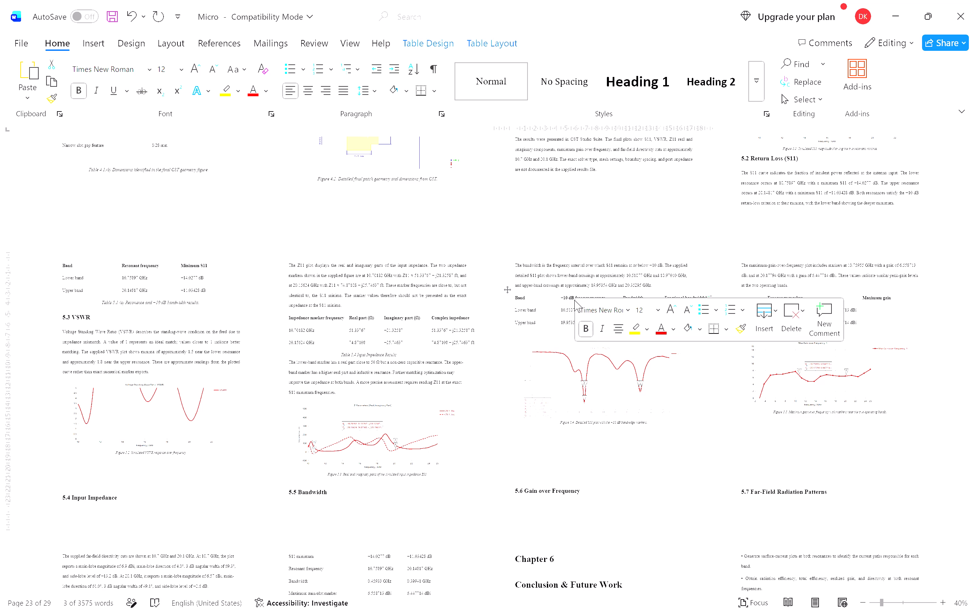
click(570, 298)
key(ctrl+Right)
key(ctrl+Right)
key(ctrl+Right)
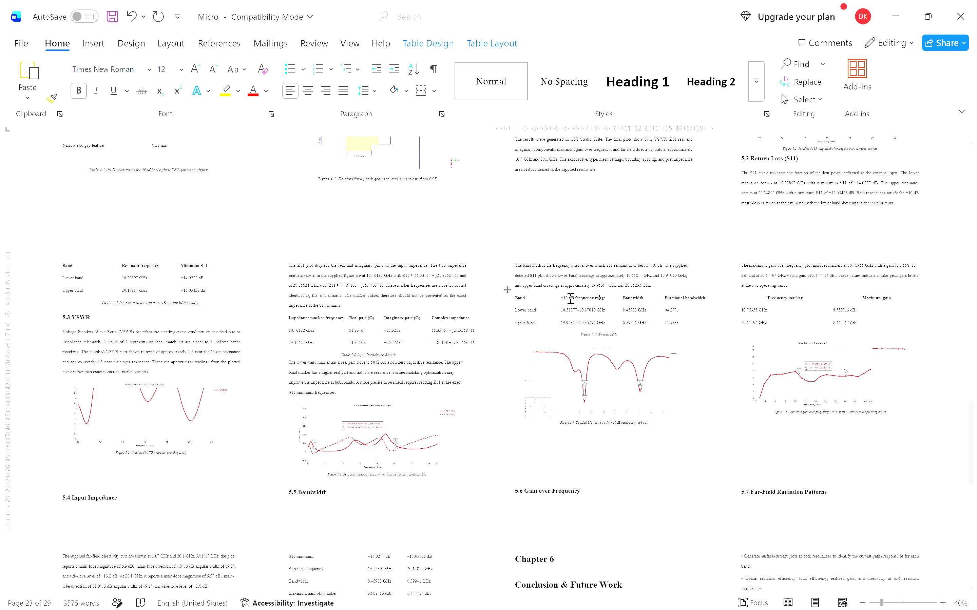
key(ctrl+BackSpace)
key(ctrl+BackSpace)
key(ctrl+shift+BackSpace)
key(ctrl+shift+BackSpace)
key(ctrl+BackSpace)
key(ctrl+BackSpace)
key(ctrl+BackSpace)
text(Fre)
text(quency Ra)
text(nge)
key(space)
Make both words of the Frequency Range header in the bandwidth table bold.
key(ctrl+Left)
key(ctrl+Right)
key(ctrl+Right)
key(ctrl+Left)
key(ctrl+shift+Left)
key(ctrl+shift+Left)
key(ctrl+shift+Left)
key(ctrl+shift+Right)
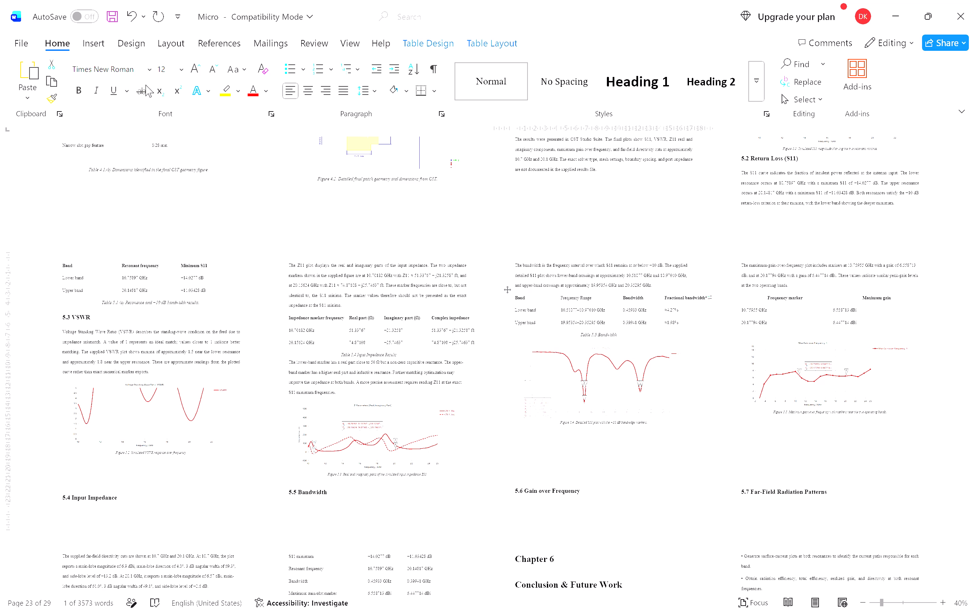
click(81, 89)
key(ctrl+shift+Left)
click(77, 90)
key(Left)
key(BackSpace)
key(BackSpace)
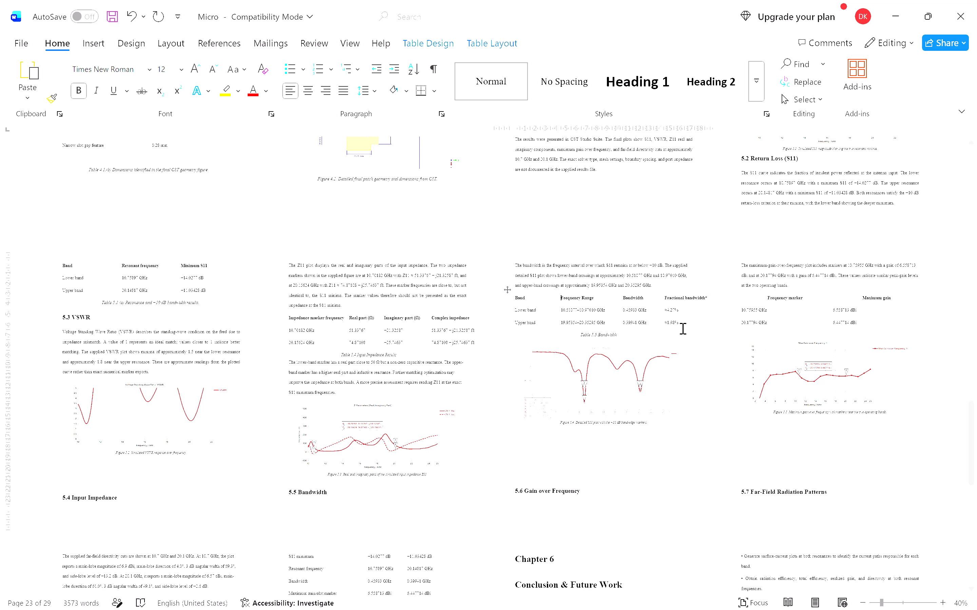
Delete the Fractional bandwidth column from the bandwidth table.
click(684, 296)
click(458, 47)
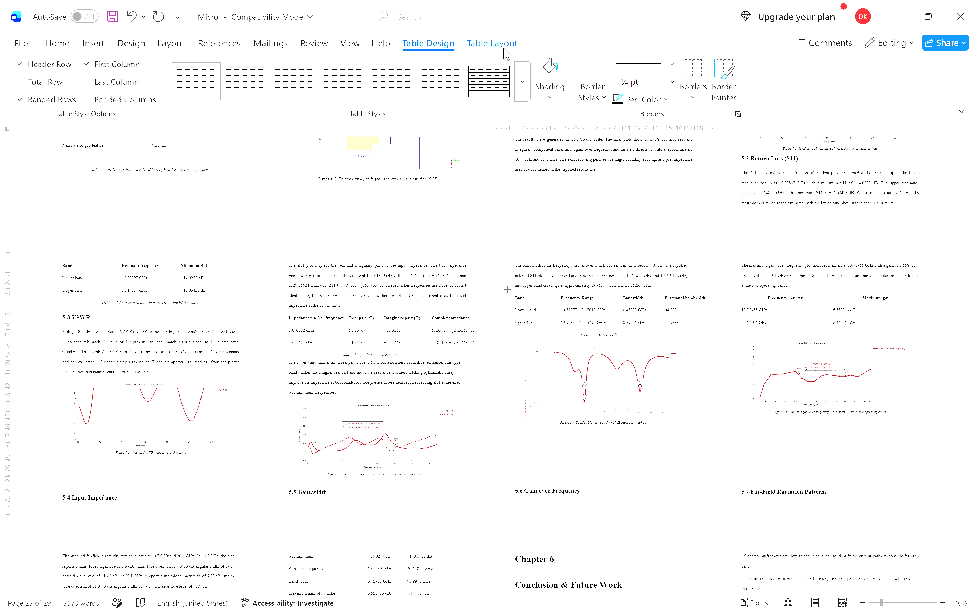
click(503, 48)
click(421, 44)
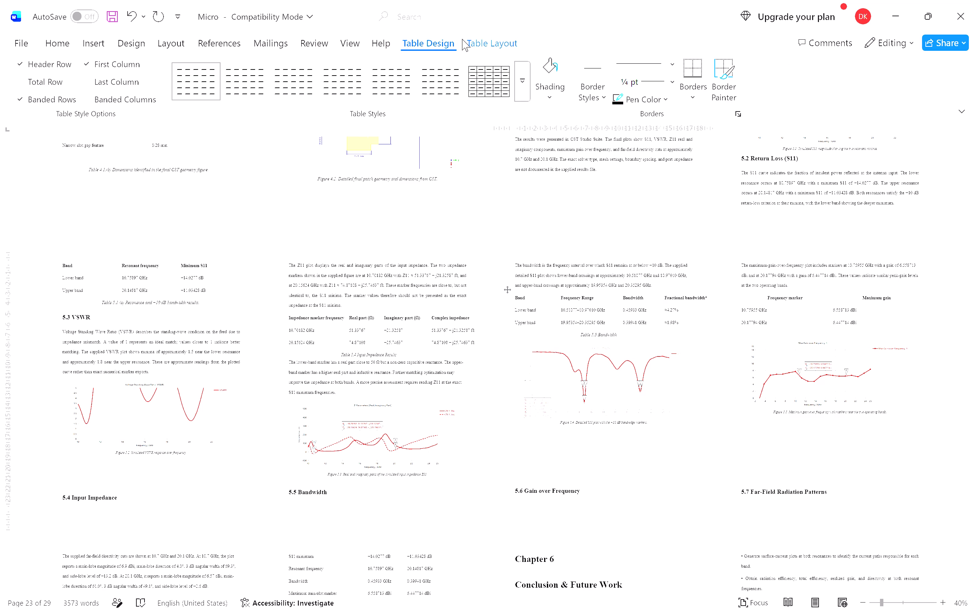
click(467, 40)
click(192, 88)
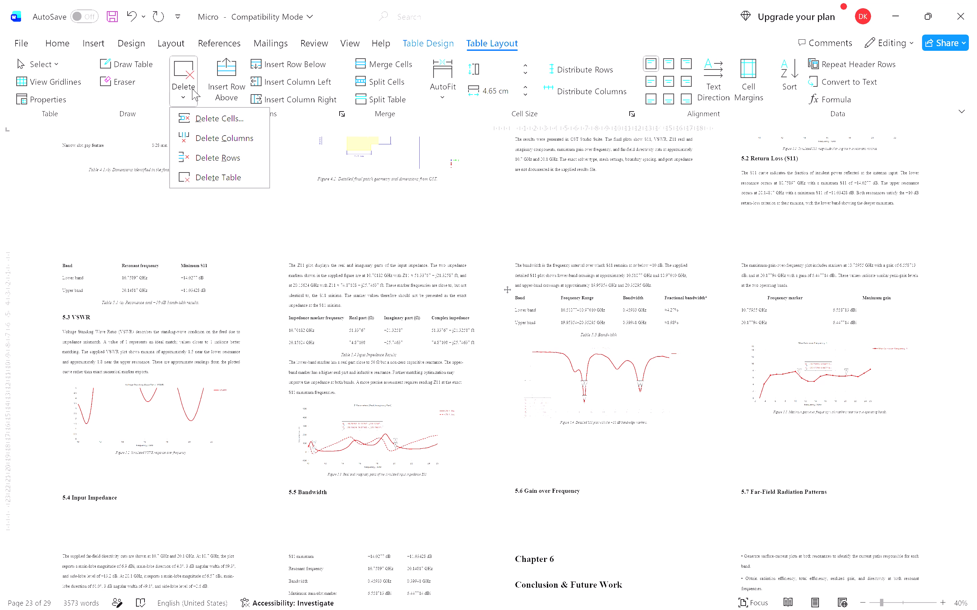
click(240, 142)
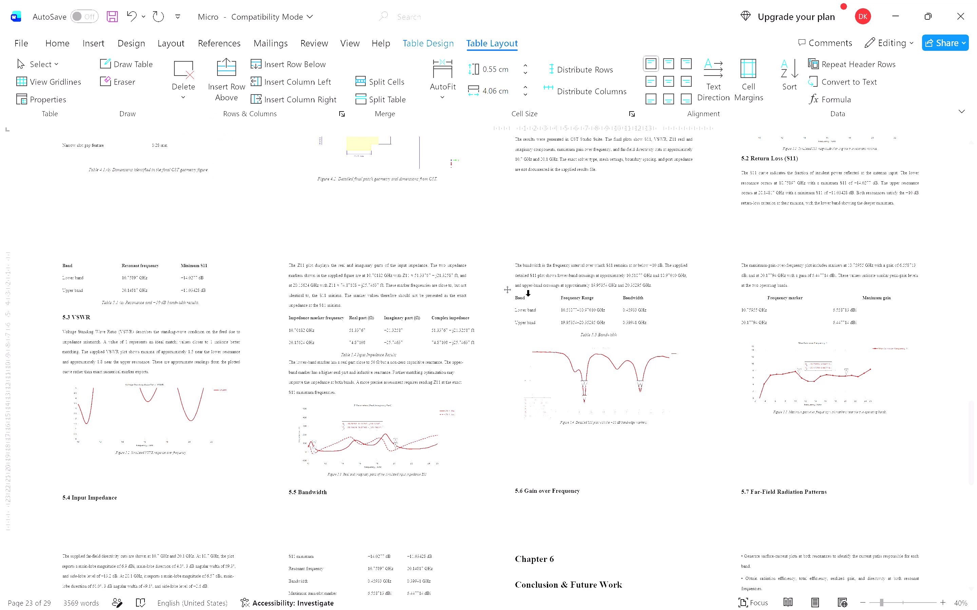
Move the three-column bandwidth table slightly to the right so it sits more centrally above its caption.
drag(509, 294, 530, 293)
click(710, 439)
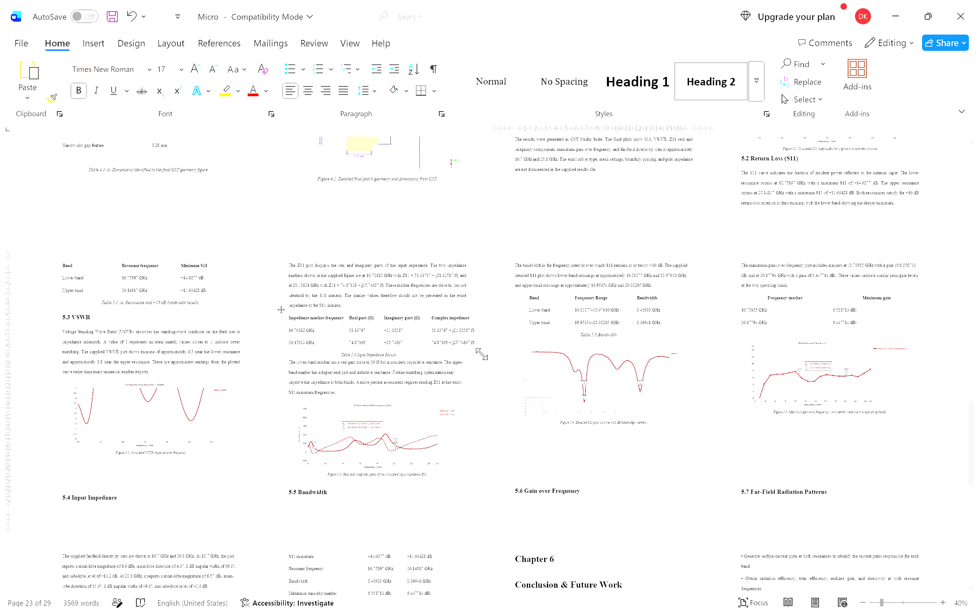
Narrow the input impedance table slightly toward the text width, keeping each entry on a single line.
drag(480, 354, 470, 354)
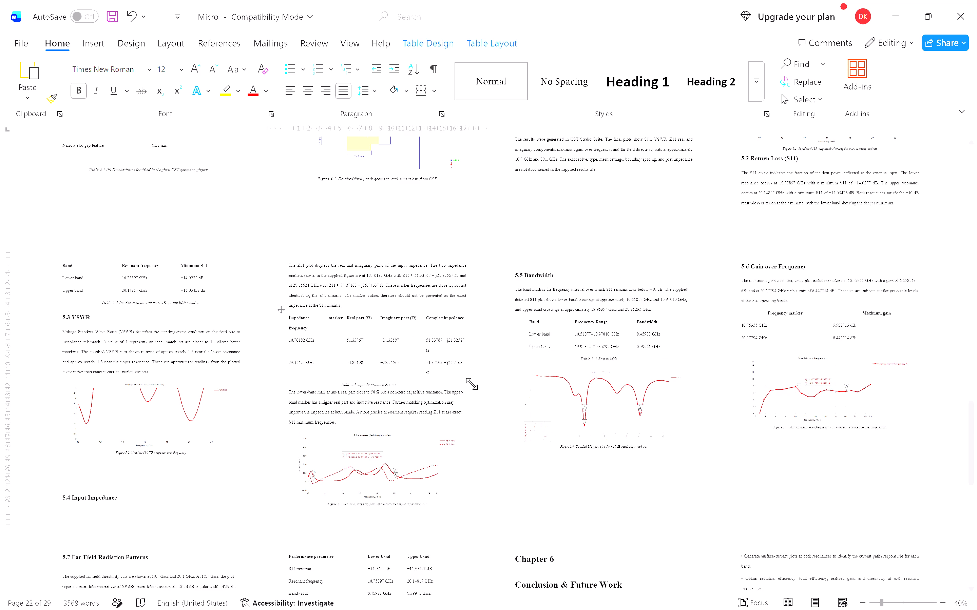
drag(472, 384, 484, 382)
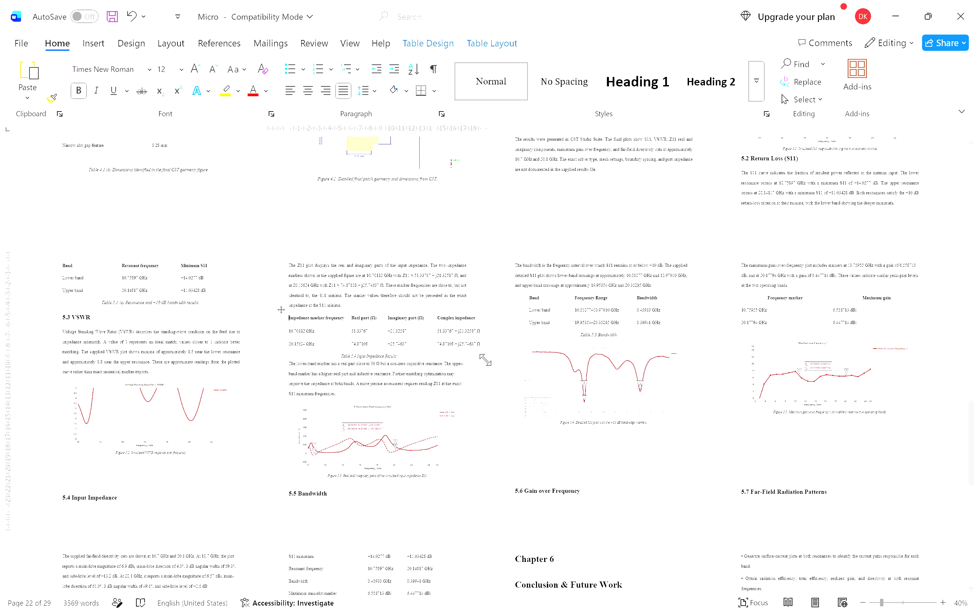
drag(485, 360, 477, 358)
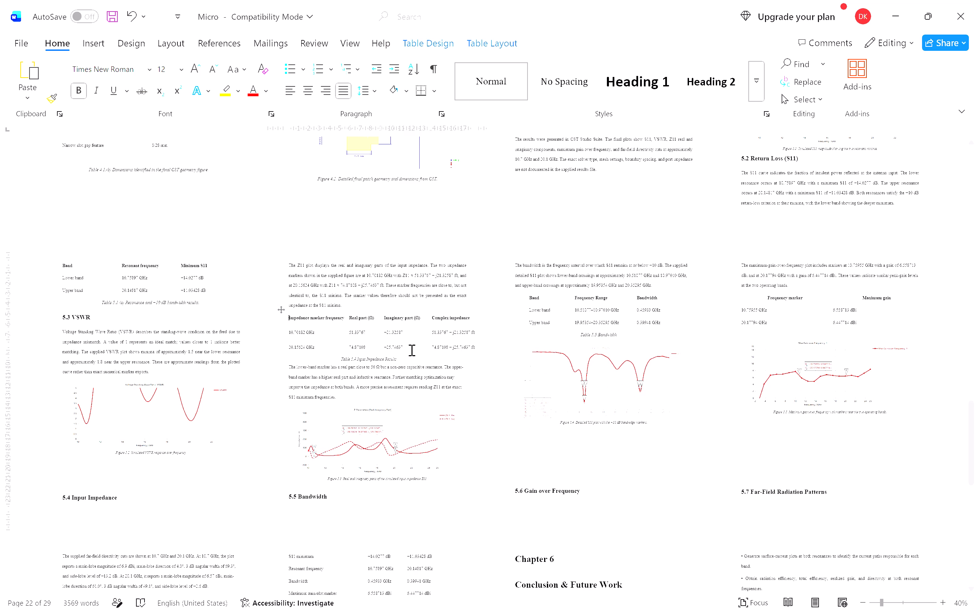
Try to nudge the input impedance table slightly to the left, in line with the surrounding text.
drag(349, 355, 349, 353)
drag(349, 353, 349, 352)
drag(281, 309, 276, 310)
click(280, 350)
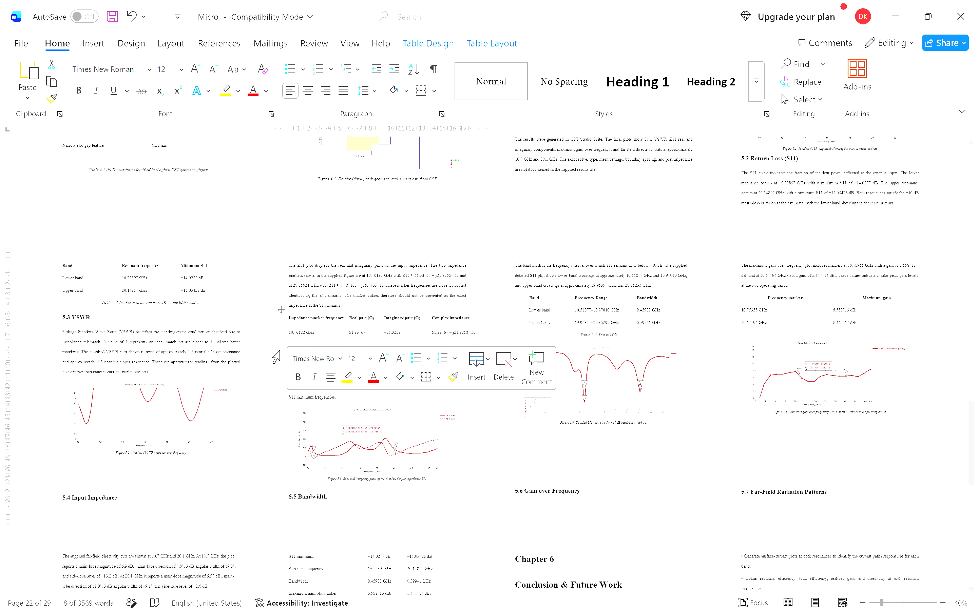
Push the stranded 5.4 Input Impedance heading onto the next page, directly above its section text.
click(66, 498)
key(Left)
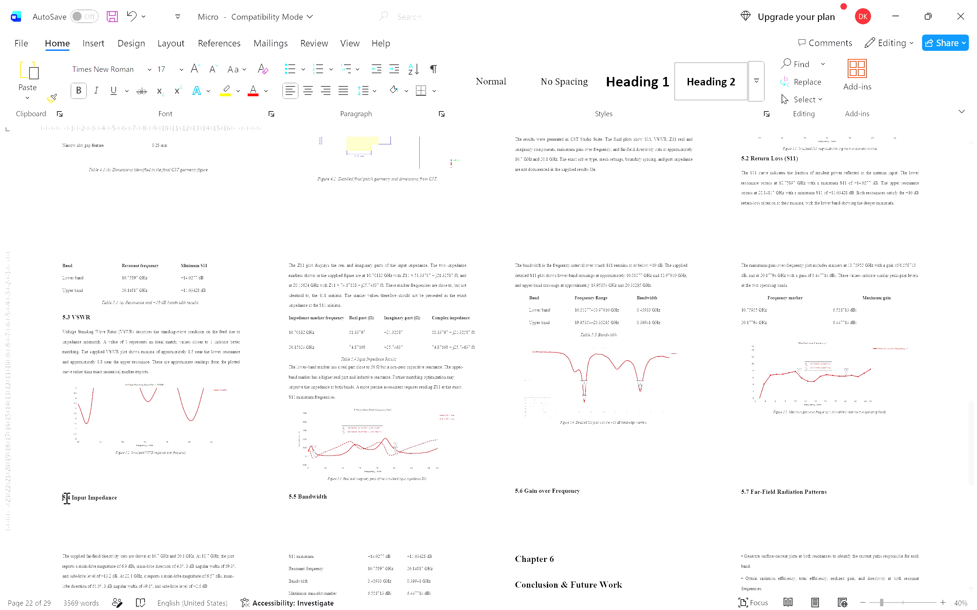
key(Return)
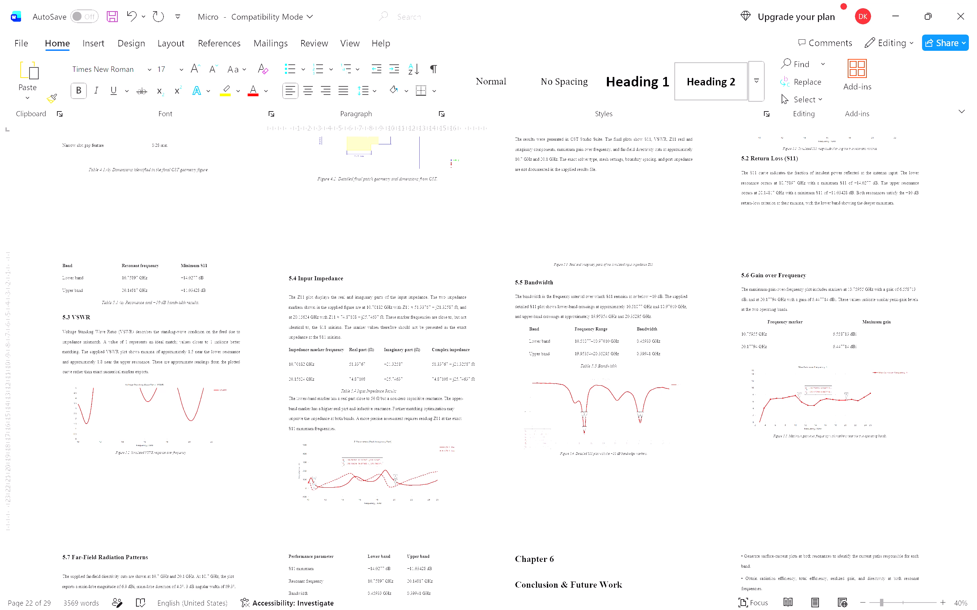
key(Up)
key(BackSpace)
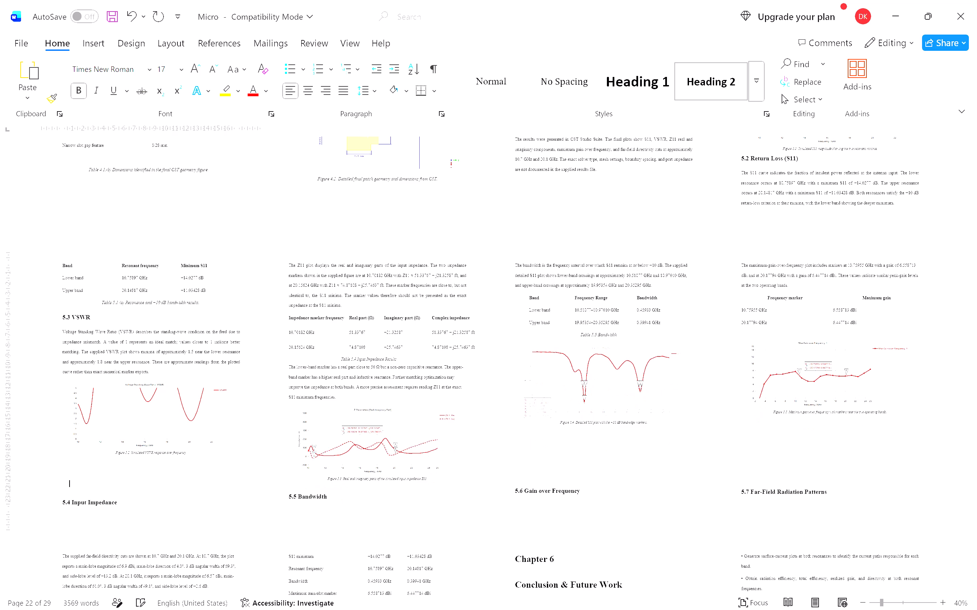
key(Return)
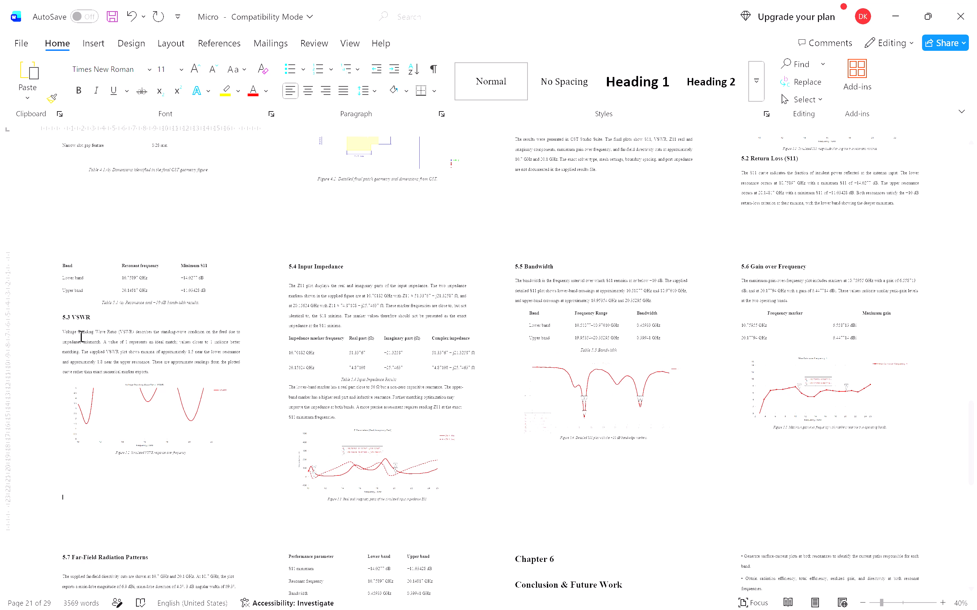
Insert two blank lines above the 5.3 VSWR heading to separate it from the Table 5.1 caption.
click(60, 318)
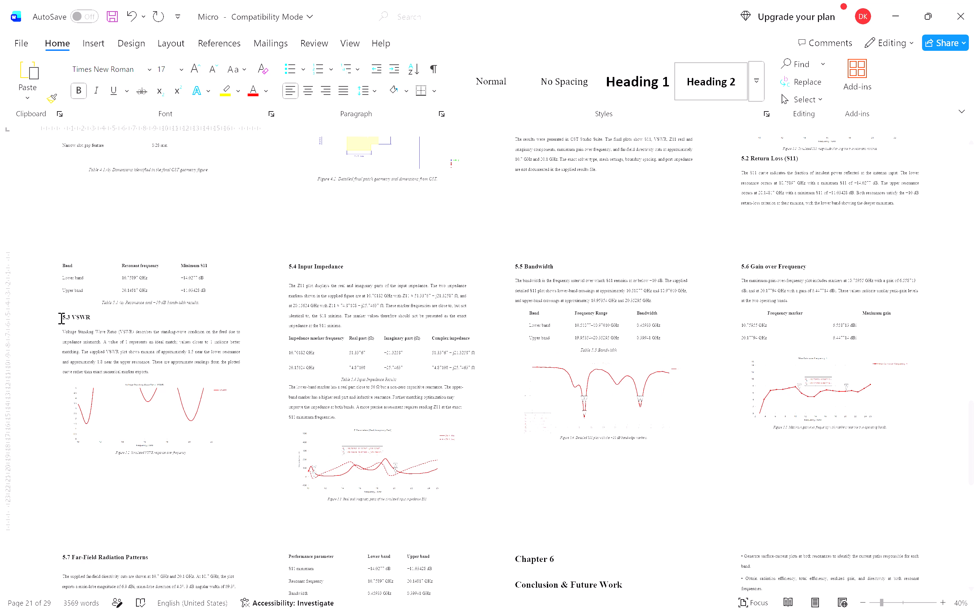
key(Return)
key(Return)
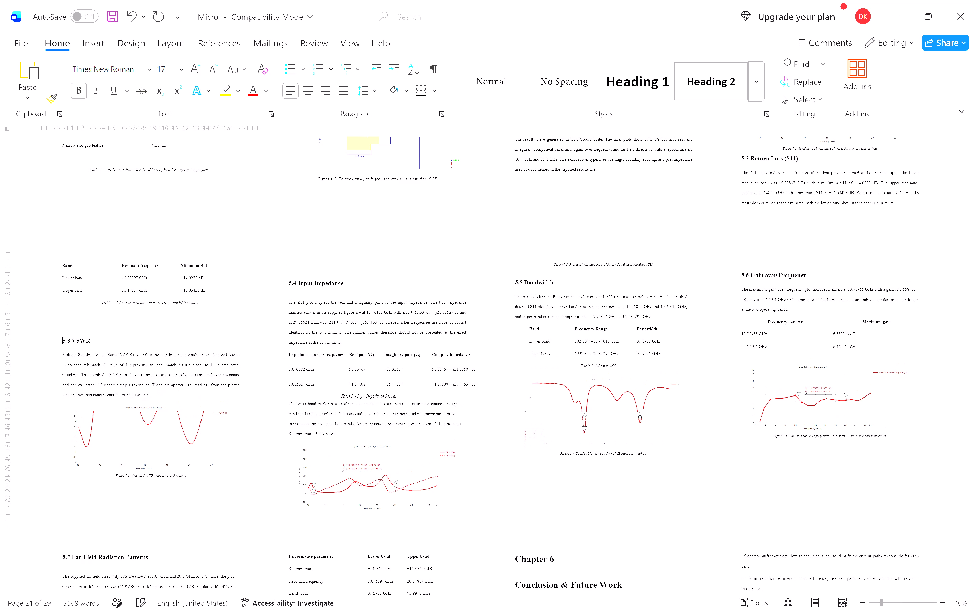
Remove the extra blank line above the 5.4 Input Impedance heading so it starts at the top of its page.
scroll(381, 329, down, 1)
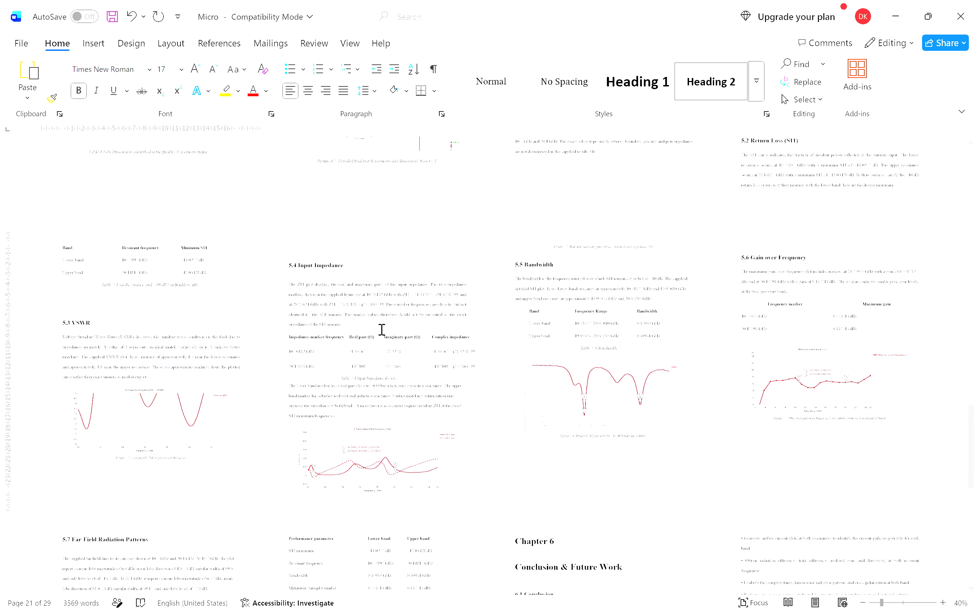
scroll(381, 329, down, 1)
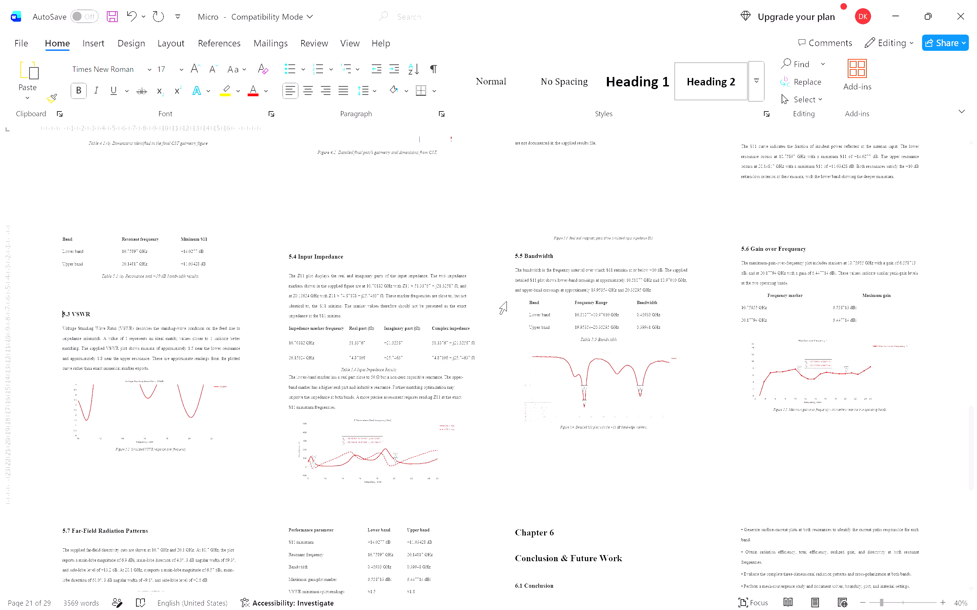
double_click(391, 432)
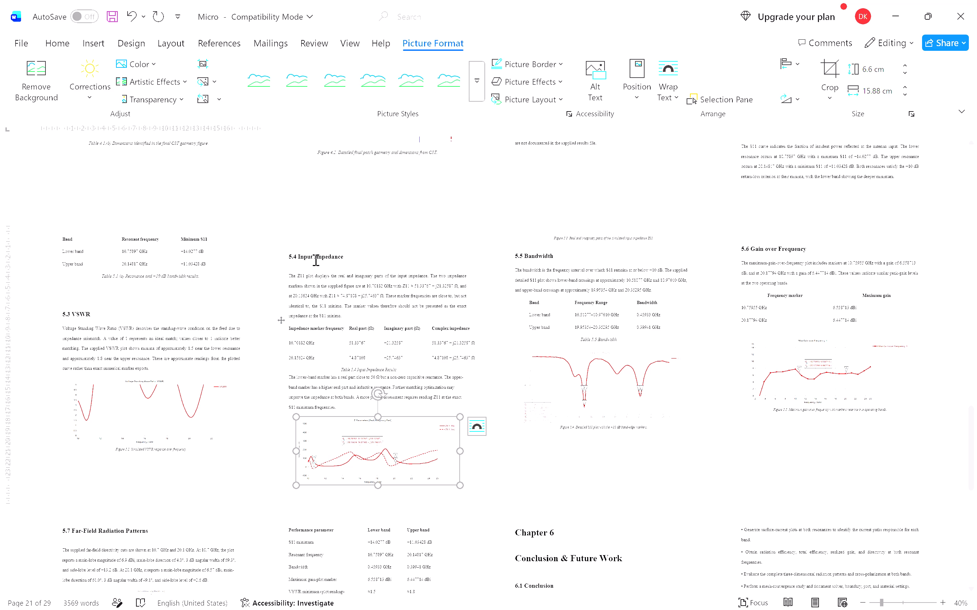
click(317, 254)
key(Up)
key(BackSpace)
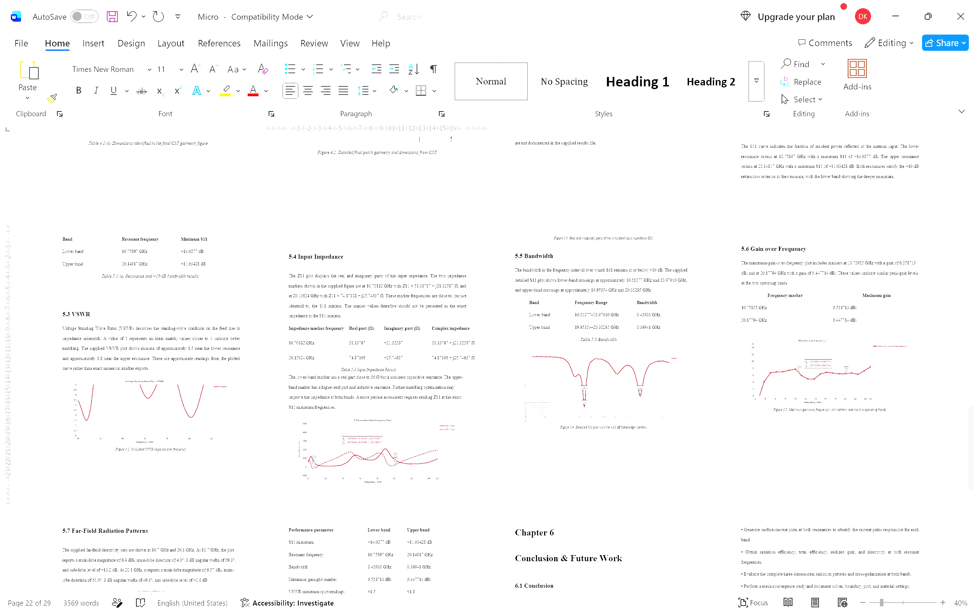
key(BackSpace)
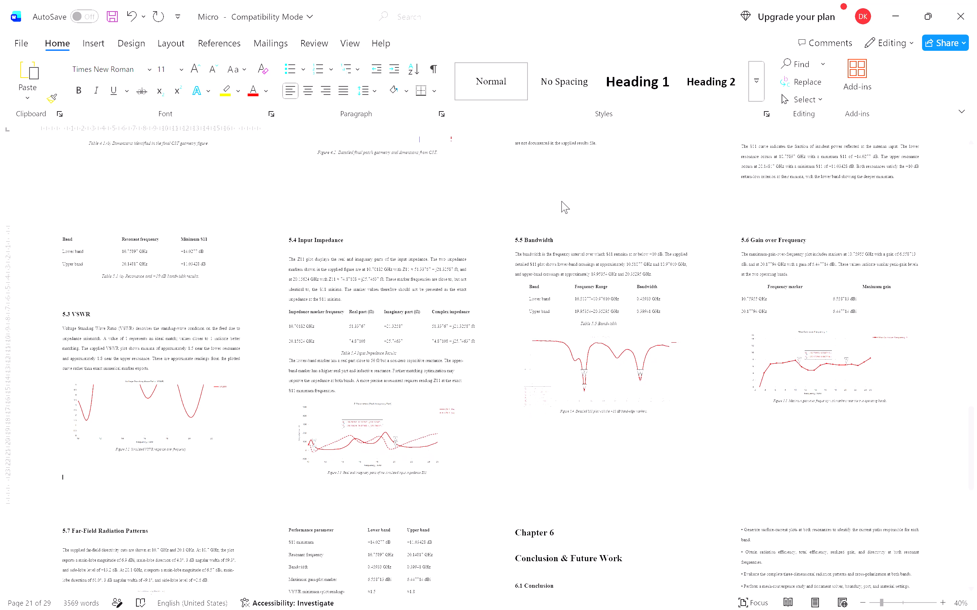
Look through the report's chapters and front matter to compare the page layout and contents entries with the body.
scroll(401, 355, left, 1)
scroll(609, 434, down, 4)
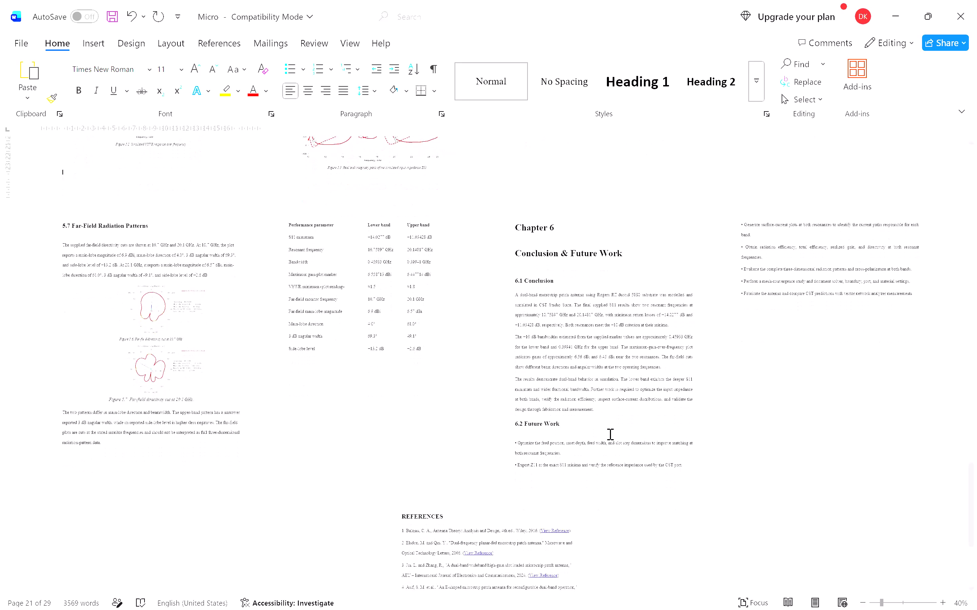
scroll(566, 421, down, 3)
scroll(566, 421, up, 10)
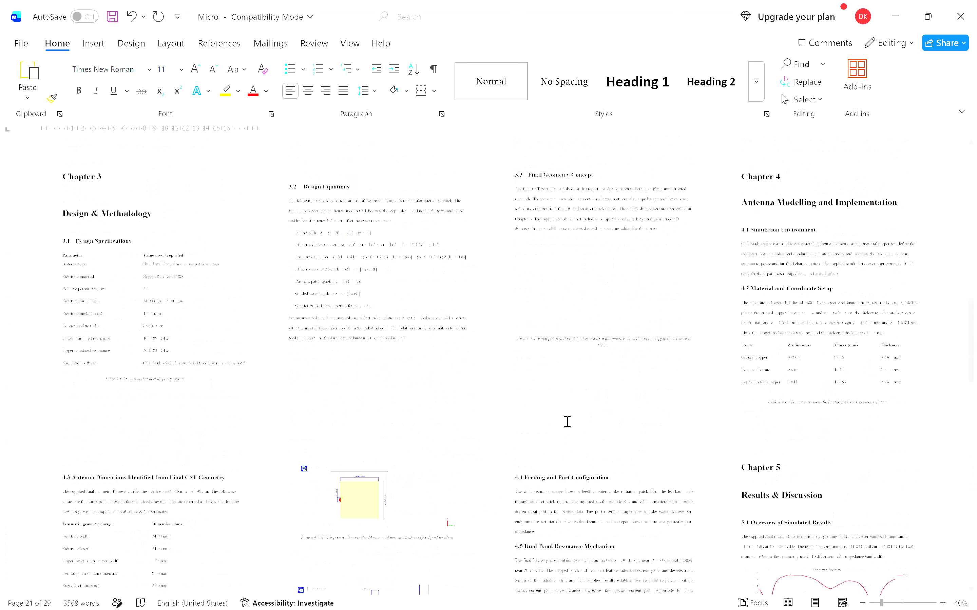
scroll(566, 421, down, 4)
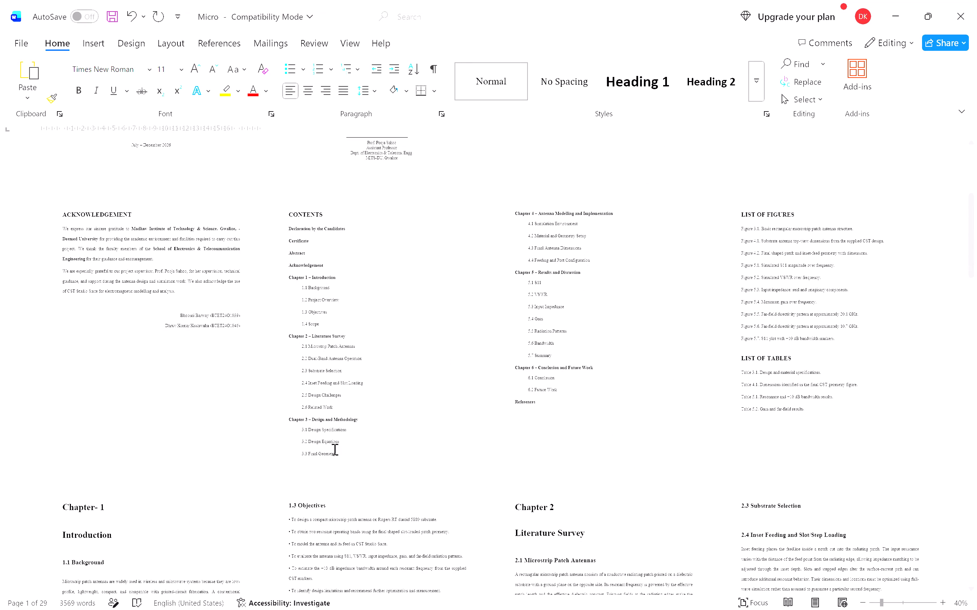
scroll(354, 454, down, 4)
scroll(354, 454, up, 1)
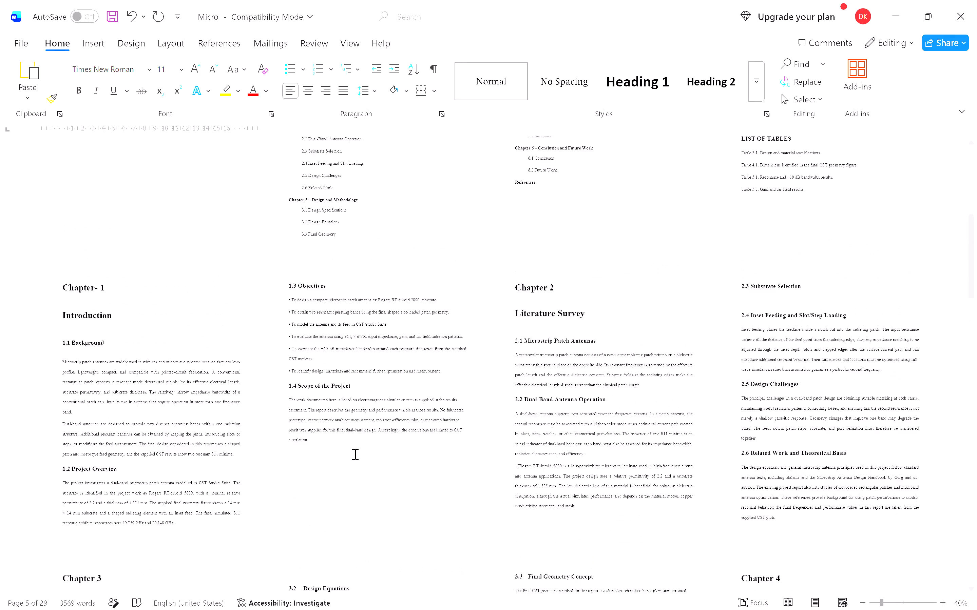
scroll(354, 454, up, 2)
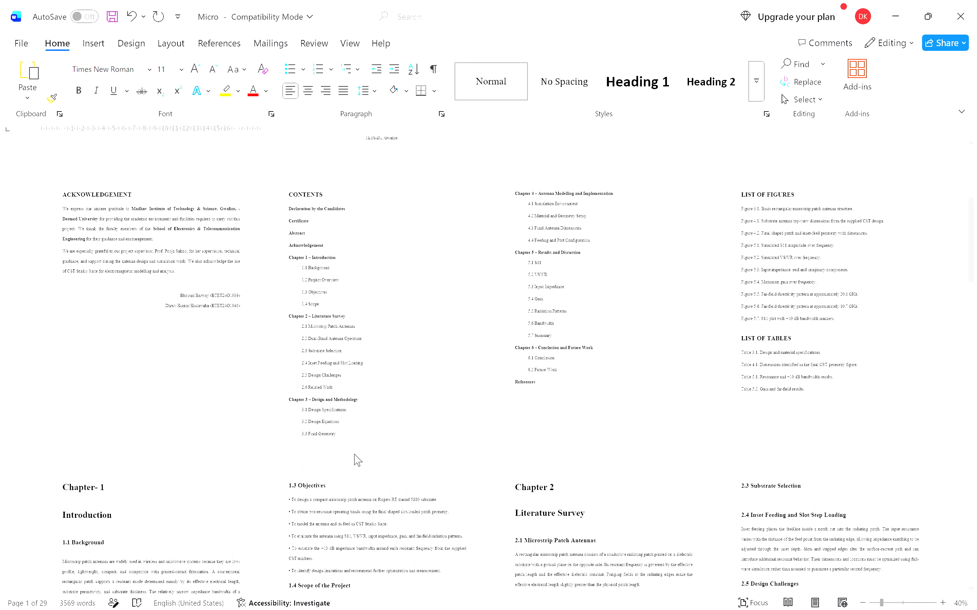
Check the chapter 5 sections in the body and delete the 5.7 Summary entry from the contents list.
click(568, 333)
scroll(568, 333, down, 5)
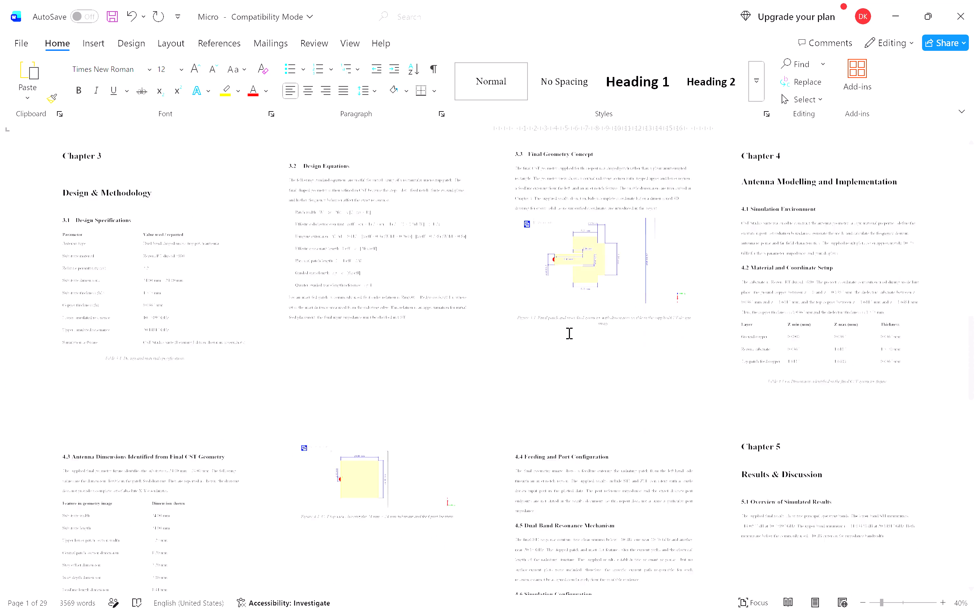
scroll(568, 333, down, 8)
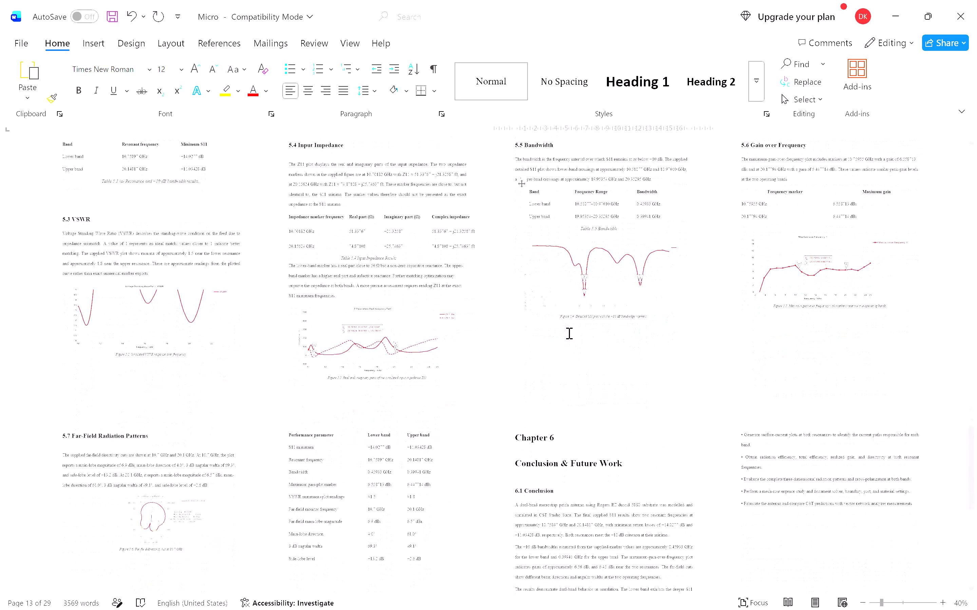
scroll(568, 333, down, 3)
scroll(568, 333, up, 8)
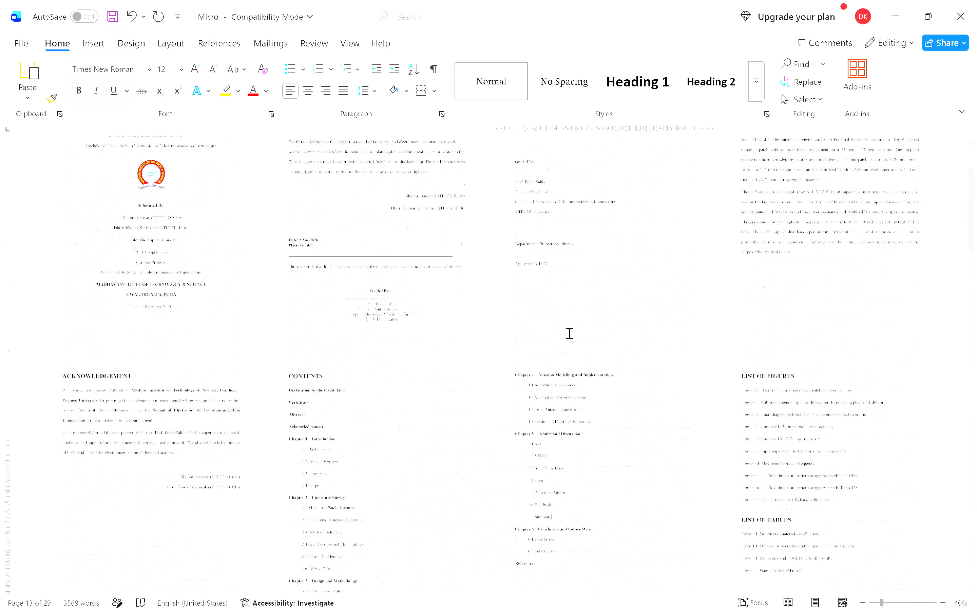
scroll(568, 333, up, 6)
scroll(568, 333, down, 2)
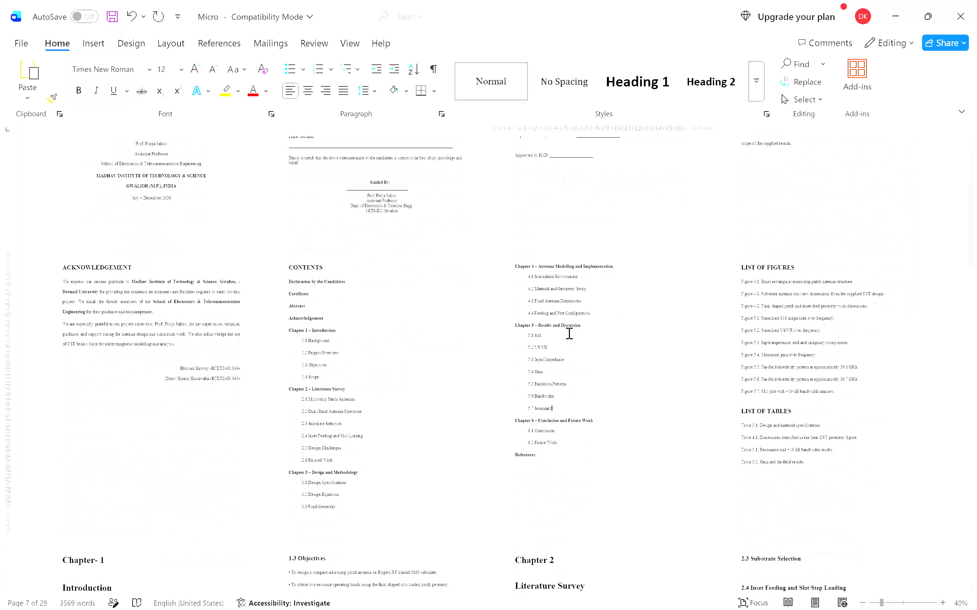
key(ctrl+BackSpace)
key(ctrl+BackSpace)
key(ctrl+BackSpace)
key(BackSpace)
key(ctrl+BackSpace)
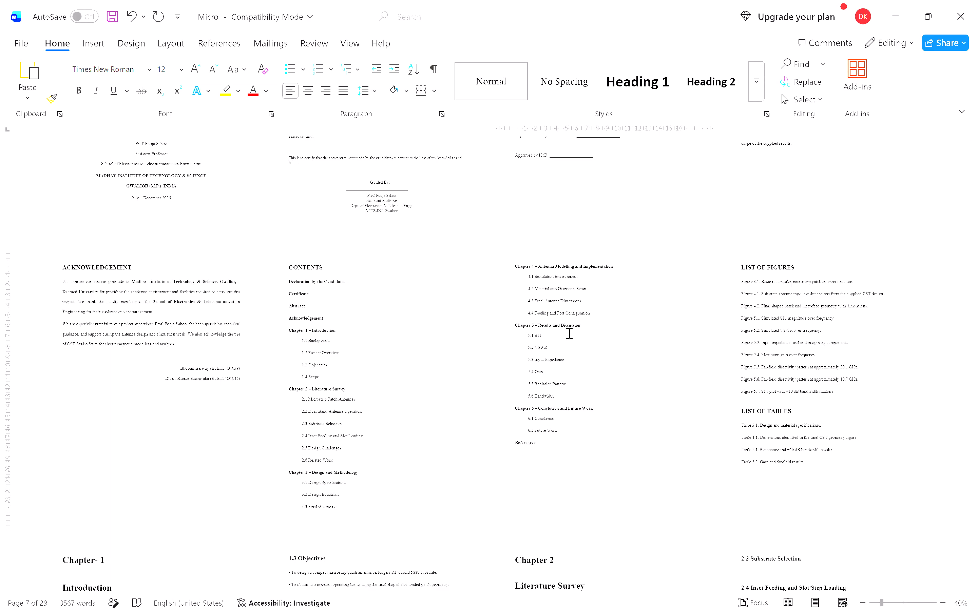
Review chapters 1 to 6 for heading order, spacing and page layout.
scroll(568, 333, down, 6)
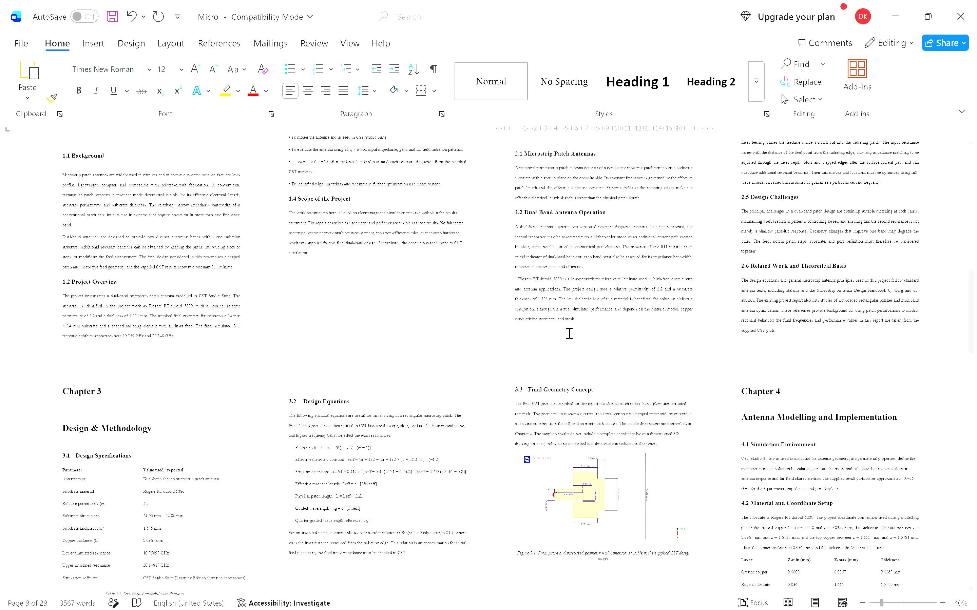
scroll(568, 333, down, 4)
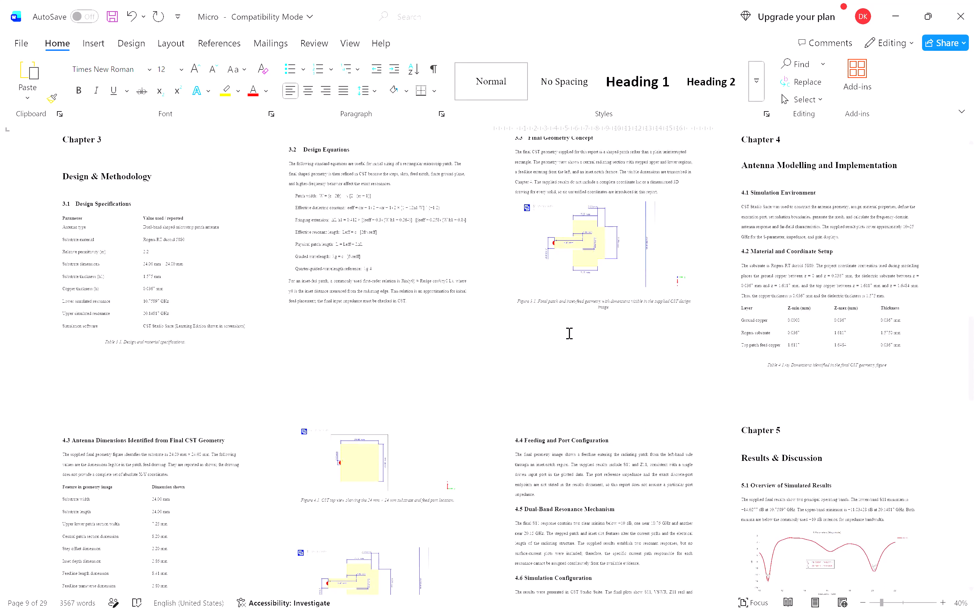
scroll(568, 333, down, 6)
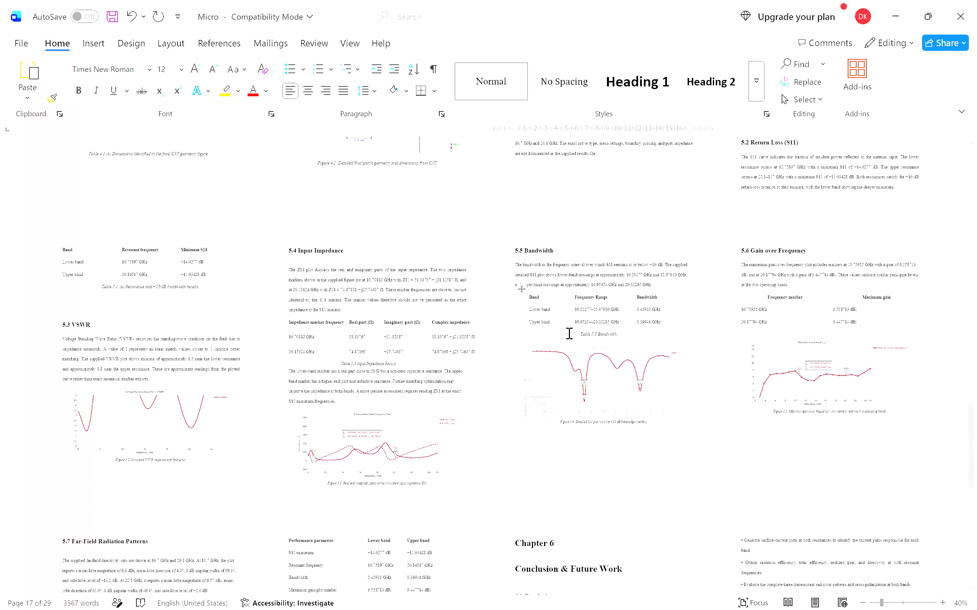
scroll(685, 365, down, 1)
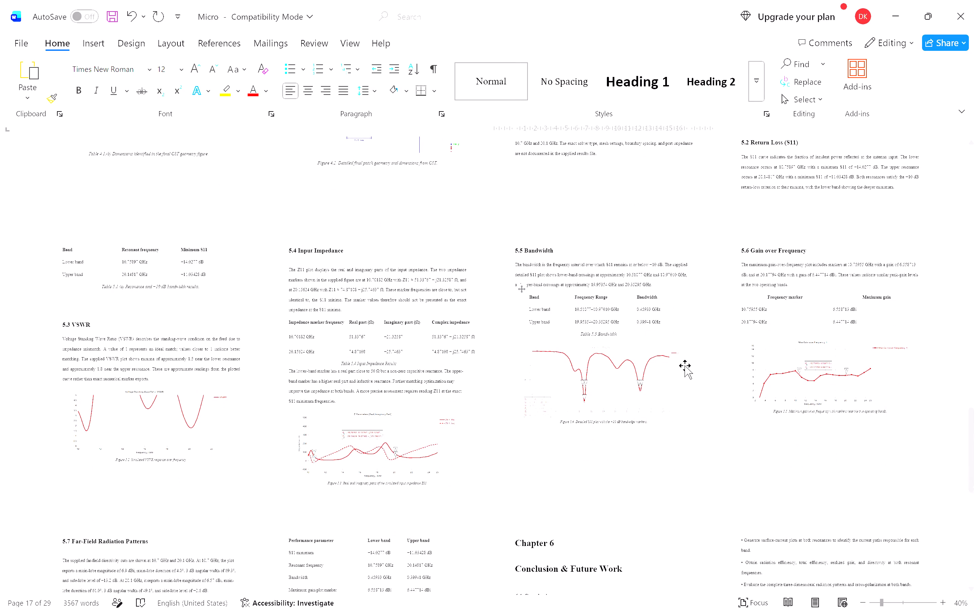
scroll(685, 365, down, 2)
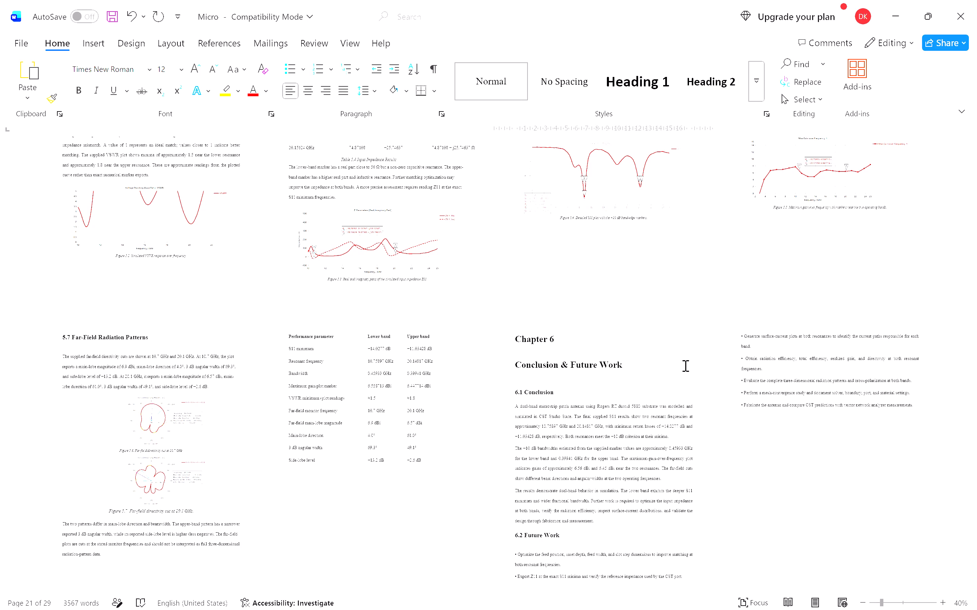
scroll(581, 389, up, 1)
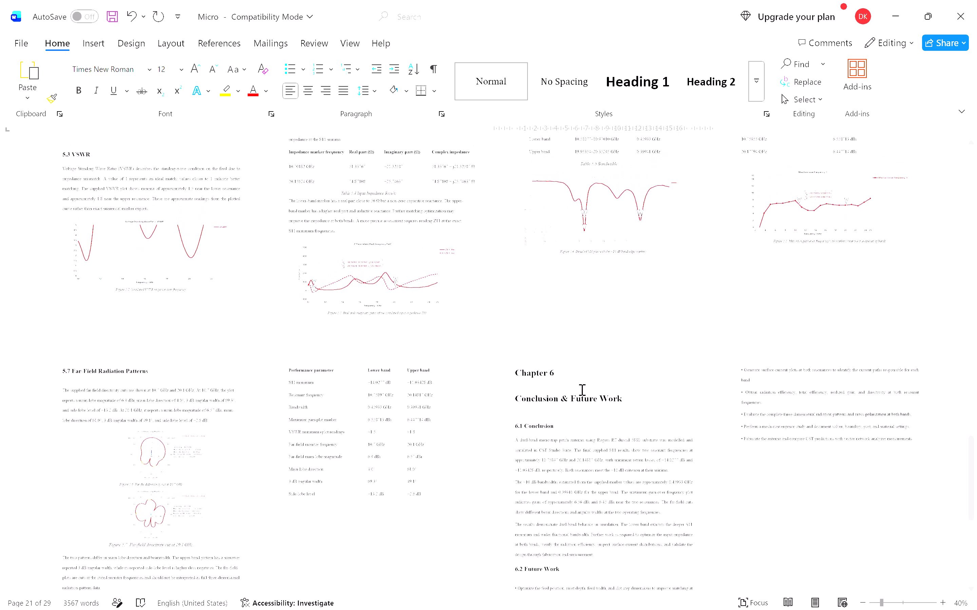
scroll(581, 389, up, 4)
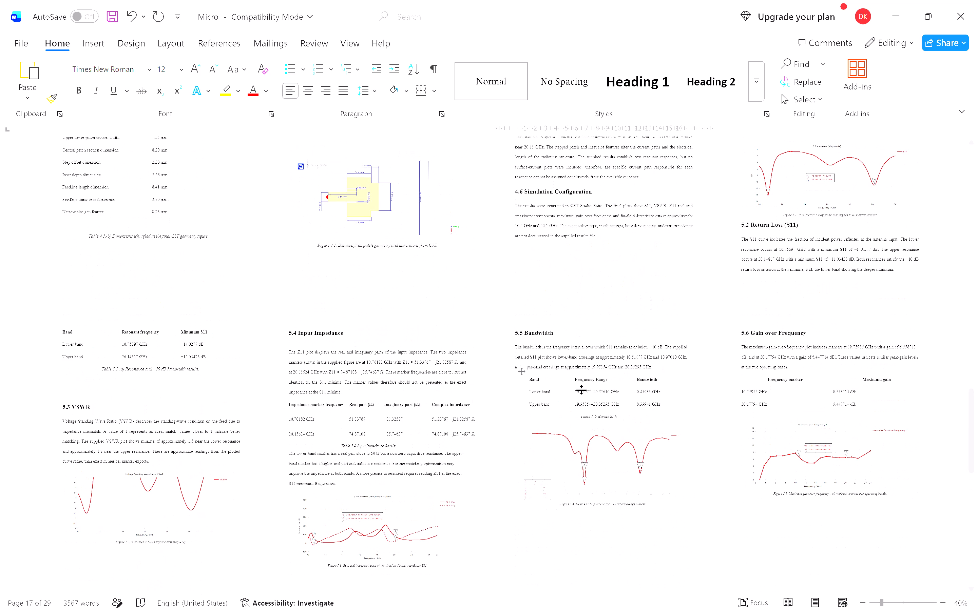
scroll(581, 389, up, 2)
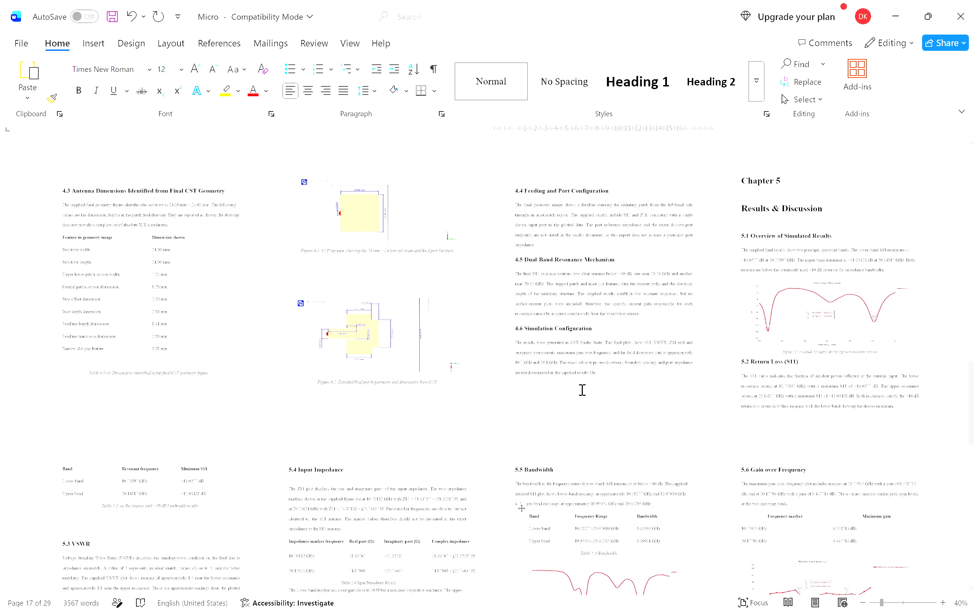
scroll(581, 389, up, 2)
scroll(457, 453, up, 1)
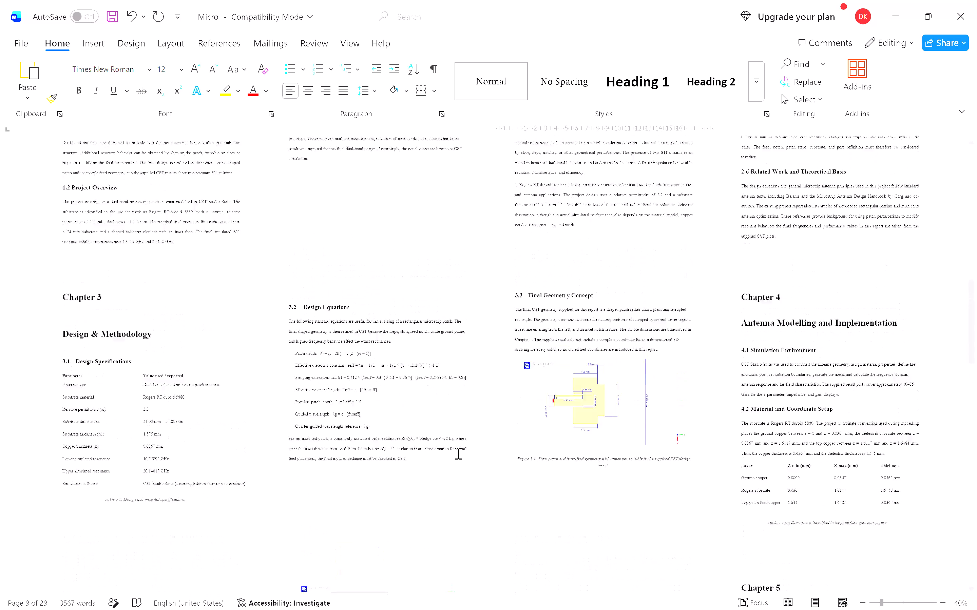
Remove the blank line above the 3.2 Design Equations heading so it starts at the top of its page.
scroll(457, 453, up, 1)
click(343, 329)
key(BackSpace)
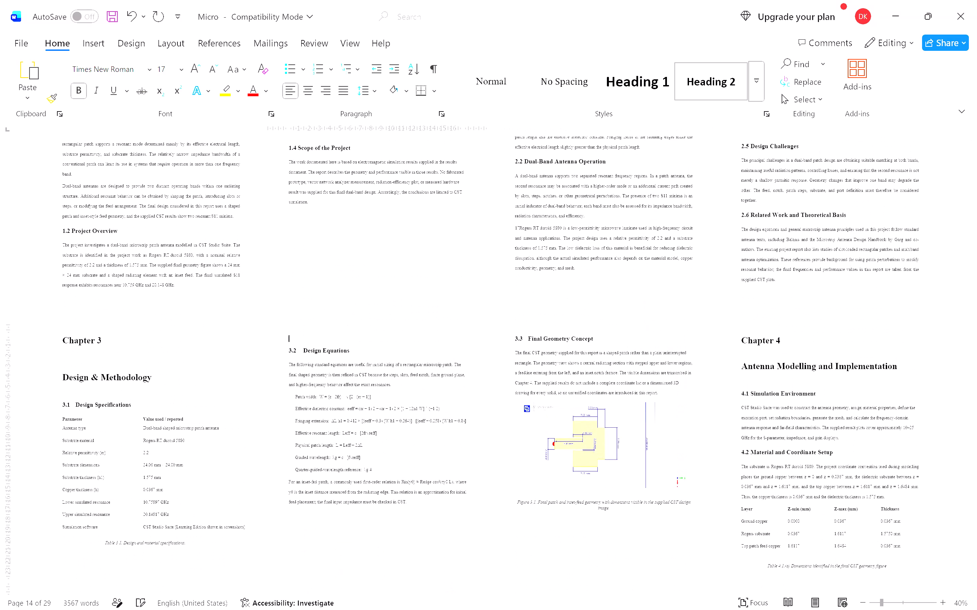
key(BackSpace)
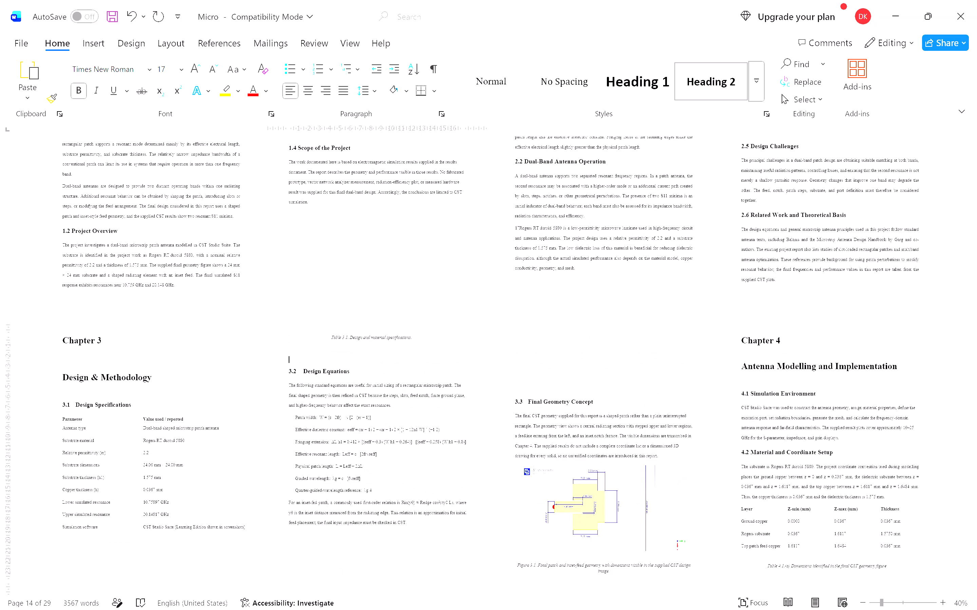
key(BackSpace)
key(Return)
key(Return)
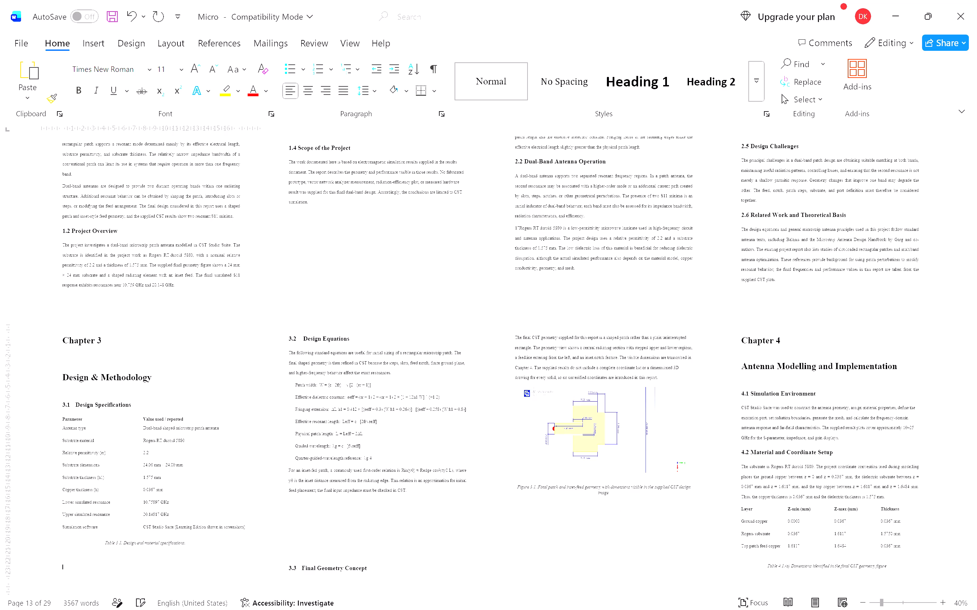
Add blank lines above the 3.3 Final Geometry Concept heading to move it to the top of the following page.
click(343, 538)
key(Return)
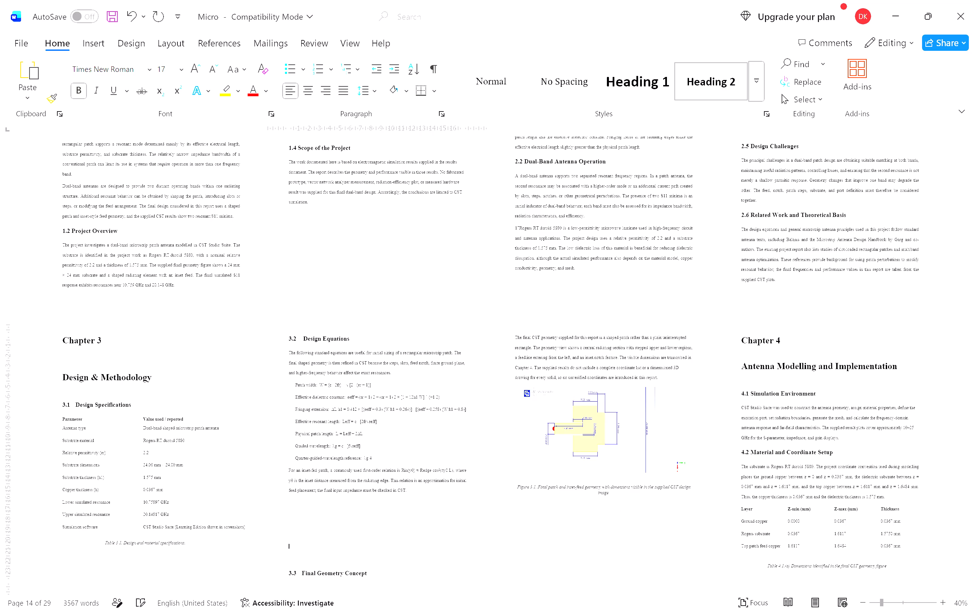
key(Return)
Review the page layout of chapters 3 to 5, including the figures in the antenna dimensions section.
scroll(487, 479, down, 1)
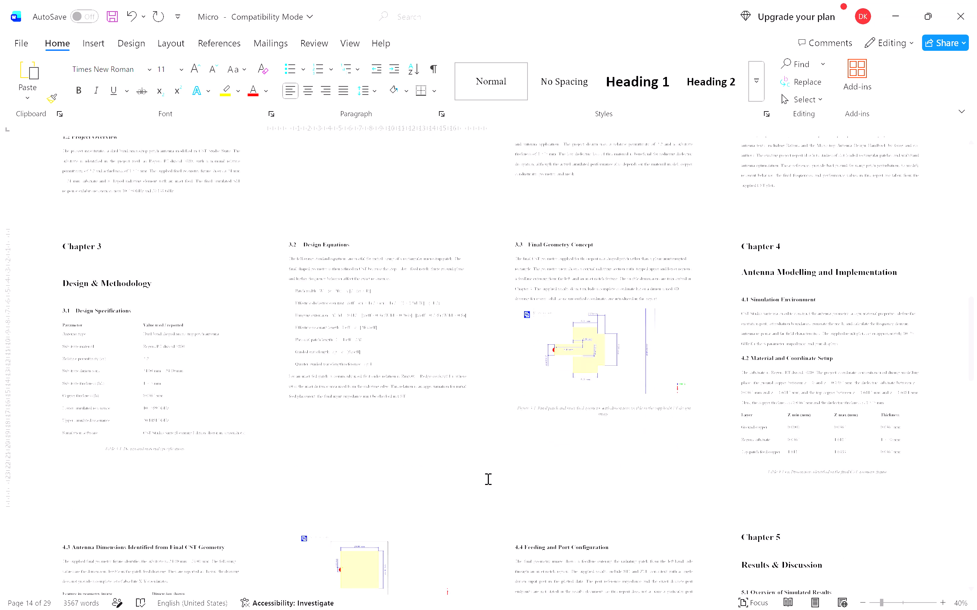
scroll(487, 479, down, 2)
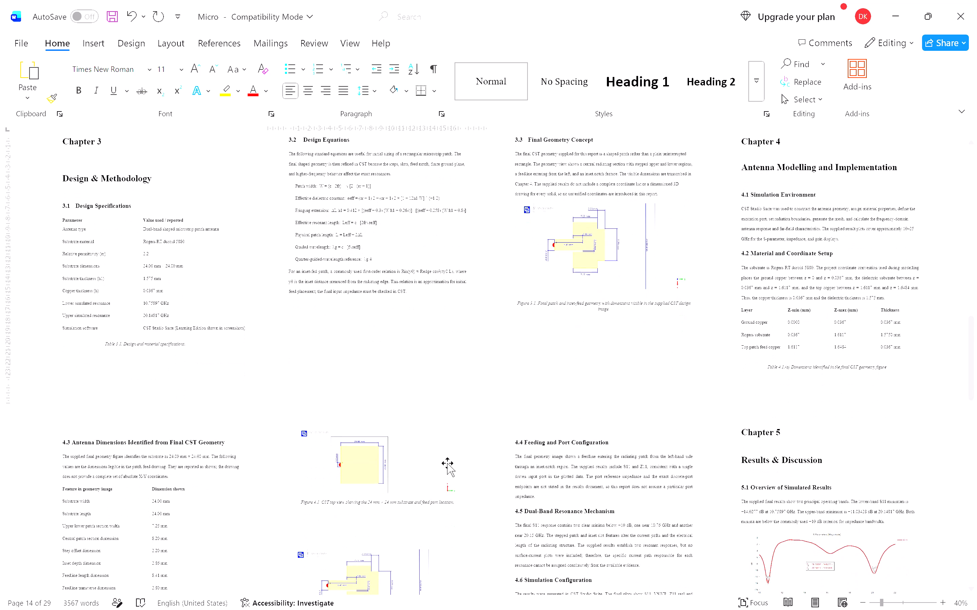
scroll(447, 463, down, 1)
click(431, 376)
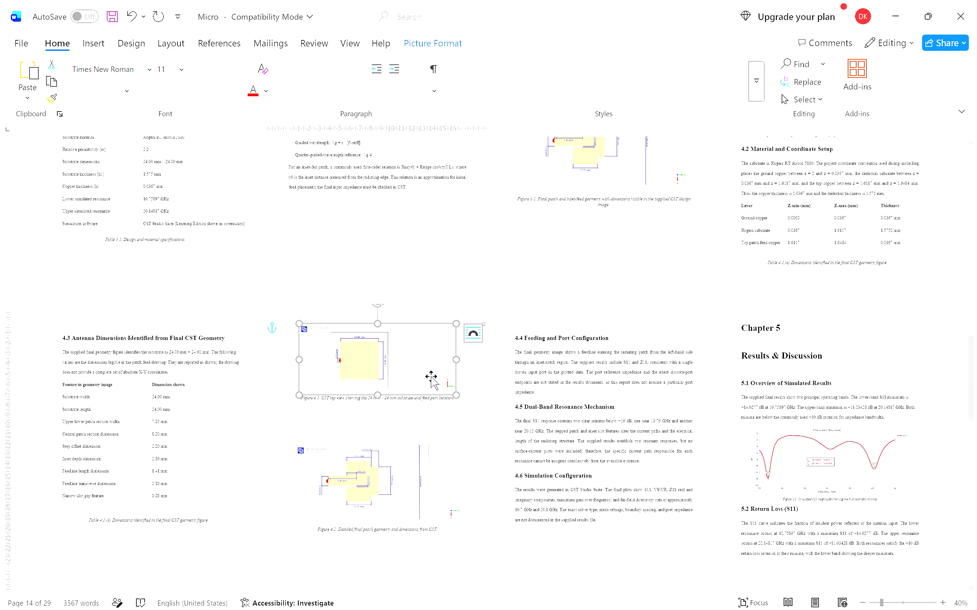
scroll(548, 255, up, 4)
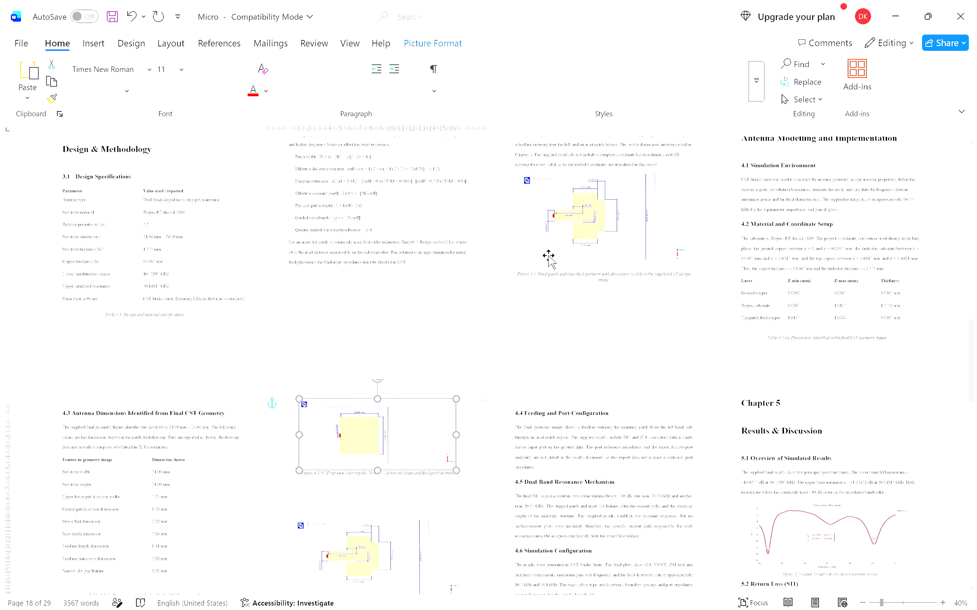
scroll(548, 255, up, 7)
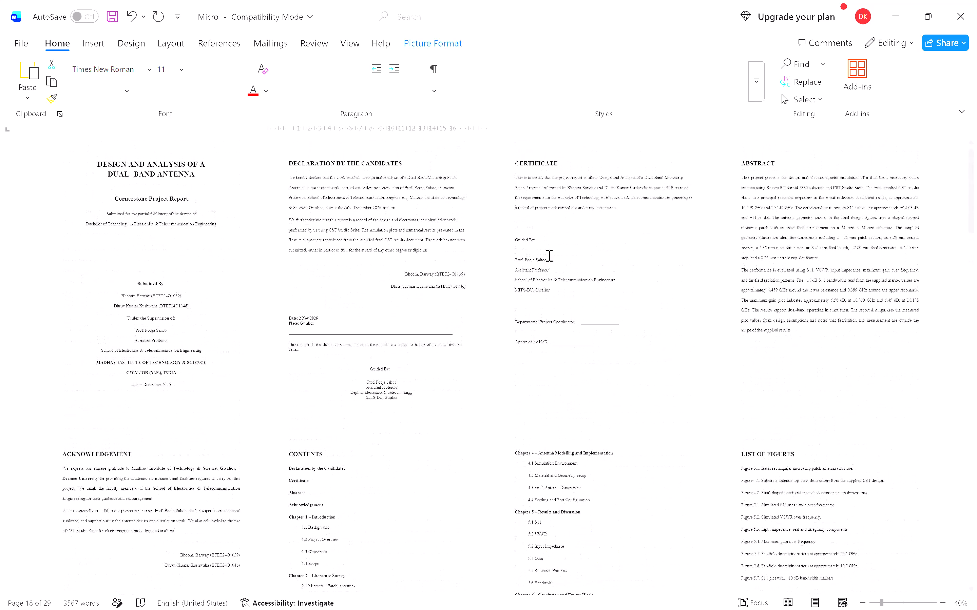
Review the overall page layout of the whole report with all its pages in one overview.
ctrl+scroll(548, 255, down, 3)
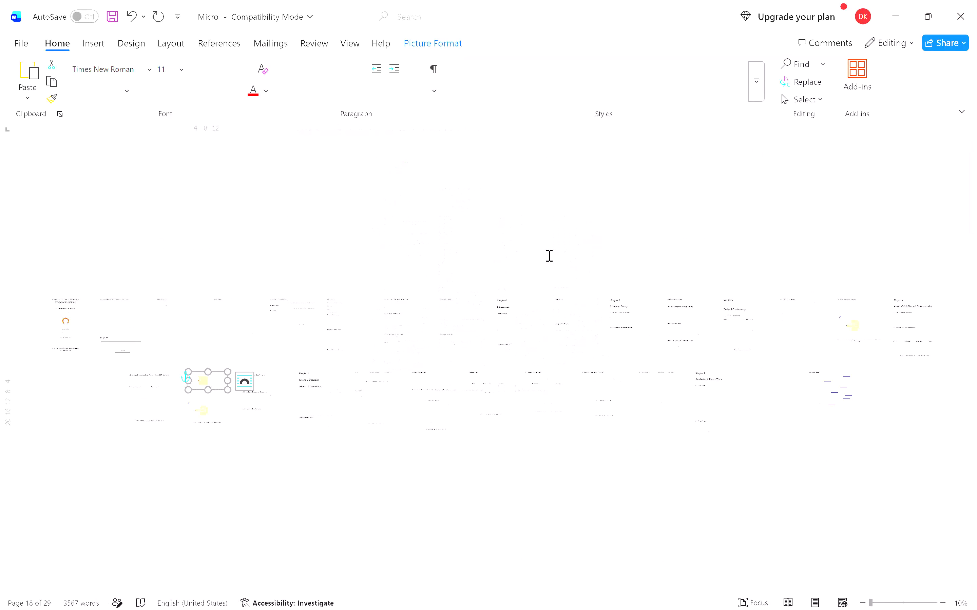
scroll(548, 255, down, 1)
scroll(499, 309, up, 1)
click(533, 291)
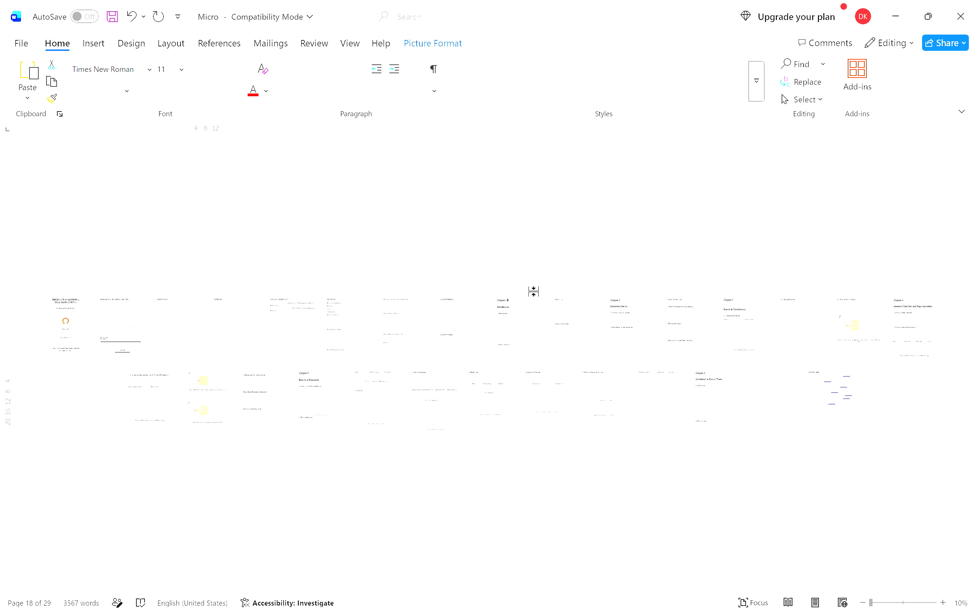
scroll(485, 343, down, 6)
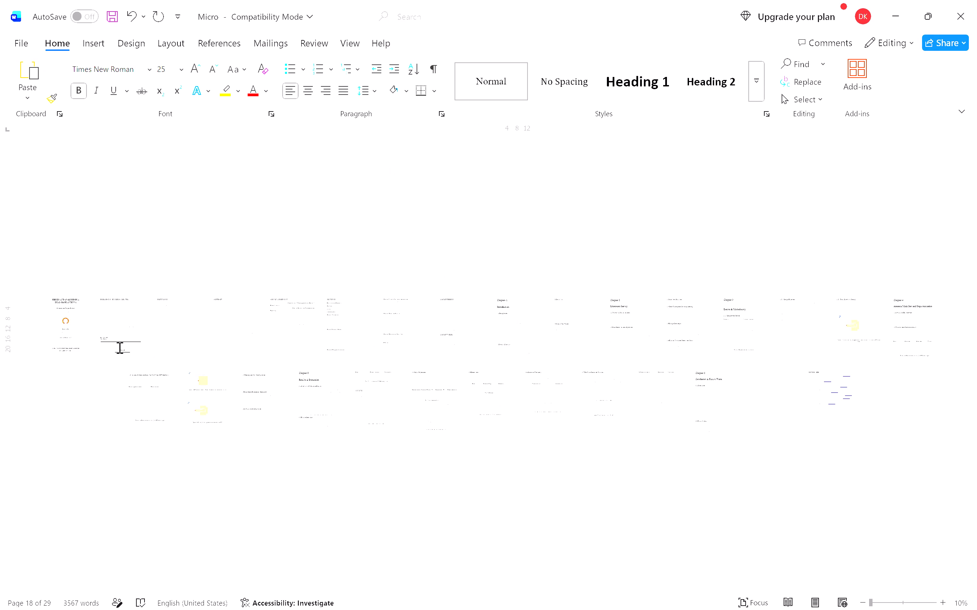
scroll(118, 347, down, 2)
ctrl+scroll(118, 347, down, 2)
ctrl+scroll(118, 347, up, 4)
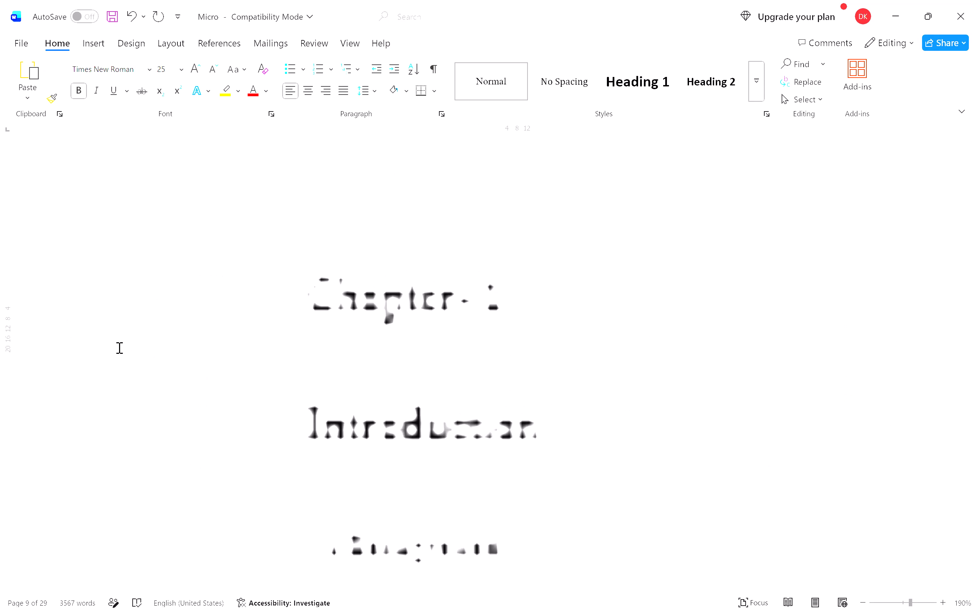
scroll(118, 347, up, 7)
ctrl+scroll(118, 347, down, 6)
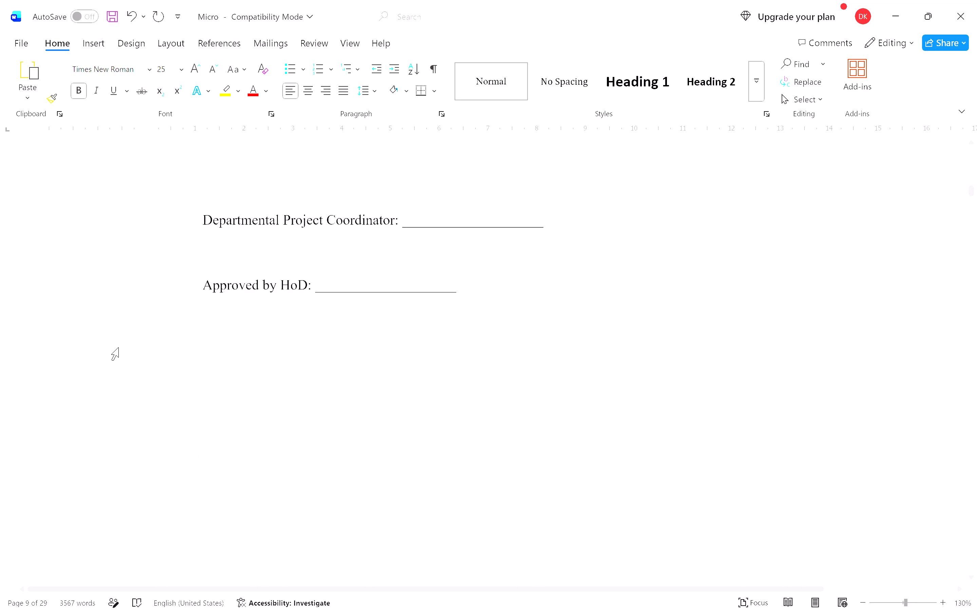
Examine the layout of the front matter and chapters 1 to 3, including the cover and Certificate pages.
right_click(118, 347)
ctrl+scroll(118, 347, down, 10)
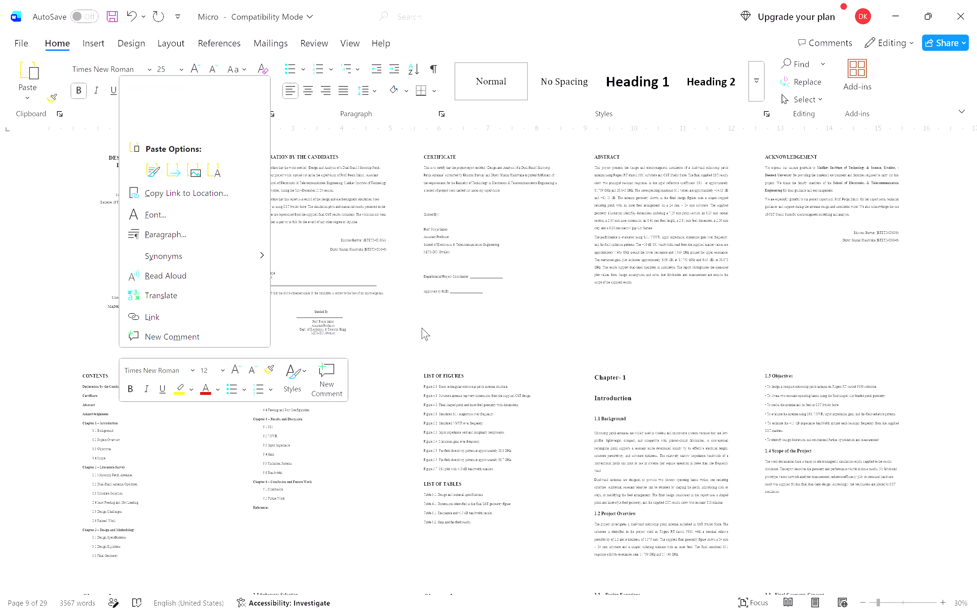
scroll(422, 328, up, 3)
scroll(493, 216, down, 2)
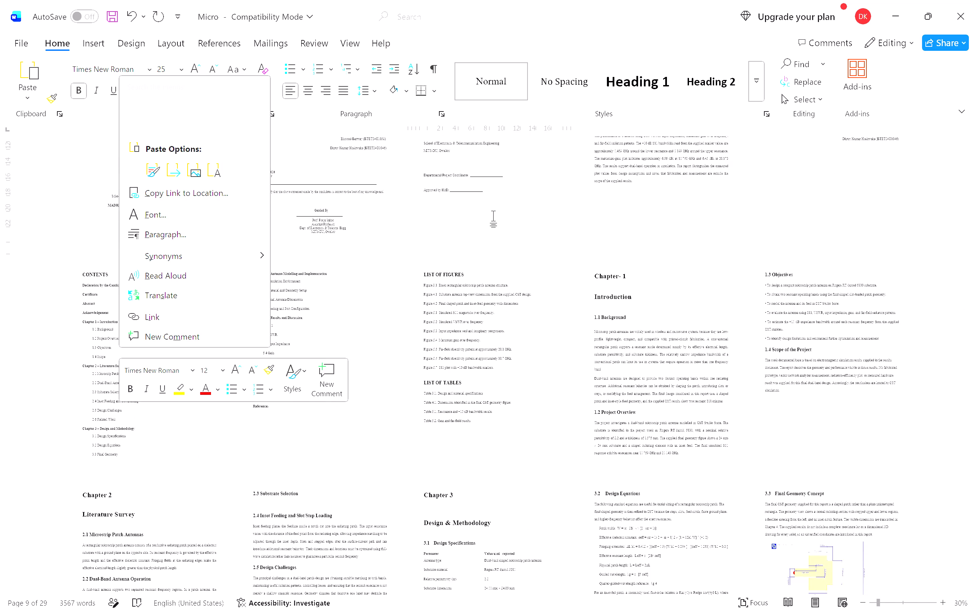
ctrl+scroll(493, 216, down, 1)
ctrl+scroll(493, 216, up, 2)
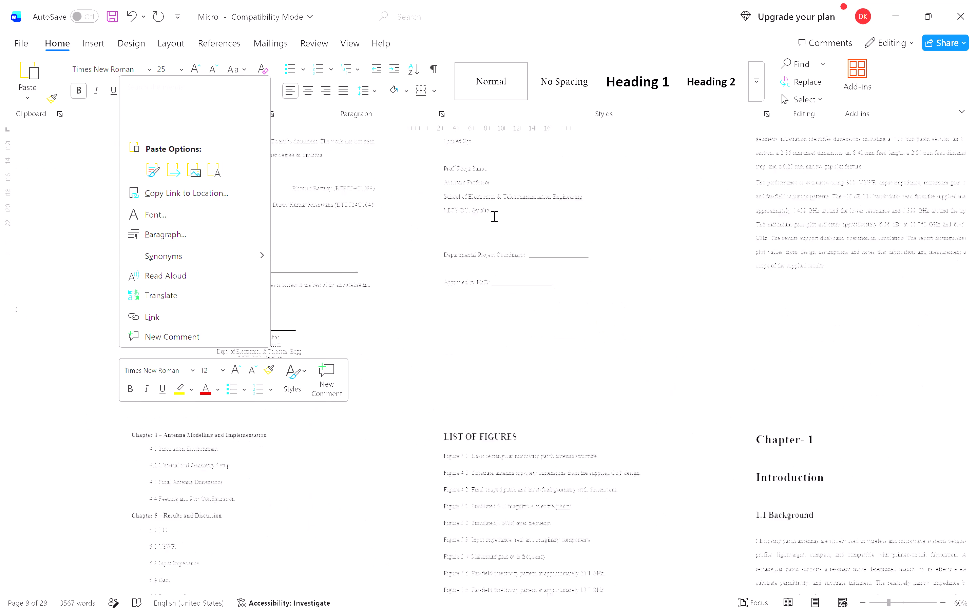
ctrl+scroll(493, 216, up, 1)
scroll(493, 216, up, 2)
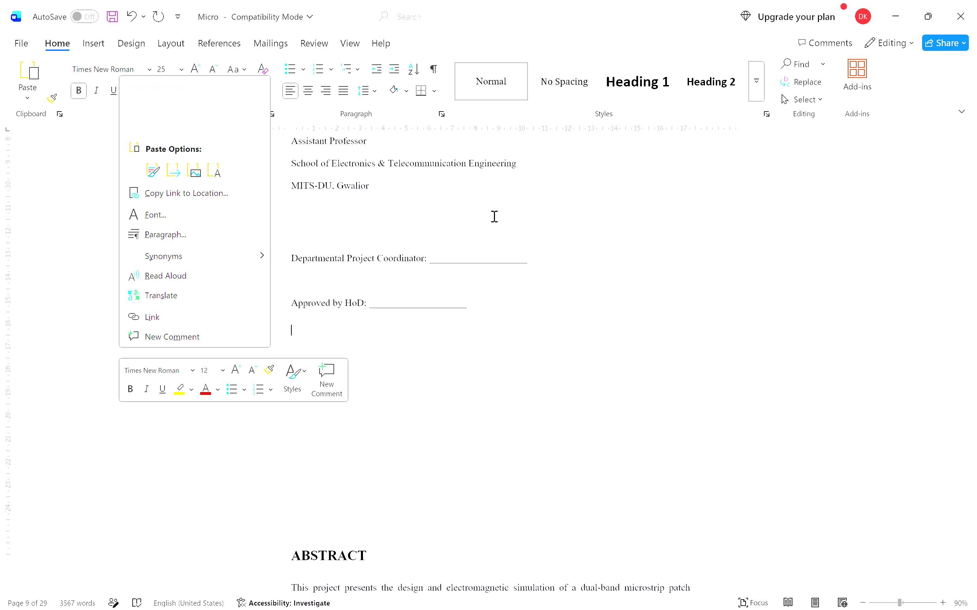
scroll(493, 216, up, 11)
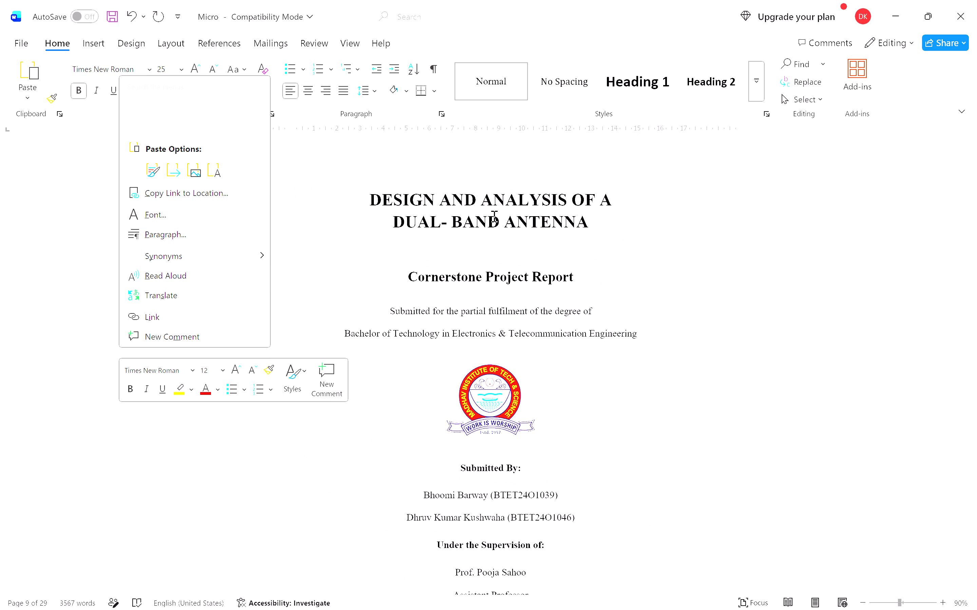
click(556, 246)
scroll(556, 246, up, 1)
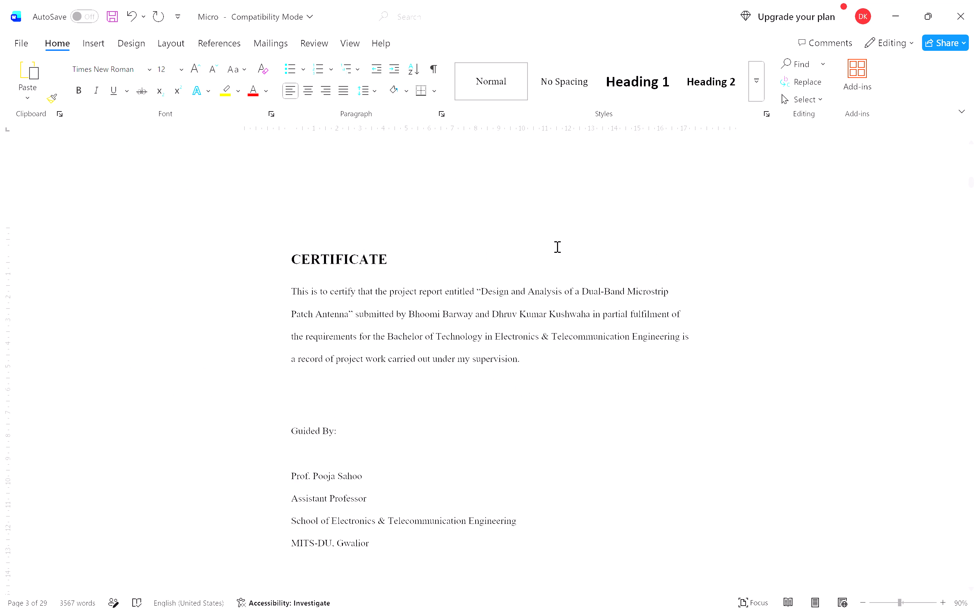
Change the 5.1 entry in the contents list to read Return Loss (S11).
scroll(556, 246, down, 5)
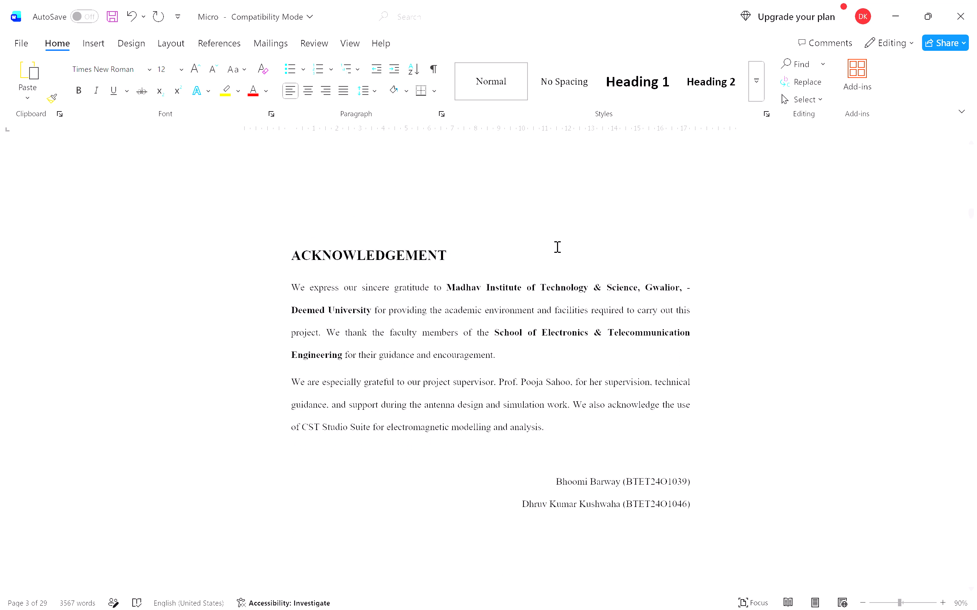
scroll(556, 246, down, 4)
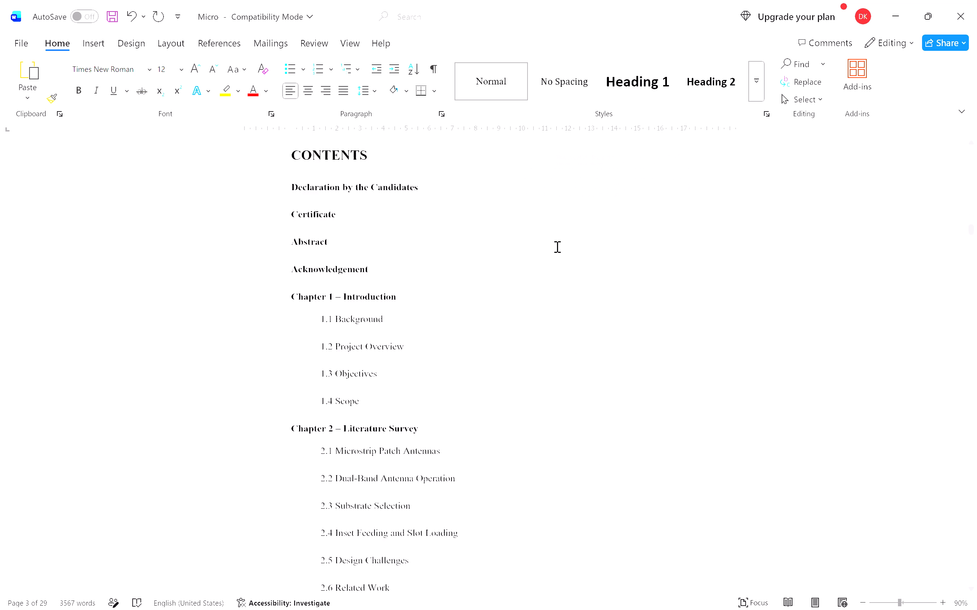
scroll(556, 246, down, 4)
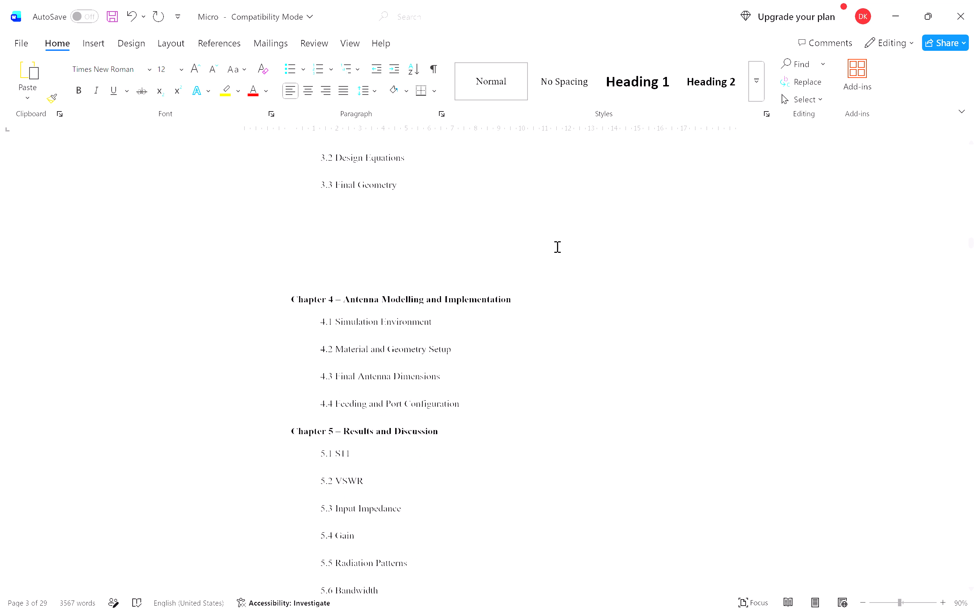
scroll(556, 246, down, 1)
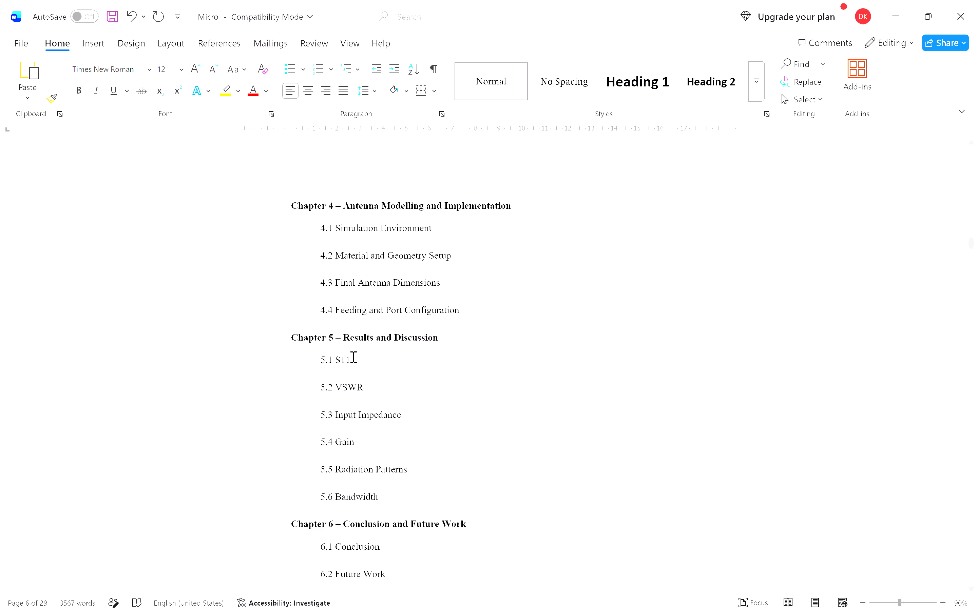
click(337, 366)
text(Res)
key(BackSpace)
text(turn Ls)
key(BackSpace)
text(oss ()
key(Right)
key(Right)
key(Right)
key(shift+parenright)
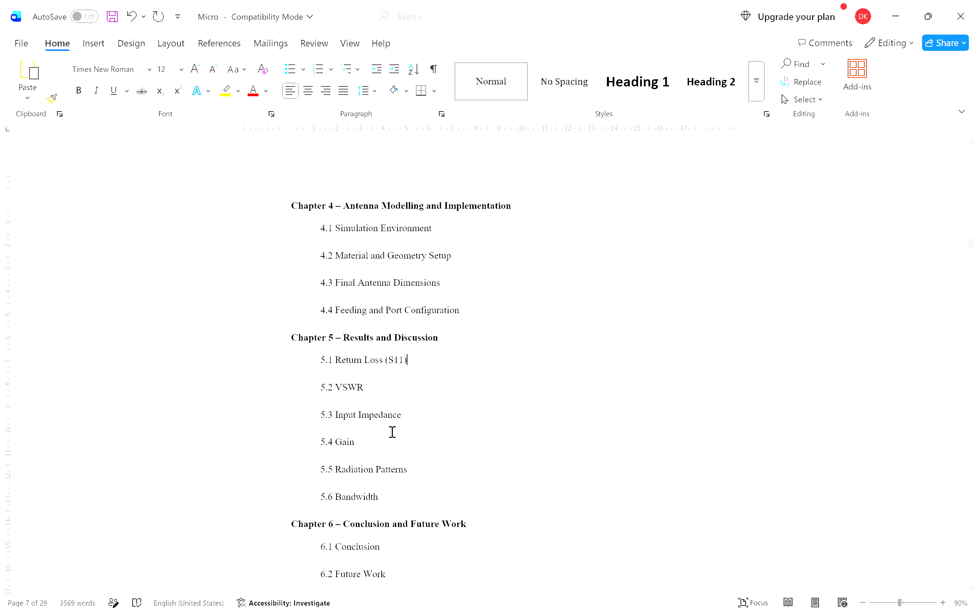
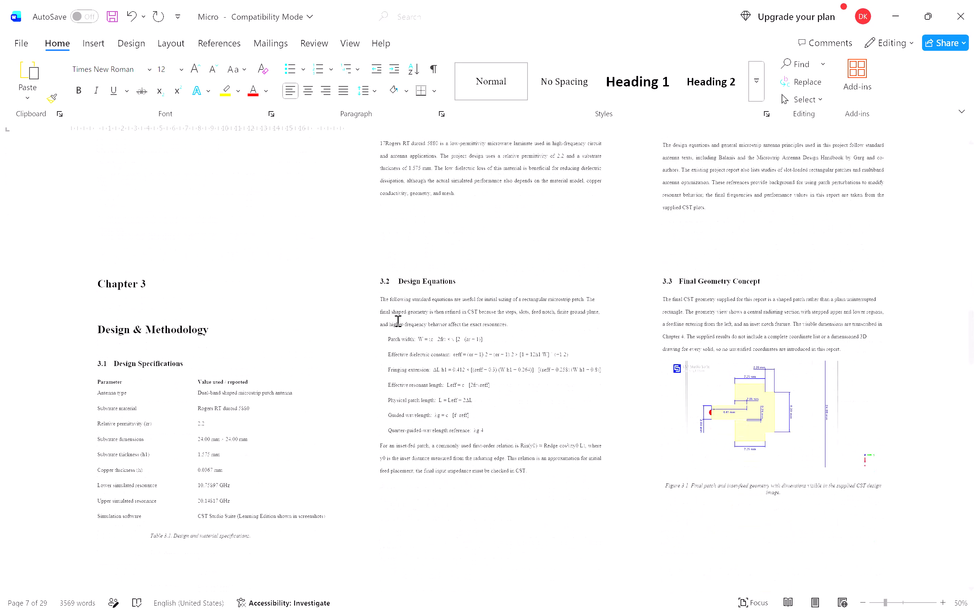
Change the 5.4 entry in the contents list to read Gain over Frequency.
scroll(397, 321, down, 9)
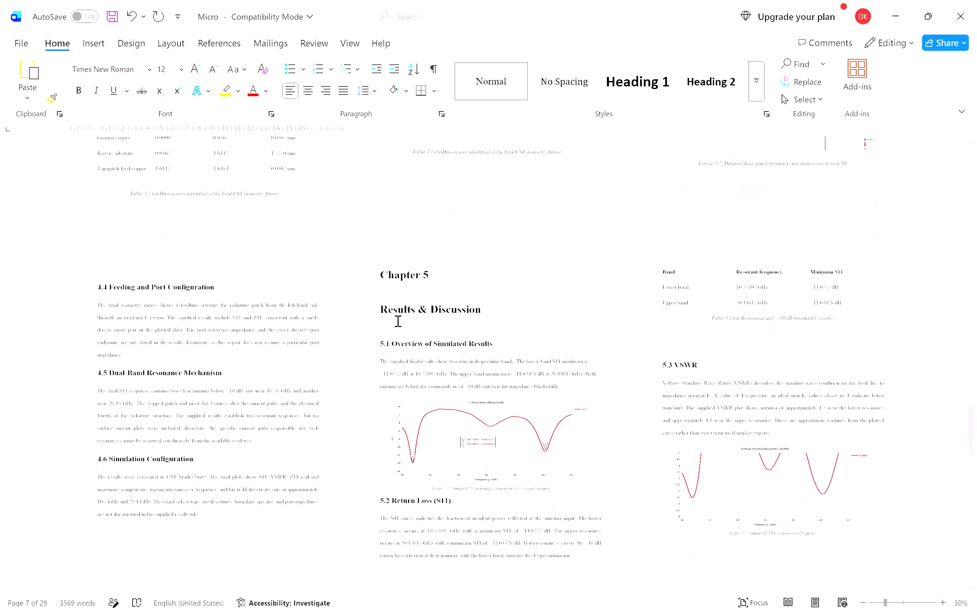
scroll(397, 321, down, 5)
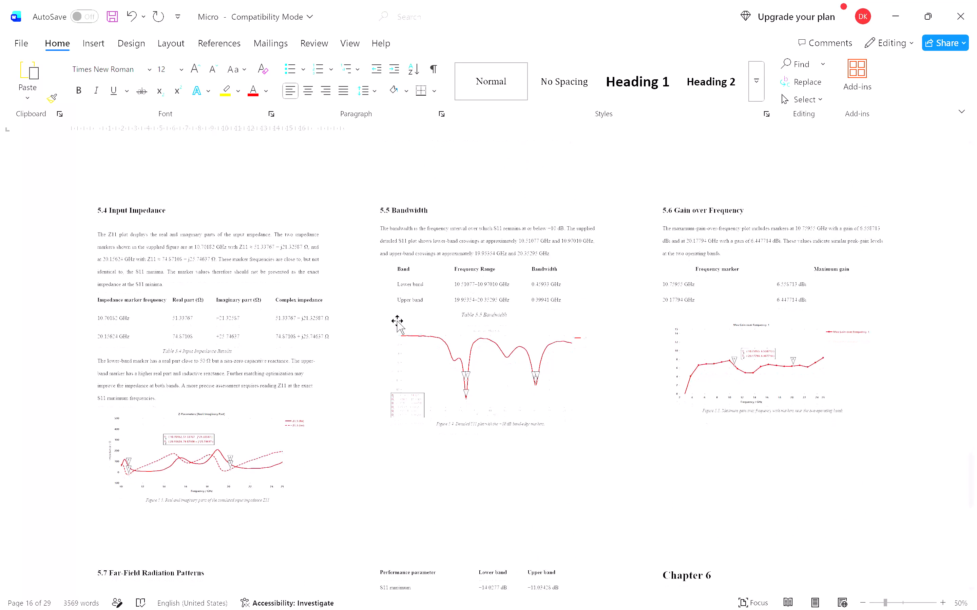
scroll(397, 321, down, 2)
scroll(397, 321, up, 2)
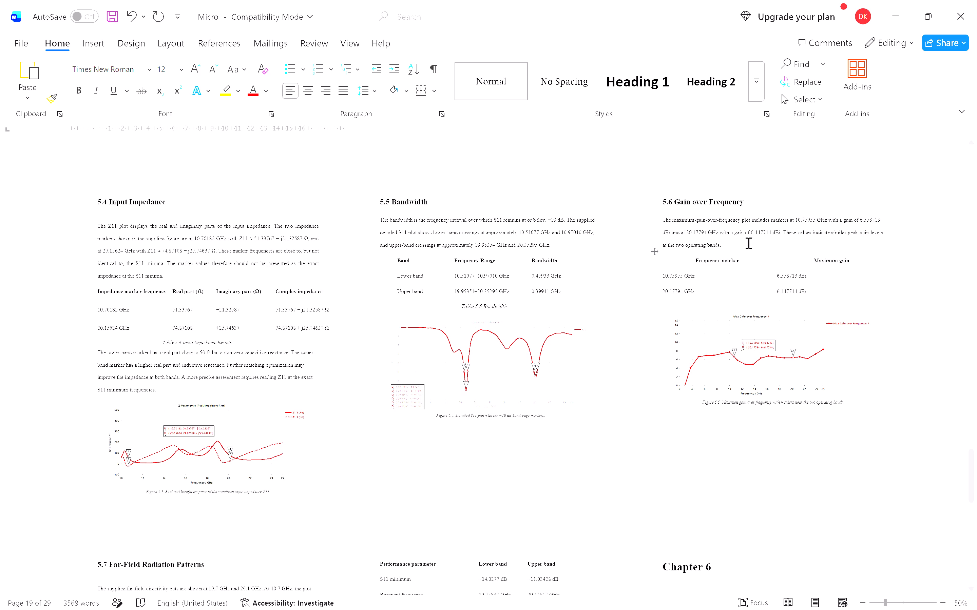
scroll(590, 289, up, 4)
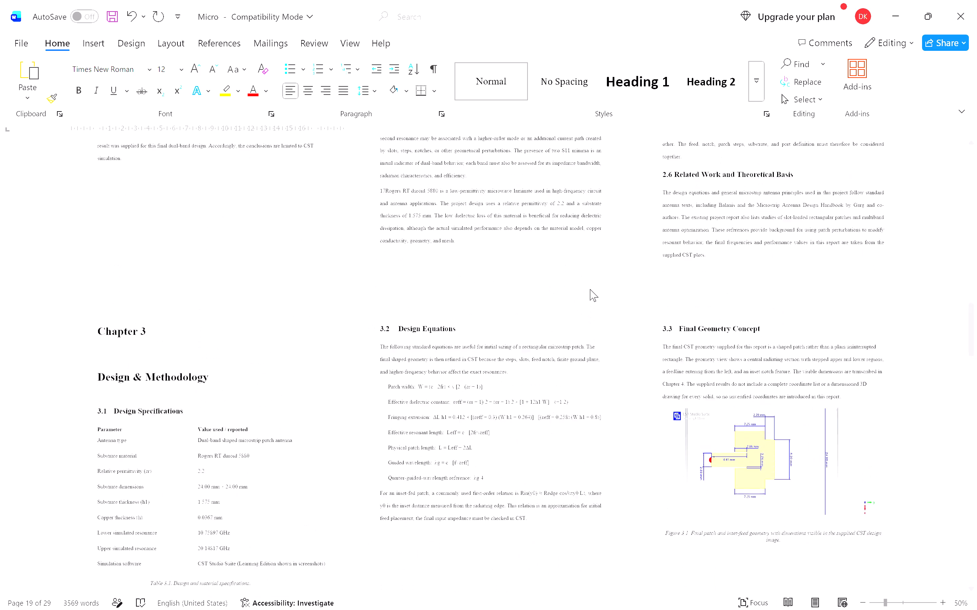
scroll(590, 289, up, 5)
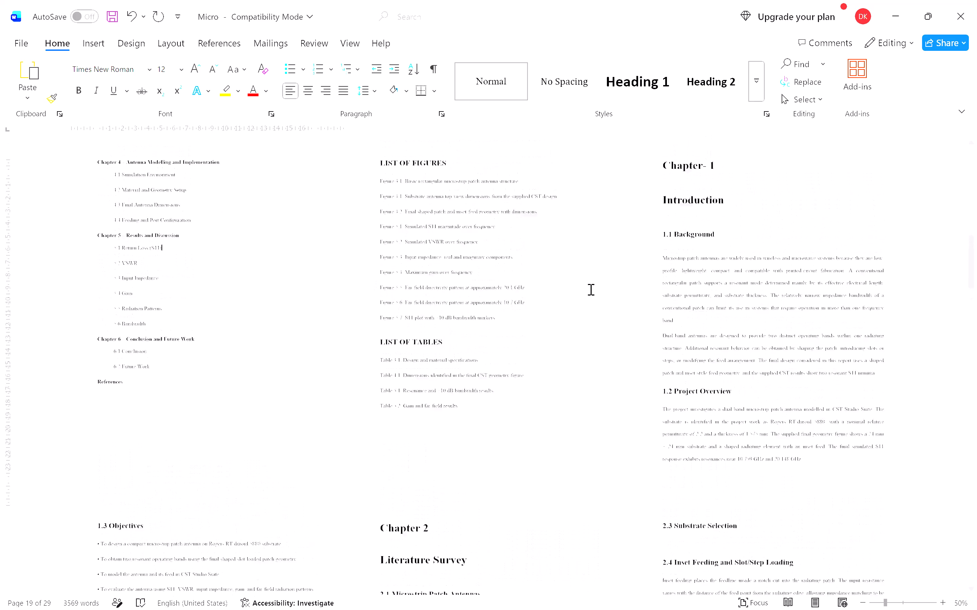
scroll(590, 289, up, 2)
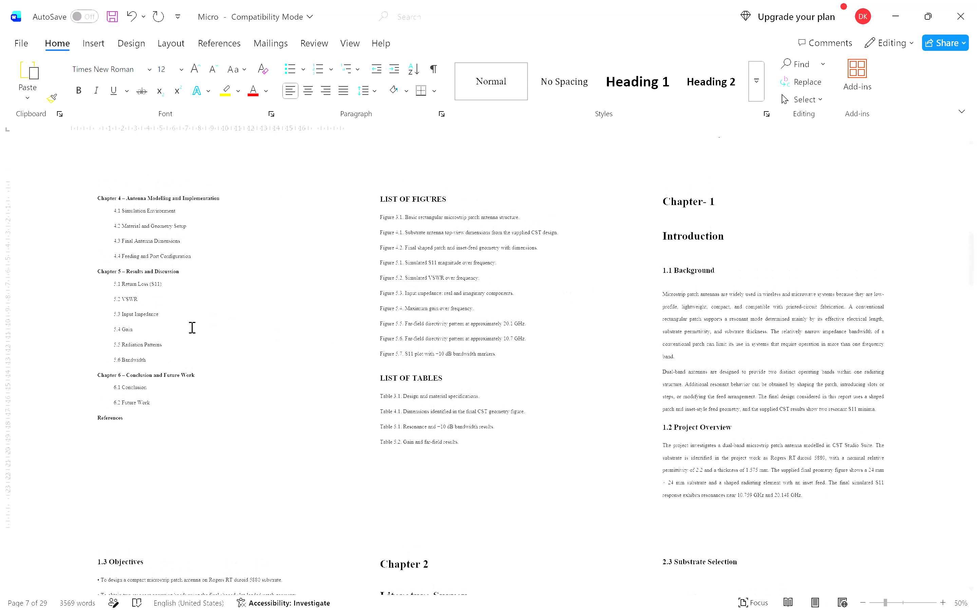
click(191, 327)
key(space)
text(over Freq)
text(uency)
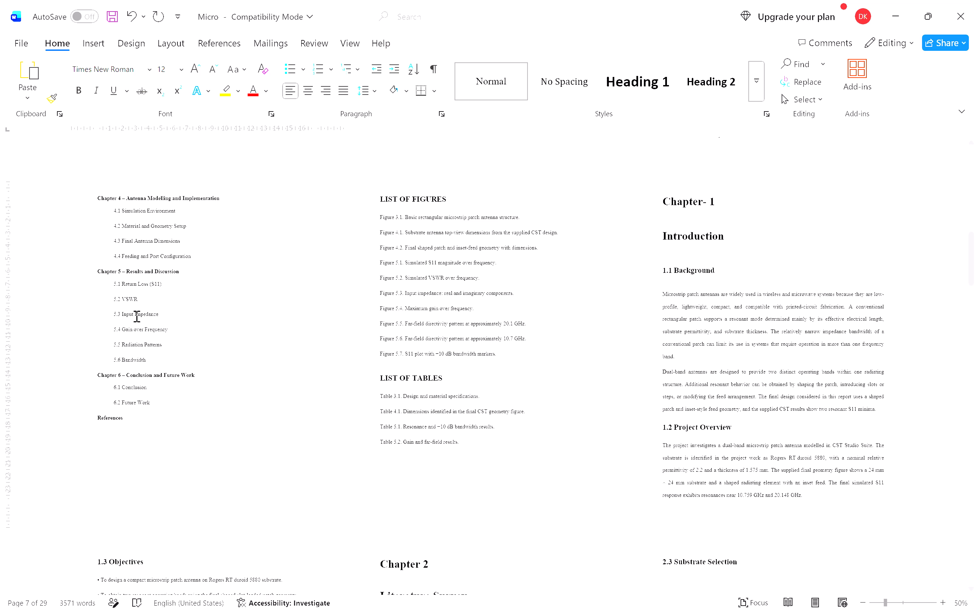
Remove the blank line between the Chapter 3 heading and the Design & Methodology title.
scroll(155, 357, up, 2)
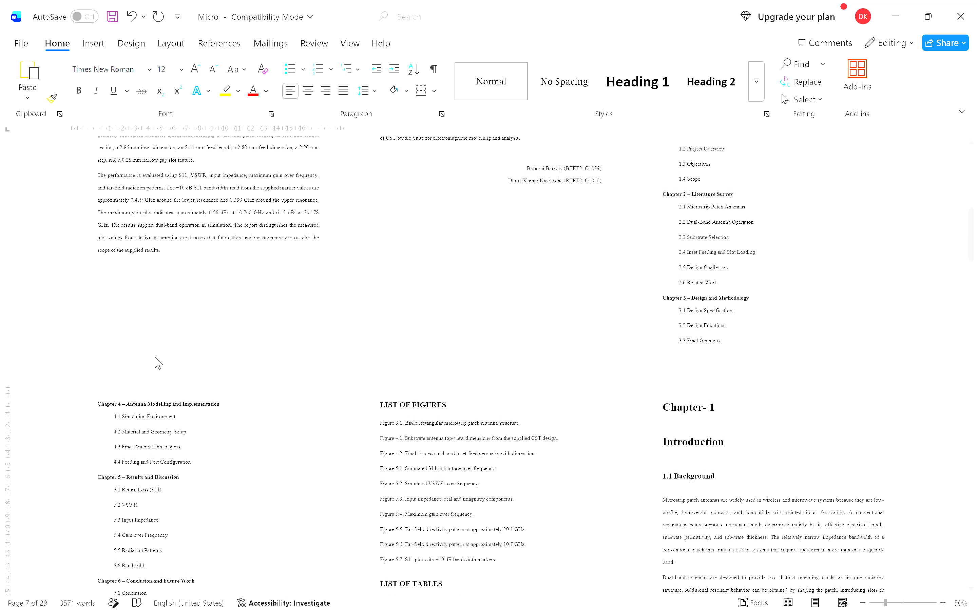
scroll(155, 357, down, 4)
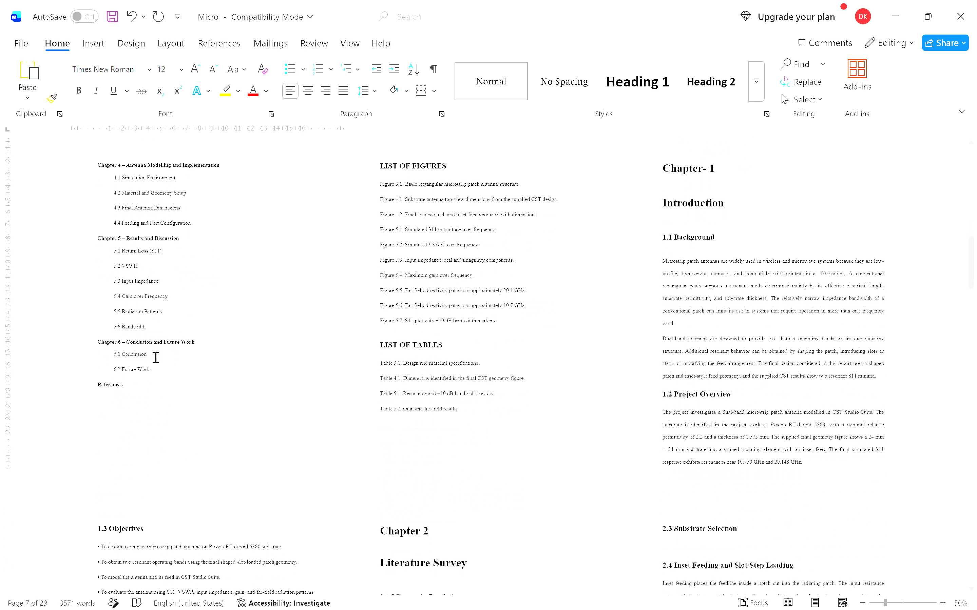
scroll(155, 357, down, 7)
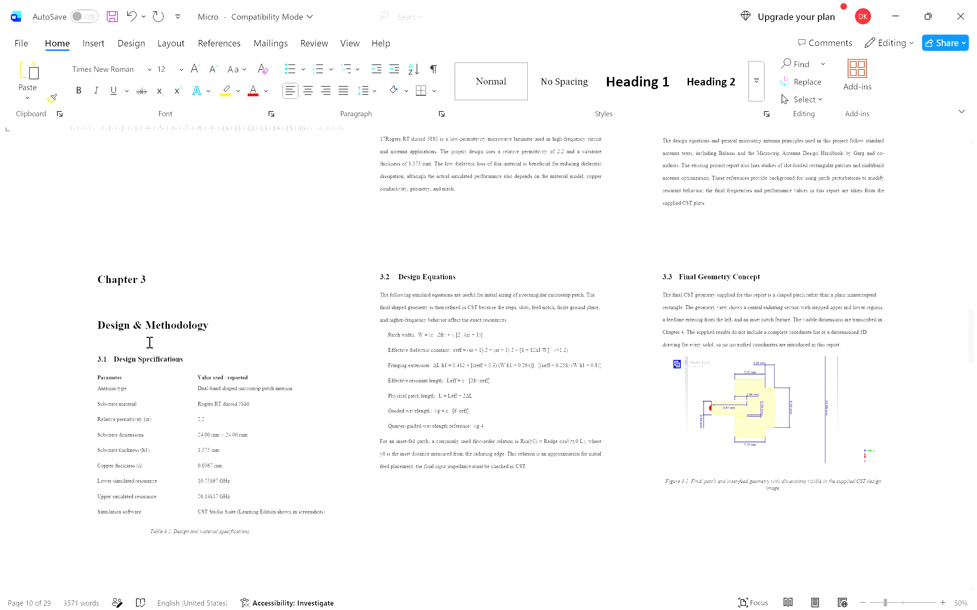
click(160, 309)
key(BackSpace)
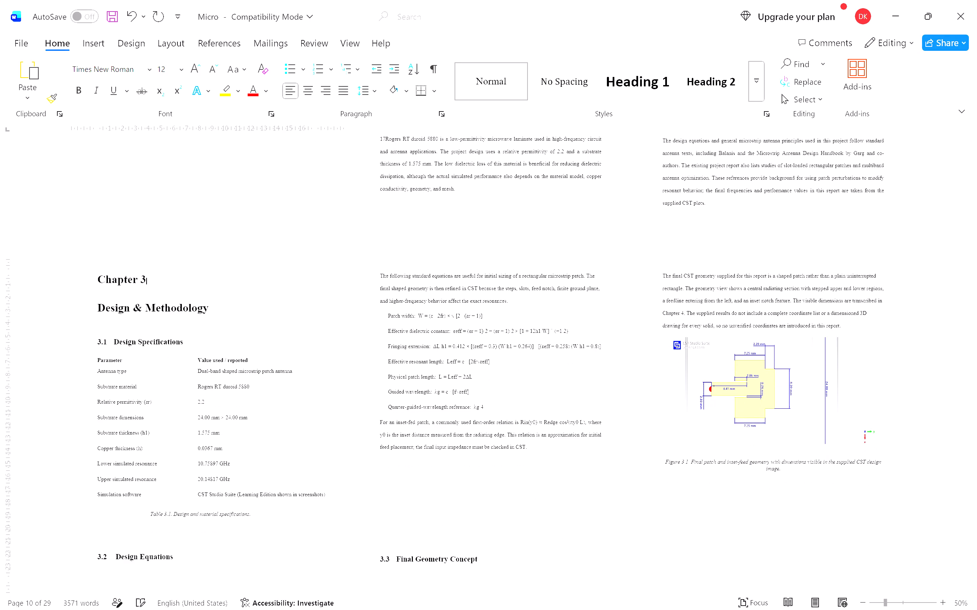
Add two blank lines above the 3.2 Design Equations heading to move it to the top of the following page.
scroll(160, 309, down, 1)
click(102, 526)
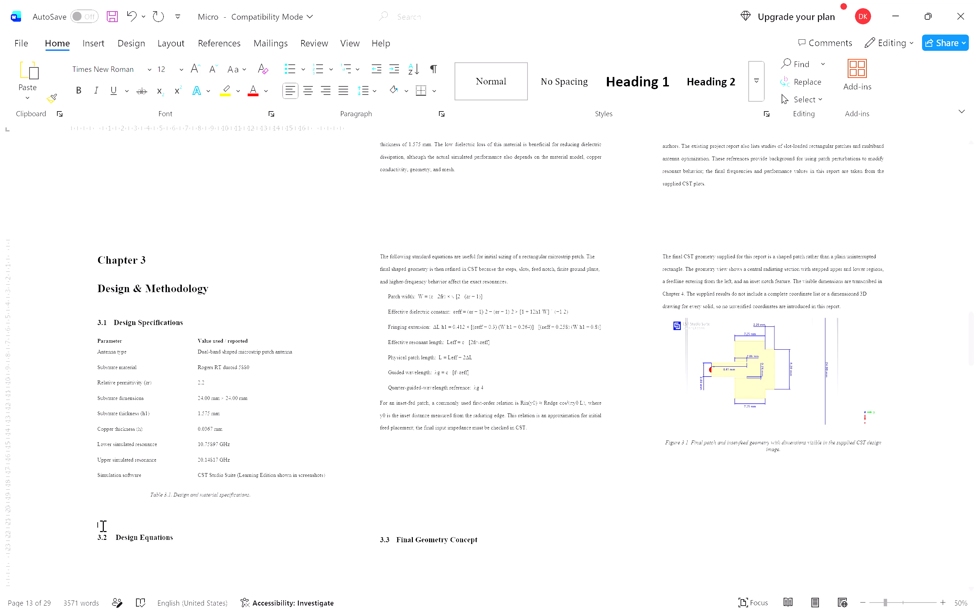
key(Return)
key(Return)
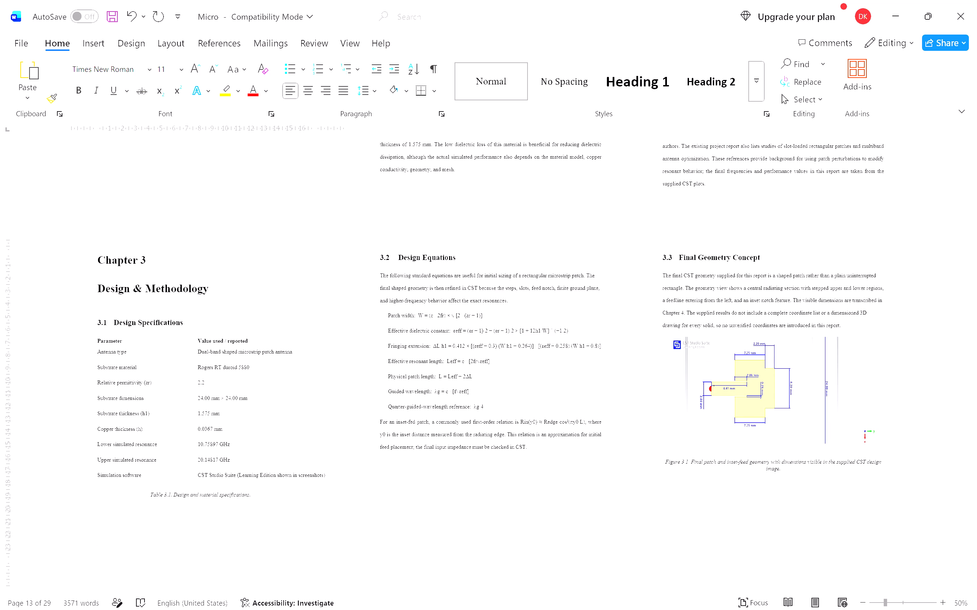
Reduce the font size of the Chapter 4 title, Antenna Modelling and Implementation, to 24.
scroll(102, 526, down, 4)
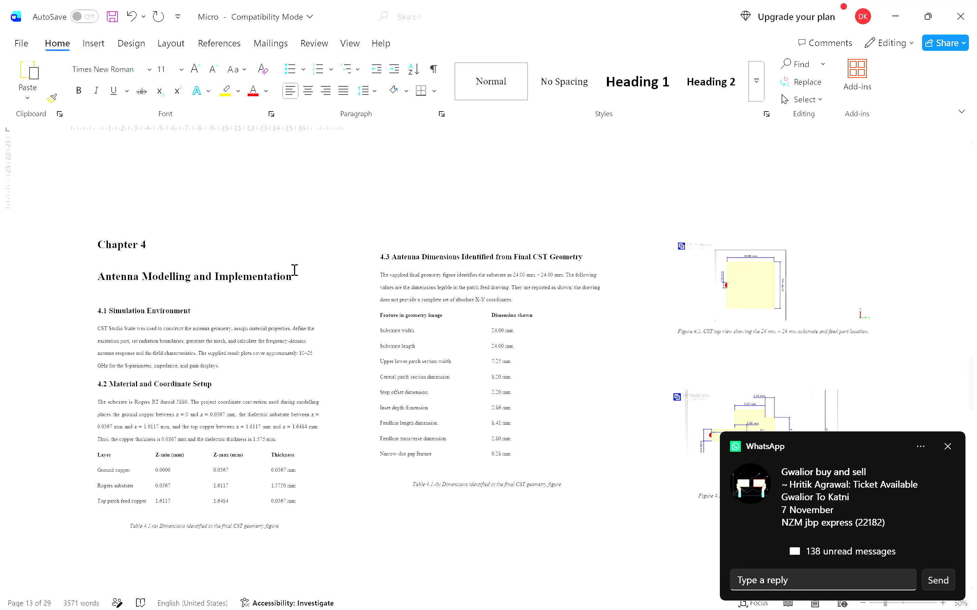
drag(297, 273, 86, 284)
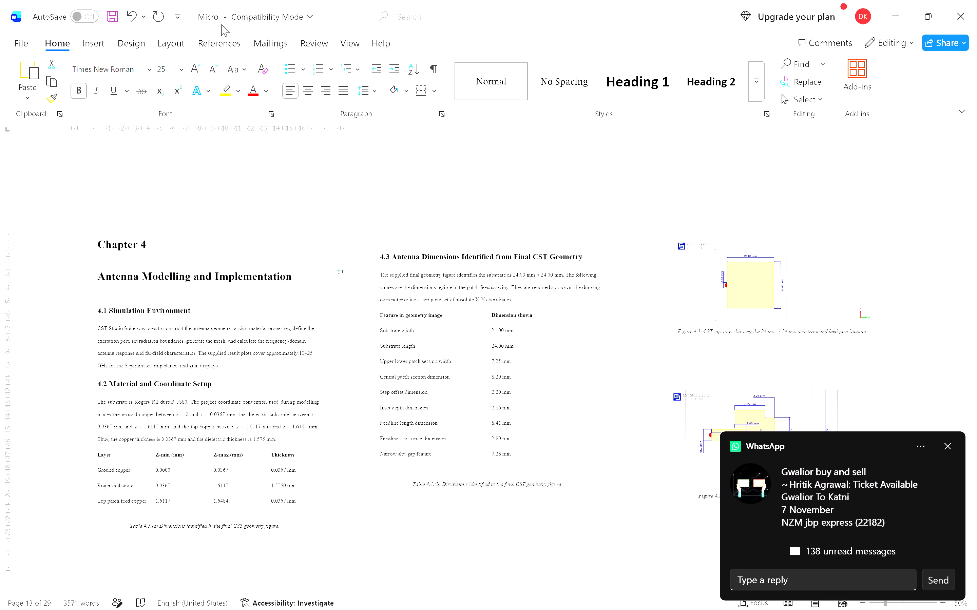
click(219, 68)
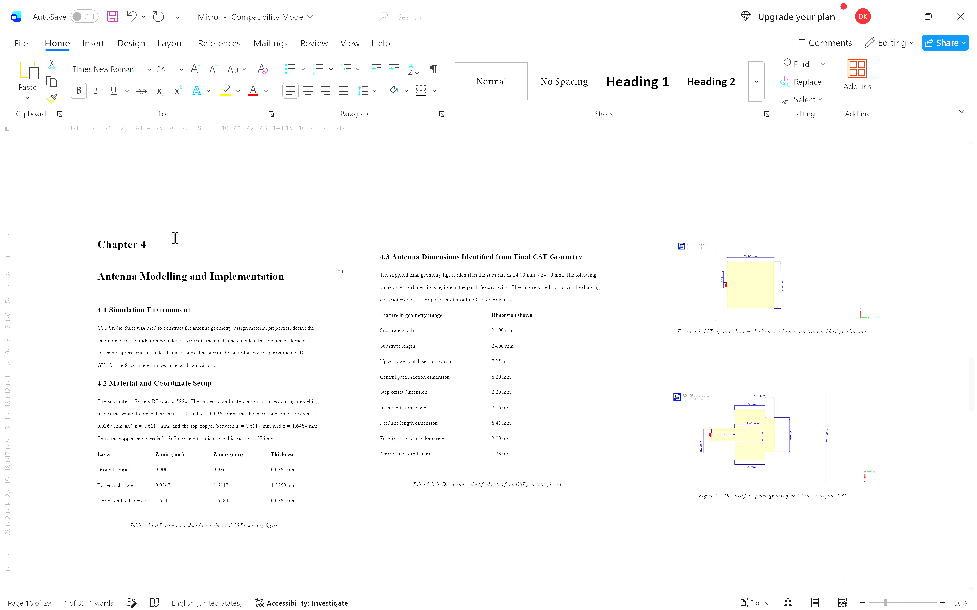
Replace "Modelling and Implementation" in the Chapter 4 title with "Design".
click(171, 271)
drag(287, 274, 153, 281)
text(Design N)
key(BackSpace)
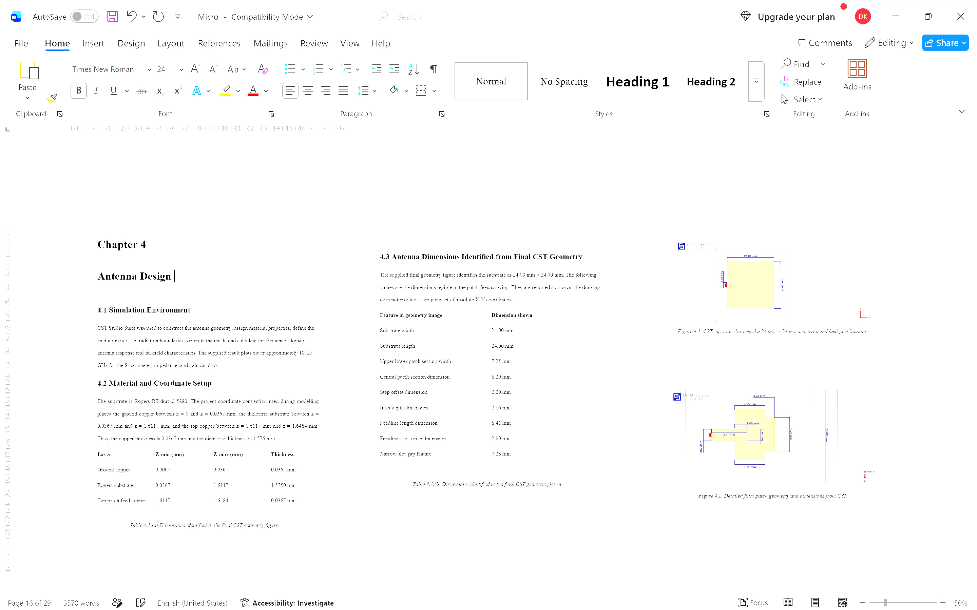
Complete the Chapter 4 title in the body so it reads Antenna Design and Implementation.
key(n)
key(BackSpace)
text(and S)
key(BackSpace)
text(Implementation)
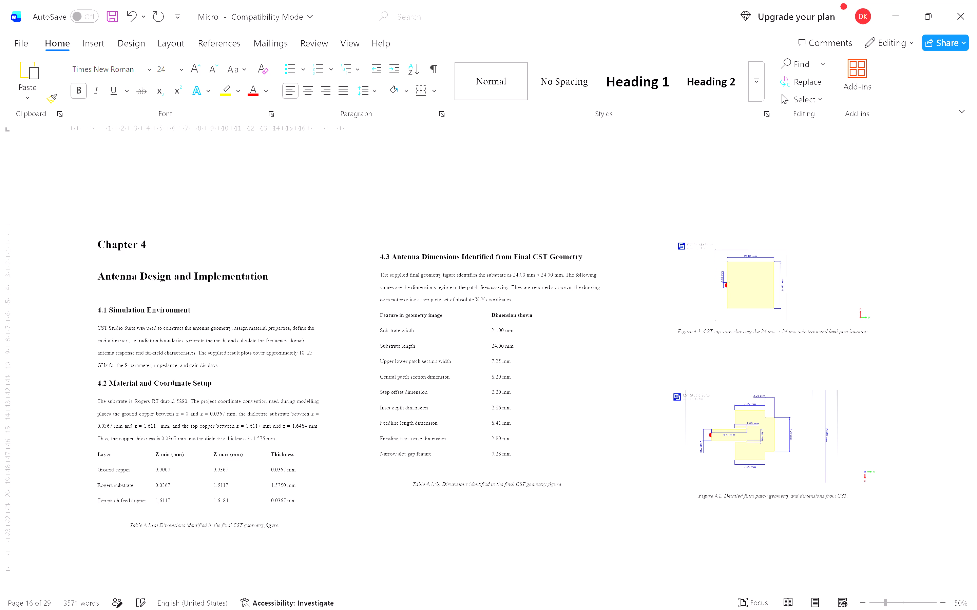
Replace Modelling with Design in the Chapter 4 entry of the contents list.
scroll(237, 311, up, 1)
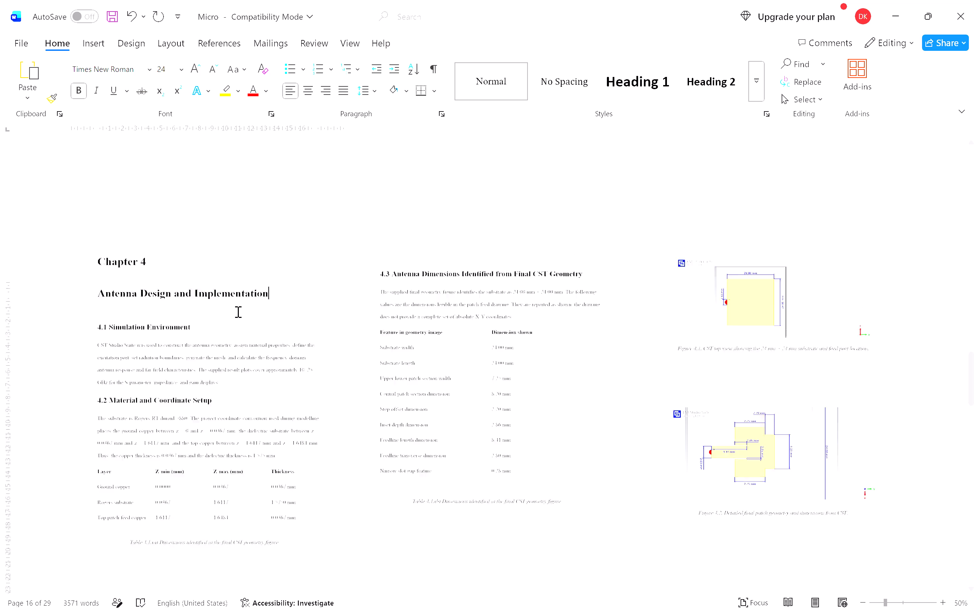
scroll(237, 311, up, 8)
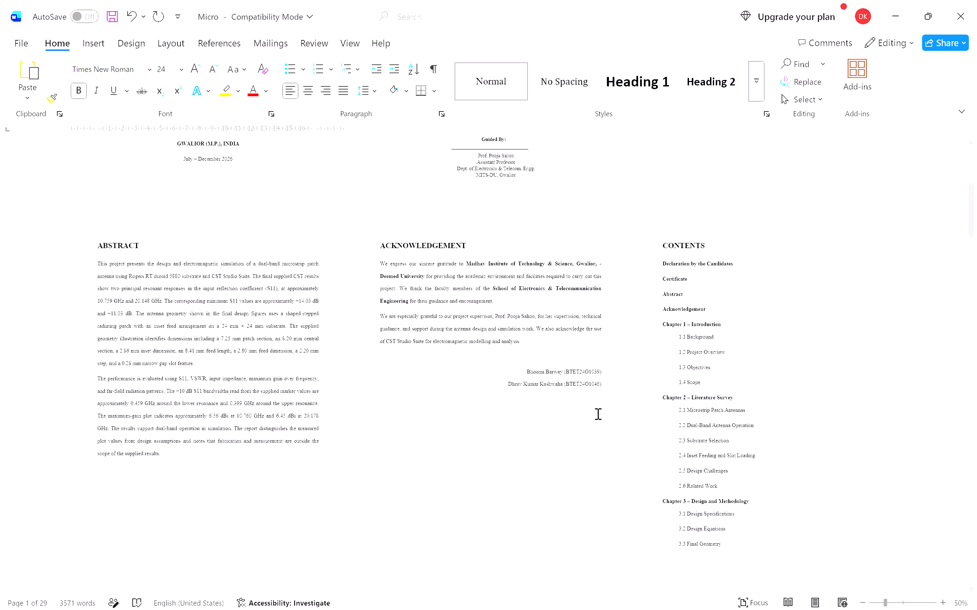
scroll(597, 414, down, 3)
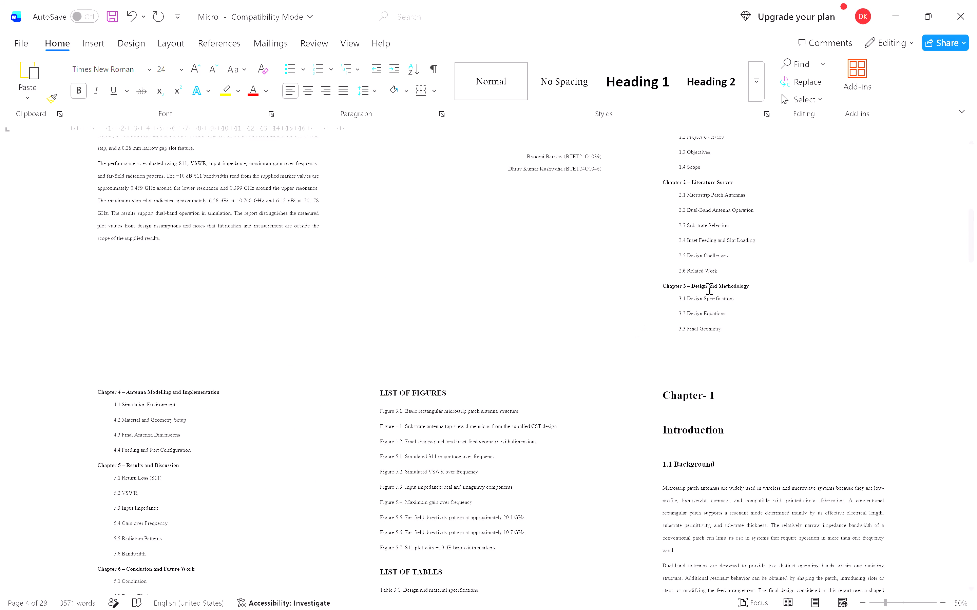
scroll(336, 435, down, 1)
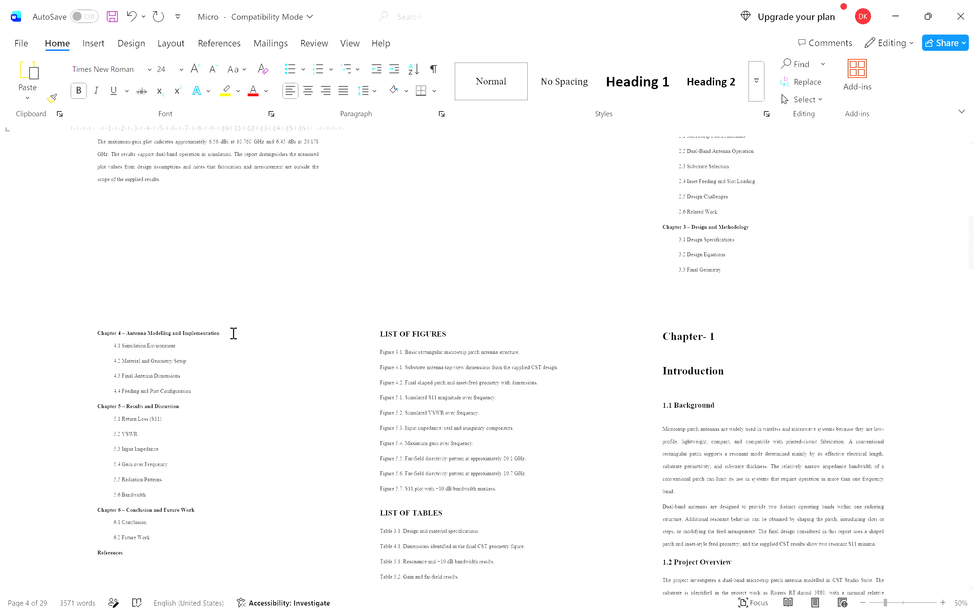
double_click(161, 333)
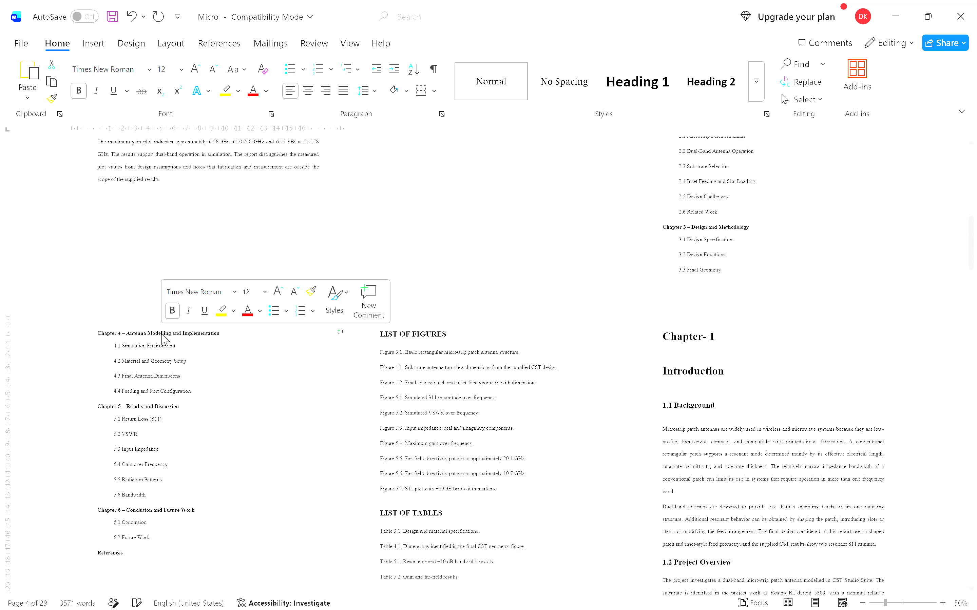
text(DSe)
key(BackSpace)
key(BackSpace)
text(esign)
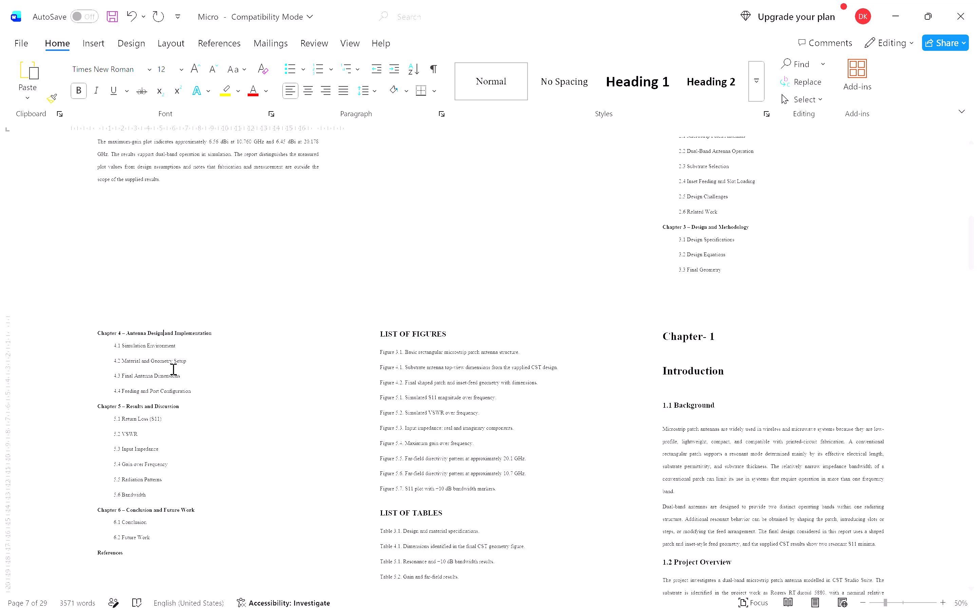
Remove "(plot reading)" from the VSWR minimum row label in the performance parameter table before Chapter 6.
scroll(172, 369, down, 7)
right_click(172, 369)
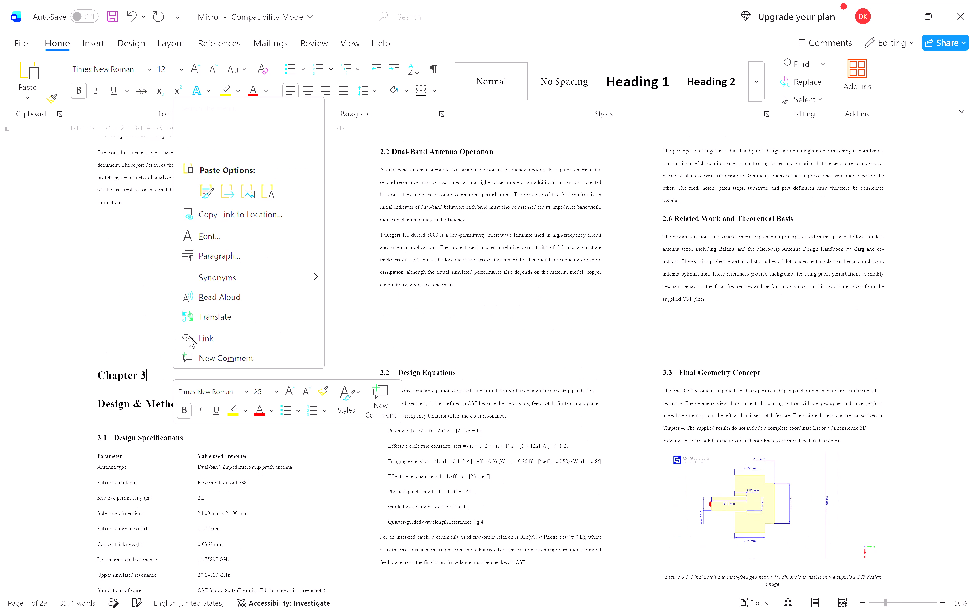
click(80, 369)
scroll(80, 369, down, 6)
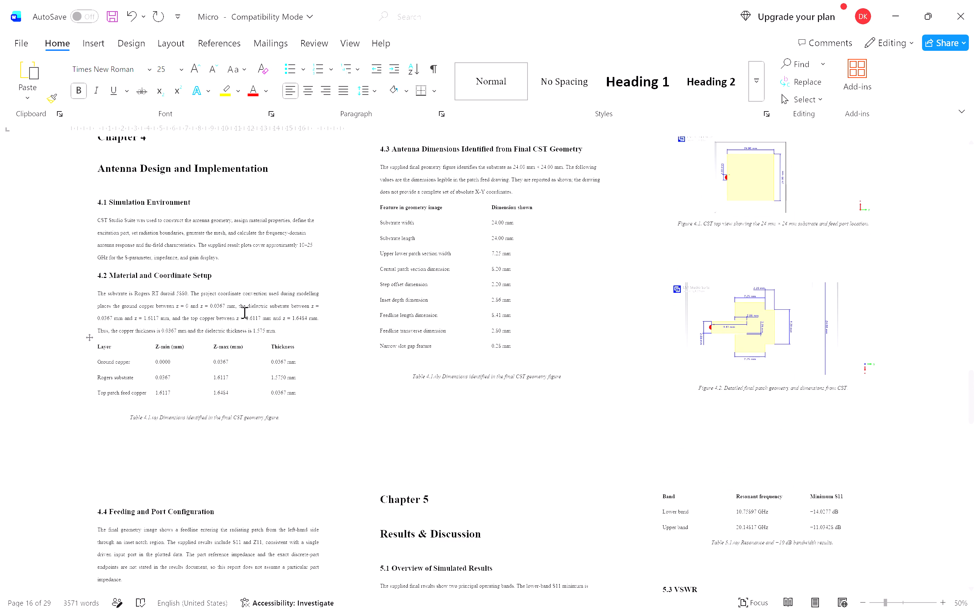
scroll(244, 312, up, 1)
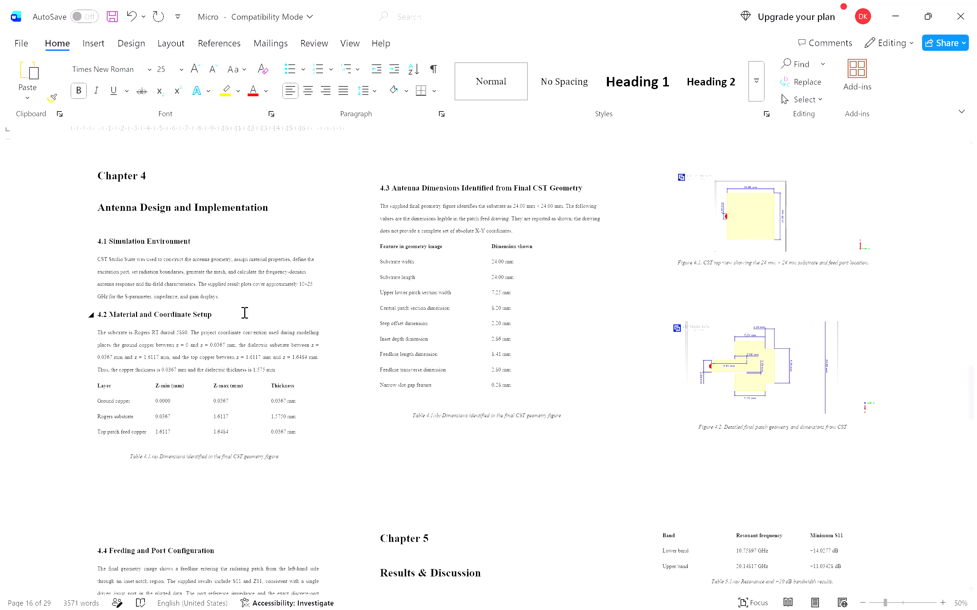
scroll(244, 312, down, 1)
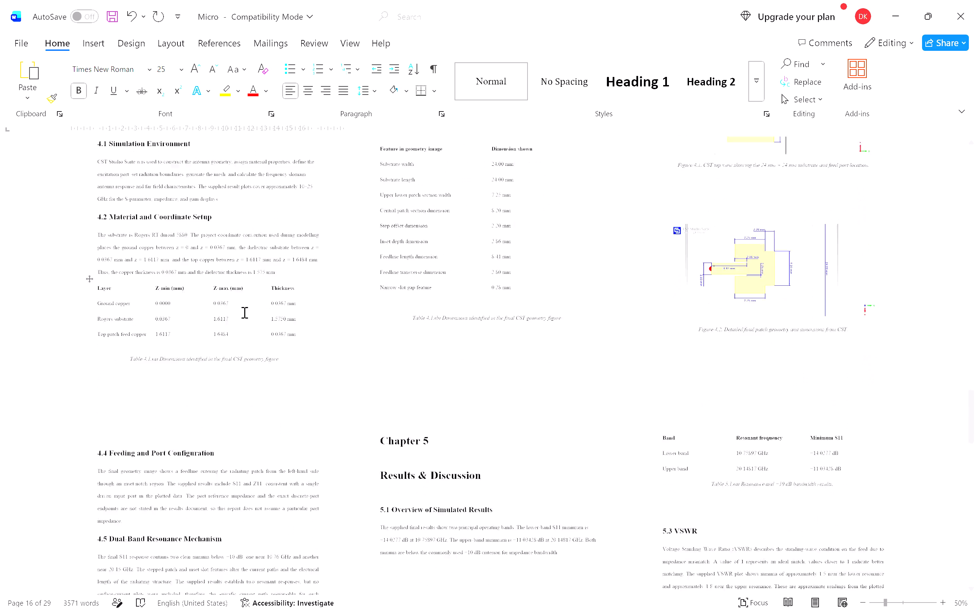
scroll(244, 312, down, 2)
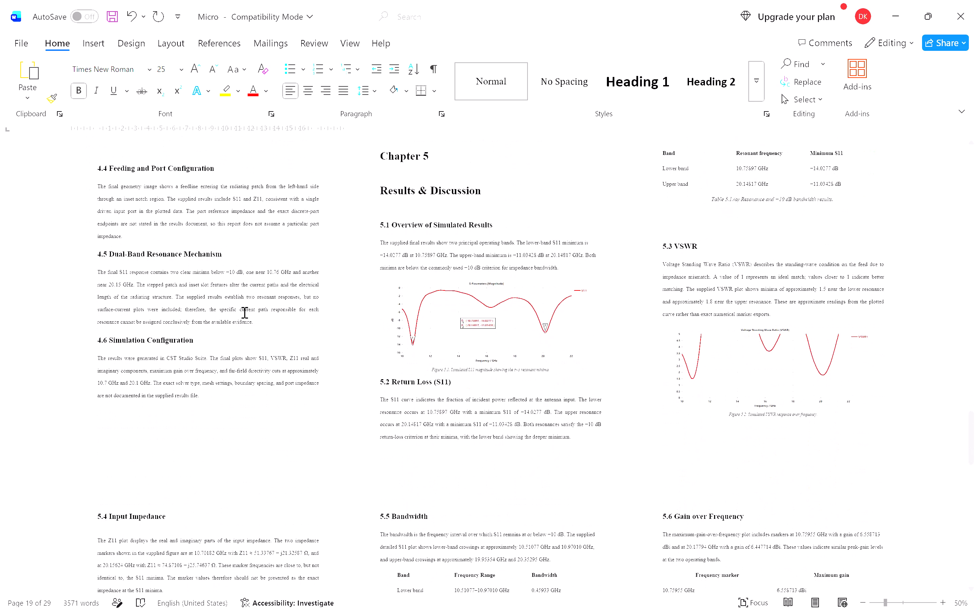
scroll(244, 312, down, 5)
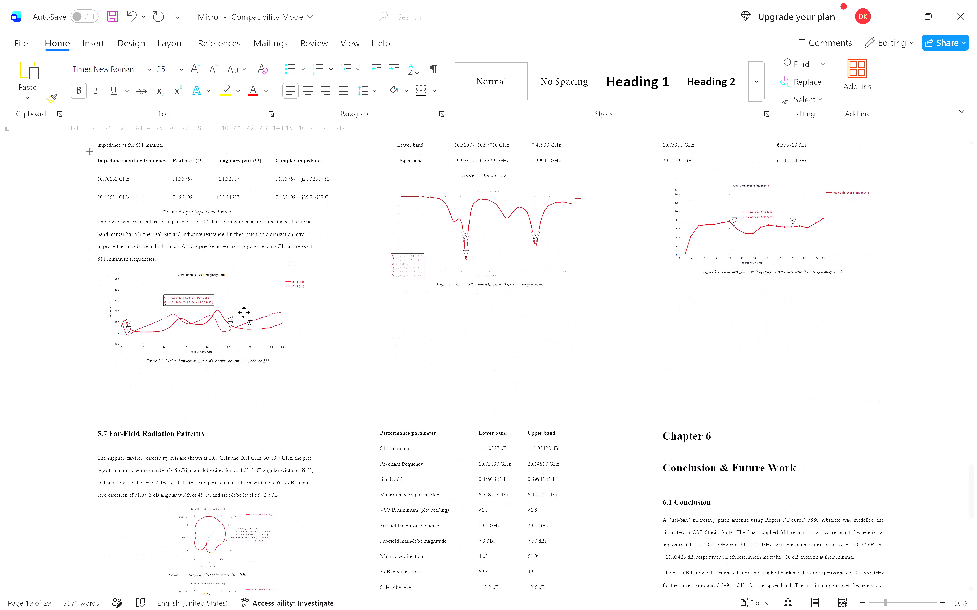
scroll(244, 312, down, 1)
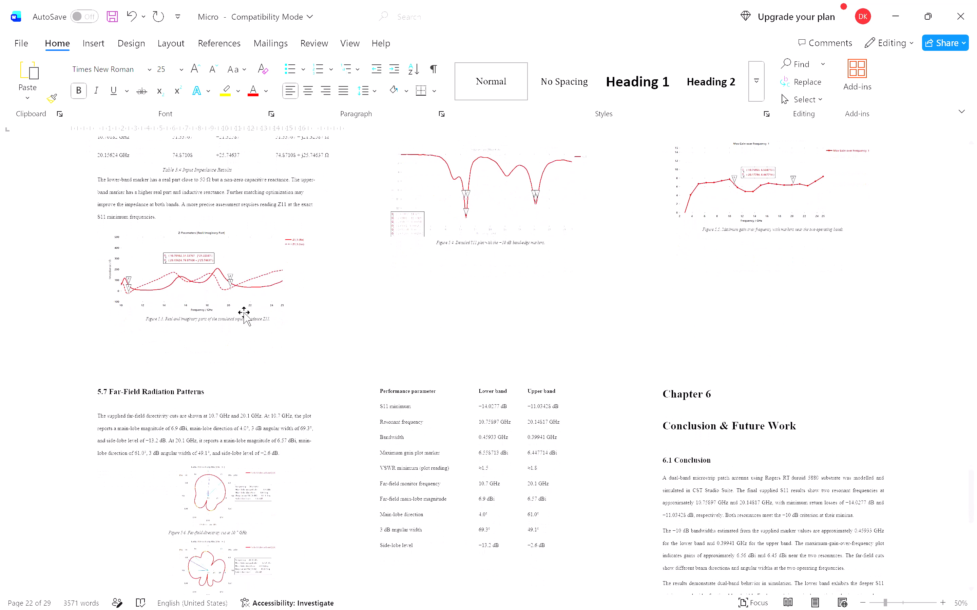
scroll(244, 312, down, 1)
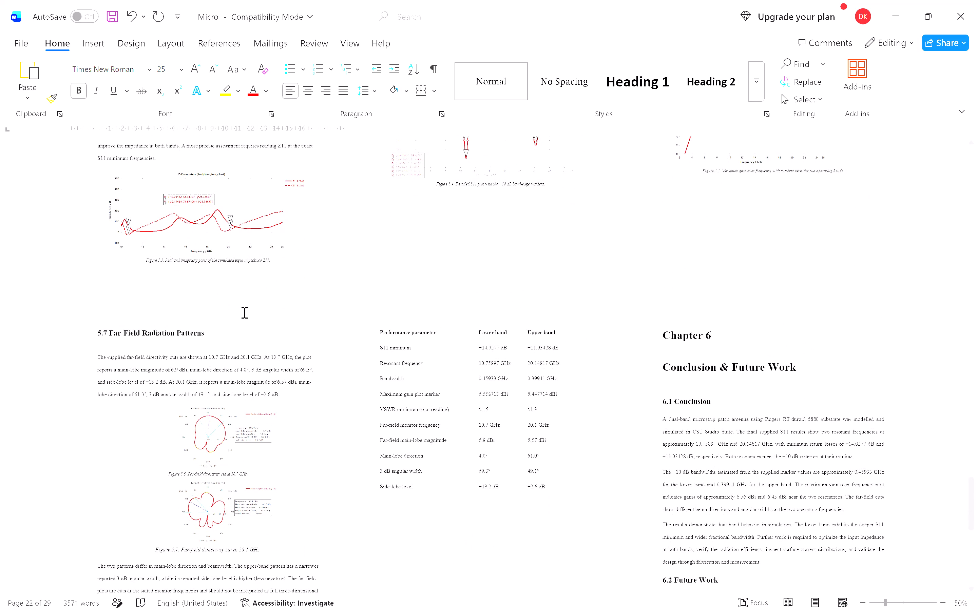
click(449, 413)
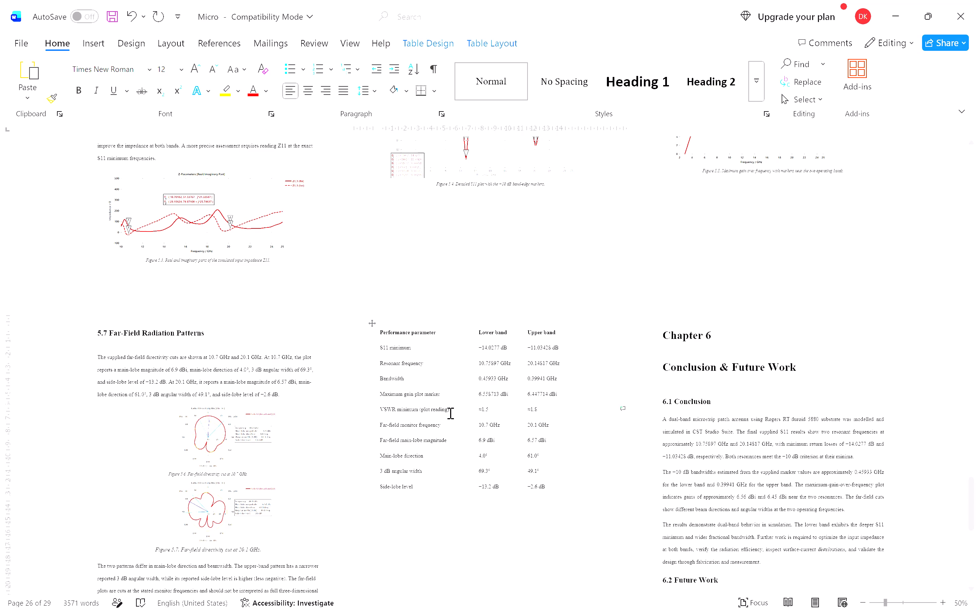
key(ctrl+BackSpace)
key(ctrl+BackSpace)
key(ctrl+BackSpace)
key(ctrl+BackSpace)
Switch to CST Studio Suite and mark the VSWR1 curve's two minima, at about 10.75 GHz and 20.14 GHz.
key(alt+Tab)
key(alt+Tab)
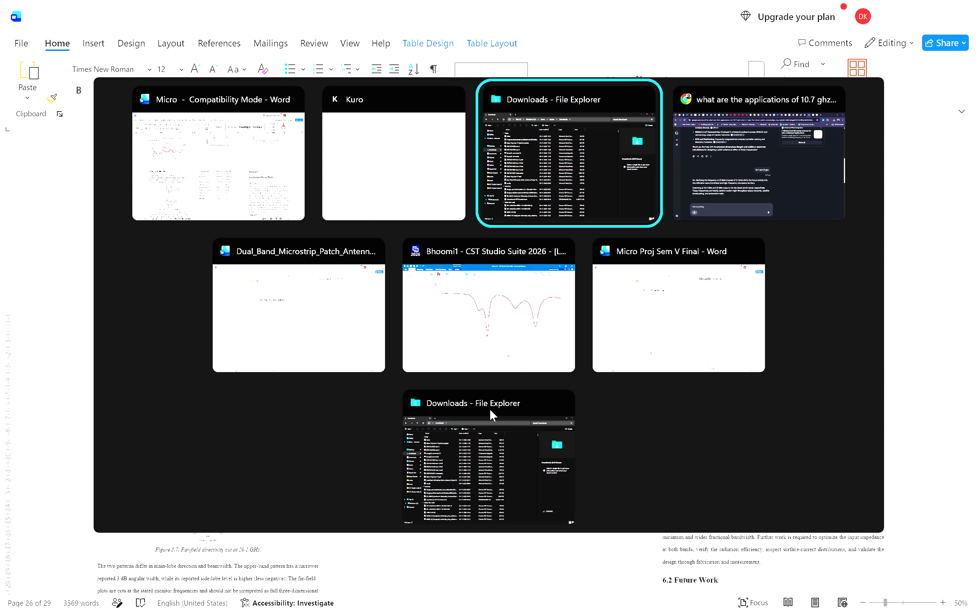
key(alt+Tab)
key(alt+Tab)
key(alt+Tab)
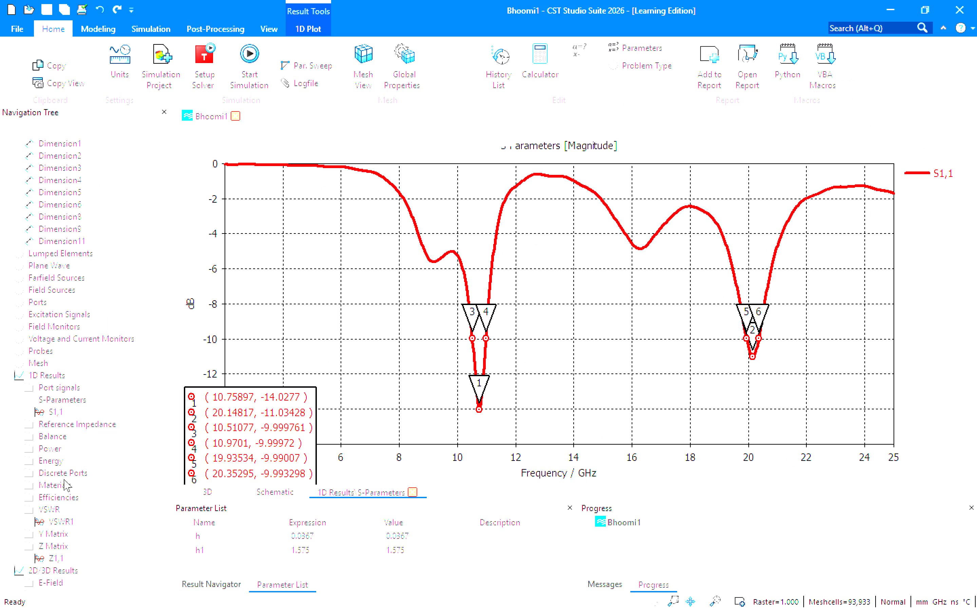
click(61, 523)
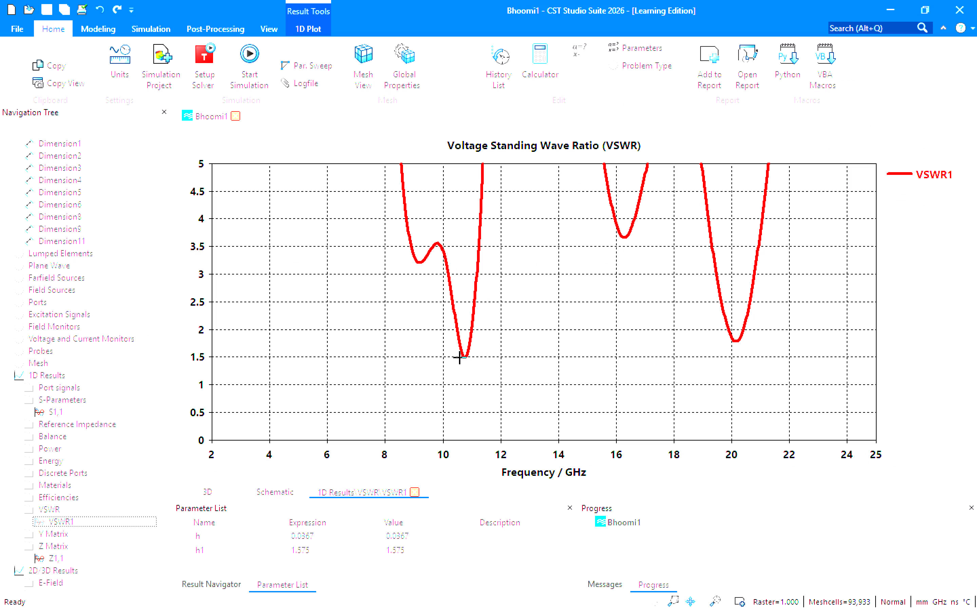
key(m)
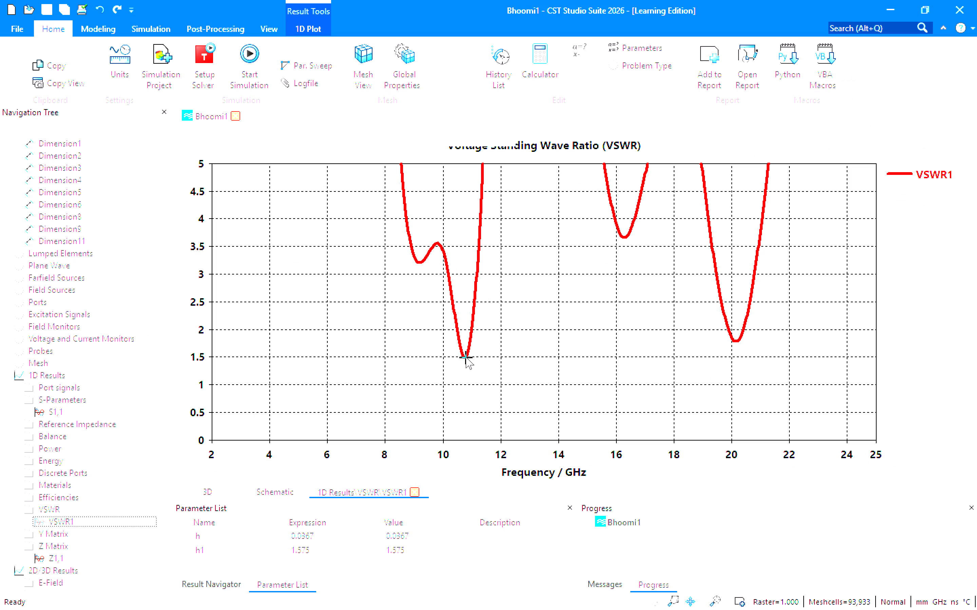
double_click(464, 358)
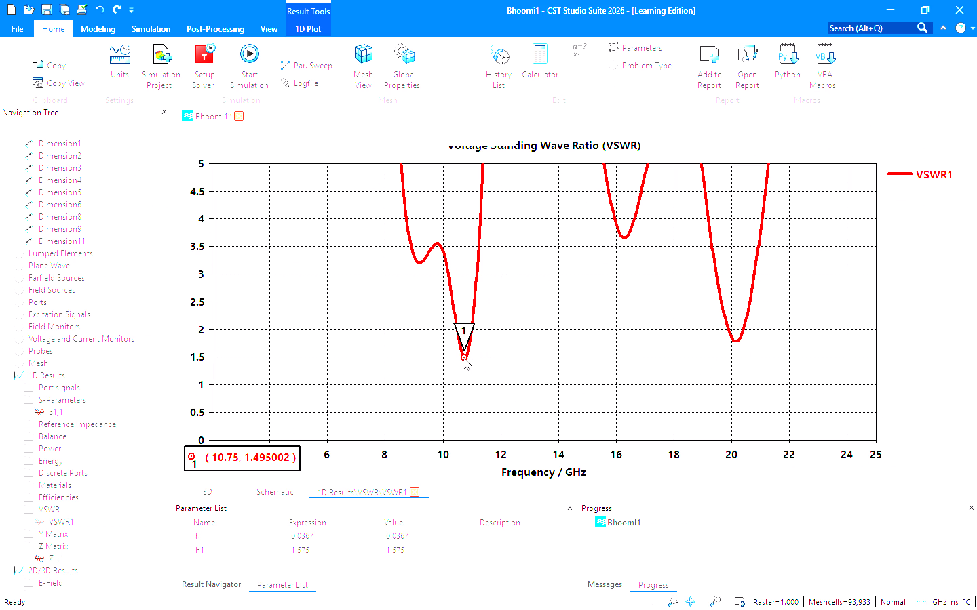
double_click(735, 341)
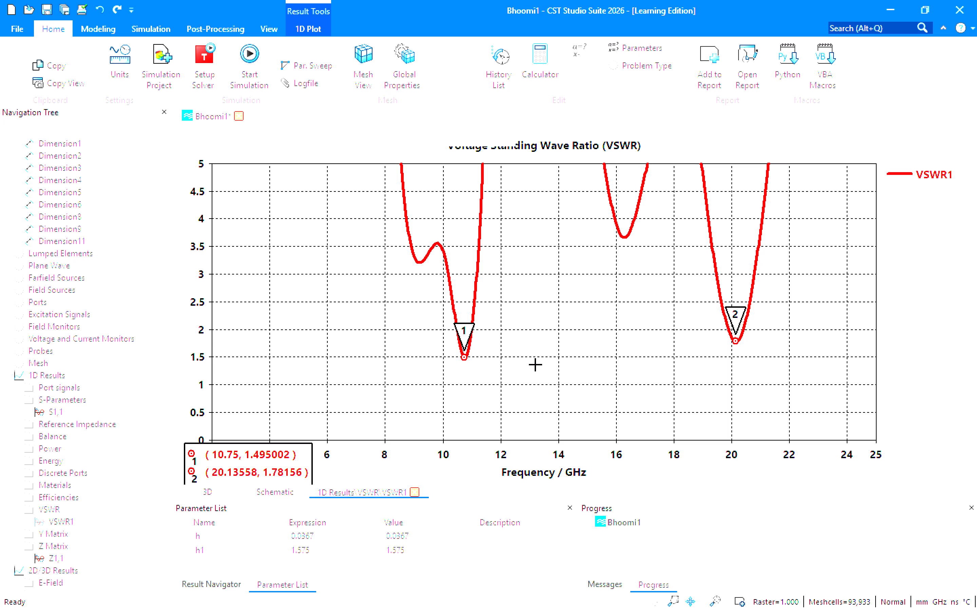
Back in the Word report, set the lower-band VSWR minimum in the performance table to 1.49.
key(alt+Tab)
click(493, 406)
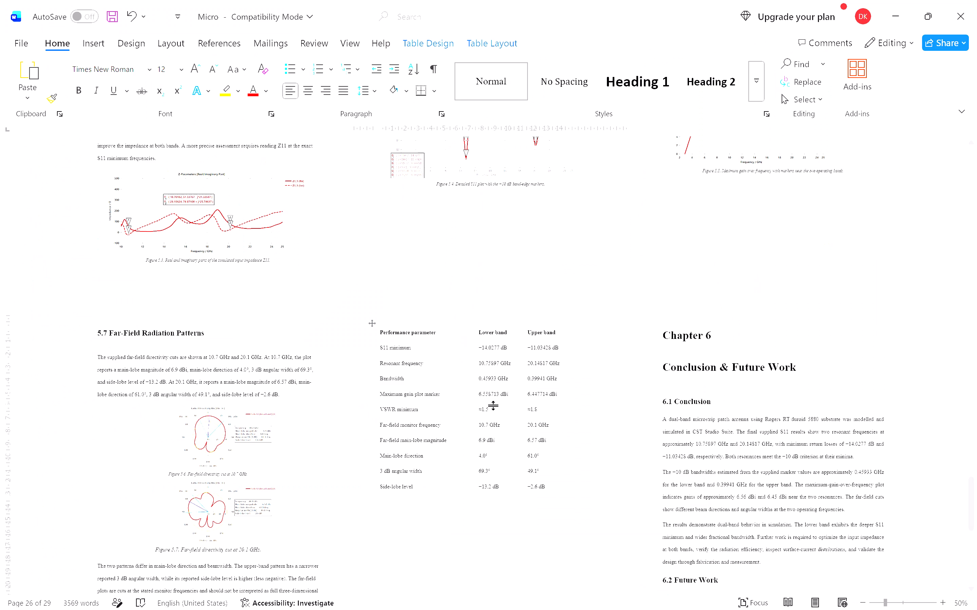
double_click(494, 409)
key(BackSpace)
key(BackSpace)
key(BackSpace)
key(BackSpace)
text(1.49)
Set the upper-band VSWR minimum in the performance parameter table to 1.78, using the marker reading in CST Studio Suite.
key(alt+Tab)
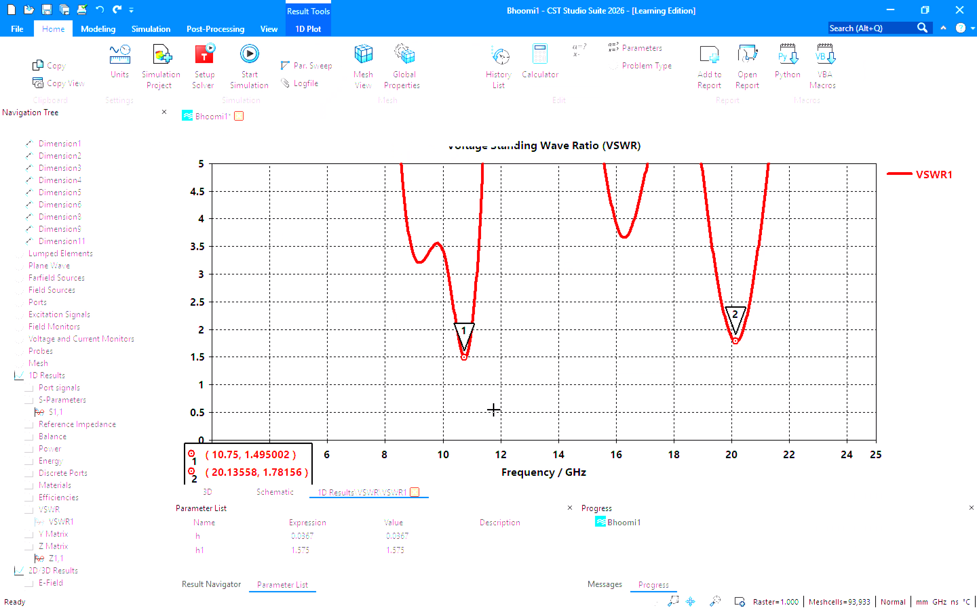
key(alt+Tab)
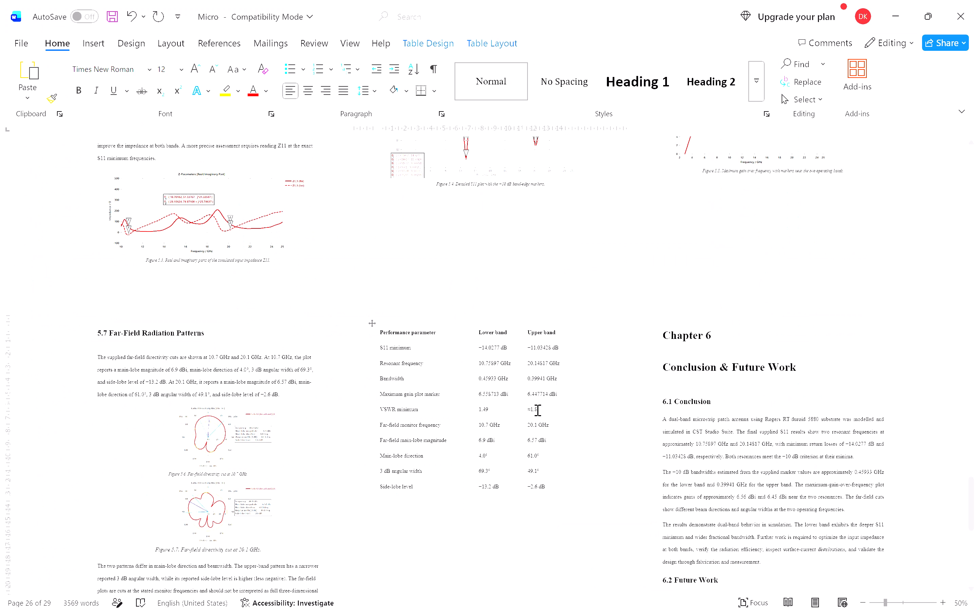
click(538, 410)
key(BackSpace)
key(BackSpace)
key(BackSpace)
key(BackSpace)
text(1.78)
Switch to CST Studio Suite and remove all curve markers from the VSWR1 plot.
key(alt+Tab)
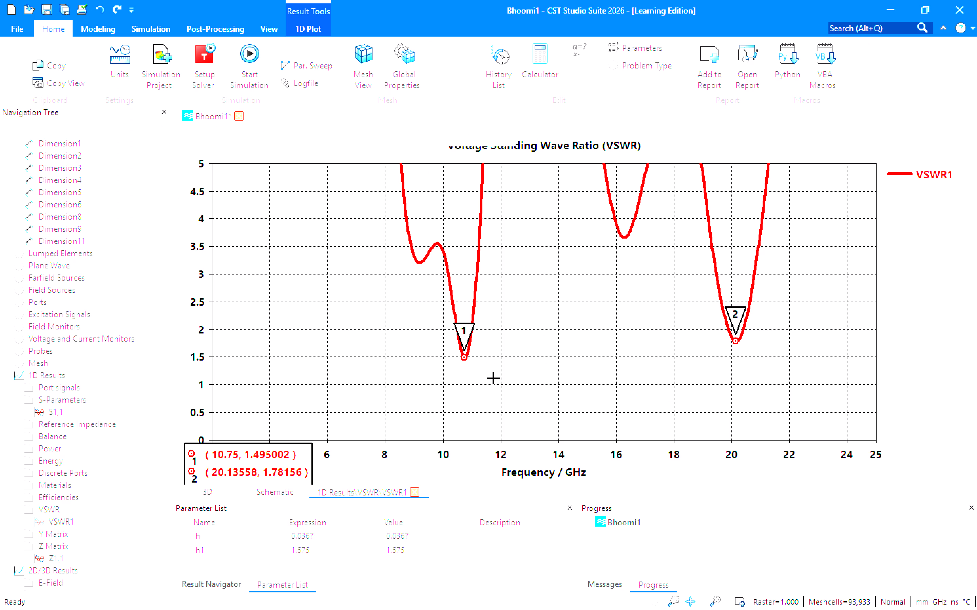
right_click(493, 378)
click(534, 328)
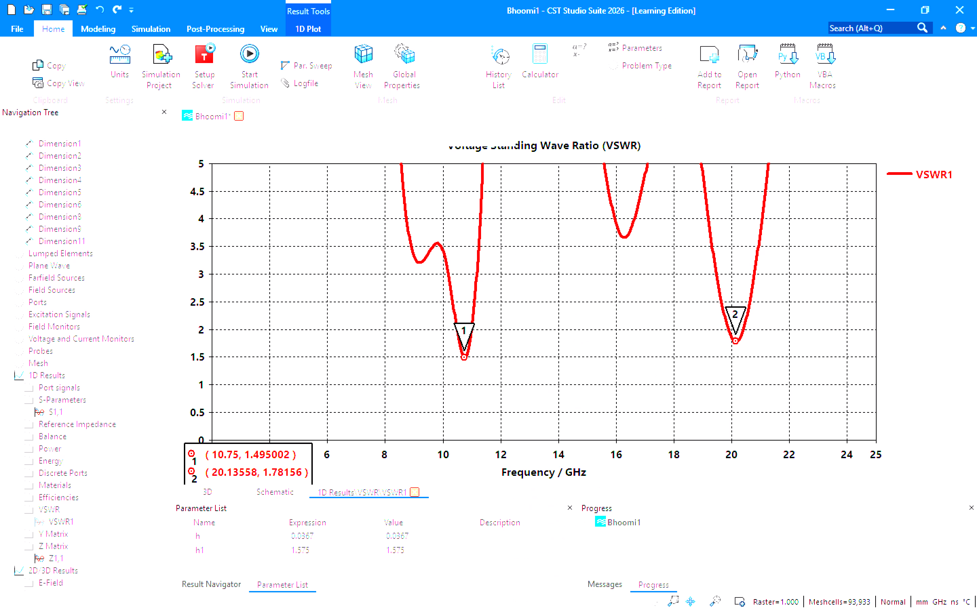
right_click(534, 328)
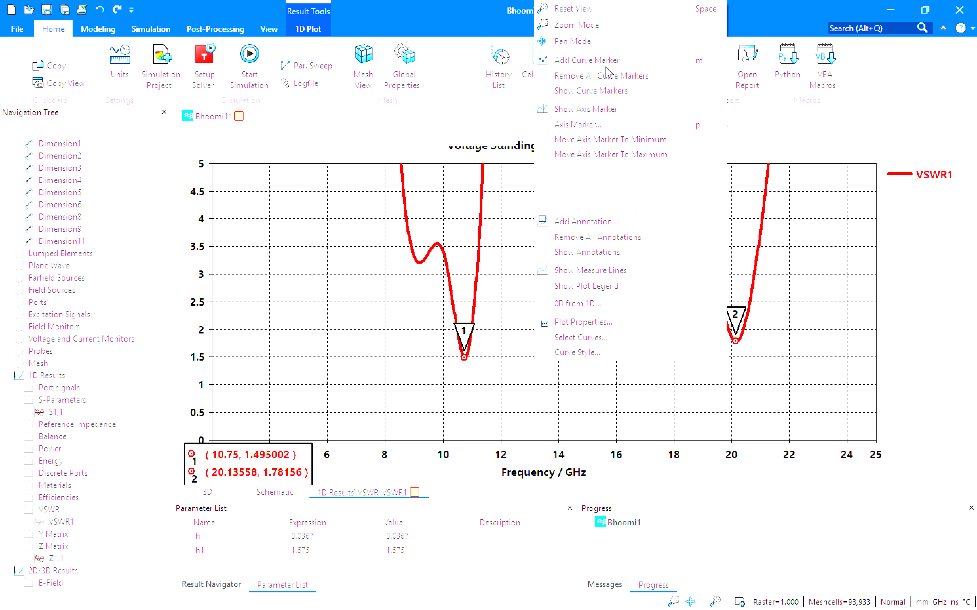
click(606, 72)
key(Escape)
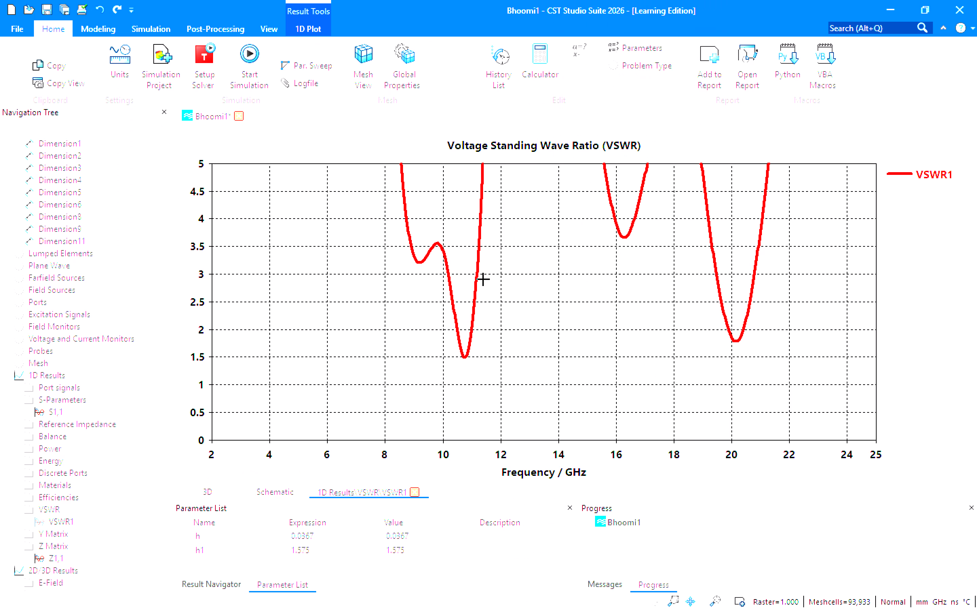
Back in the Word report, insert a line break before the 6.2 Future Work heading in Chapter 6.
key(alt+Tab)
scroll(456, 322, down, 1)
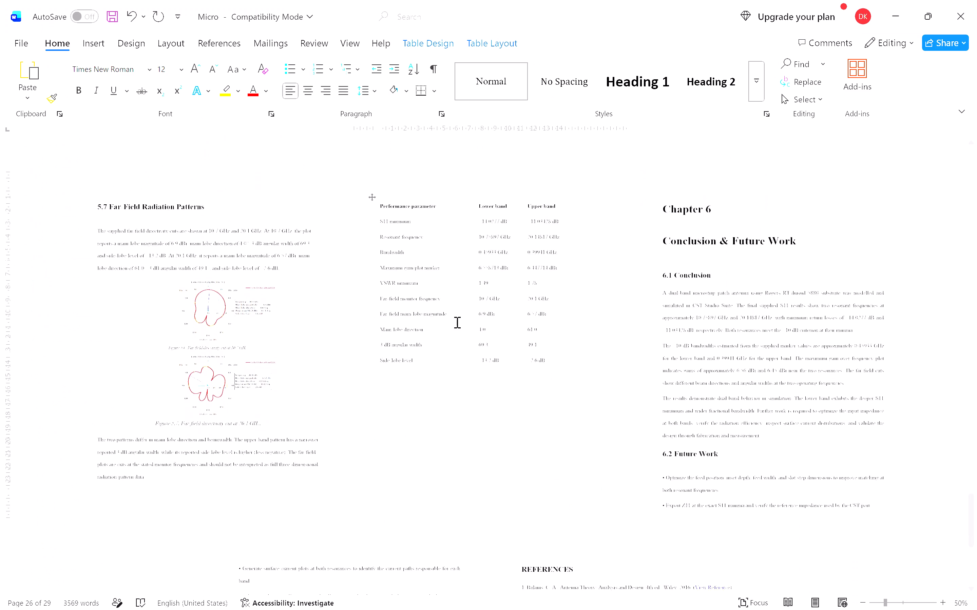
scroll(456, 322, down, 2)
scroll(543, 288, down, 1)
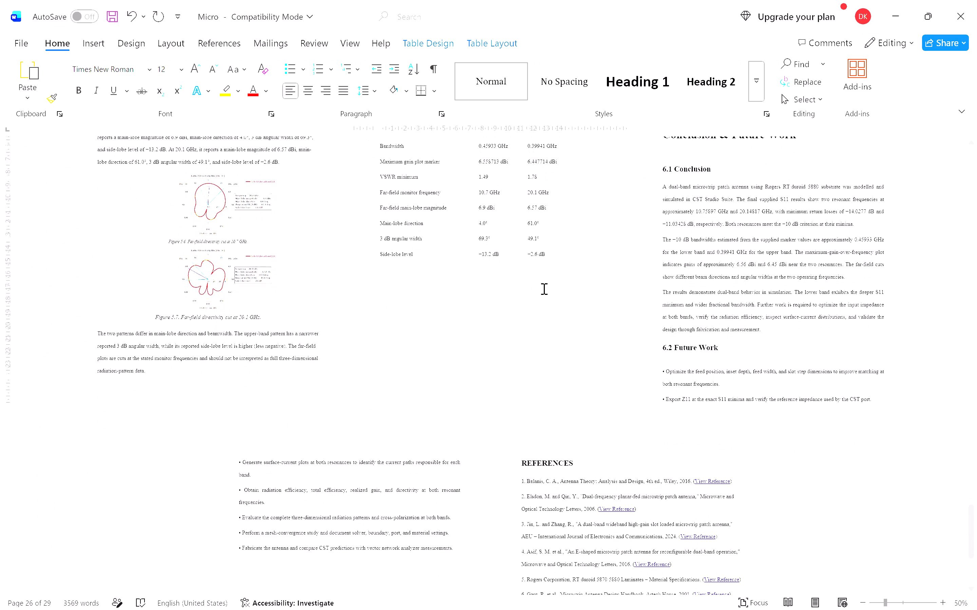
scroll(543, 288, down, 1)
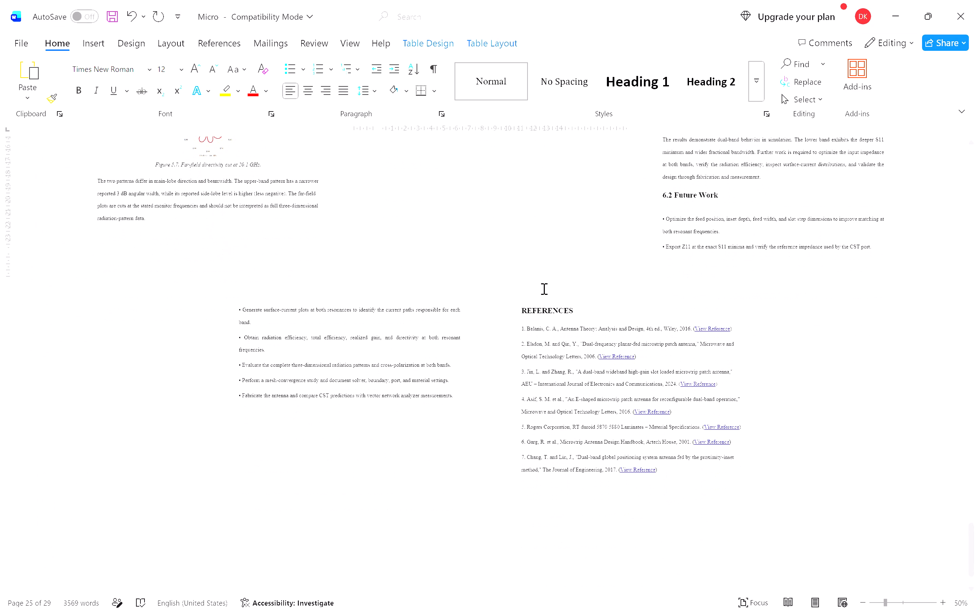
click(662, 195)
key(Return)
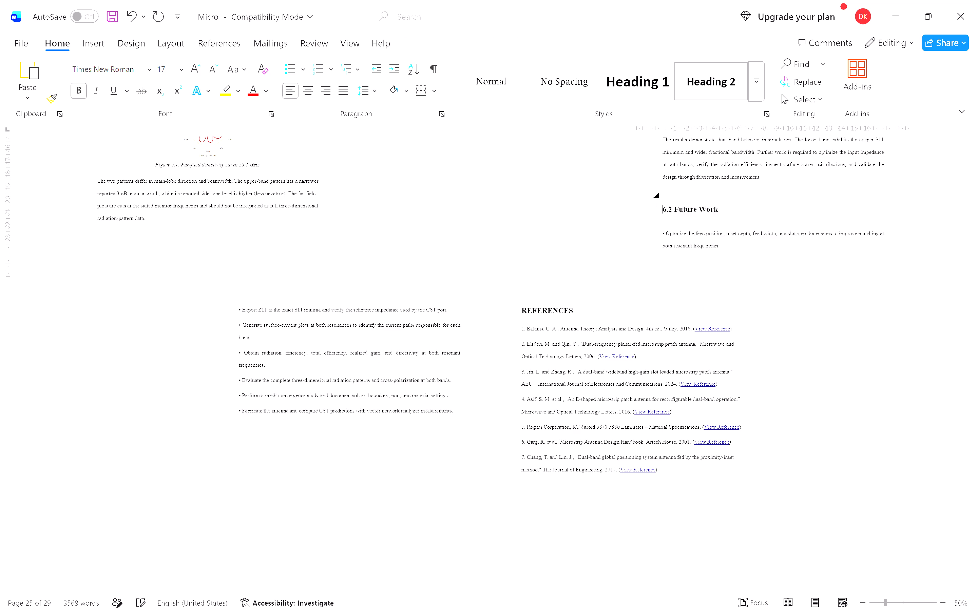
Move the 6.2 Future Work heading to the top of the page after the conclusion using blank lines, trimming the excess spacing above it.
key(Return)
key(Return)
key(Return)
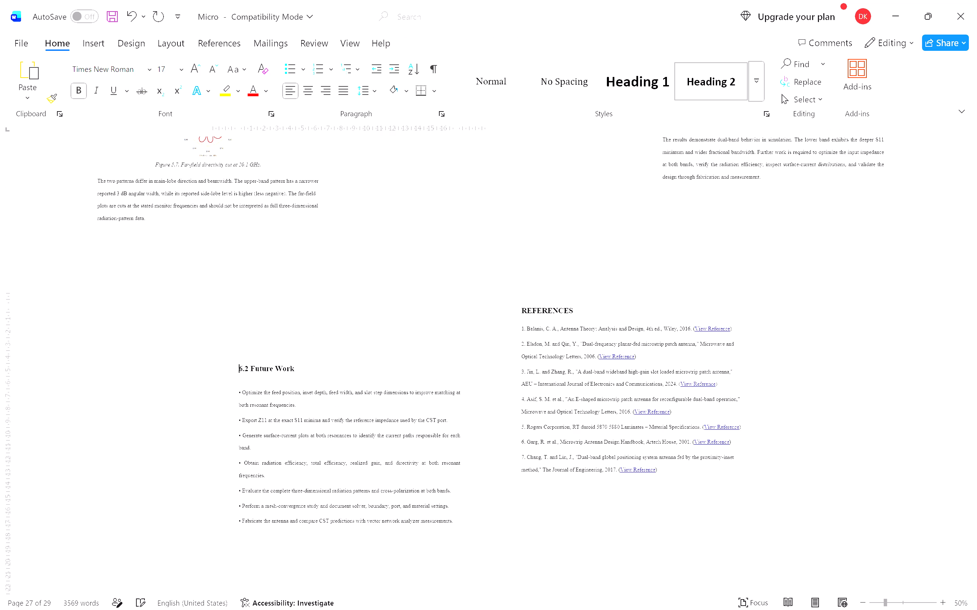
key(Up)
key(BackSpace)
key(Return)
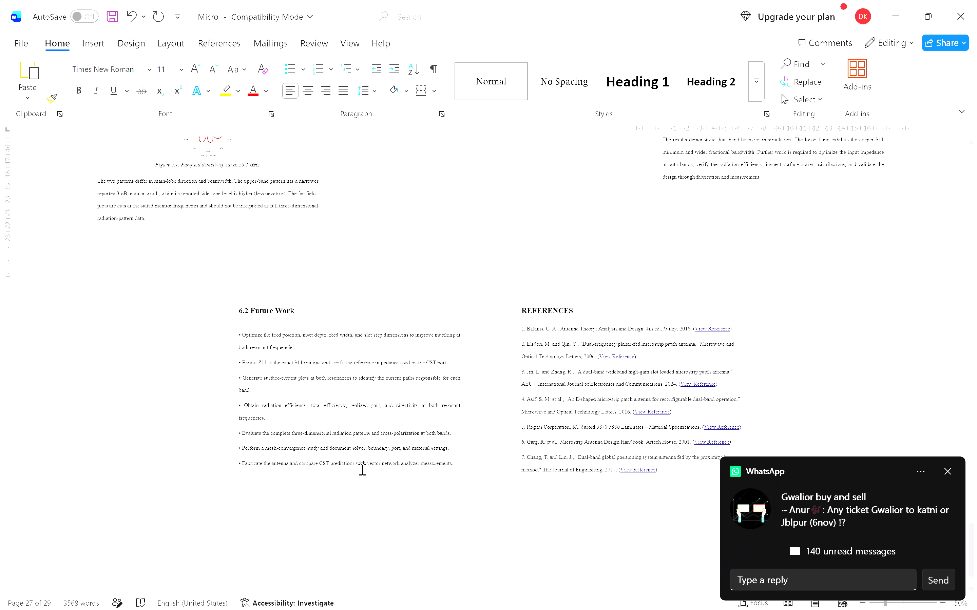
Review the report's page layout from Chapter 6 back through the earlier chapters to the contents, acknowledgement and abstract pages.
scroll(361, 469, up, 3)
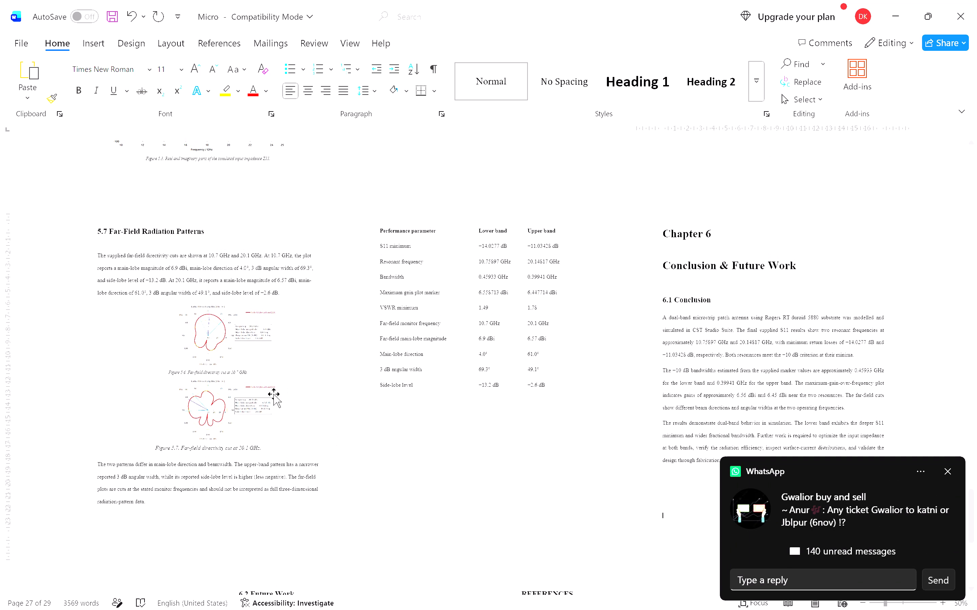
scroll(420, 418, up, 3)
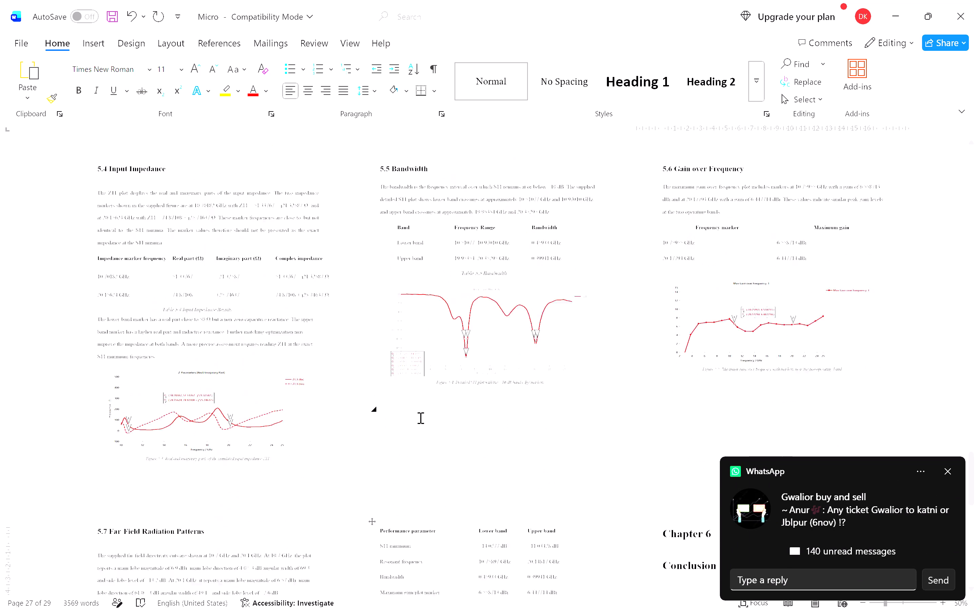
scroll(420, 418, up, 4)
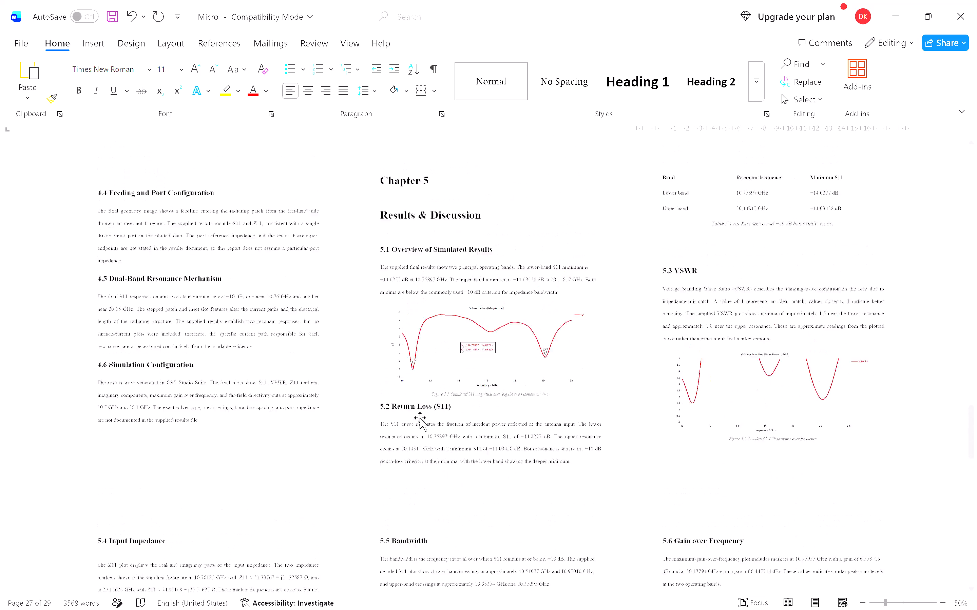
scroll(420, 418, up, 3)
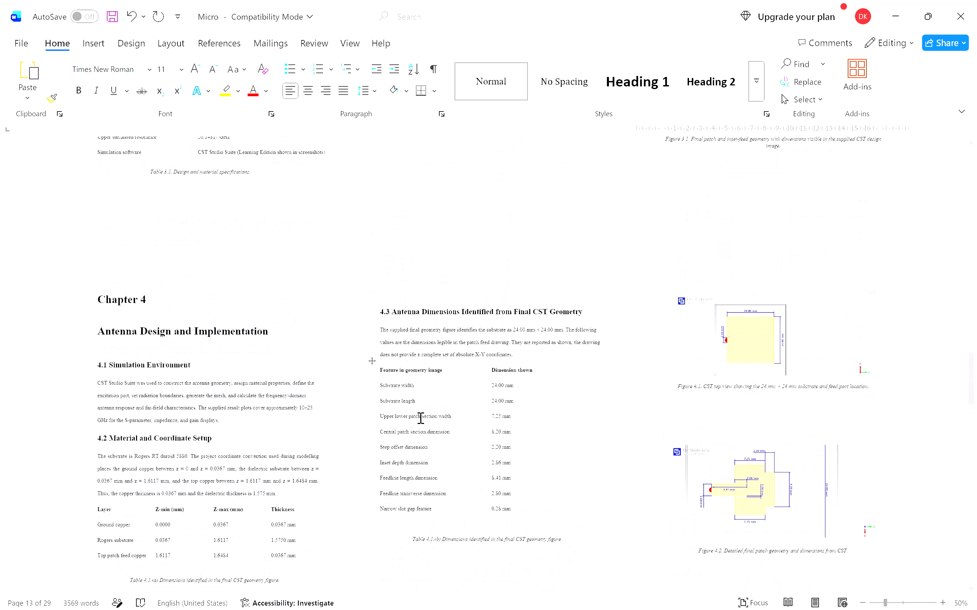
scroll(420, 418, up, 3)
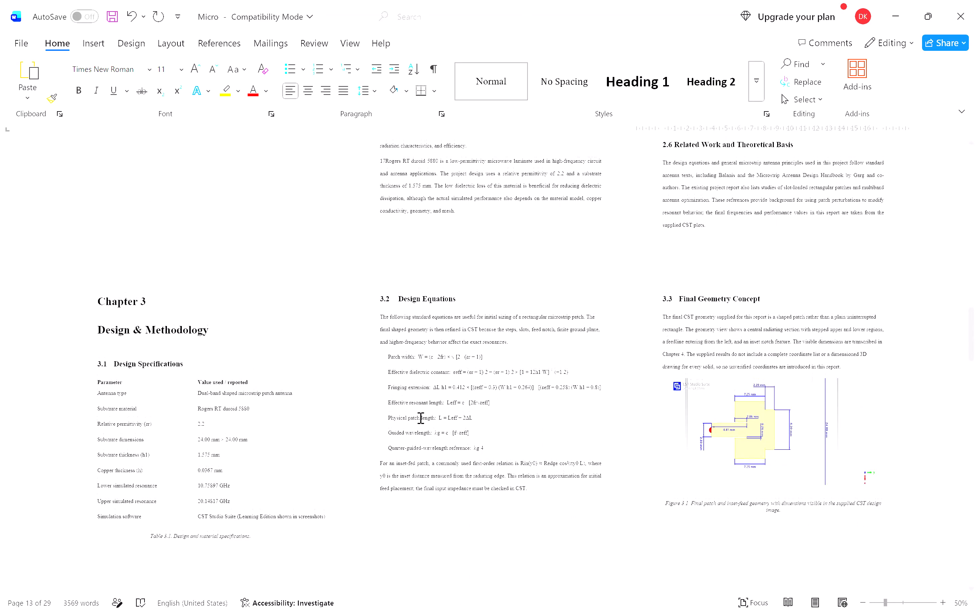
scroll(462, 361, up, 4)
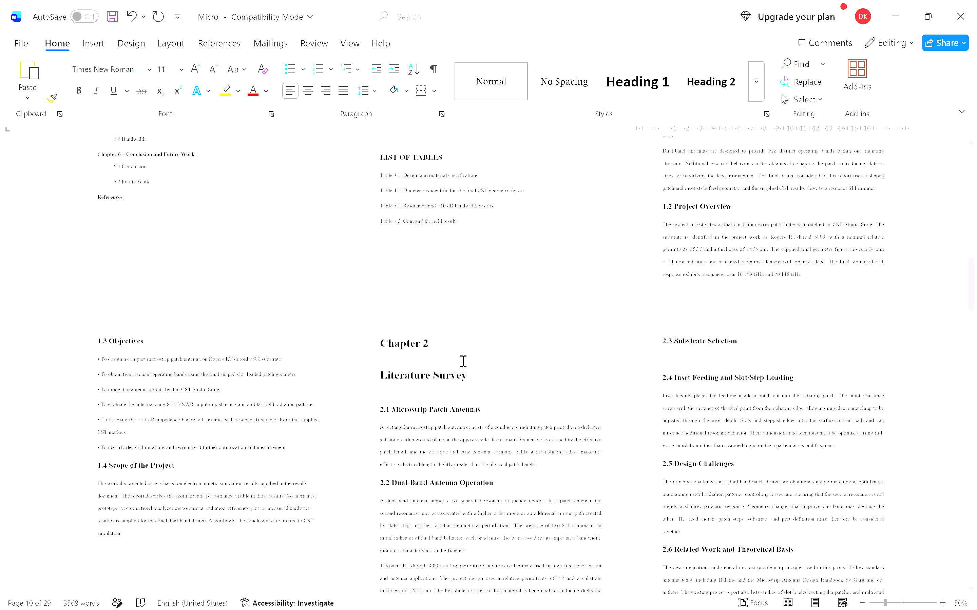
scroll(462, 361, up, 7)
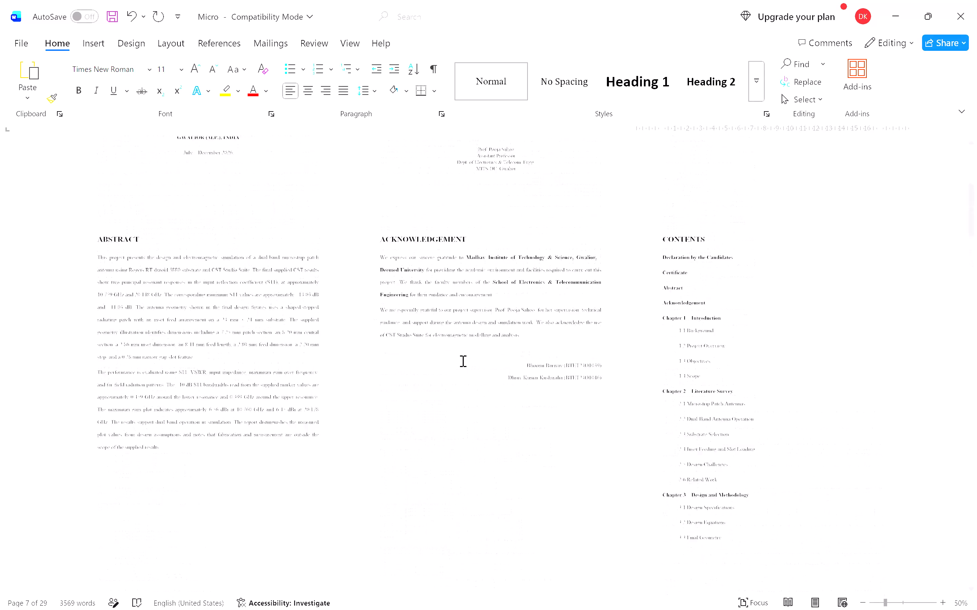
scroll(462, 361, up, 2)
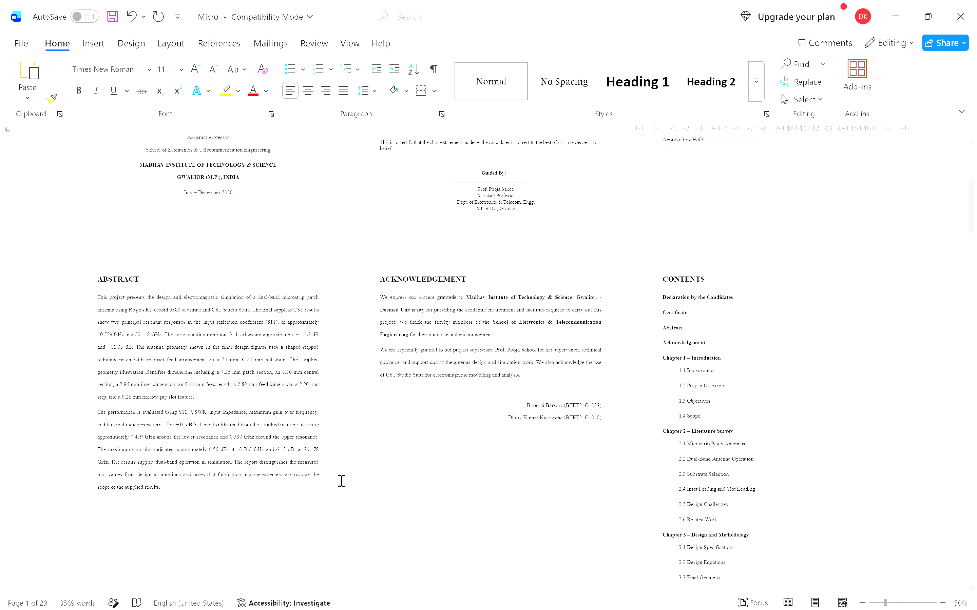
Look over the report's front matter, from the title page through the abstract, acknowledgement and contents list.
scroll(370, 467, up, 2)
scroll(370, 467, down, 1)
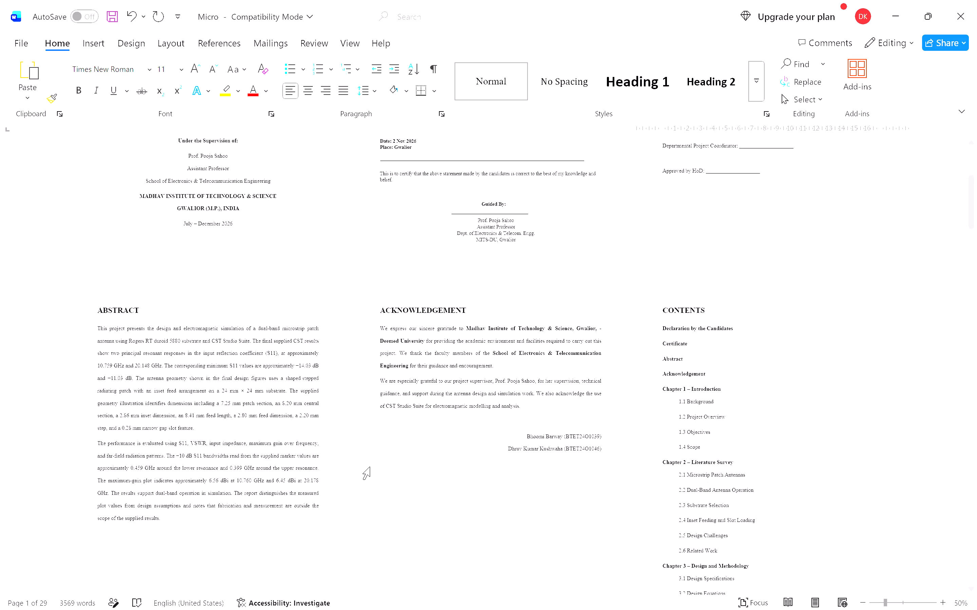
scroll(370, 467, up, 1)
scroll(370, 467, down, 2)
scroll(370, 467, up, 1)
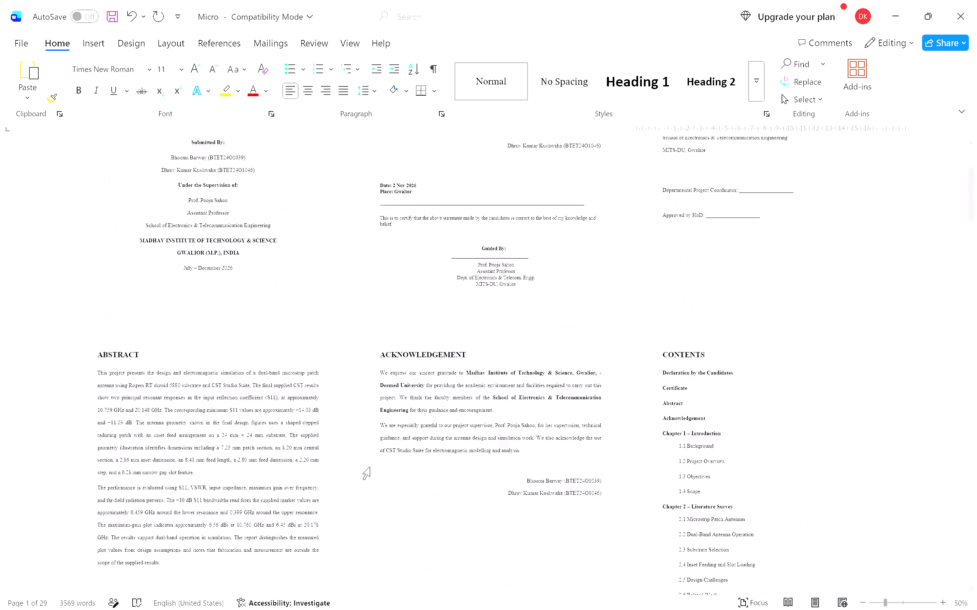
scroll(370, 467, up, 1)
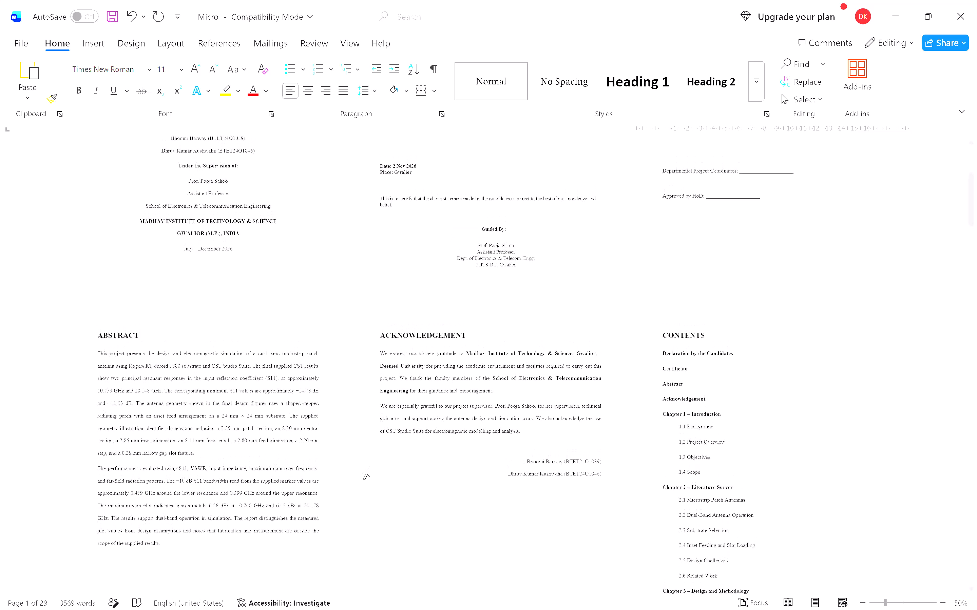
scroll(370, 467, up, 1)
scroll(370, 467, down, 1)
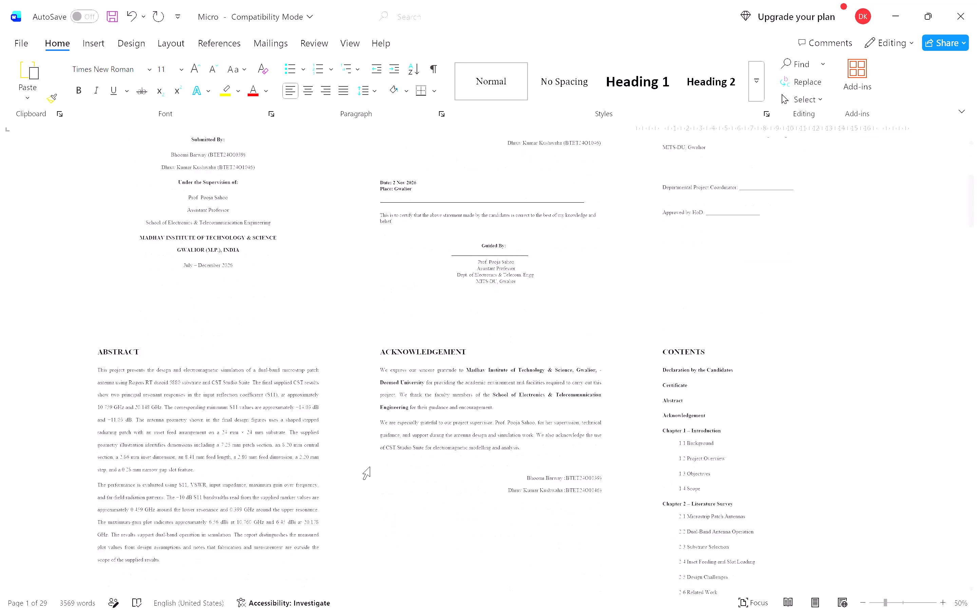
scroll(370, 467, down, 2)
scroll(391, 407, up, 2)
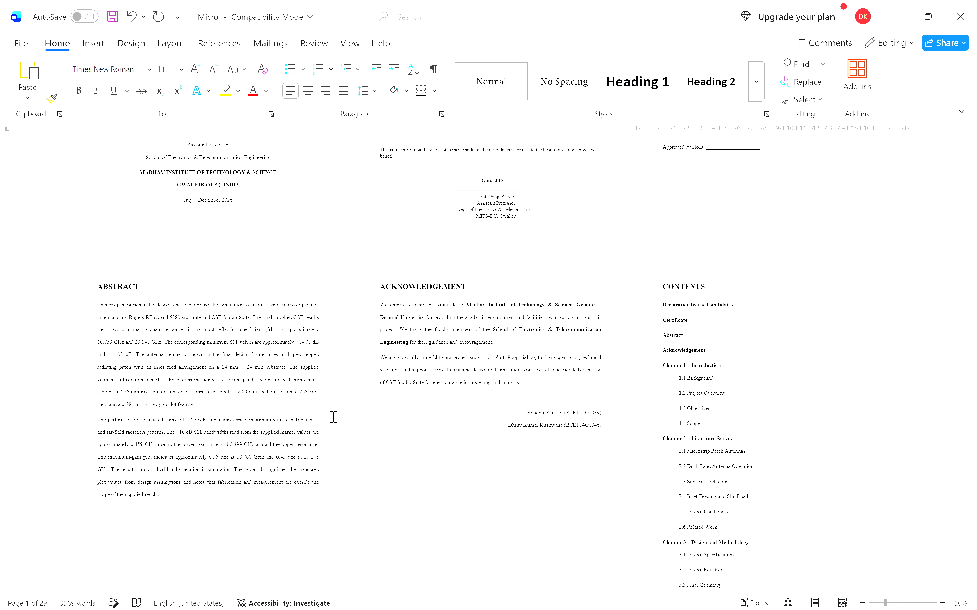
click(332, 416)
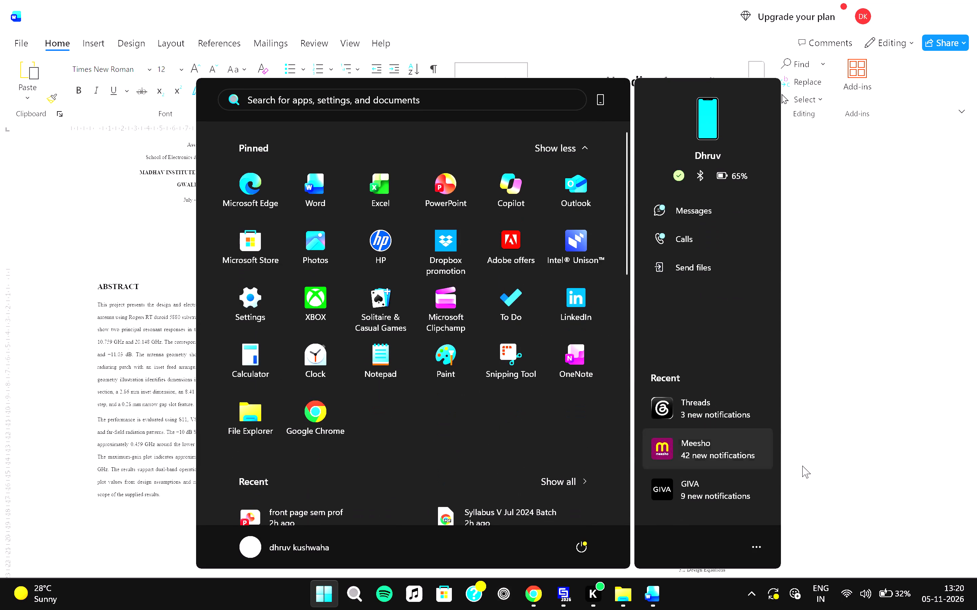
click(823, 467)
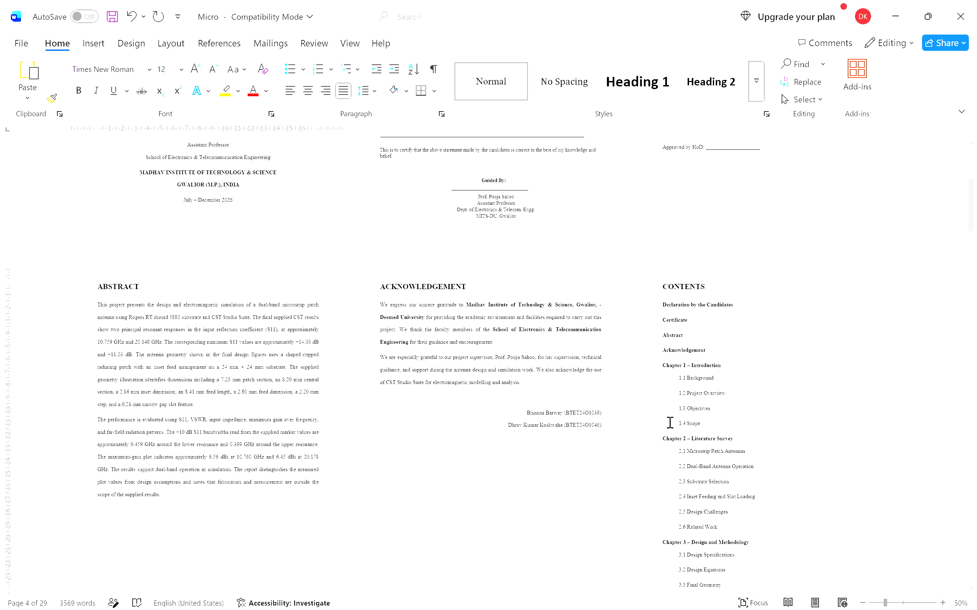
scroll(608, 372, down, 1)
scroll(608, 372, up, 1)
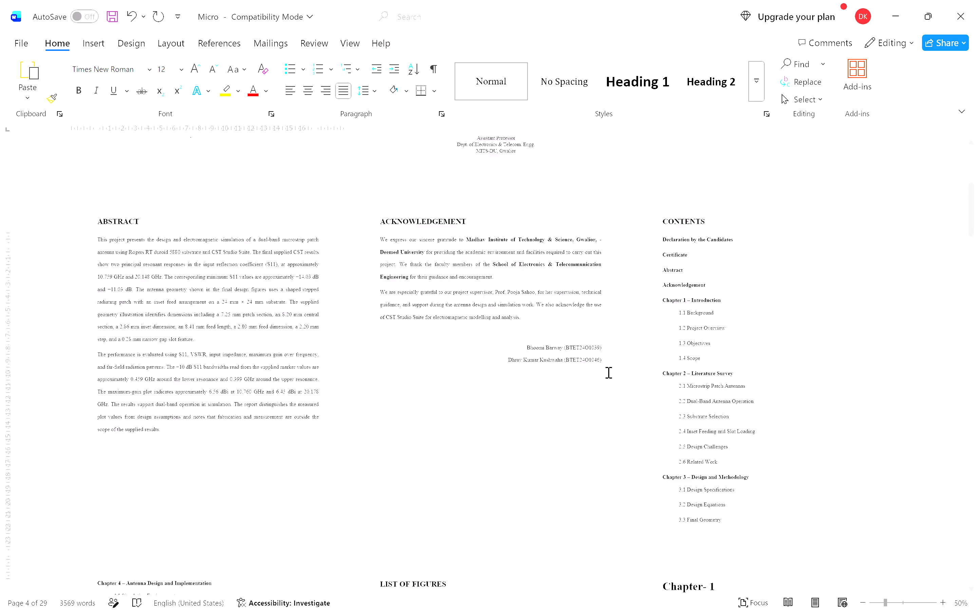
scroll(608, 372, up, 1)
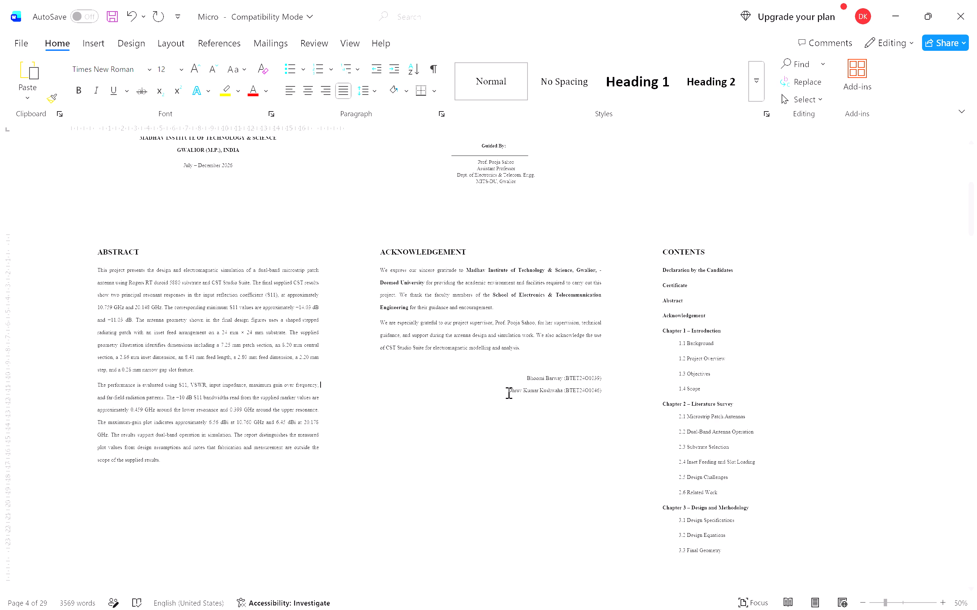
scroll(504, 394, right, 1)
scroll(504, 394, up, 2)
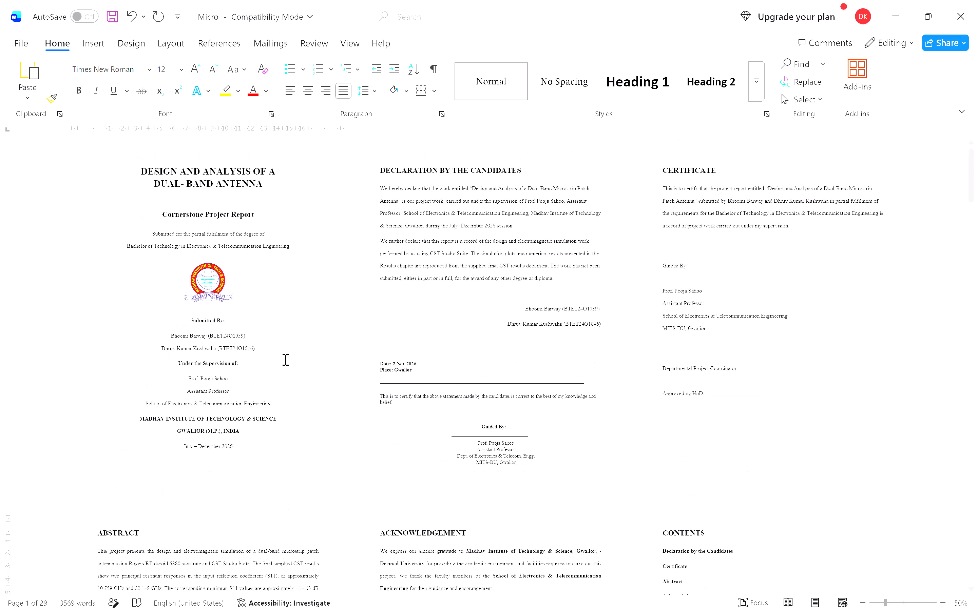
Save the Micro report in Word.
key(alt+Tab)
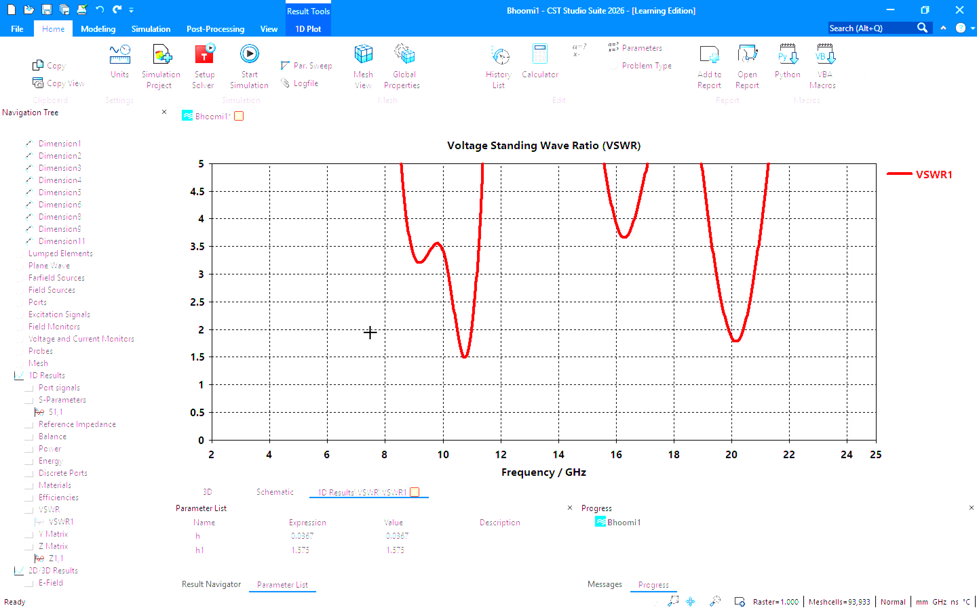
key(alt+Tab)
key(alt+Tab)
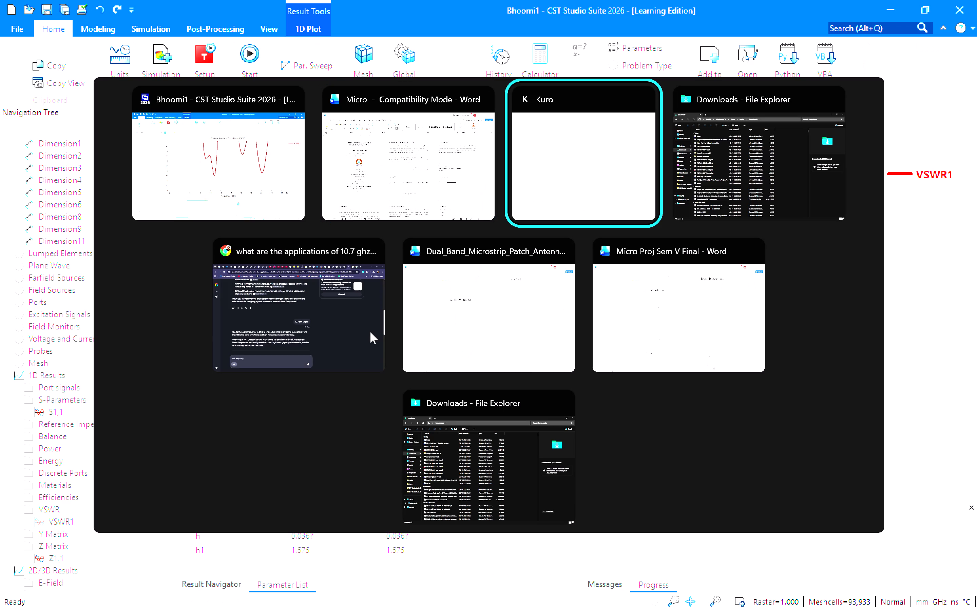
alt+click(363, 187)
key(ctrl+s)
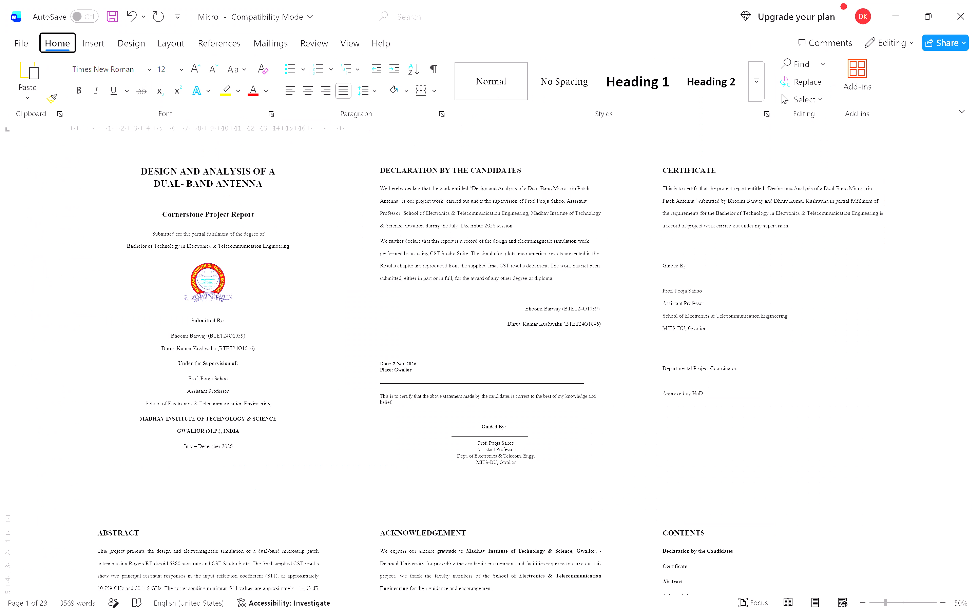
Delete the title page and the Declaration by the Candidates page from the start of the report.
click(592, 185)
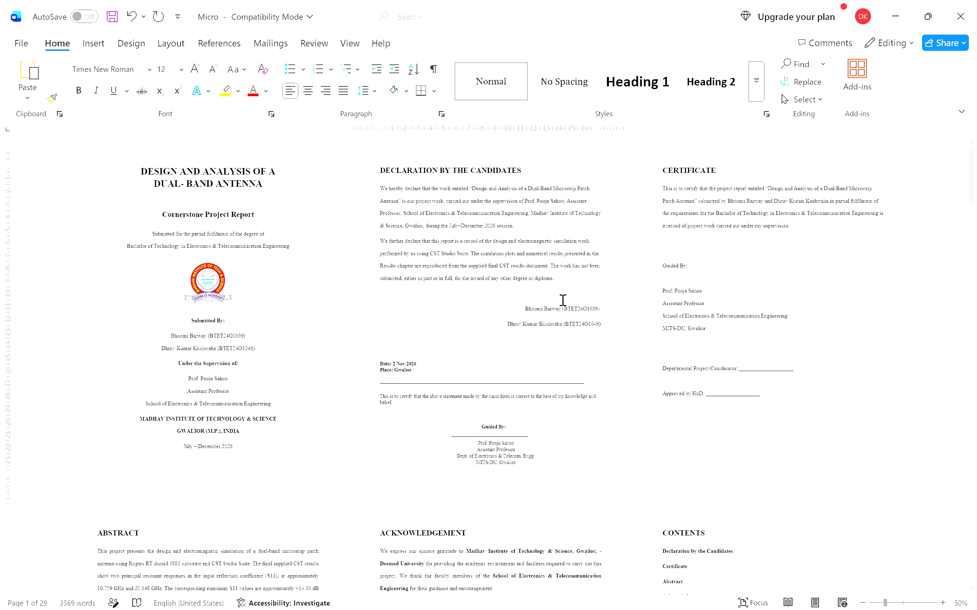
drag(572, 463, 113, 177)
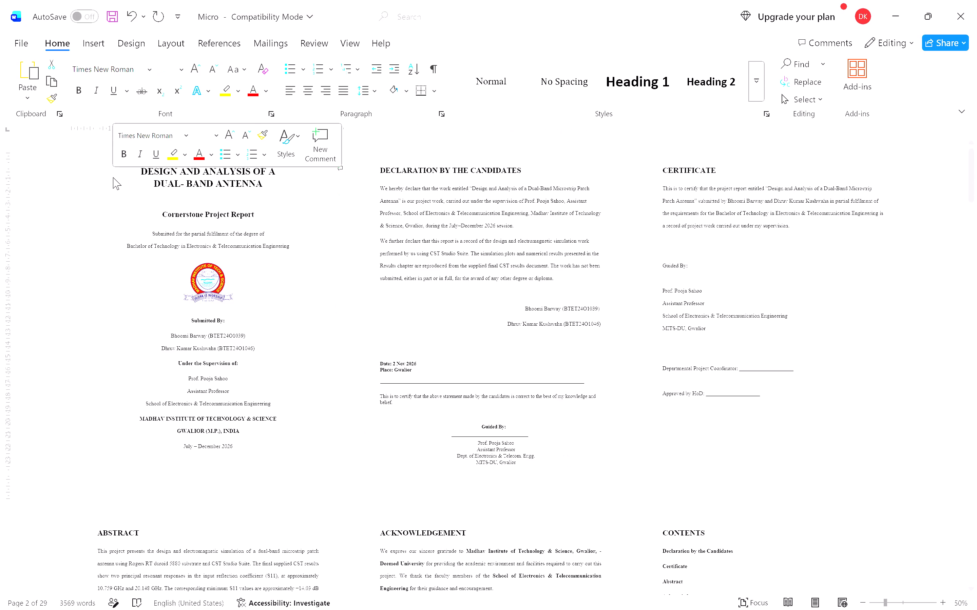
key(BackSpace)
Delete the Certificate page and the blank page left before the Abstract, so the report starts with the Abstract.
key(ctrl+shift+Down)
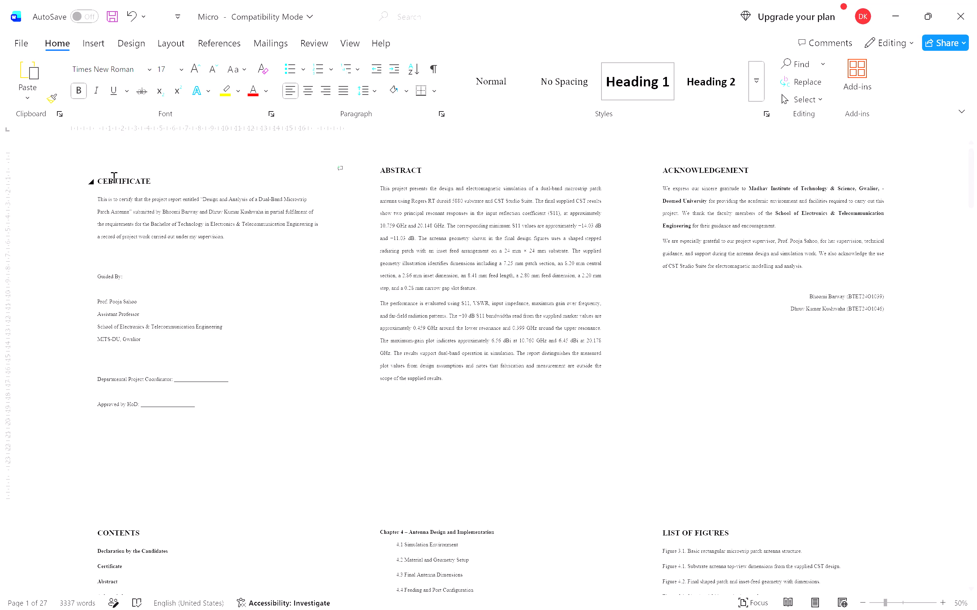
key(ctrl+shift+Down)
key(ctrl+shift+Down)
key(ctrl+shift+Down)
key(ctrl+shift+Down)
key(BackSpace)
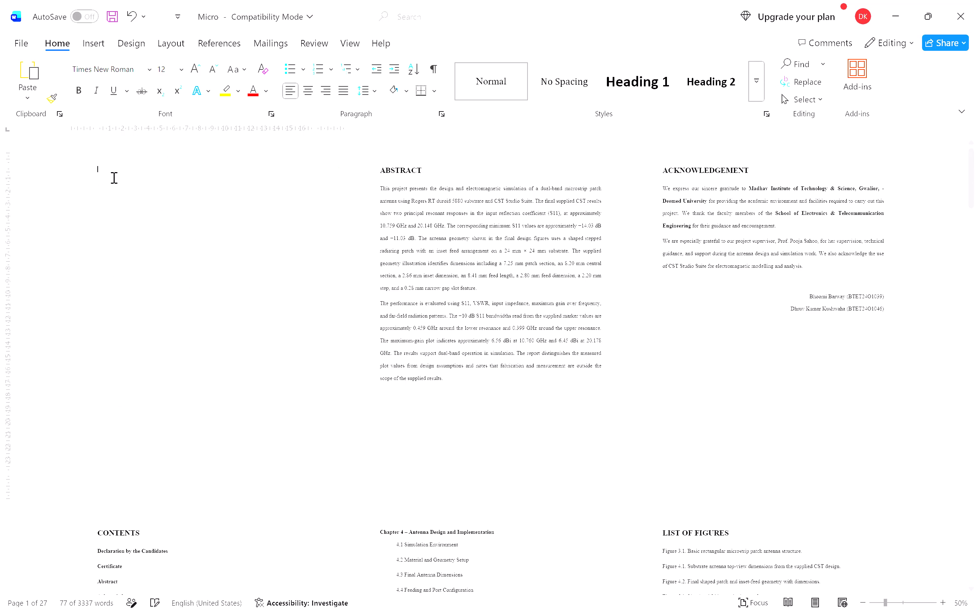
key(BackSpace)
key(BackSpace)
key(BackSpace)
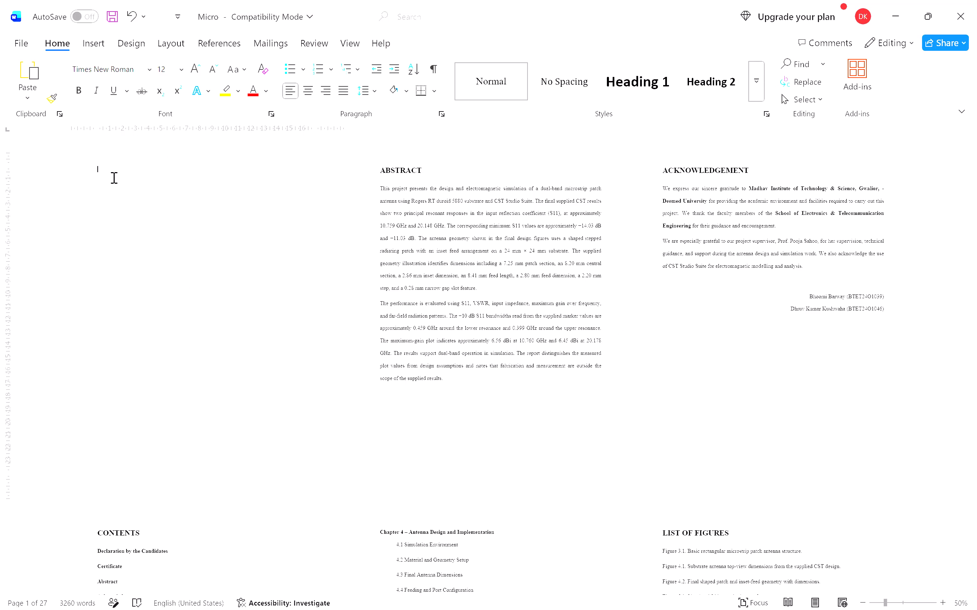
click(118, 276)
key(BackSpace)
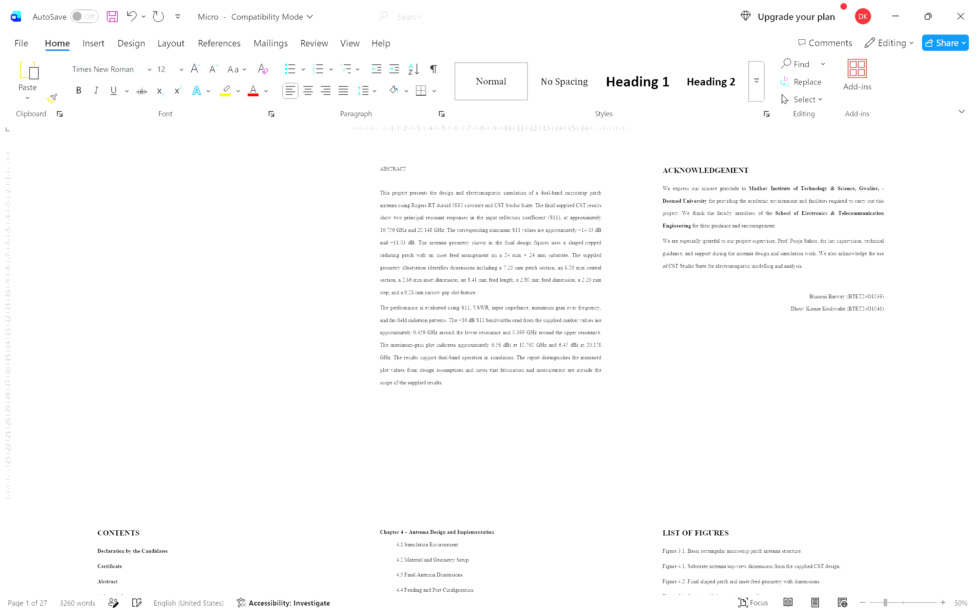
key(BackSpace)
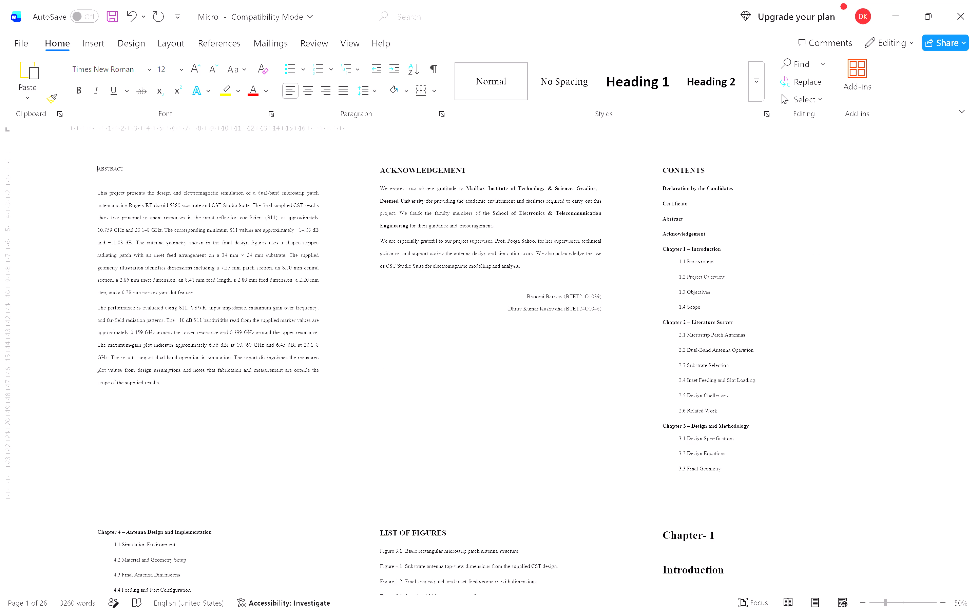
Format the ABSTRACT heading as bold at 17 pt.
key(ctrl+shift+Right)
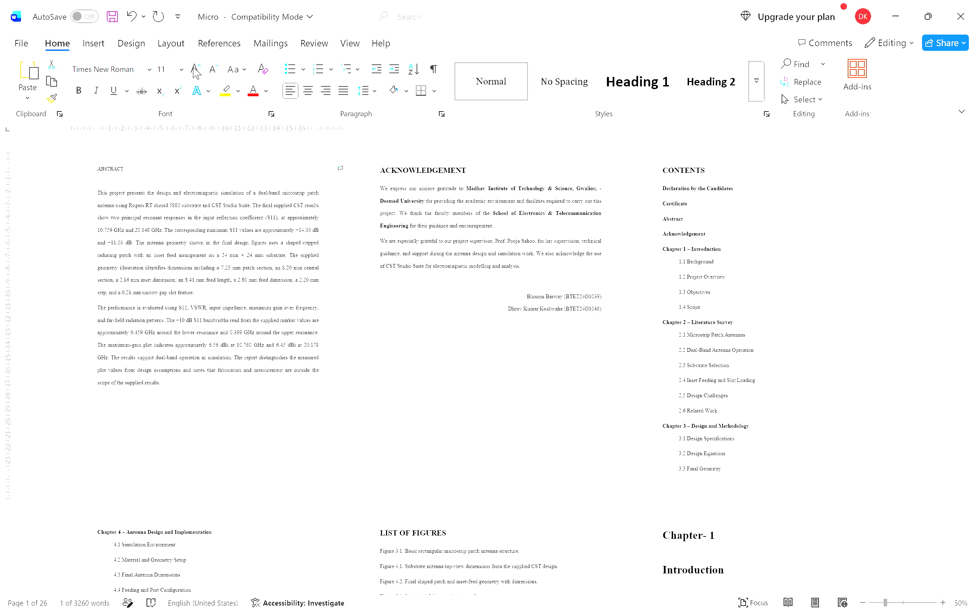
double_click(193, 67)
click(193, 67)
click(84, 87)
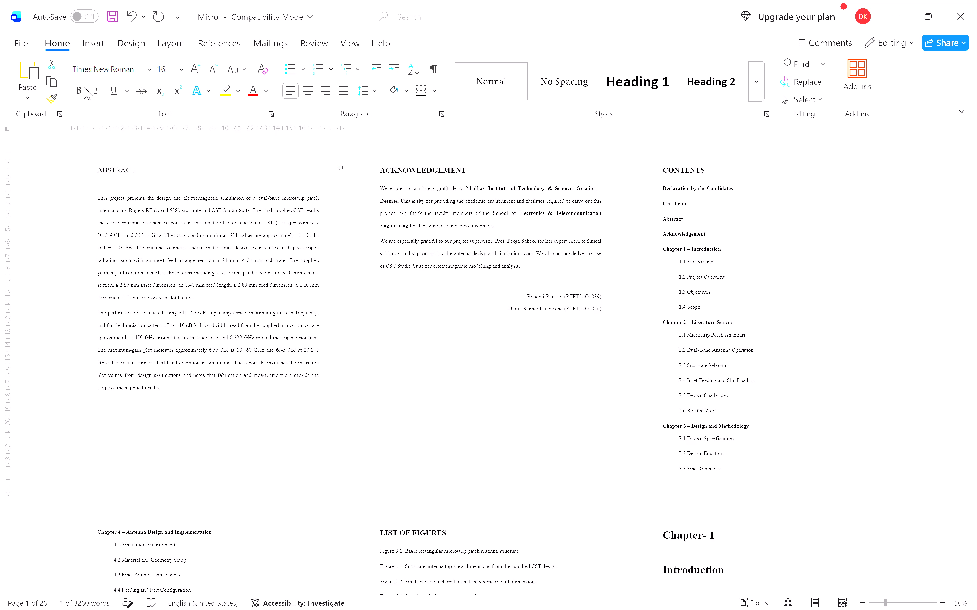
click(236, 183)
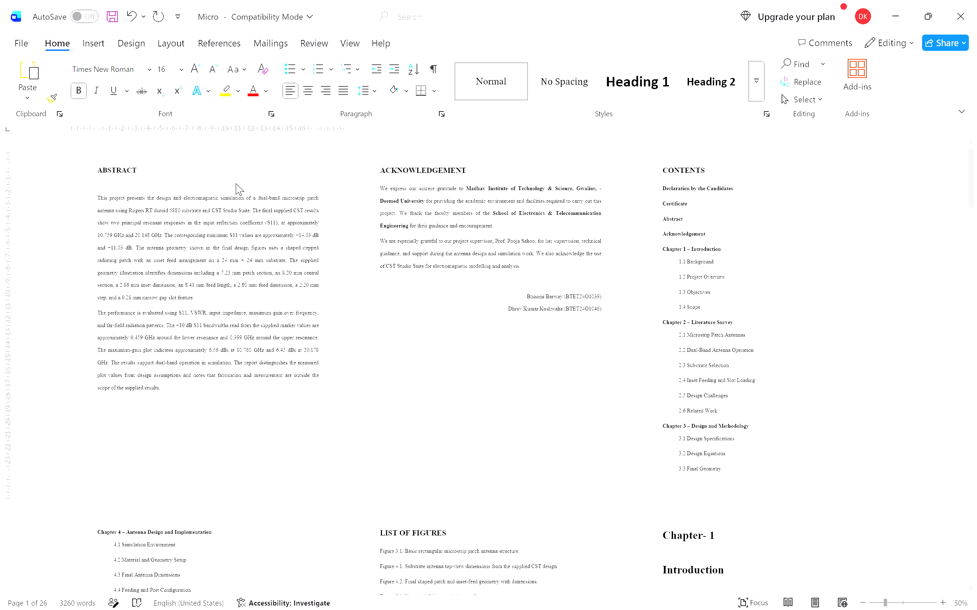
click(192, 69)
drag(141, 165, 89, 169)
click(197, 66)
click(170, 72)
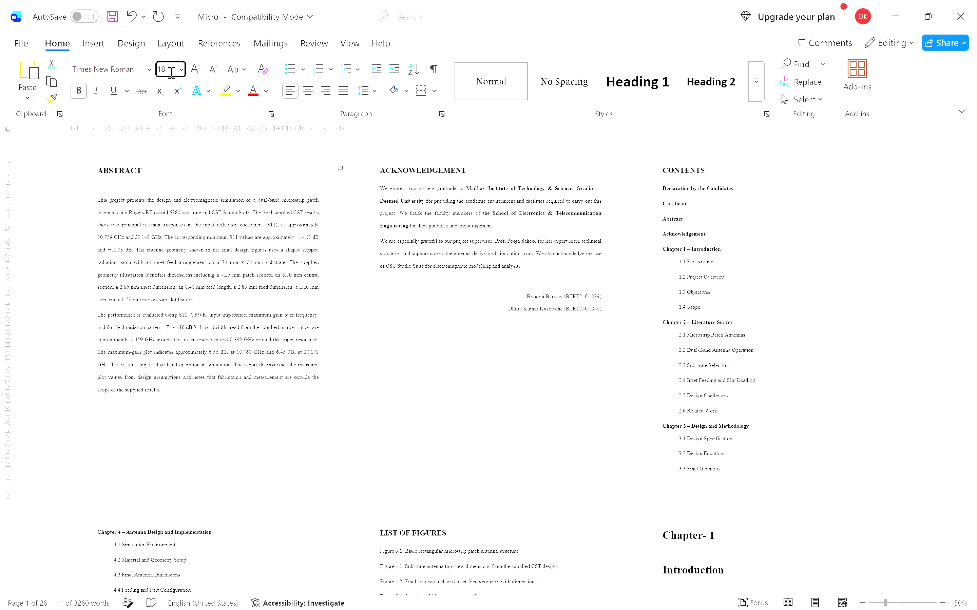
key(BackSpace)
text(17)
key(Return)
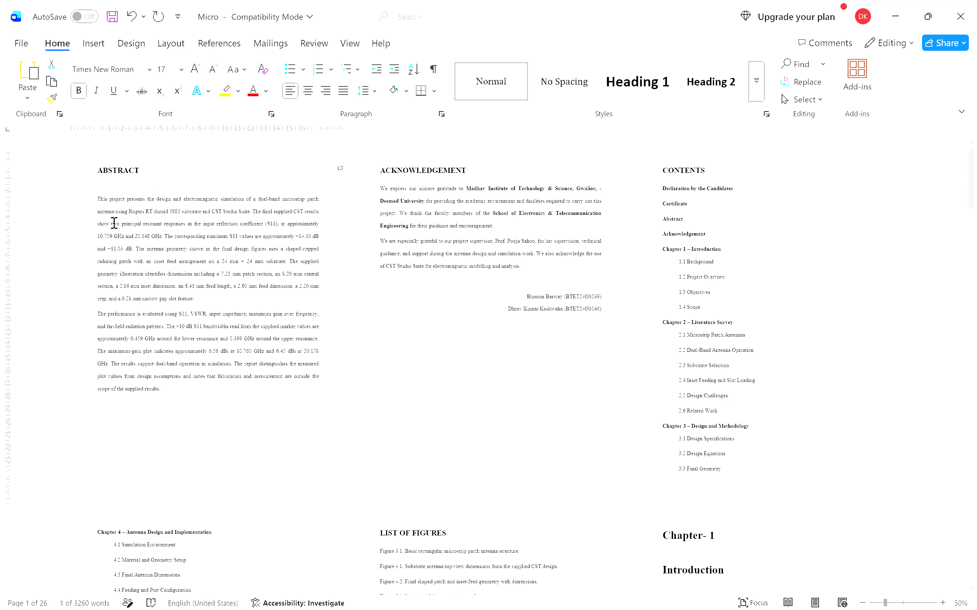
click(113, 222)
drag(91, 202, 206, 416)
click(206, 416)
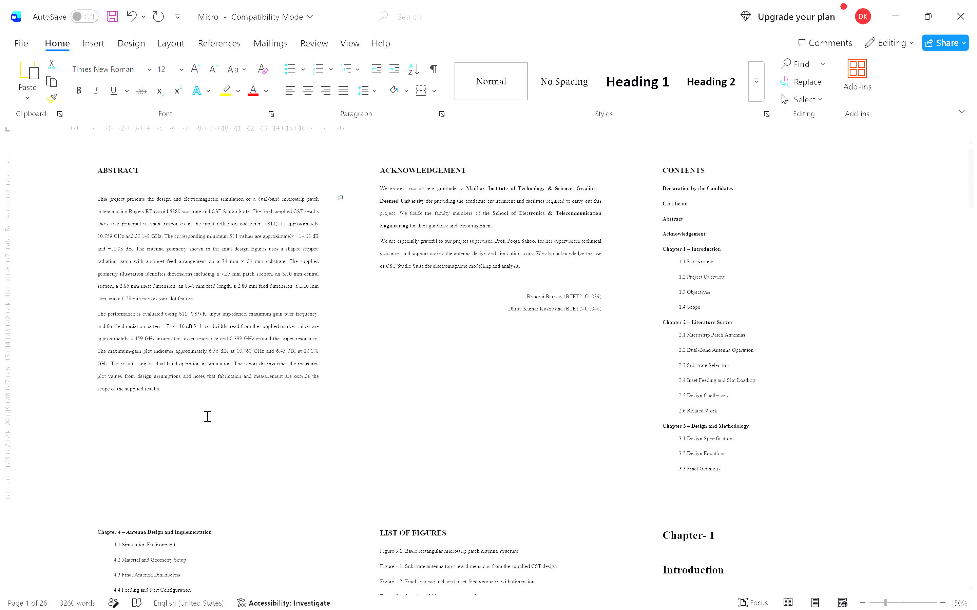
Delete the whole Acknowledgement section after the Abstract, including its heading, body text and candidate names.
drag(379, 196, 537, 302)
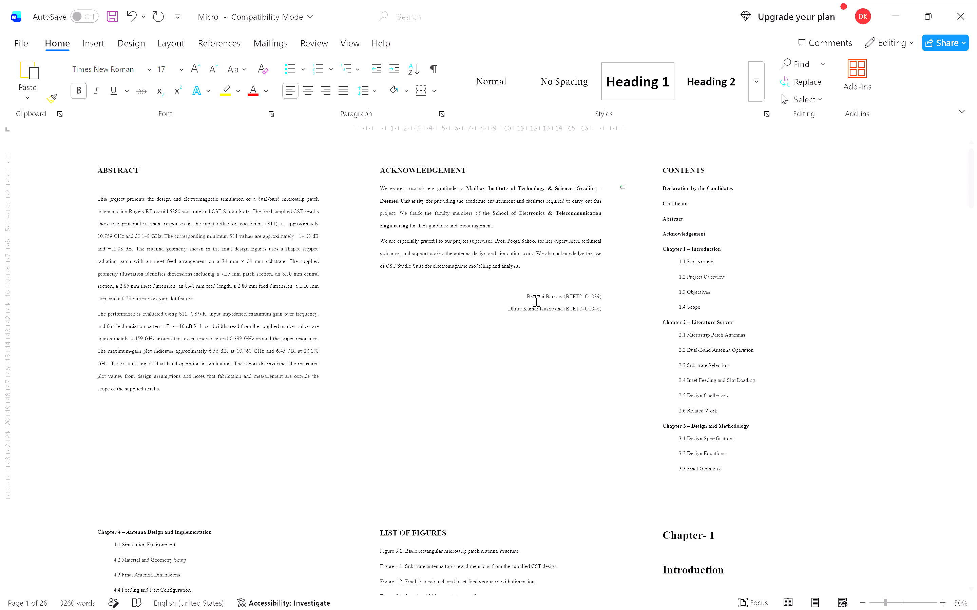
drag(537, 302, 574, 330)
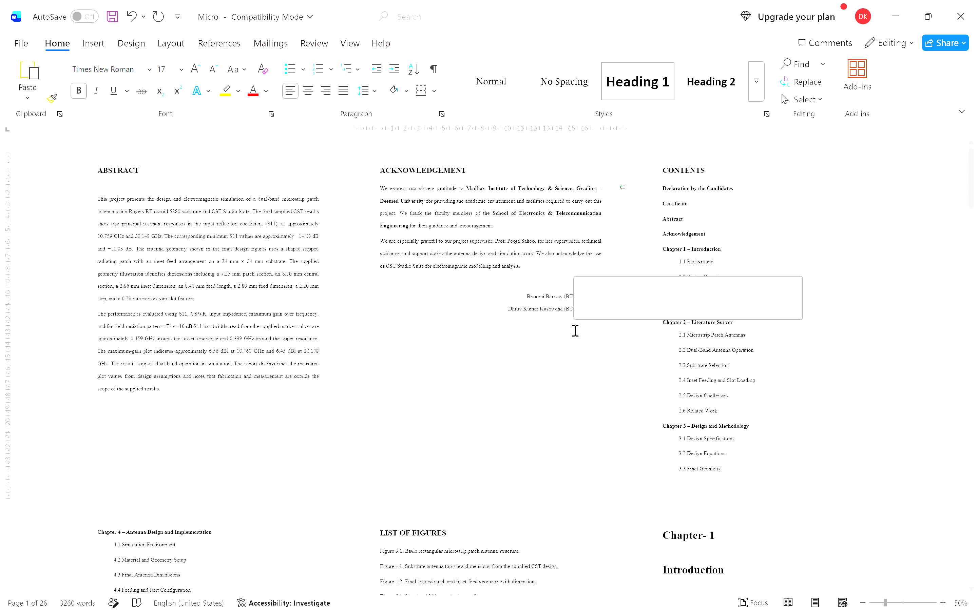
key(BackSpace)
key(ctrl+BackSpace)
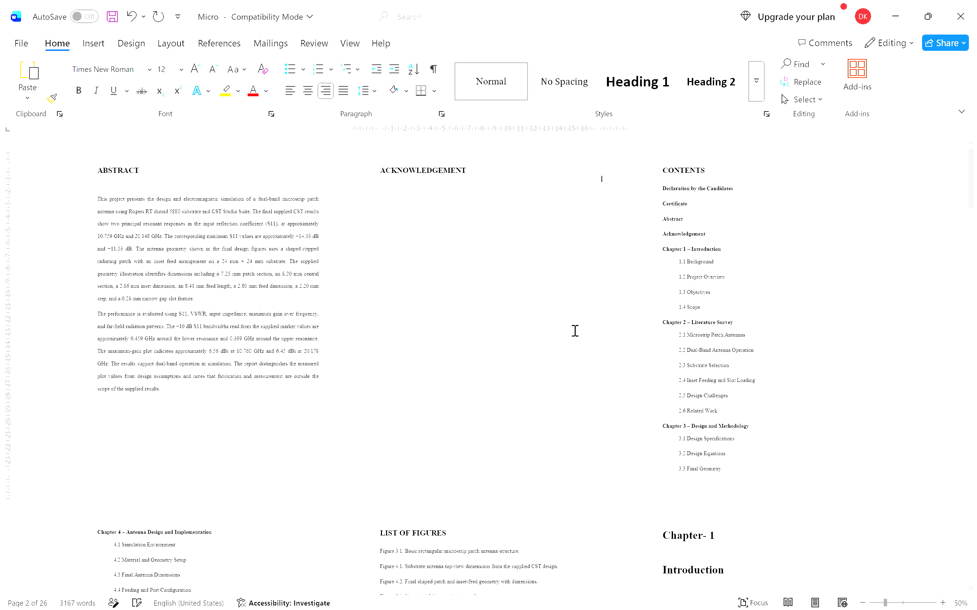
key(ctrl+BackSpace)
key(ctrl+BackSpace)
key(ctrl+BackSpace)
key(BackSpace)
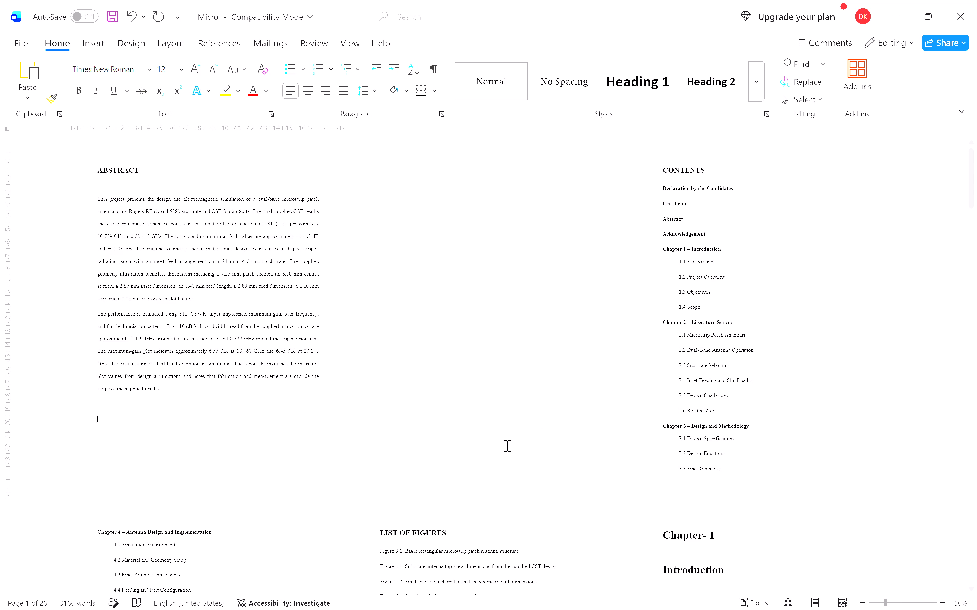
Switch to the Dual_Band_Microstrip_Patch_Antenna_Project_Report document and close it without saving its changes.
scroll(506, 445, down, 1)
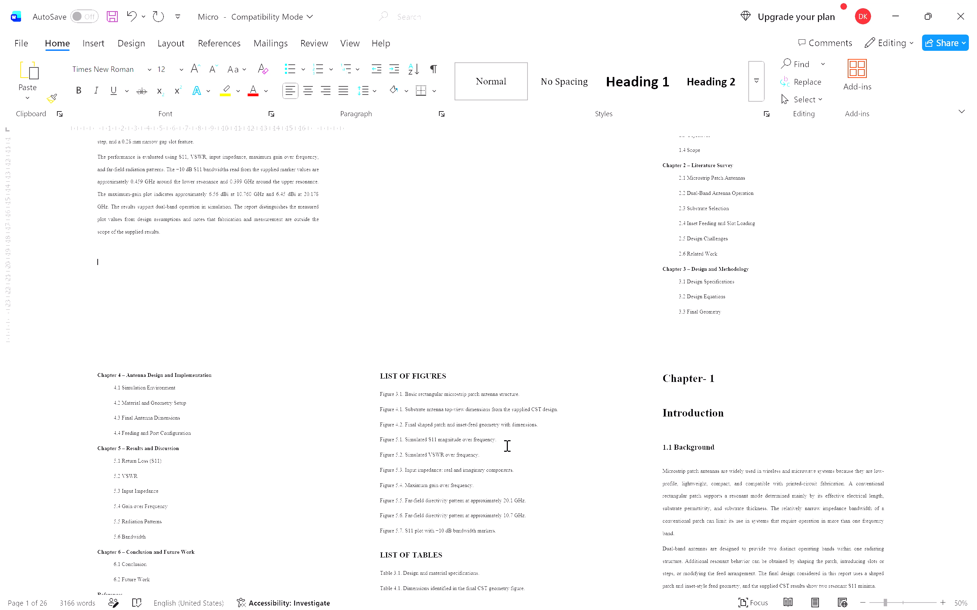
key(alt+Tab)
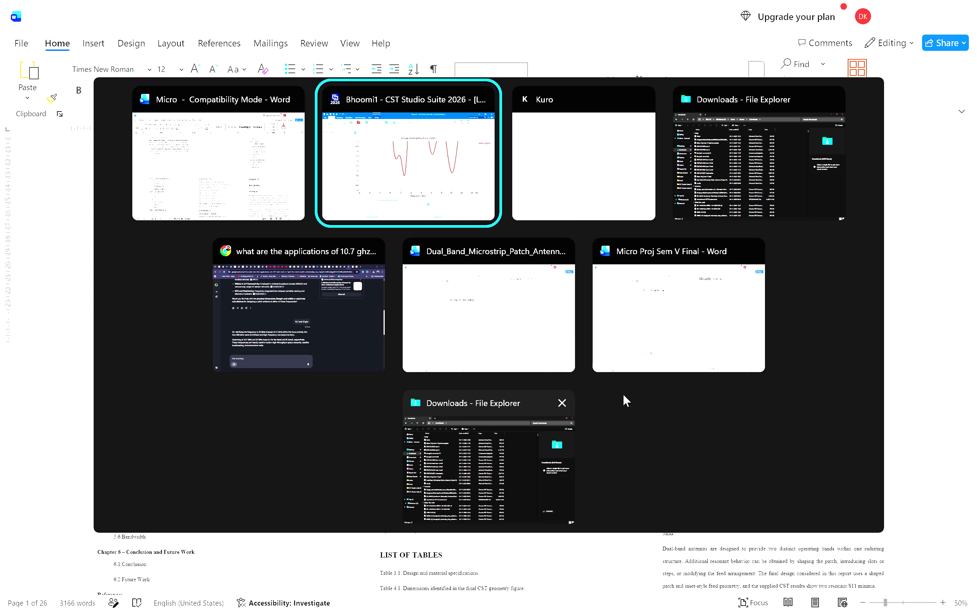
alt+click(545, 325)
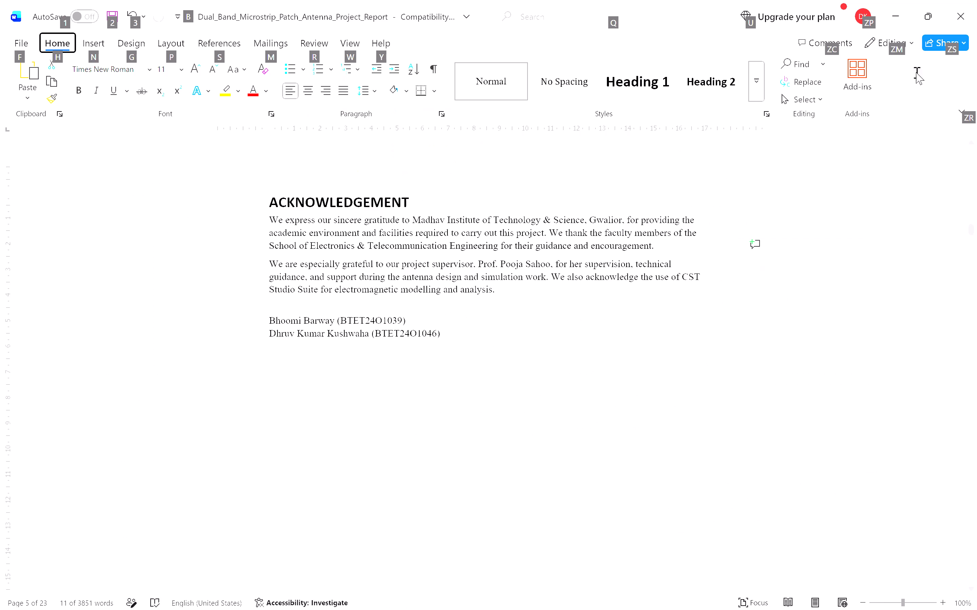
click(975, 0)
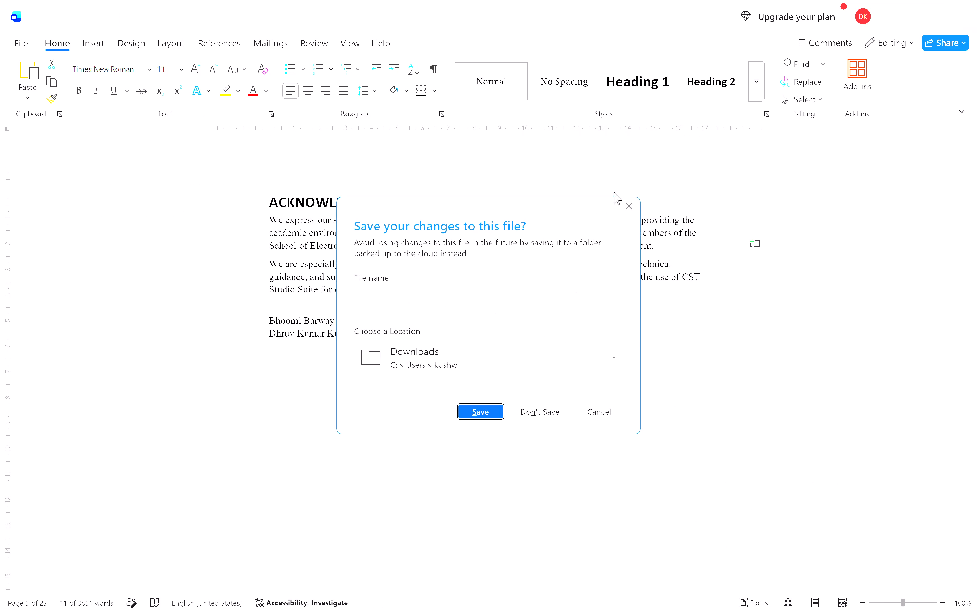
click(542, 409)
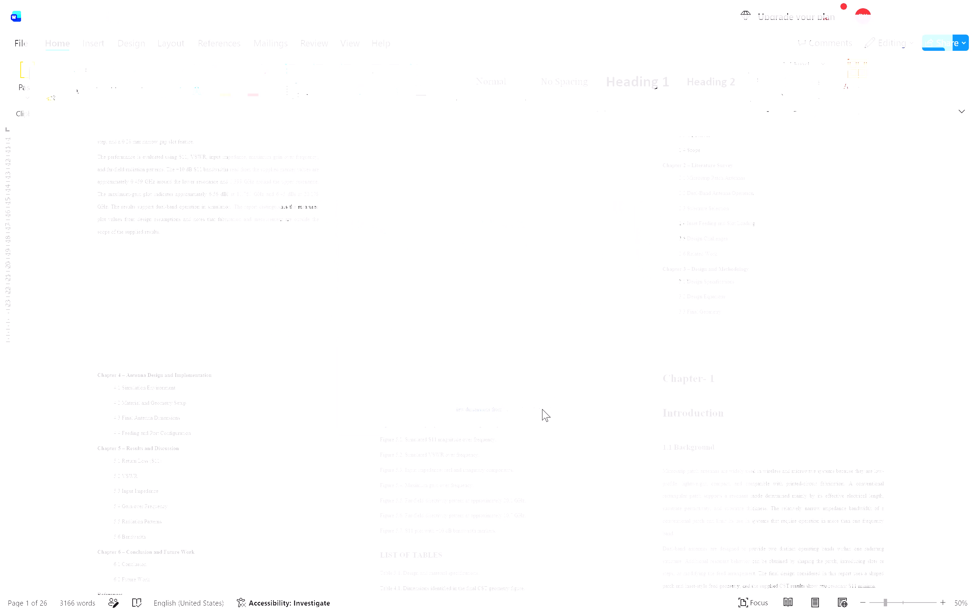
Switch to the Micro Proj Sem V Final document and look over its front matter, from the title page to the contents and lists.
scroll(498, 345, up, 4)
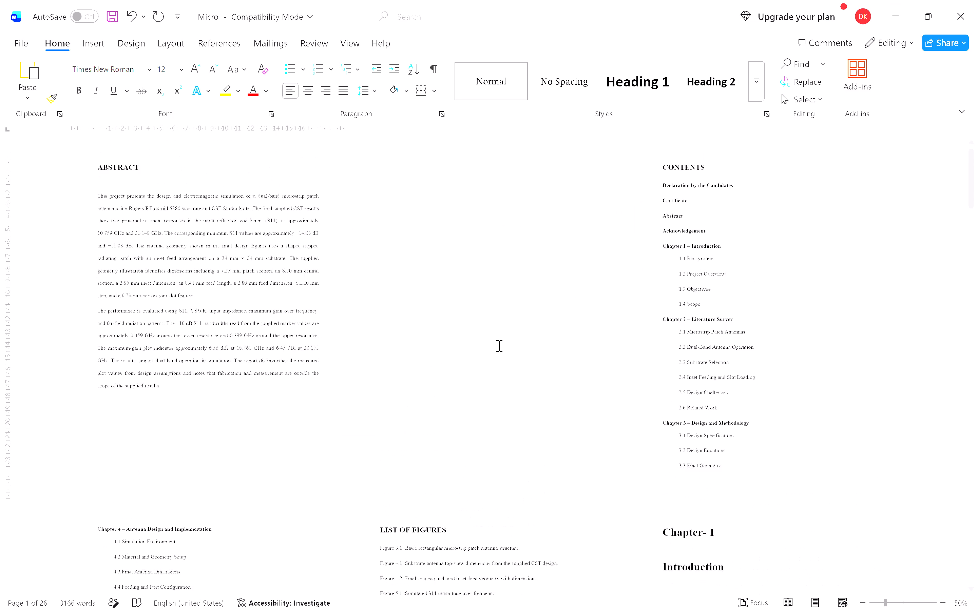
key(alt+Tab)
key(alt+Tab)
key(alt+Tab)
key(alt+Tab)
key(alt+Tab)
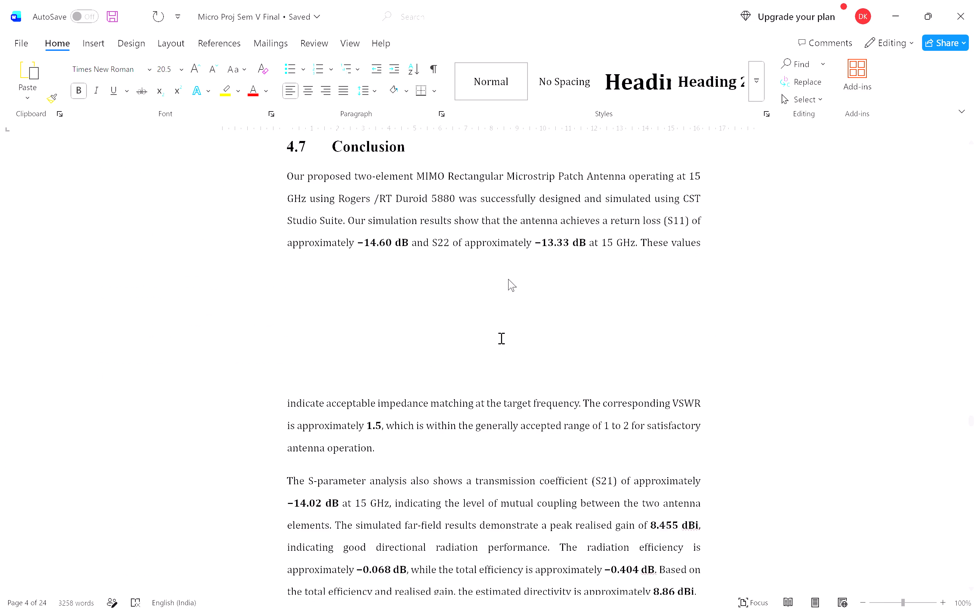
scroll(440, 284, up, 12)
ctrl+scroll(440, 284, down, 3)
scroll(440, 284, up, 19)
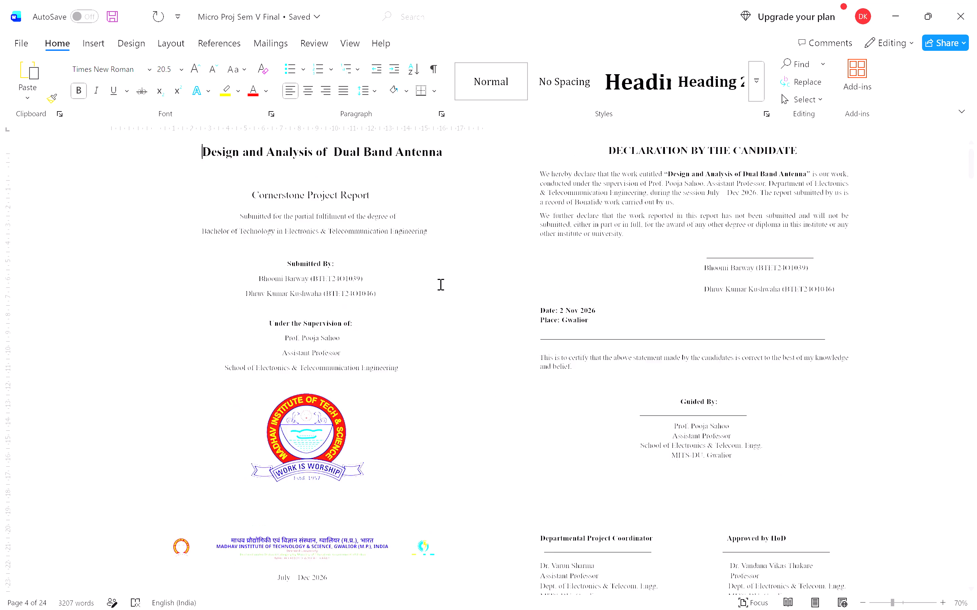
scroll(440, 284, up, 1)
ctrl+scroll(440, 284, down, 1)
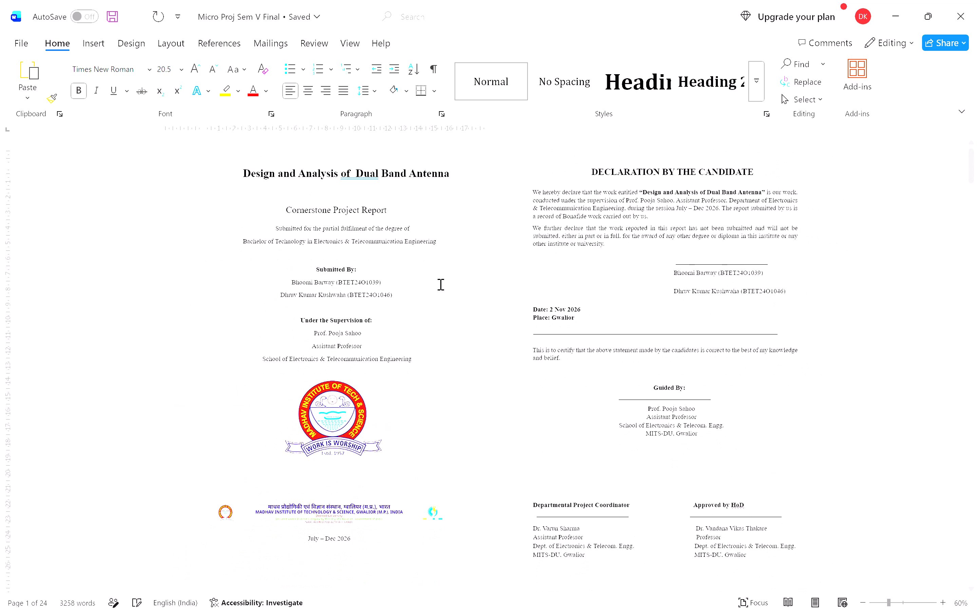
scroll(440, 284, down, 3)
scroll(440, 284, up, 5)
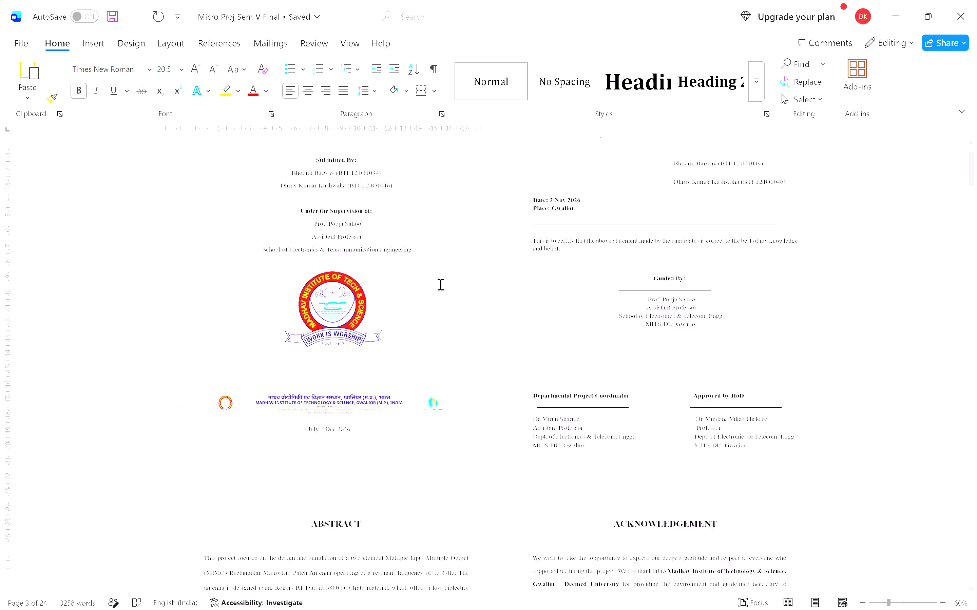
scroll(440, 284, down, 7)
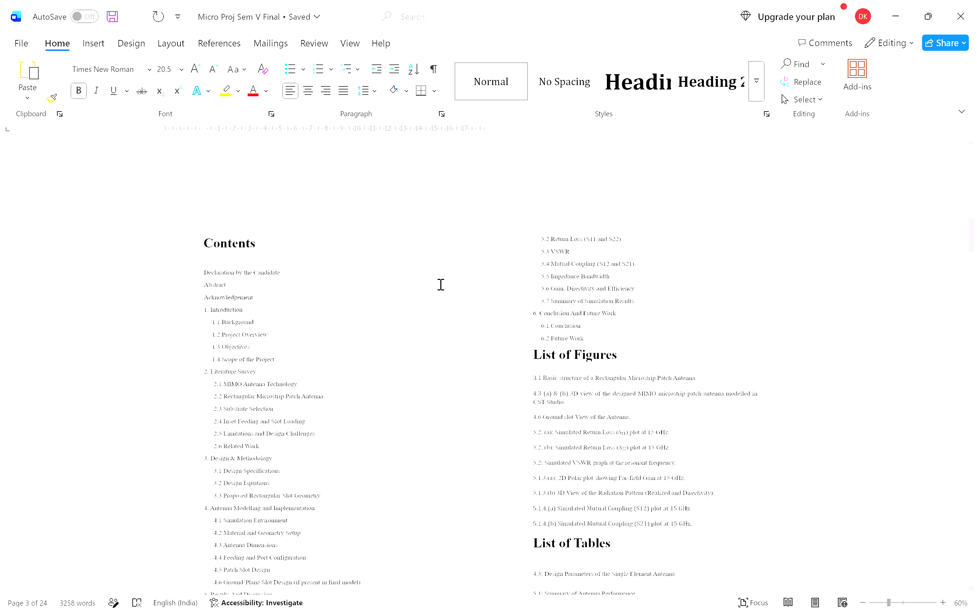
scroll(440, 284, down, 2)
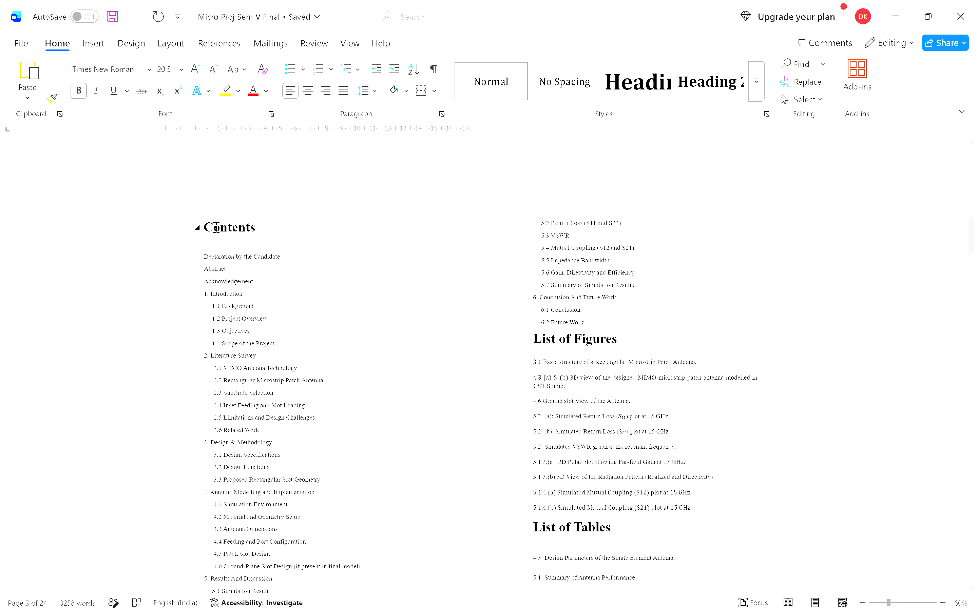
scroll(446, 428, up, 1)
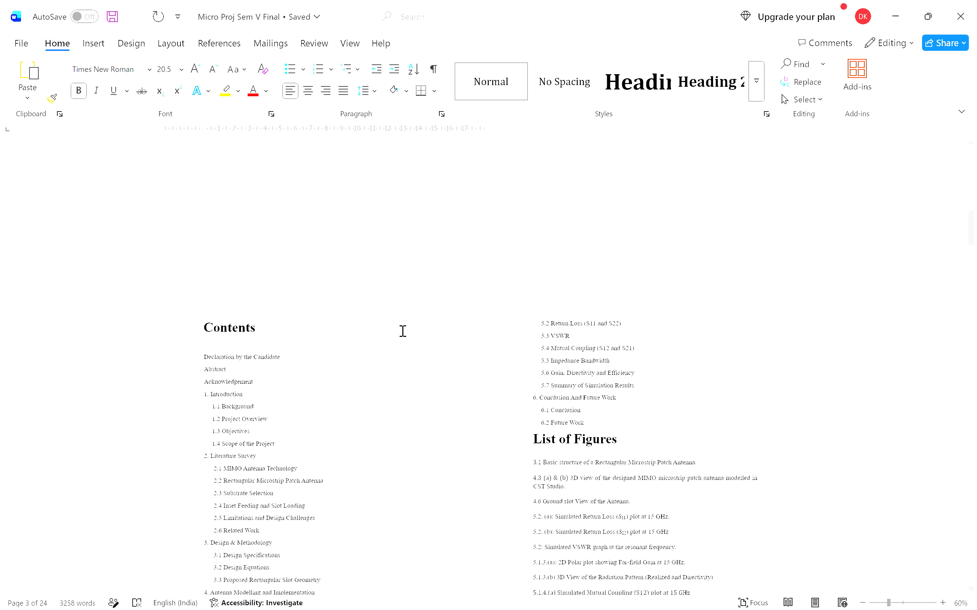
Save a copy of Micro Proj Sem V Final in the Downloads folder under the name First four.
click(27, 46)
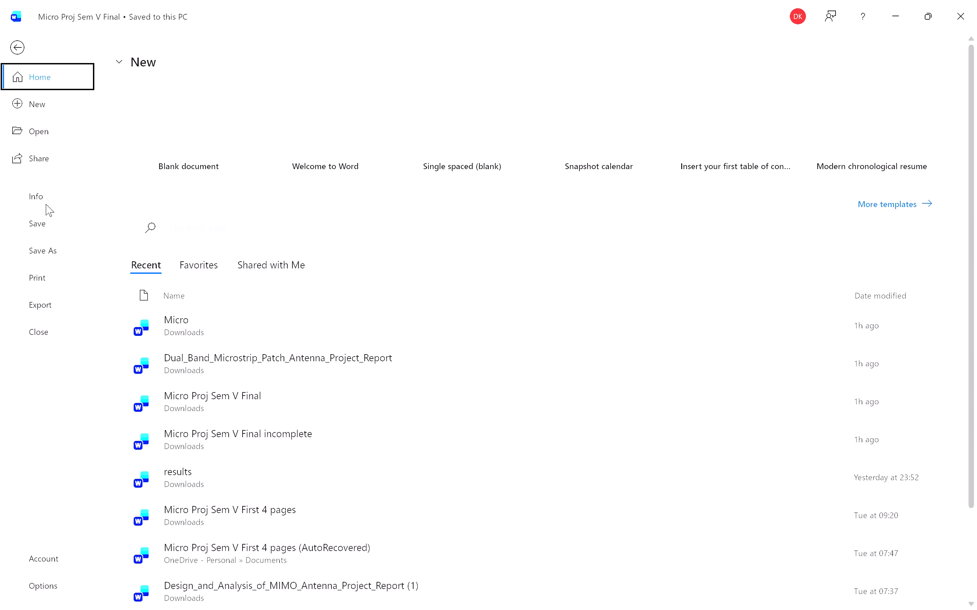
click(46, 245)
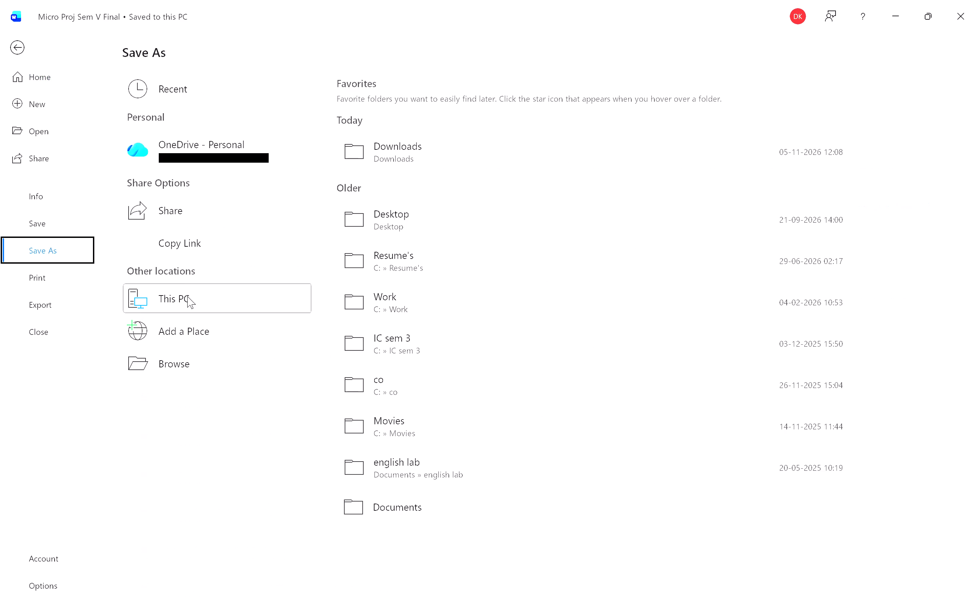
click(187, 296)
click(390, 157)
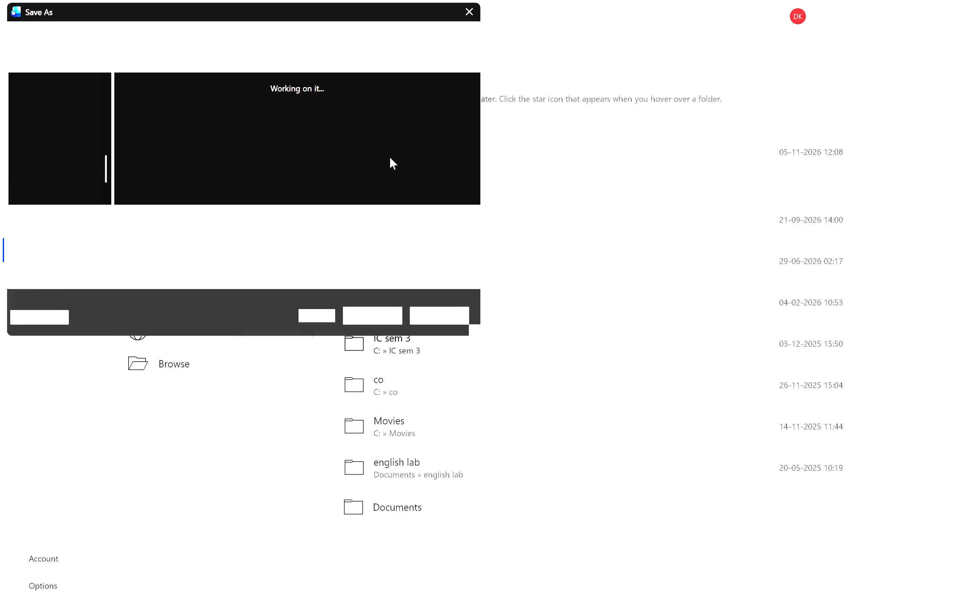
key(Right)
key(ctrl+BackSpace)
key(ctrl+BackSpace)
key(ctrl+BackSpace)
key(ctrl+BackSpace)
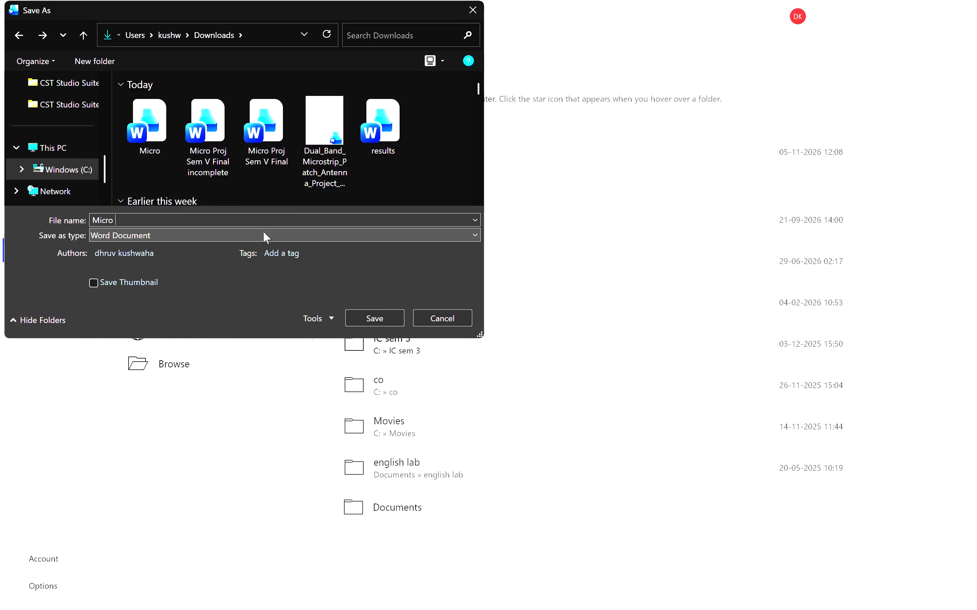
key(ctrl+BackSpace)
key(ctrl+BackSpace)
text(Fo)
key(BackSpace)
text(irst four)
key(Return)
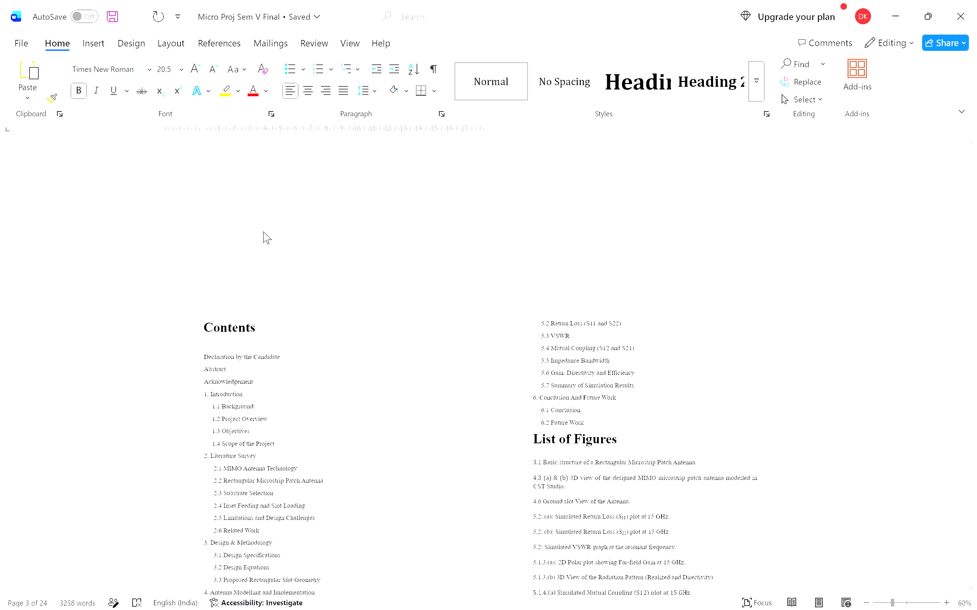
Correct the title page heading to read "Design and Analysis of Dual-Band Antenna", removing the extra space and hyphenating Dual-Band.
scroll(352, 340, up, 2)
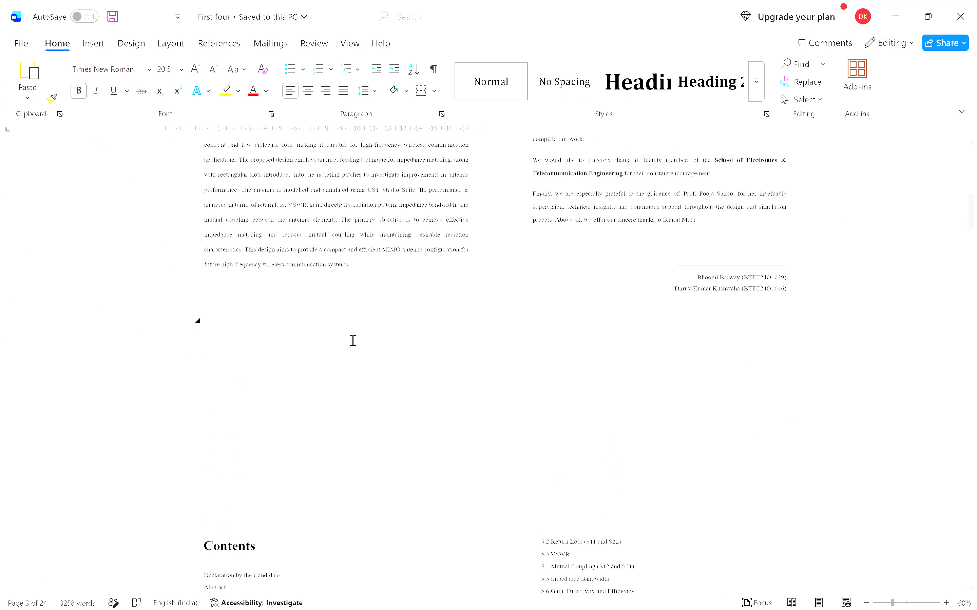
scroll(352, 340, up, 7)
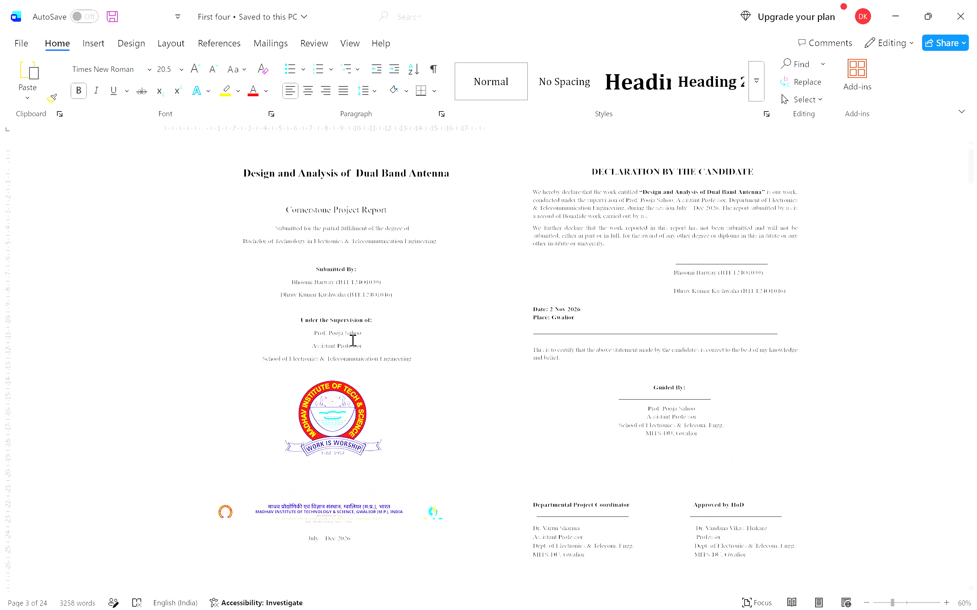
right_click(367, 176)
click(357, 186)
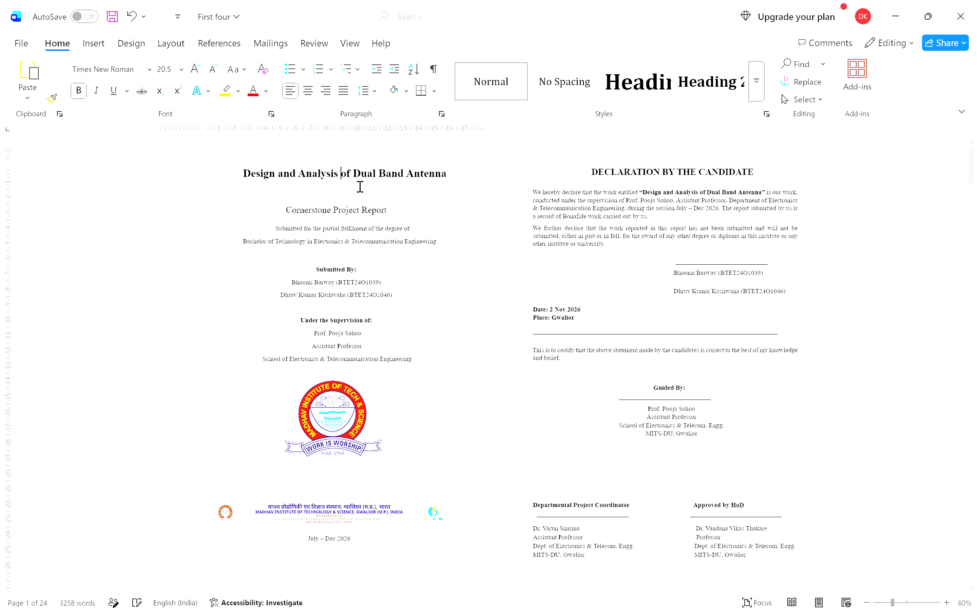
click(377, 176)
key(BackSpace)
key(minus)
key(alt+Tab)
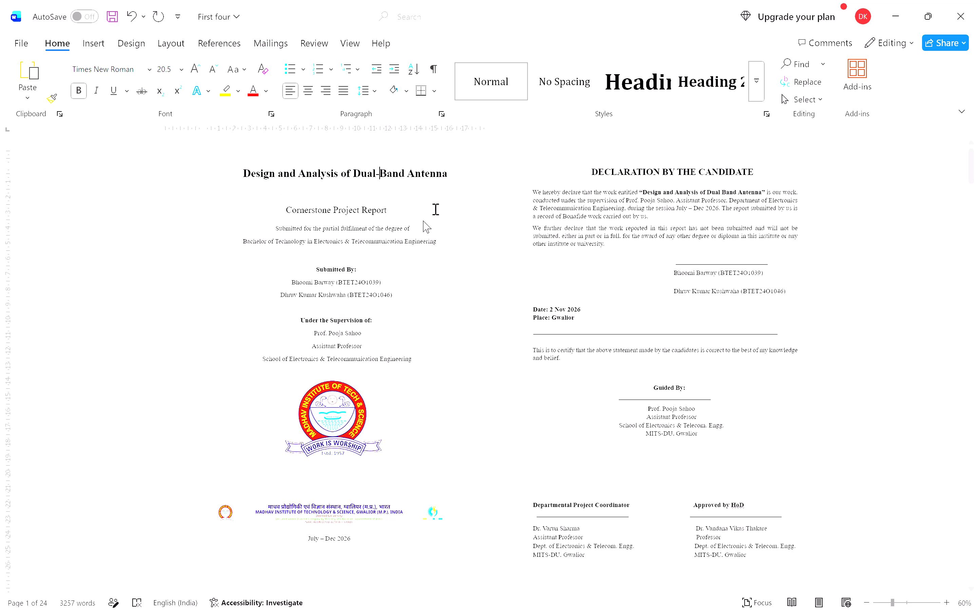
In the declaration's first paragraph, replace the word Department with School, keeping a single space before "of Electronics".
key(alt+Tab)
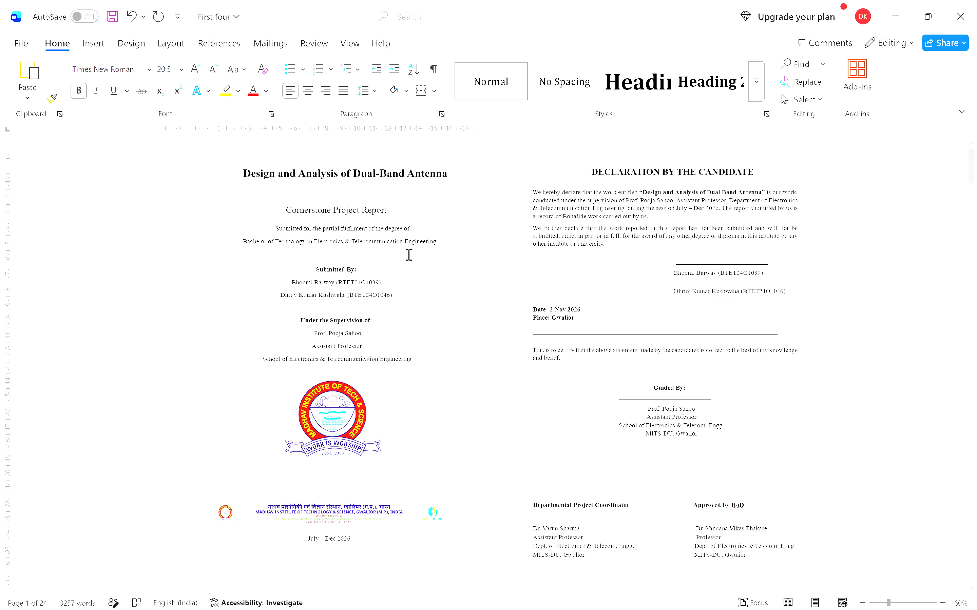
click(398, 276)
scroll(464, 348, down, 1)
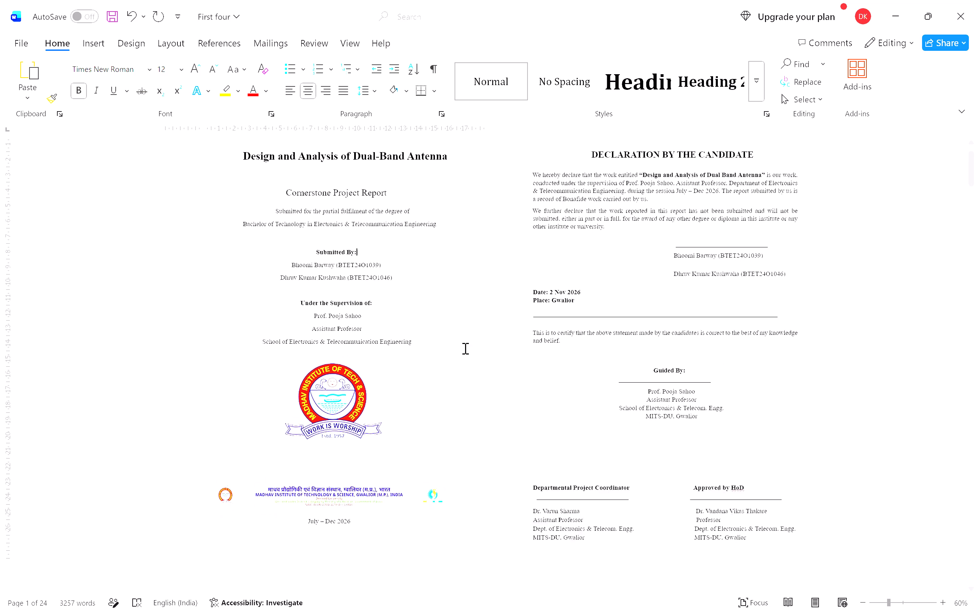
scroll(464, 348, down, 1)
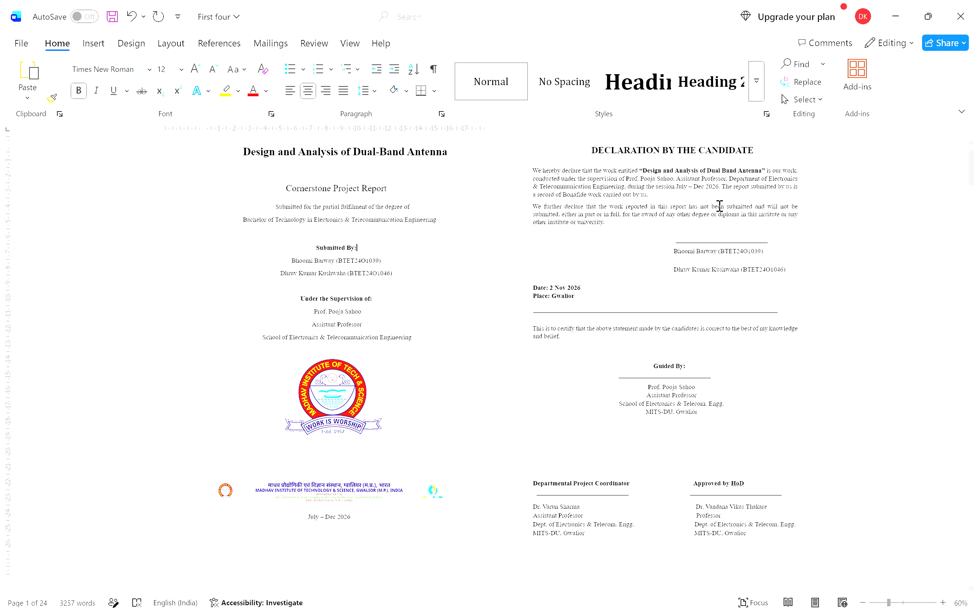
double_click(748, 181)
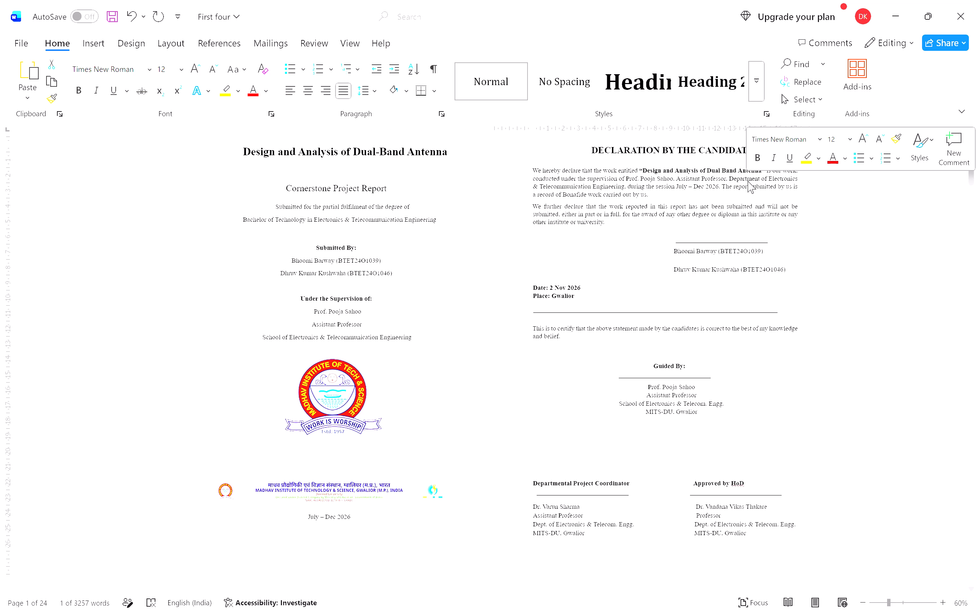
text(Schoo)
key(space)
key(BackSpace)
key(l)
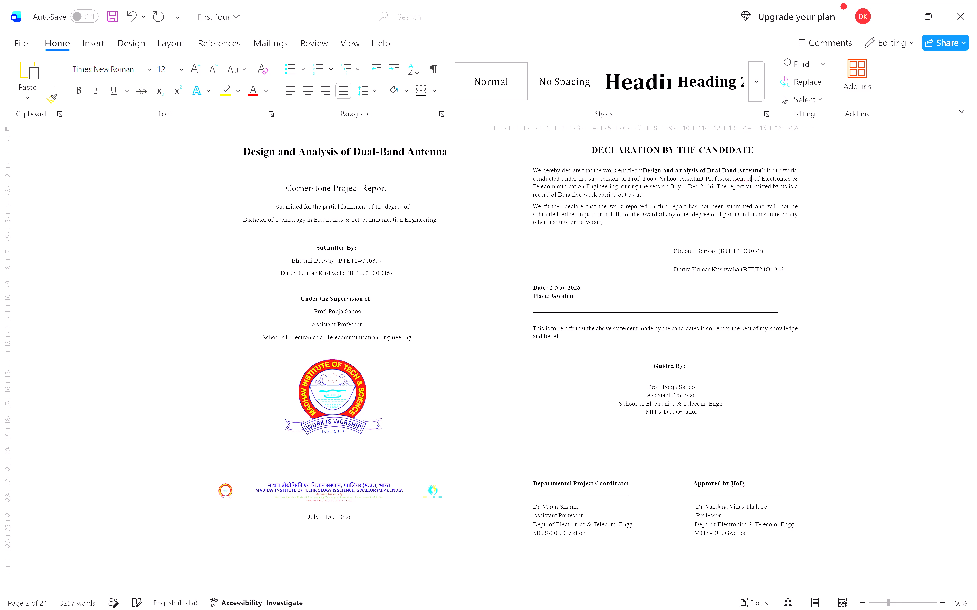
key(Right)
key(BackSpace)
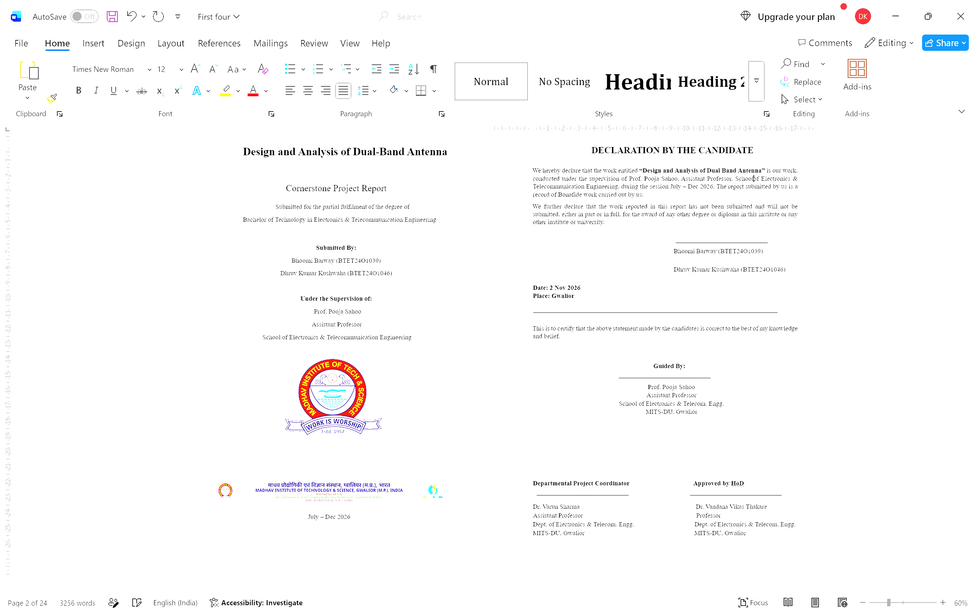
key(space)
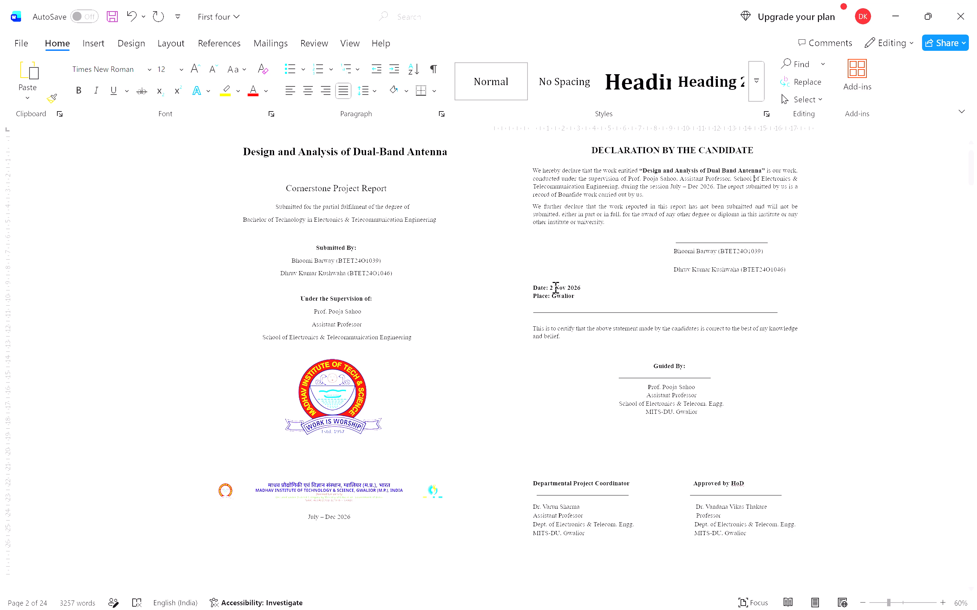
Look over the remaining declaration text, the abstract and the acknowledgement in the First four document.
scroll(623, 395, down, 1)
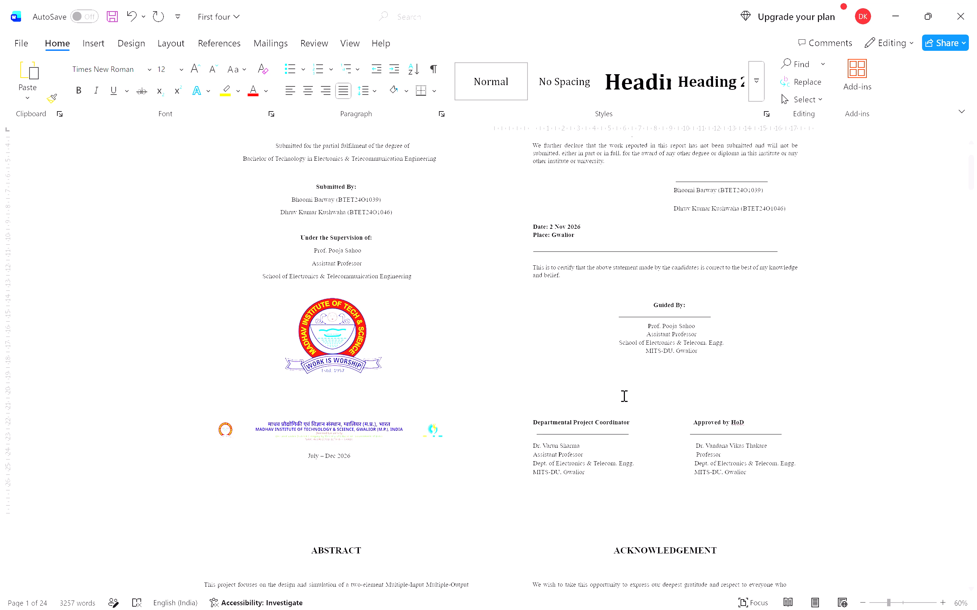
scroll(623, 395, down, 1)
scroll(623, 395, up, 1)
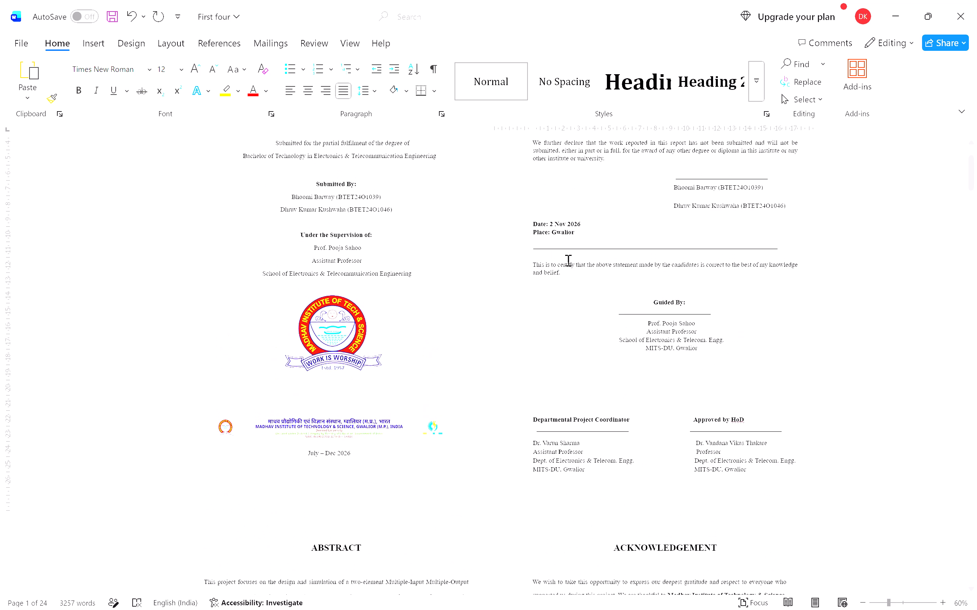
scroll(622, 406, down, 1)
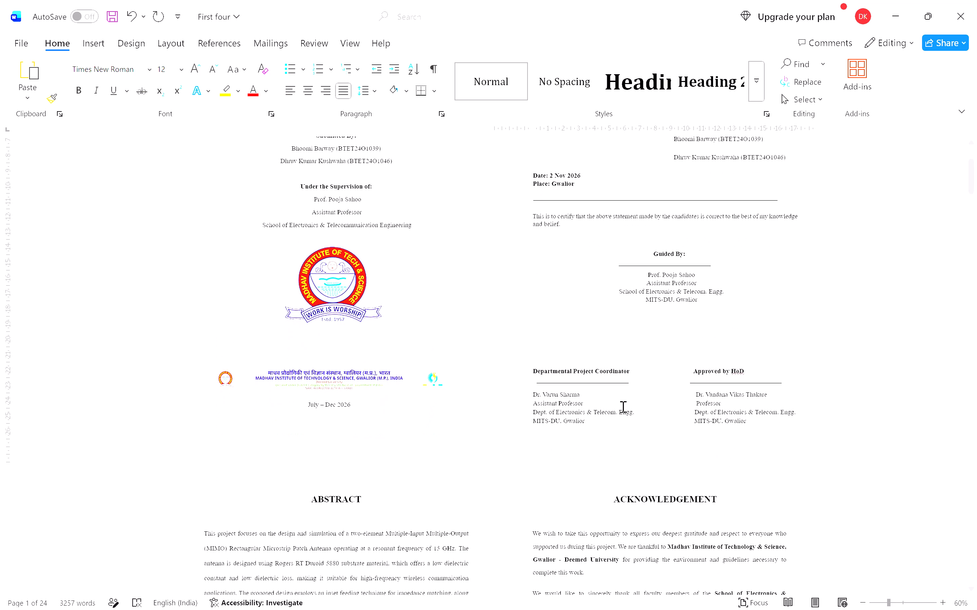
scroll(622, 406, down, 1)
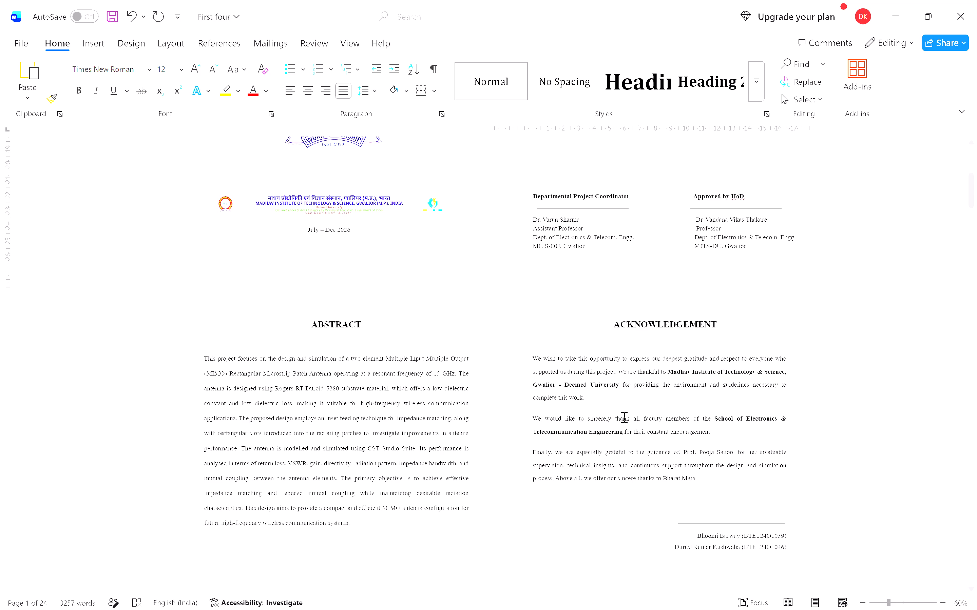
scroll(639, 464, down, 2)
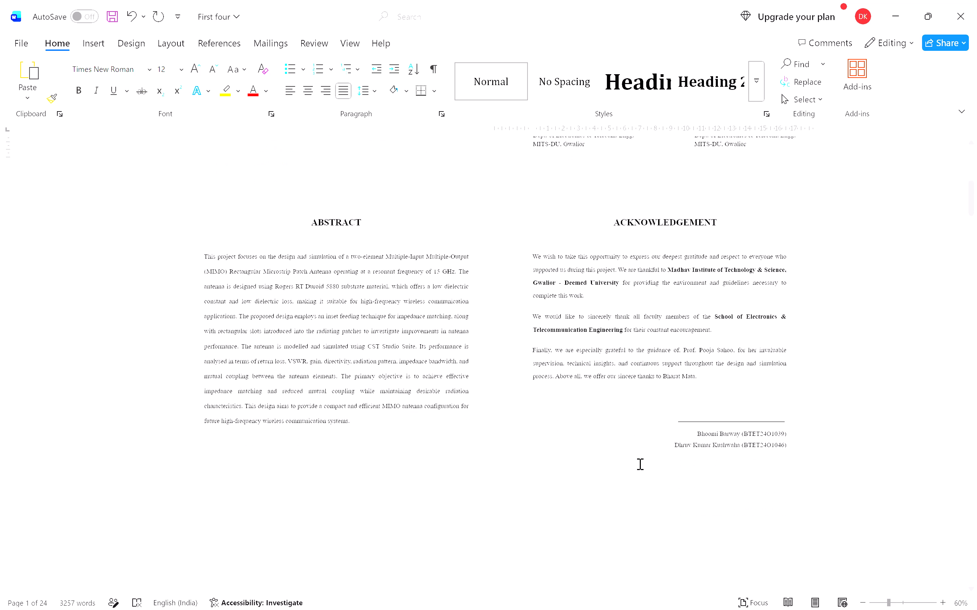
scroll(639, 464, down, 3)
scroll(639, 464, up, 2)
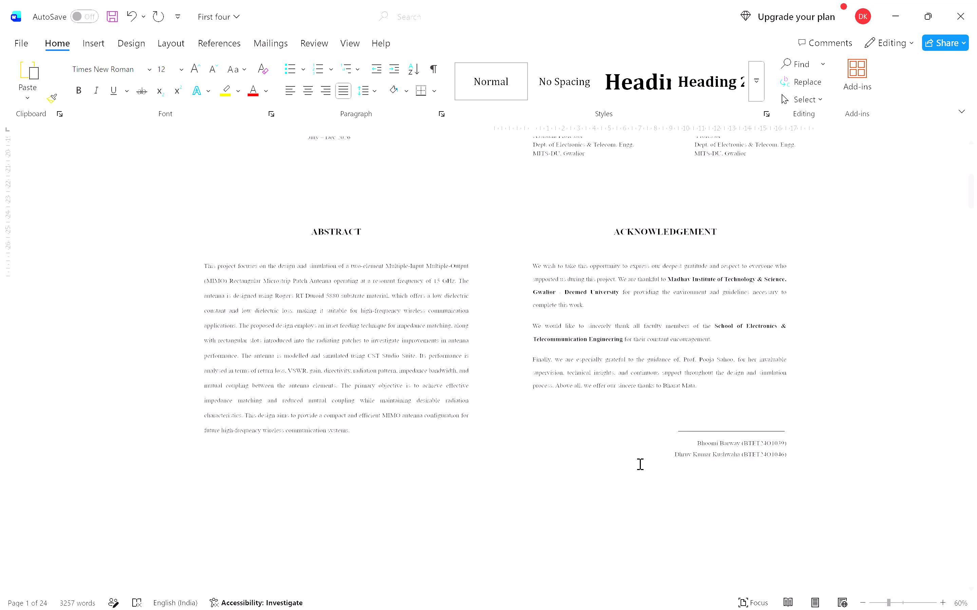
scroll(639, 464, up, 1)
scroll(680, 496, down, 1)
Copy the whole Acknowledgement section, including its heading and signature lines, and paste it on the blank page after the abstract in the Micro document.
drag(727, 473, 541, 178)
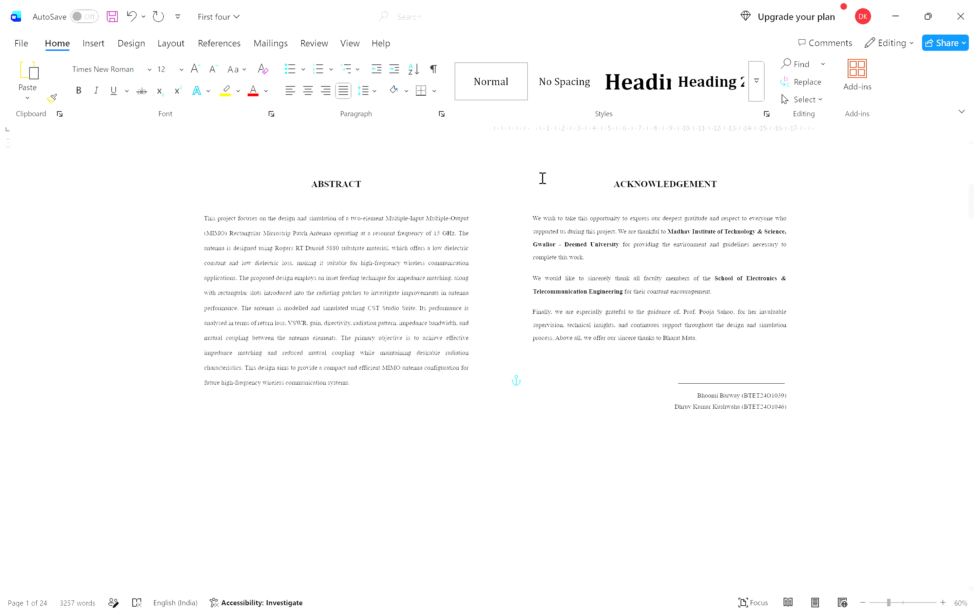
drag(541, 178, 541, 154)
click(530, 231)
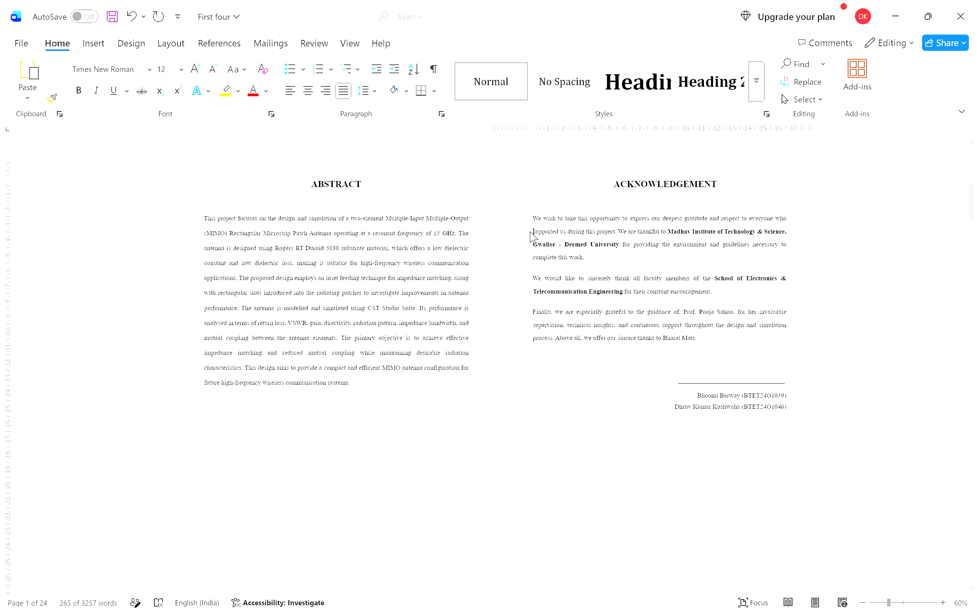
drag(541, 184, 770, 438)
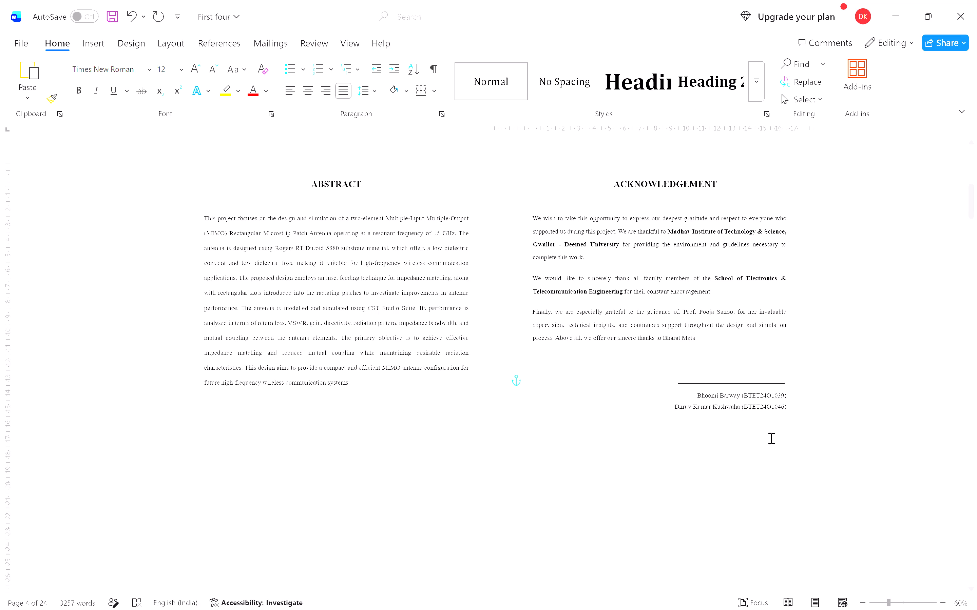
drag(770, 438, 786, 436)
key(ctrl+c)
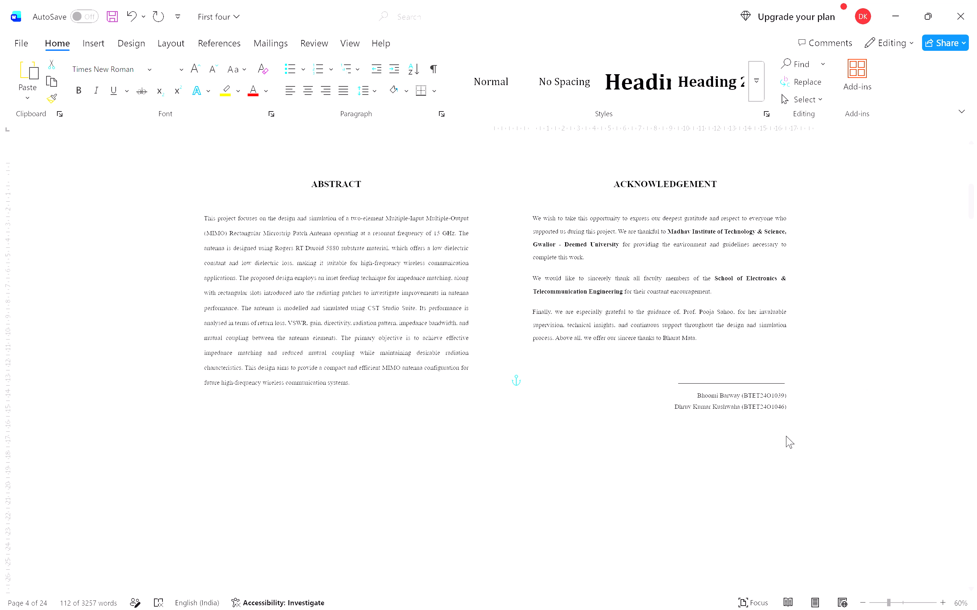
scroll(660, 428, down, 2)
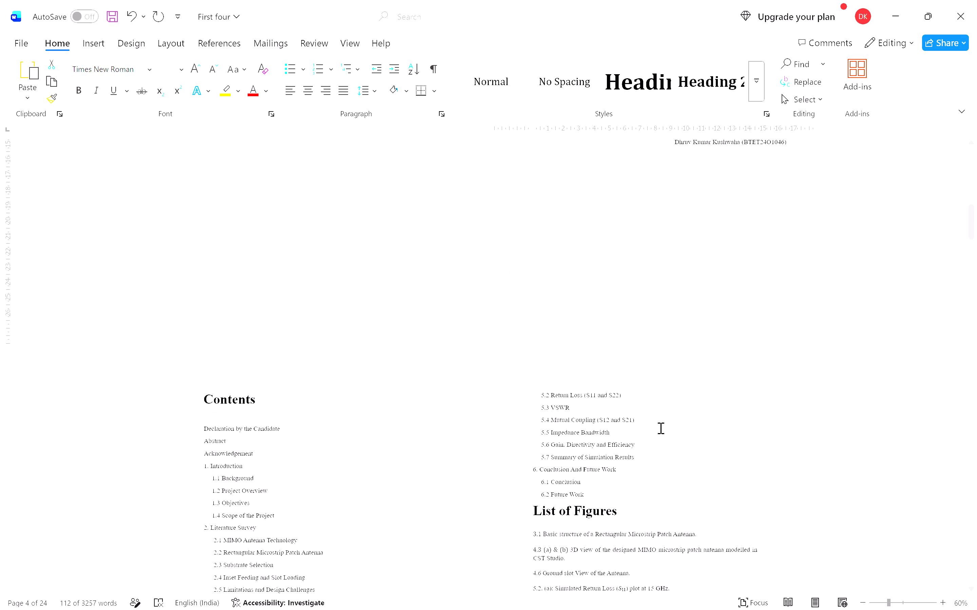
key(alt+Tab)
click(480, 240)
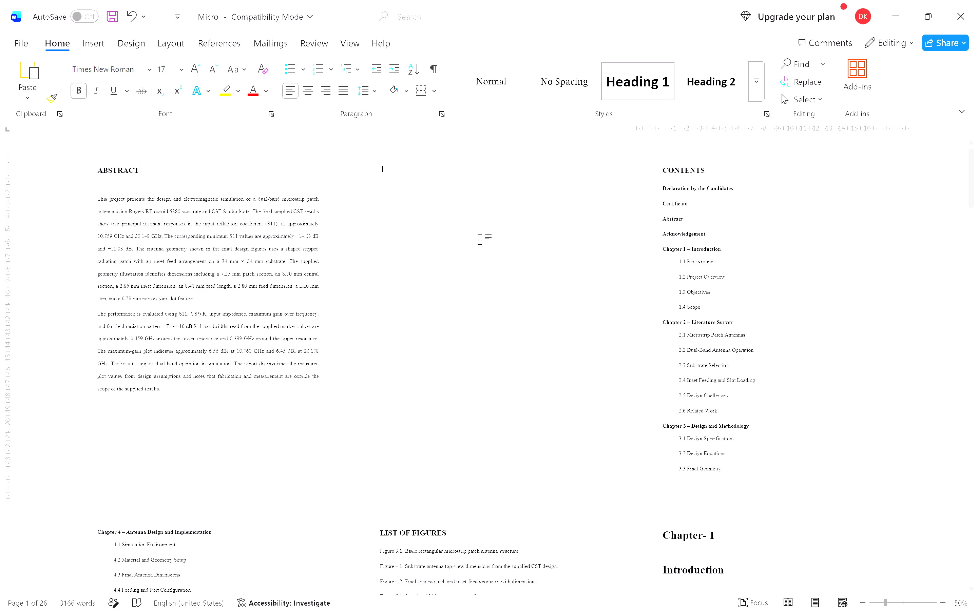
key(ctrl+v)
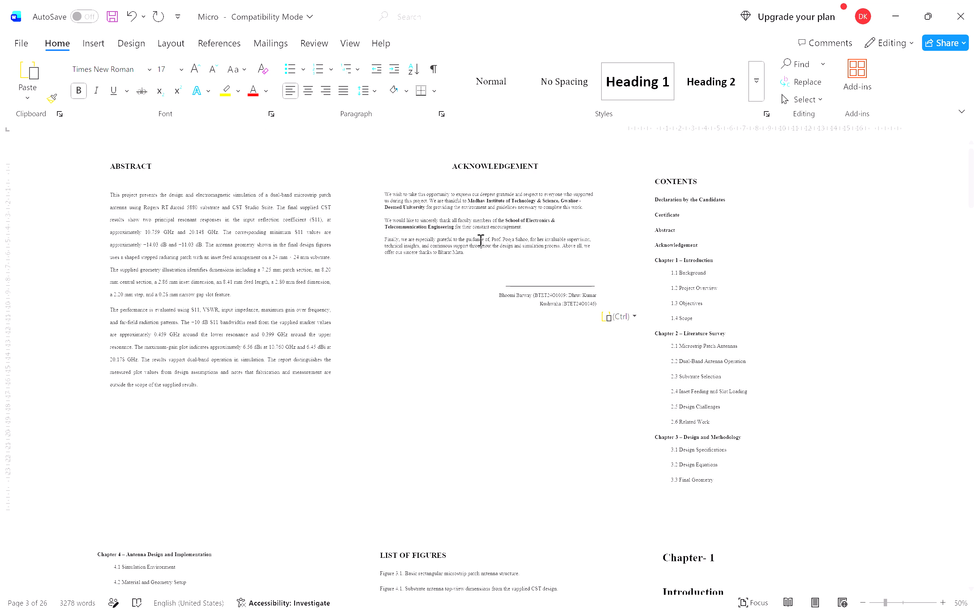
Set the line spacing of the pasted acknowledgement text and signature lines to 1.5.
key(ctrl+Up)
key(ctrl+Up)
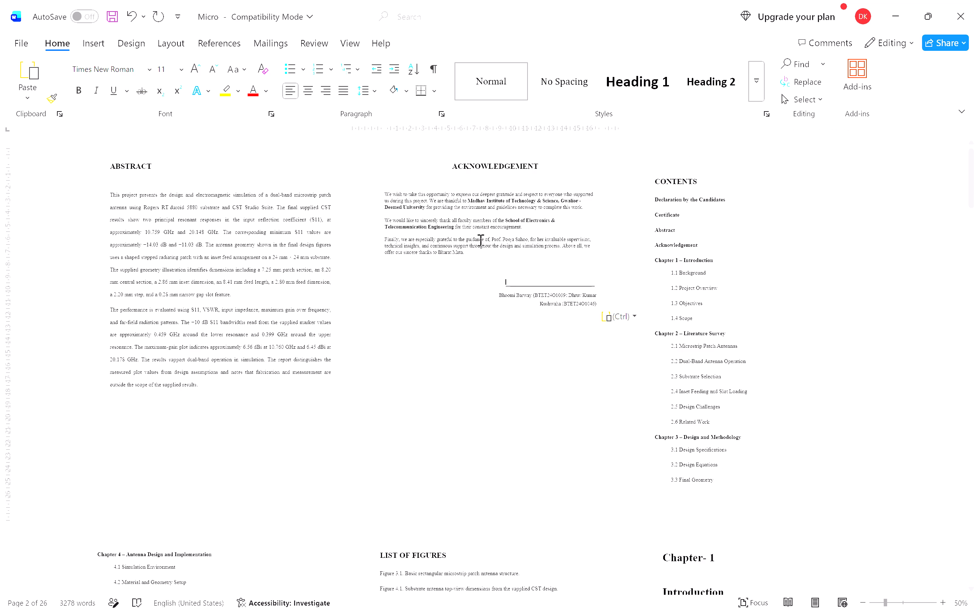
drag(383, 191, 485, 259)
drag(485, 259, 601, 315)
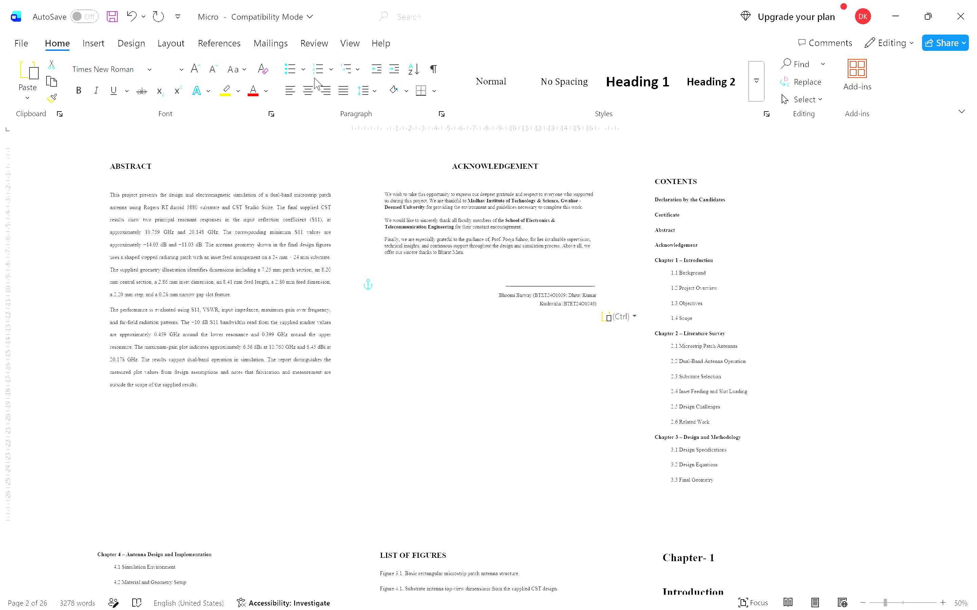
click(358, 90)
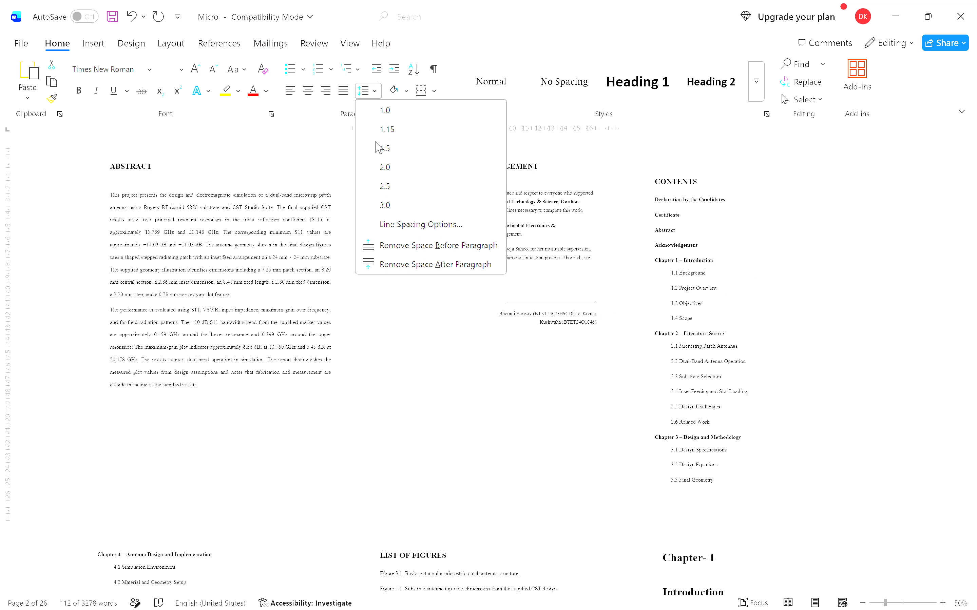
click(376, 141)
Check the line spacing used by the two abstract paragraphs.
click(299, 220)
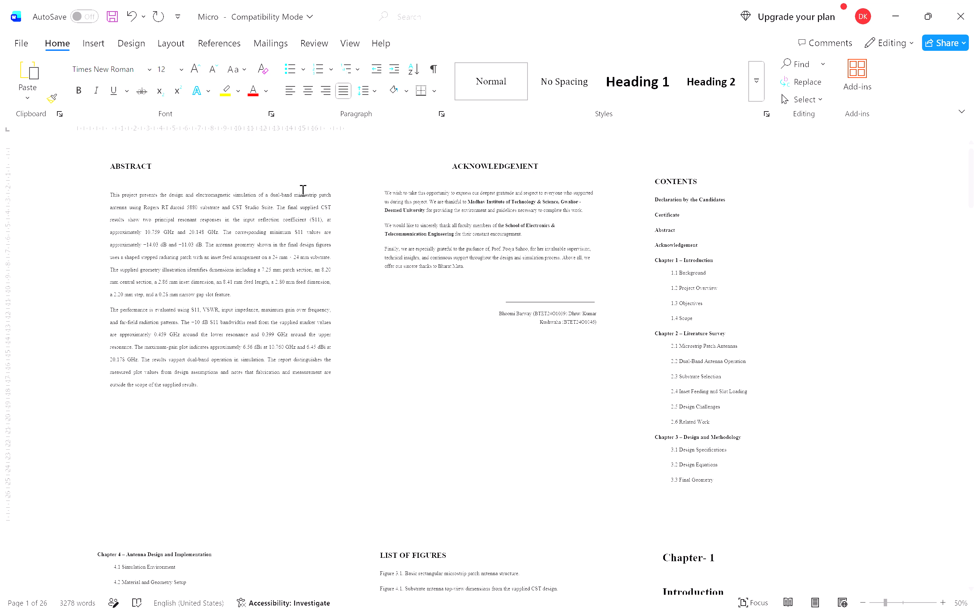
key(ctrl+shift+Down)
key(ctrl+shift+Down)
click(370, 82)
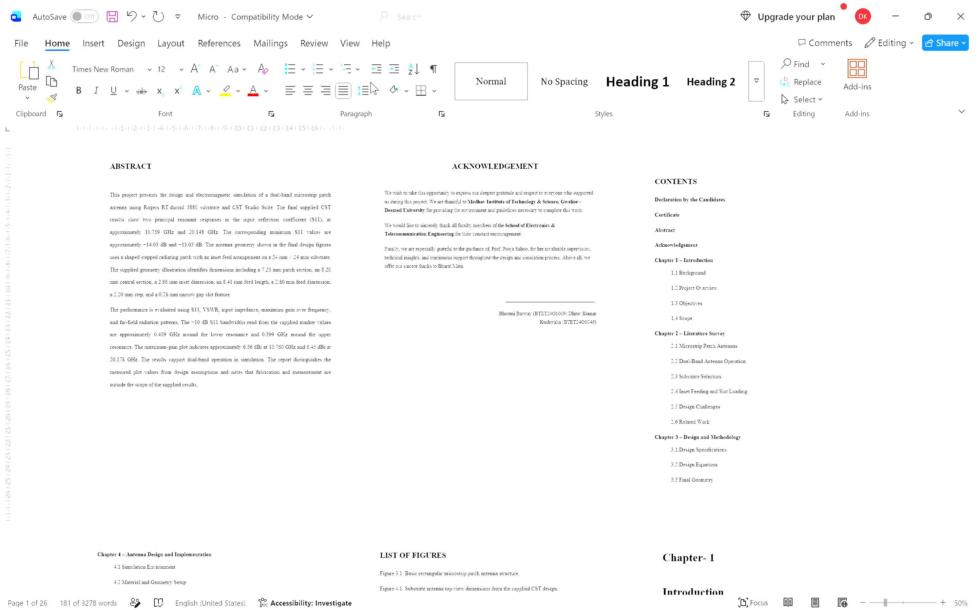
click(371, 90)
key(Escape)
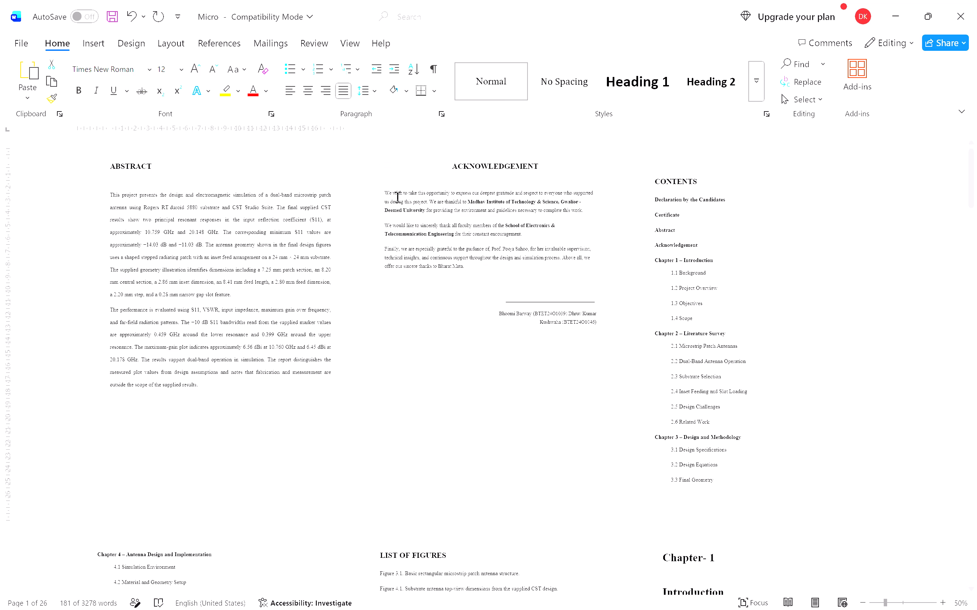
Set the line spacing of the acknowledgement paragraphs and signature lines to 2.0.
click(397, 197)
click(387, 193)
drag(387, 193, 576, 325)
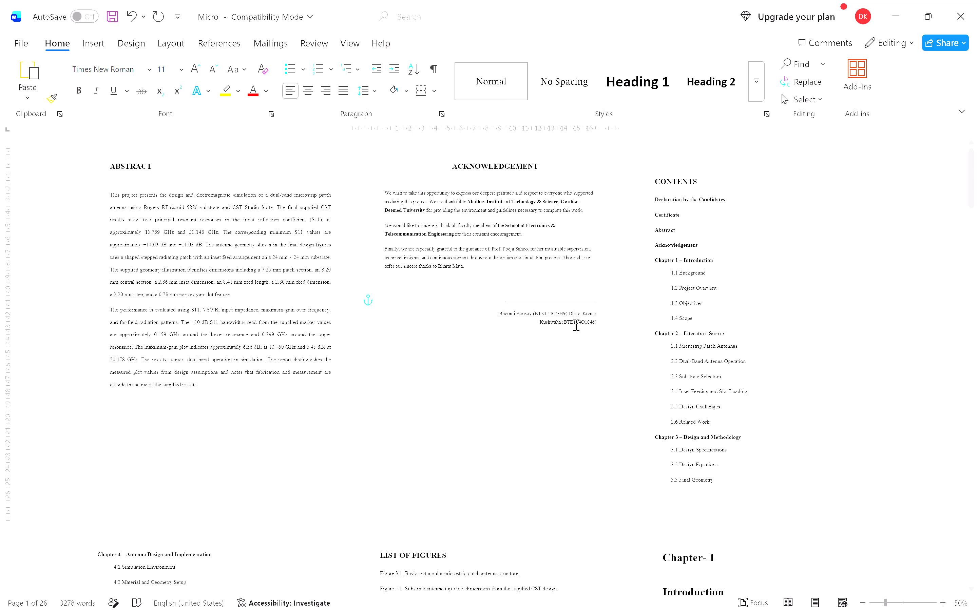
drag(576, 325, 587, 333)
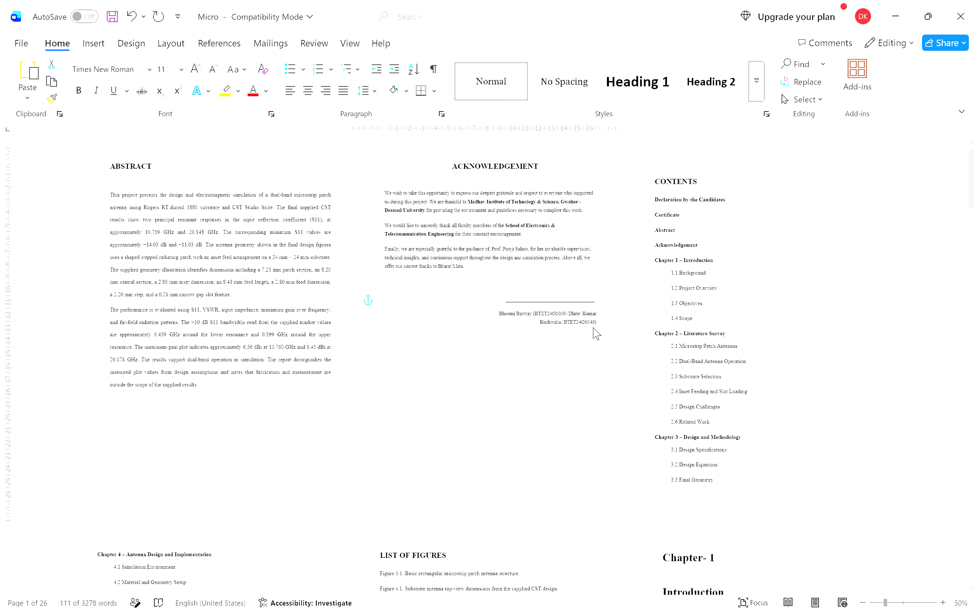
click(594, 327)
key(Right)
key(ctrl+shift+Up)
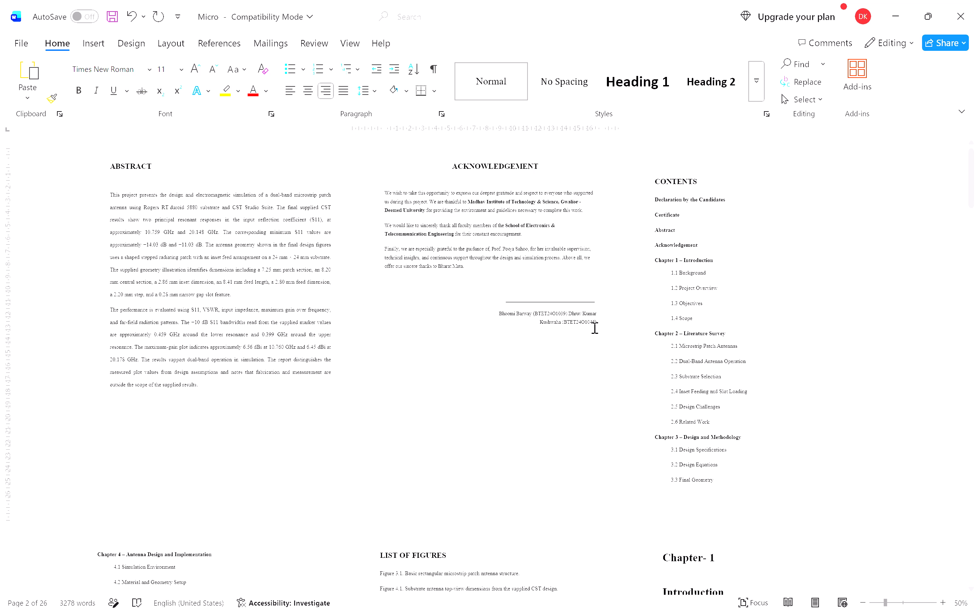
key(ctrl+shift+Up)
key(ctrl+shift+Up)
key(ctrl+shift+Up)
key(ctrl+shift+Up)
key(ctrl+shift+Up)
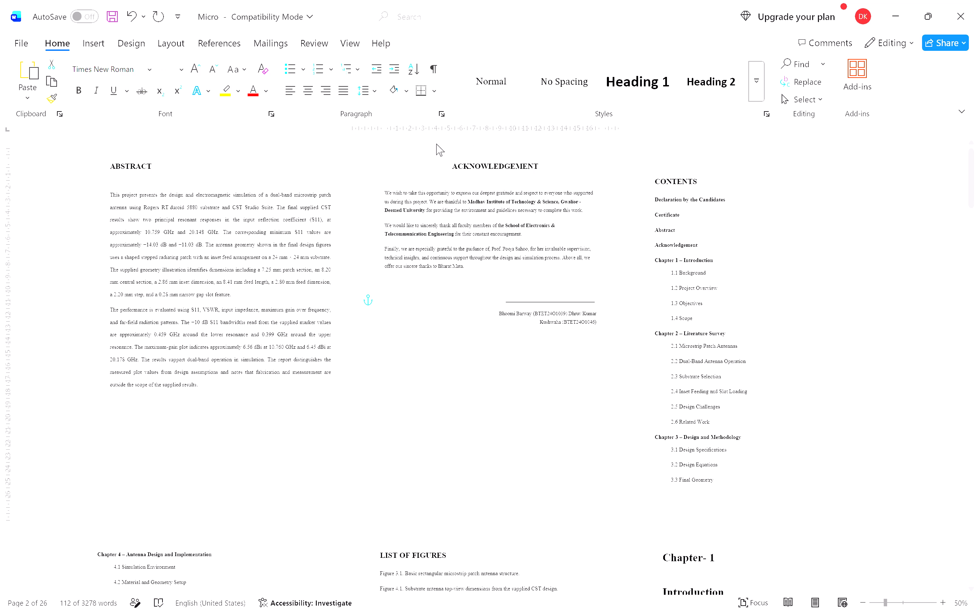
click(372, 90)
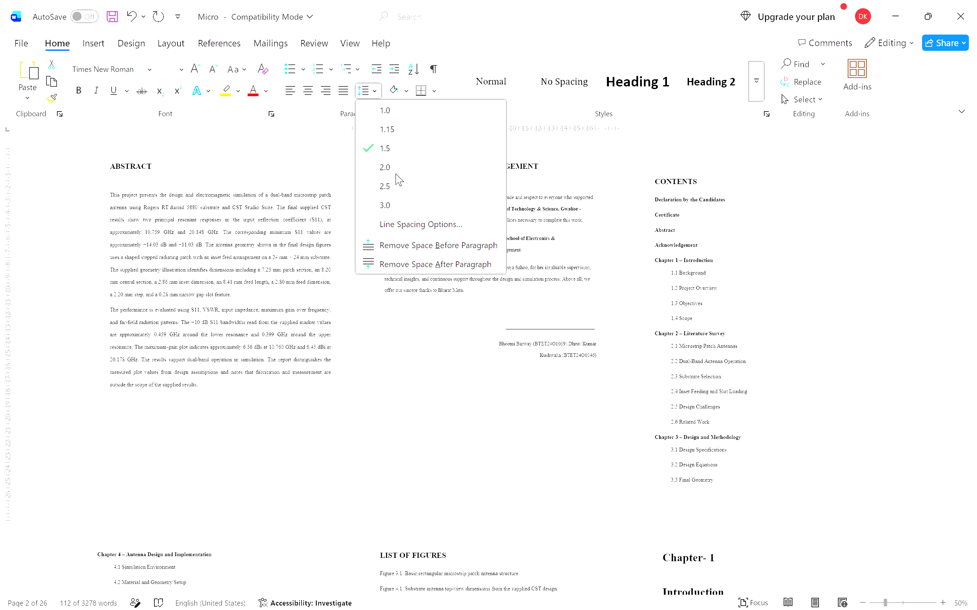
click(396, 174)
click(500, 176)
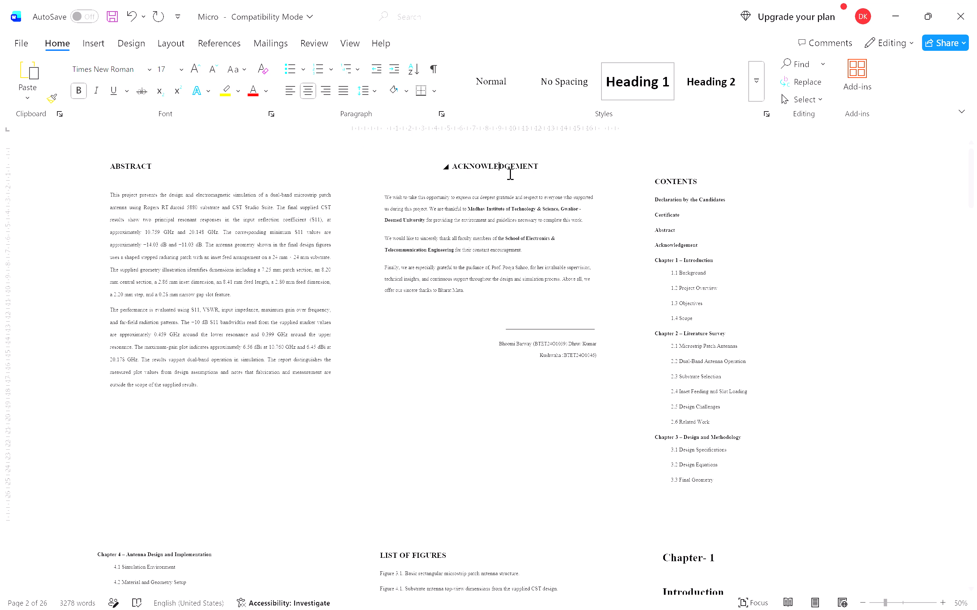
Shift the ABSTRACT heading toward the page centre by adding five tab indents in front of it.
scroll(484, 240, up, 1)
click(108, 166)
key(Tab)
key(Tab)
key(Tab)
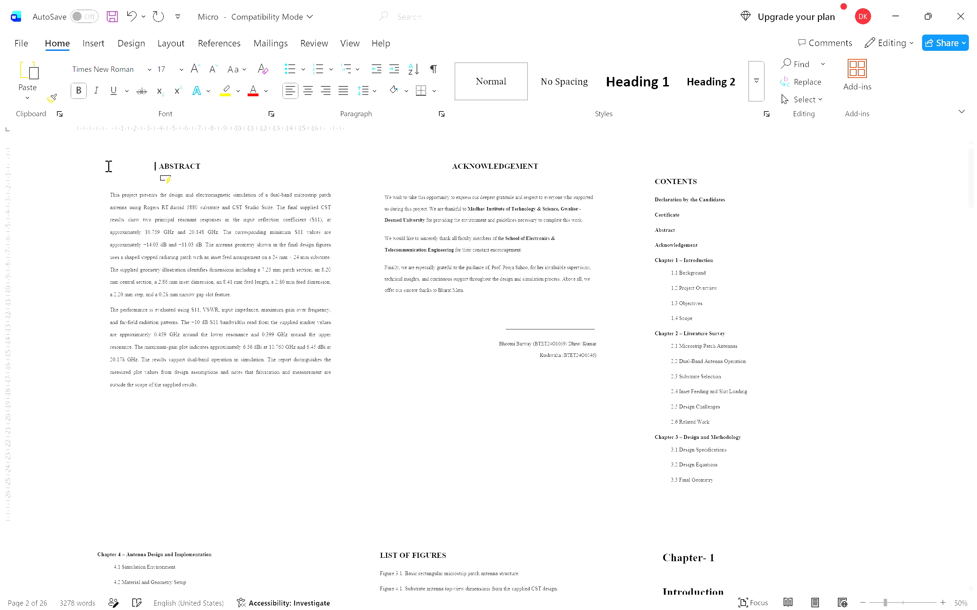
key(Tab)
key(Tab)
Justify the three acknowledgement body paragraphs.
click(435, 272)
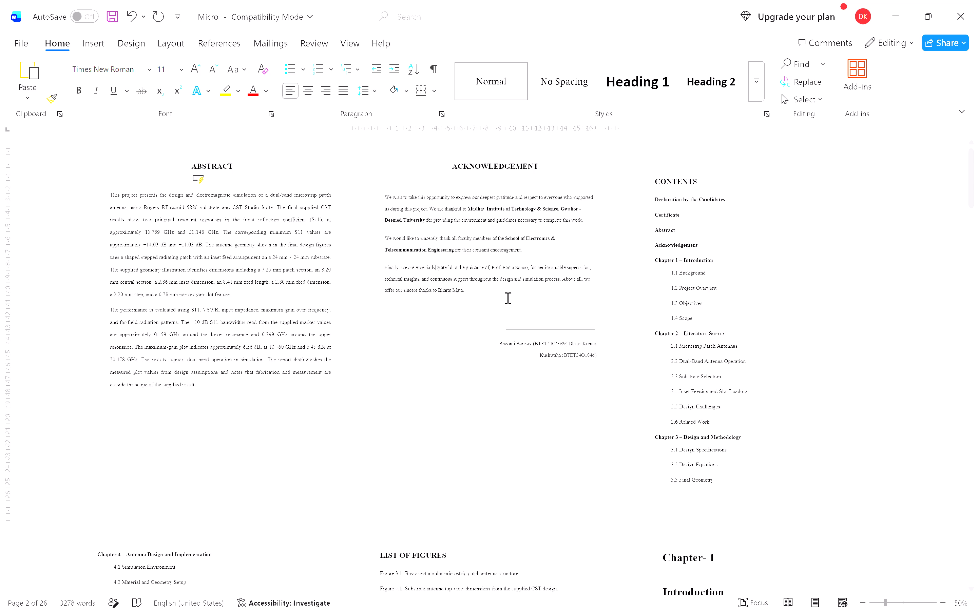
drag(506, 298, 384, 203)
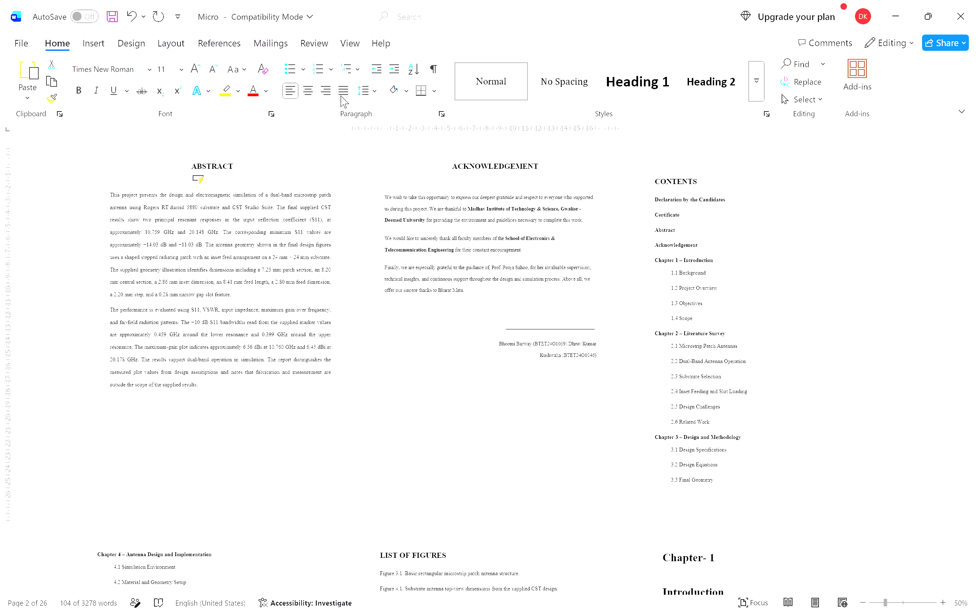
click(341, 96)
click(472, 338)
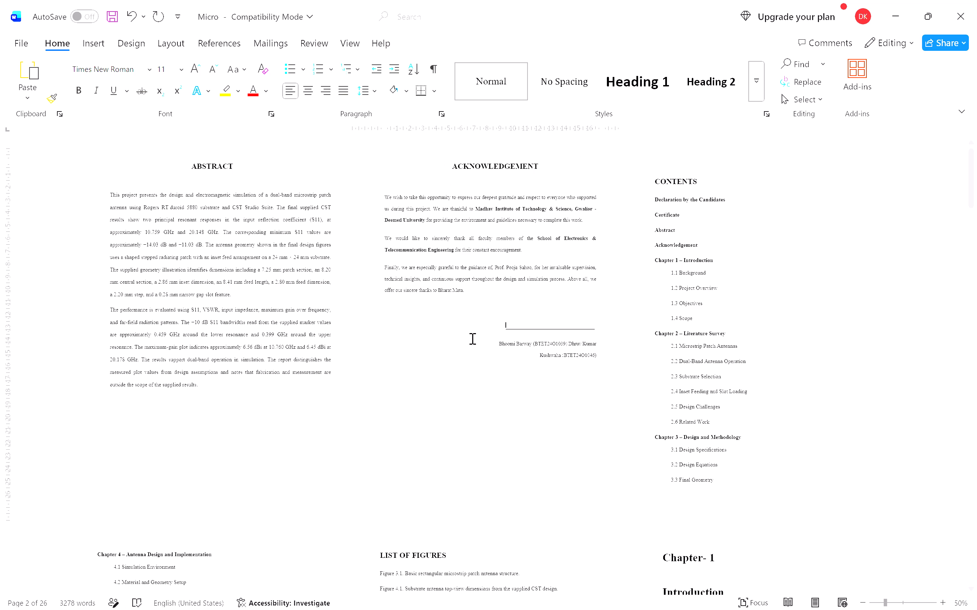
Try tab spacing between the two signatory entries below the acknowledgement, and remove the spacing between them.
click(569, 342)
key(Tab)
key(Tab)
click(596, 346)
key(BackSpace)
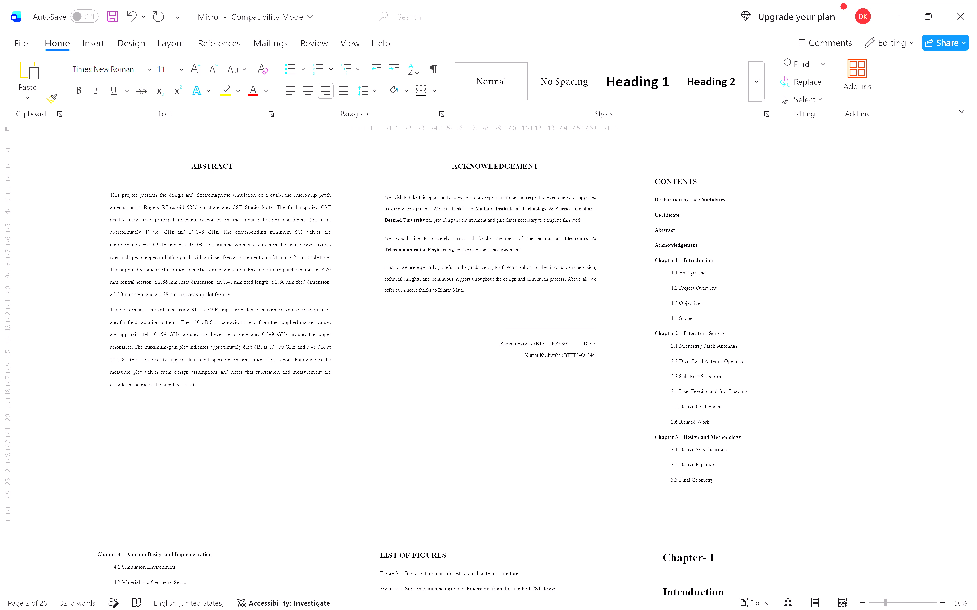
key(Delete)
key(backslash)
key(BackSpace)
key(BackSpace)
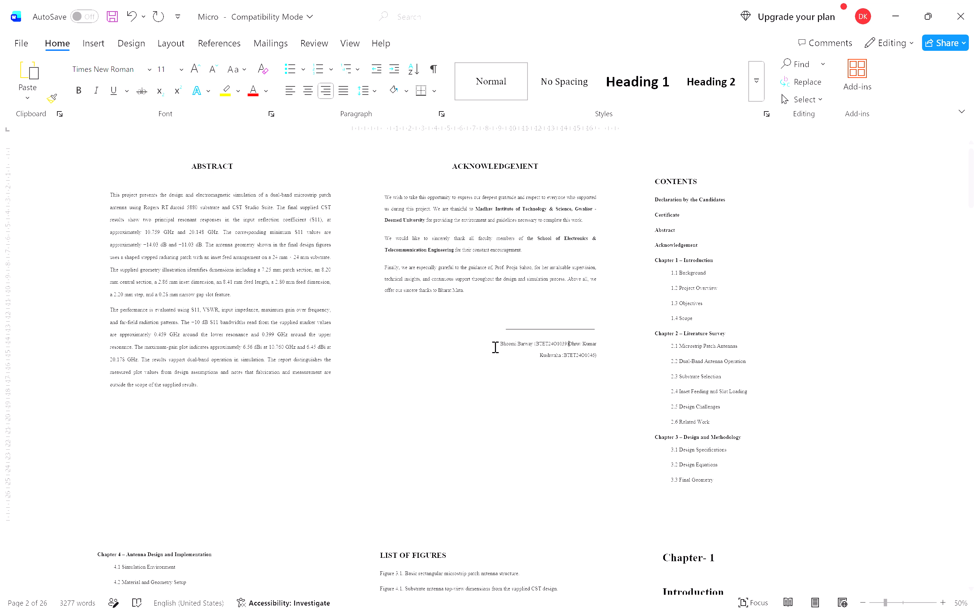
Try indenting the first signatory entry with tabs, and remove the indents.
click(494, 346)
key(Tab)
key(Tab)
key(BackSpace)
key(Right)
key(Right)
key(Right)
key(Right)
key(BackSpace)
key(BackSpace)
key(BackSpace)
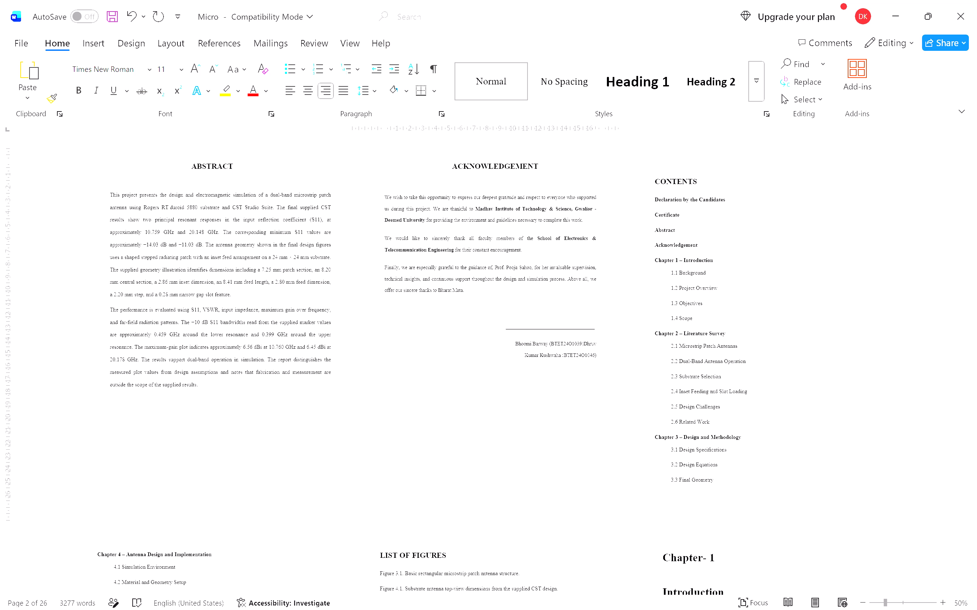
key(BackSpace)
Pad the first signatory entry below the acknowledgement with leading spaces.
key(space)
key(space)
key(space)
key(space)
key(space)
key(space)
key(Right)
key(space)
key(space)
key(space)
key(space)
key(space)
key(space)
key(space)
key(space)
key(BackSpace)
key(BackSpace)
key(space)
key(BackSpace)
Separate the two signatory entries with a space so the second entry falls on its own line, undoing the trial paragraph break.
key(Right)
key(Right)
key(Right)
key(Right)
key(Right)
key(Right)
key(Right)
key(Right)
key(Right)
key(Right)
key(Right)
key(Right)
key(ctrl+Right)
key(ctrl+Right)
key(ctrl+Right)
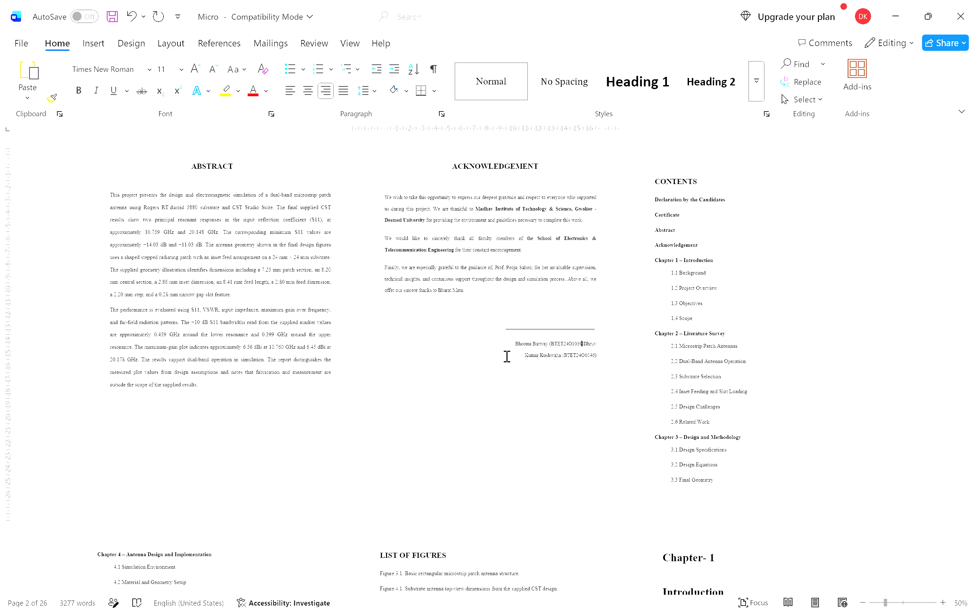
key(Right)
key(Return)
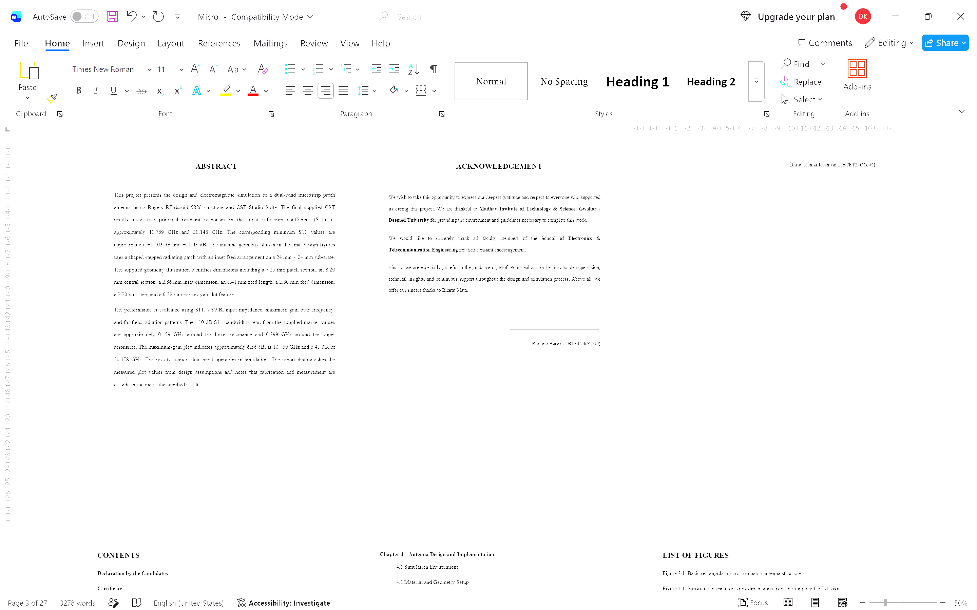
key(BackSpace)
key(ctrl+z)
key(ctrl+z)
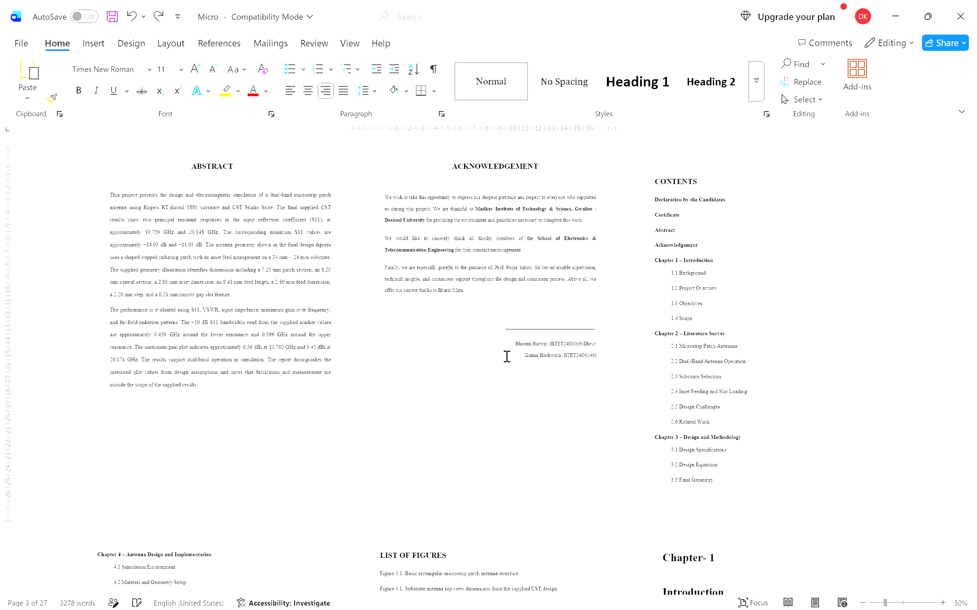
key(space)
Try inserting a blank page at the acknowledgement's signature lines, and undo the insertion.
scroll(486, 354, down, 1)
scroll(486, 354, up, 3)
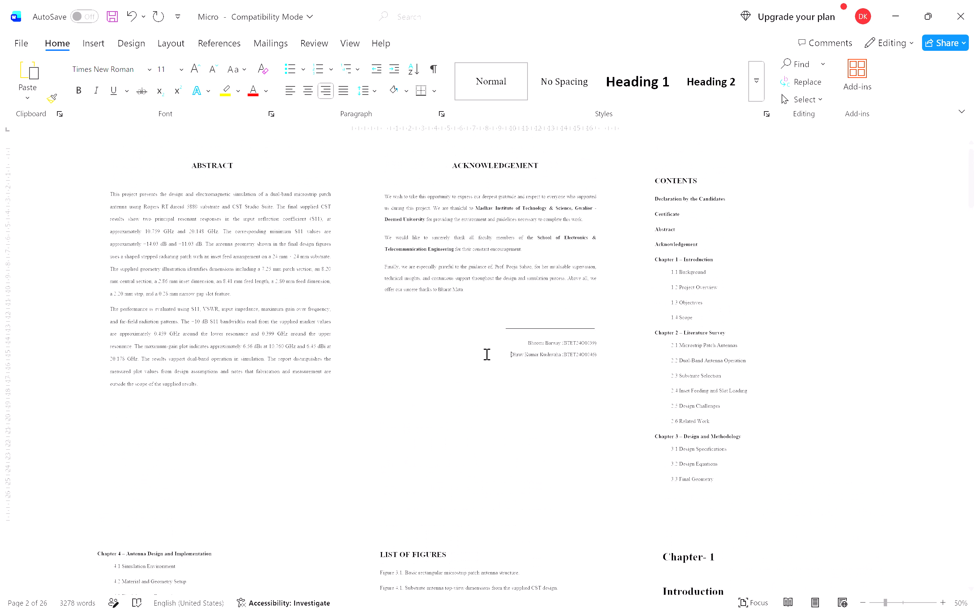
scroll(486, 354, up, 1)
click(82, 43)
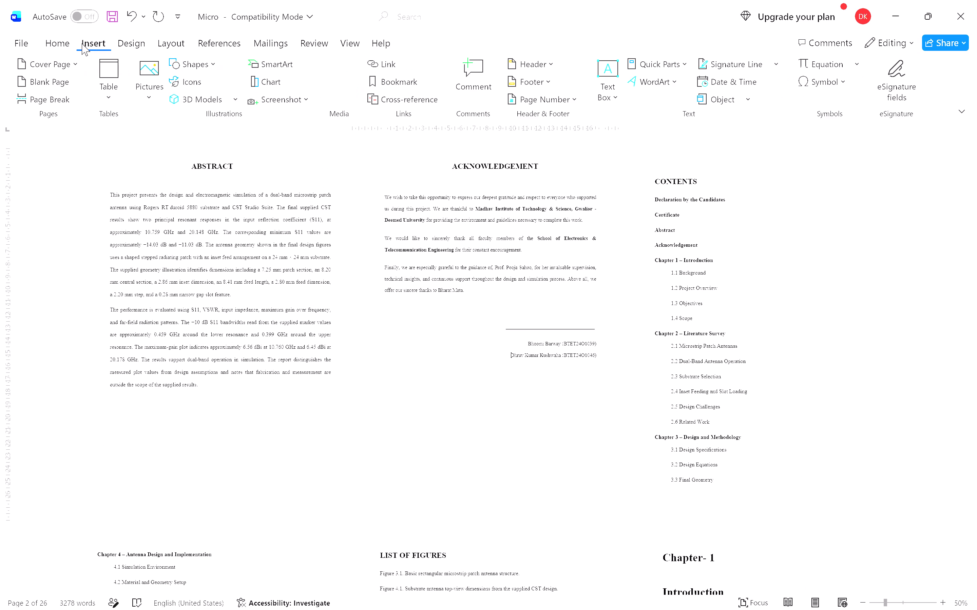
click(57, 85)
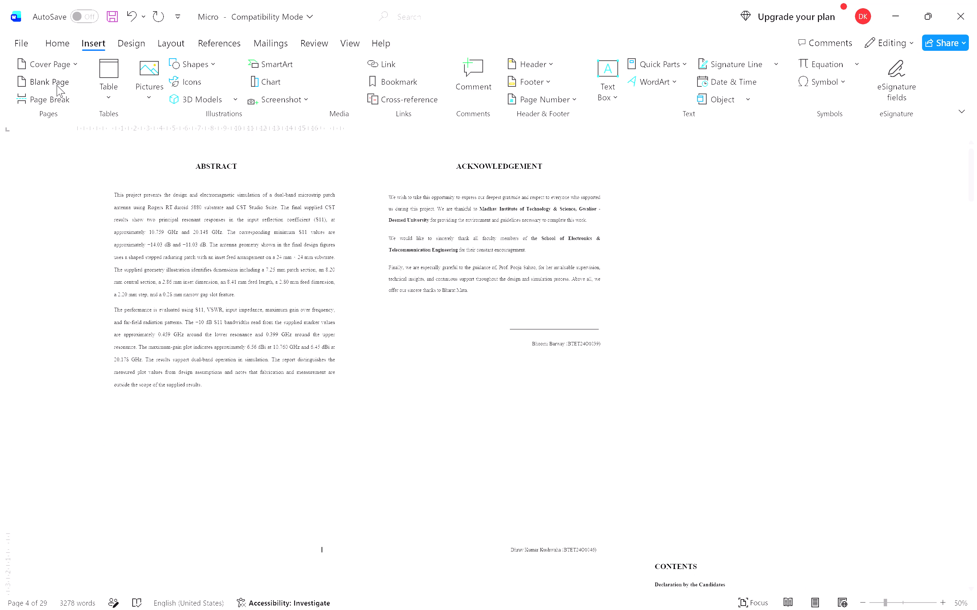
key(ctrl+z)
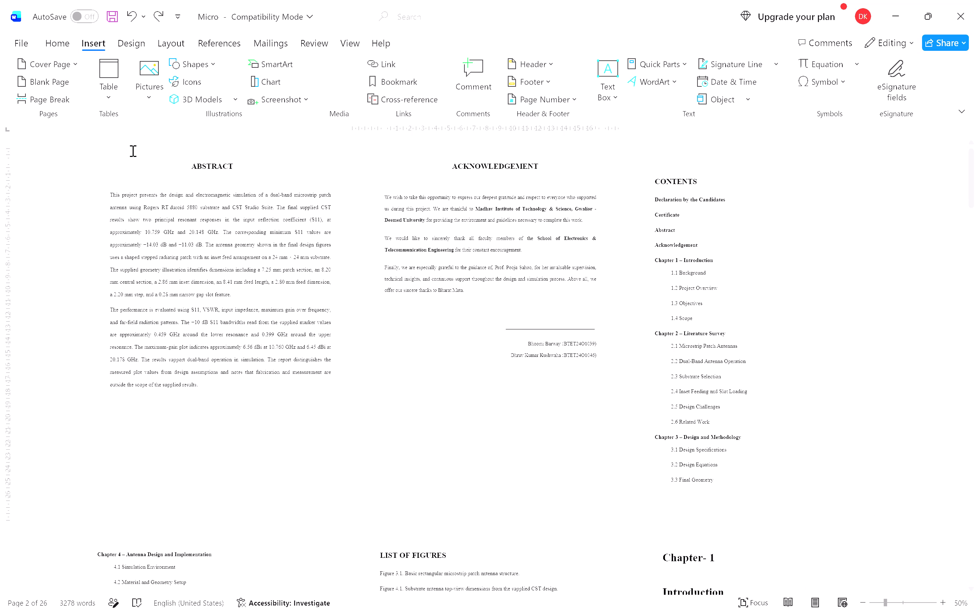
Insert three blank pages before the ABSTRACT heading.
click(132, 150)
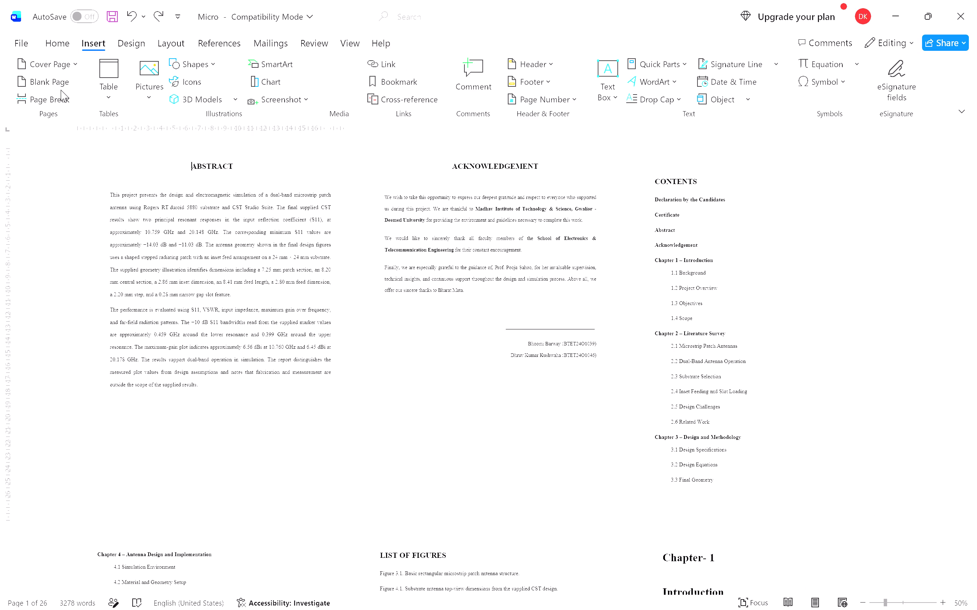
click(61, 87)
click(61, 87)
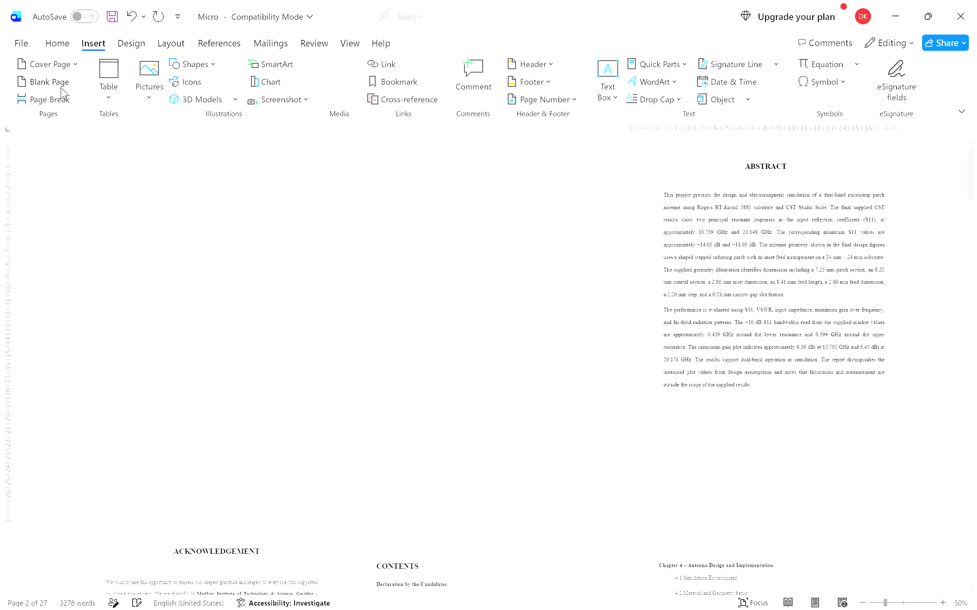
click(61, 87)
Copy the whole title page from the First four document and paste it on a blank page before the abstract in Micro.
key(alt+Tab)
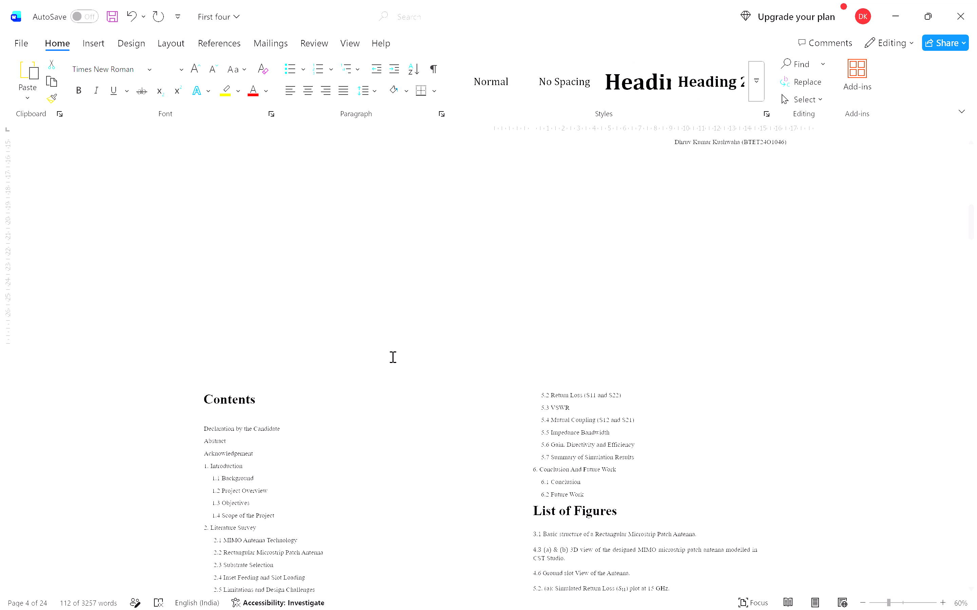
scroll(369, 392, up, 10)
click(267, 174)
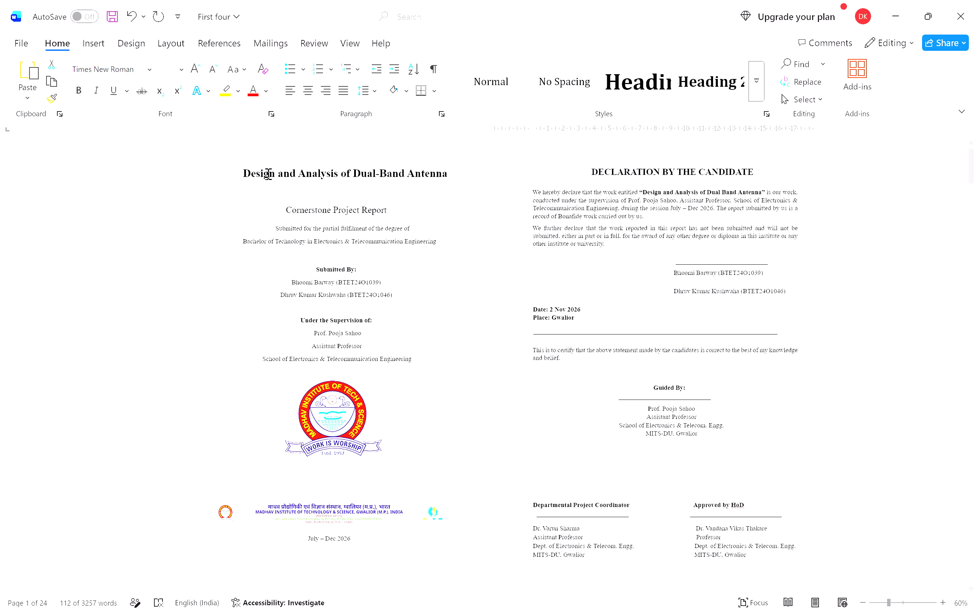
drag(230, 165, 433, 552)
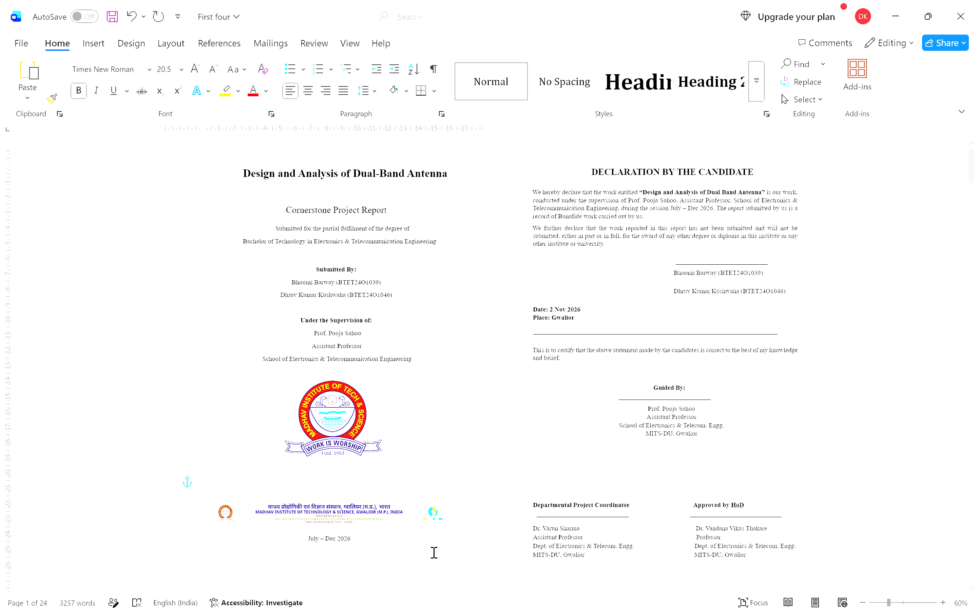
drag(433, 552, 448, 338)
key(ctrl+c)
key(alt+Tab)
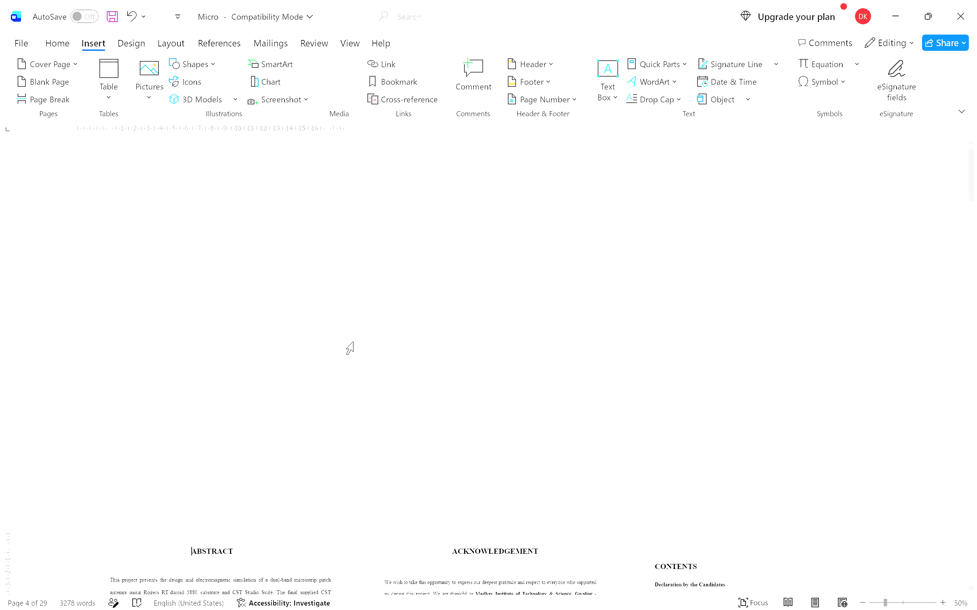
click(256, 343)
key(ctrl+v)
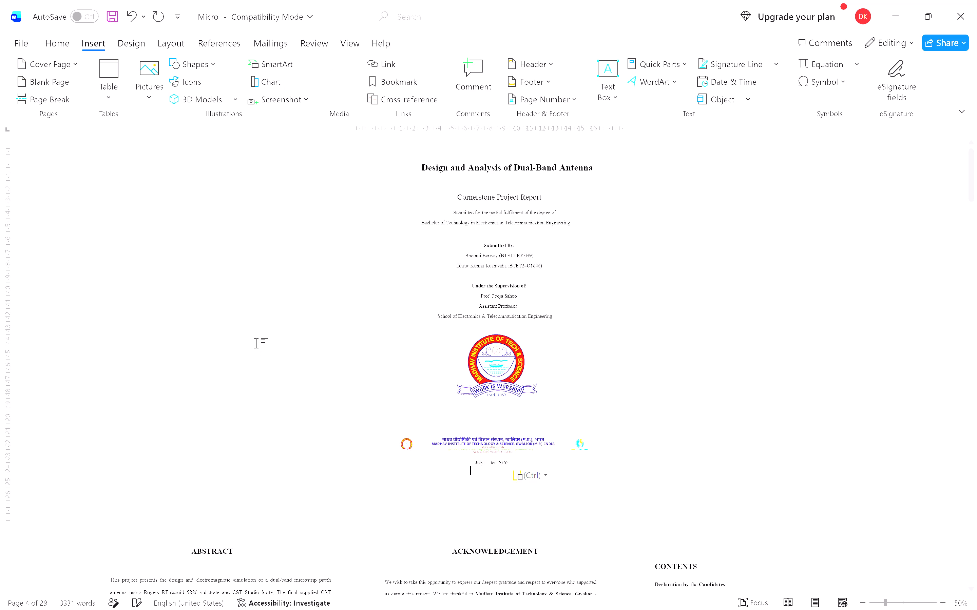
Copy the whole DECLARATION BY THE CANDIDATE page from First four and paste it before the ABSTRACT heading in Micro.
key(alt+Tab)
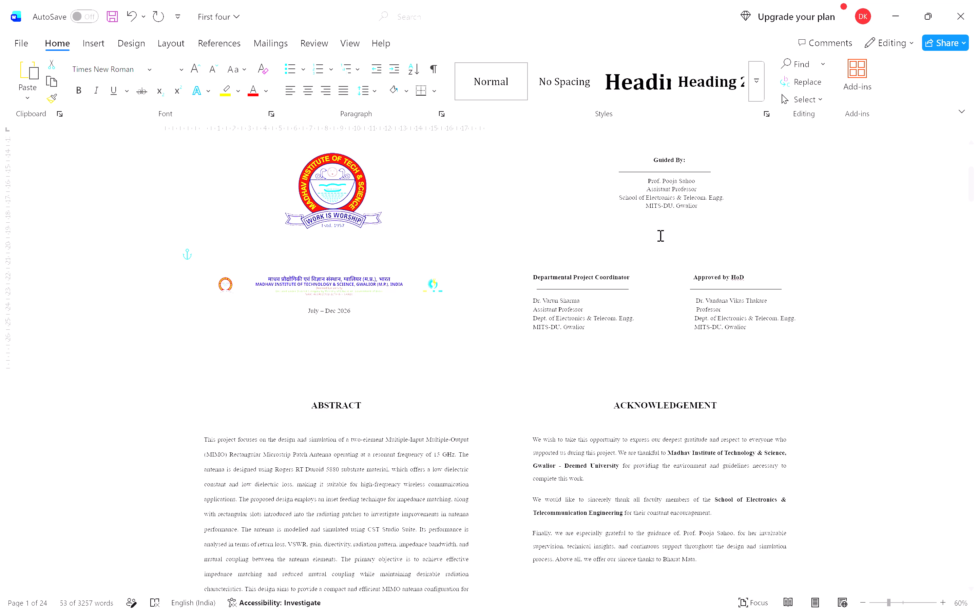
scroll(626, 239, up, 4)
drag(538, 157, 740, 490)
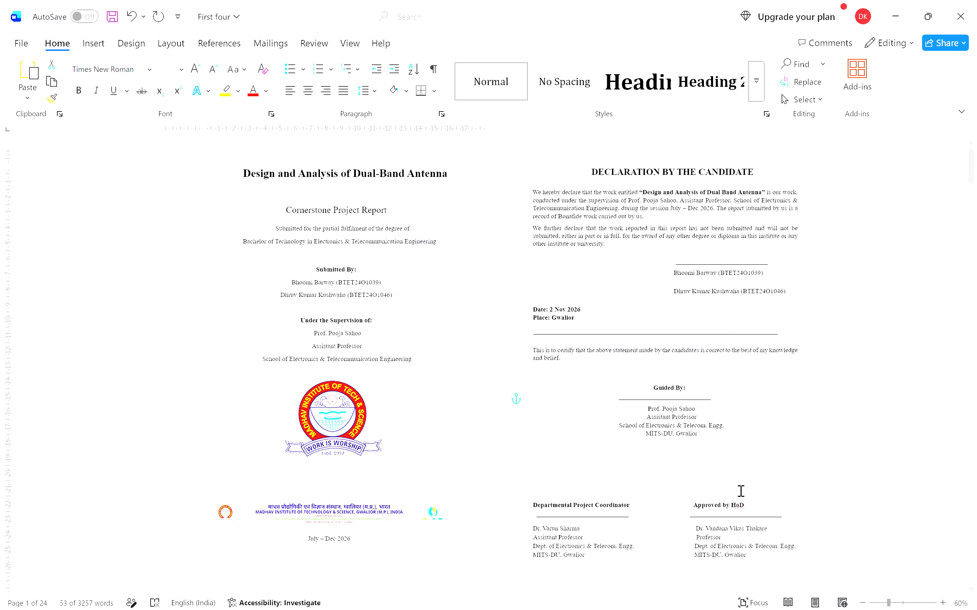
drag(740, 490, 752, 551)
key(ctrl+c)
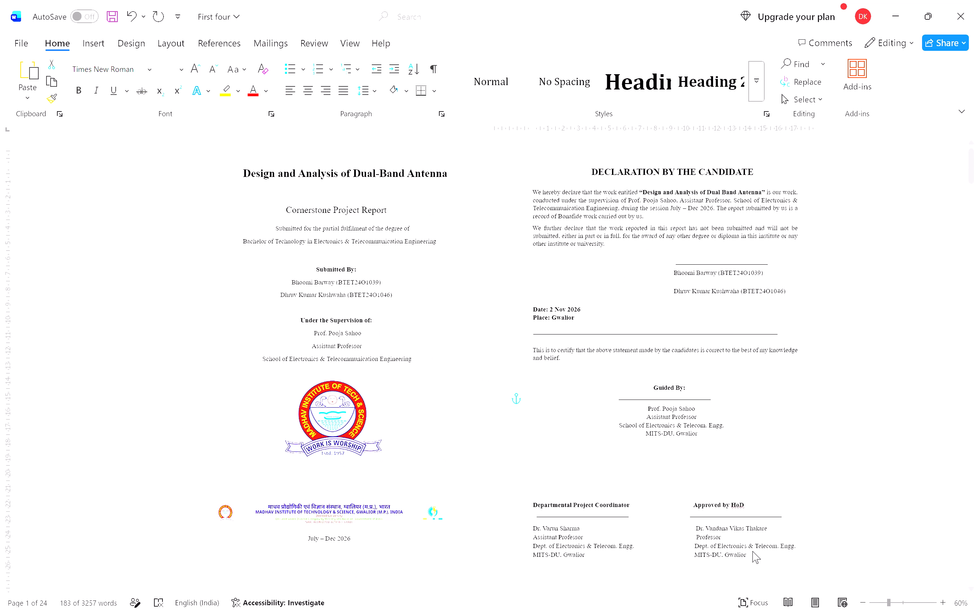
key(alt+Tab)
click(755, 379)
key(ctrl+v)
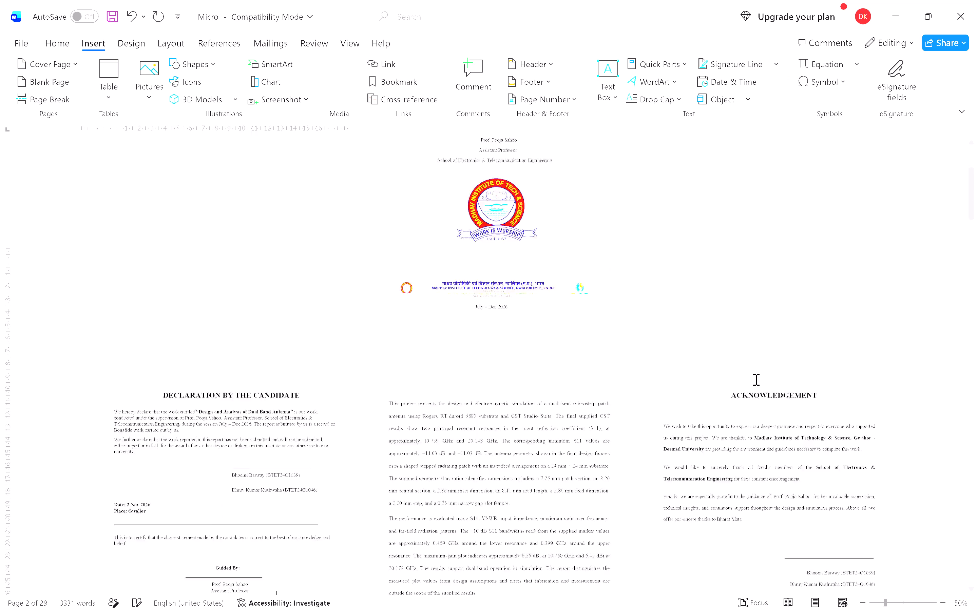
Push the ABSTRACT heading off the declaration page by adding a paragraph break before it.
scroll(423, 325, down, 1)
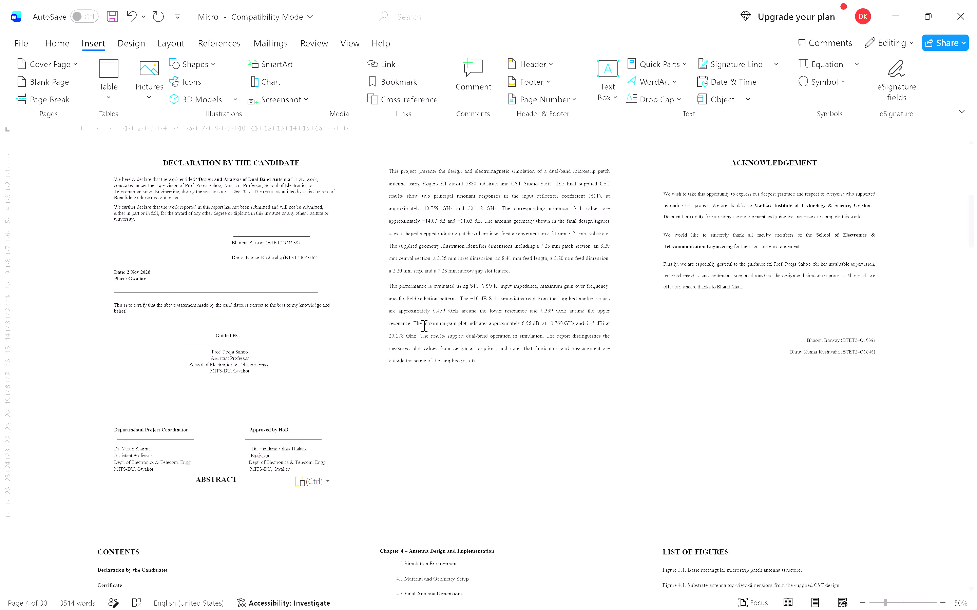
scroll(423, 325, down, 1)
key(Return)
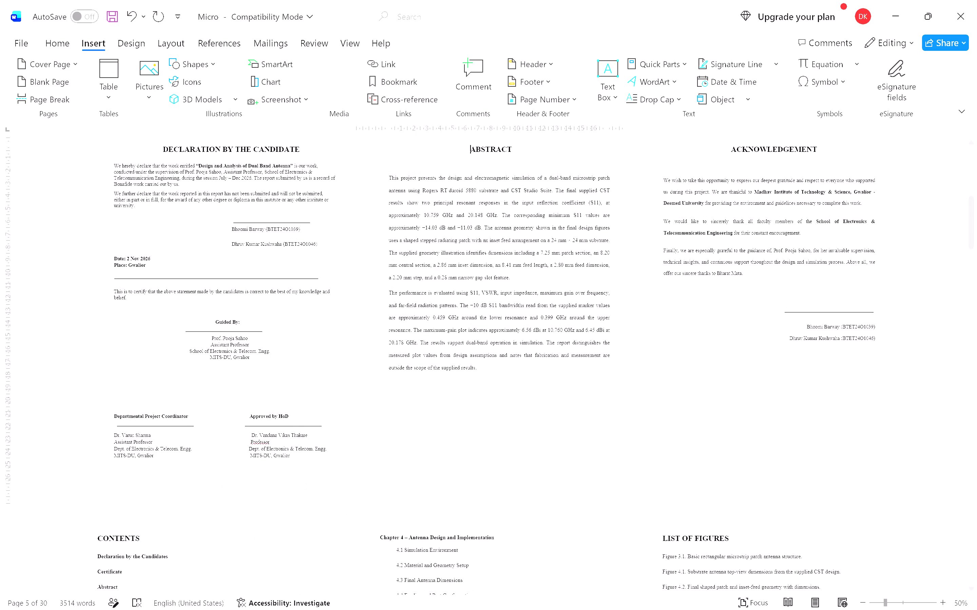
Delete the blank page and empty lines in front of the title page in Micro.
scroll(423, 325, right, 1)
scroll(423, 325, up, 5)
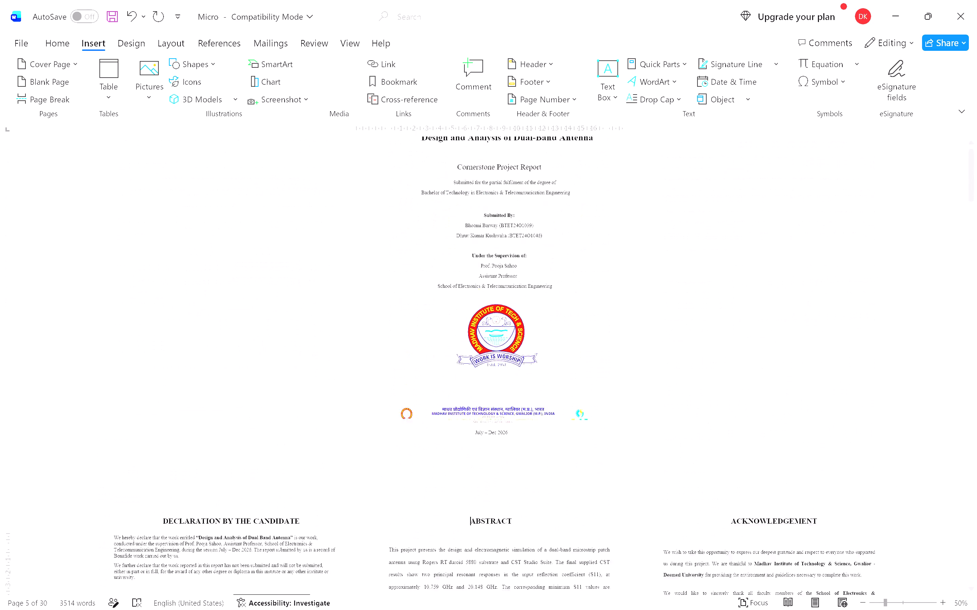
click(194, 204)
key(BackSpace)
key(BackSpace)
key(BackSpace)
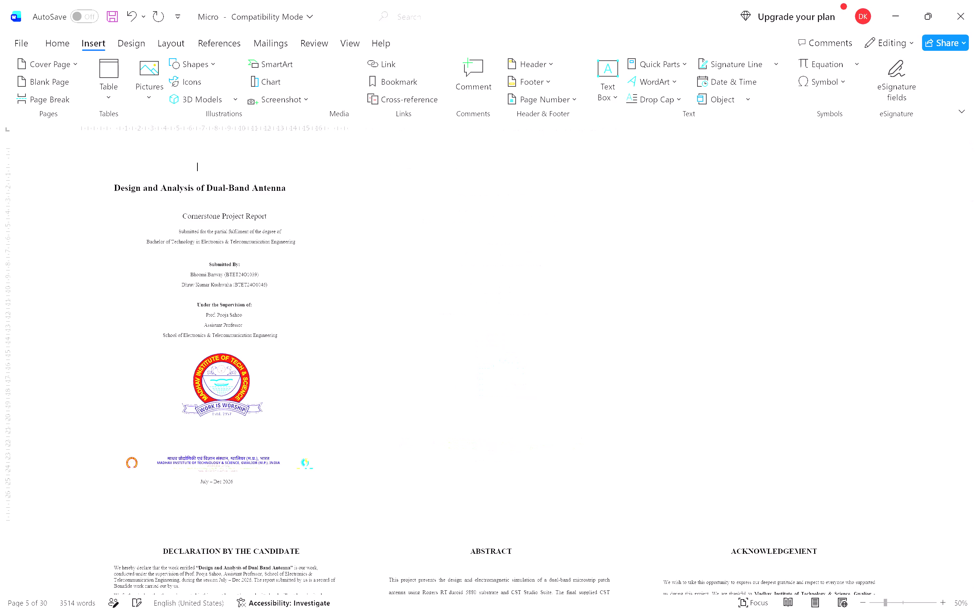
key(BackSpace)
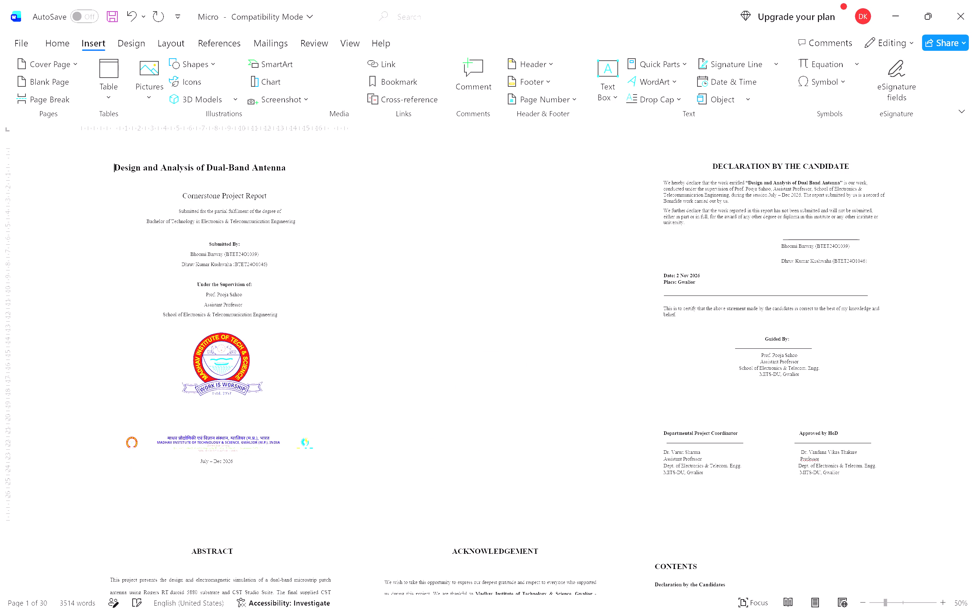
Centre the title "Design and Analysis of Dual-Band Antenna" on the title page.
key(ctrl+Right)
key(ctrl+Right)
key(ctrl+Left)
key(ctrl+Left)
key(ctrl+Left)
key(ctrl+shift+Right)
key(ctrl+shift+Right)
key(ctrl+shift+Right)
key(ctrl+shift+Right)
key(ctrl+shift+Right)
key(ctrl+shift+Right)
key(ctrl+shift+Right)
key(ctrl+shift+Right)
key(ctrl+shift+Right)
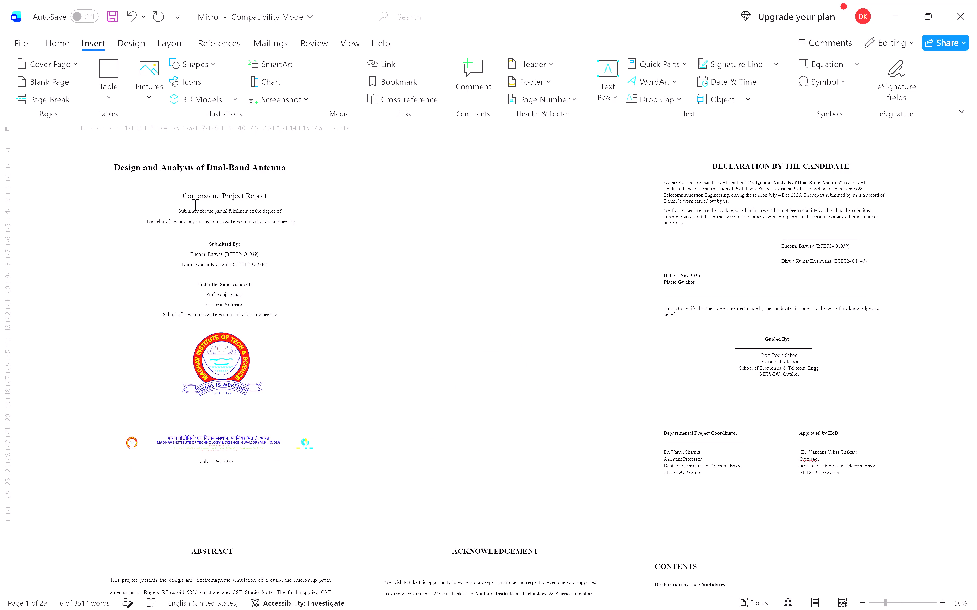
key(ctrl+shift+Left)
right_click(174, 172)
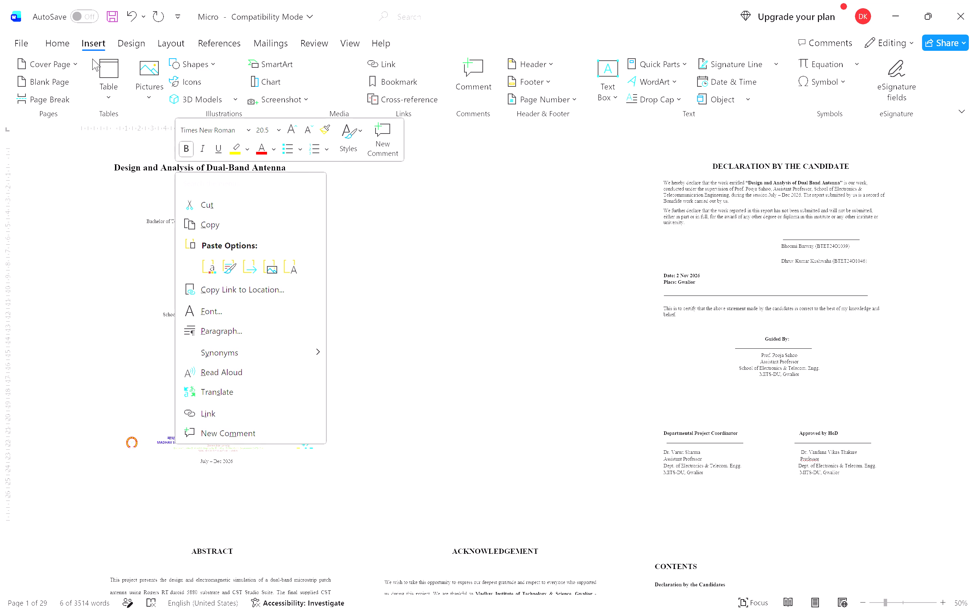
click(73, 44)
click(303, 91)
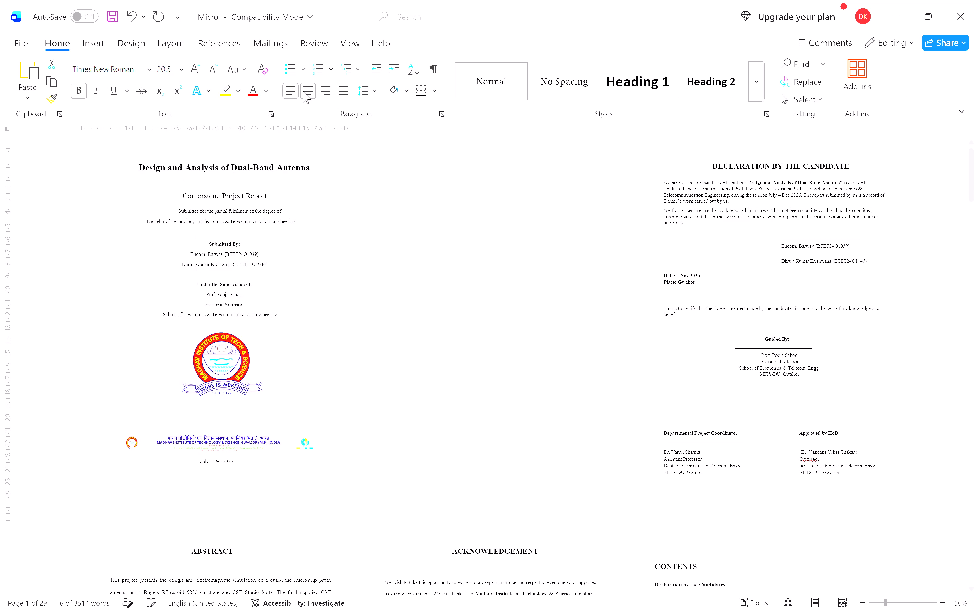
Compare the order and layout of the front pages, contents and lists in First four with the front pages in Micro.
click(416, 247)
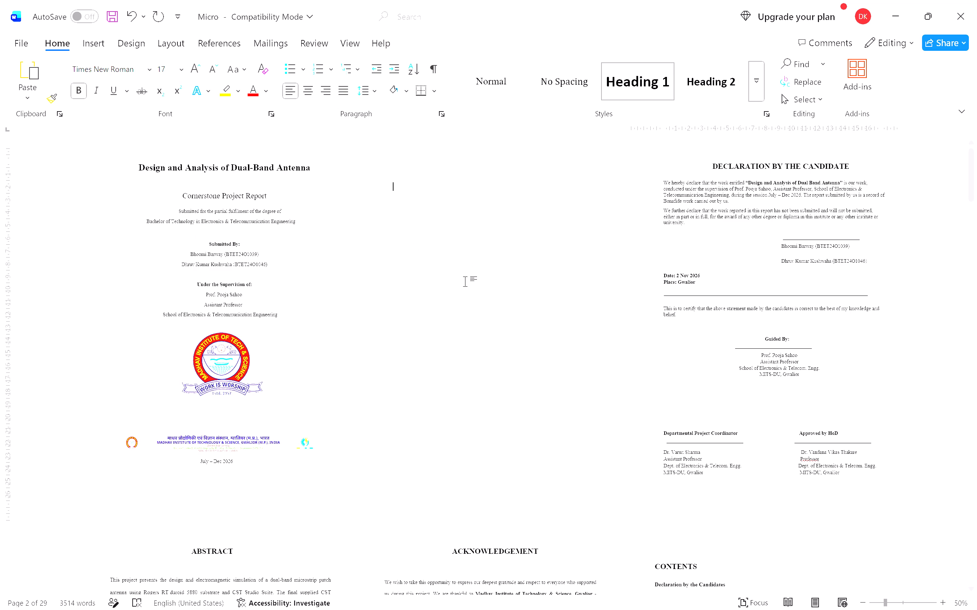
key(alt+Tab)
scroll(465, 282, down, 2)
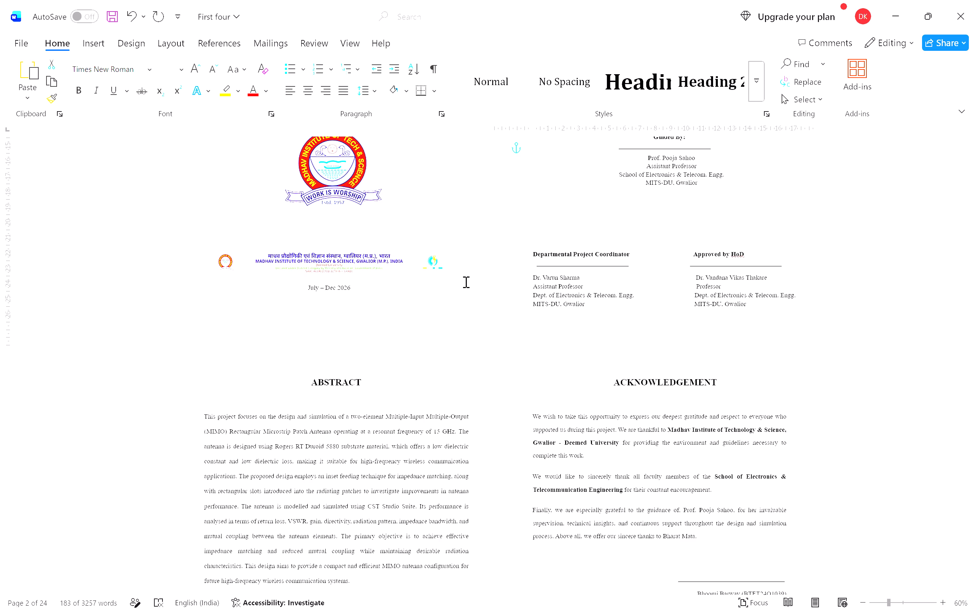
click(493, 350)
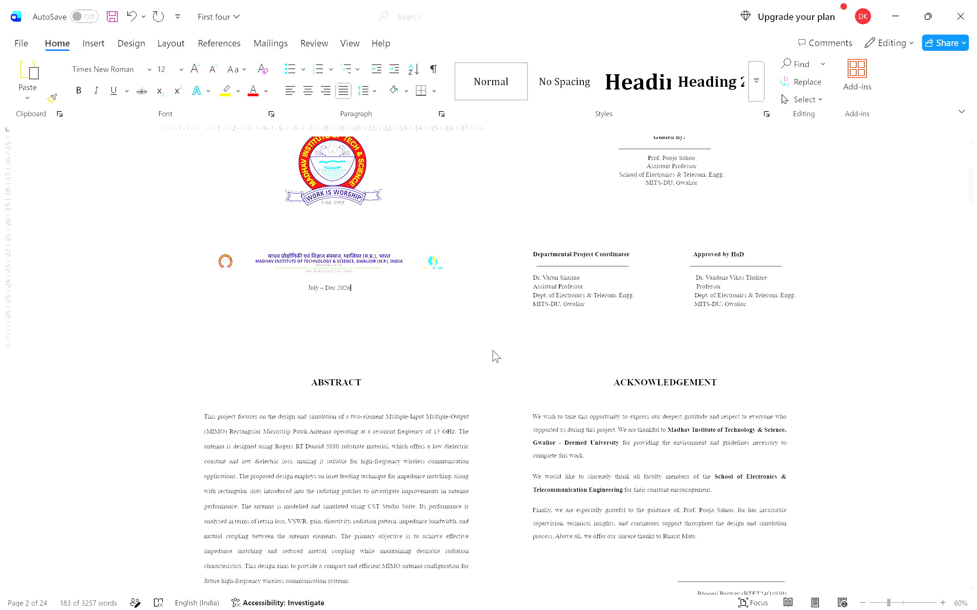
scroll(493, 350, down, 4)
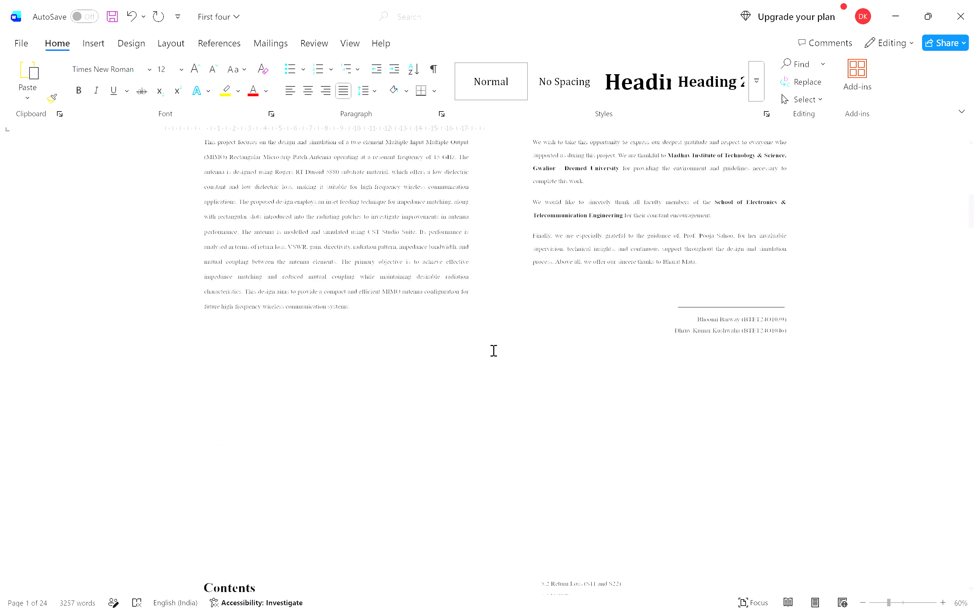
scroll(493, 350, down, 1)
scroll(493, 350, up, 3)
scroll(493, 350, right, 1)
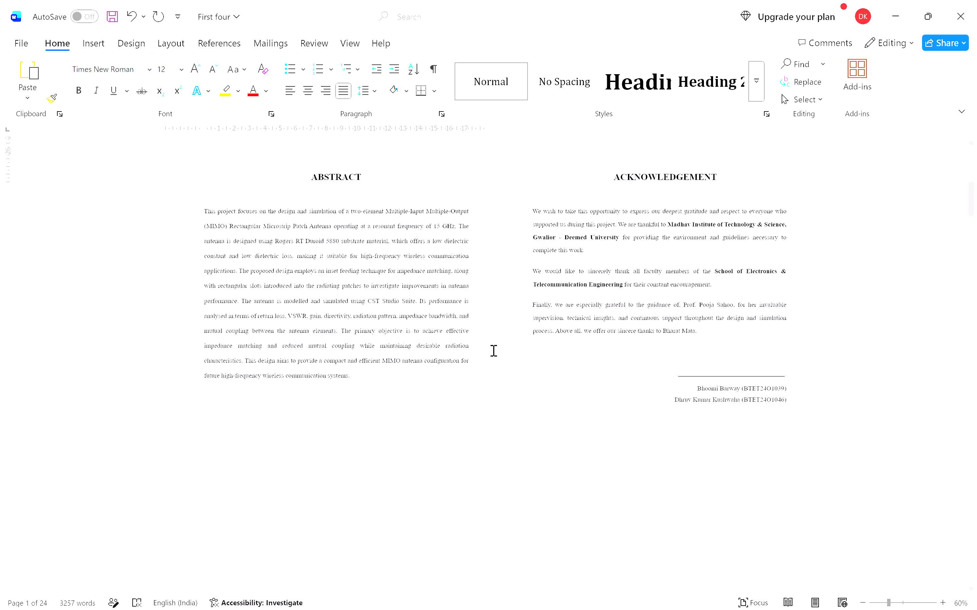
scroll(493, 350, up, 1)
key(alt+Tab)
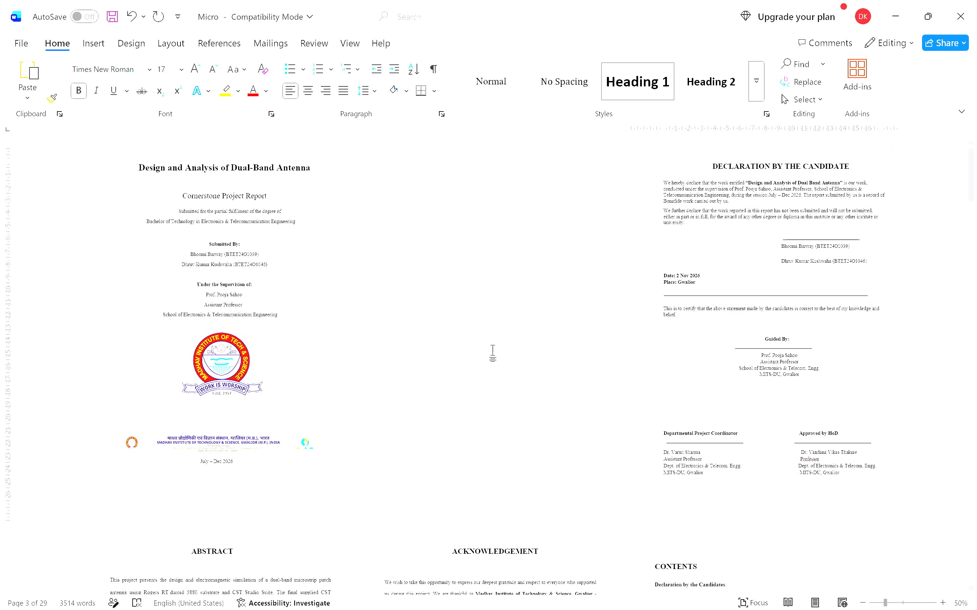
right_click(493, 350)
click(469, 358)
scroll(469, 358, down, 1)
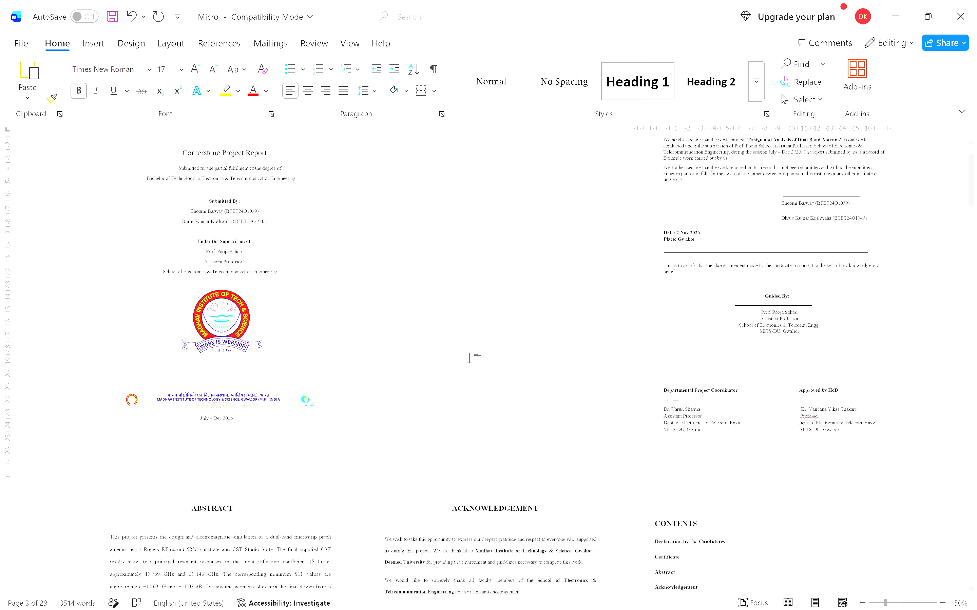
key(alt+Tab)
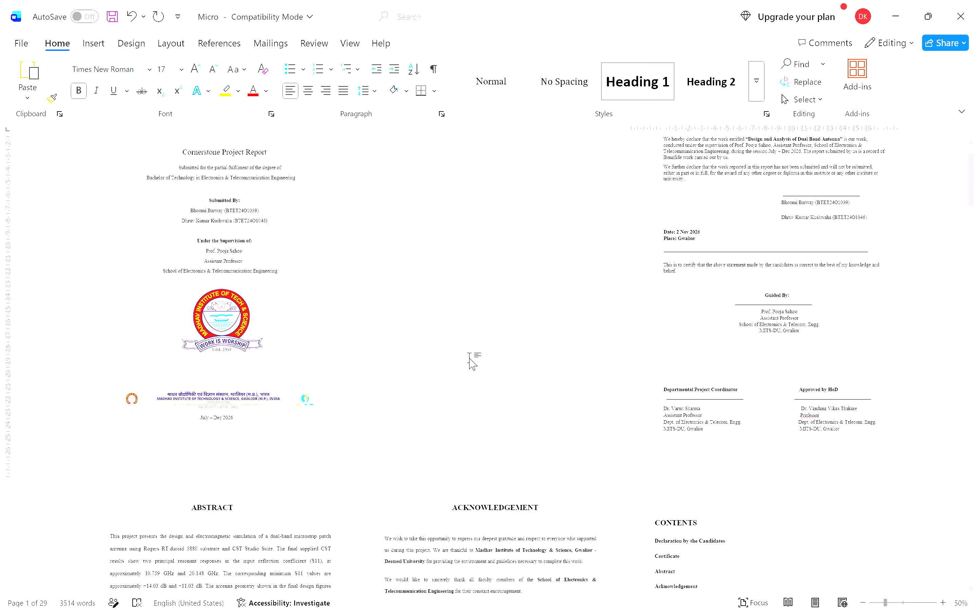
scroll(469, 358, up, 2)
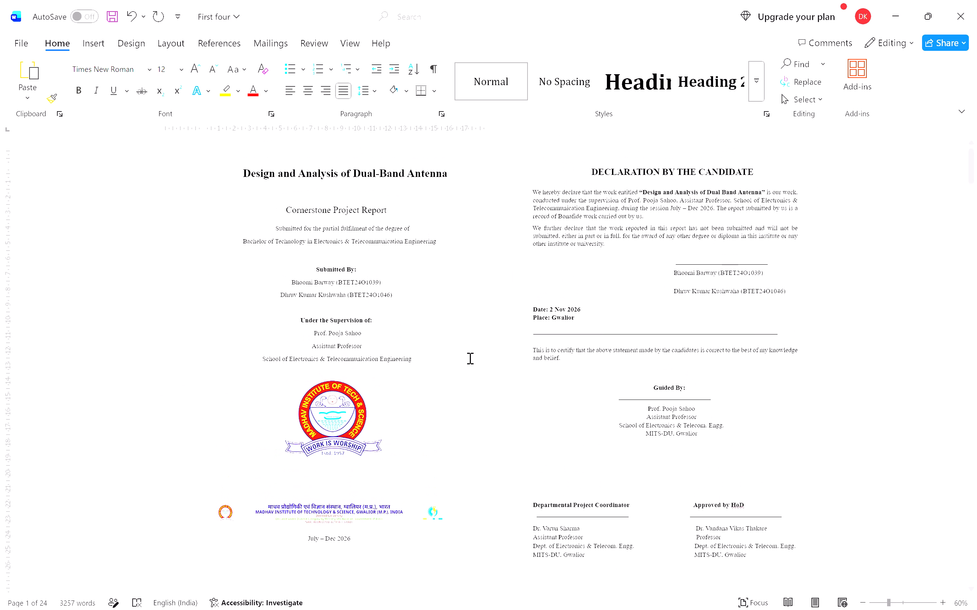
scroll(469, 358, down, 4)
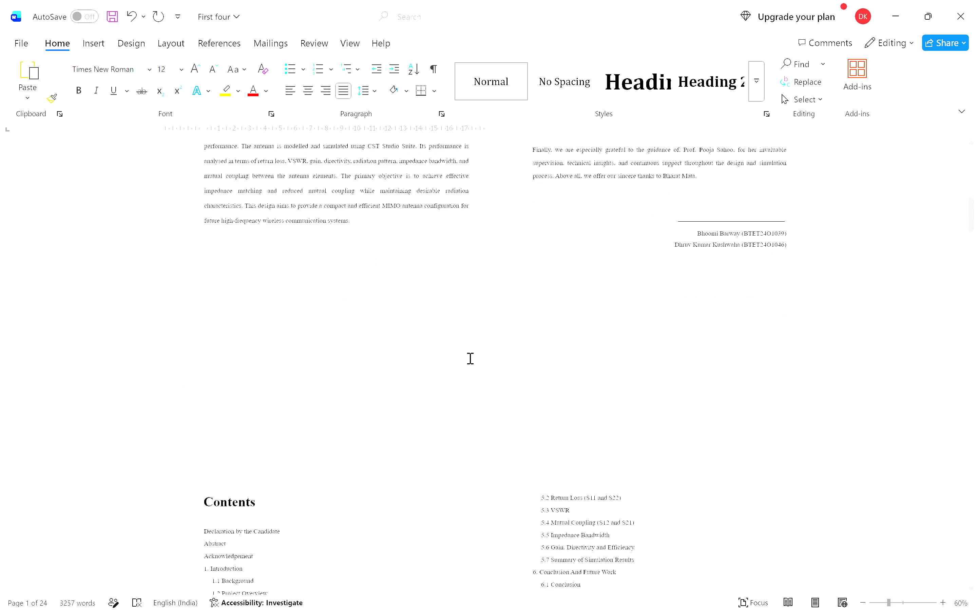
scroll(469, 358, down, 2)
scroll(469, 358, up, 5)
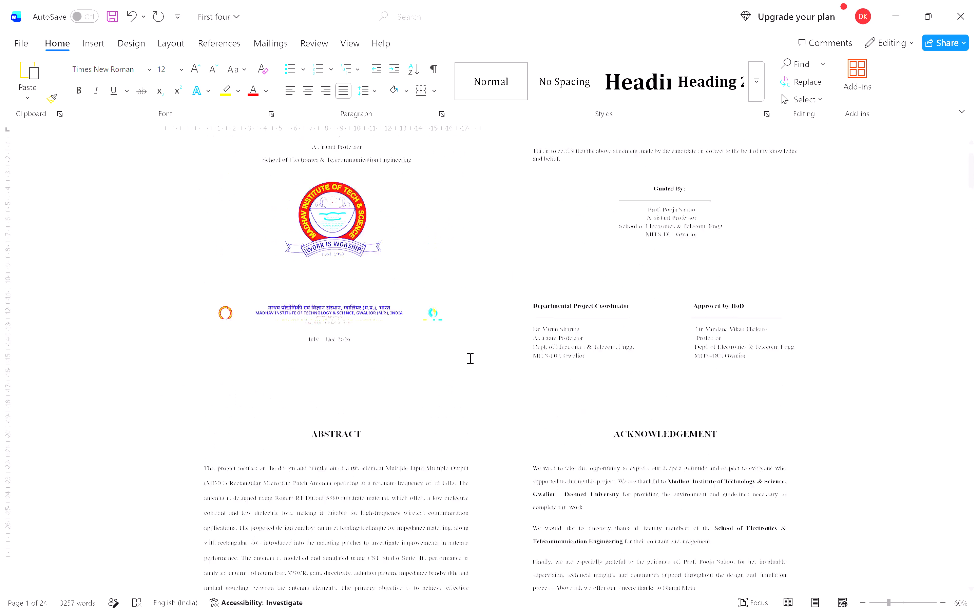
scroll(469, 358, up, 1)
scroll(469, 358, down, 6)
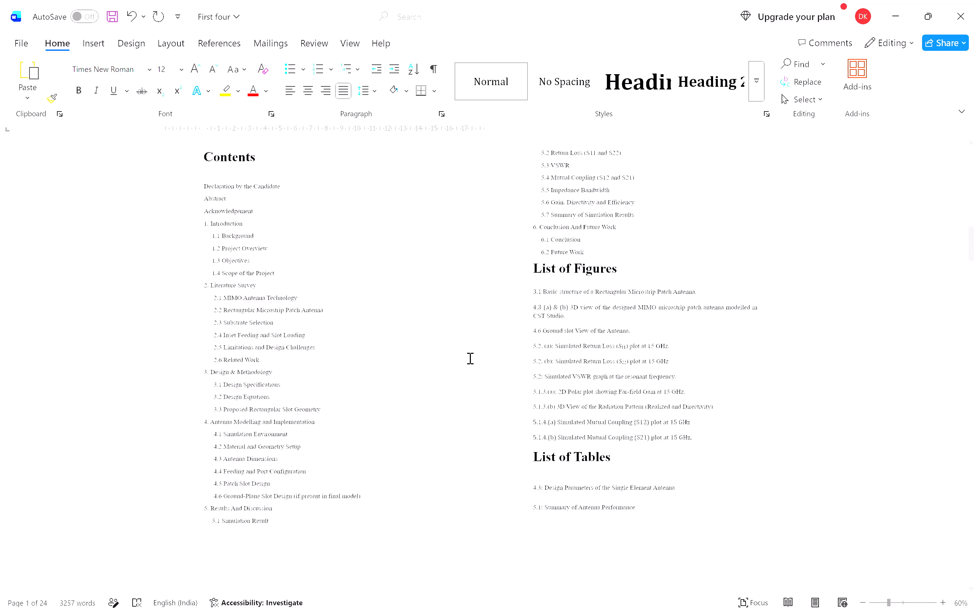
scroll(469, 358, down, 2)
scroll(469, 358, up, 4)
key(alt+Tab)
scroll(469, 358, down, 1)
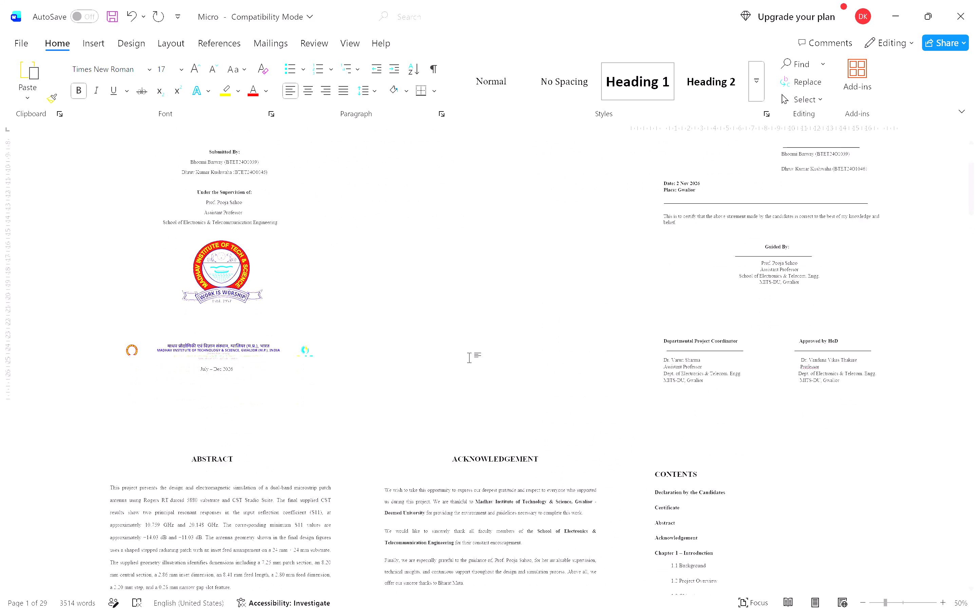
scroll(469, 358, down, 2)
scroll(469, 358, up, 3)
Delete the blank page between the title page and the declaration page in Micro.
click(469, 358)
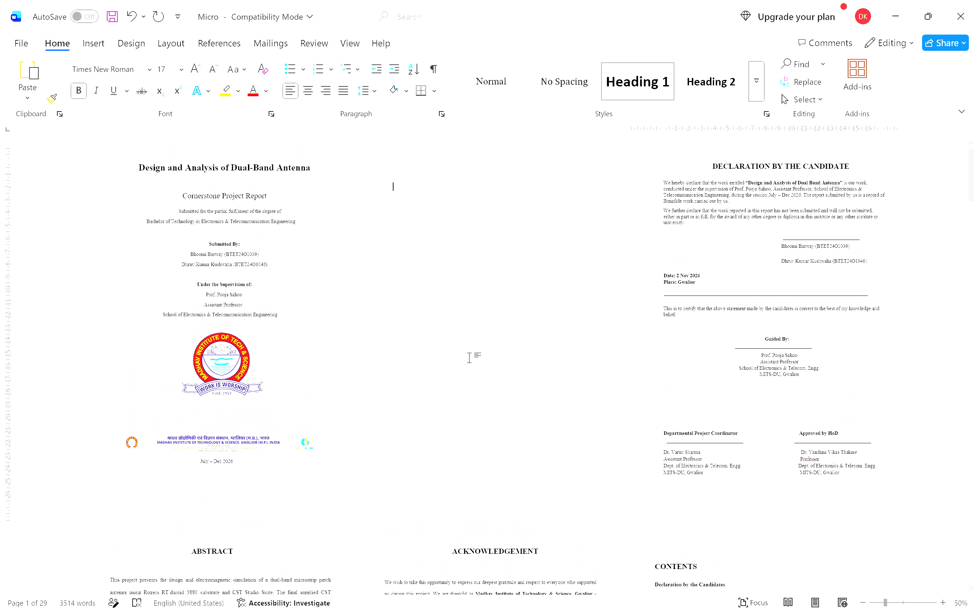
key(BackSpace)
key(BackSpace)
key(BackSpace)
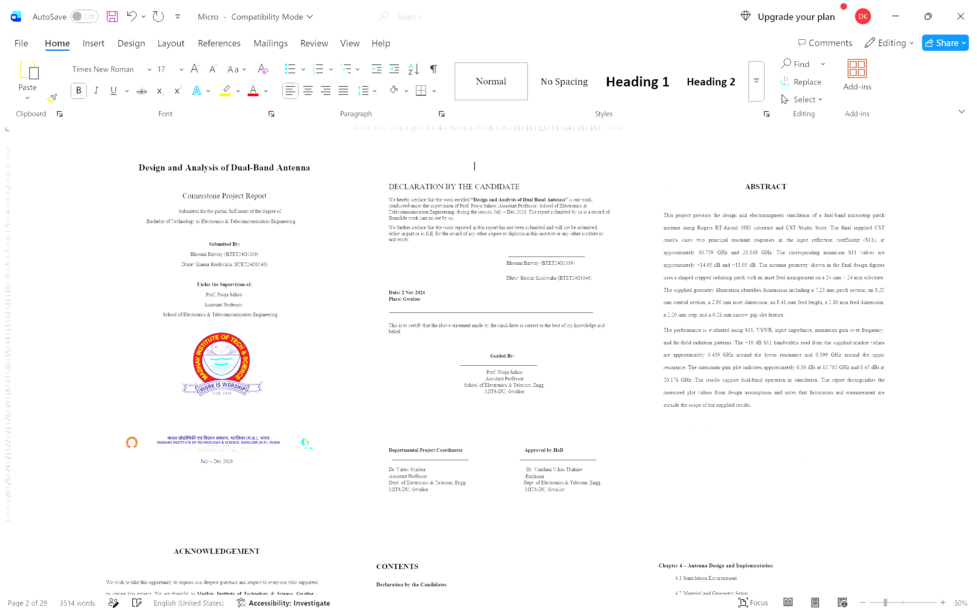
key(BackSpace)
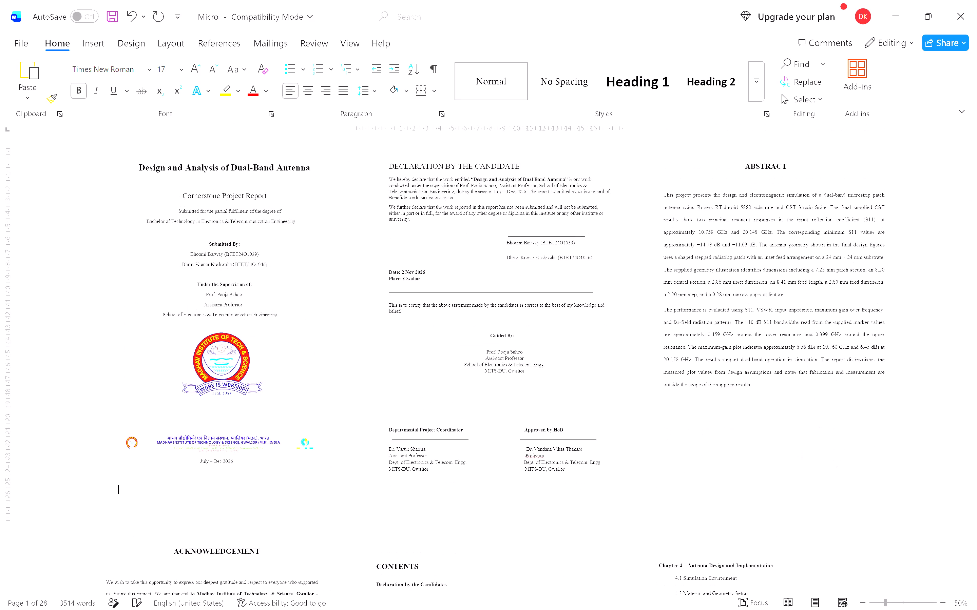
key(Left)
key(Left)
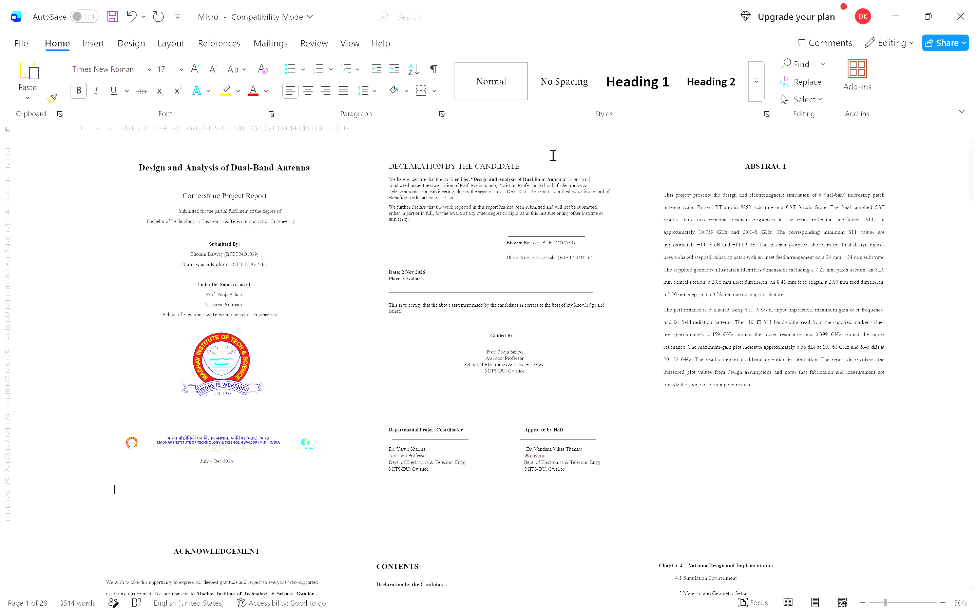
Select the DECLARATION BY THE CANDIDATE heading on the declaration page.
click(552, 155)
drag(388, 162, 539, 161)
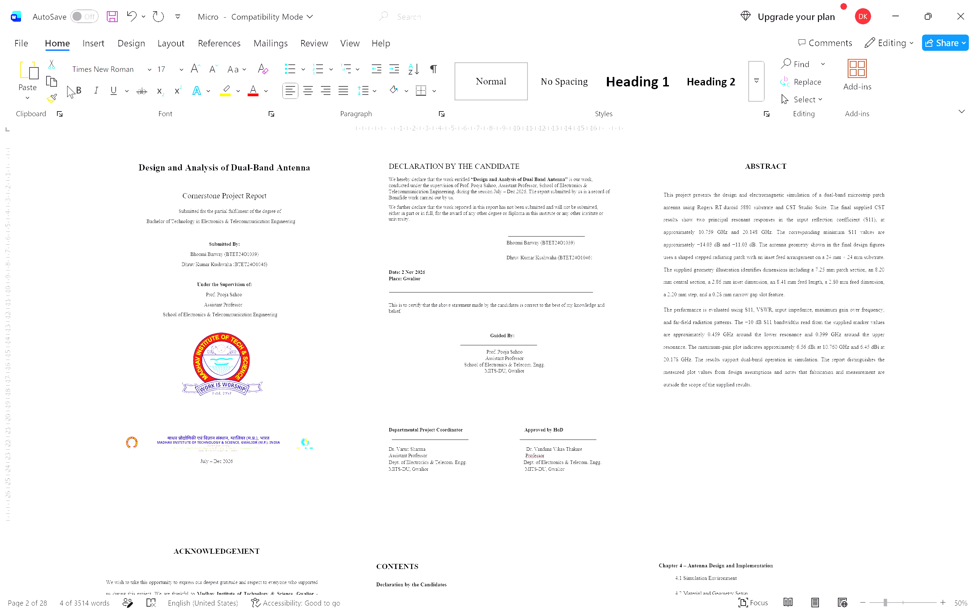
Make the DECLARATION BY THE CANDIDATE heading bold and centre it.
click(78, 88)
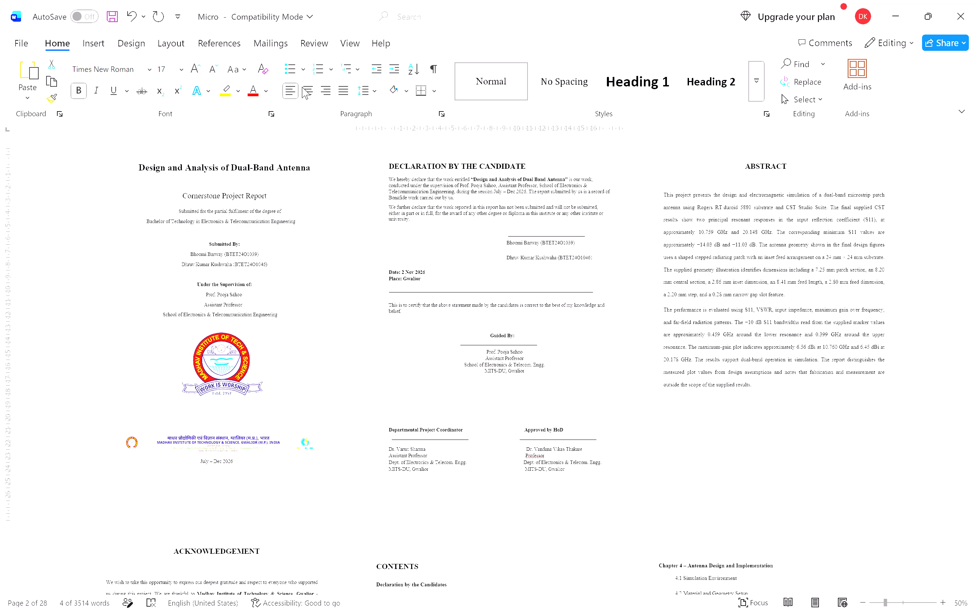
click(302, 87)
click(432, 302)
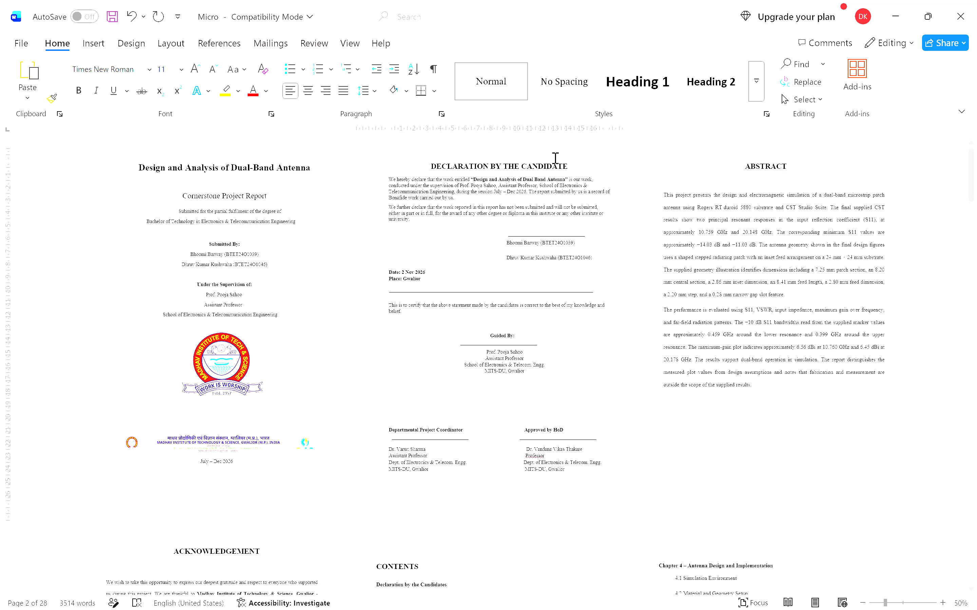
Insert a blank line below the declaration heading and remove the extra empty line above the ABSTRACT heading on the following page.
click(582, 172)
key(Return)
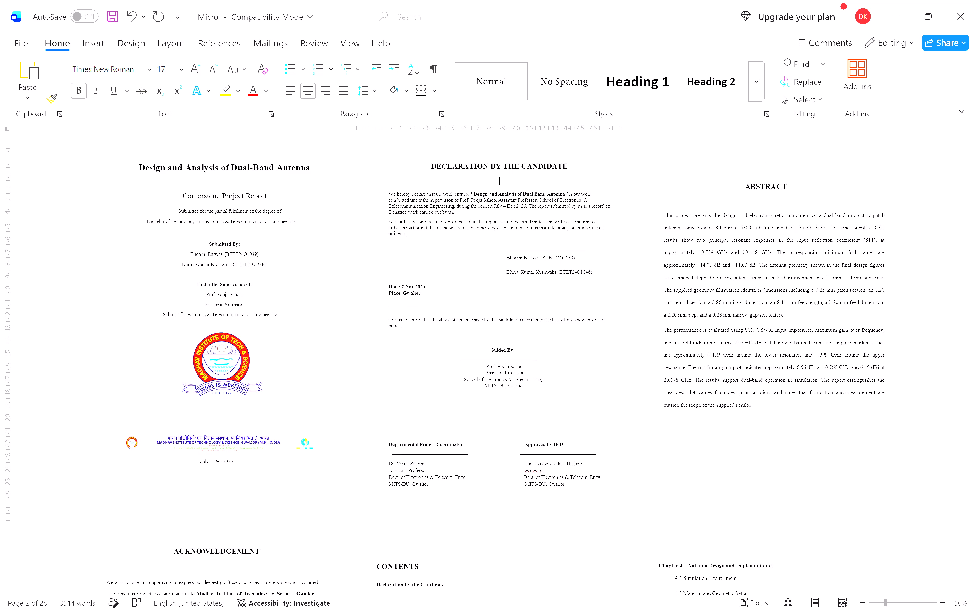
click(760, 172)
key(BackSpace)
key(BackSpace)
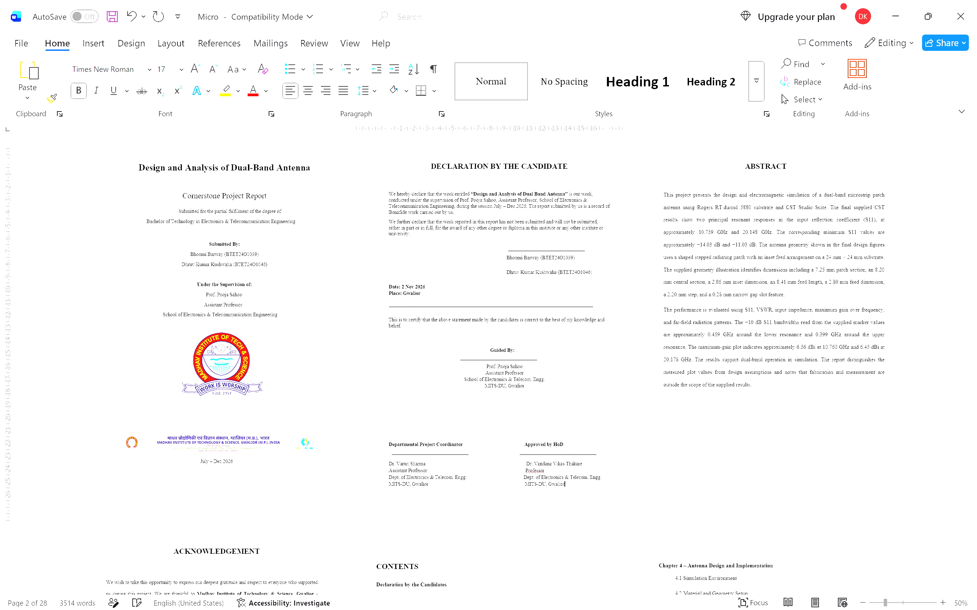
Check the layout of the Acknowledgement, Contents, List of Figures and opening Chapter 1 pages against the preceding front pages.
scroll(627, 315, down, 1)
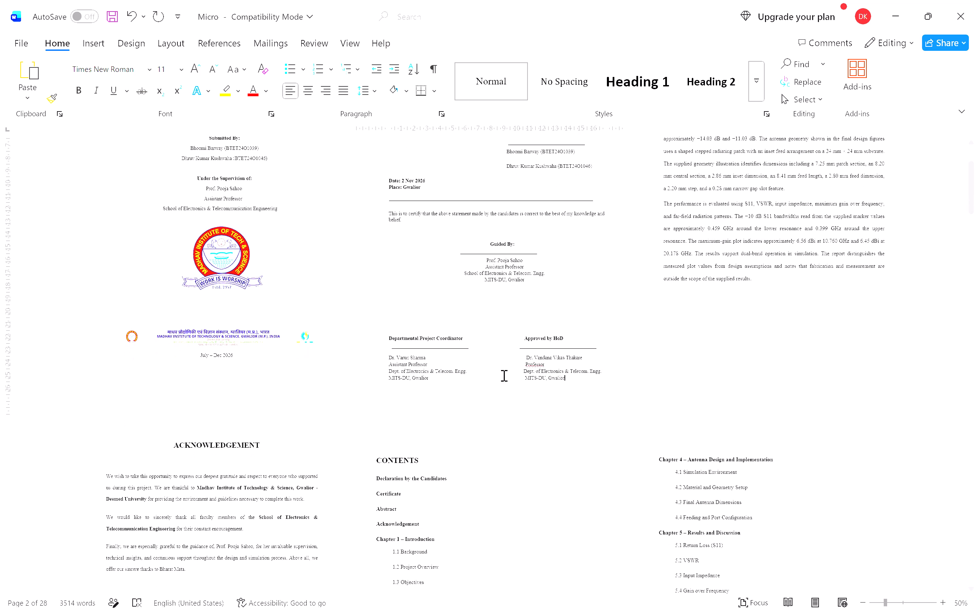
scroll(463, 421, down, 2)
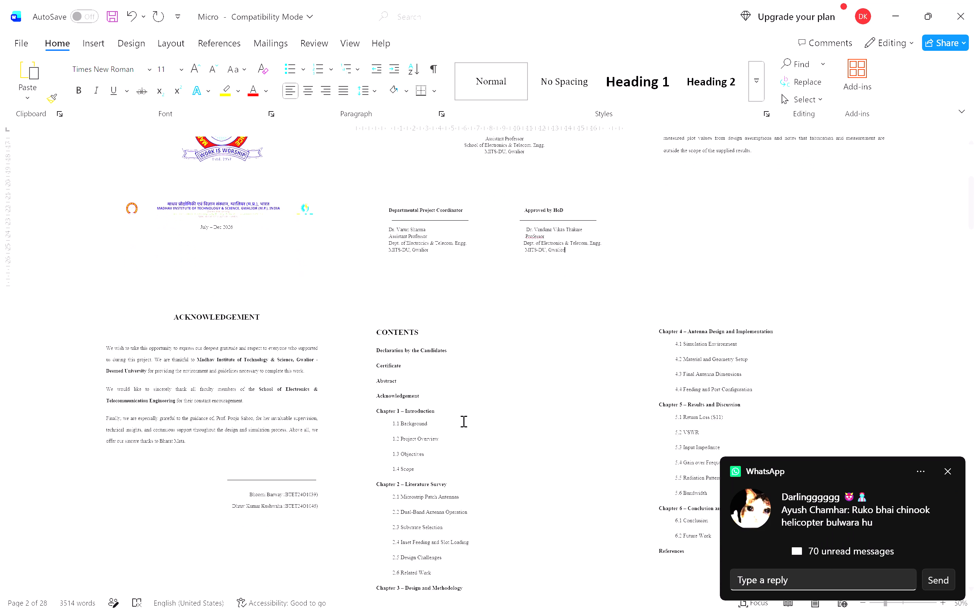
scroll(466, 351, down, 2)
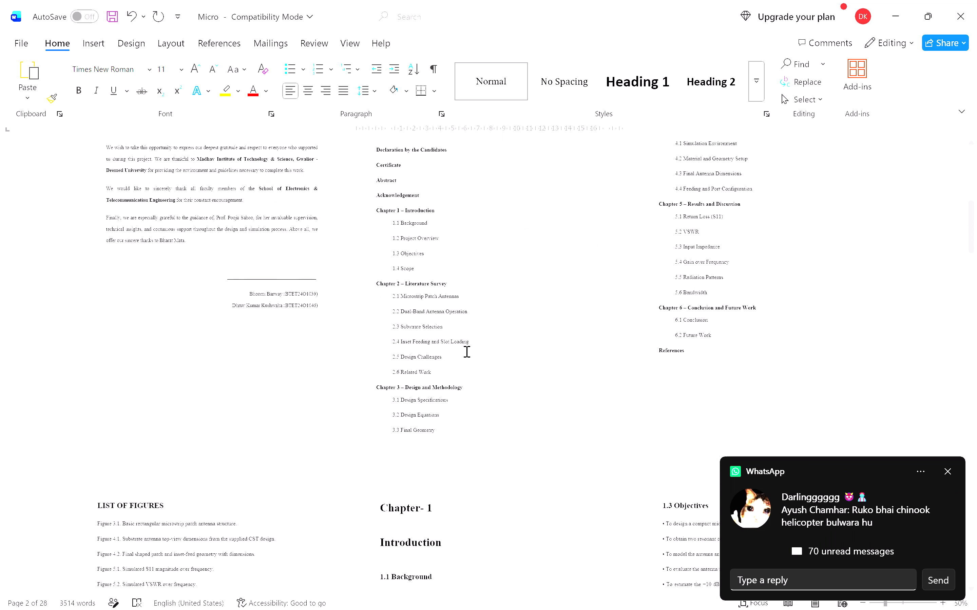
scroll(422, 337, down, 2)
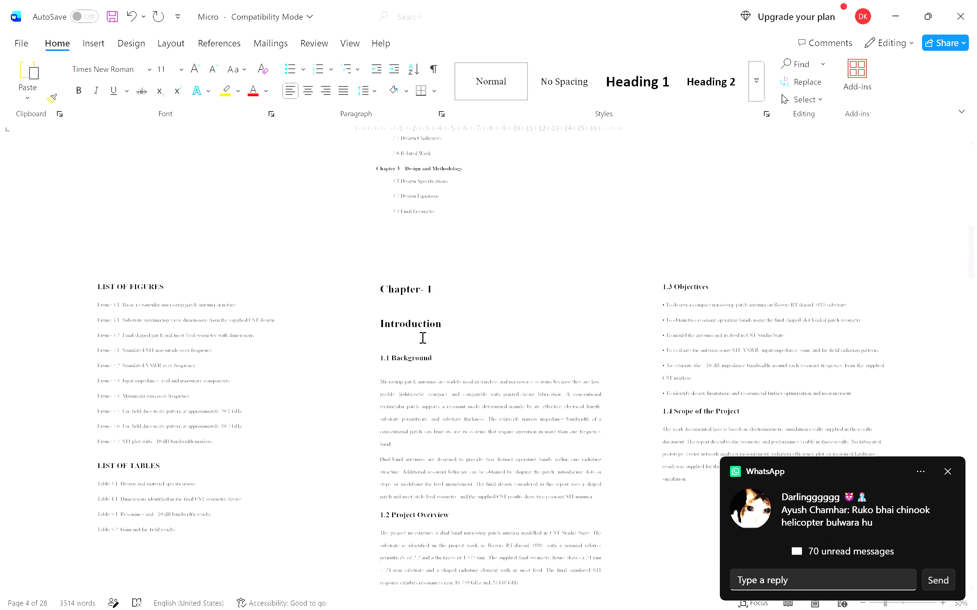
scroll(422, 337, up, 3)
scroll(422, 337, down, 1)
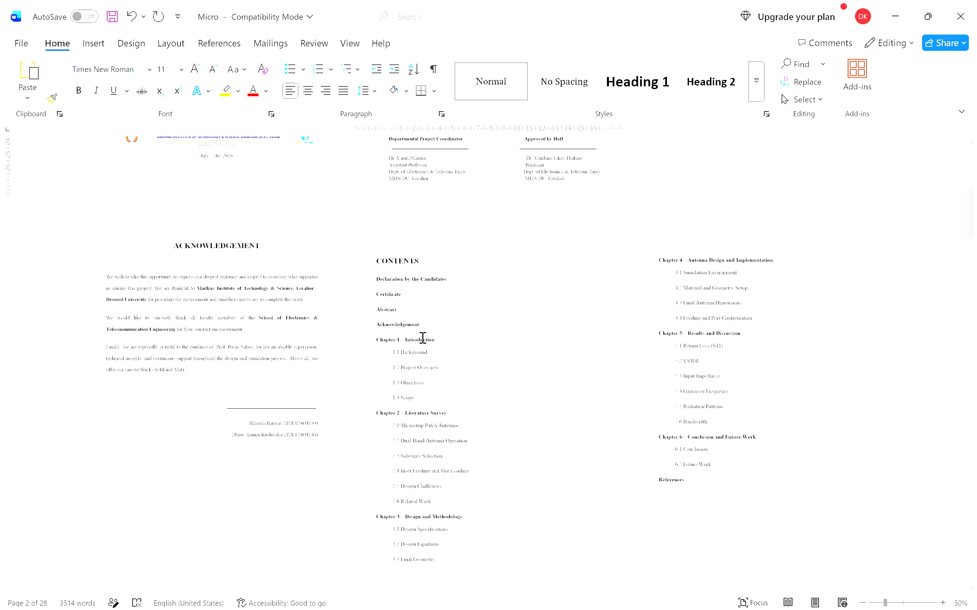
scroll(422, 337, down, 1)
scroll(366, 239, up, 1)
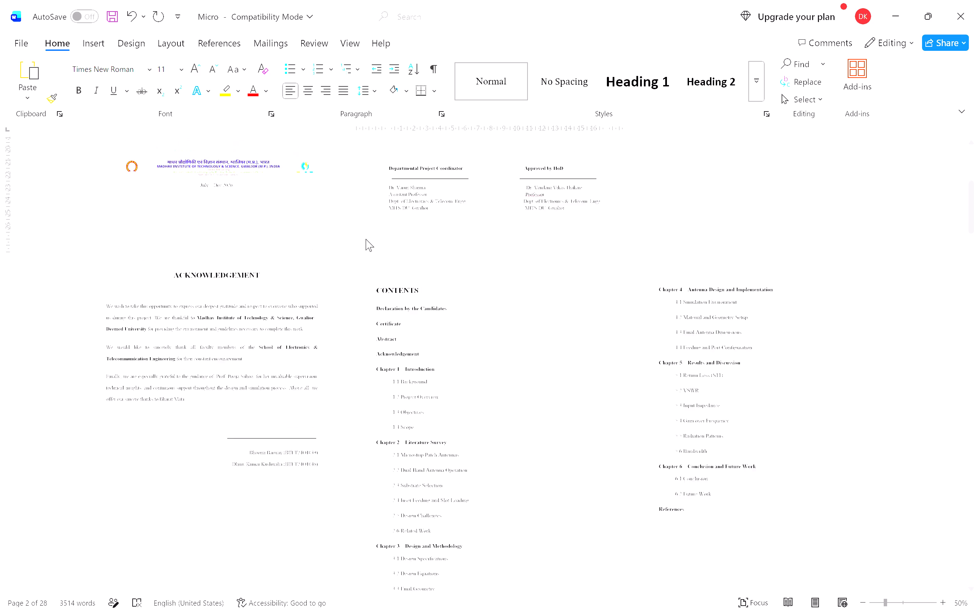
scroll(366, 239, up, 1)
scroll(381, 275, down, 1)
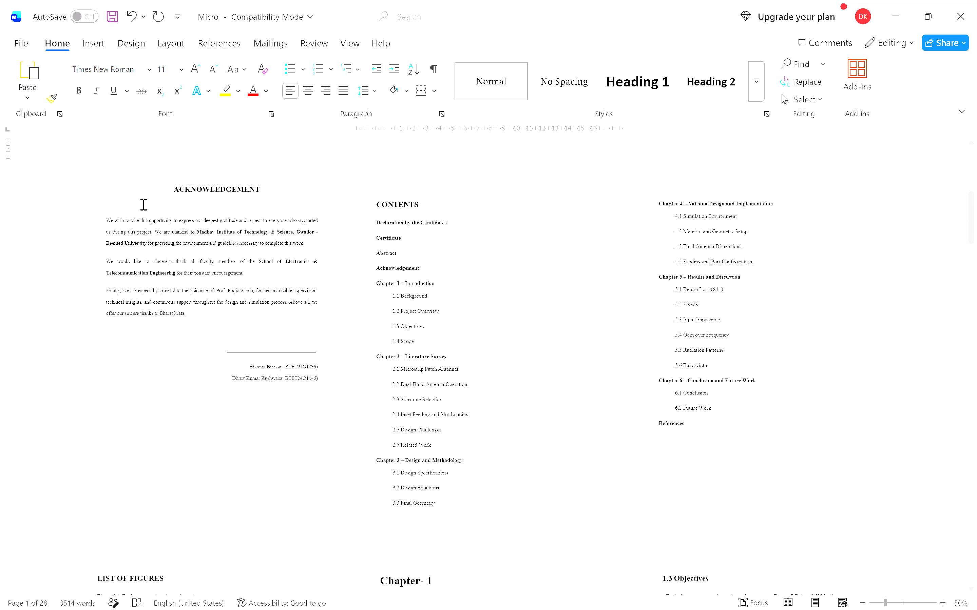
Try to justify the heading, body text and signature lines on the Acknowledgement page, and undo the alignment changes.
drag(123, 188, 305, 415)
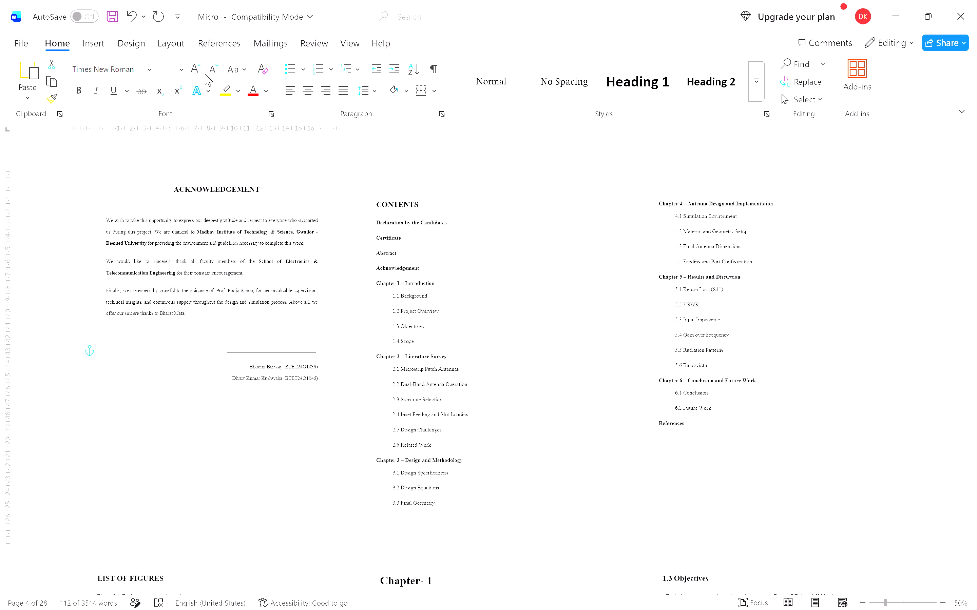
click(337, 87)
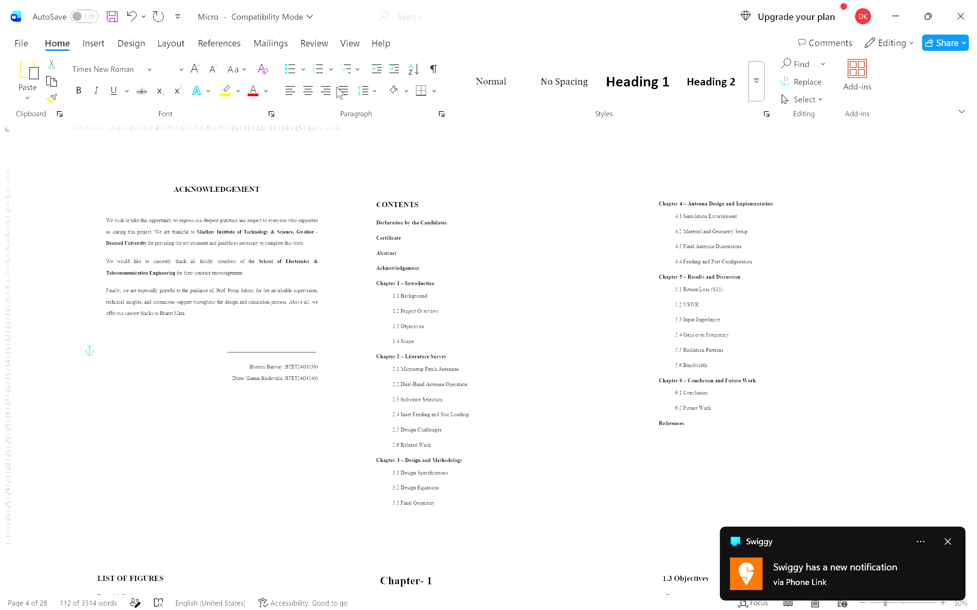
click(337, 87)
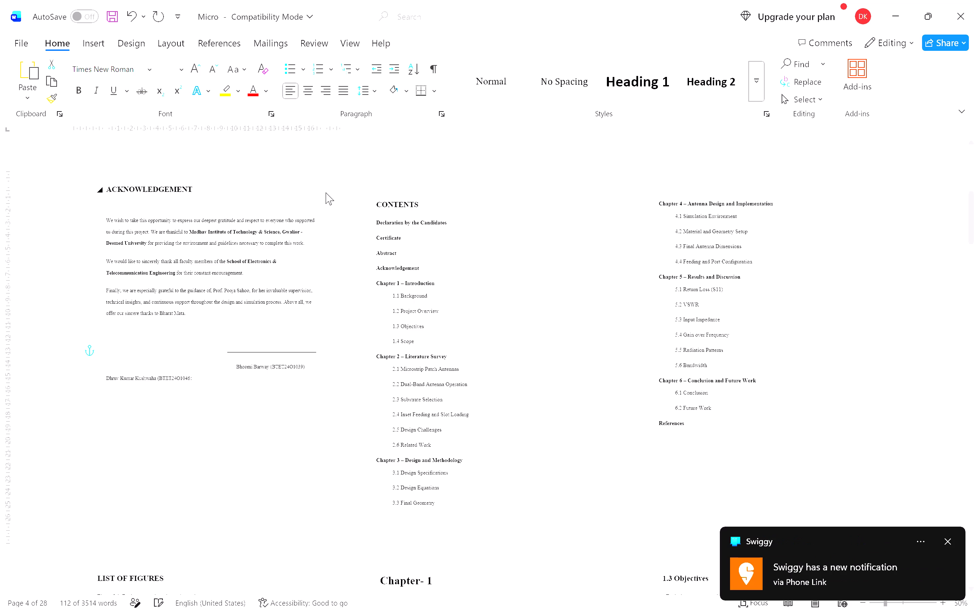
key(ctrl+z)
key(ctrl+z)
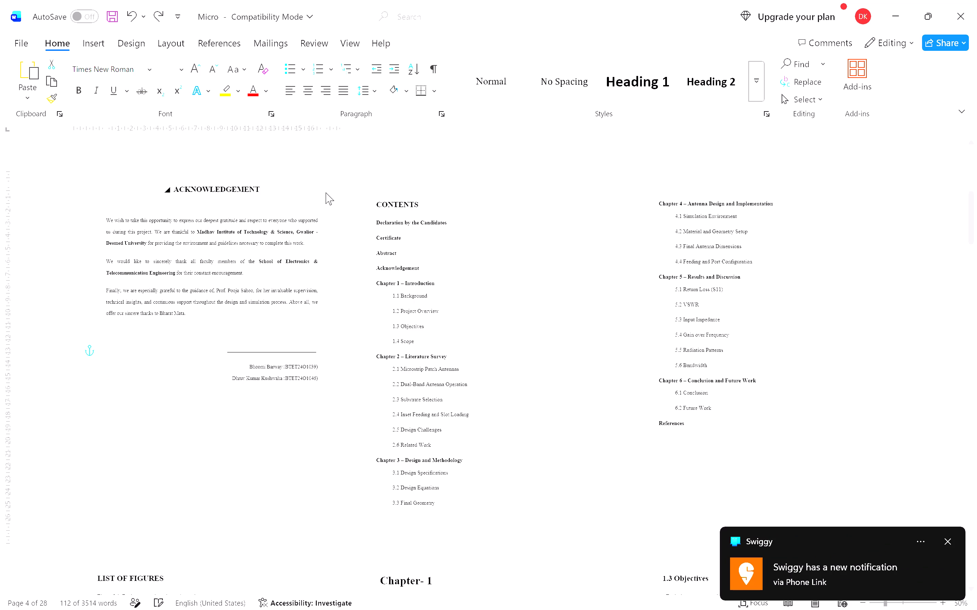
Switch to the First four document and examine the layout of its Abstract and Acknowledgement pages.
click(274, 299)
key(alt+Tab)
scroll(559, 327, up, 1)
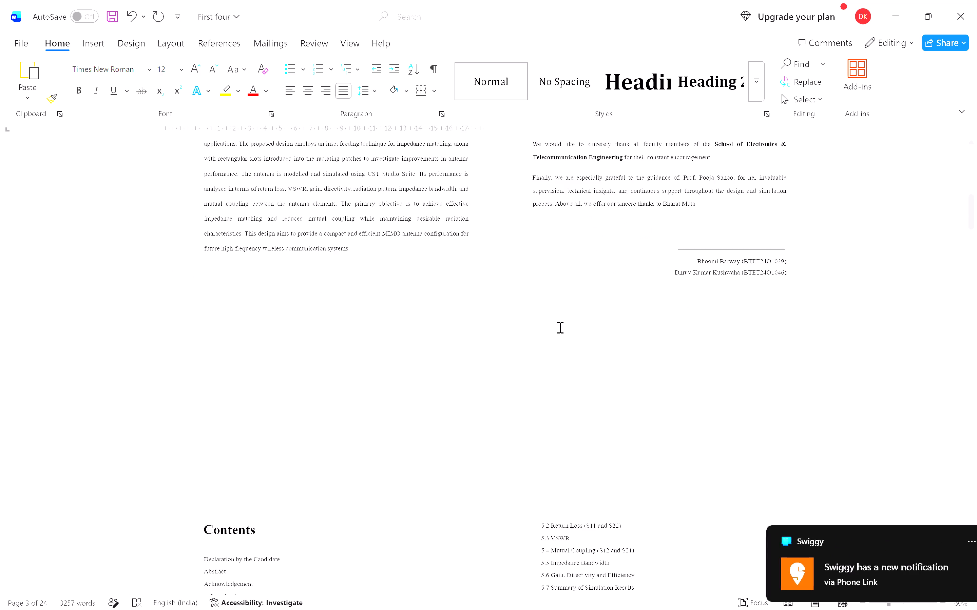
Copy the ACKNOWLEDGEMENT heading, body text and signature block in First four.
scroll(559, 327, up, 1)
drag(581, 210, 774, 437)
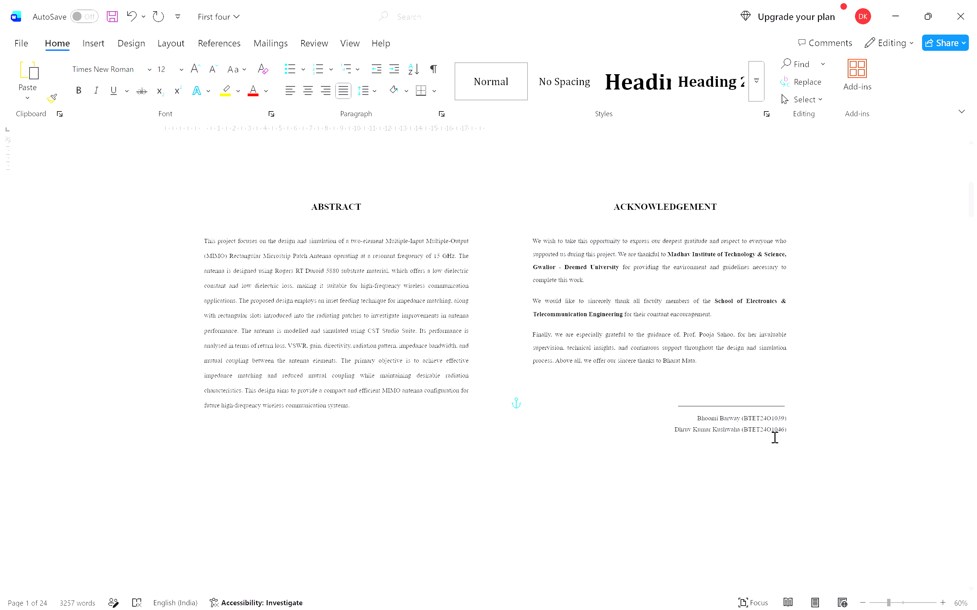
drag(774, 437, 780, 448)
click(785, 447)
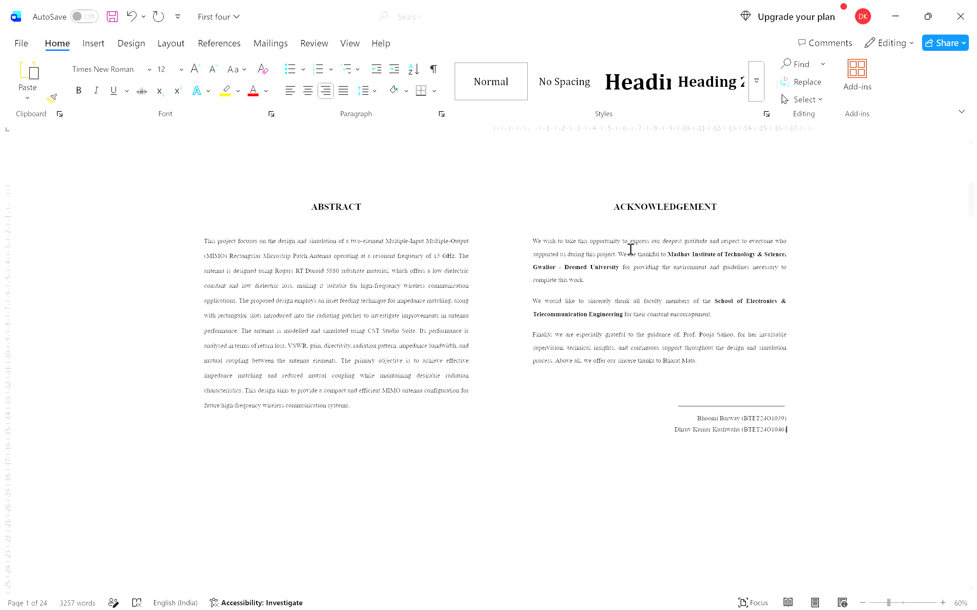
drag(613, 206, 796, 429)
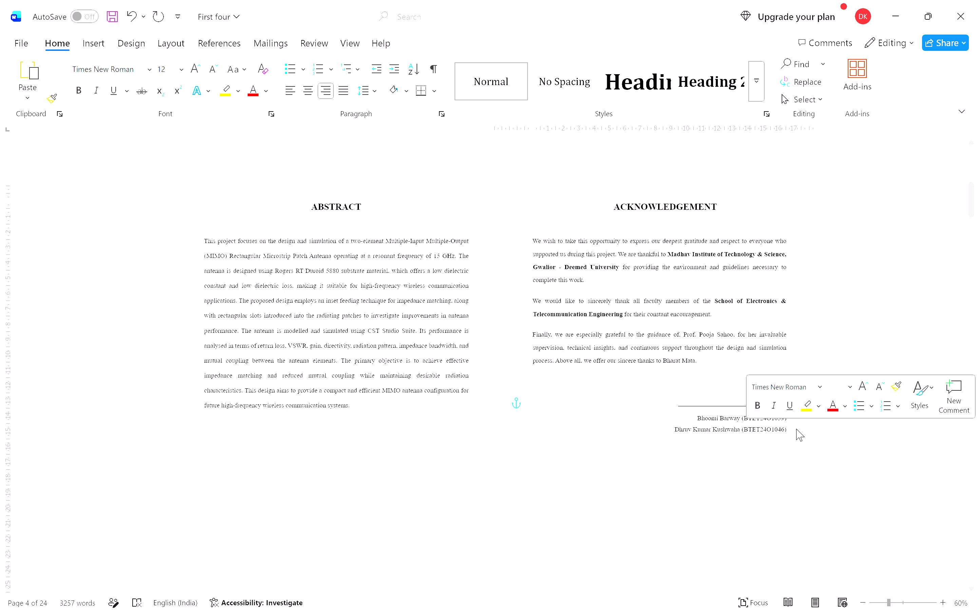
key(ctrl+c)
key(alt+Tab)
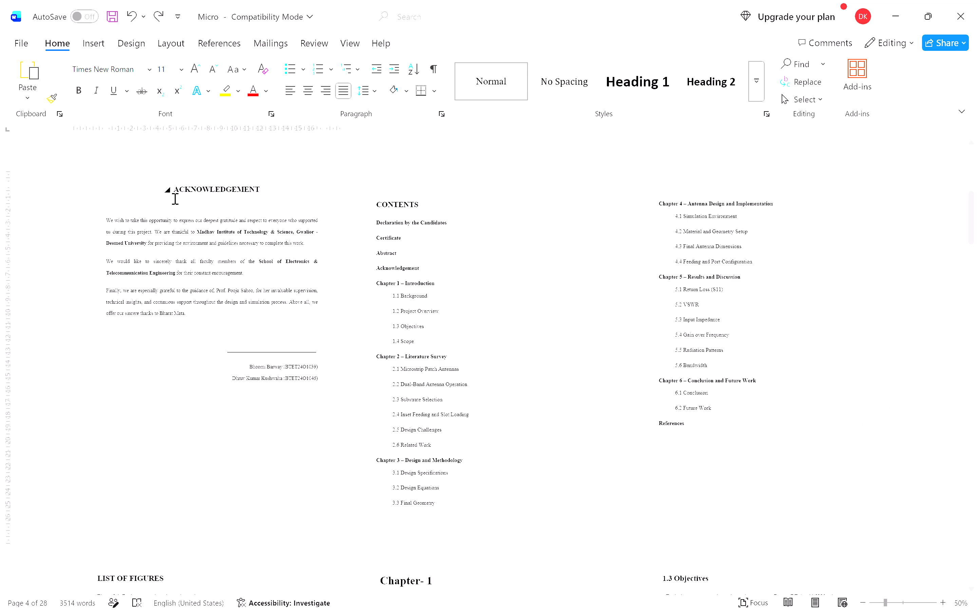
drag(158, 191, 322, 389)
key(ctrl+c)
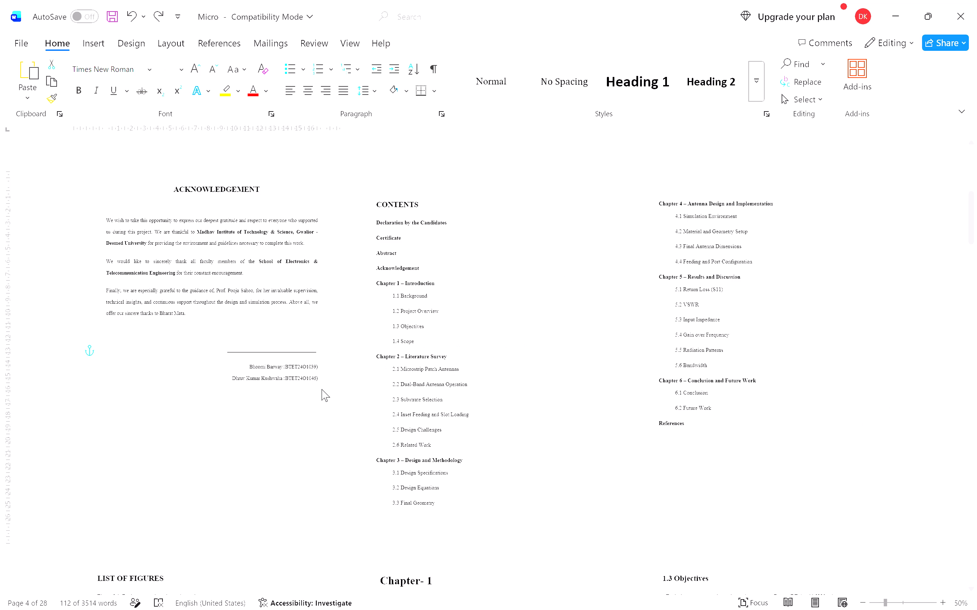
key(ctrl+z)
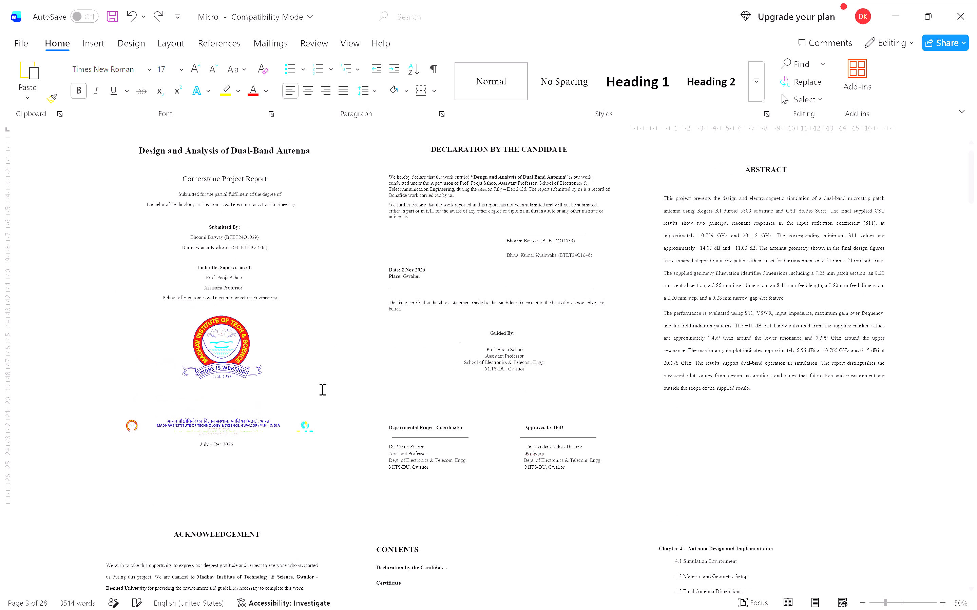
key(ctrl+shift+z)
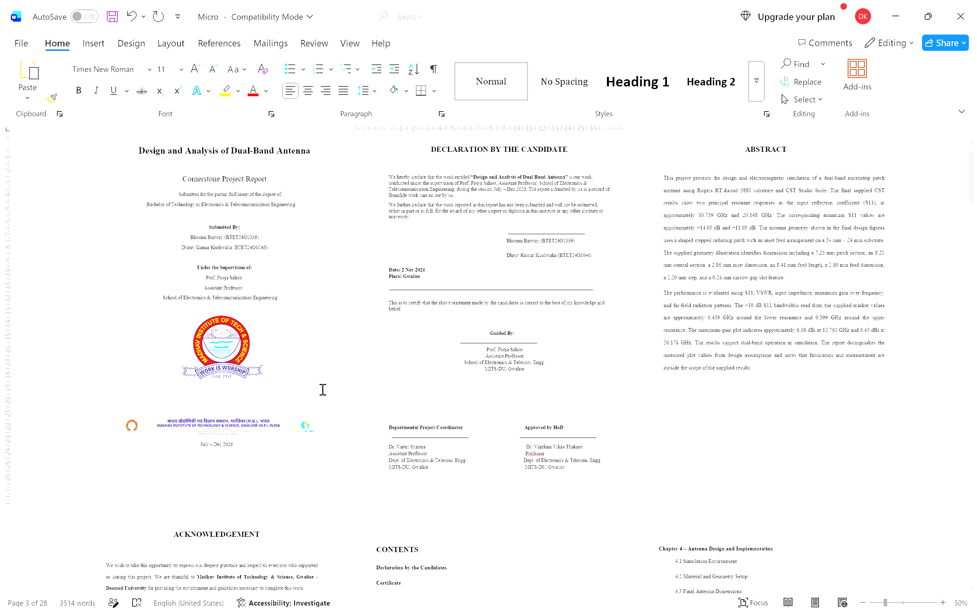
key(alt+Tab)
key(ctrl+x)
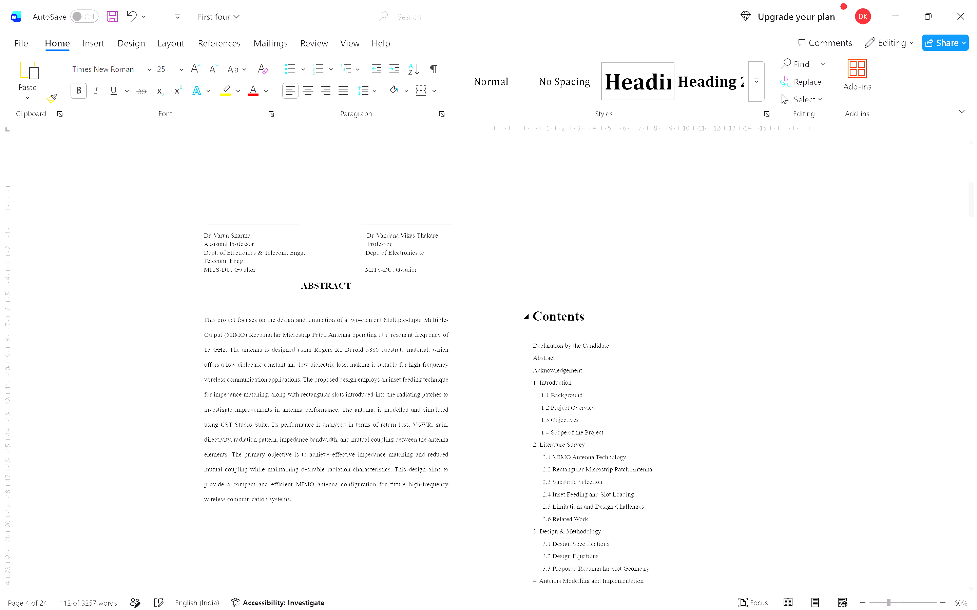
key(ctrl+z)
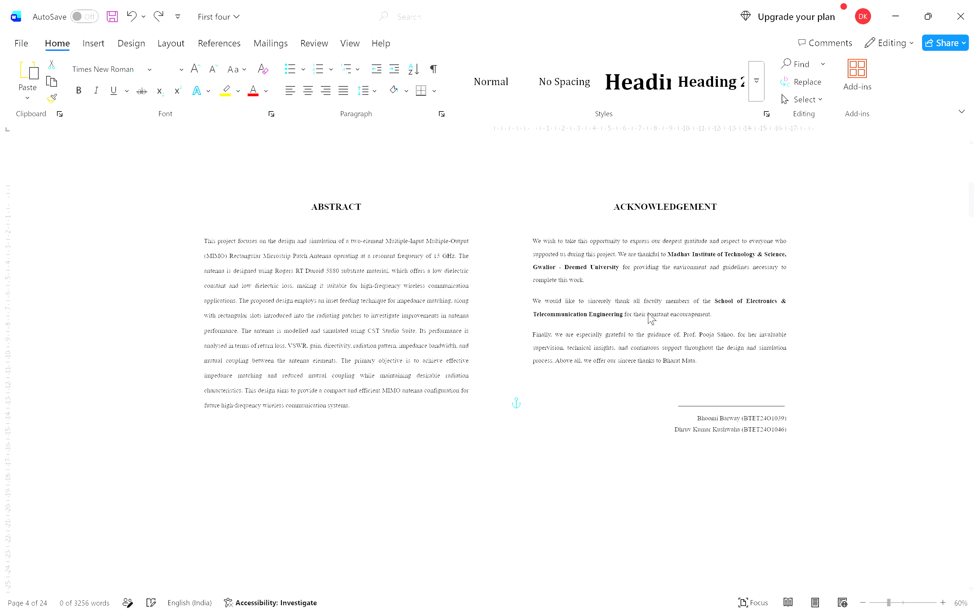
Copy the selected acknowledgement in First four again and paste it over the ACKNOWLEDGEMENT heading, text and signature block in Micro.
key(ctrl+c)
key(alt+Tab)
scroll(266, 328, down, 3)
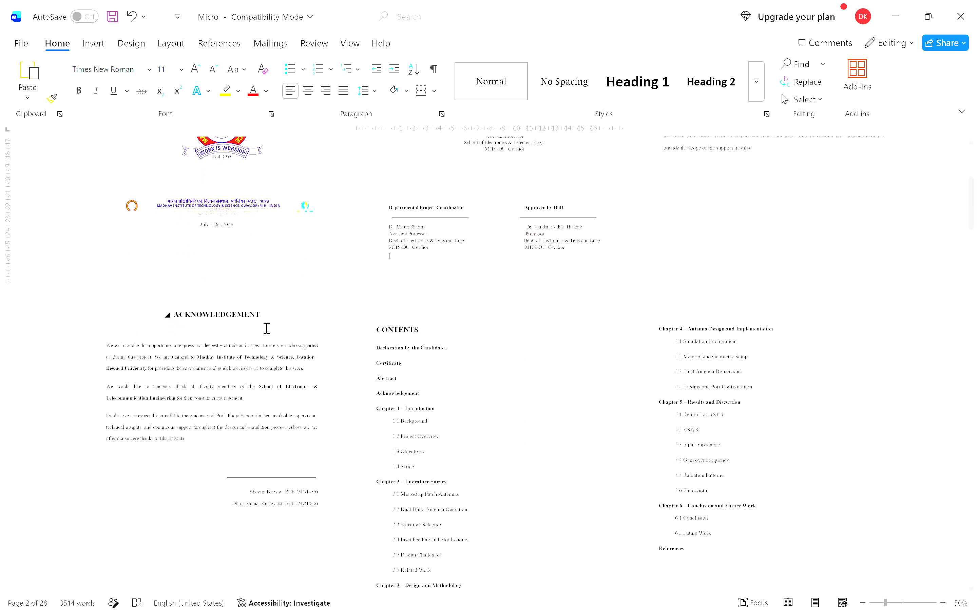
drag(147, 306, 313, 507)
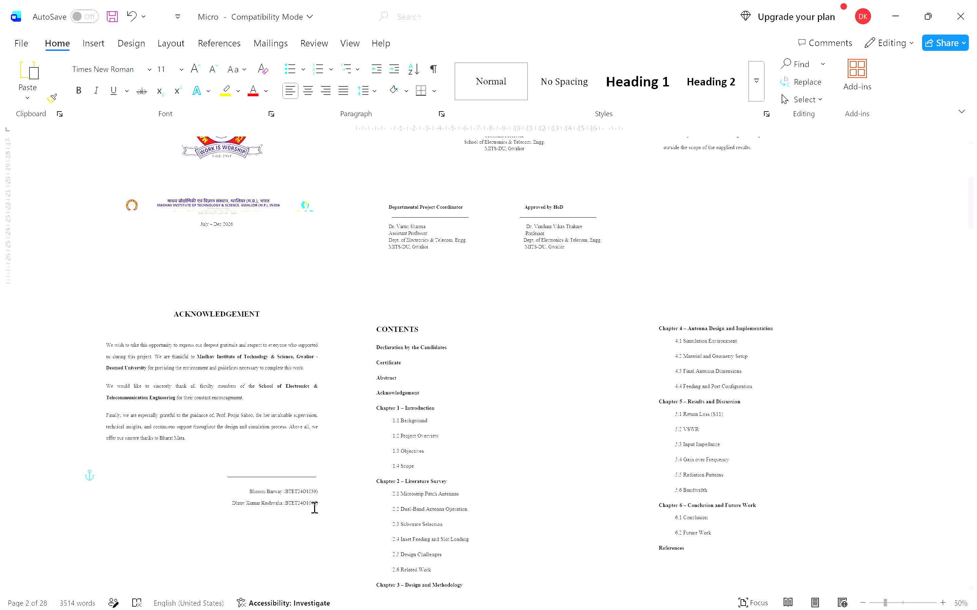
drag(313, 507, 320, 509)
key(ctrl+v)
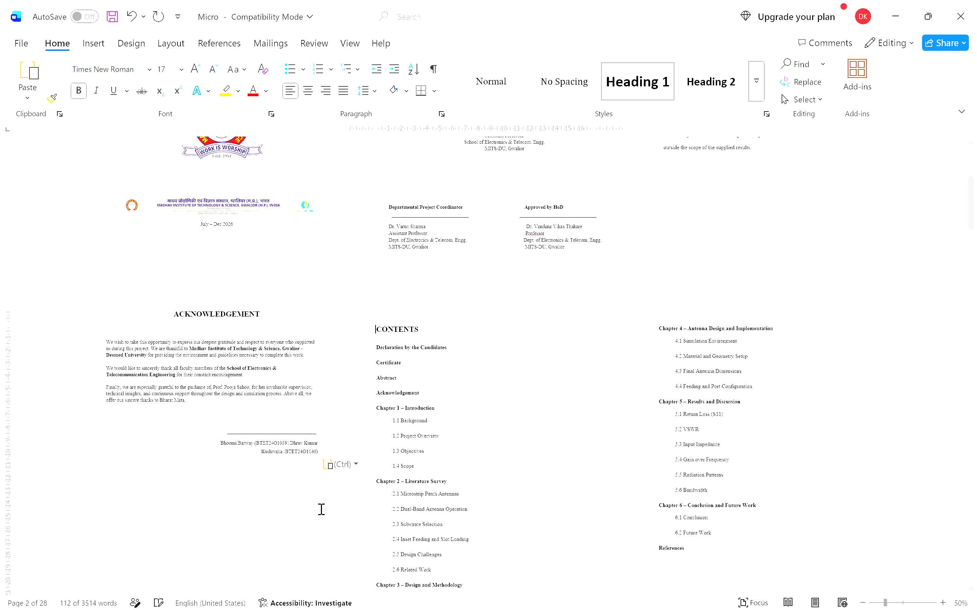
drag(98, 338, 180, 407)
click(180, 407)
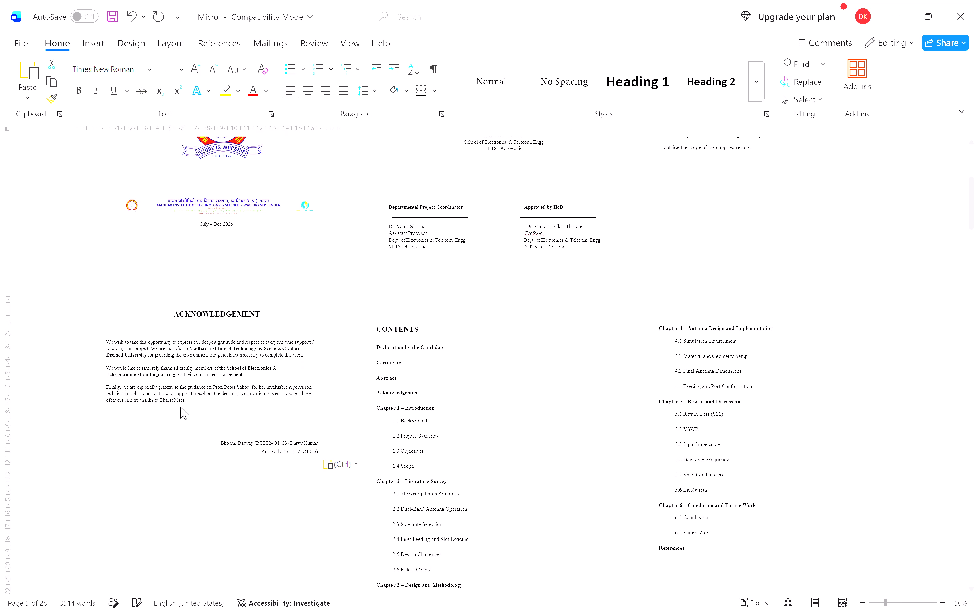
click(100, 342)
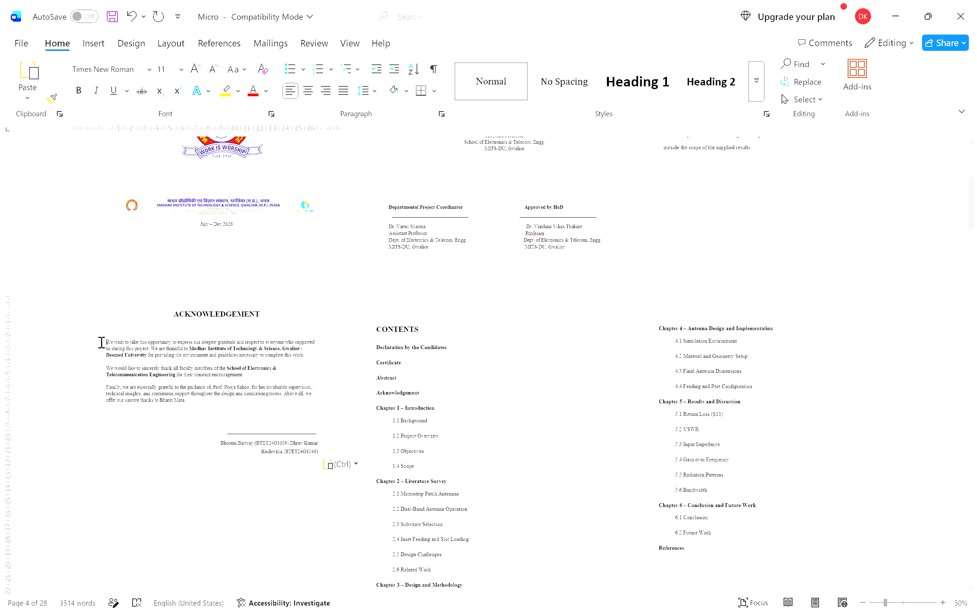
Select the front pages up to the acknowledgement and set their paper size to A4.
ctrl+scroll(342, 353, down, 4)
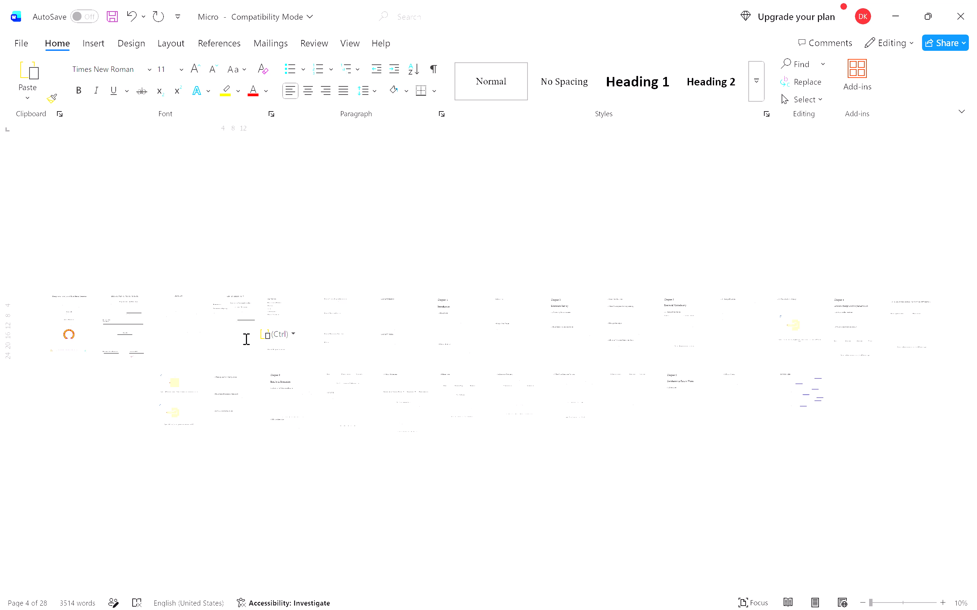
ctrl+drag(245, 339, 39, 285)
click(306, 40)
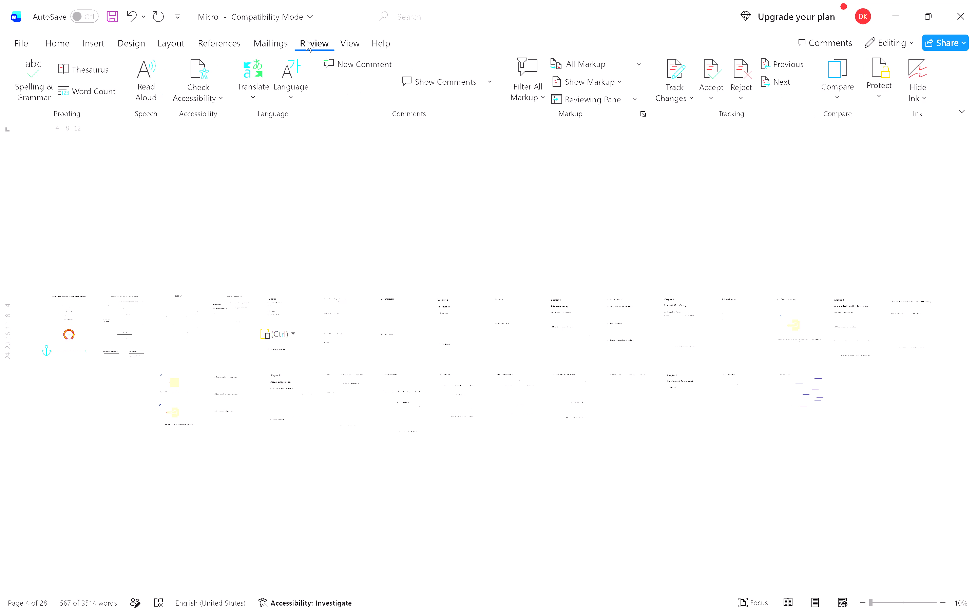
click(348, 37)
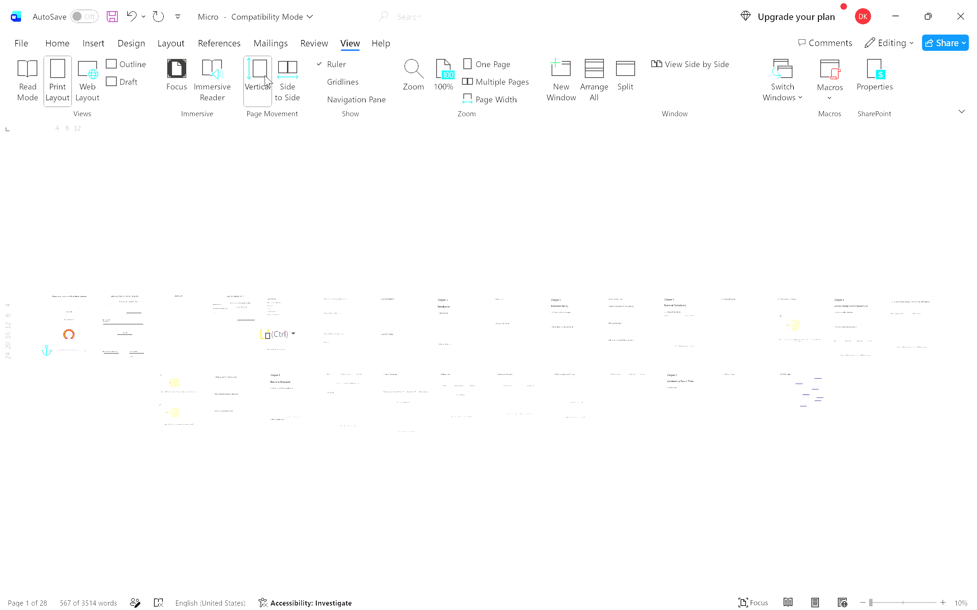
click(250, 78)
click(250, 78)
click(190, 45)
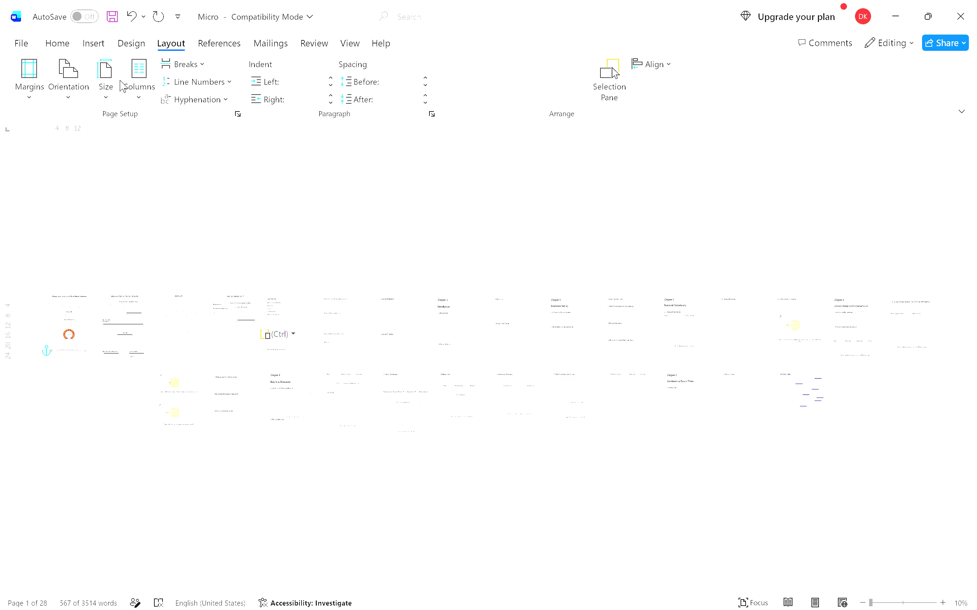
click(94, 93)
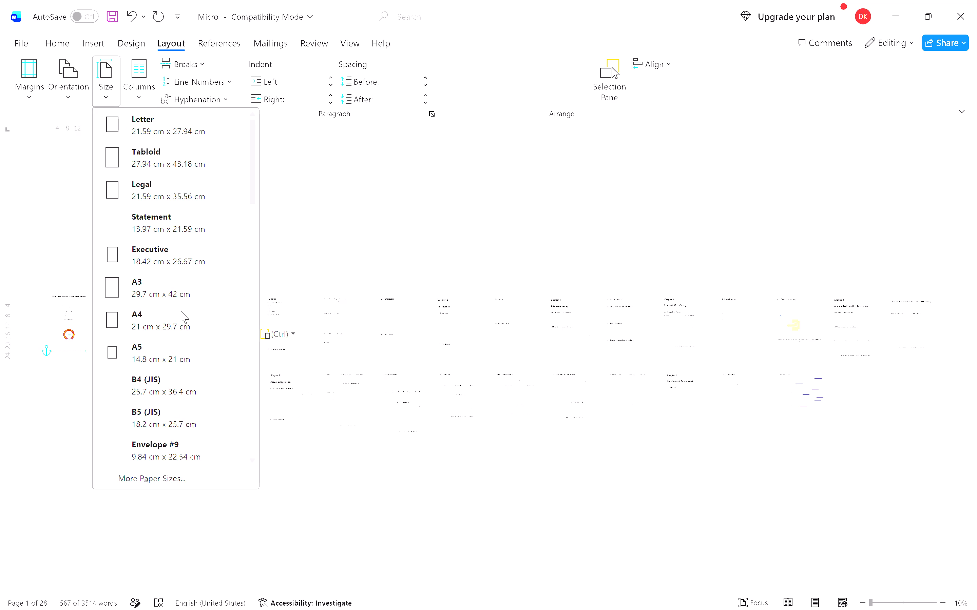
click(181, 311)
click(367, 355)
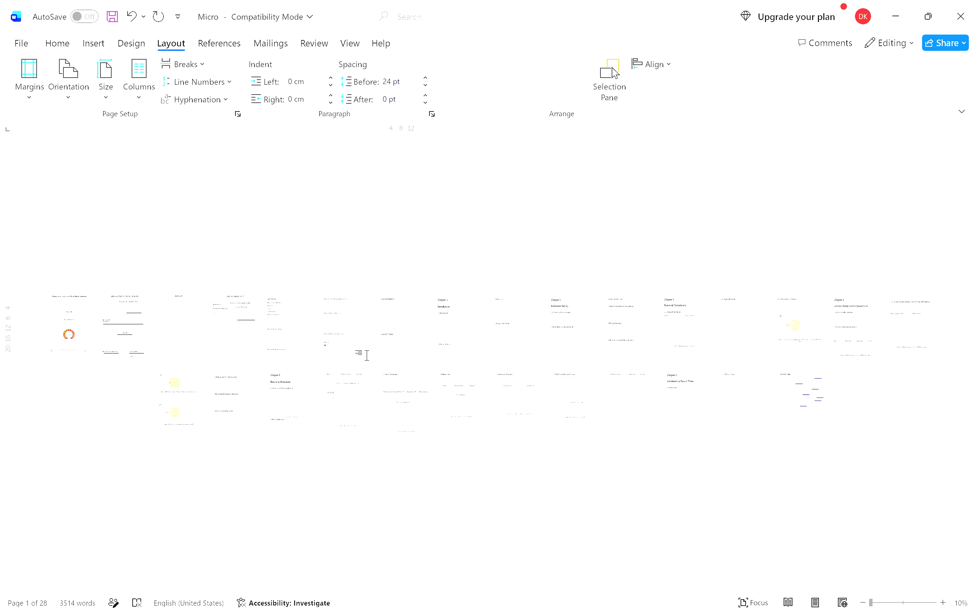
Set the paper size of the entire Micro document to A4.
key(ctrl+a)
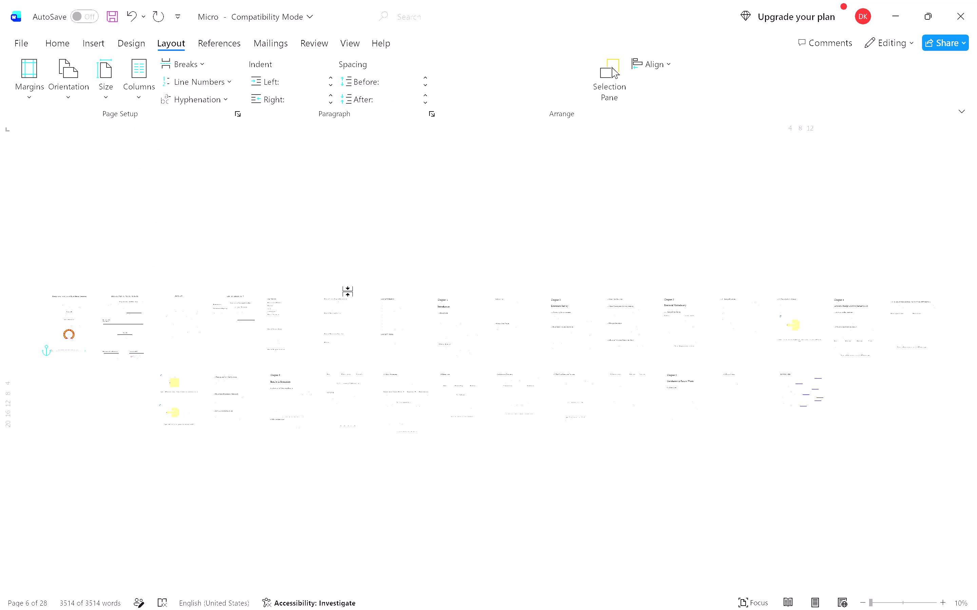
click(109, 71)
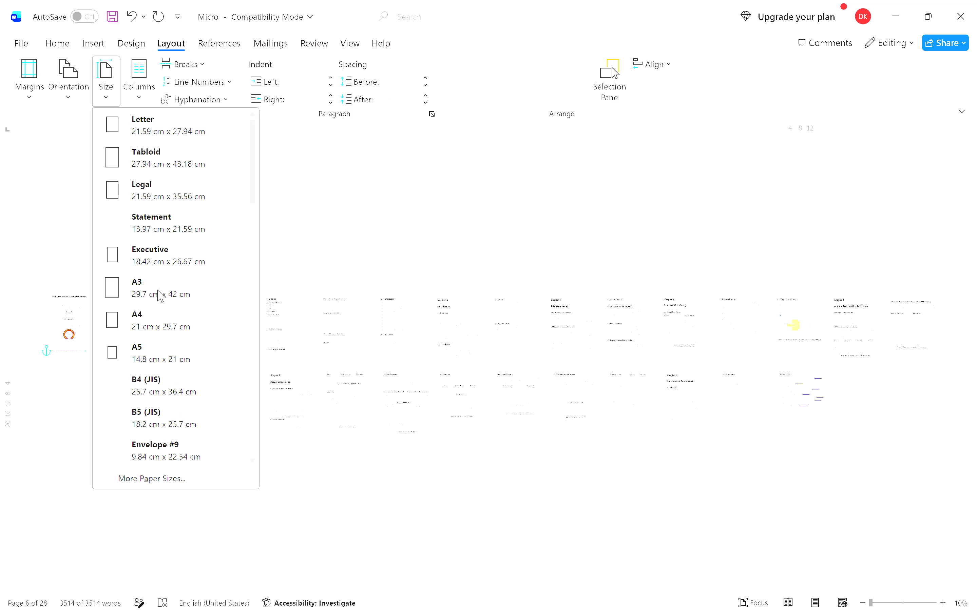
click(158, 306)
click(293, 423)
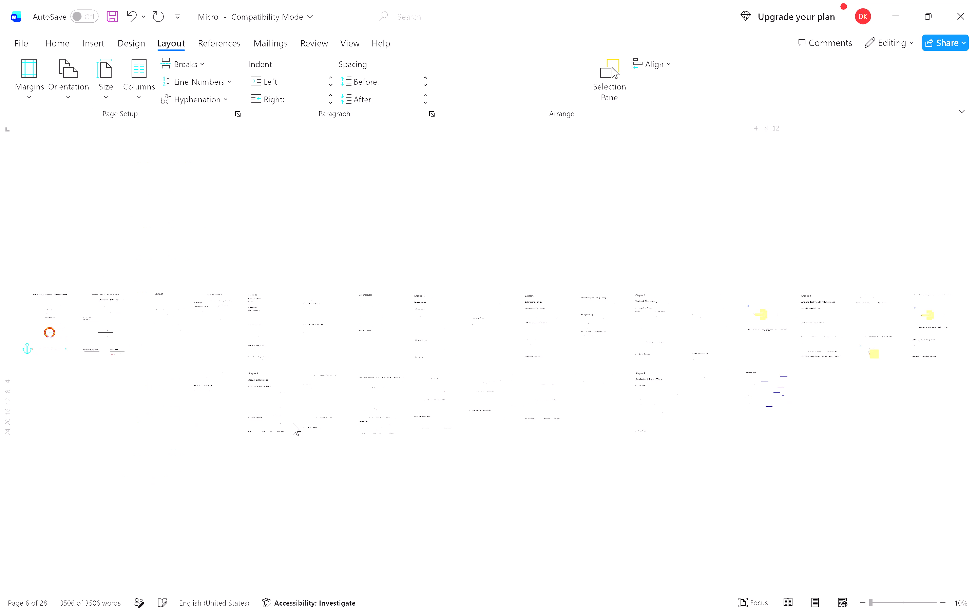
Review the page layout across Micro, focusing on the title, declaration, abstract and acknowledgement pages.
scroll(198, 304, down, 1)
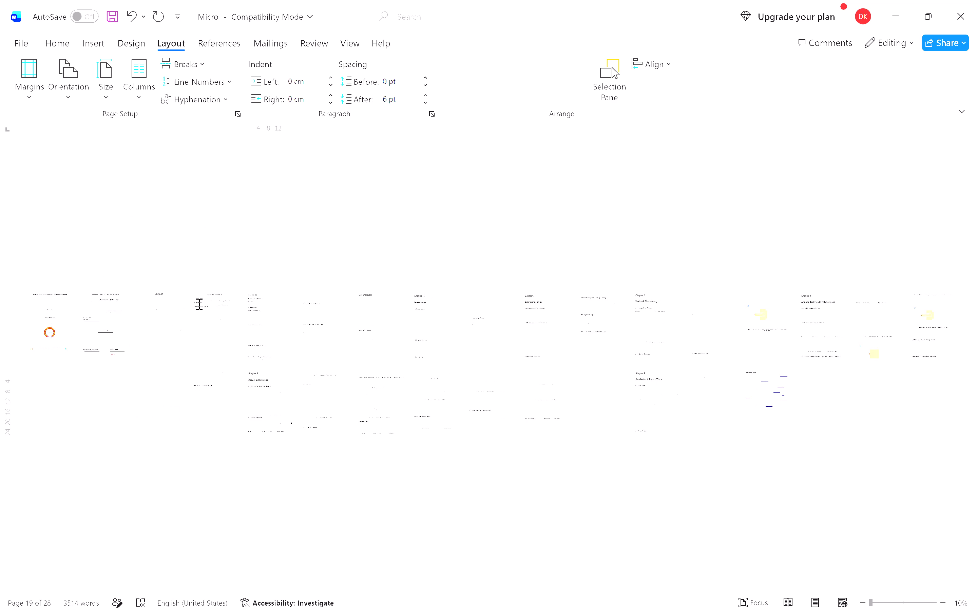
scroll(198, 304, down, 2)
click(319, 318)
scroll(319, 318, down, 1)
ctrl+scroll(319, 318, down, 2)
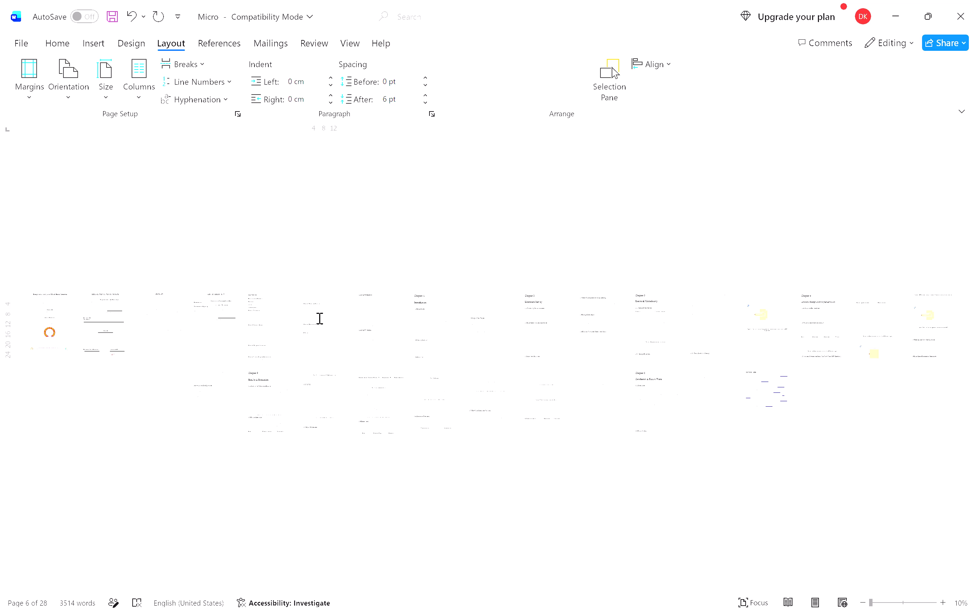
ctrl+scroll(319, 318, up, 1)
scroll(319, 318, up, 14)
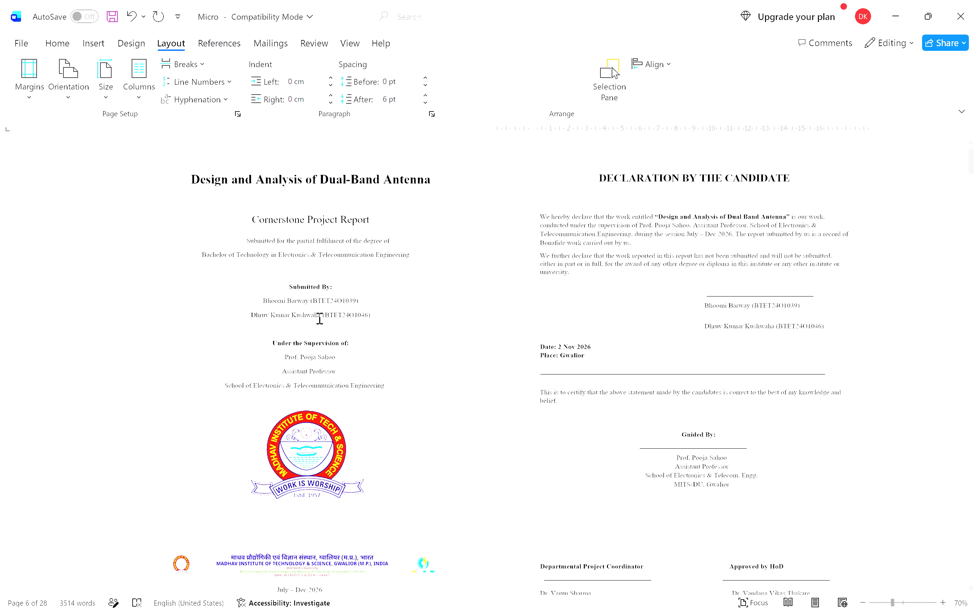
scroll(581, 316, down, 1)
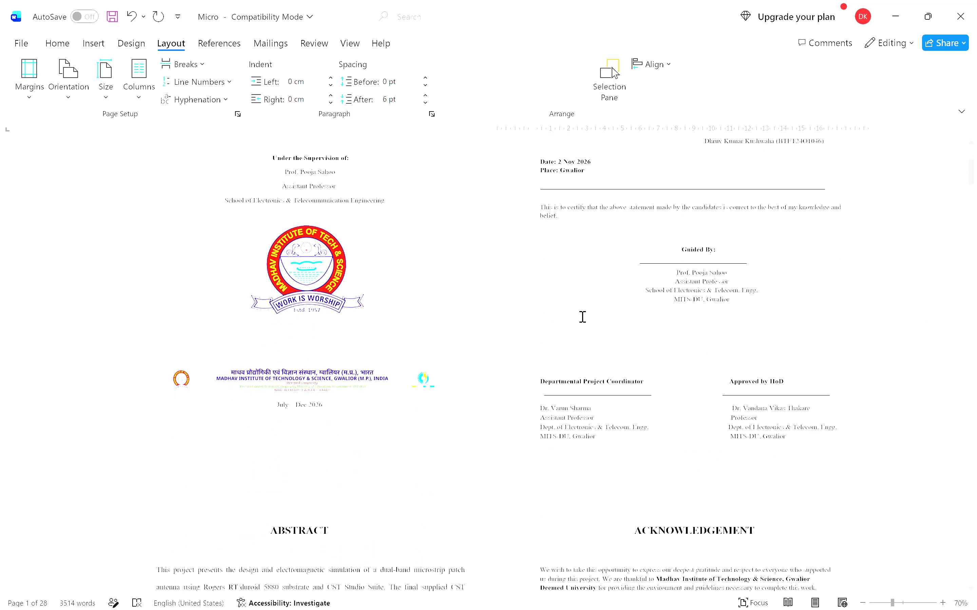
scroll(581, 316, down, 3)
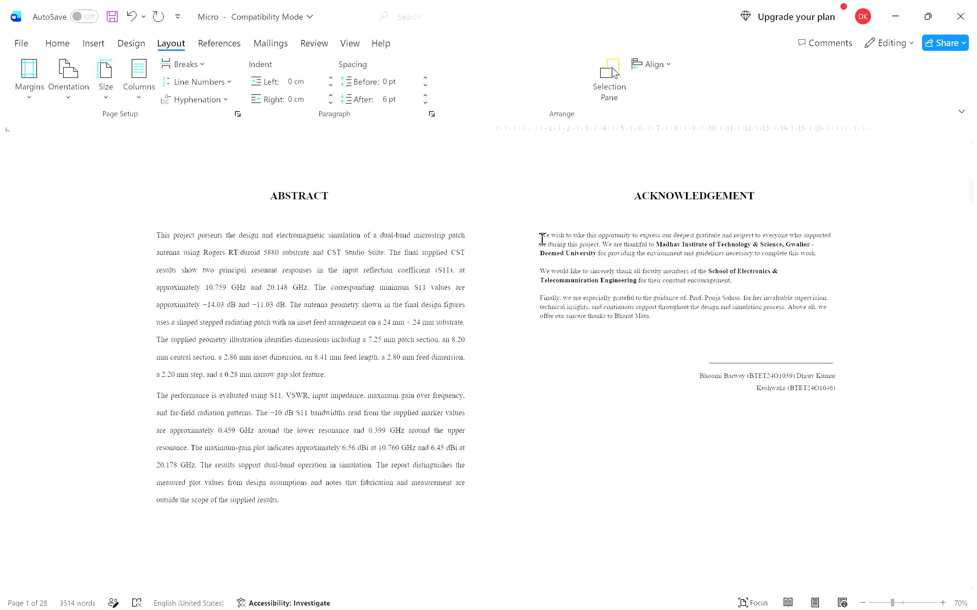
Set the acknowledgement's body paragraphs to 2.0 line spacing and justify them.
drag(539, 236, 682, 324)
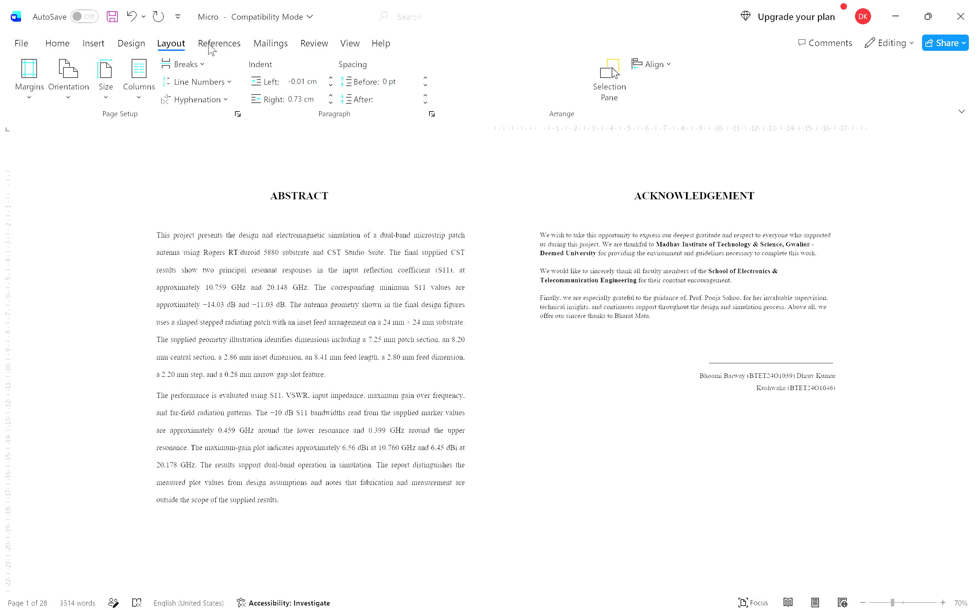
drag(76, 42, 66, 42)
click(66, 42)
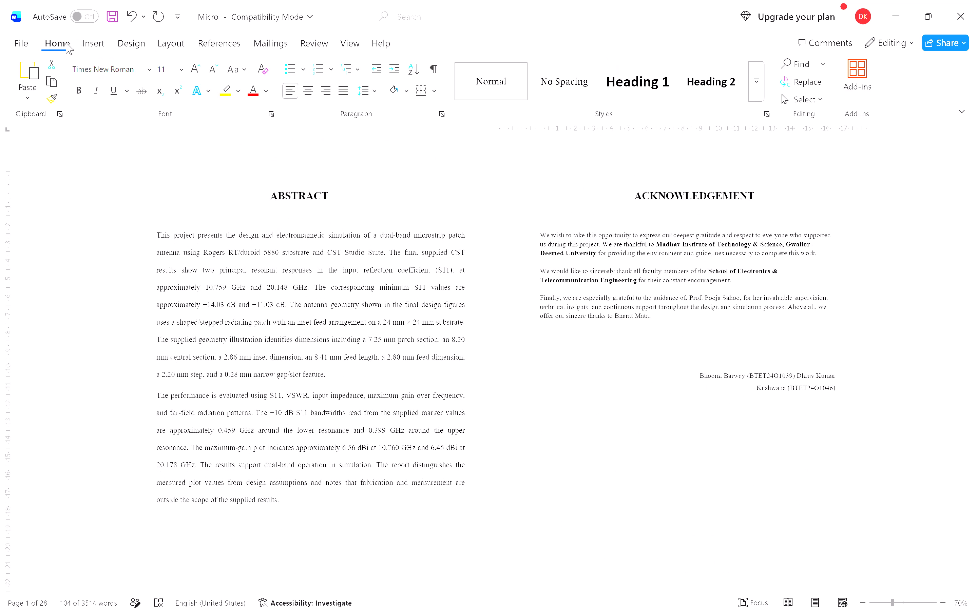
click(366, 89)
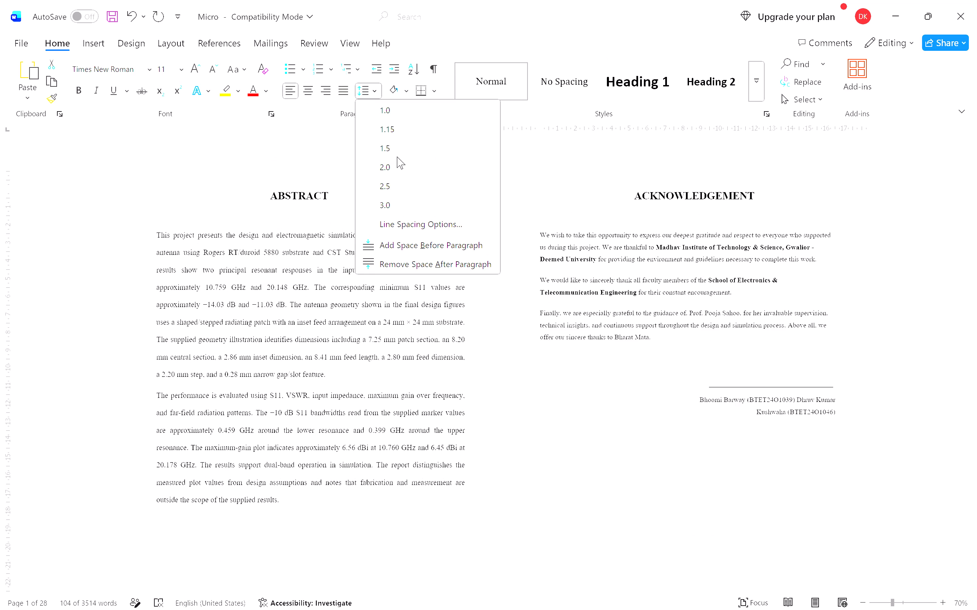
click(416, 160)
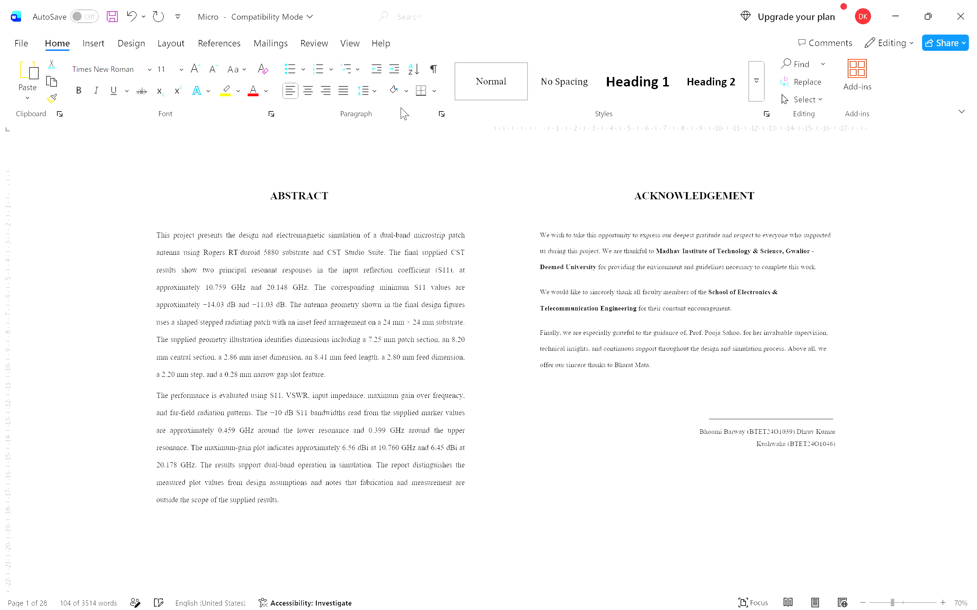
click(336, 93)
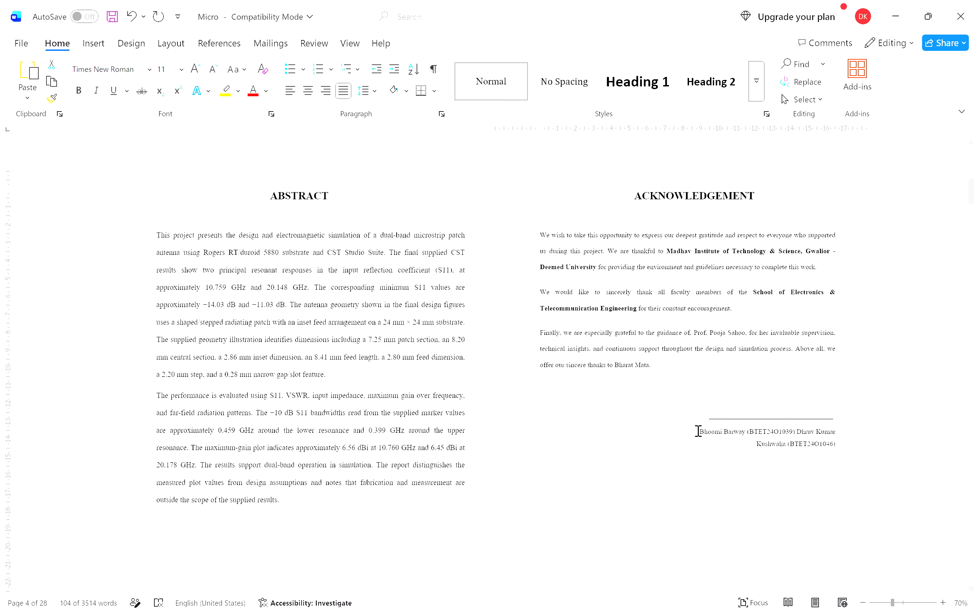
Right-align the two candidate names below the acknowledgement's signature line and put each name with its roll number on its own line.
drag(697, 430, 859, 445)
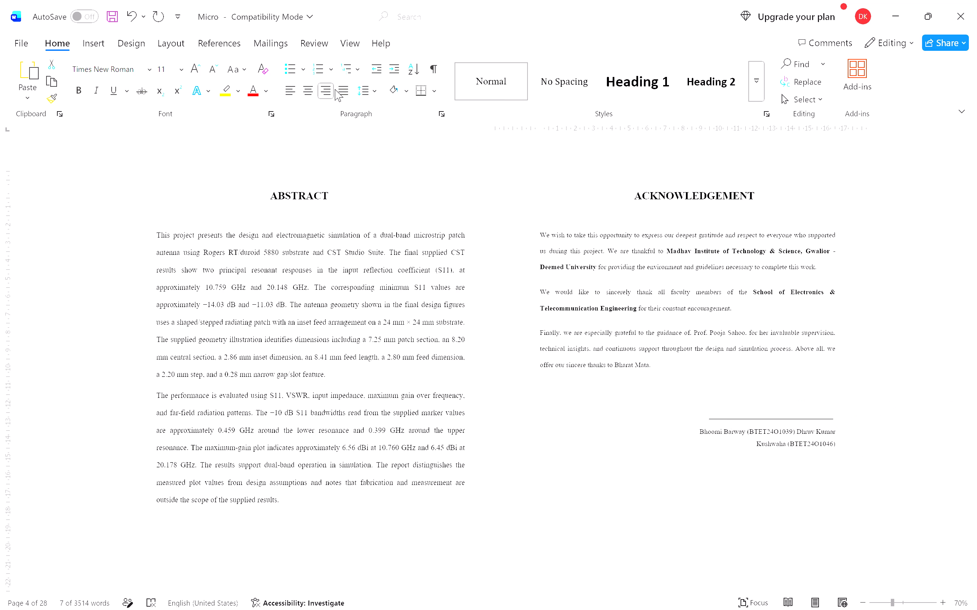
click(796, 433)
key(Return)
key(BackSpace)
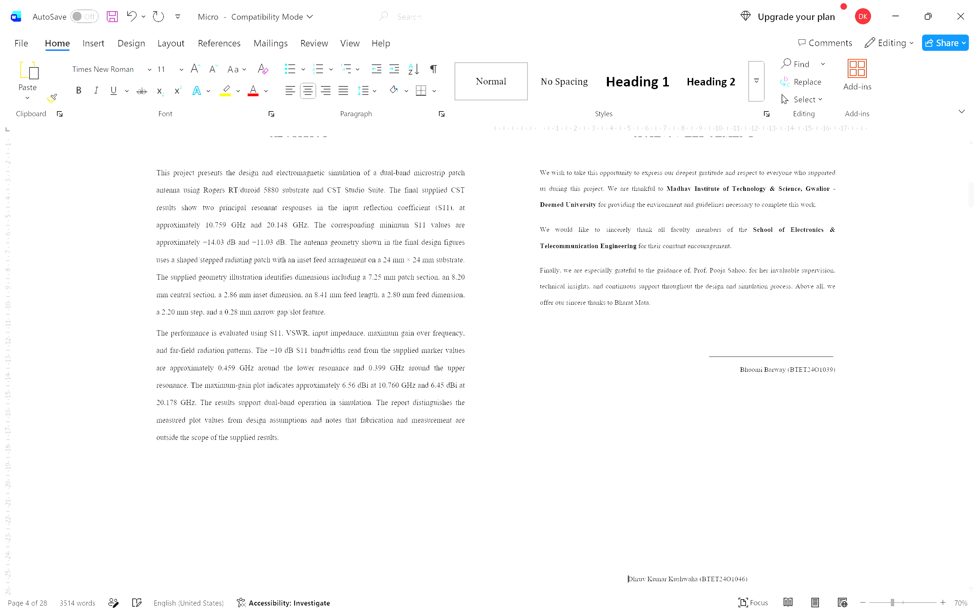
key(BackSpace)
key(BackSpace)
key(Tab)
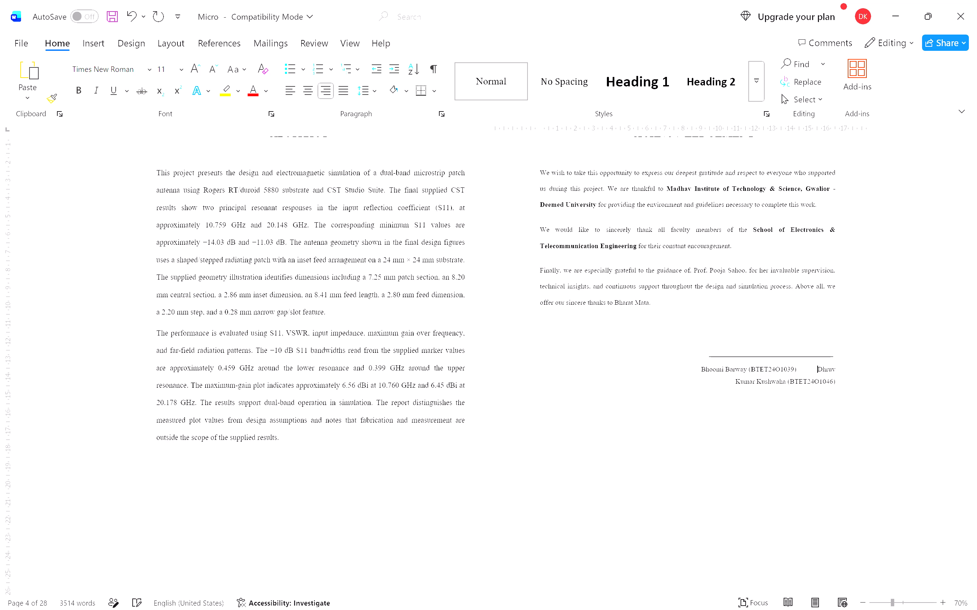
key(Tab)
key(Up)
key(Right)
key(BackSpace)
key(BackSpace)
key(BackSpace)
key(Tab)
key(Tab)
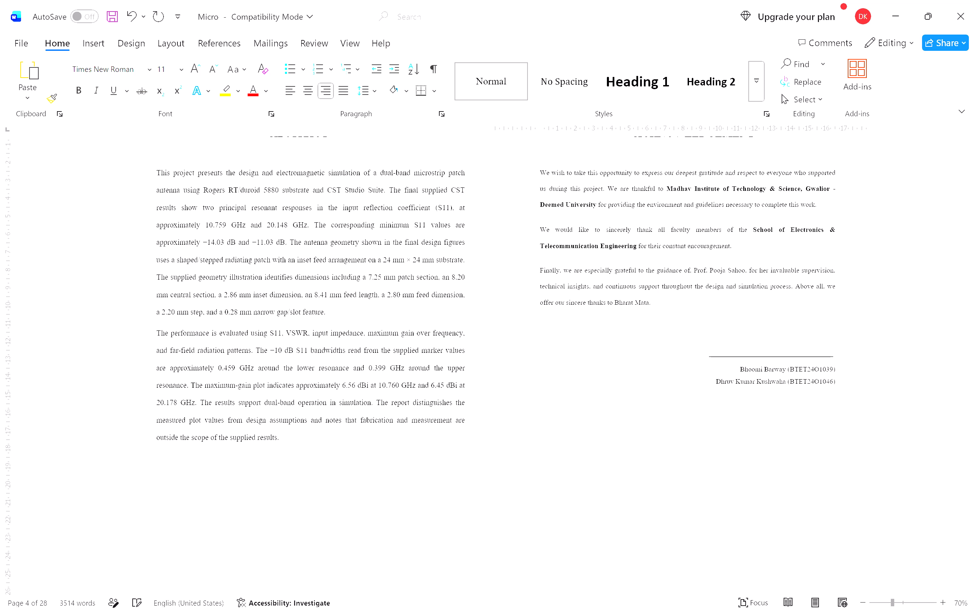
Review the page layout from the contents pages through the chapters to the references, checking gaps and split content.
scroll(880, 509, down, 2)
scroll(605, 353, down, 1)
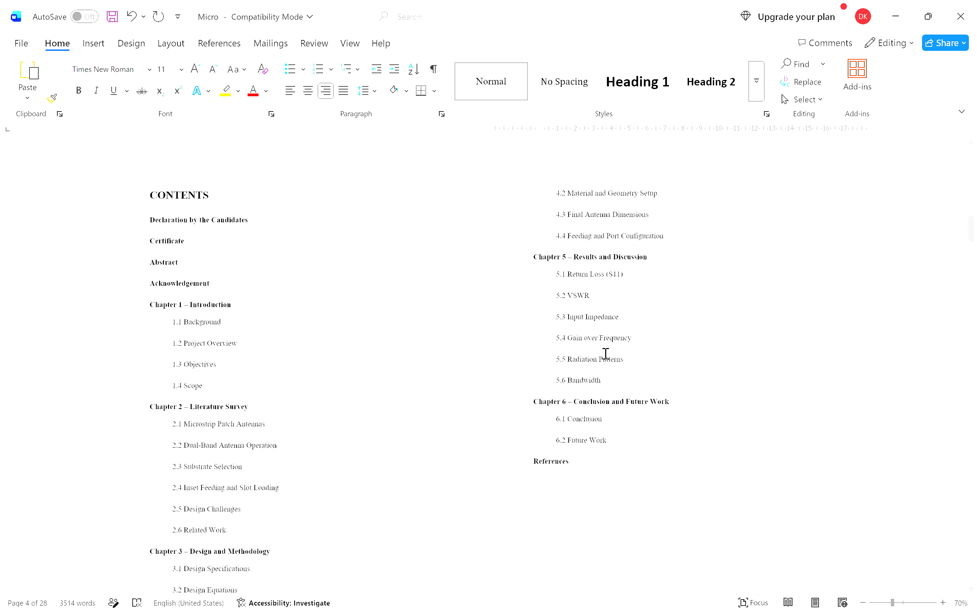
scroll(605, 353, down, 1)
scroll(605, 353, up, 2)
scroll(605, 353, down, 1)
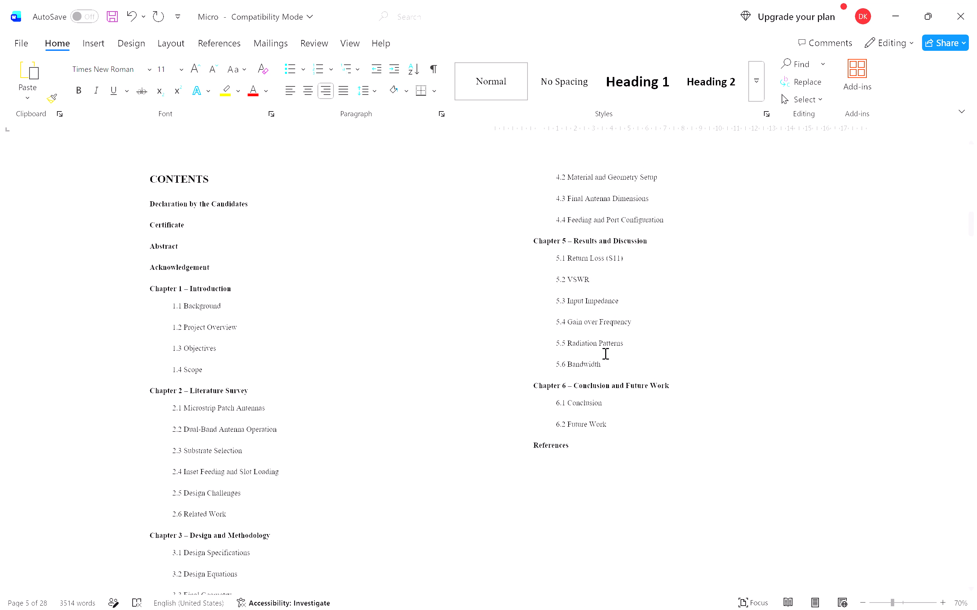
scroll(605, 353, down, 6)
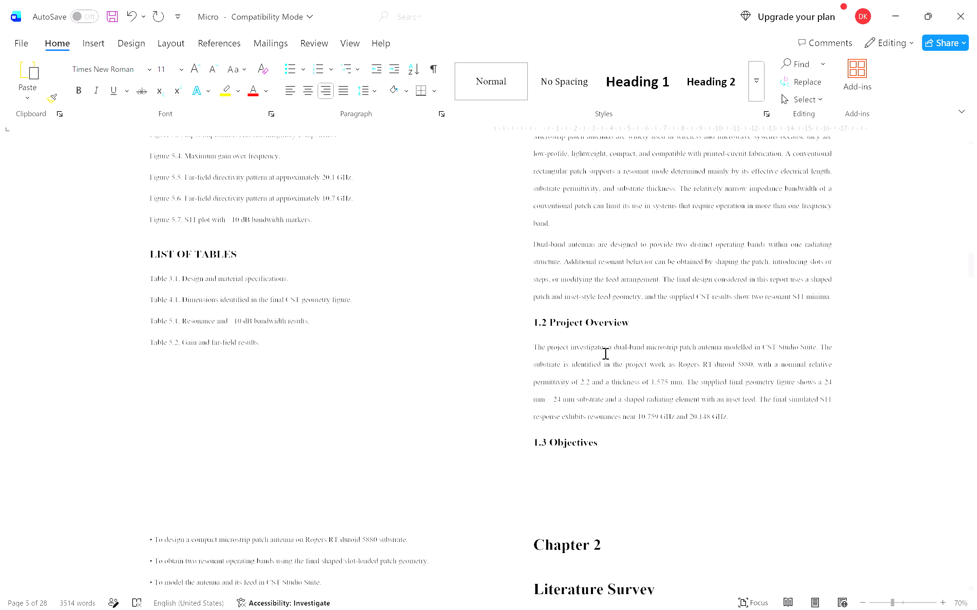
scroll(605, 353, down, 1)
ctrl+scroll(605, 353, down, 4)
scroll(605, 353, down, 3)
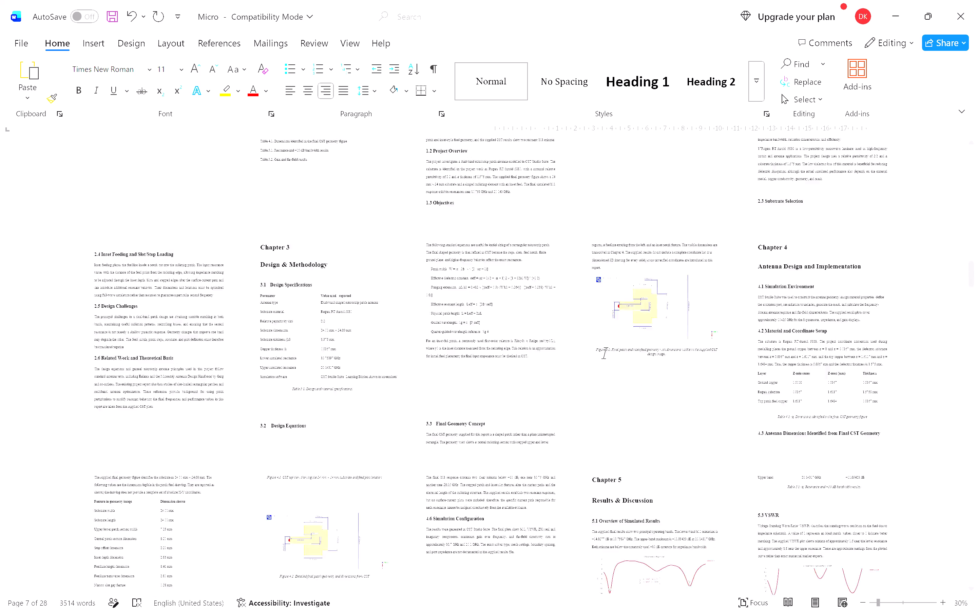
scroll(605, 353, down, 16)
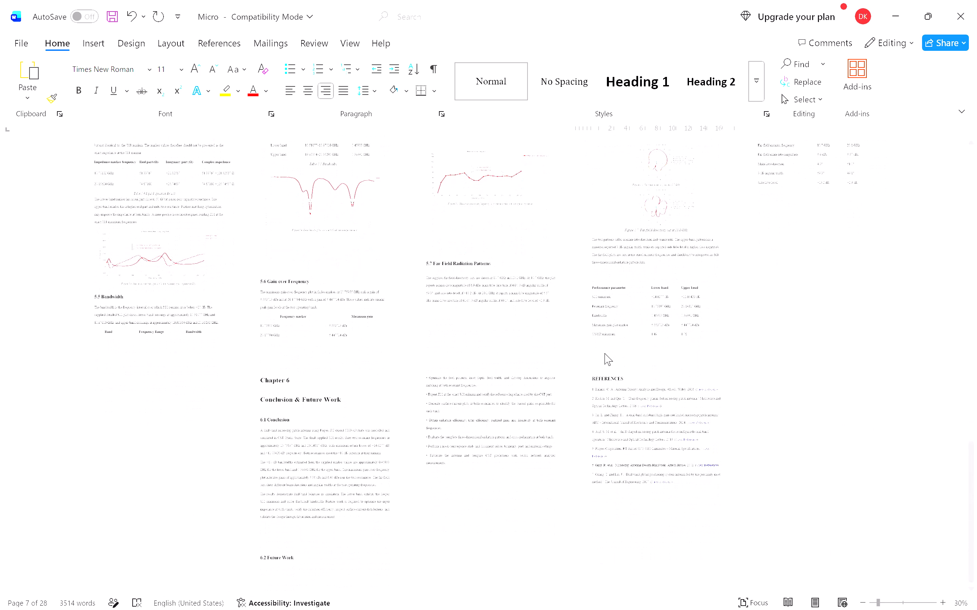
scroll(605, 353, down, 1)
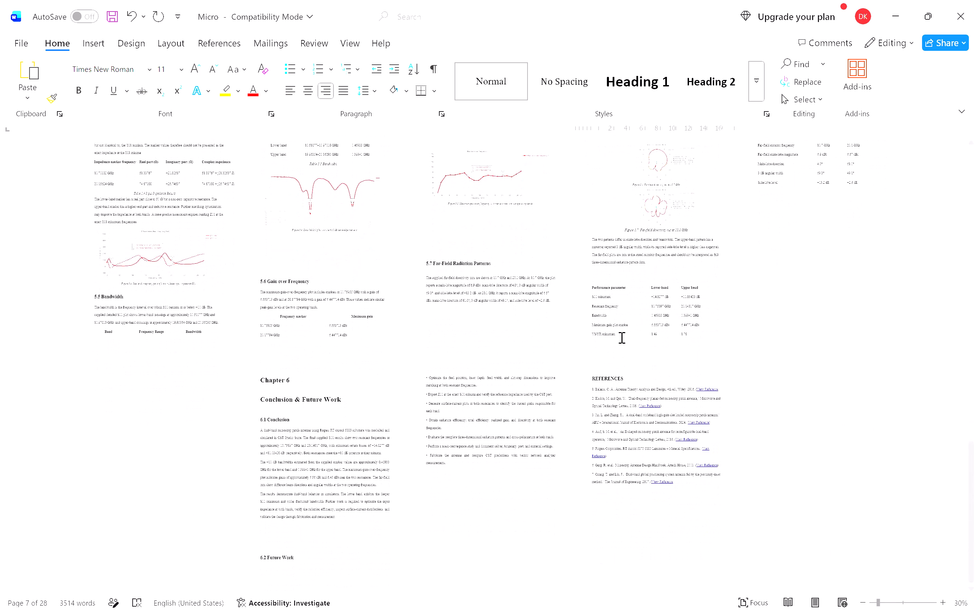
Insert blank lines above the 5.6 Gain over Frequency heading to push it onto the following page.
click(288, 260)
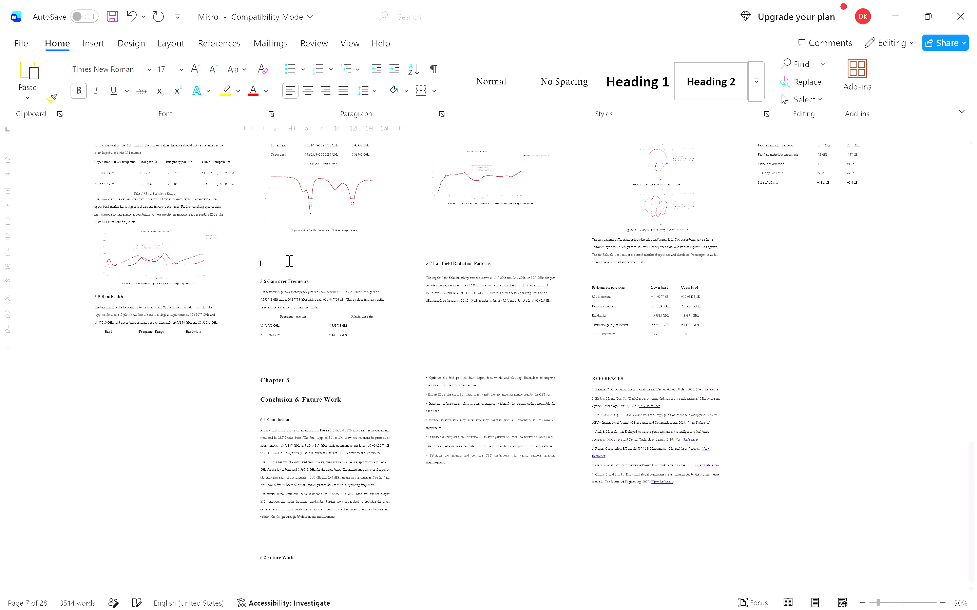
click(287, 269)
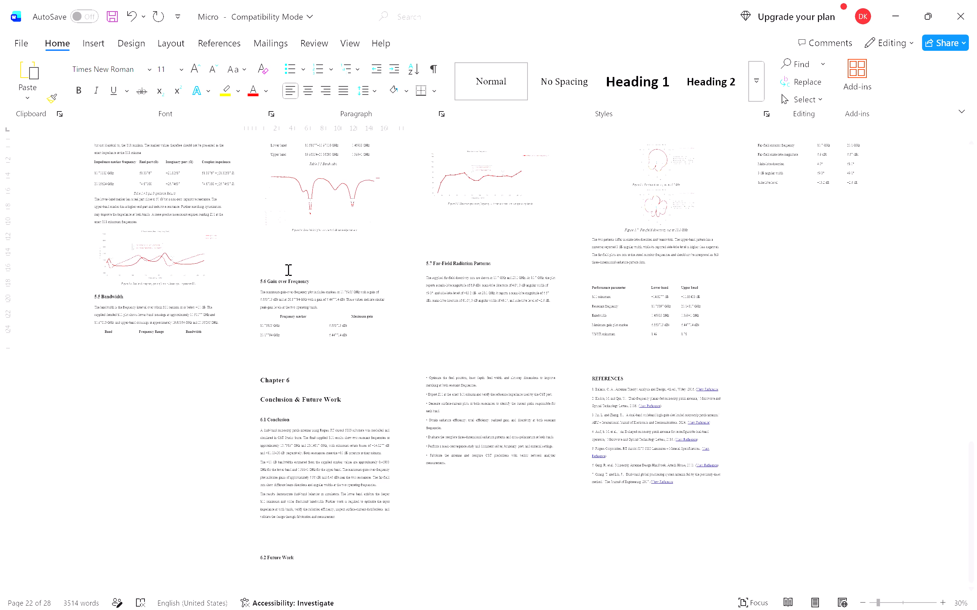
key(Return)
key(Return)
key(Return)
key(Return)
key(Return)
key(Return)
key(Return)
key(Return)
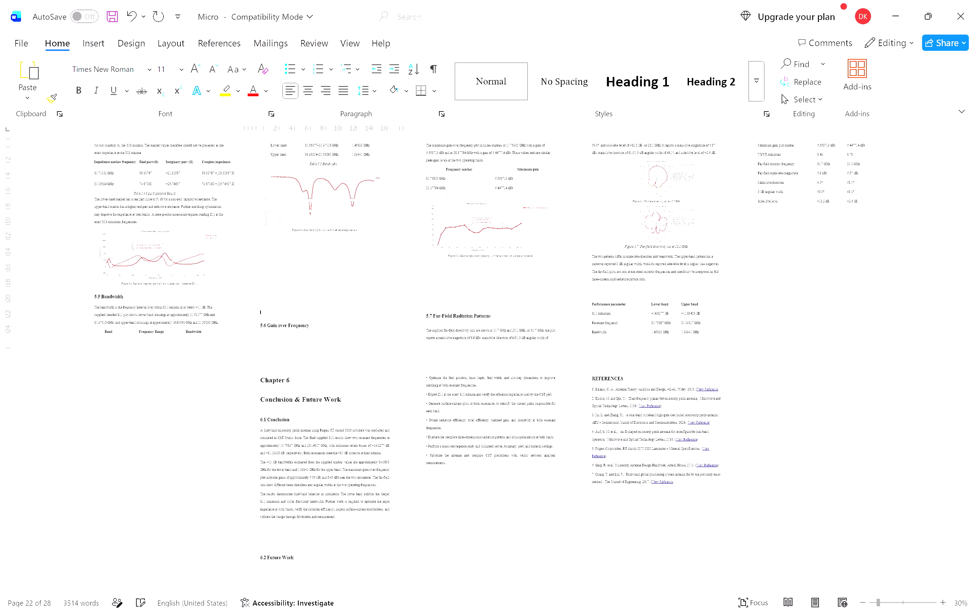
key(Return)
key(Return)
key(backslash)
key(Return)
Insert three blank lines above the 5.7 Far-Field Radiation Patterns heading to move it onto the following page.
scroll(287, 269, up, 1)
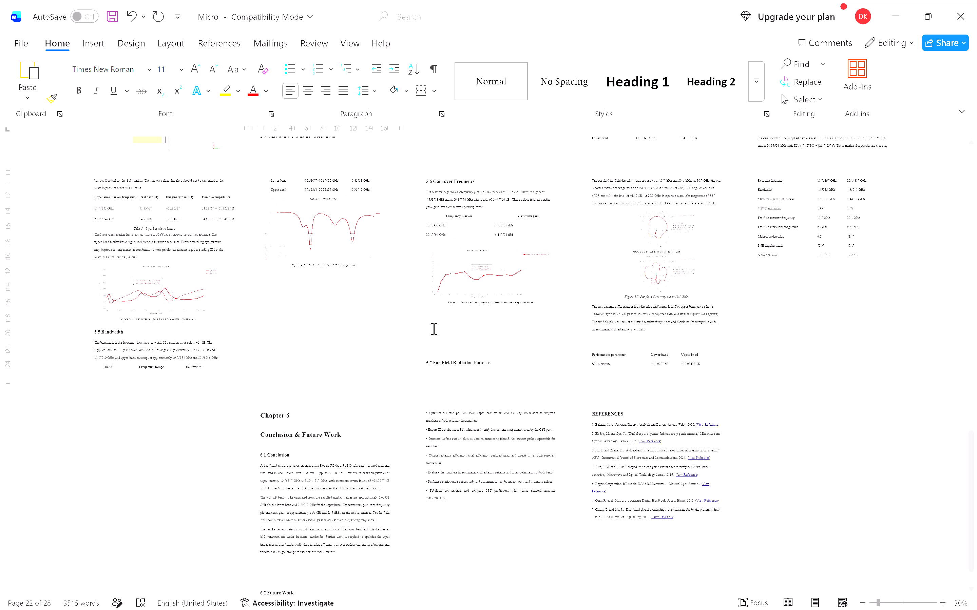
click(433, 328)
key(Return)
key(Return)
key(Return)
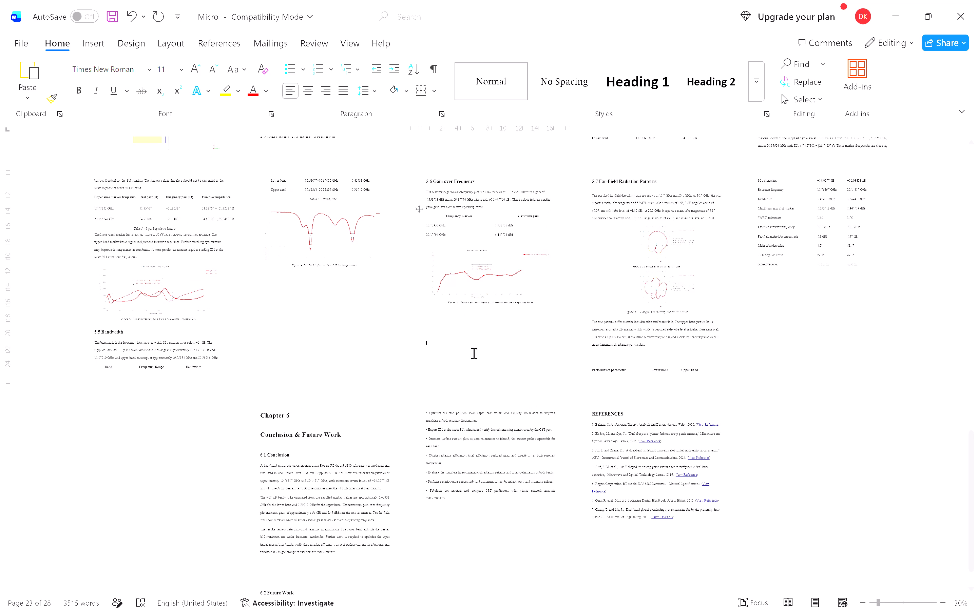
Insert a blank line above the performance parameter table at the end of section 5.7.
click(613, 360)
key(Return)
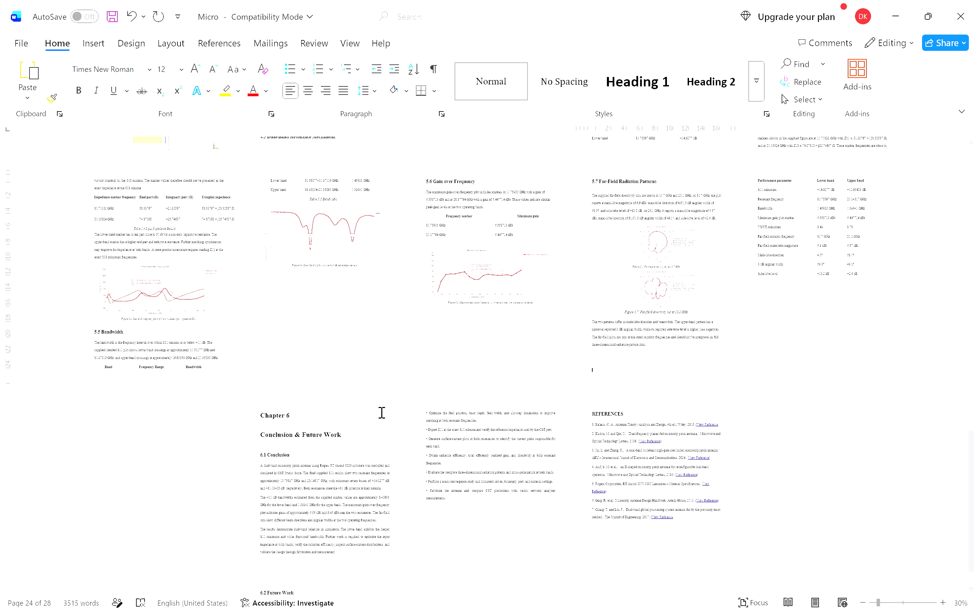
Insert a line break after the 5.5 Bandwidth paragraph so the bandwidth table's header row moves to the page with its data.
scroll(240, 338, up, 1)
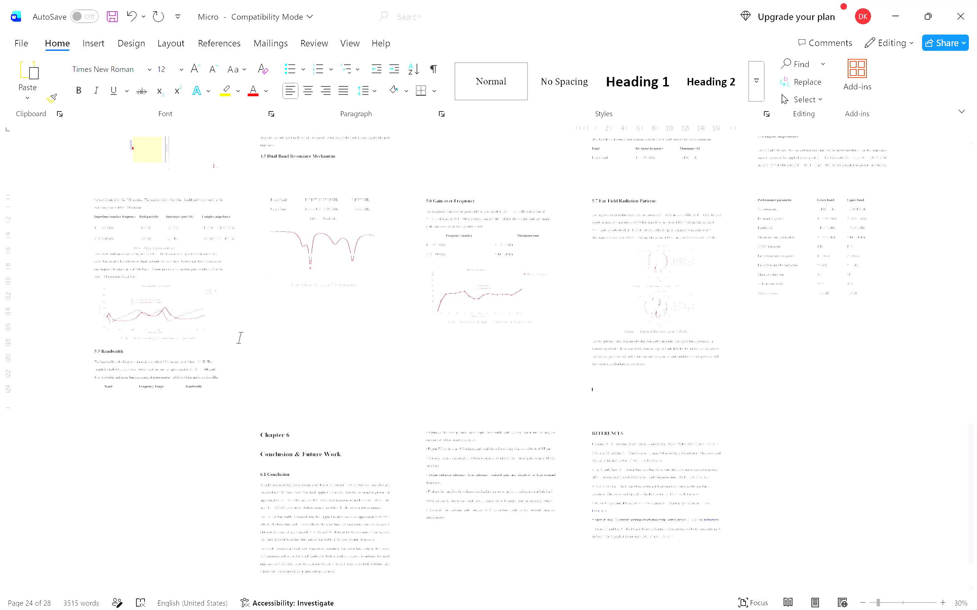
scroll(240, 338, up, 2)
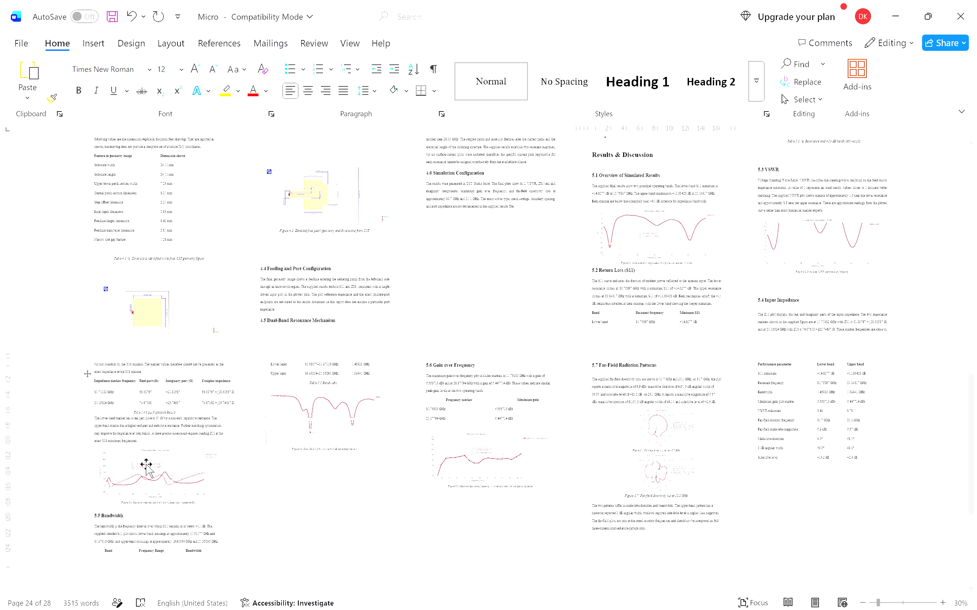
click(91, 552)
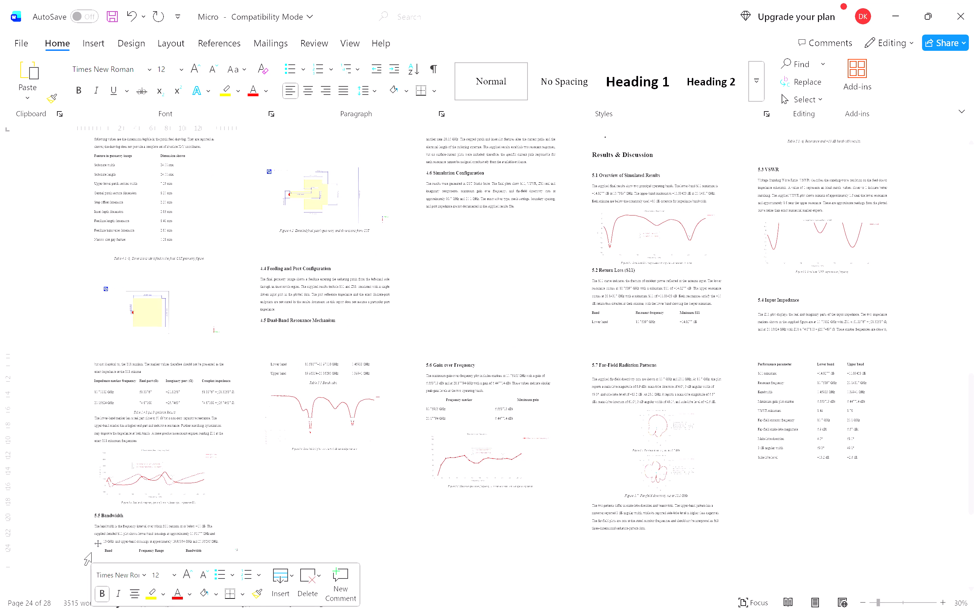
key(Up)
key(Right)
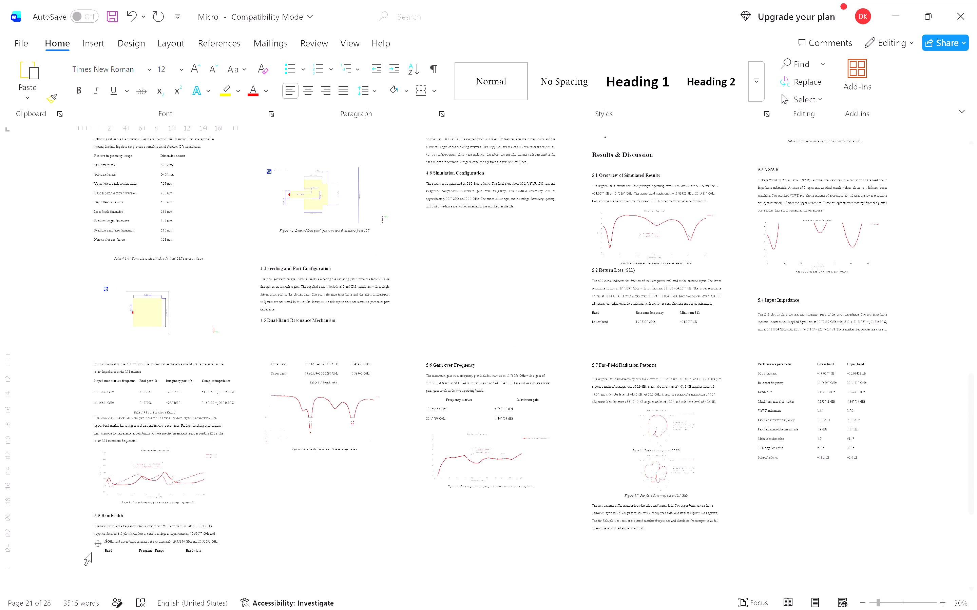
key(ctrl+Right)
key(ctrl+Right)
key(ctrl+shift+Right)
key(ctrl+Right)
key(ctrl+Right)
key(ctrl+Right)
key(ctrl+Right)
key(ctrl+Right)
key(ctrl+Right)
key(ctrl+Right)
key(ctrl+Right)
key(ctrl+Right)
key(ctrl+Right)
key(ctrl+Right)
key(ctrl+Right)
key(ctrl+Right)
key(ctrl+Right)
key(ctrl+Right)
key(ctrl+Right)
key(ctrl+Right)
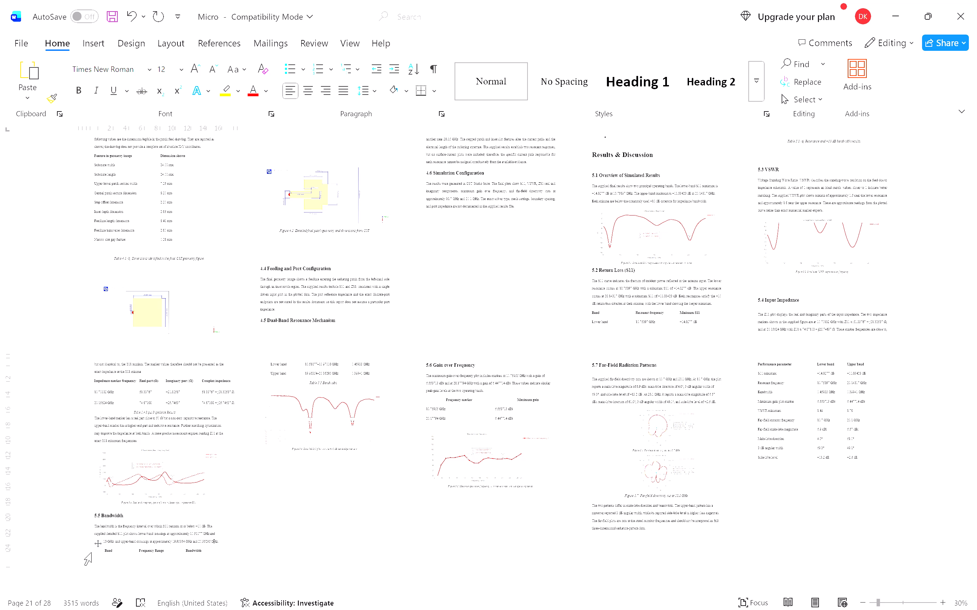
key(Right)
key(Return)
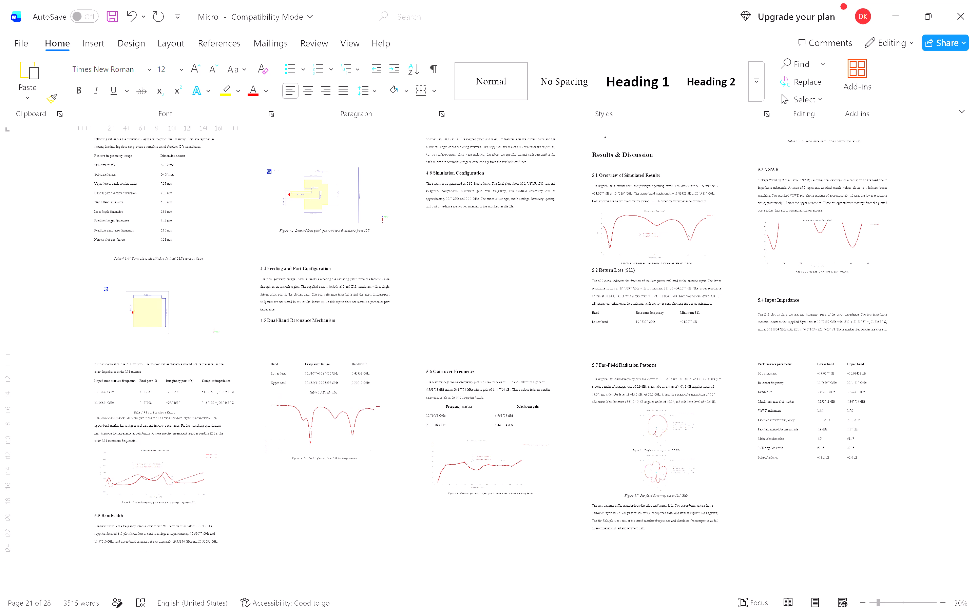
Remove the blank lines and stray character above the 5.6 Gain over Frequency heading, leaving two line breaks below the preceding figure caption.
click(424, 371)
key(BackSpace)
key(BackSpace)
key(BackSpace)
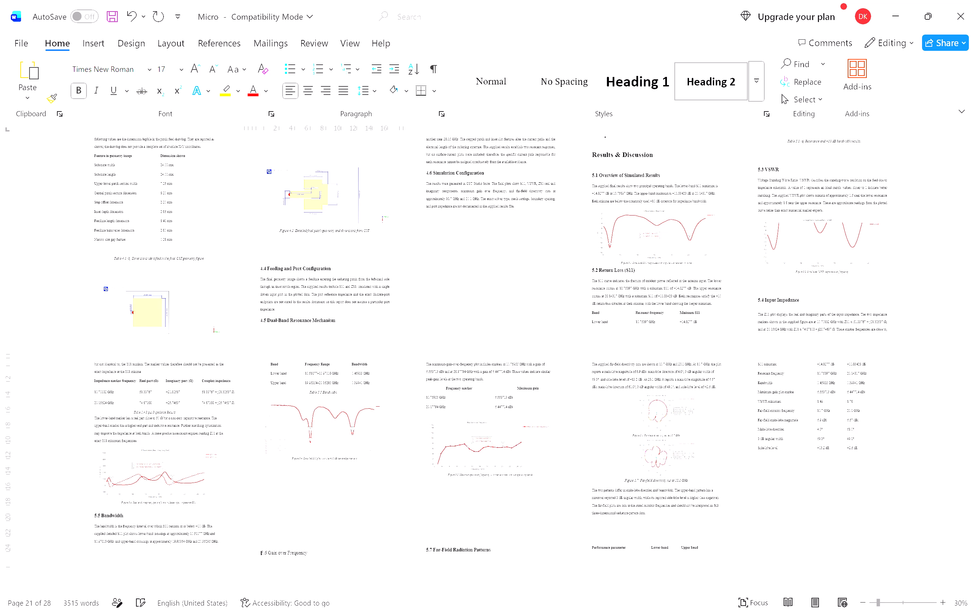
key(BackSpace)
key(BackSpace)
key(BackSpace)
key(BackSpace)
key(BackSpace)
key(BackSpace)
key(BackSpace)
key(BackSpace)
key(BackSpace)
key(BackSpace)
key(BackSpace)
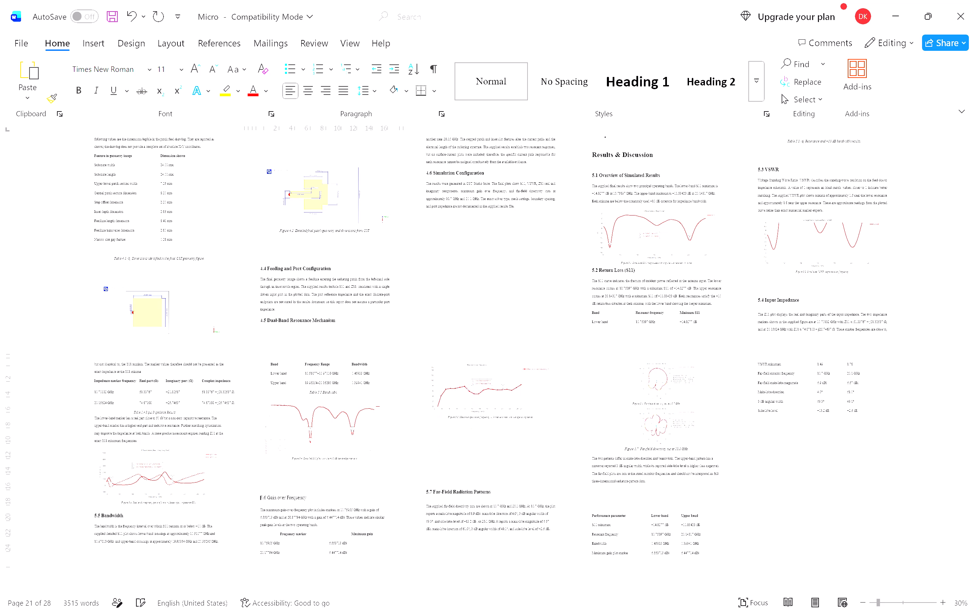
key(BackSpace)
key(BackSpace)
key(BackSpace)
key(BackSpace)
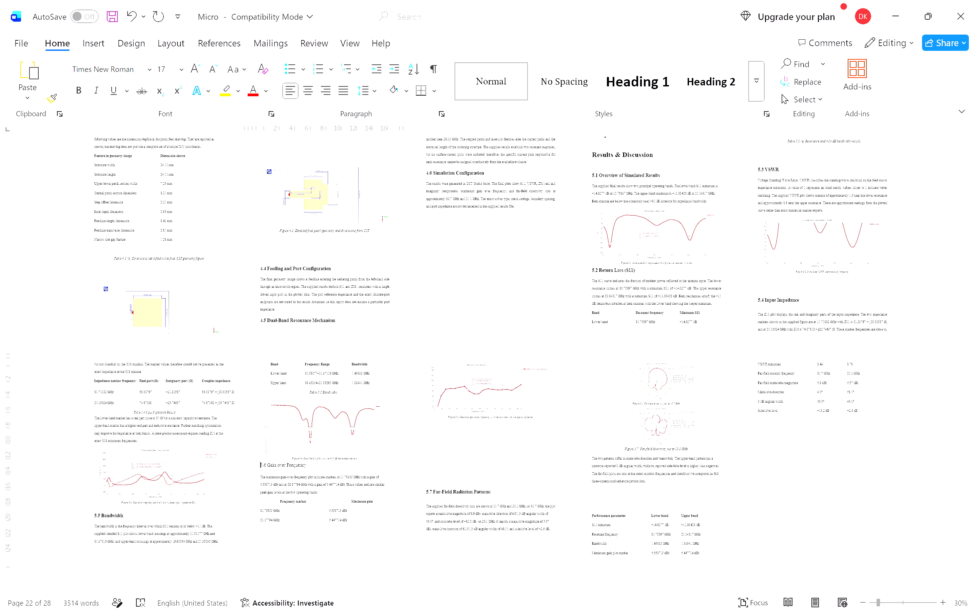
key(Return)
key(Return)
Delete the blank lines above the 5.7 Far-Field Radiation Patterns heading so it directly follows the gain figure's caption.
click(454, 436)
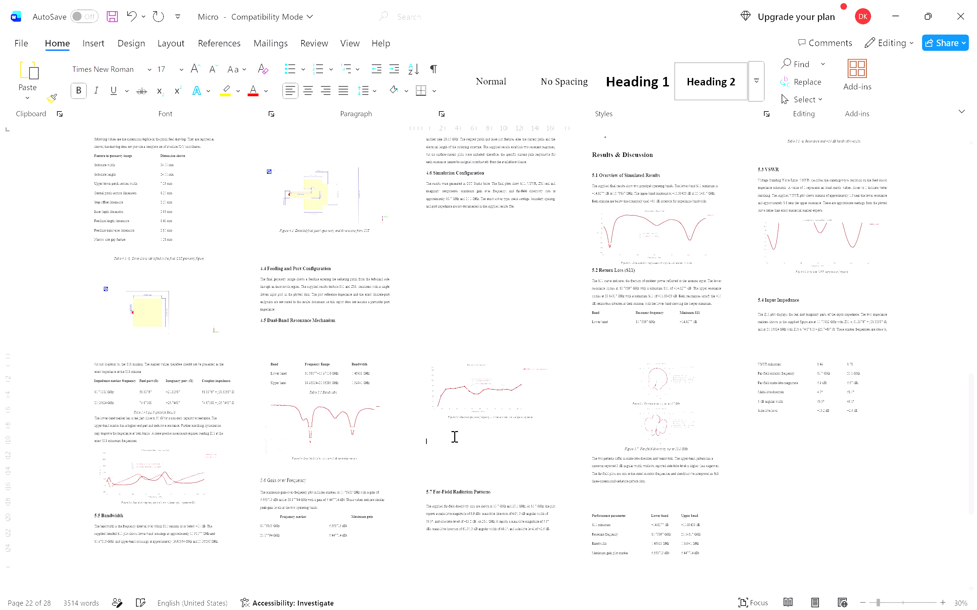
key(Down)
key(Down)
key(Down)
key(Down)
key(Down)
key(Down)
key(Down)
key(Down)
key(BackSpace)
key(BackSpace)
key(BackSpace)
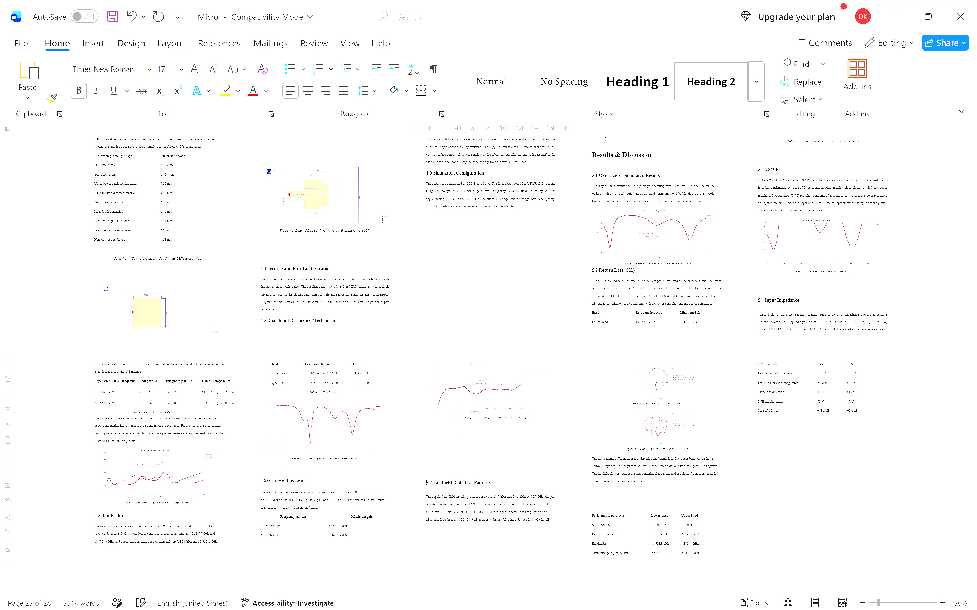
key(BackSpace)
key(BackSpace)
key(BackSpace)
key(BackSpace)
key(BackSpace)
key(BackSpace)
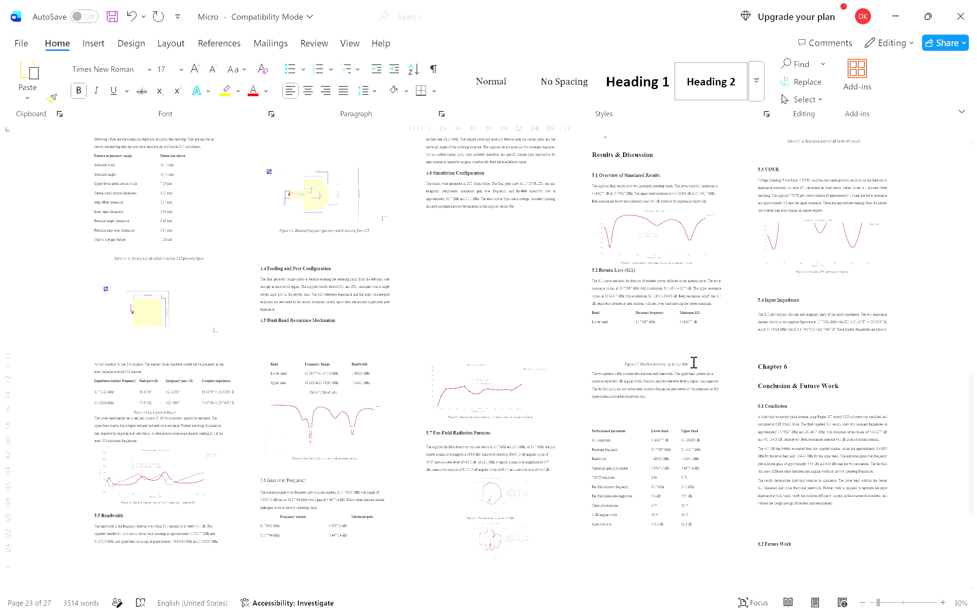
key(BackSpace)
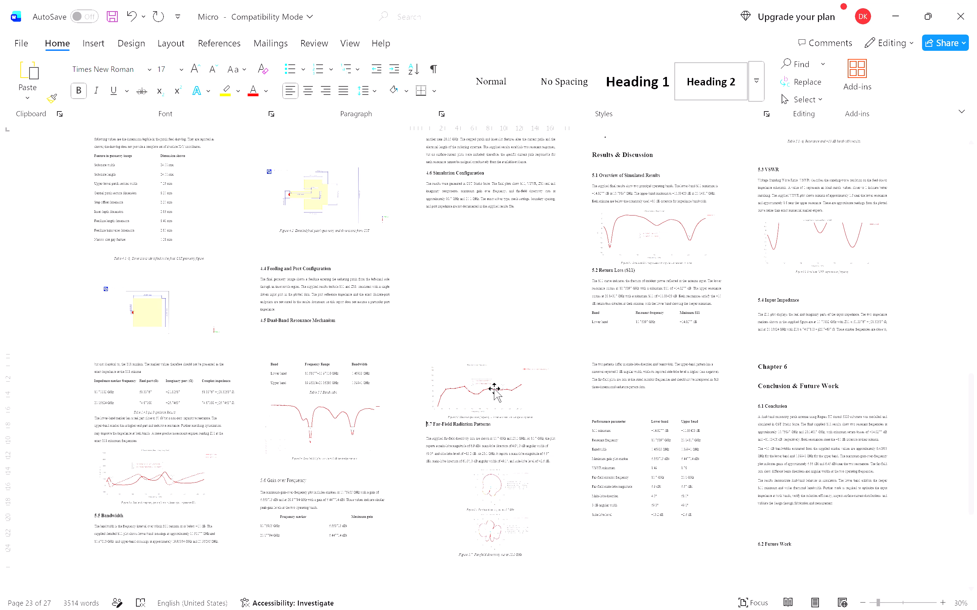
Set the gain-over-frequency figure above section 5.7 to Through text wrapping.
double_click(493, 389)
drag(555, 413, 545, 405)
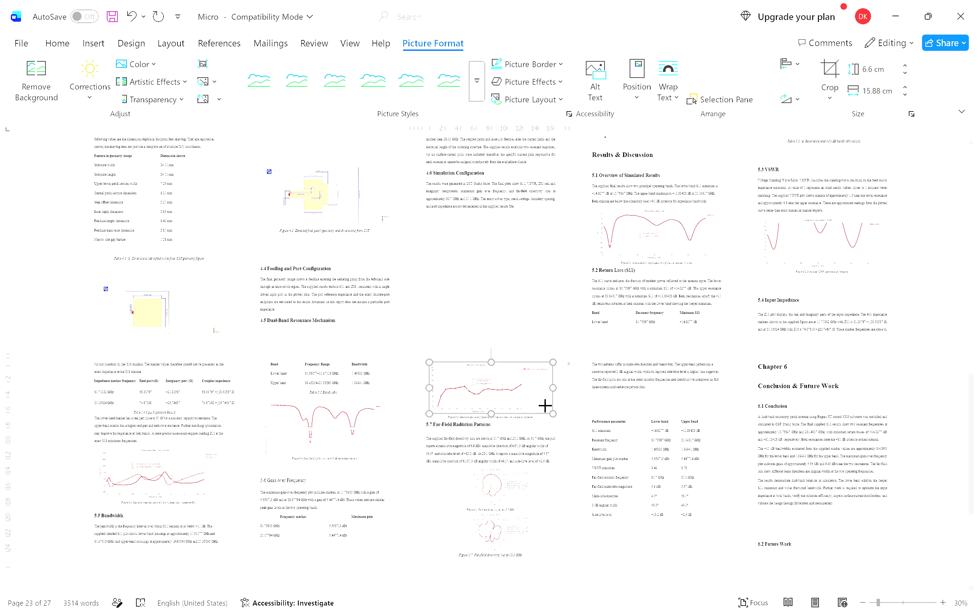
drag(545, 405, 545, 405)
click(569, 381)
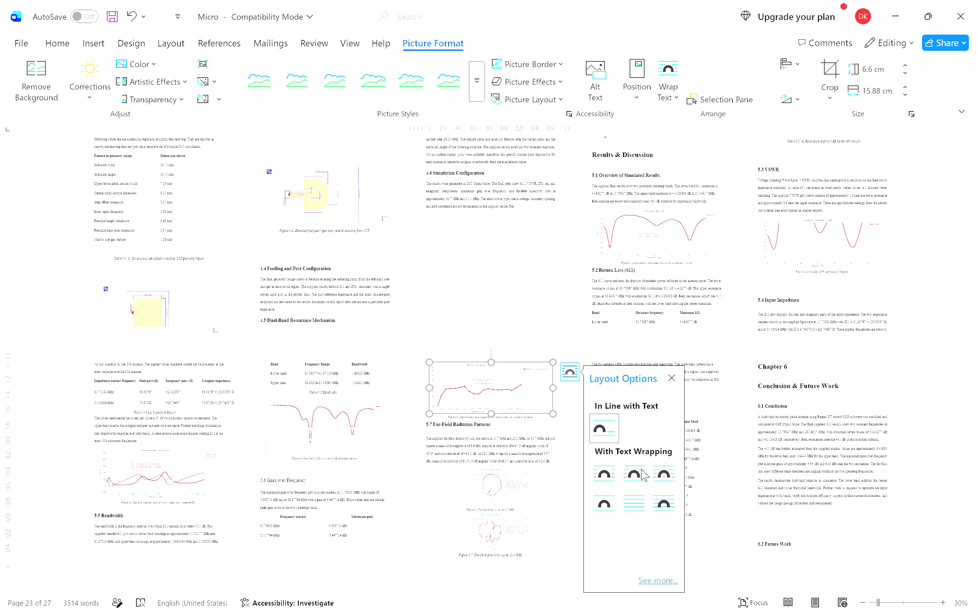
click(658, 474)
Shrink and reposition the gain figure between the margins at 5.72 cm high and 15.59 cm wide, keeping its caption underneath.
drag(552, 413, 546, 406)
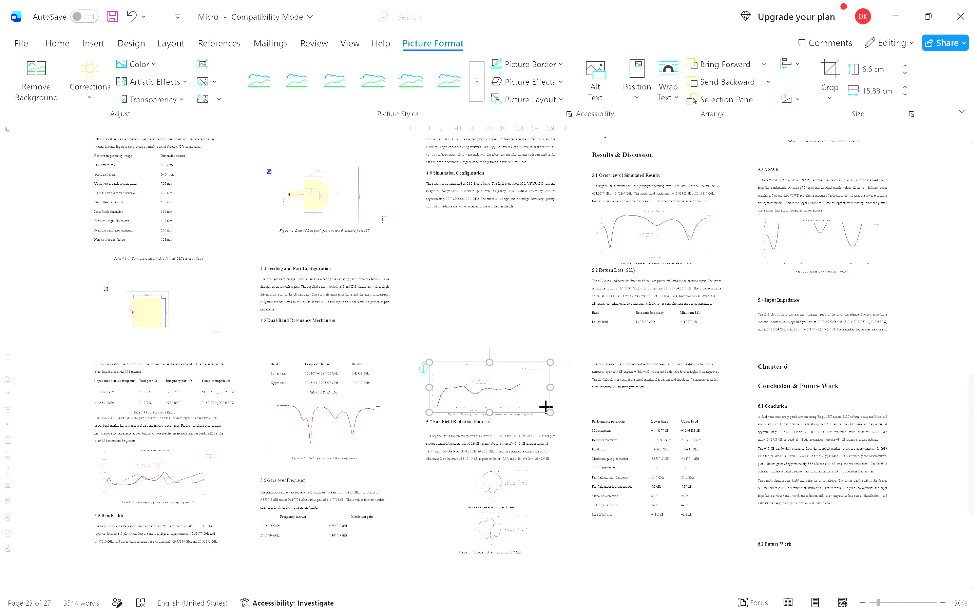
drag(546, 406, 537, 402)
drag(522, 393, 530, 392)
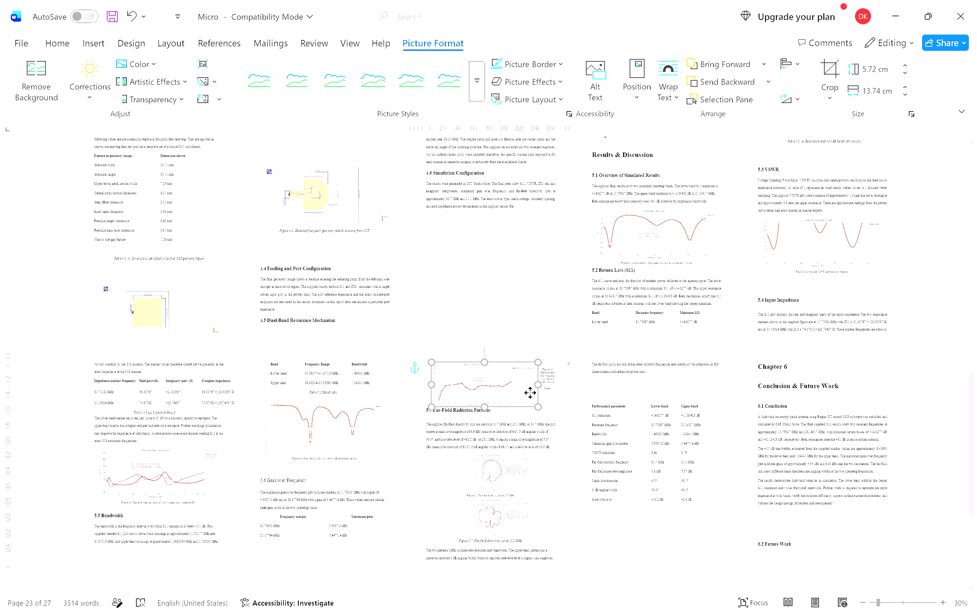
drag(530, 392, 533, 392)
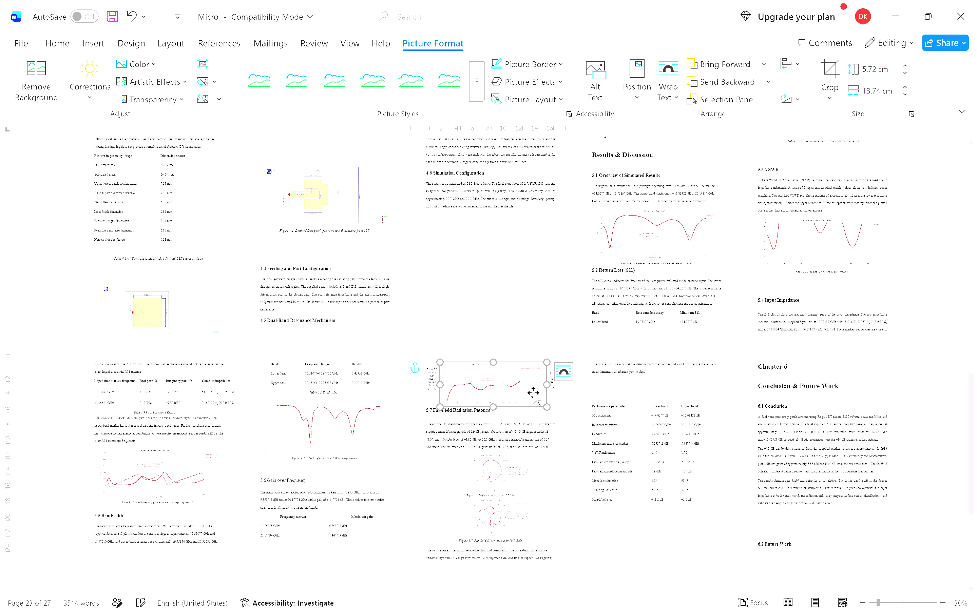
drag(546, 388, 551, 387)
drag(441, 385, 440, 385)
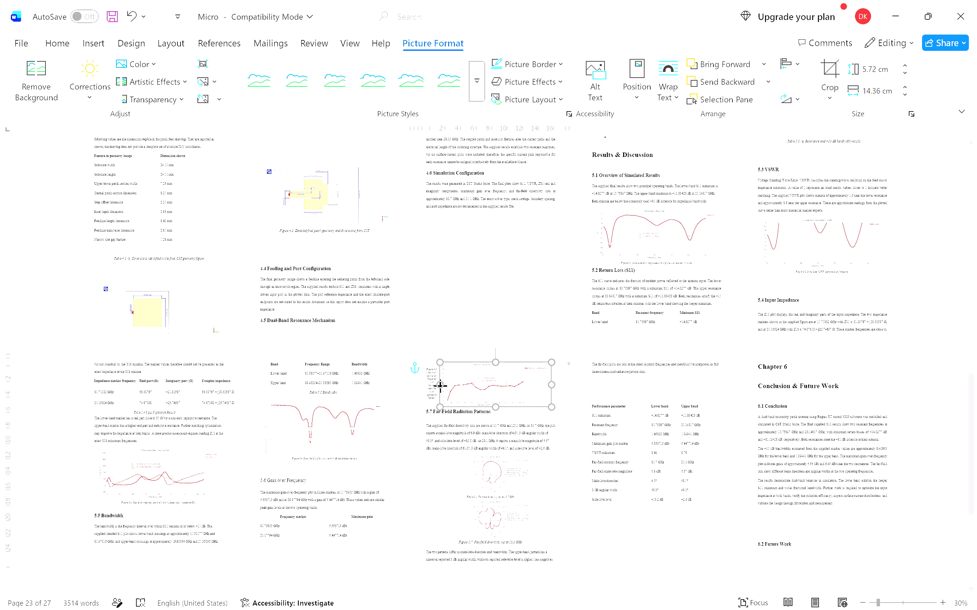
drag(440, 385, 430, 386)
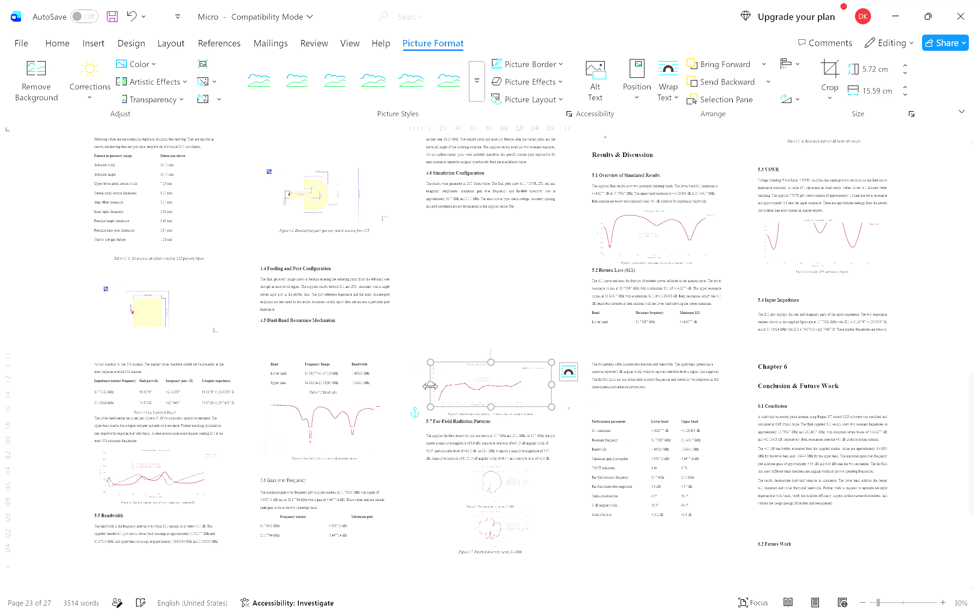
click(549, 562)
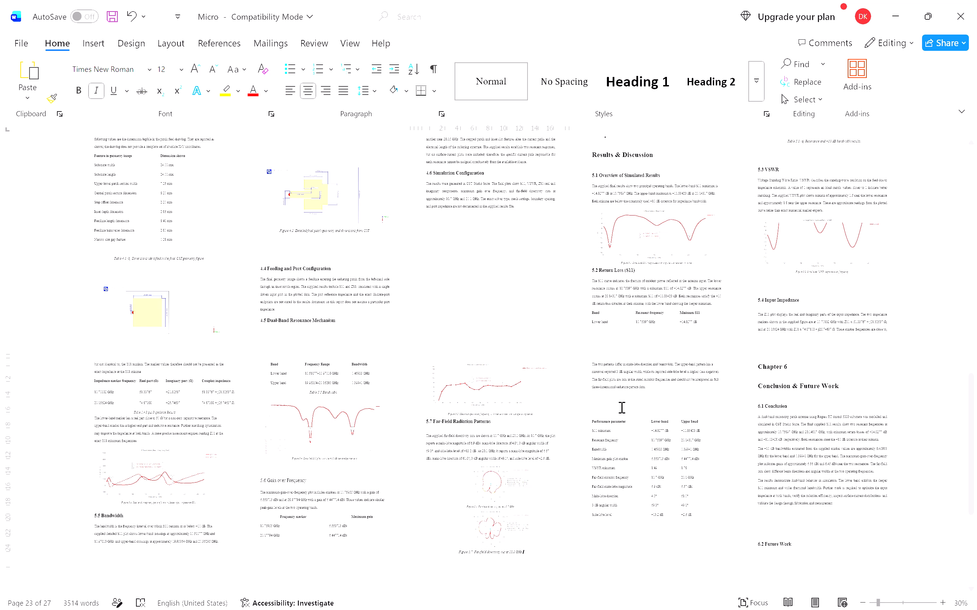
Insert blank lines above the 6.2 Future Work heading so it moves to the page with its bullet points.
scroll(494, 460, down, 4)
click(699, 460)
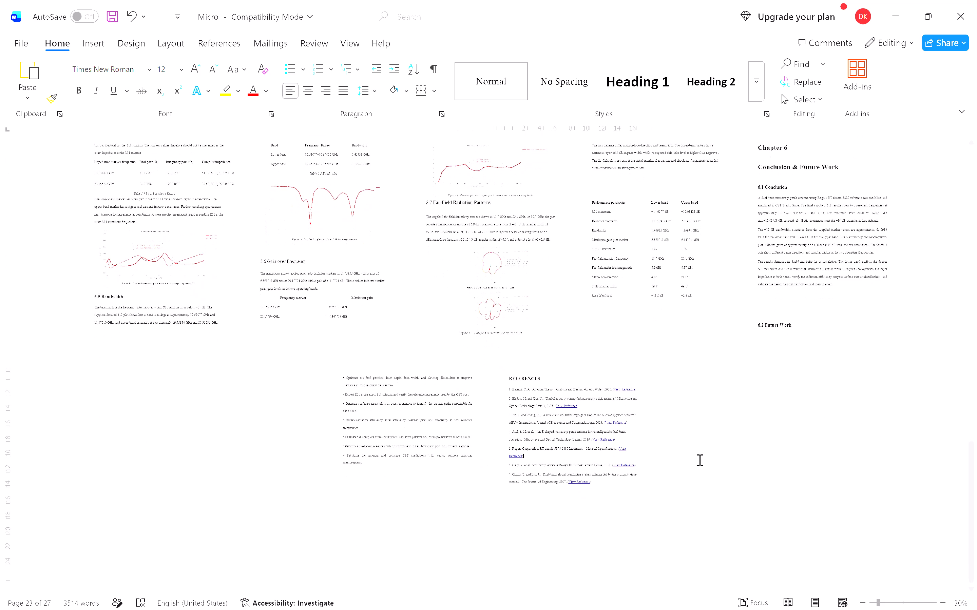
scroll(540, 432, up, 1)
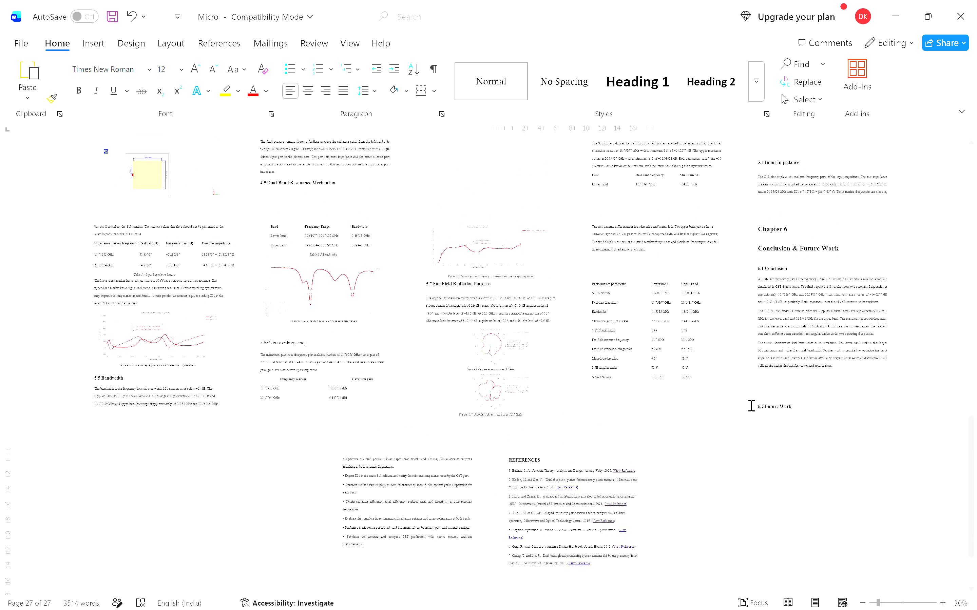
click(756, 405)
key(Return)
key(Return)
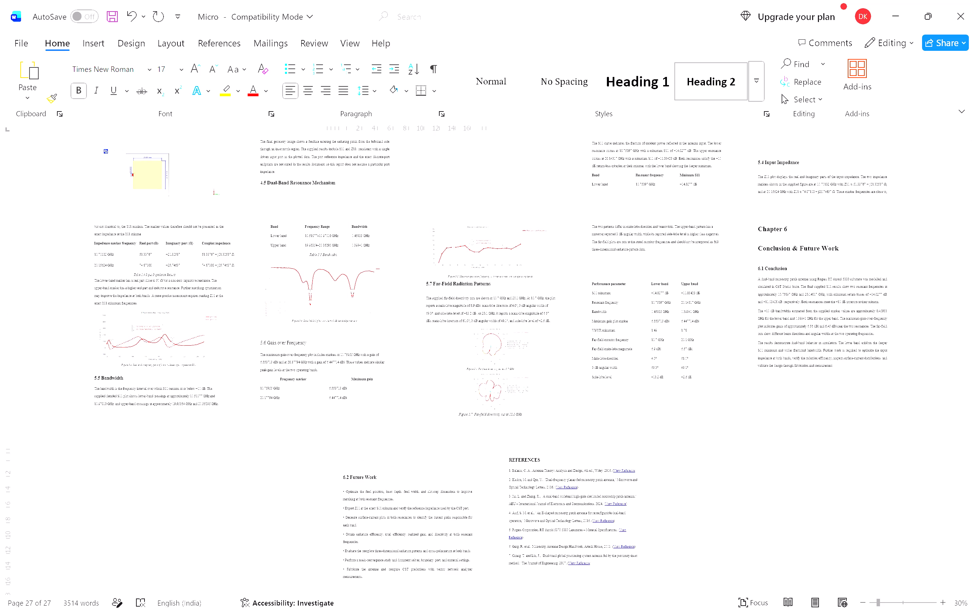
key(Up)
key(BackSpace)
key(Return)
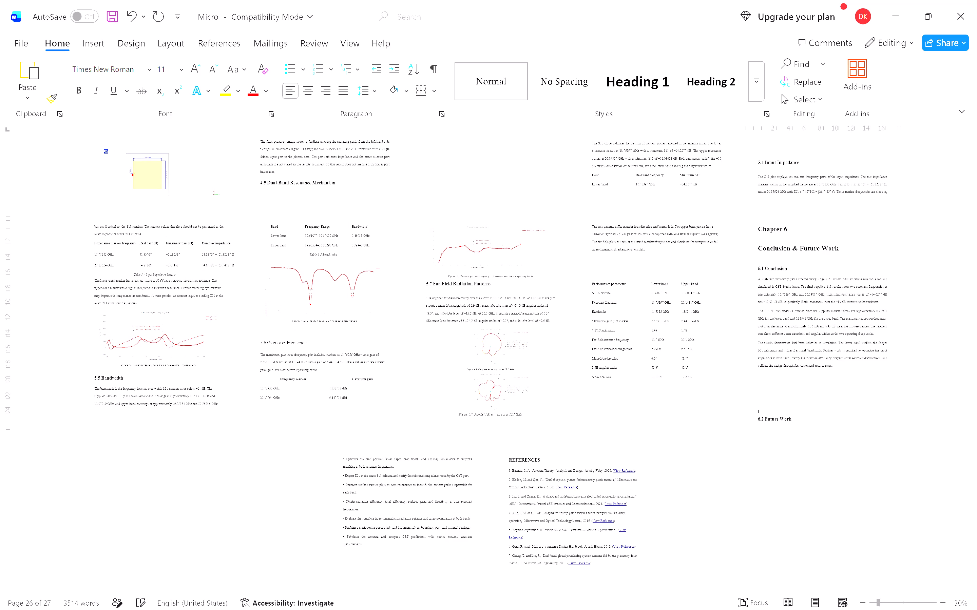
key(Return)
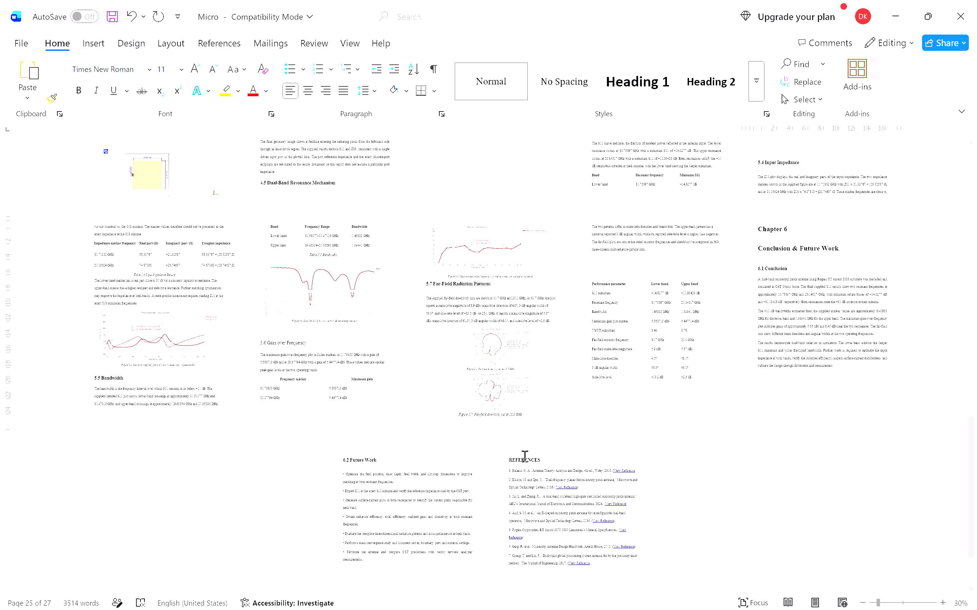
Search the whole report for "mimo".
scroll(462, 385, up, 4)
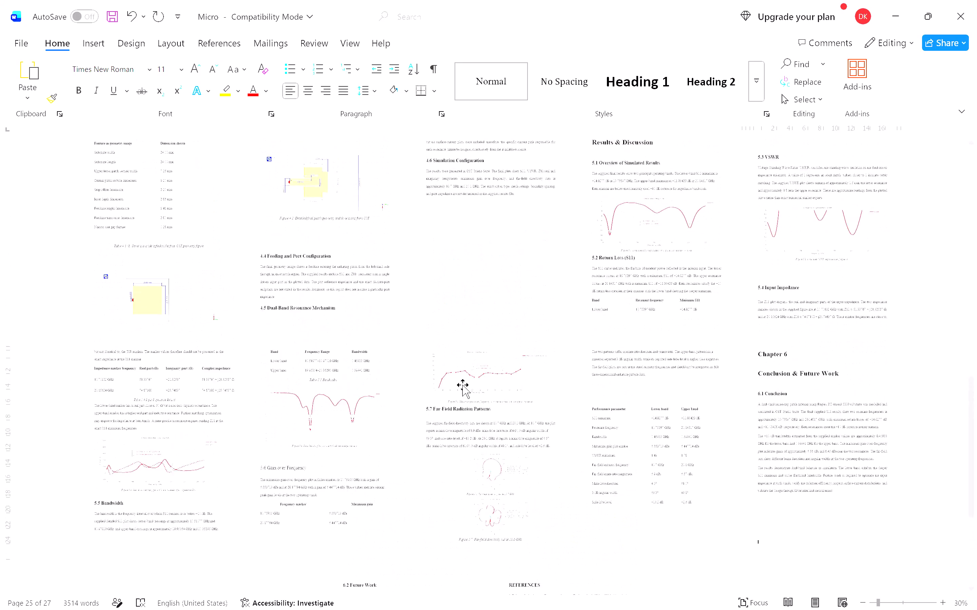
scroll(462, 385, up, 11)
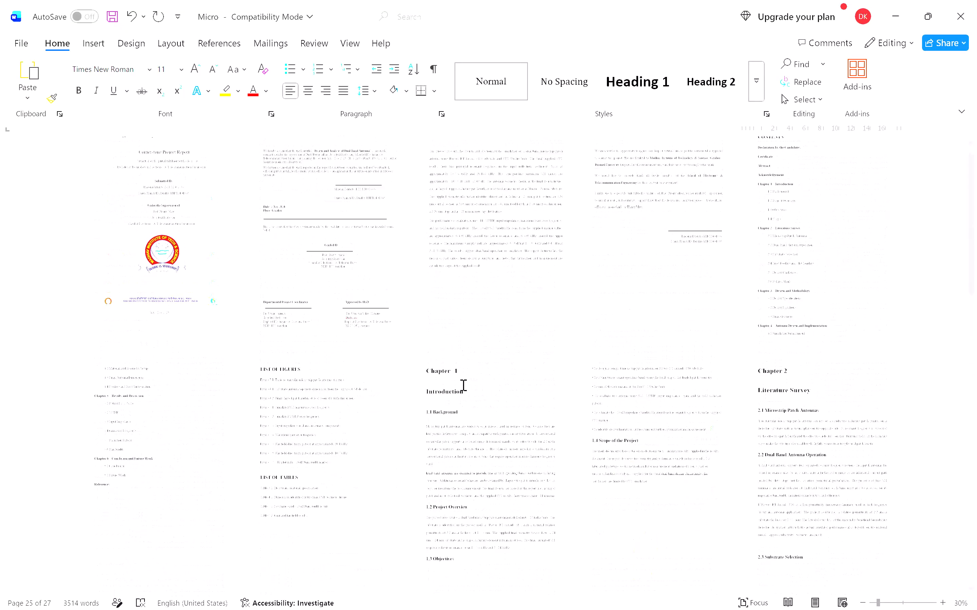
scroll(462, 385, up, 2)
ctrl+scroll(339, 166, up, 2)
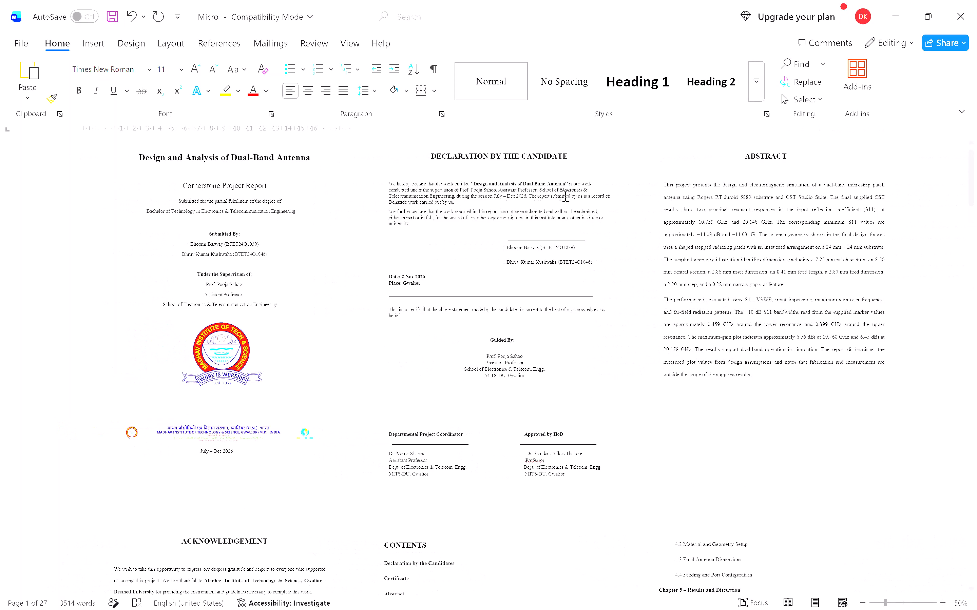
key(ctrl+h)
key(f)
key(BackSpace)
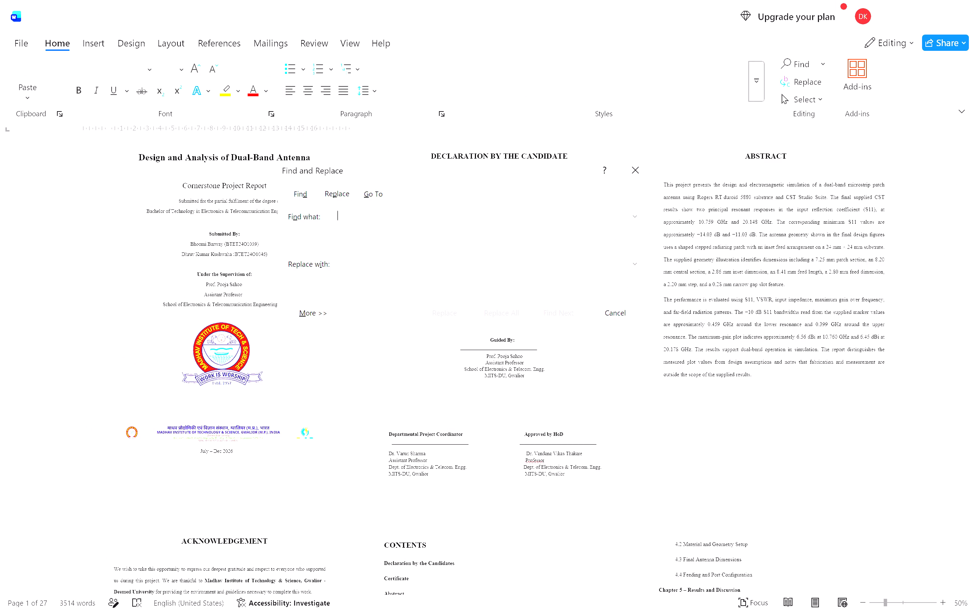
text(mi)
text(mo)
key(Return)
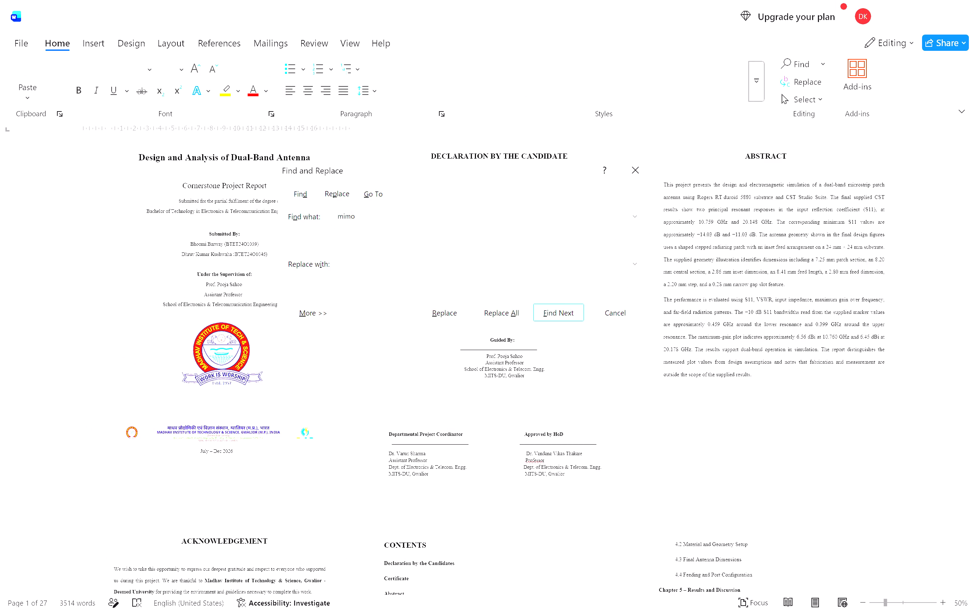
key(Return)
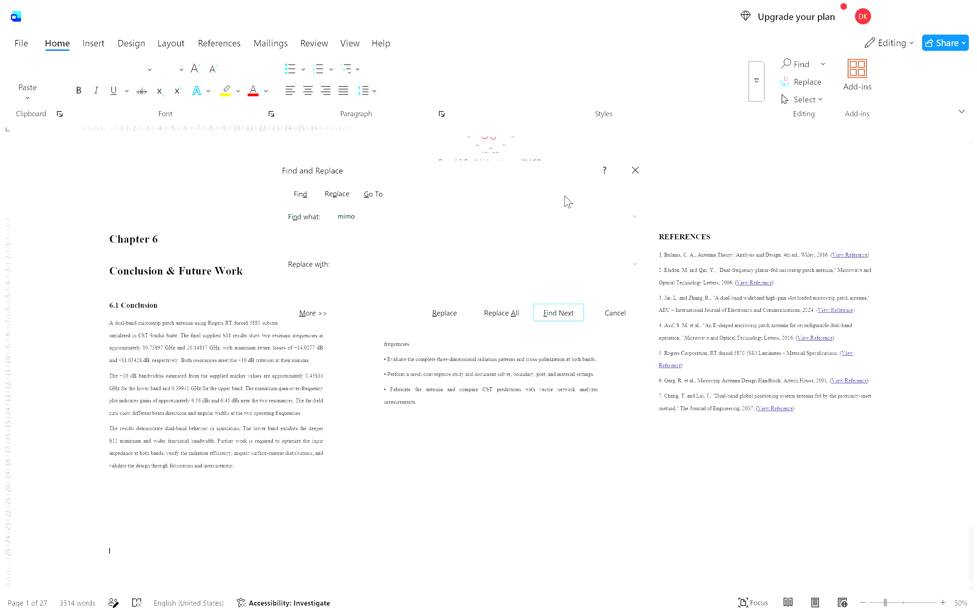
click(634, 172)
Indent the first candidate's name under the signature line on the declaration page with three tabs.
scroll(529, 278, up, 14)
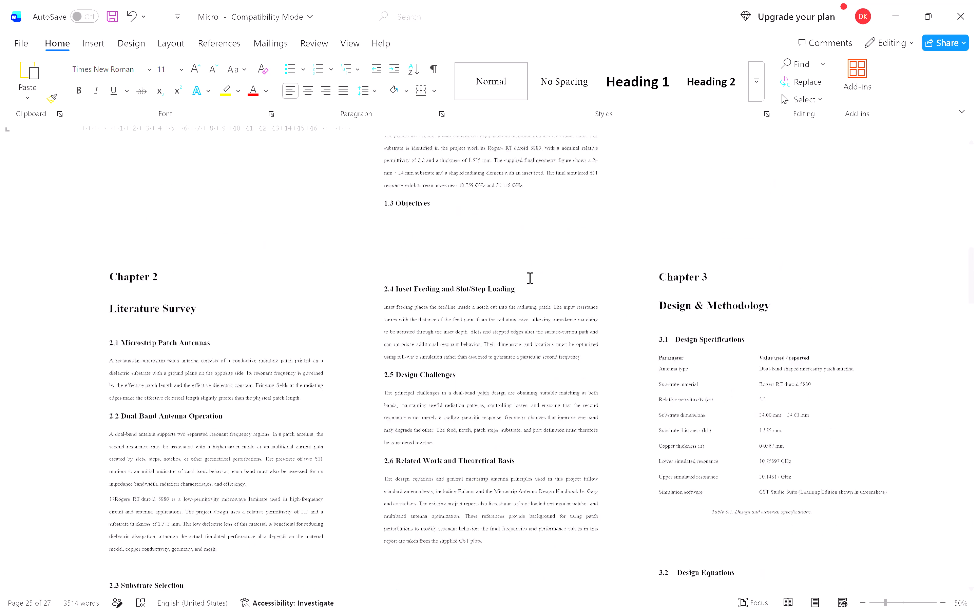
scroll(529, 278, up, 7)
click(501, 260)
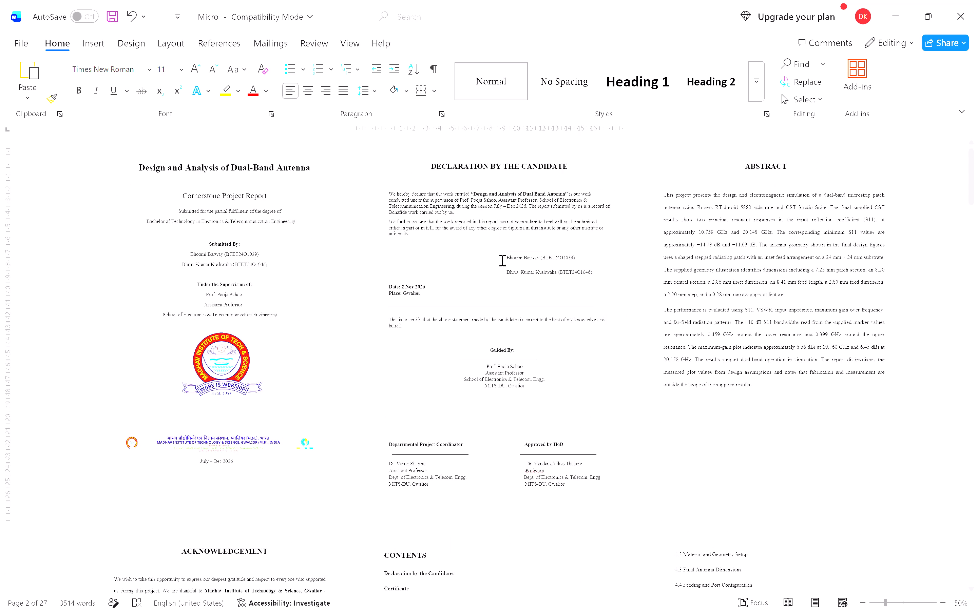
key(Tab)
key(Tab)
key(Tab)
Justify the two body paragraphs of the Declaration by the Candidate and set their line spacing to 1.5.
drag(451, 242, 414, 212)
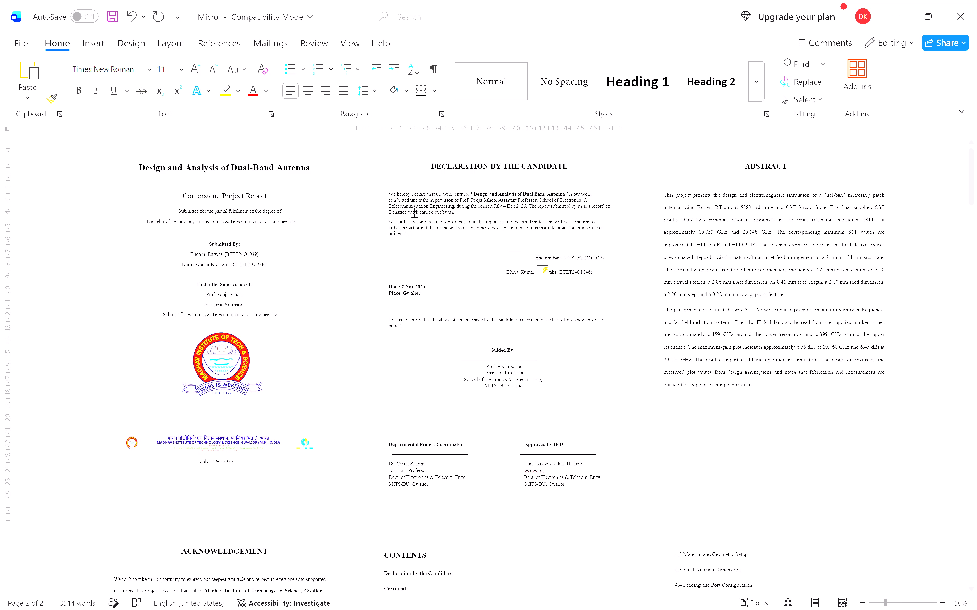
drag(414, 212, 384, 192)
click(335, 86)
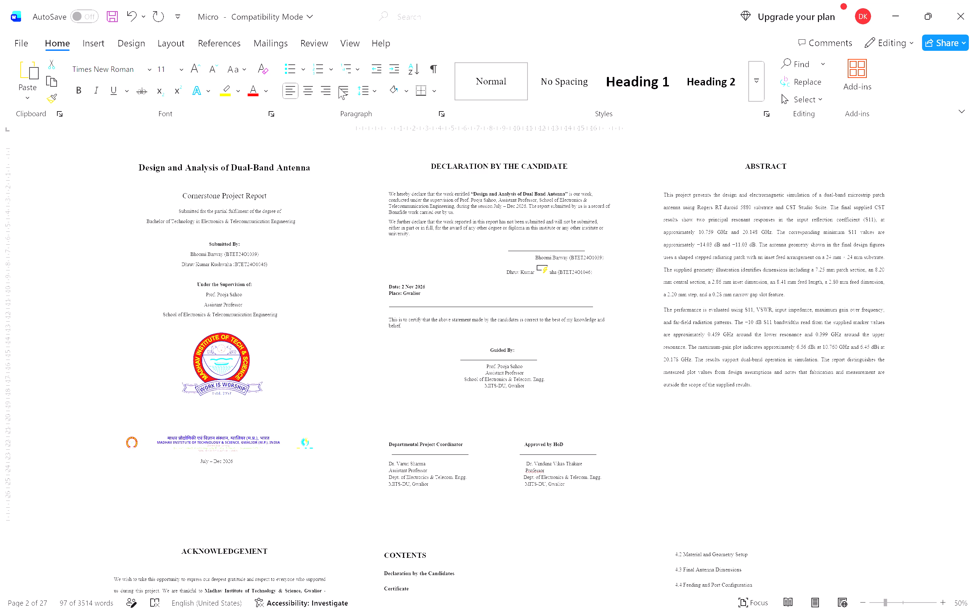
click(339, 87)
drag(358, 93, 400, 150)
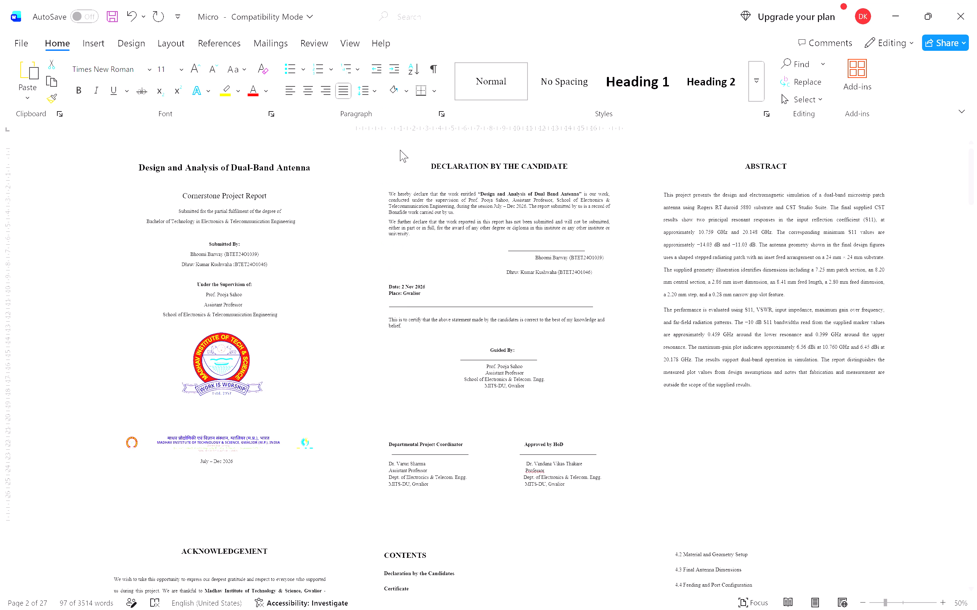
drag(344, 90, 342, 78)
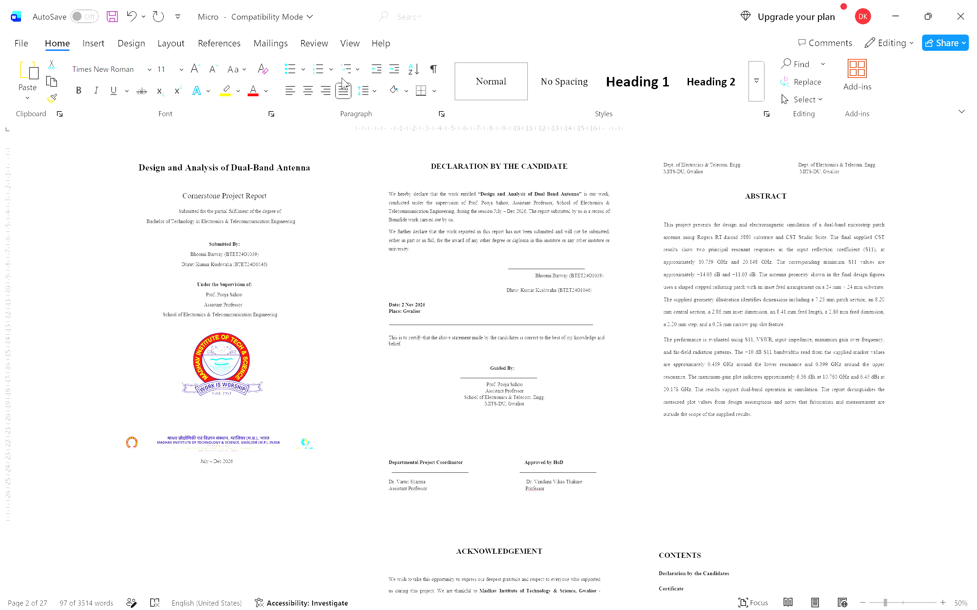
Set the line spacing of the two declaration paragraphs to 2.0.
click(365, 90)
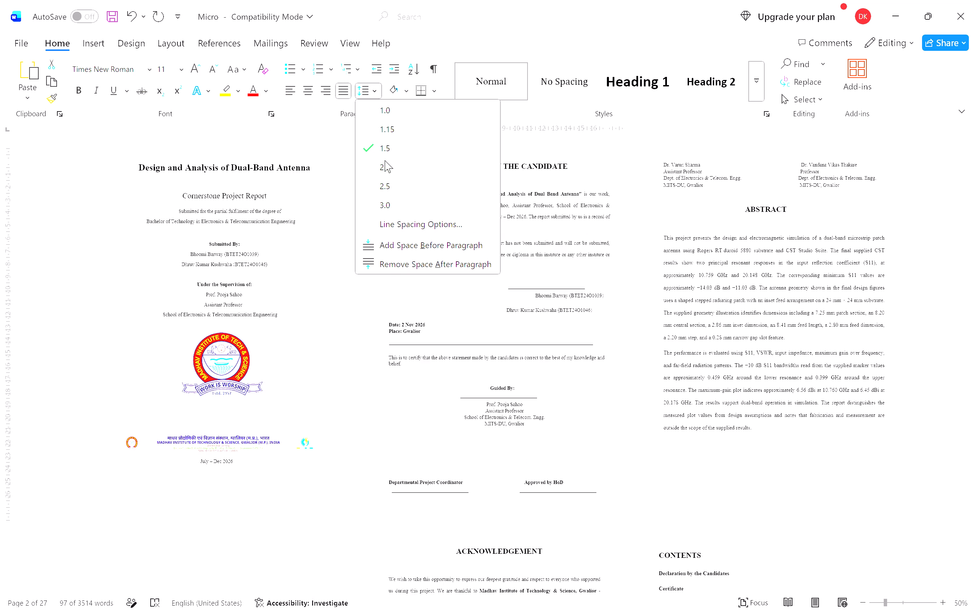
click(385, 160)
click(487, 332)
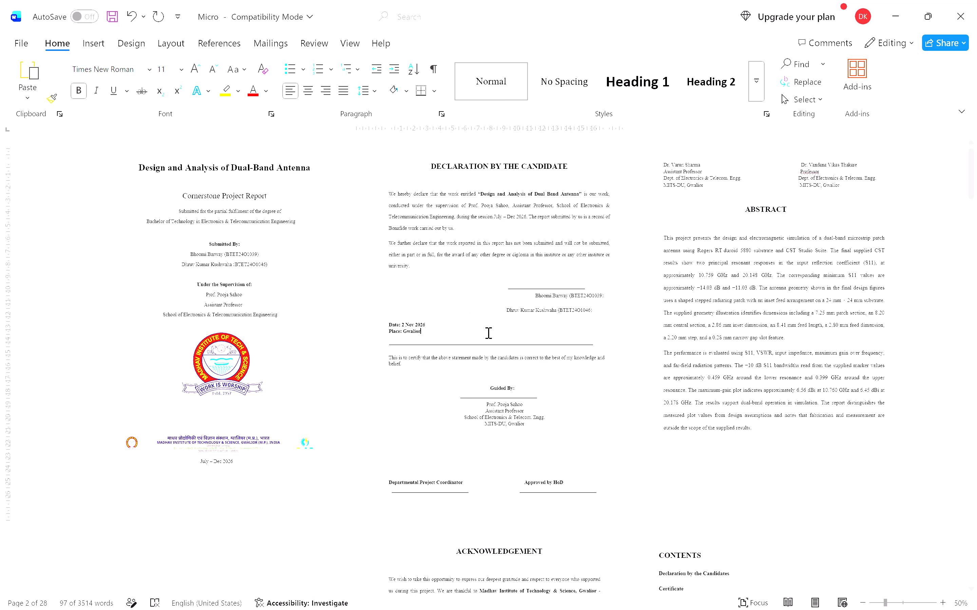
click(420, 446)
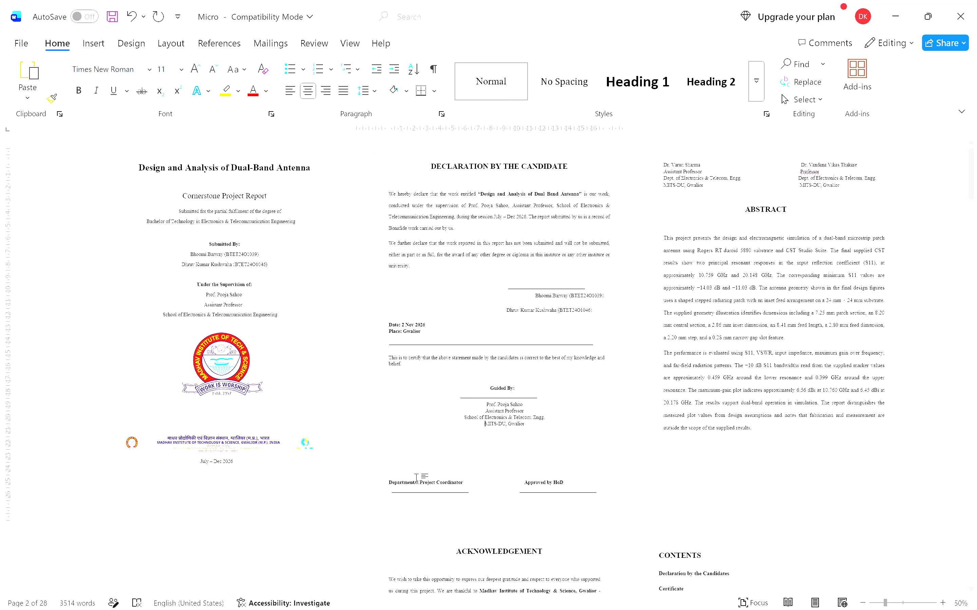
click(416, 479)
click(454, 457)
Set the line spacing of the two declaration paragraphs to 1.5.
drag(447, 276, 388, 189)
drag(370, 88, 398, 150)
click(398, 150)
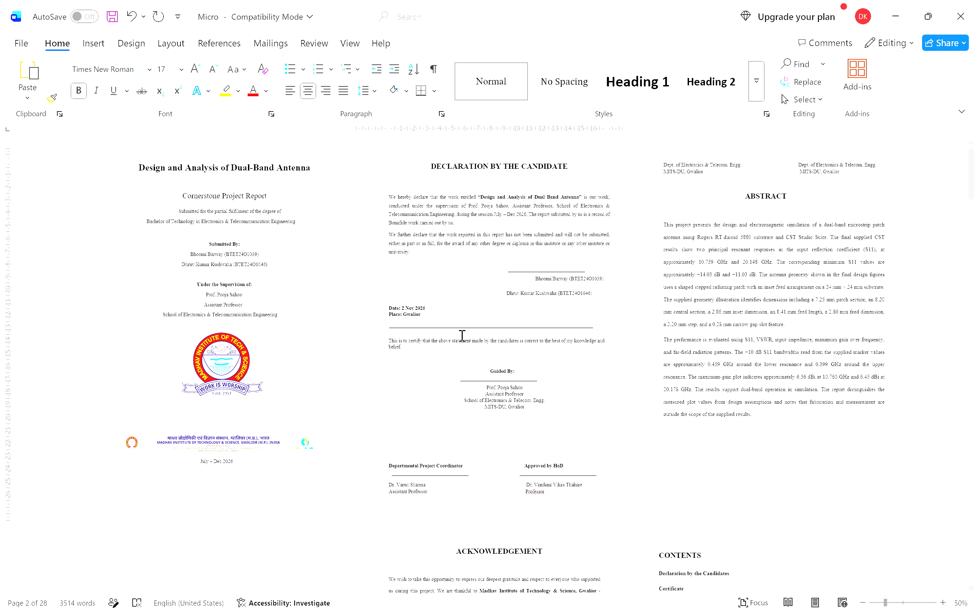
Close up the gap before the certification statement on the declaration page, keeping the statement on its own line below the long rule.
click(461, 338)
key(Left)
key(ctrl+Left)
key(ctrl+Home)
key(ctrl+Left)
click(392, 336)
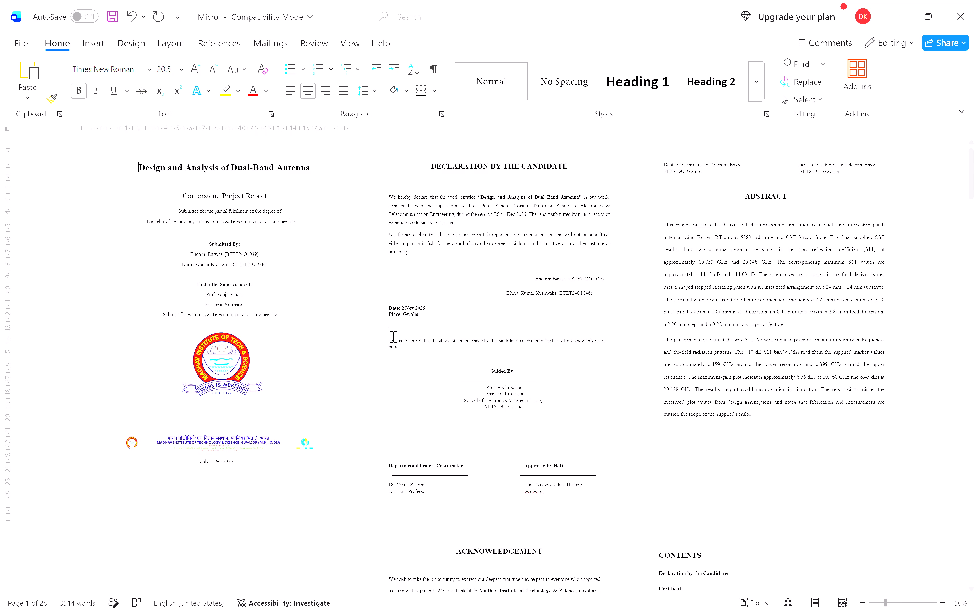
key(Left)
key(Down)
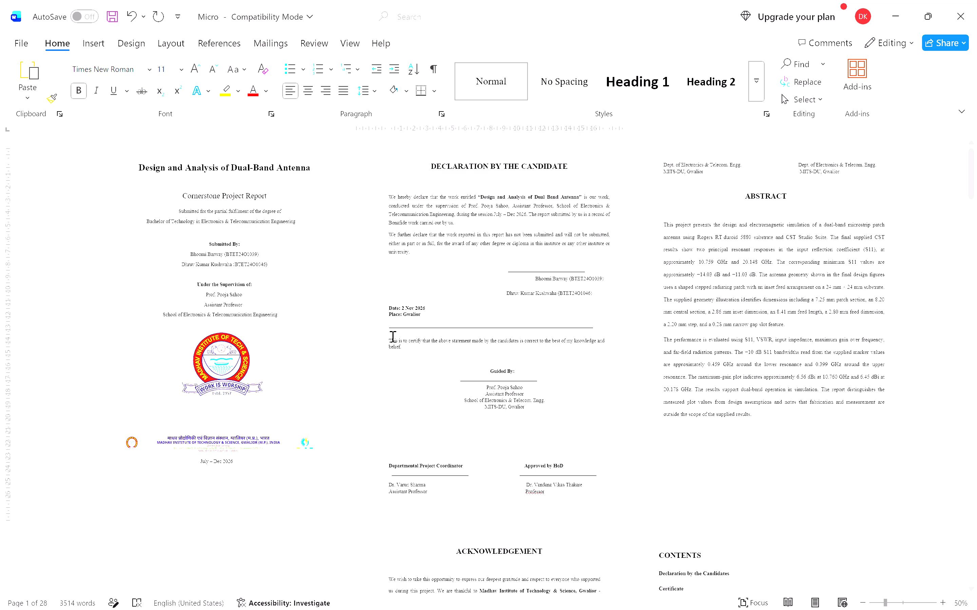
click(386, 339)
key(BackSpace)
key(BackSpace)
key(Return)
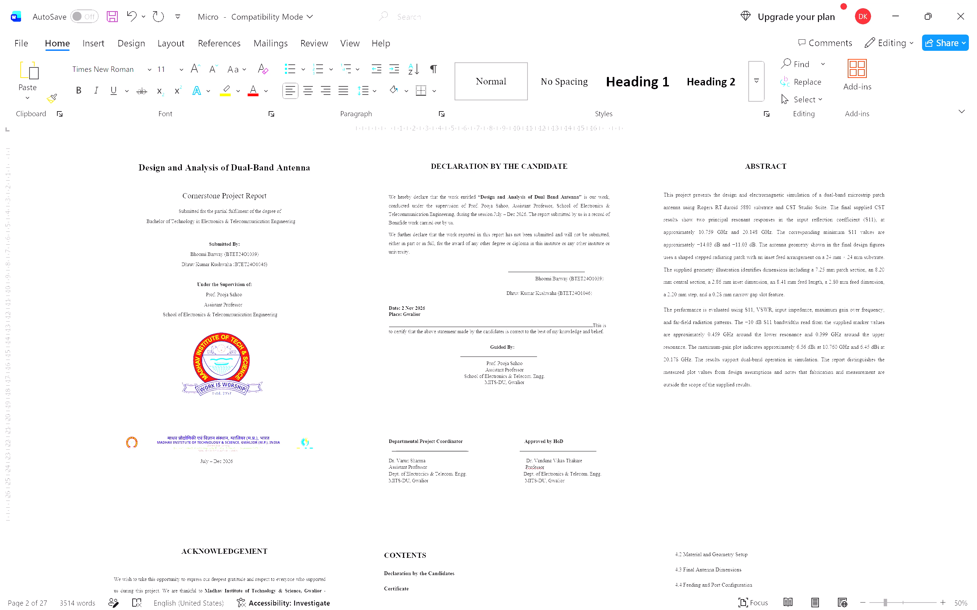
Move the long horizontal rule on the declaration page up, closer beneath the Place line.
click(416, 328)
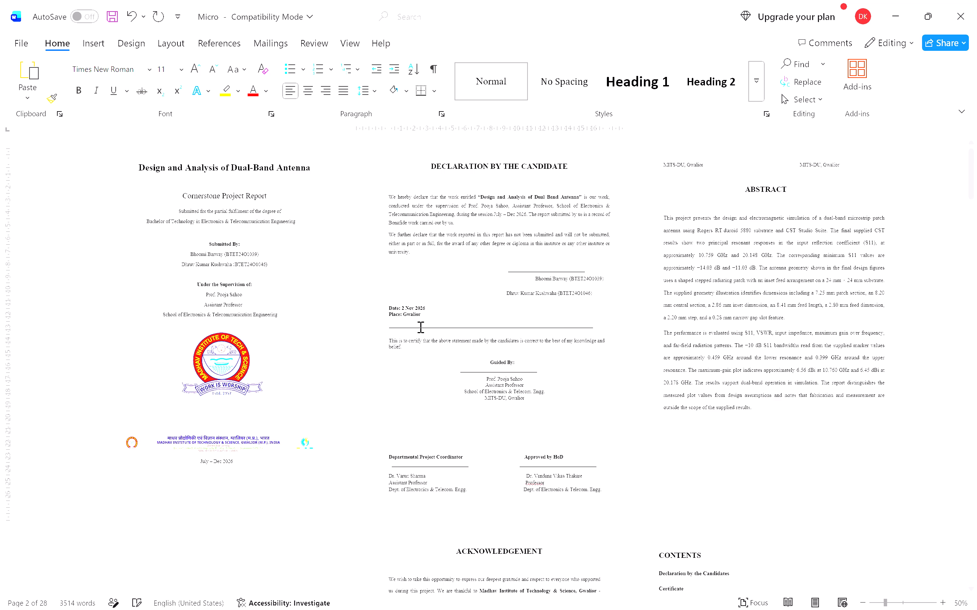
click(420, 328)
click(423, 328)
drag(424, 328, 424, 326)
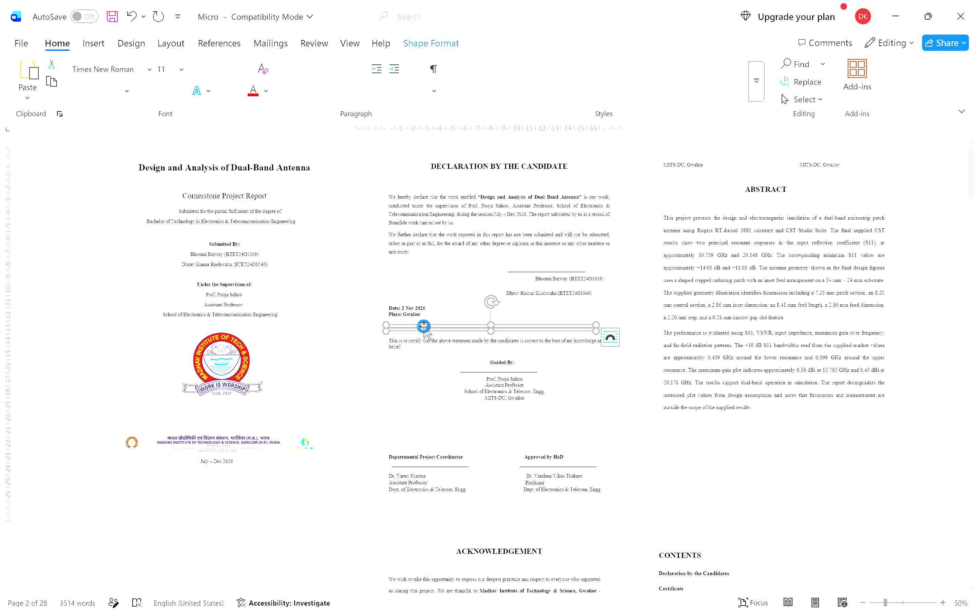
drag(424, 326, 424, 324)
drag(479, 325, 479, 321)
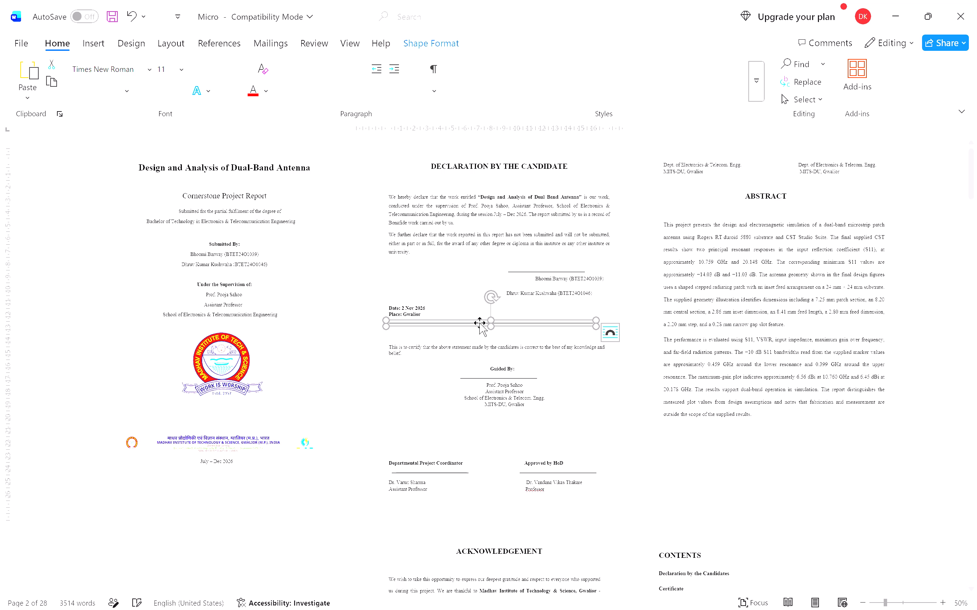
Delete the blank line between the long rule and the certification statement on the declaration page.
click(481, 337)
key(BackSpace)
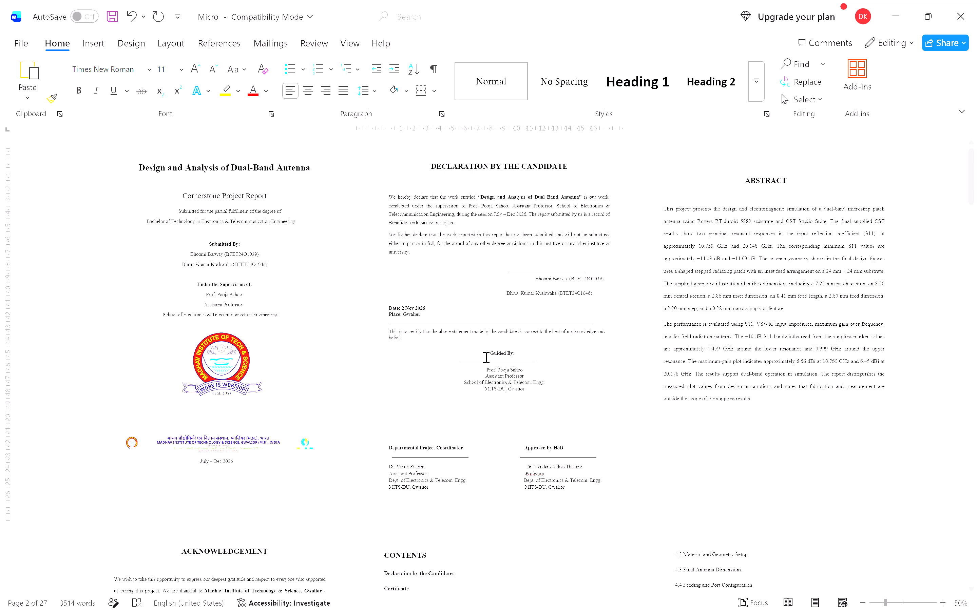
click(521, 513)
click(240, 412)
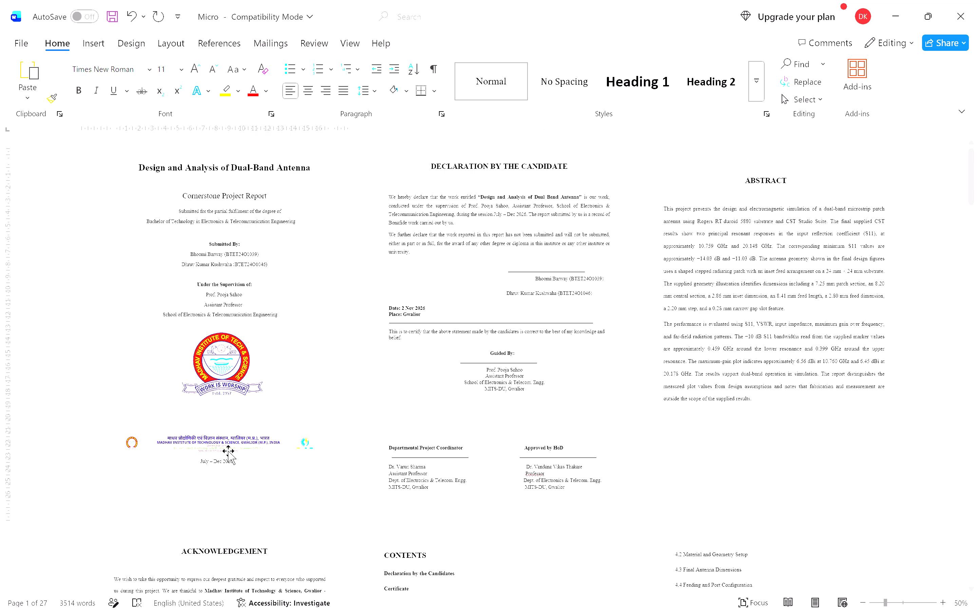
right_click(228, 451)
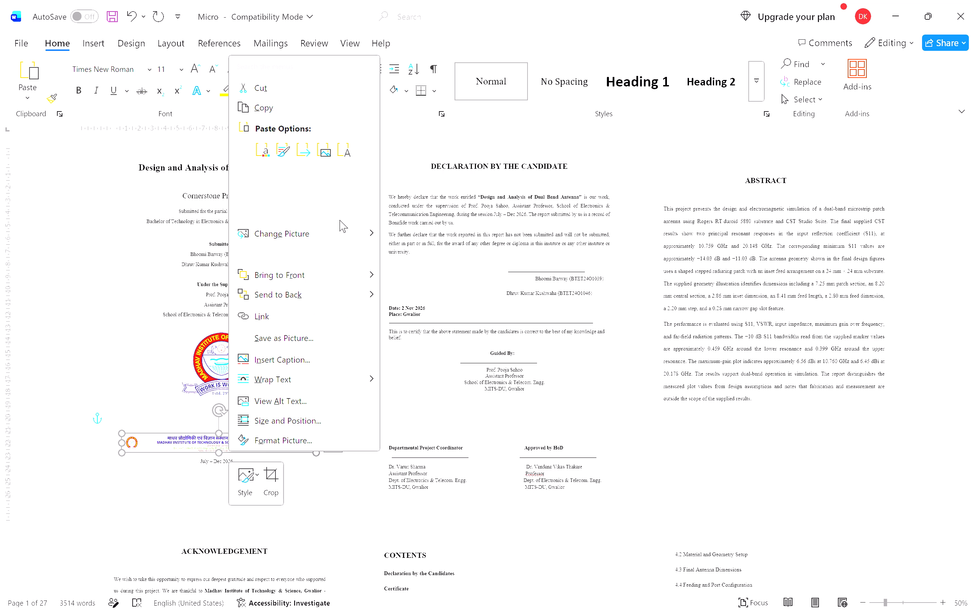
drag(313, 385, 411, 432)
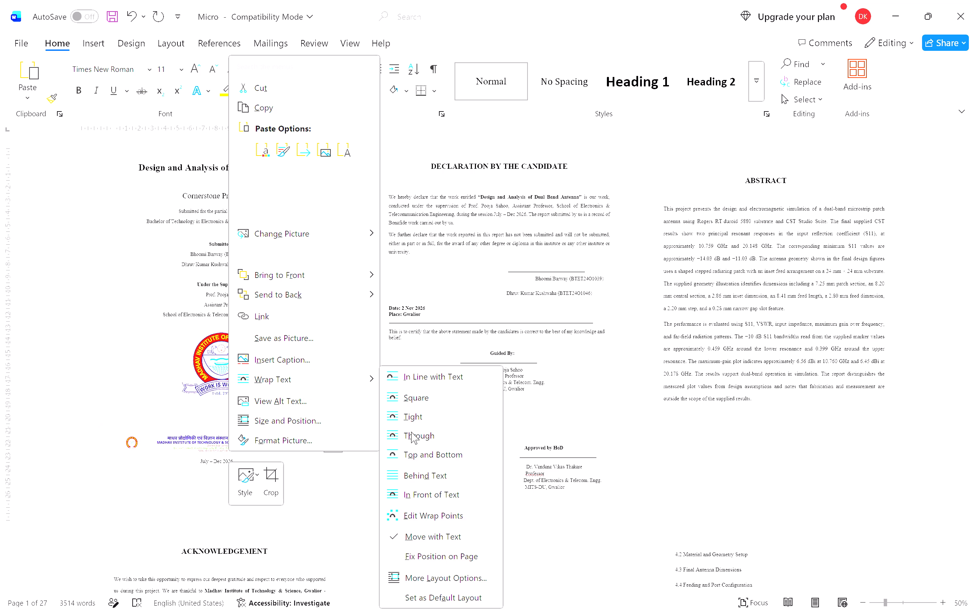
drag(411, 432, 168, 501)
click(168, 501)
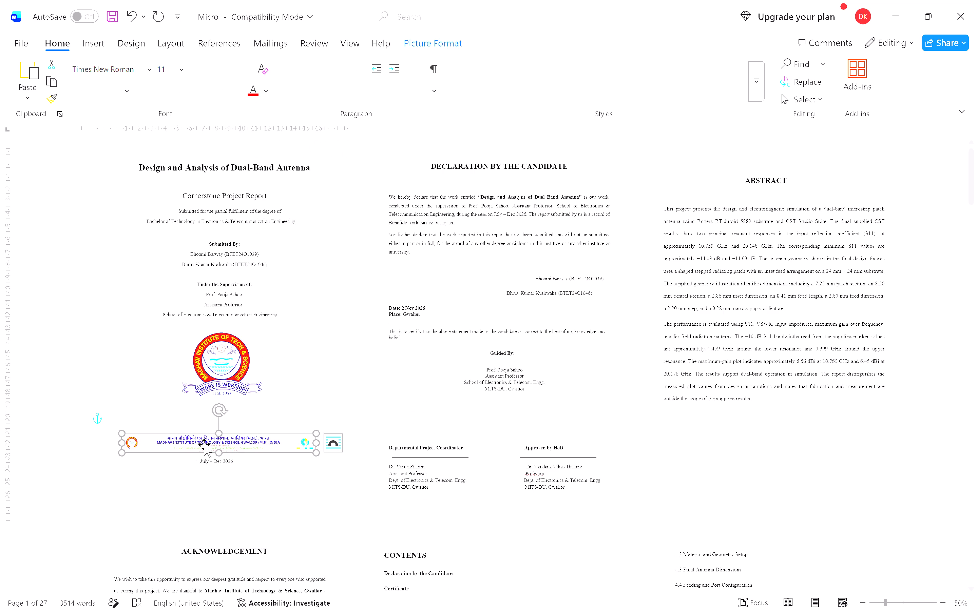
Nudge the institute name banner on the cover page slightly left, keeping it above the July – Dec date line.
drag(204, 444, 202, 452)
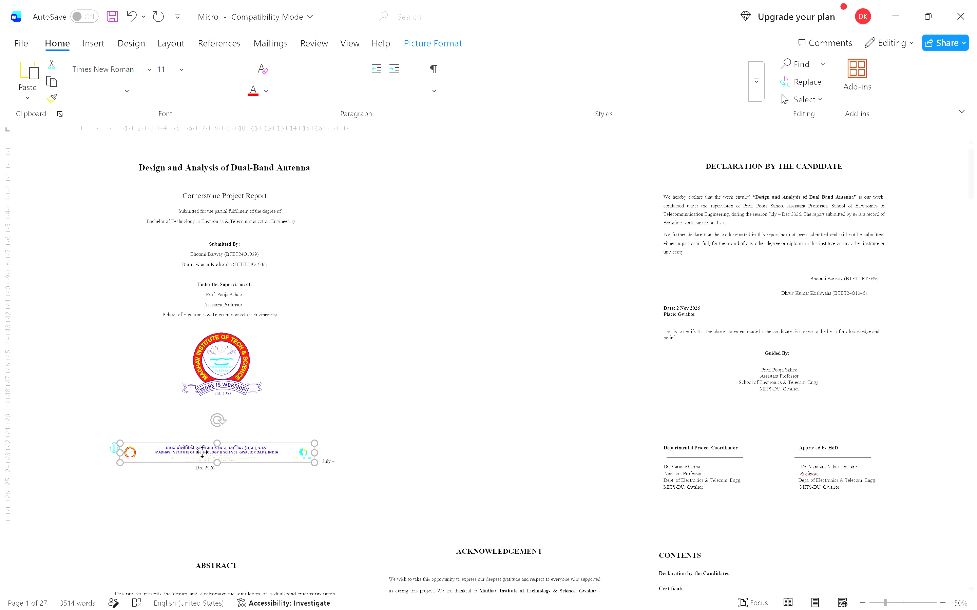
drag(202, 452, 200, 445)
click(200, 487)
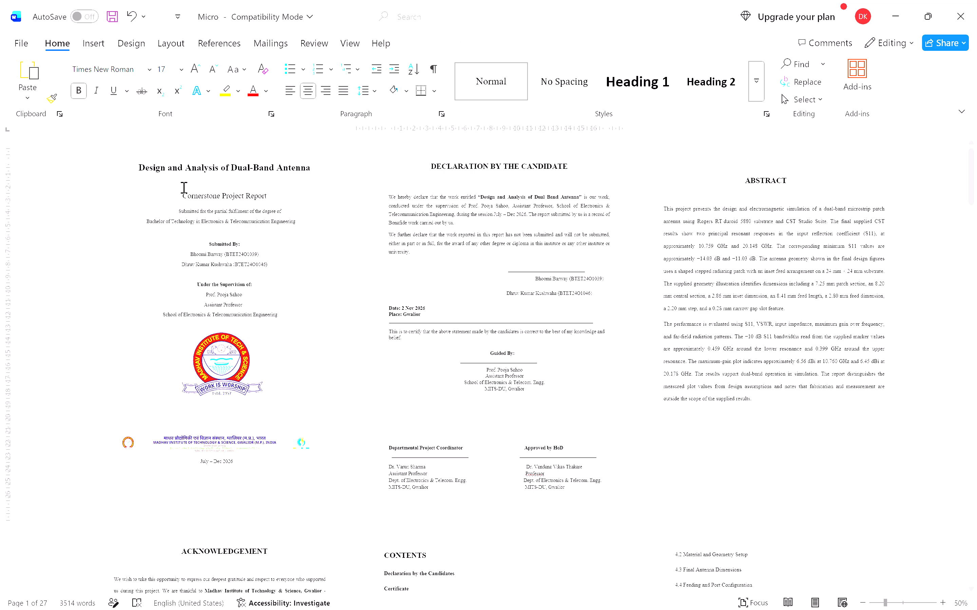
Delete the blank line above the ABSTRACT heading so the heading starts the page.
click(746, 162)
key(BackSpace)
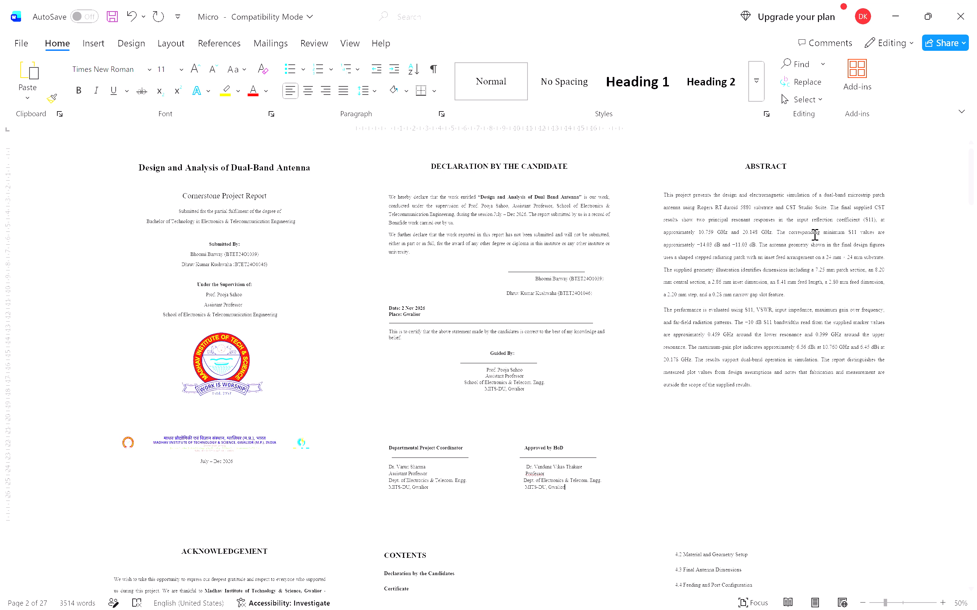
Move the right indent of the first Abstract paragraph slightly inward.
scroll(746, 385, down, 3)
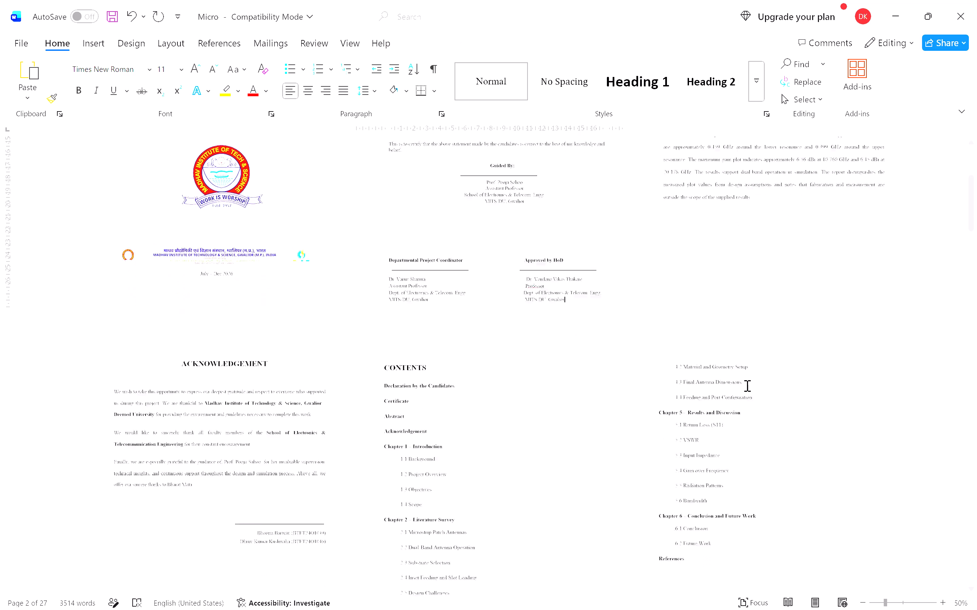
scroll(746, 385, down, 1)
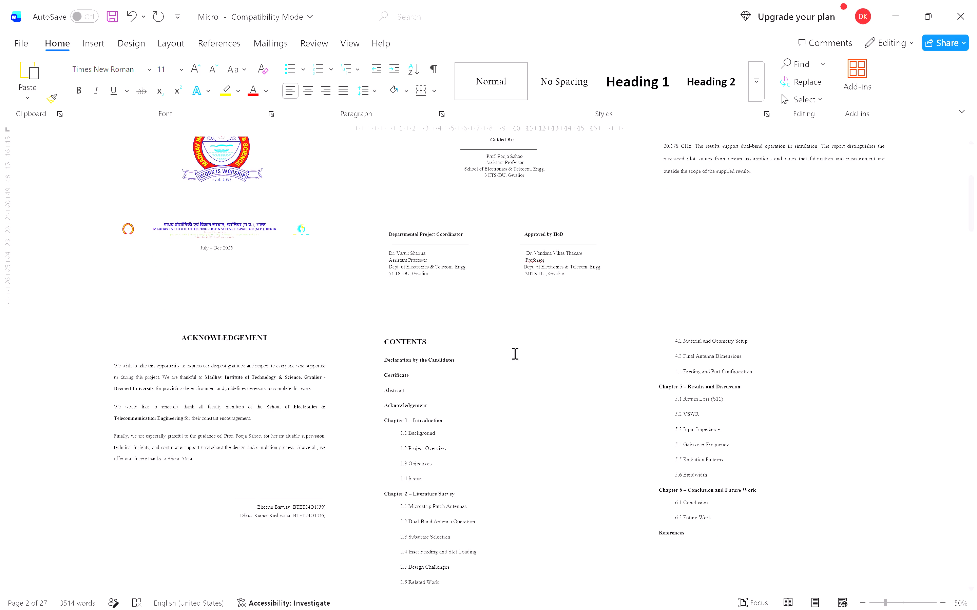
scroll(514, 353, down, 1)
scroll(514, 353, up, 3)
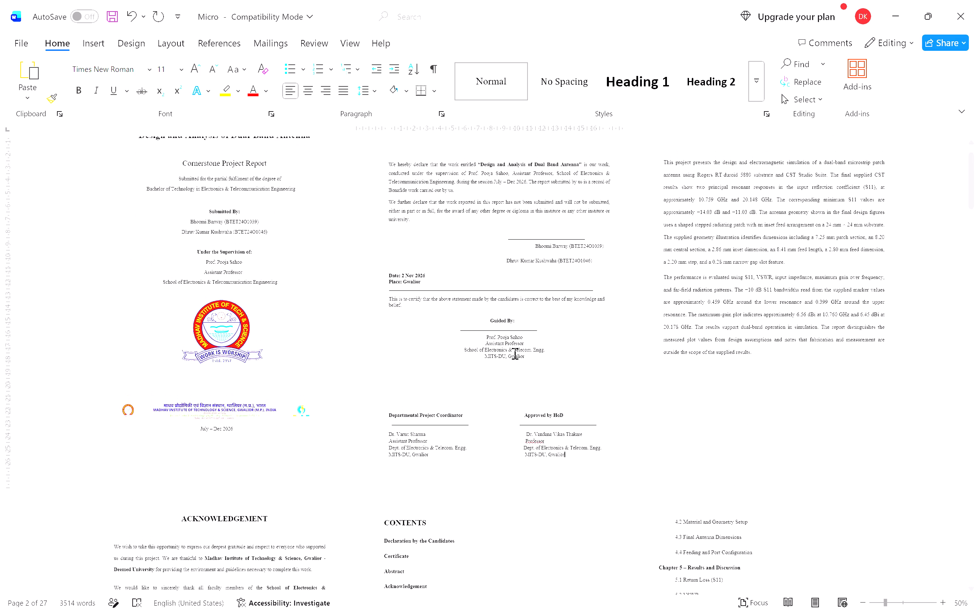
scroll(800, 238, up, 1)
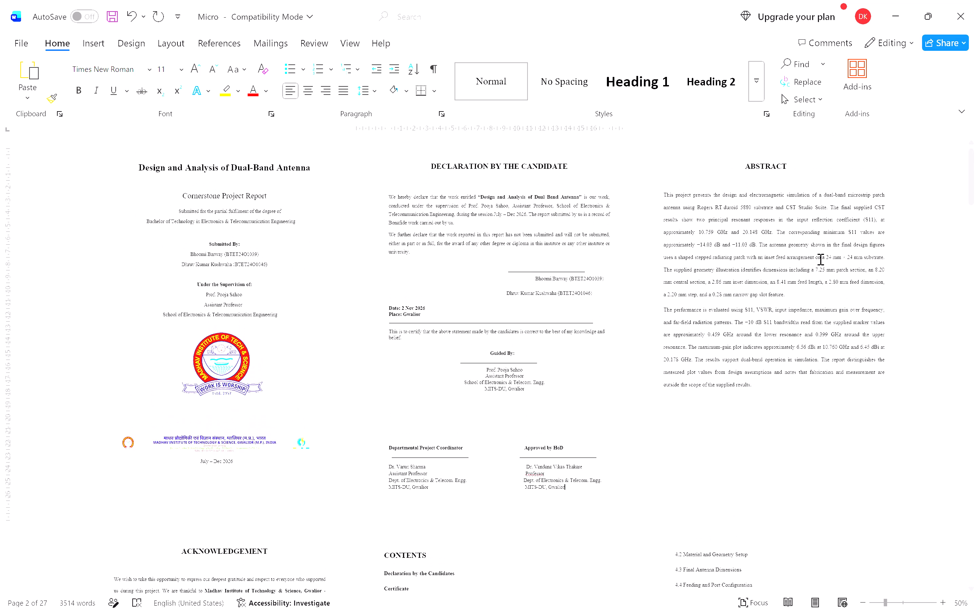
scroll(790, 251, down, 1)
click(790, 251)
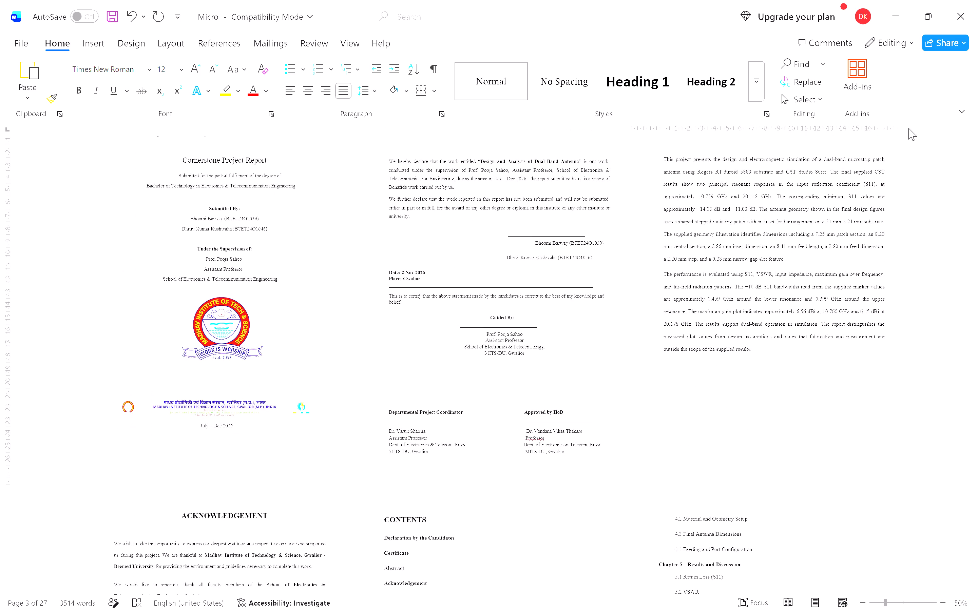
drag(886, 131, 882, 131)
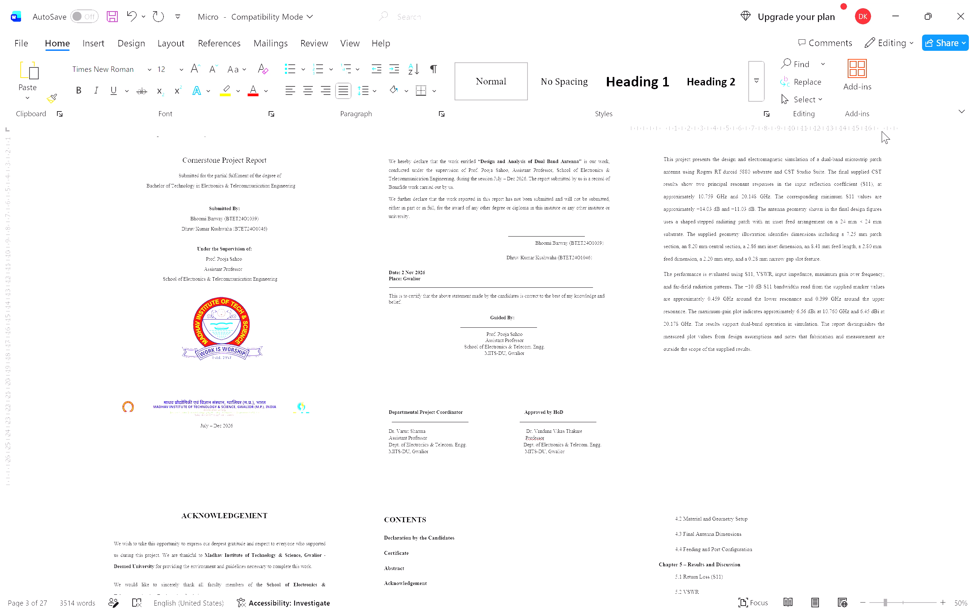
drag(882, 131, 879, 135)
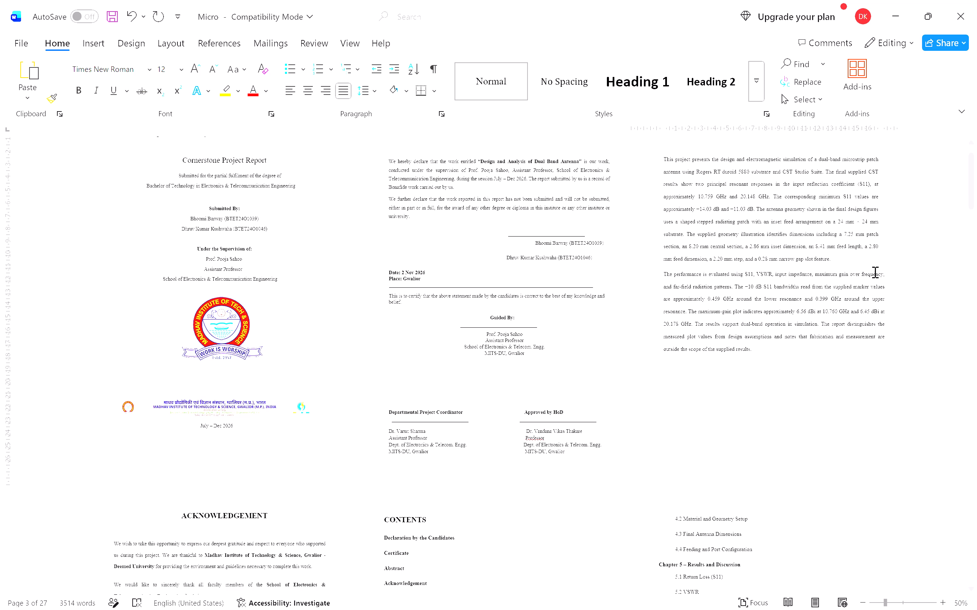
Select both Abstract paragraphs and give them the same slightly inward right indent.
drag(818, 353, 666, 164)
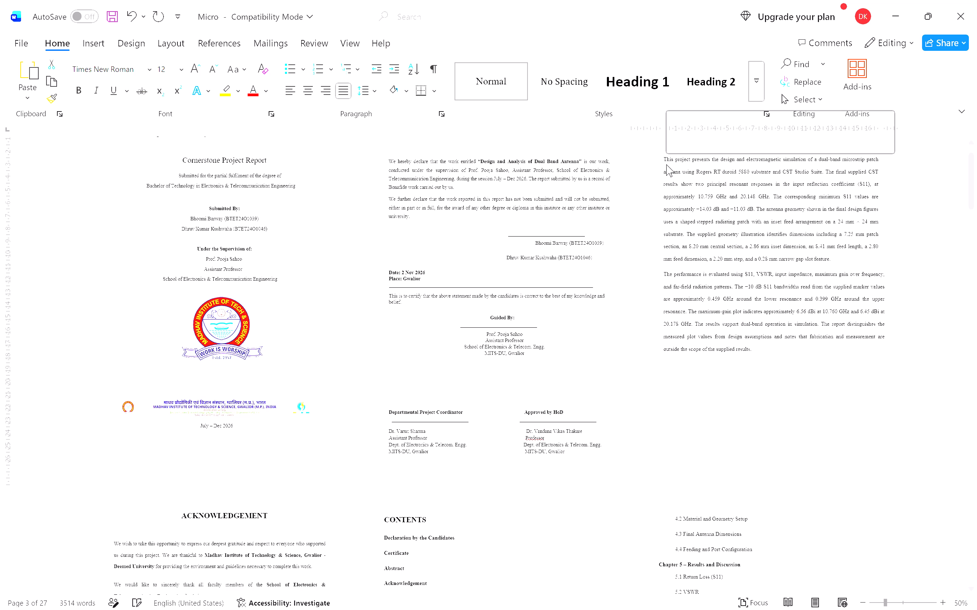
click(882, 182)
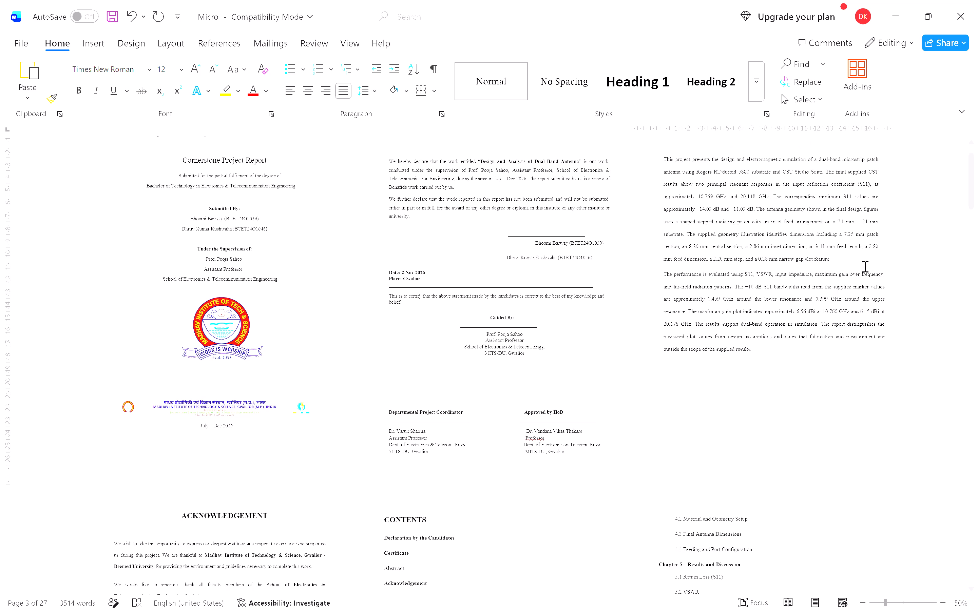
drag(808, 365, 645, 158)
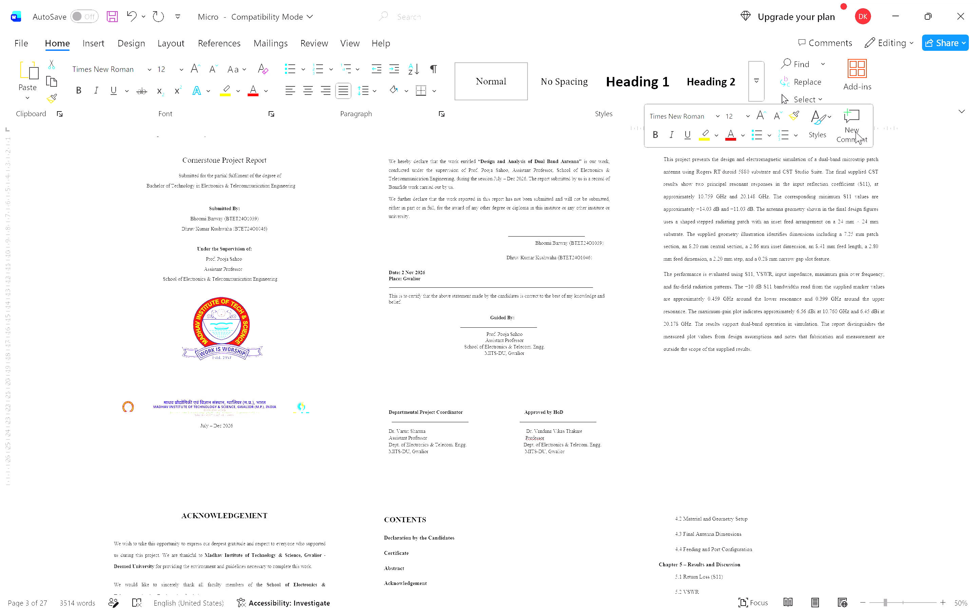
double_click(878, 132)
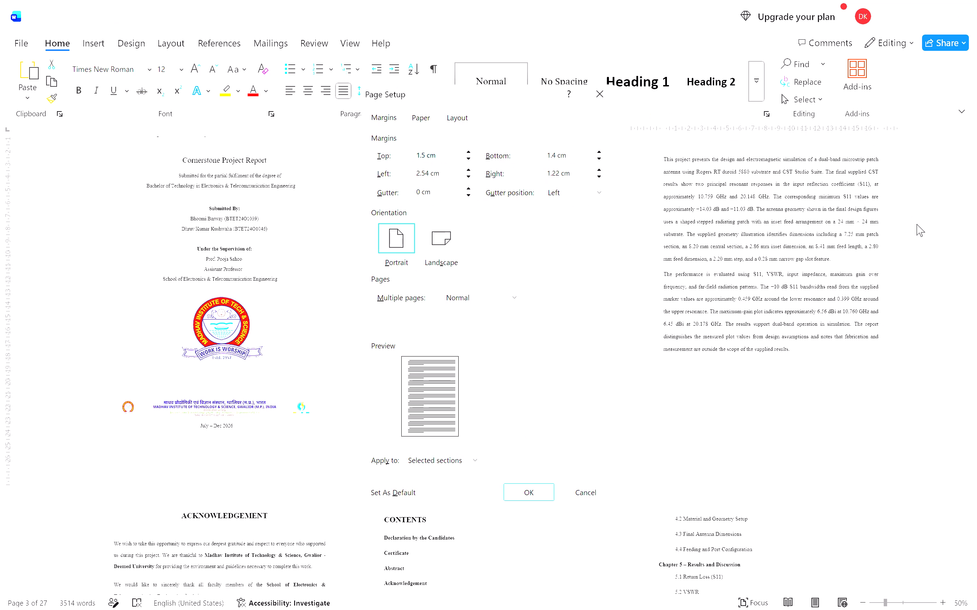
key(Escape)
click(777, 381)
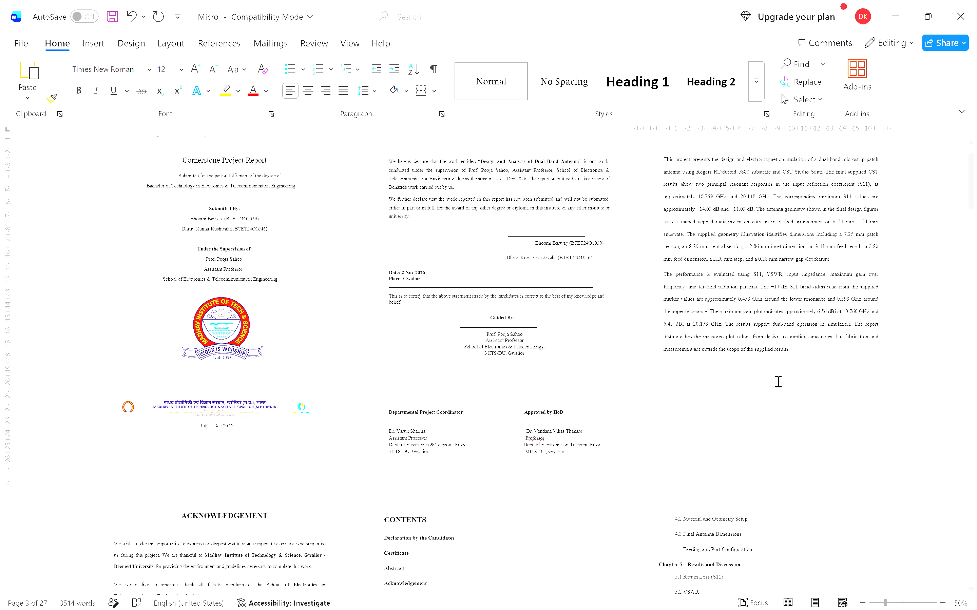
Check the adjusted front pages and save the report.
scroll(777, 381, up, 1)
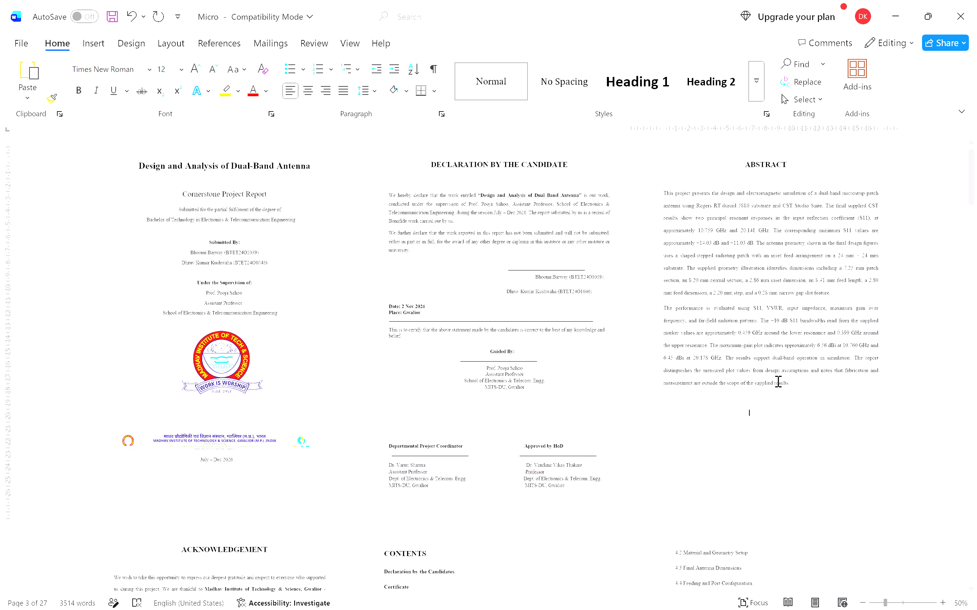
click(800, 390)
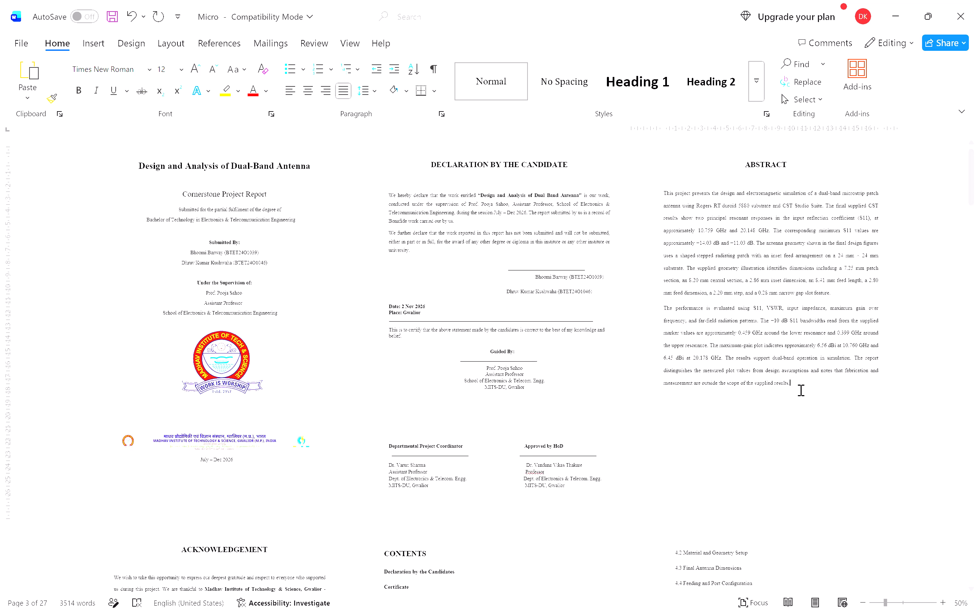
scroll(641, 369, up, 8)
scroll(641, 369, down, 2)
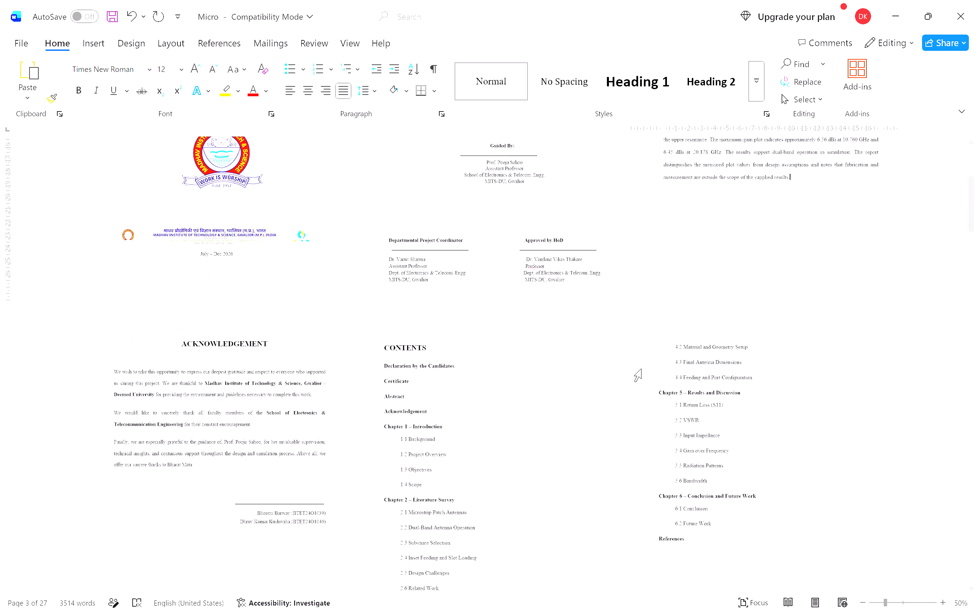
scroll(467, 392, down, 1)
key(ctrl+s)
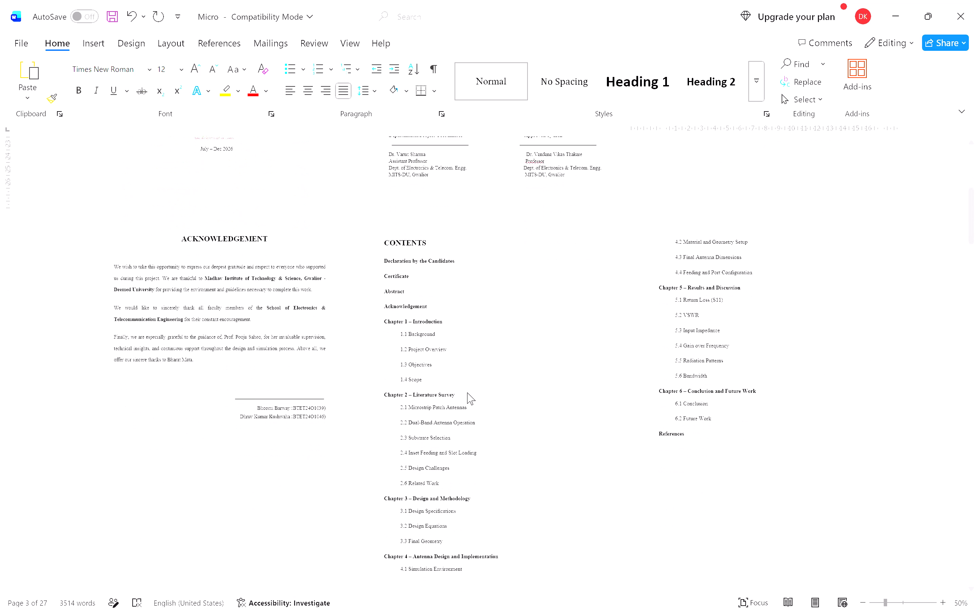
Delete the extra blank lines above the 3.3 Final Geometry Concept heading to close the gap after the Design Equations text.
scroll(467, 392, down, 4)
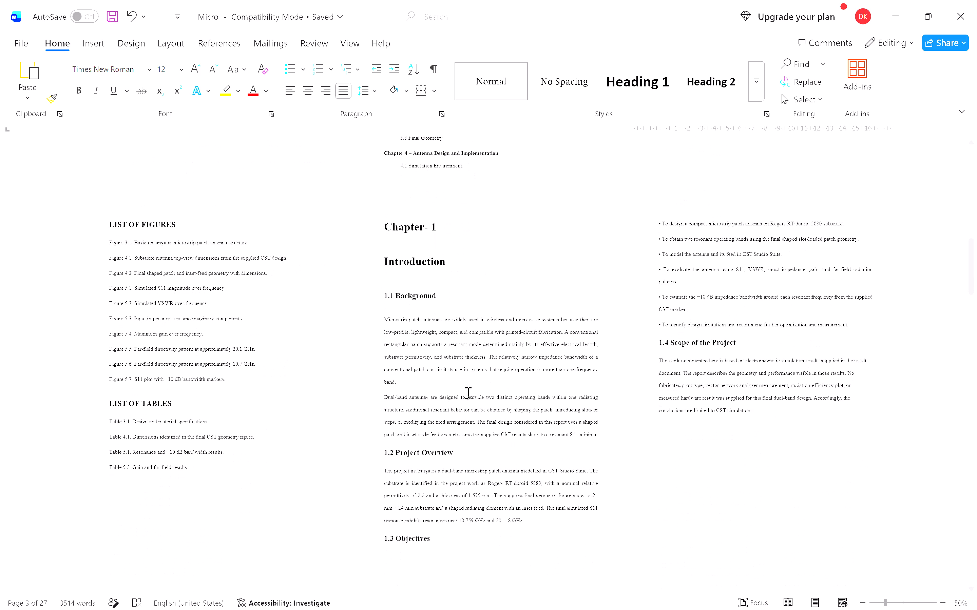
scroll(467, 392, down, 6)
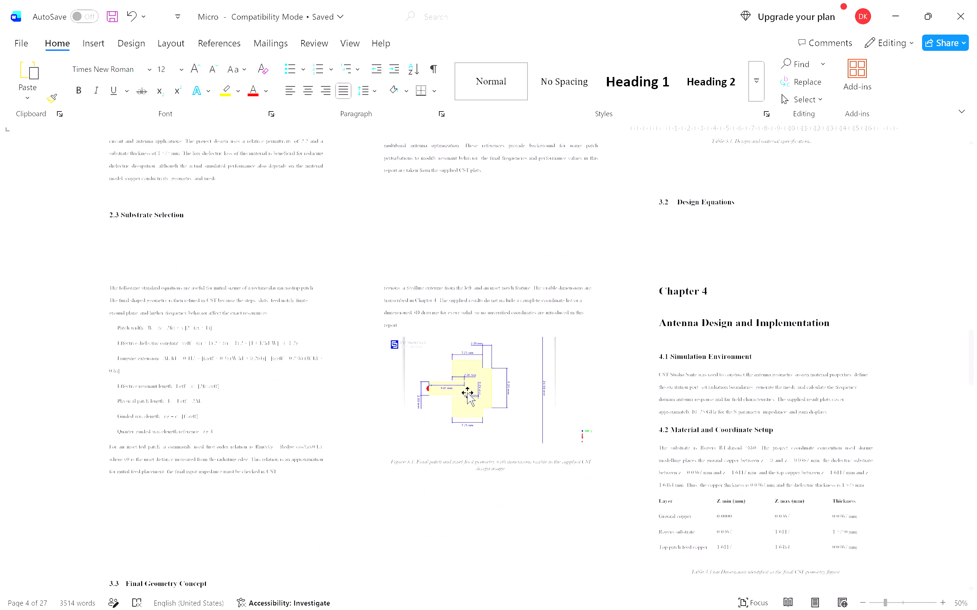
scroll(467, 392, up, 1)
scroll(467, 392, down, 3)
scroll(467, 392, up, 1)
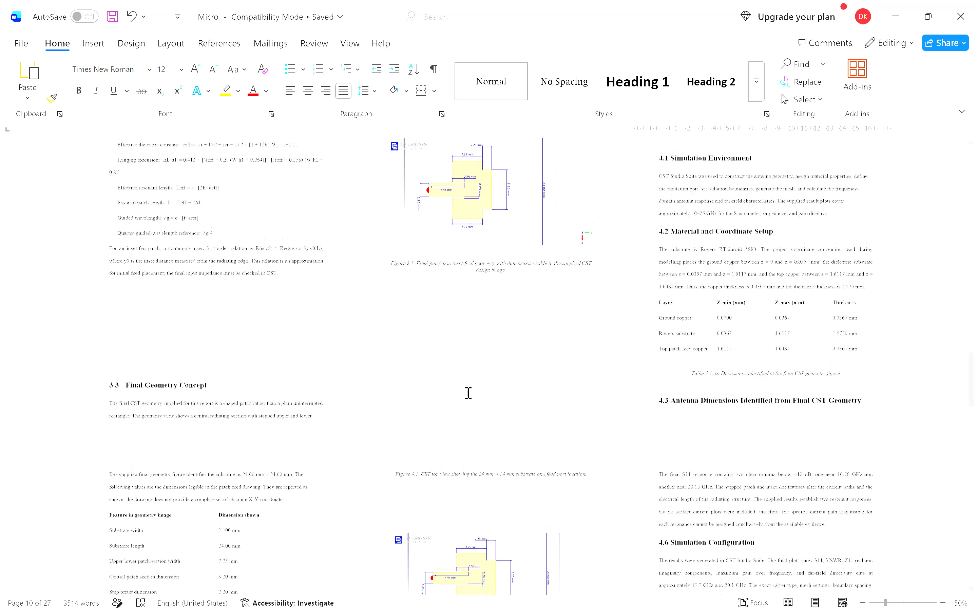
scroll(467, 392, up, 1)
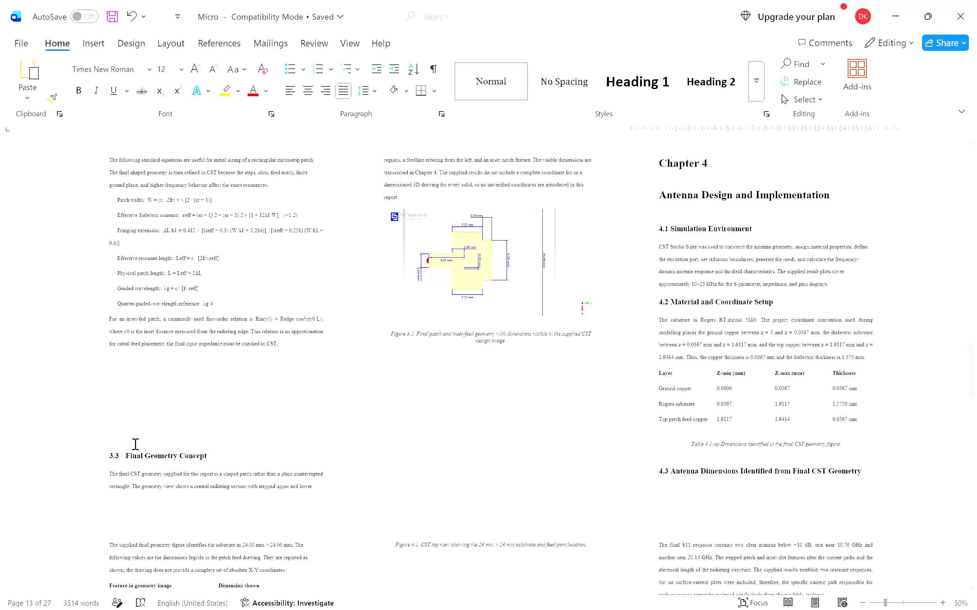
scroll(134, 444, right, 1)
click(134, 444)
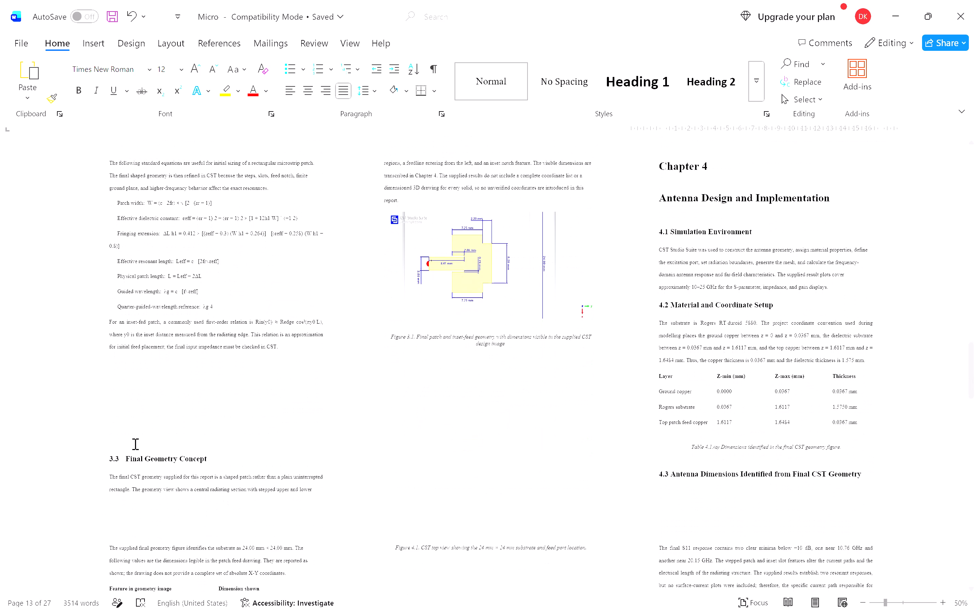
key(BackSpace)
key(BackSpace)
key(BackSpace)
key(BackSpace)
key(BackSpace)
key(BackSpace)
key(BackSpace)
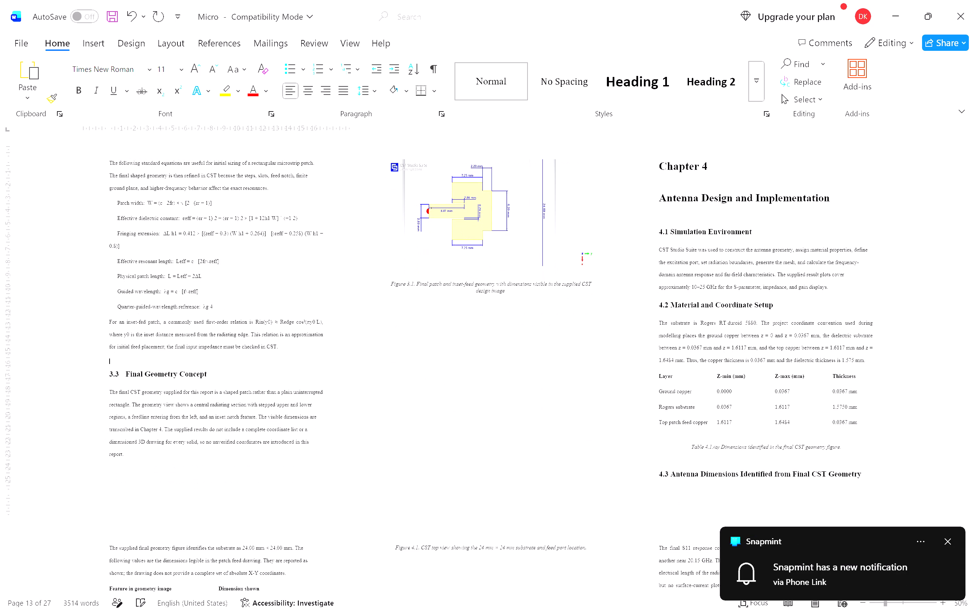
Insert three blank lines above the 3.2 Design Equations heading so it starts the page with its text.
scroll(134, 444, up, 3)
scroll(134, 444, down, 1)
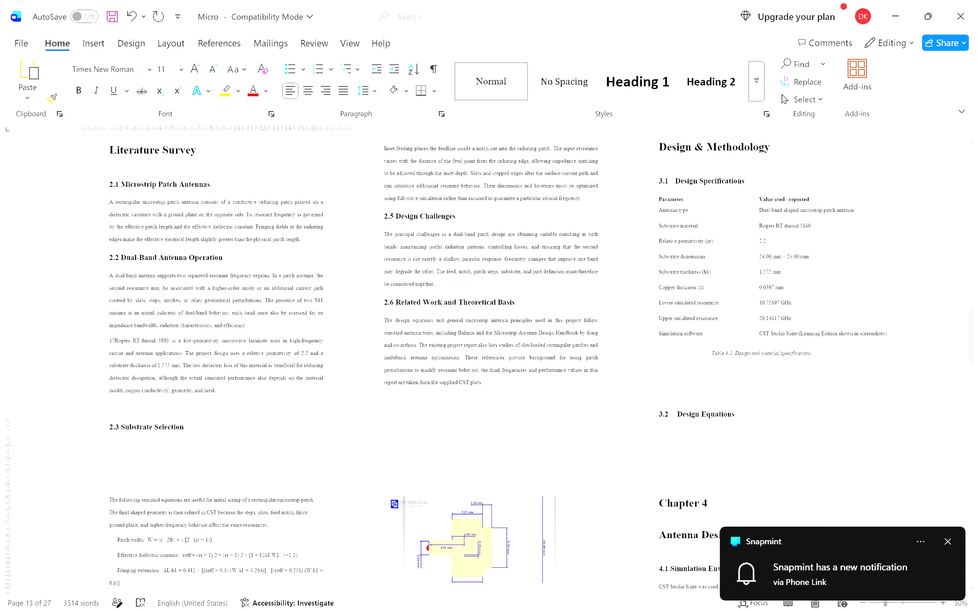
scroll(134, 444, down, 1)
click(698, 330)
key(Return)
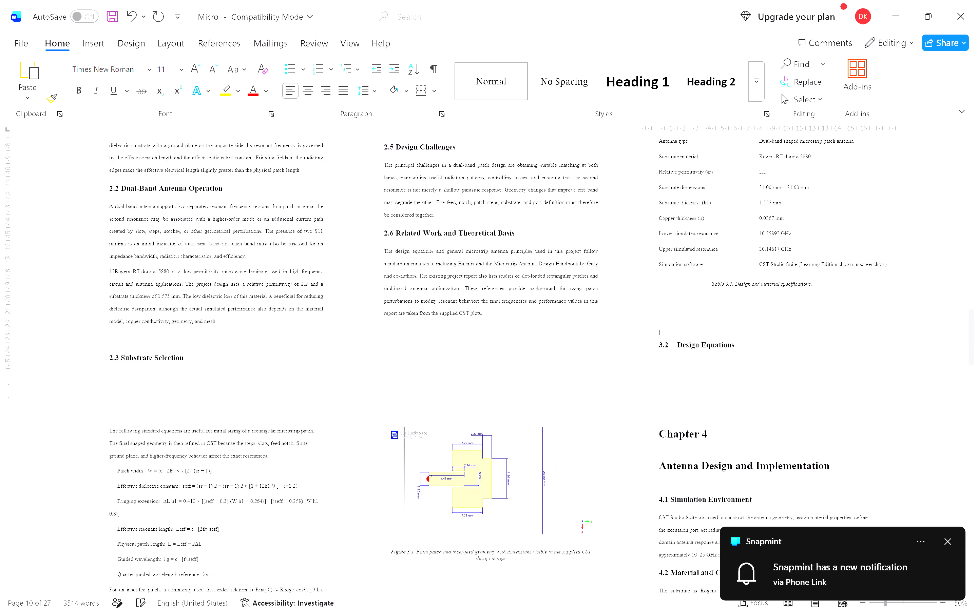
key(Return)
key(Return)
Insert normal-style blank lines above the 4.3 Antenna Dimensions heading so it starts the page with its text and table.
scroll(698, 330, down, 2)
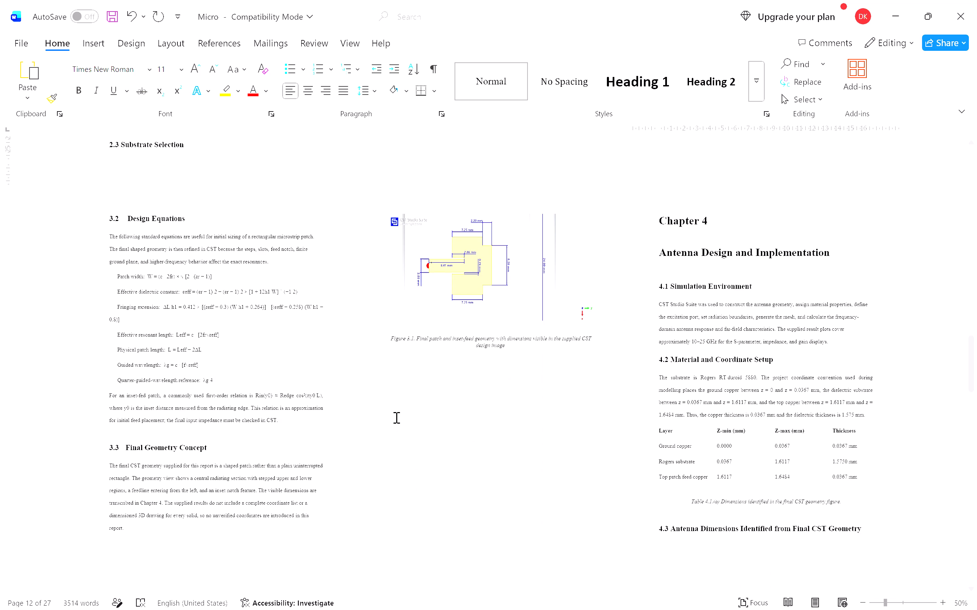
scroll(381, 465, down, 1)
scroll(381, 465, up, 1)
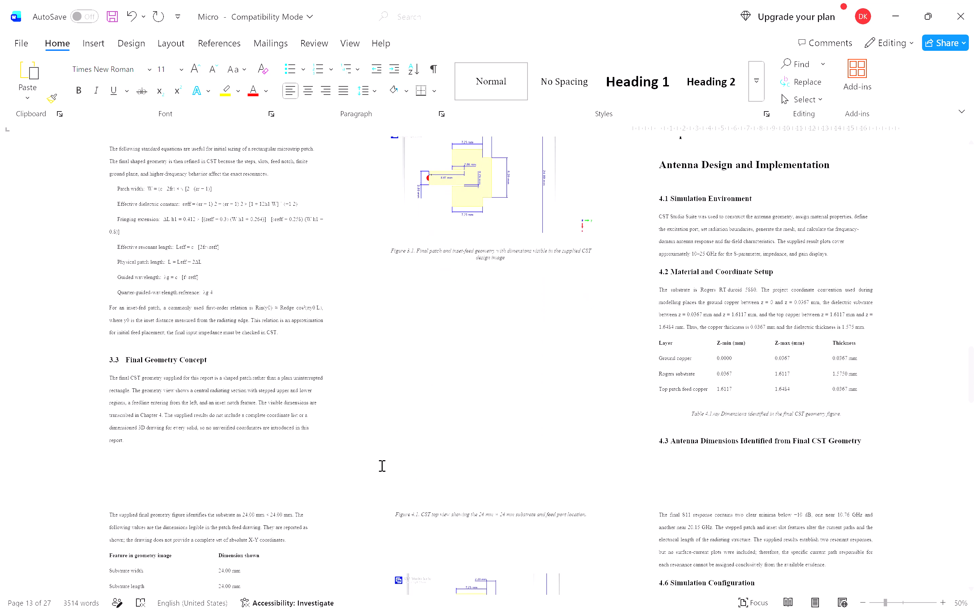
scroll(381, 465, up, 1)
scroll(643, 342, down, 2)
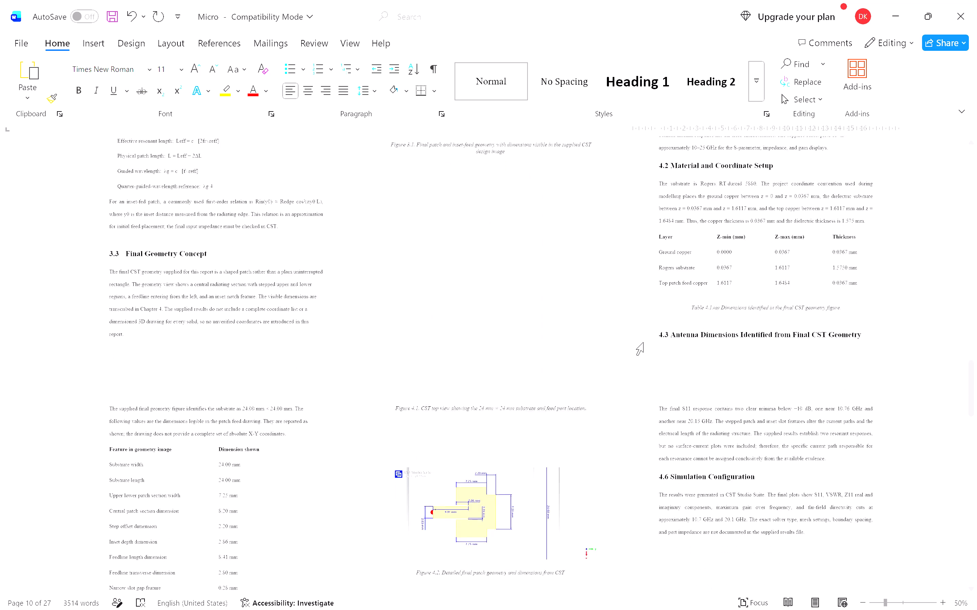
scroll(643, 342, down, 1)
click(661, 242)
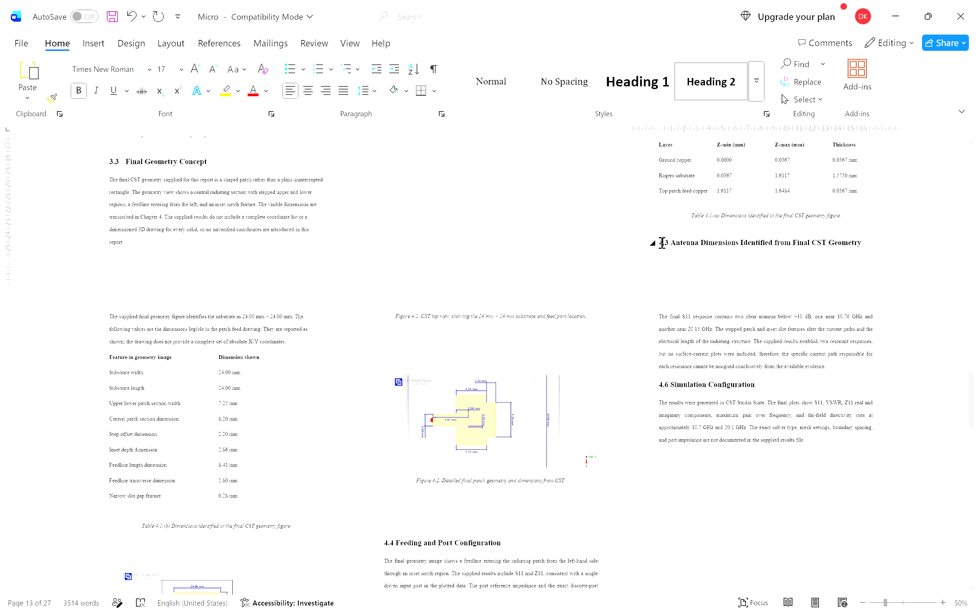
key(Left)
key(Return)
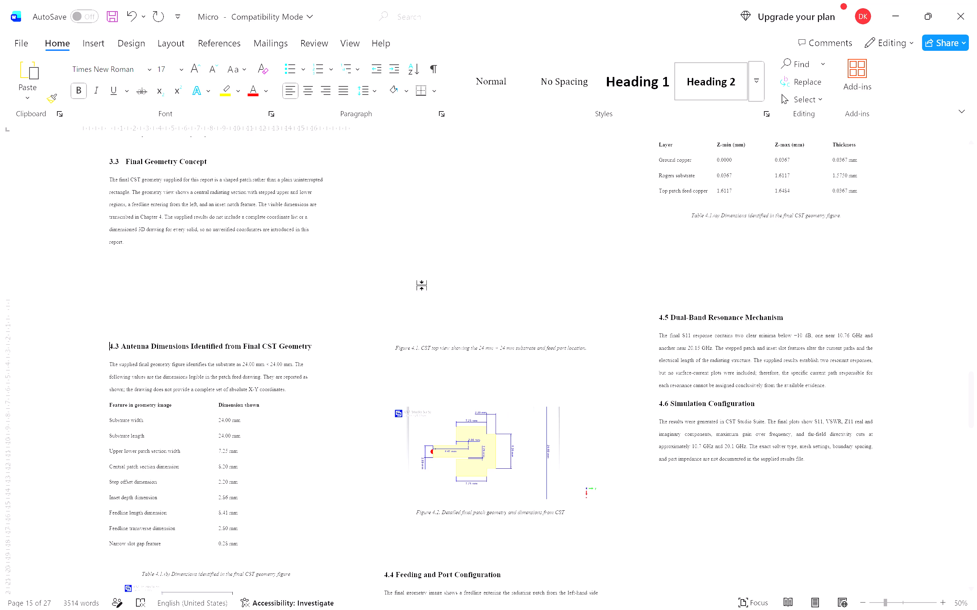
key(Up)
key(BackSpace)
key(Return)
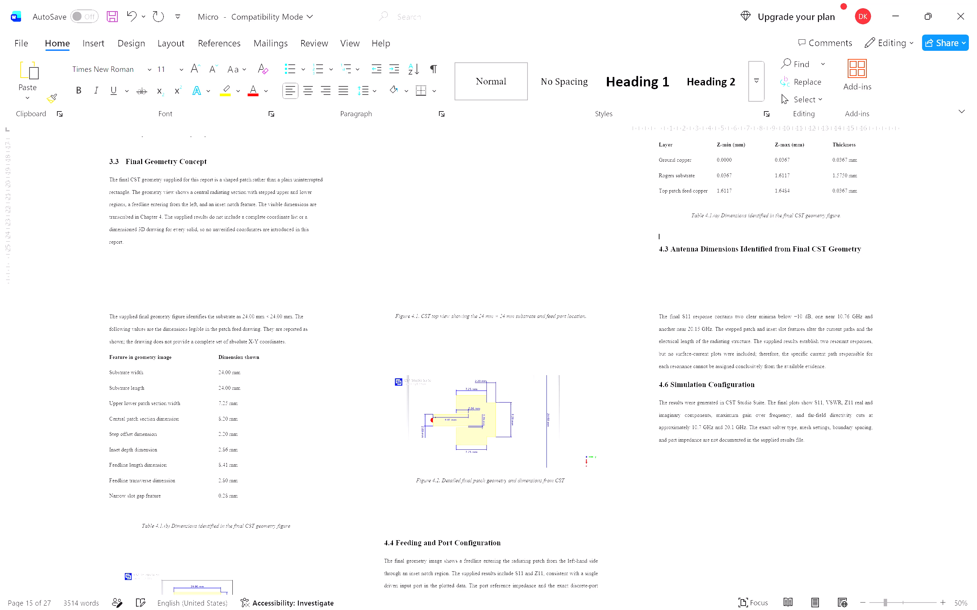
key(Return)
Move the substrate top-view figure in section 4.3 slightly up, closer beneath the dimensions table's caption.
scroll(248, 440, down, 1)
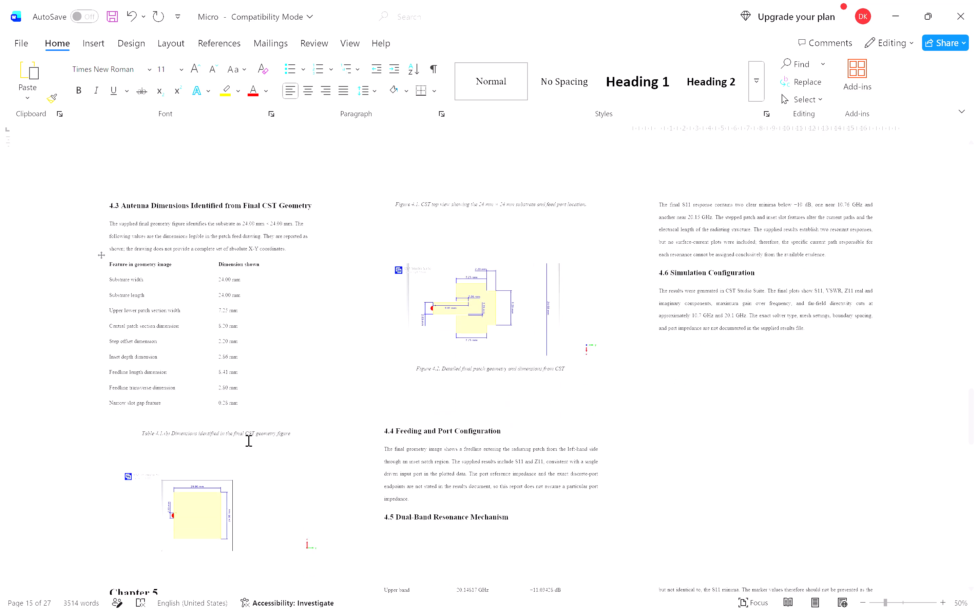
drag(236, 462, 231, 441)
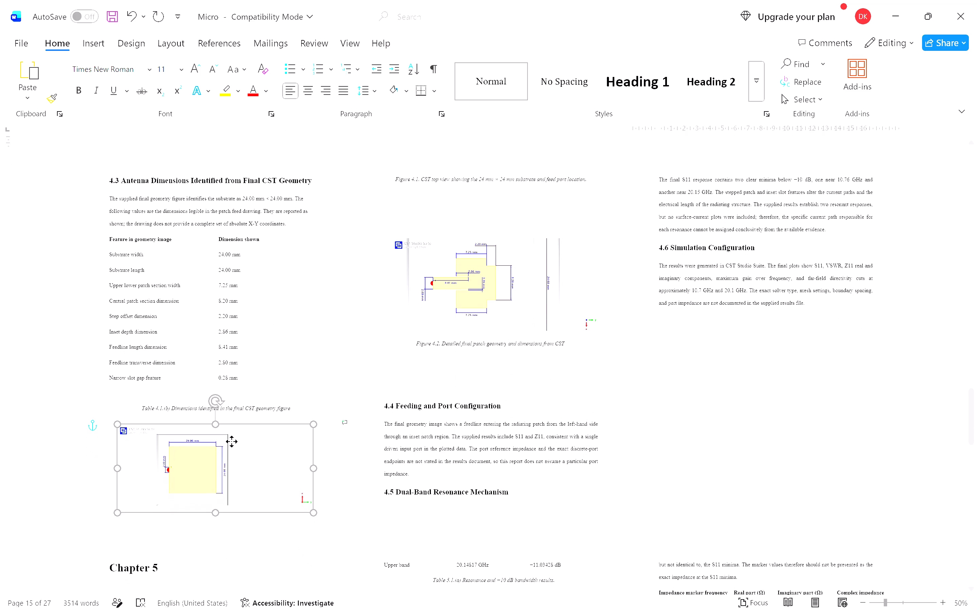
drag(231, 441, 233, 438)
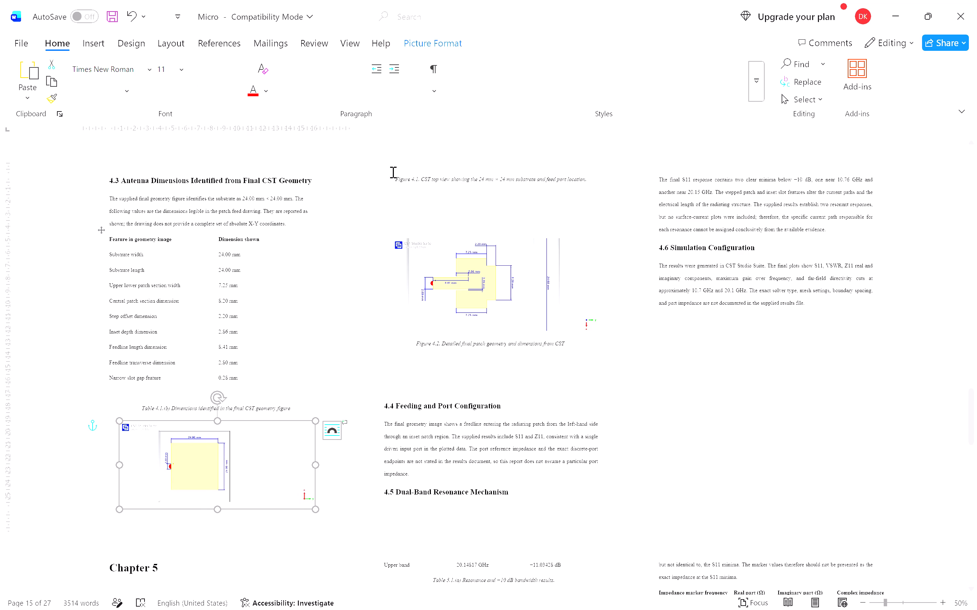
Remove the empty lines before the Figure 4.1 caption so figure and caption share a page, keeping the caption centred.
click(398, 174)
key(Left)
key(BackSpace)
key(BackSpace)
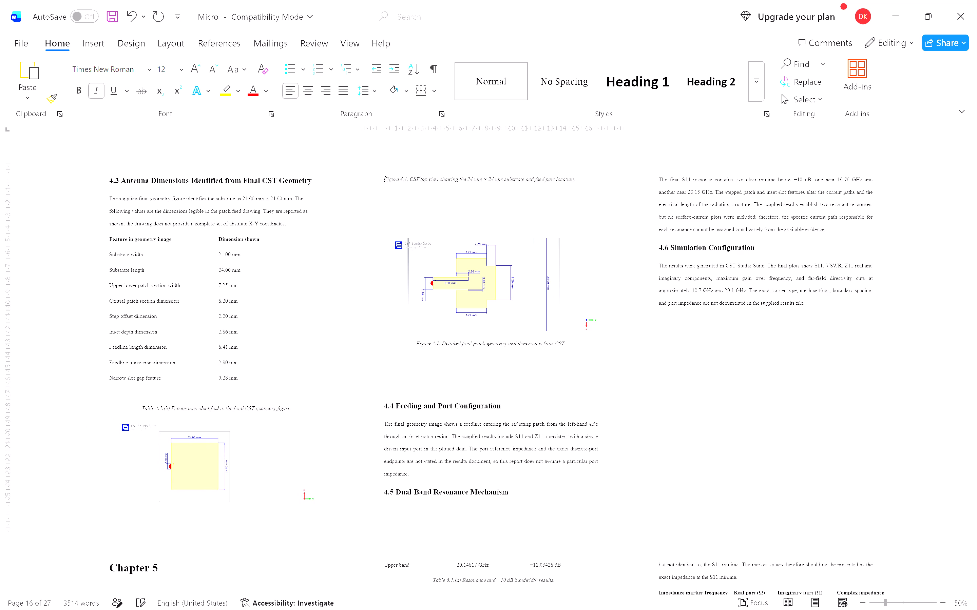
key(BackSpace)
key(BackSpace)
key(BackSpace)
key(BackSpace)
key(BackSpace)
key(BackSpace)
key(BackSpace)
key(BackSpace)
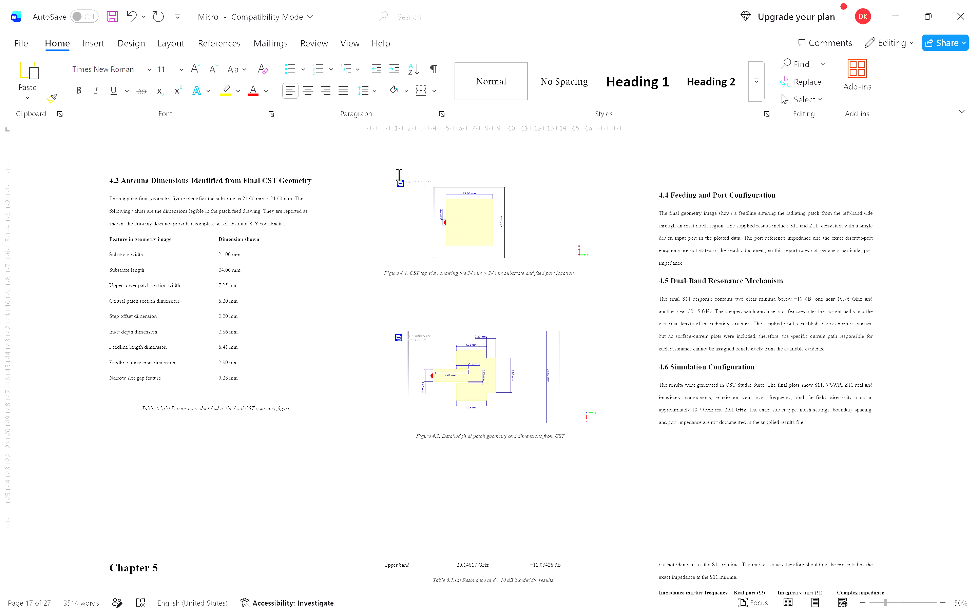
key(ctrl+z)
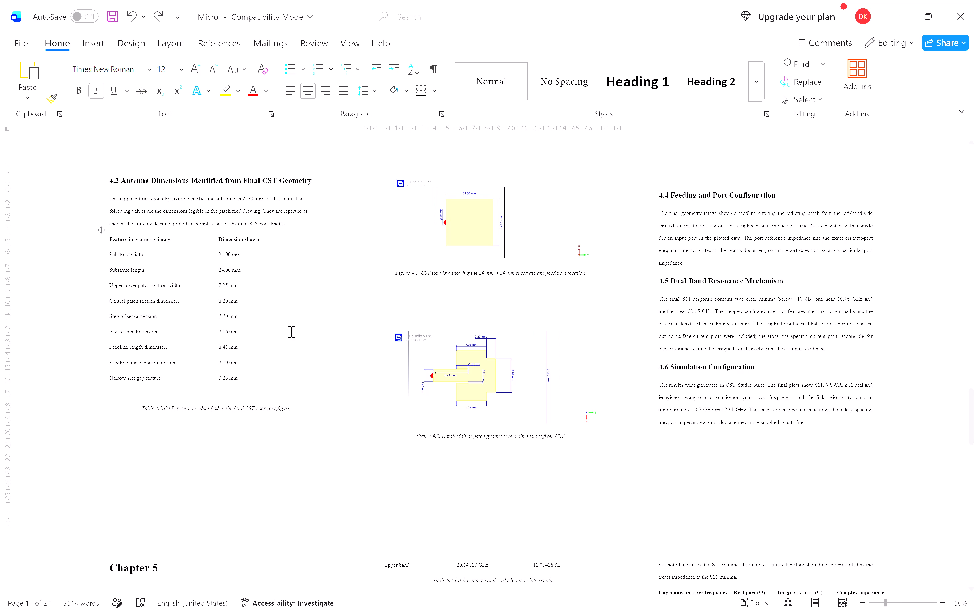
Renumber the caption of the layer thickness table in section 4.2 as Table 4.2, dropping its (a) suffix.
scroll(338, 406, up, 2)
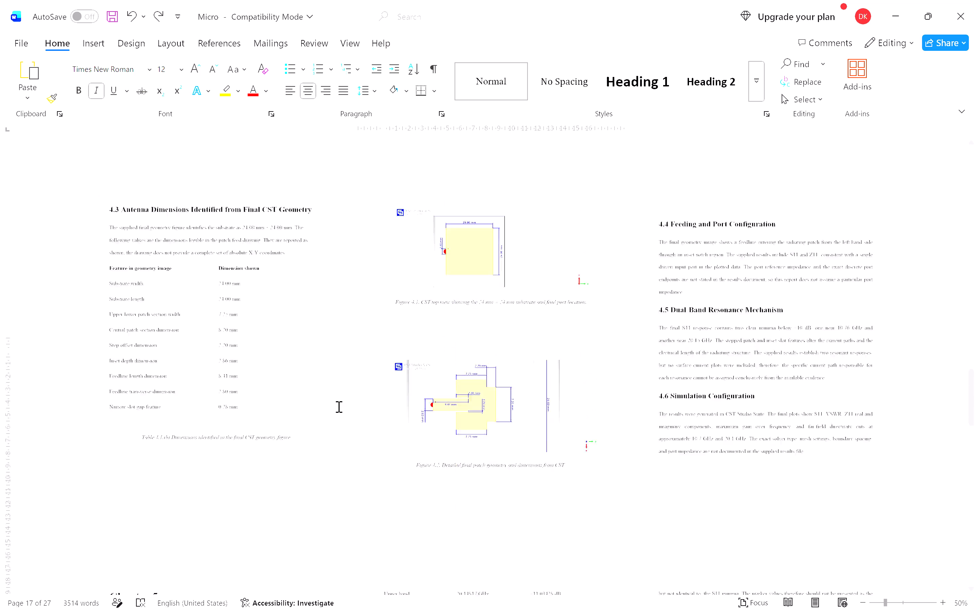
scroll(338, 406, up, 1)
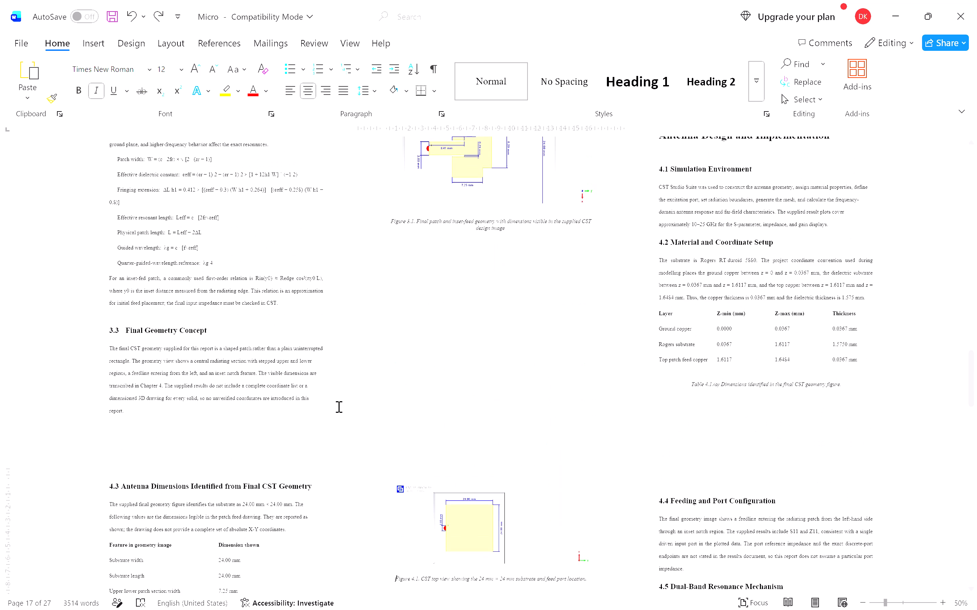
click(715, 387)
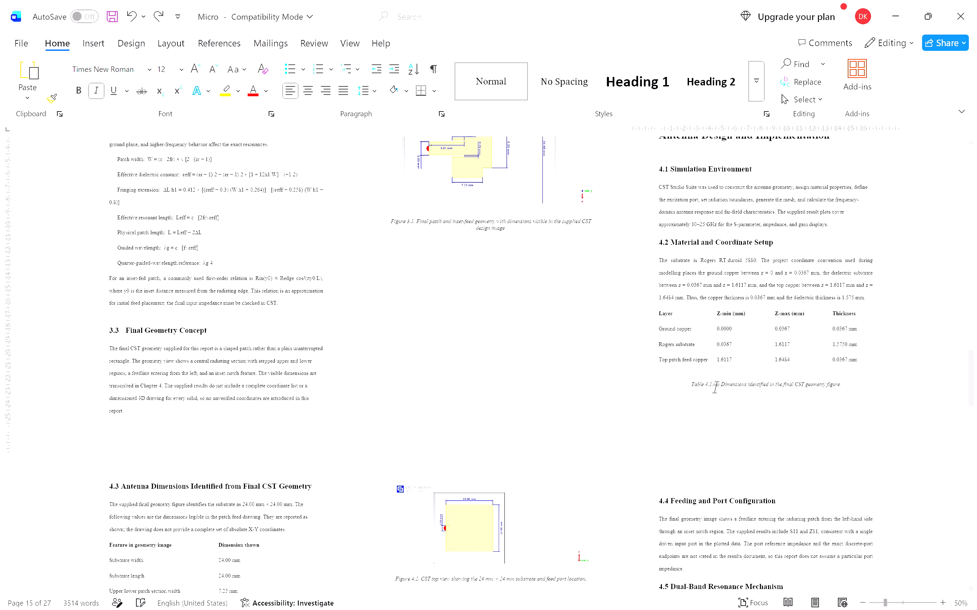
key(Right)
key(Right)
key(BackSpace)
key(BackSpace)
key(BackSpace)
key(BackSpace)
key(BackSpace)
text(2/)
key(BackSpace)
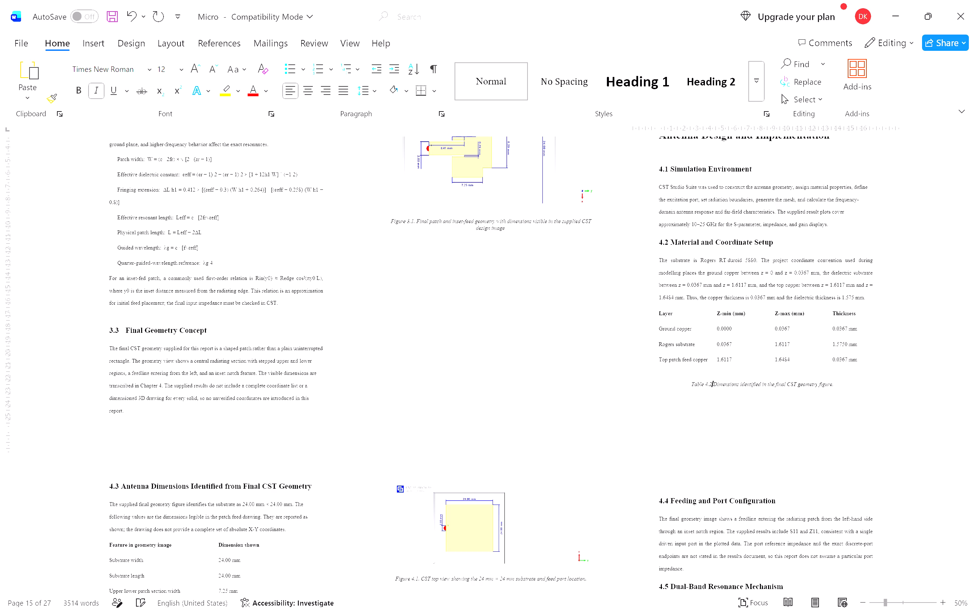
key(space)
Renumber the caption of the antenna dimensions table in section 4.3 as Table 4.3, dropping its (b) suffix.
scroll(566, 406, down, 1)
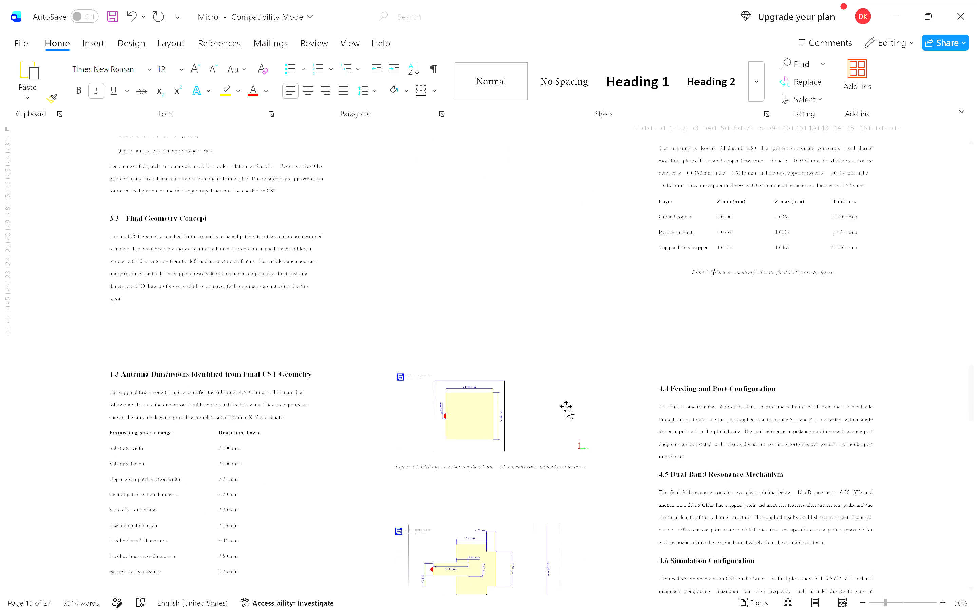
scroll(251, 489, down, 1)
click(166, 374)
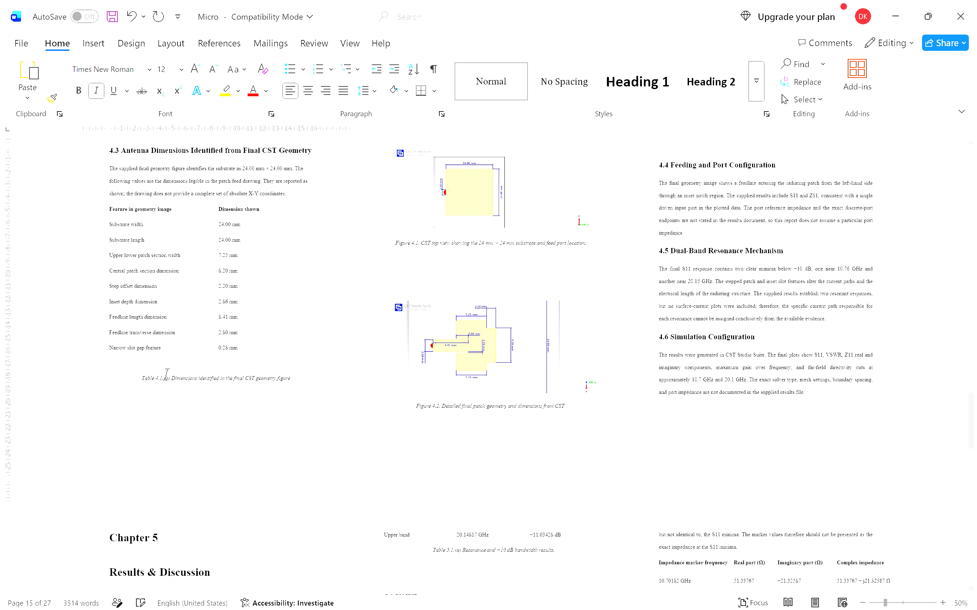
key(Down)
click(170, 378)
key(BackSpace)
key(BackSpace)
key(BackSpace)
key(BackSpace)
key(3)
key(space)
key(Right)
key(BackSpace)
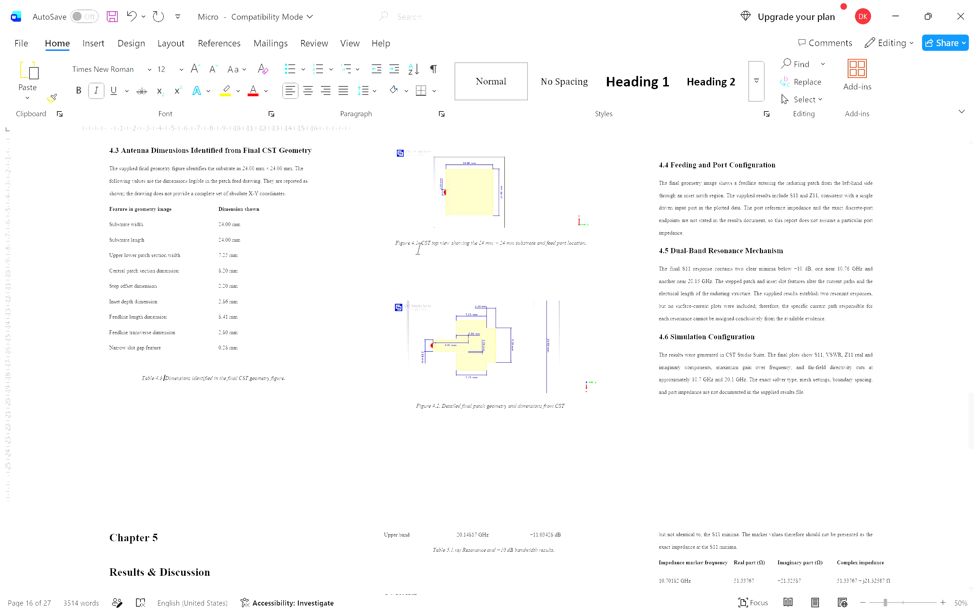
Renumber the substrate top-view figure's caption as Figure 4.3.
scroll(419, 249, up, 1)
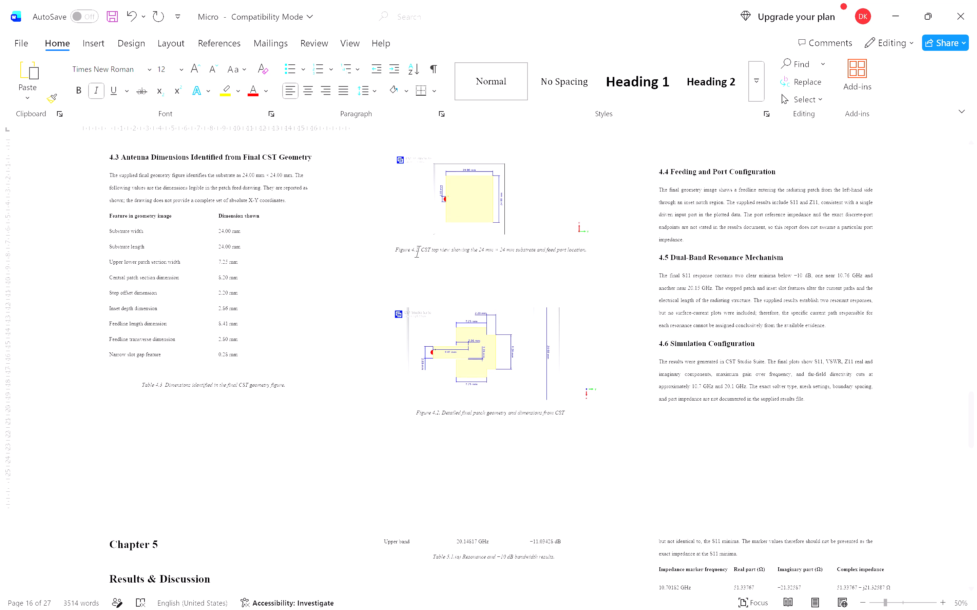
click(418, 252)
key(Right)
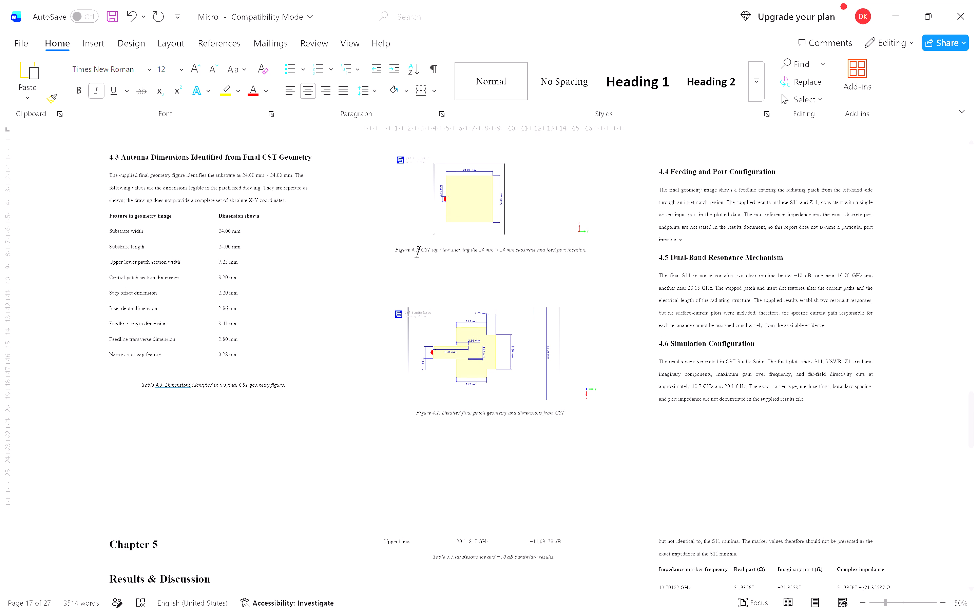
key(BackSpace)
key(3)
Add the suffix (a) to the figure number in the substrate top-view caption.
scroll(418, 252, up, 4)
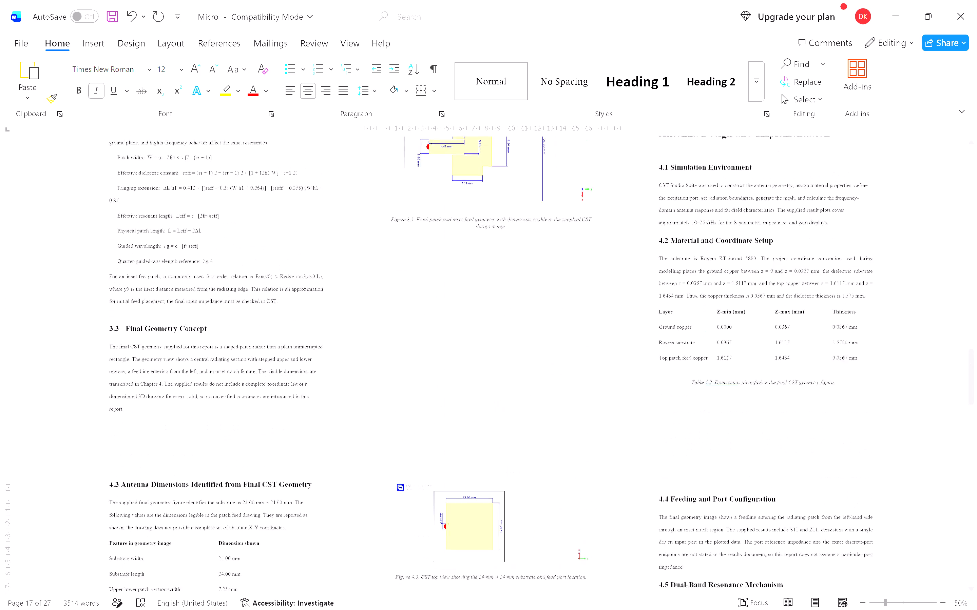
scroll(418, 252, up, 2)
scroll(418, 252, down, 1)
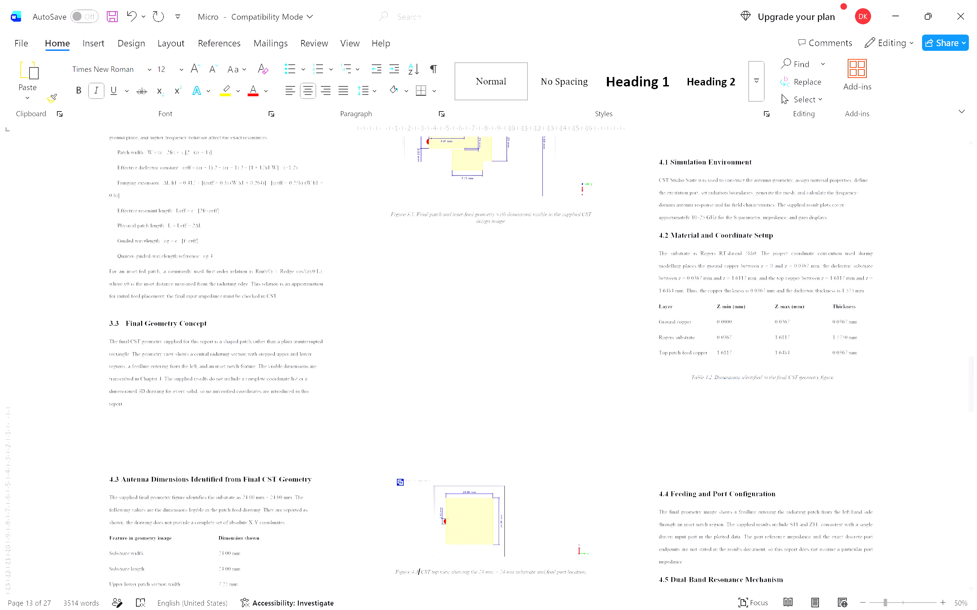
scroll(418, 252, down, 1)
text(())
key(Left)
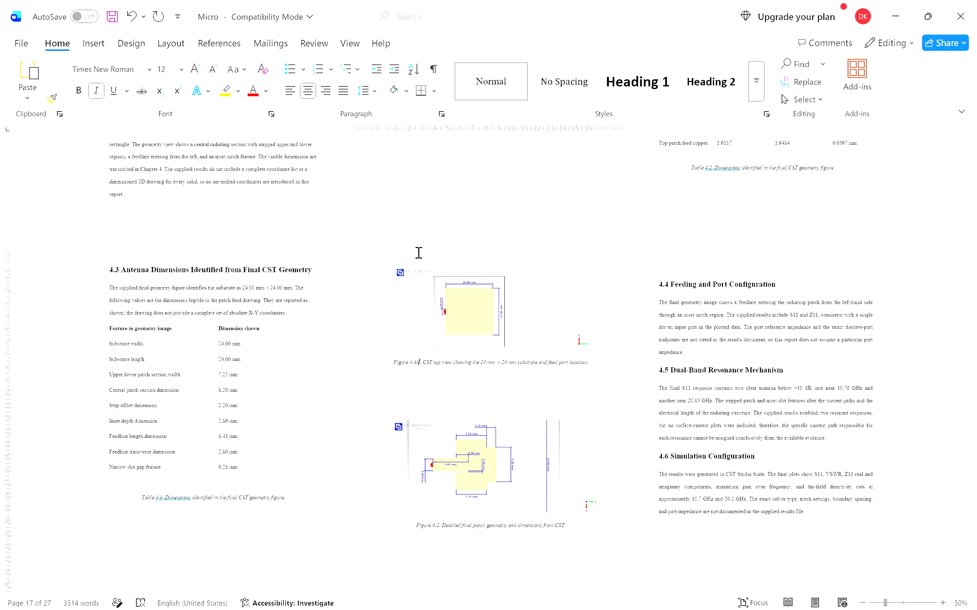
key(a)
key(BackSpace)
key(a)
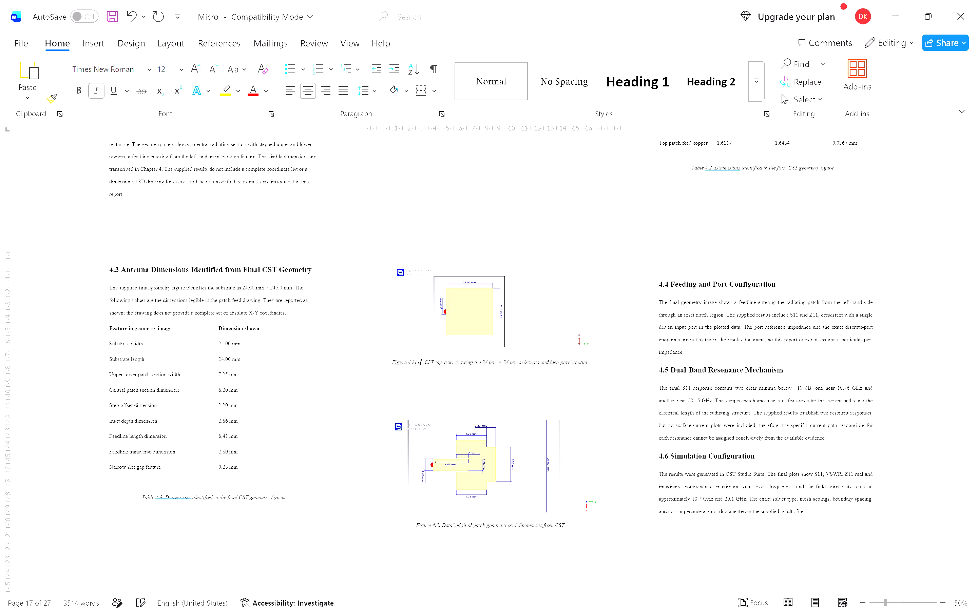
key(BackSpace)
key(shift+a)
Renumber the detailed patch geometry figure's caption as Figure 4.3.(b).
click(438, 523)
key(Right)
key(BackSpace)
text(3.())
key(Left)
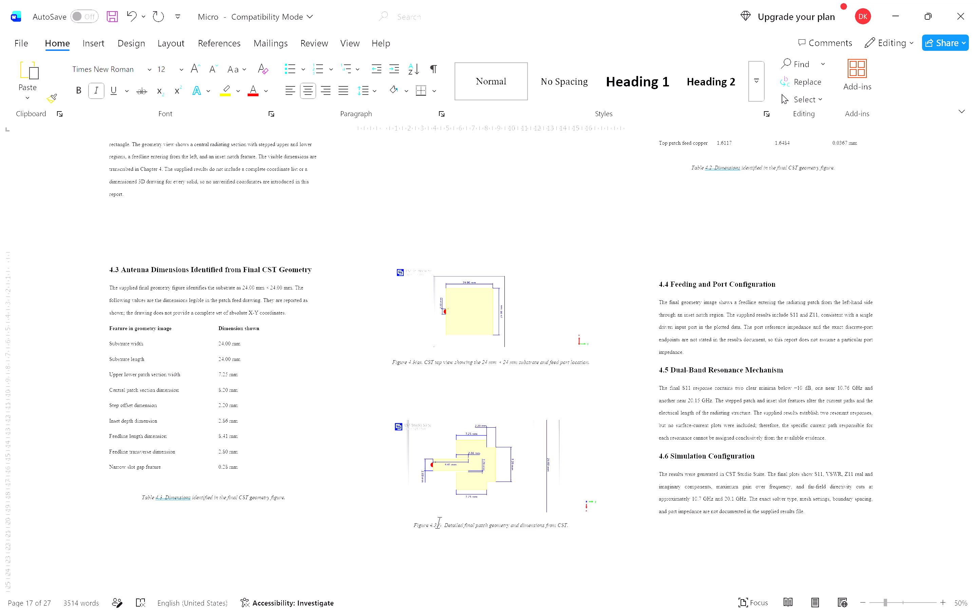
key(b)
key(Right)
Insert empty lines after the section 5.2 paragraph so the whole return loss table moves onto the following page.
scroll(571, 507, down, 1)
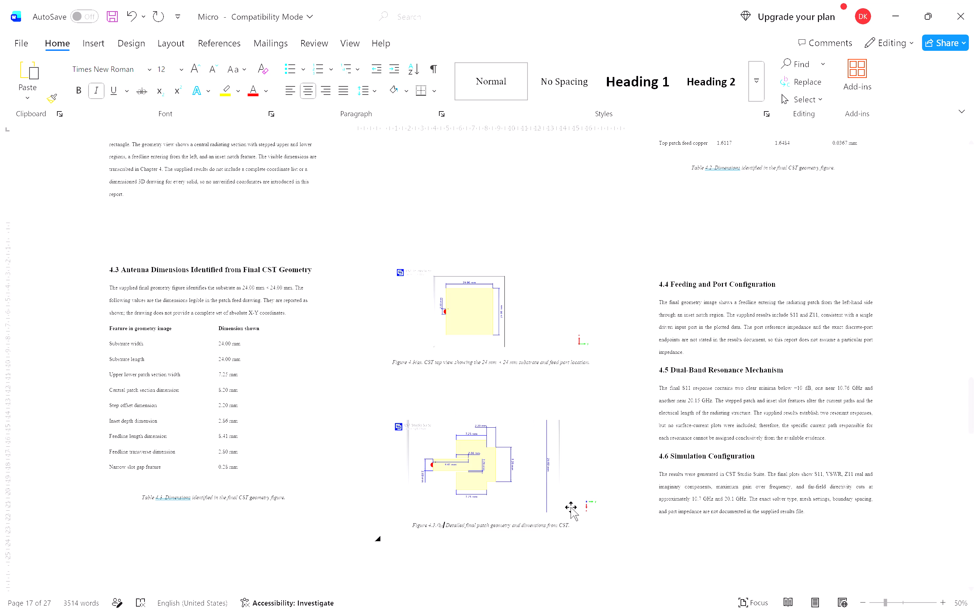
scroll(571, 507, down, 2)
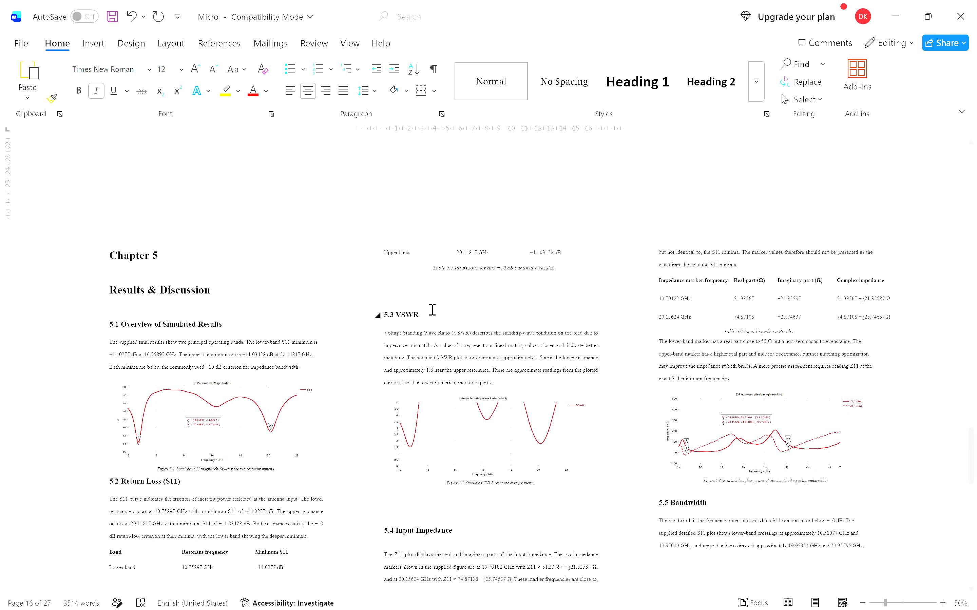
scroll(431, 309, down, 1)
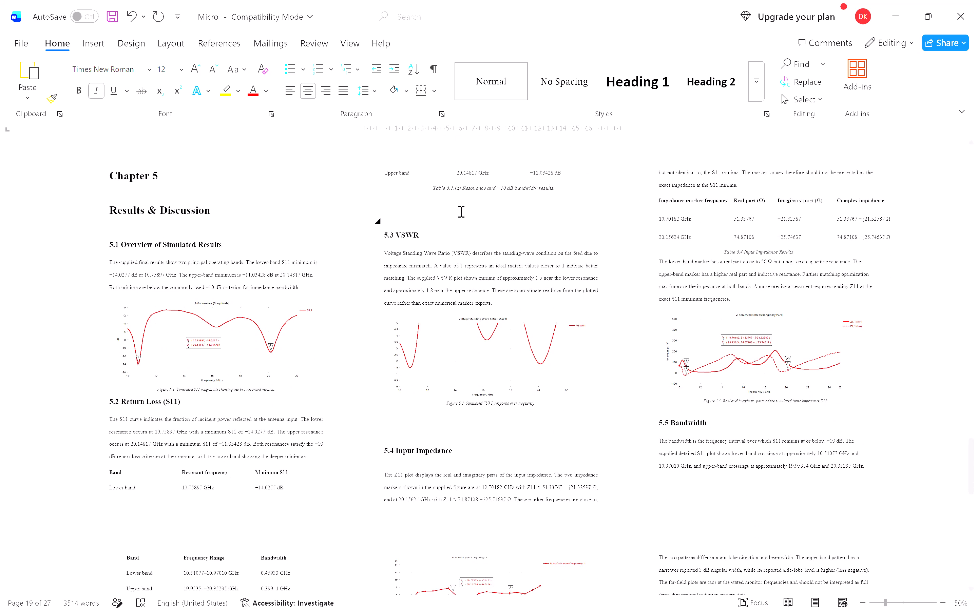
click(459, 195)
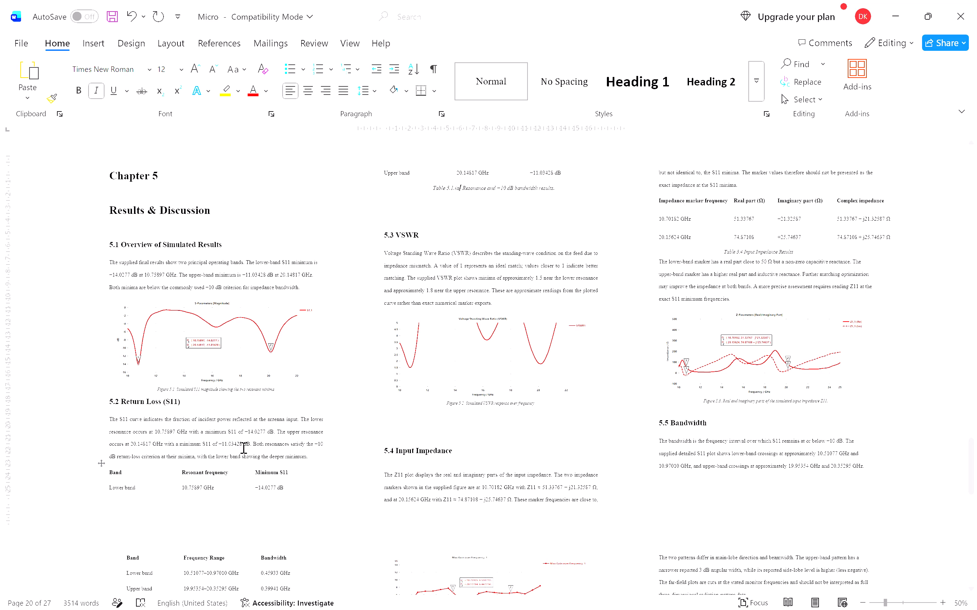
click(311, 455)
key(Return)
key(Return)
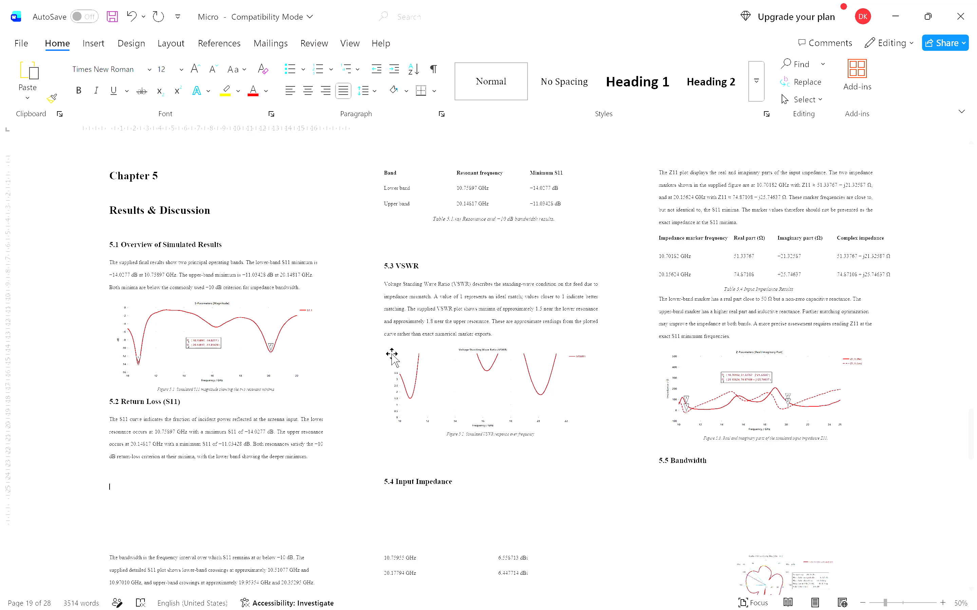
Delete the empty lines between the Table 5.1 caption and the 5.3 VSWR heading.
click(453, 254)
key(BackSpace)
key(BackSpace)
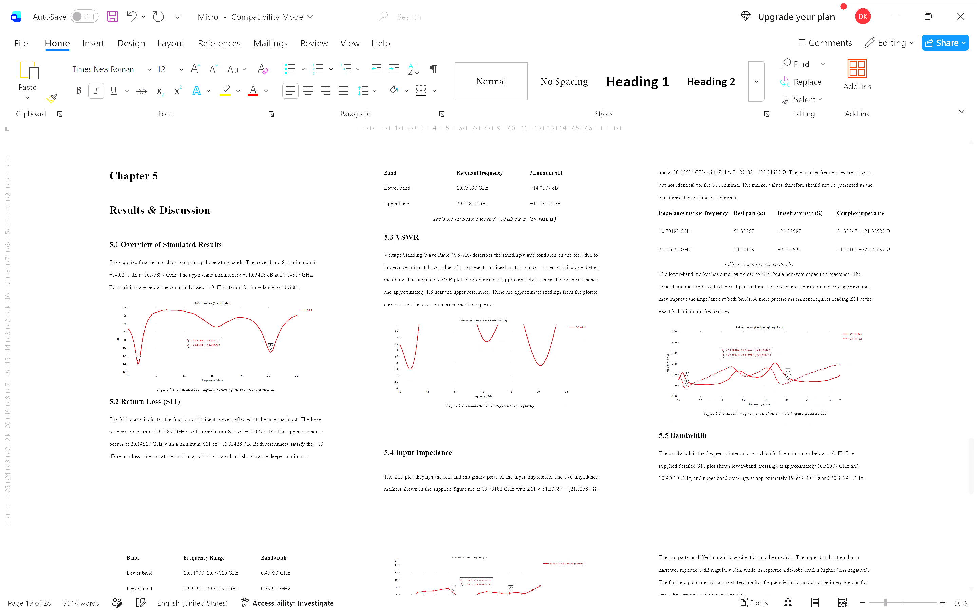
Remove the (a) suffix from the Table 5.1 caption number.
click(460, 214)
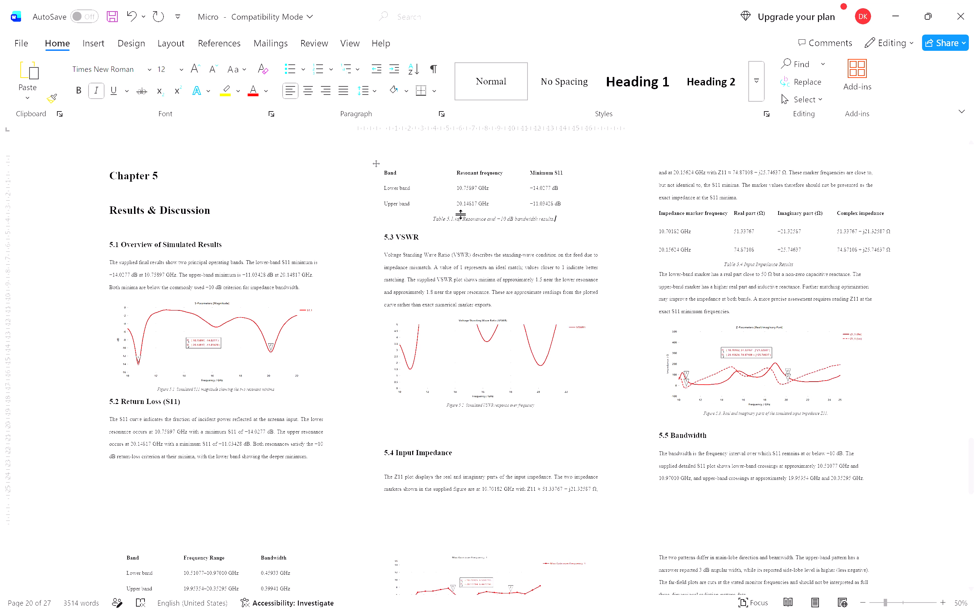
click(461, 219)
key(Right)
key(BackSpace)
key(BackSpace)
key(BackSpace)
key(BackSpace)
Shorten the Table 5.1 caption text to "Resonance and bandwidth results" by deleting "−10 dB".
key(Right)
key(Right)
key(Right)
key(Right)
key(Right)
key(Right)
key(Right)
key(Right)
key(Right)
key(Right)
key(Right)
key(Right)
key(Right)
key(Right)
key(Right)
key(Right)
key(Right)
key(Right)
key(Right)
key(Right)
key(Right)
key(BackSpace)
key(BackSpace)
key(BackSpace)
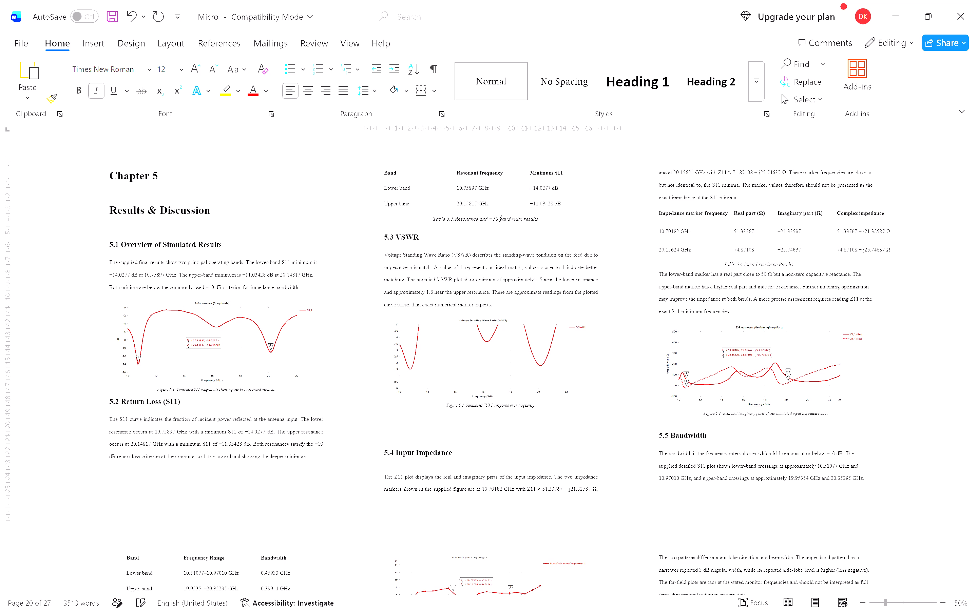
key(BackSpace)
key(BackSpace)
key(BackSpace)
key(BackSpace)
Insert empty lines before the 5.4 Input Impedance heading so the section starts on a new page.
click(406, 442)
key(Return)
key(Return)
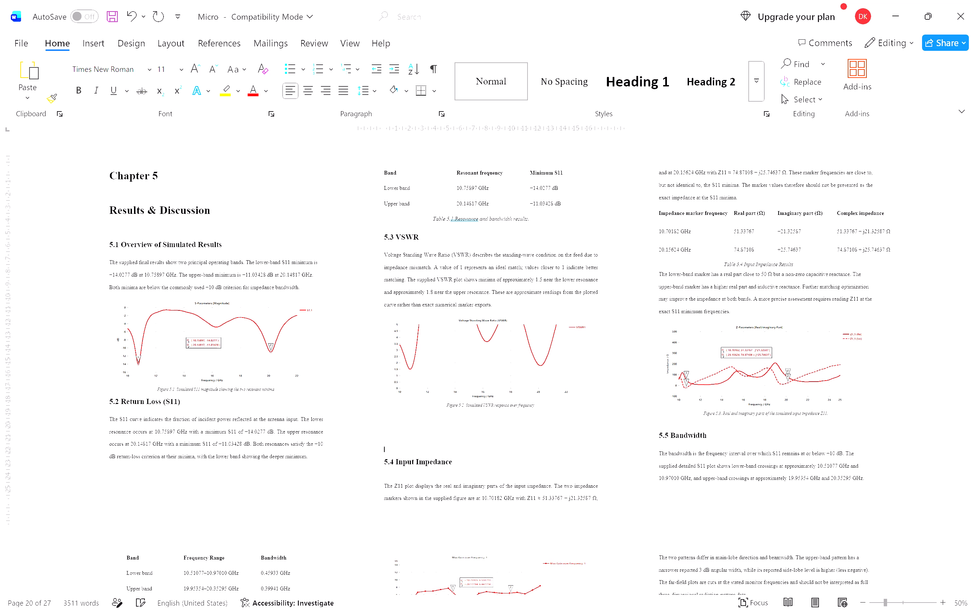
key(Return)
key(Return)
key(Return)
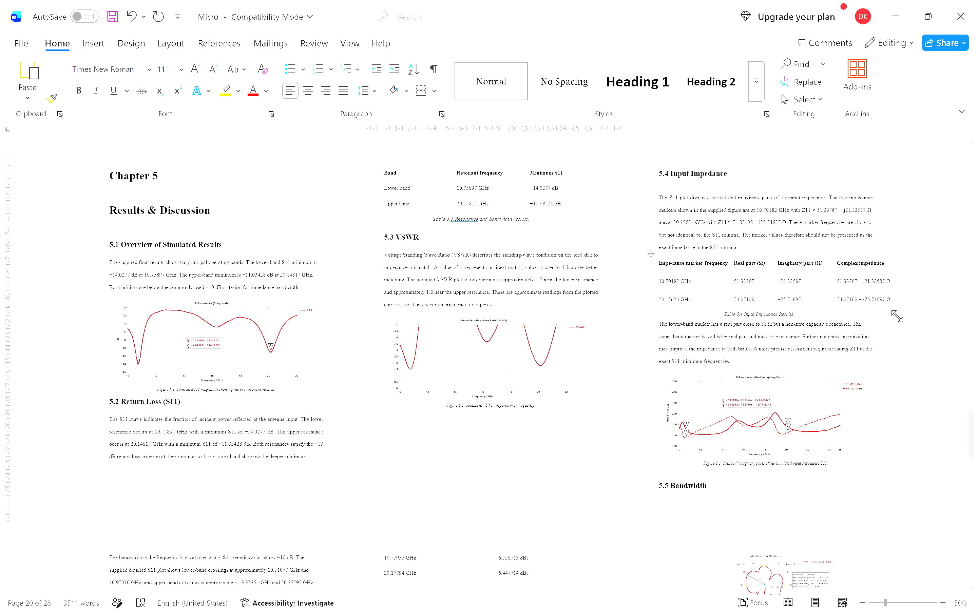
Slightly resize the impedance marker table in section 5.4 and try to shift it to align with the text.
drag(897, 316, 894, 316)
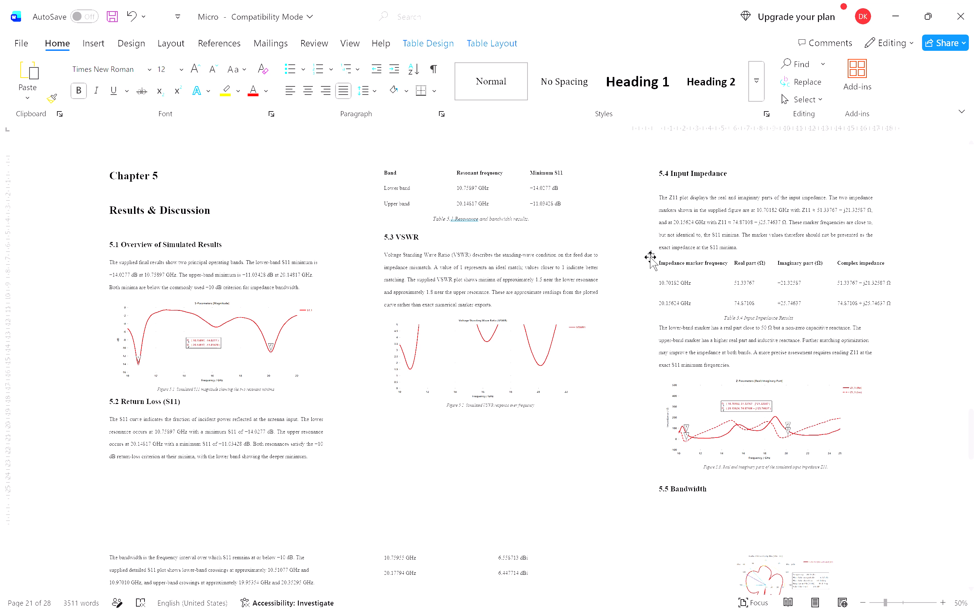
drag(650, 257, 641, 258)
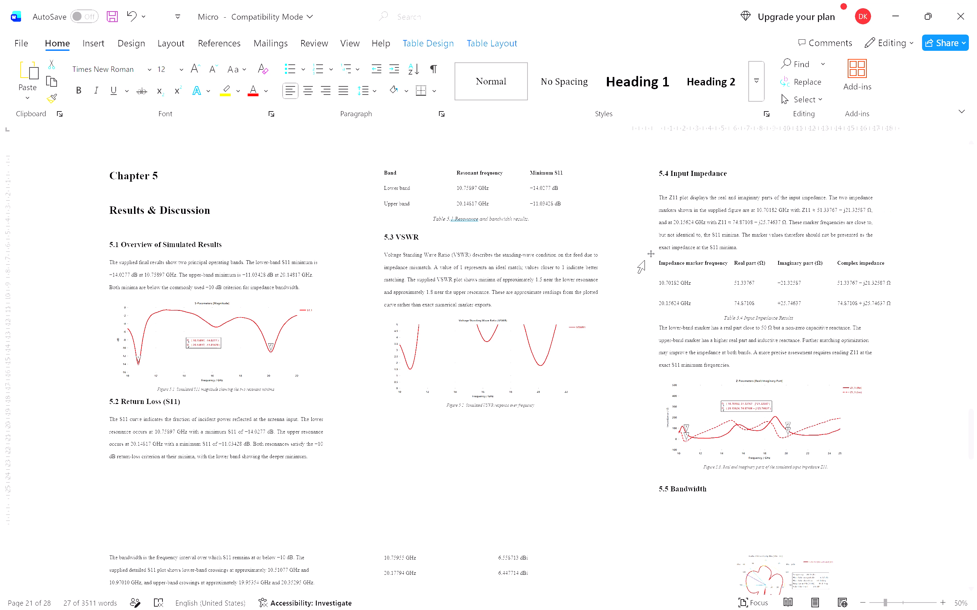
click(645, 260)
click(631, 262)
click(909, 291)
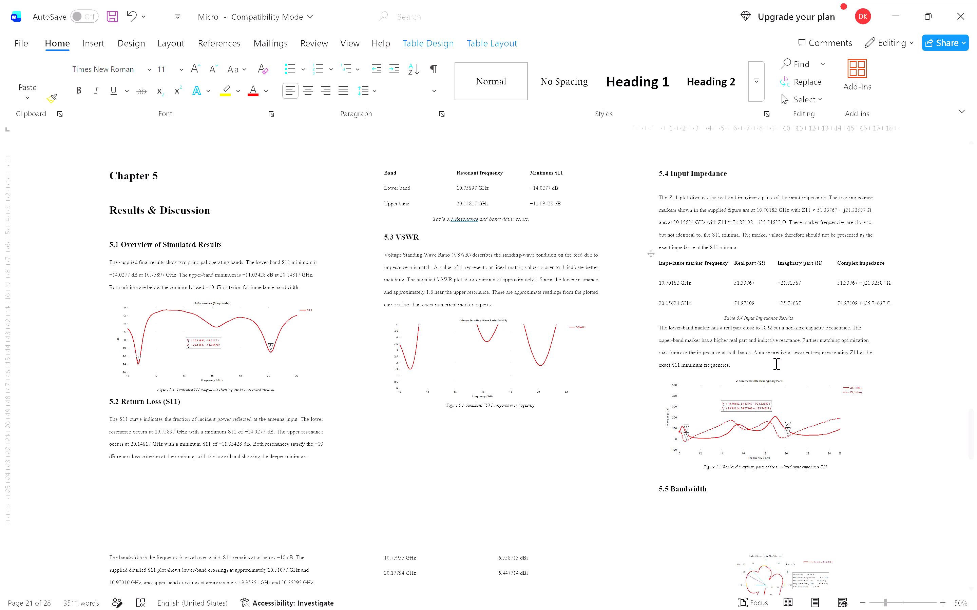
Add an empty line before the 5.5 Bandwidth heading so it moves onto the same page as its paragraph.
scroll(775, 363, down, 1)
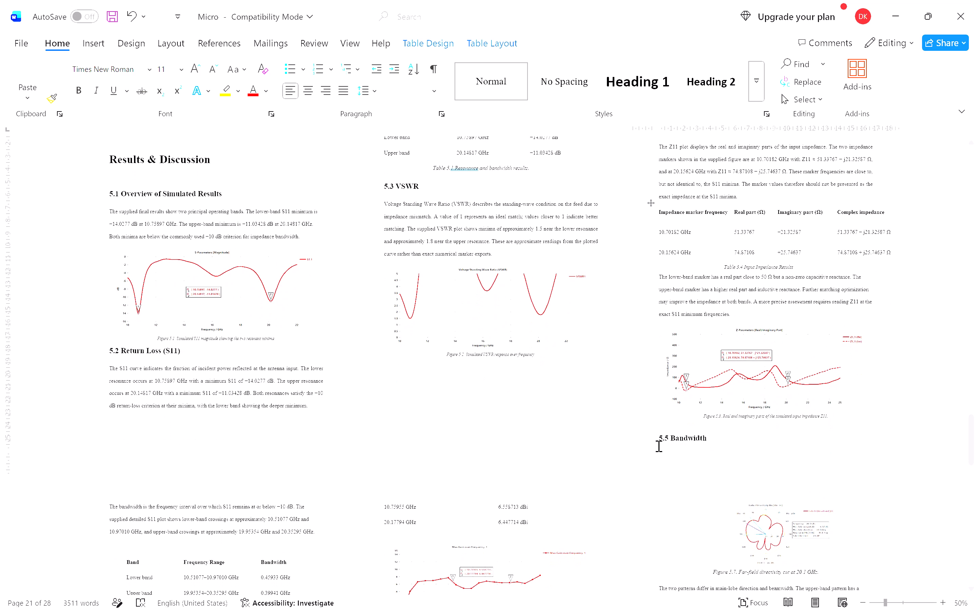
click(658, 445)
key(Return)
key(BackSpace)
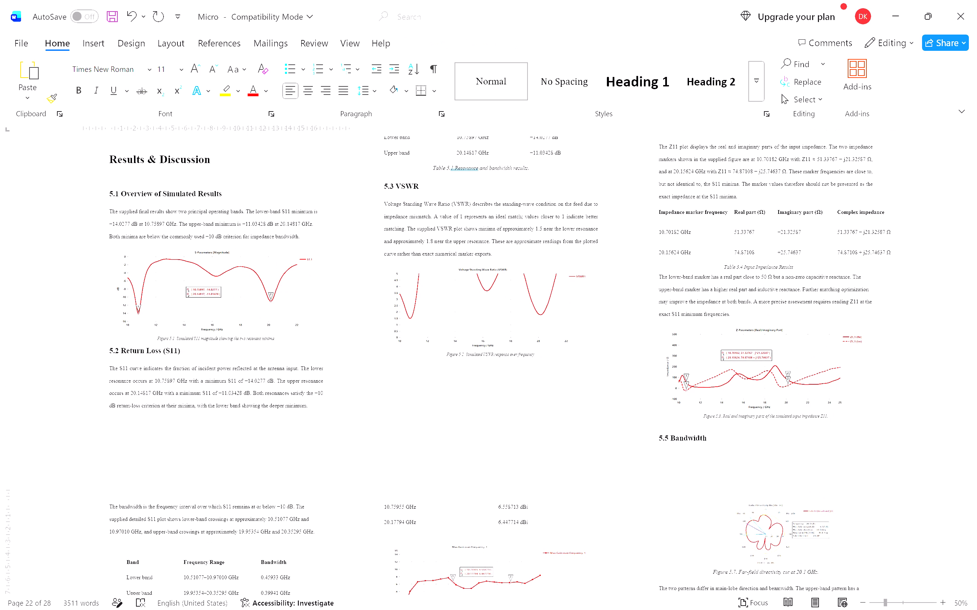
click(674, 437)
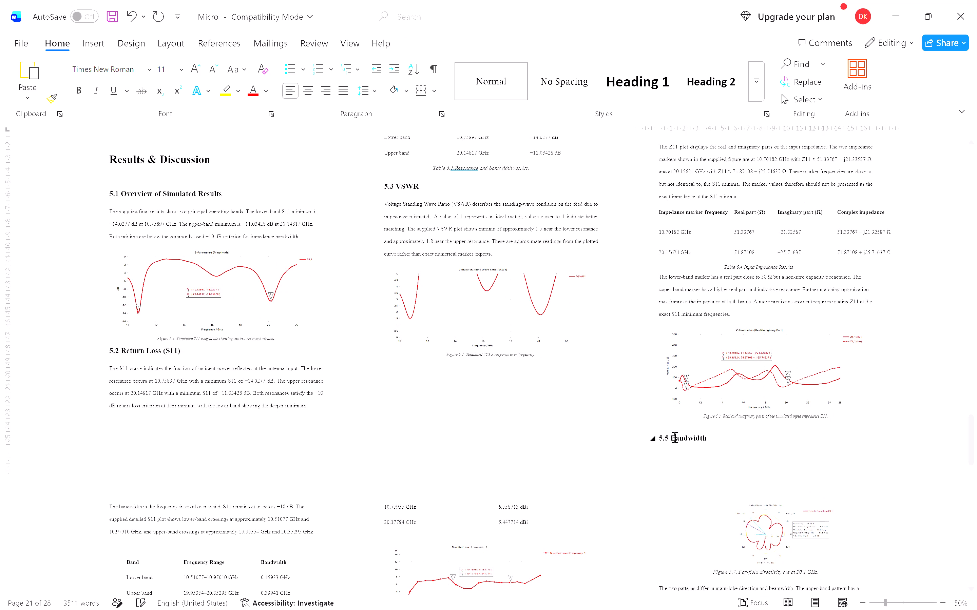
key(Up)
key(Down)
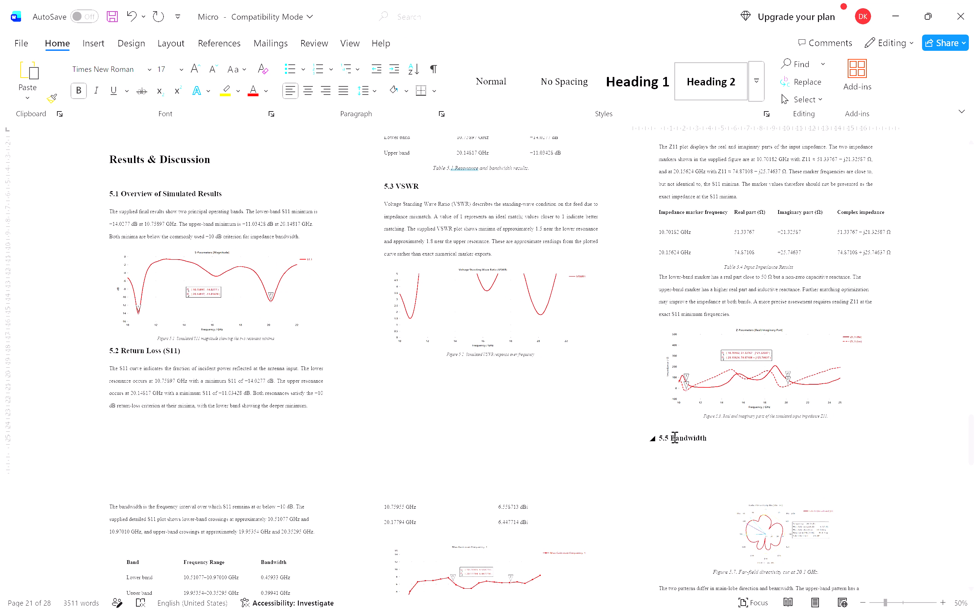
key(Left)
key(Left)
key(Left)
key(Left)
key(Left)
key(Return)
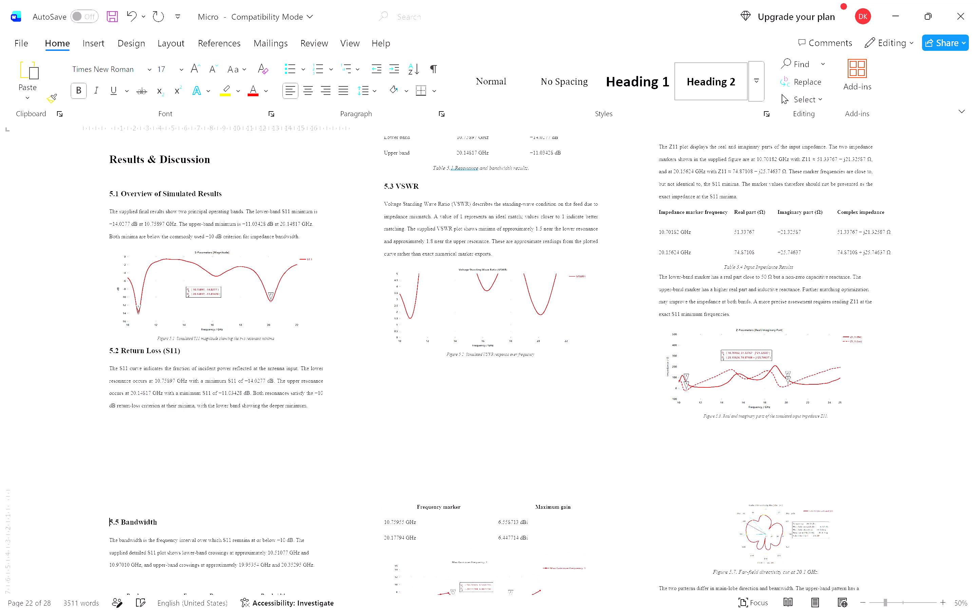
Renumber the caption of the input impedance plot in section 5.4 as Figure 5.4.
scroll(818, 314, up, 1)
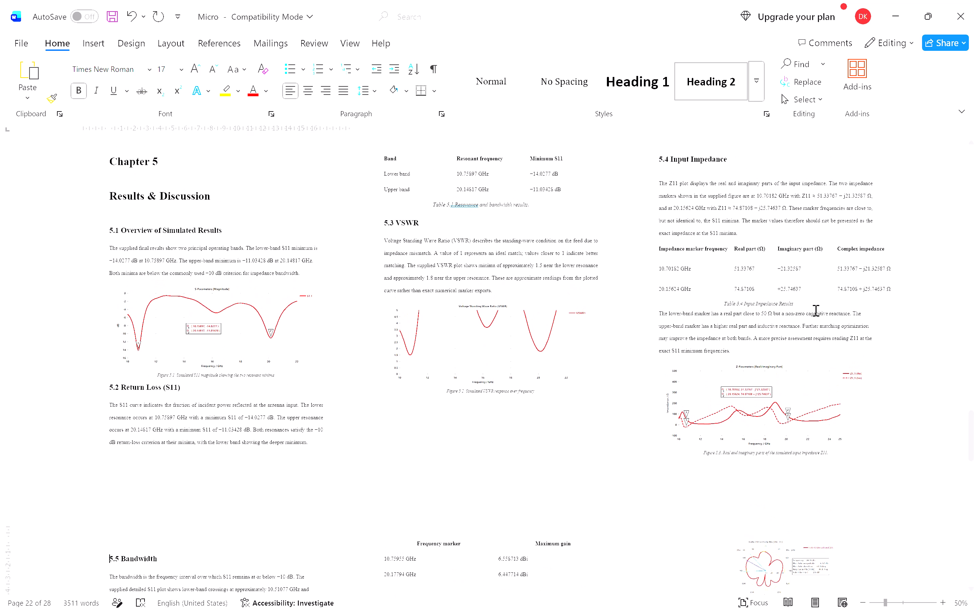
scroll(815, 309, down, 1)
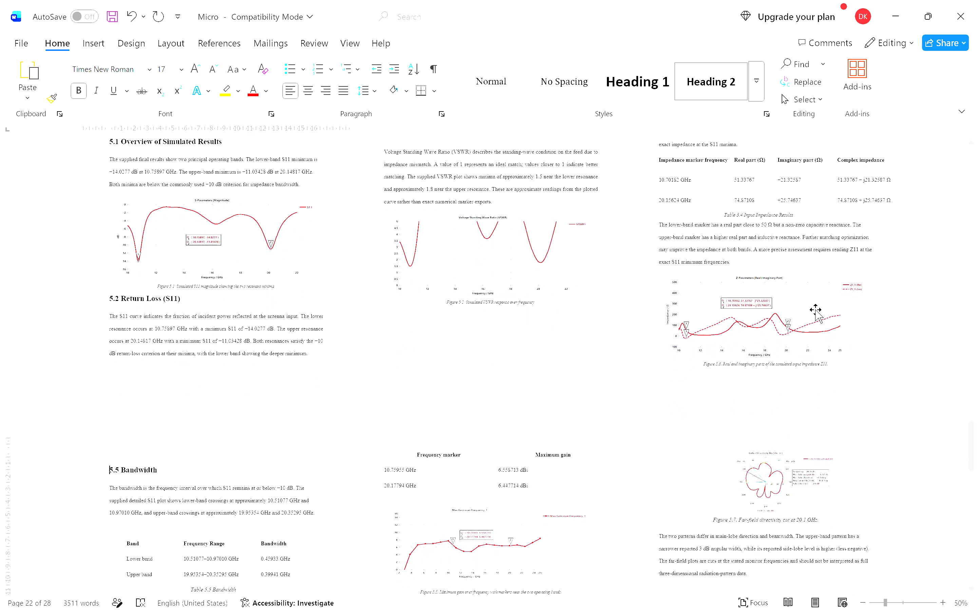
scroll(815, 309, down, 1)
scroll(813, 347, up, 1)
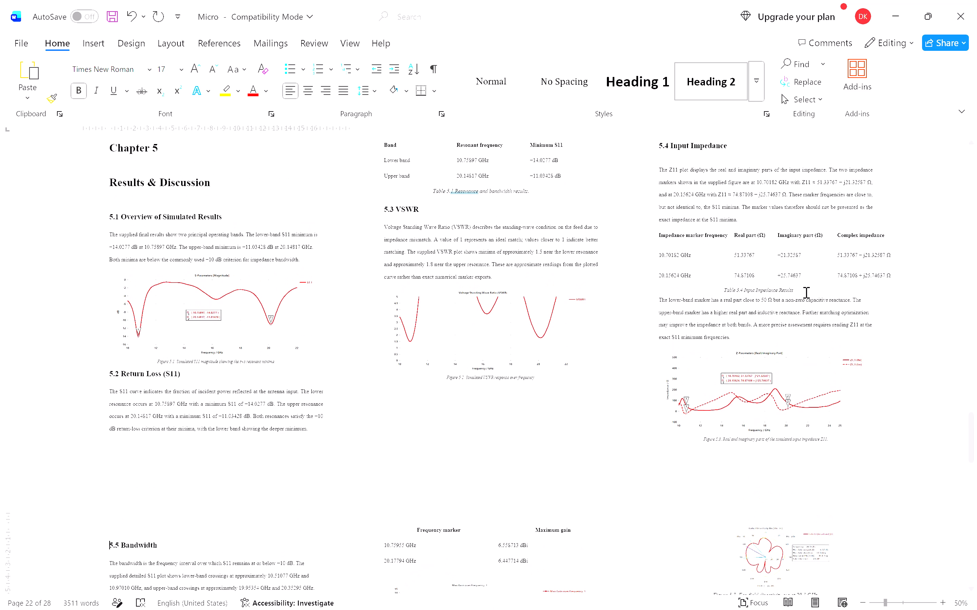
click(723, 442)
key(Left)
key(Left)
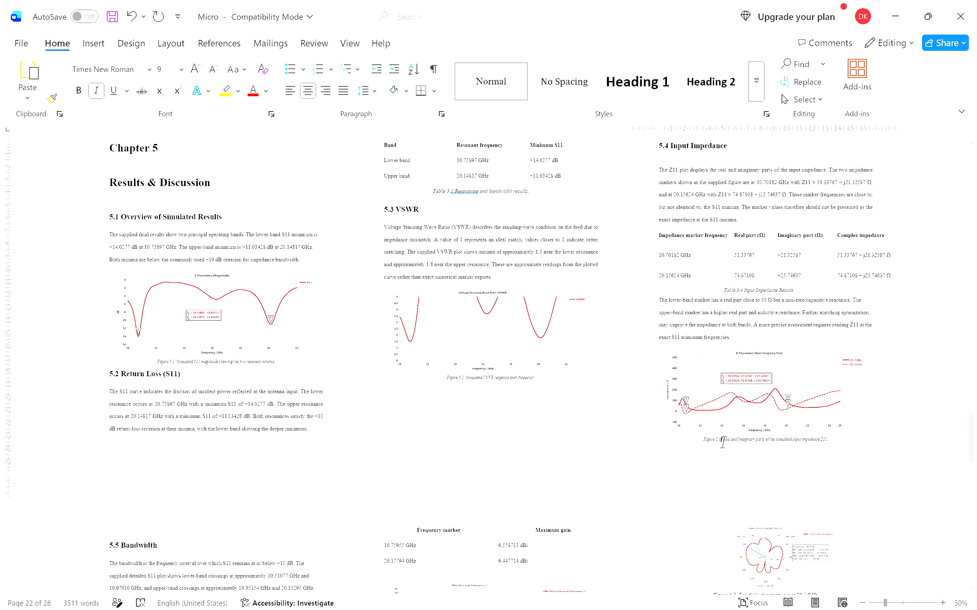
key(Left)
key(BackSpace)
key(Right)
key(BackSpace)
key(BackSpace)
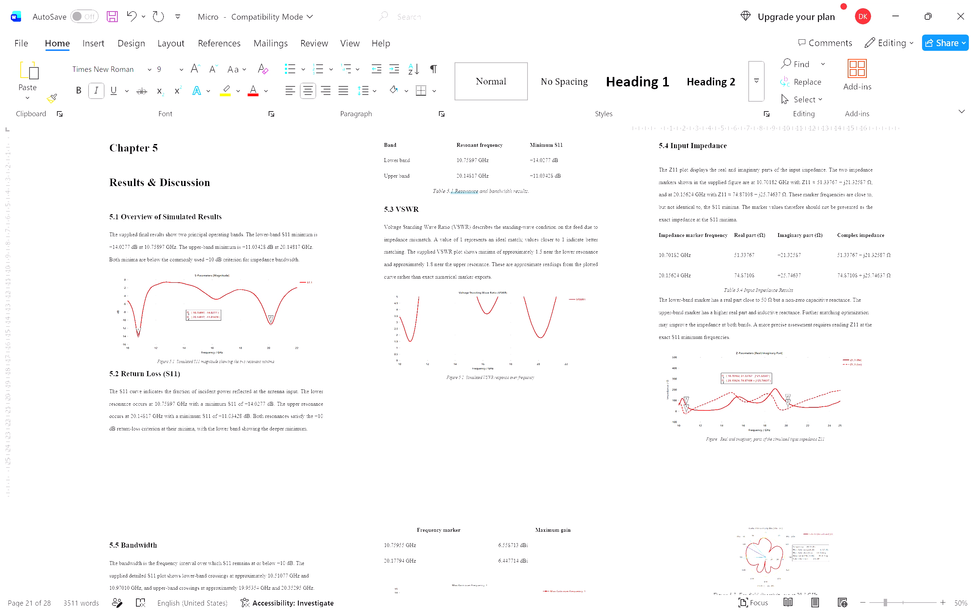
text(5.4)
Renumber the caption of the detailed S11 plot in section 5.5 as Figure 5.5.
scroll(769, 446, down, 2)
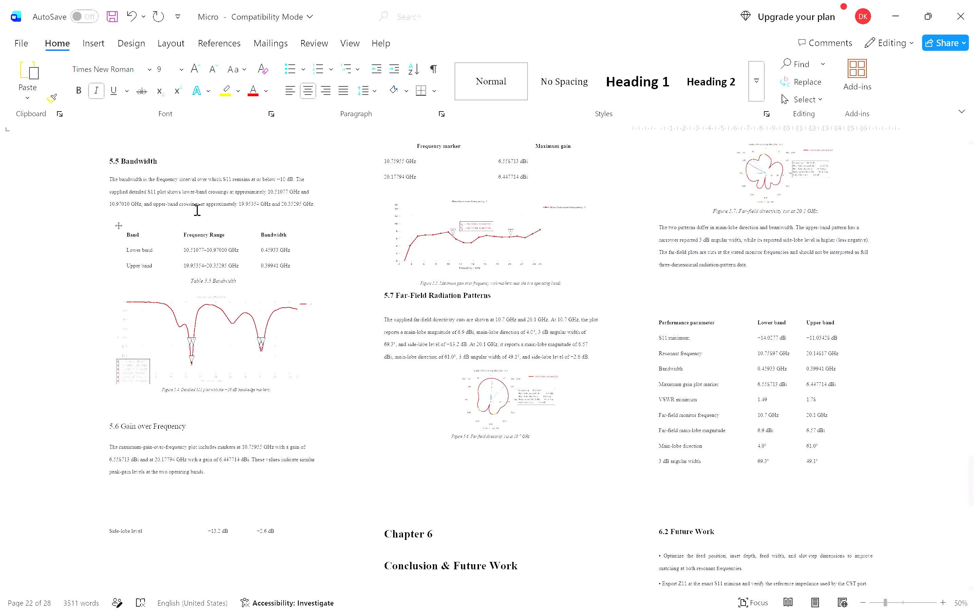
click(178, 390)
key(Right)
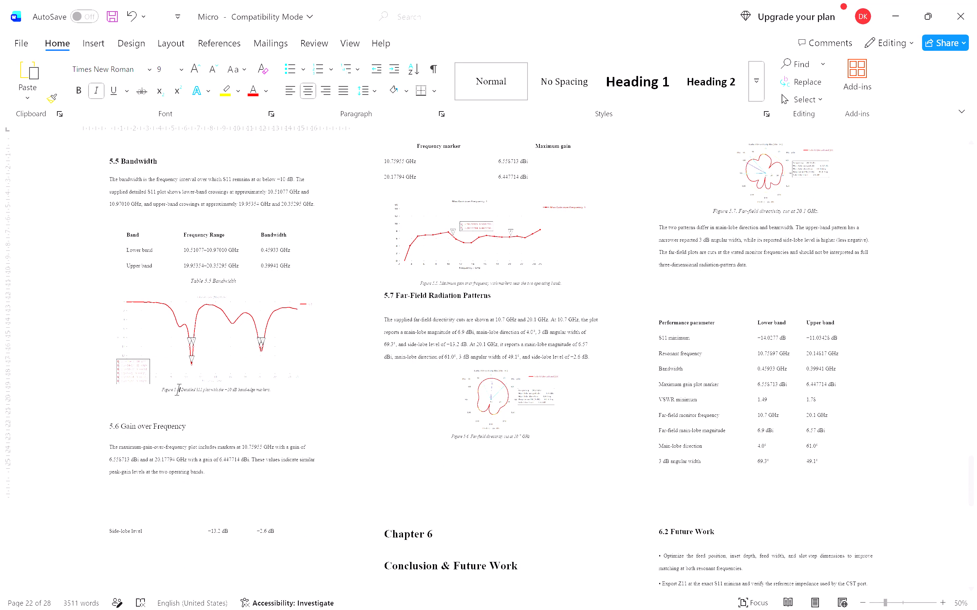
key(BackSpace)
key(5)
Renumber the caption of the maximum gain over frequency plot as Figure 5.6.
click(437, 287)
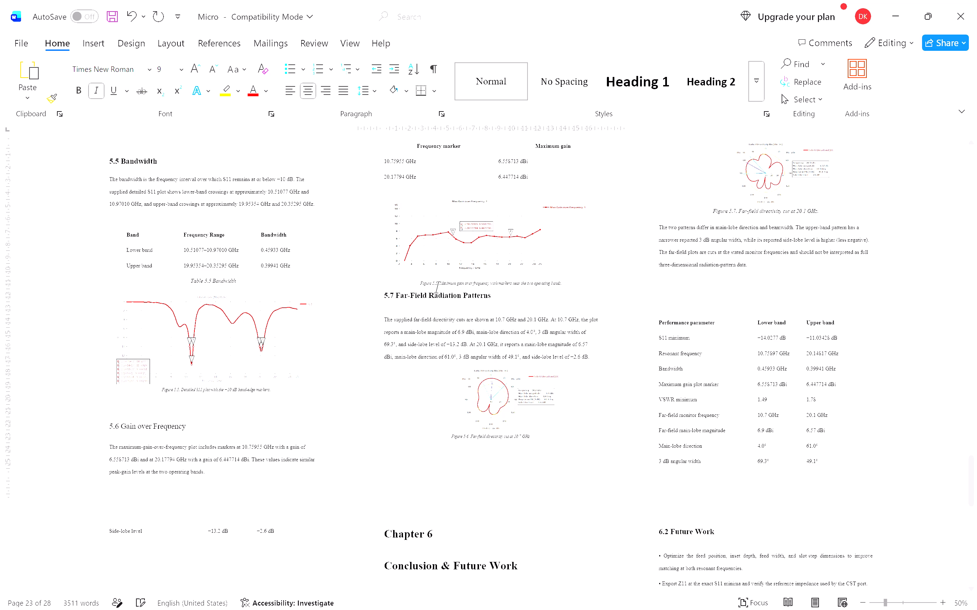
key(Right)
key(BackSpace)
key(6)
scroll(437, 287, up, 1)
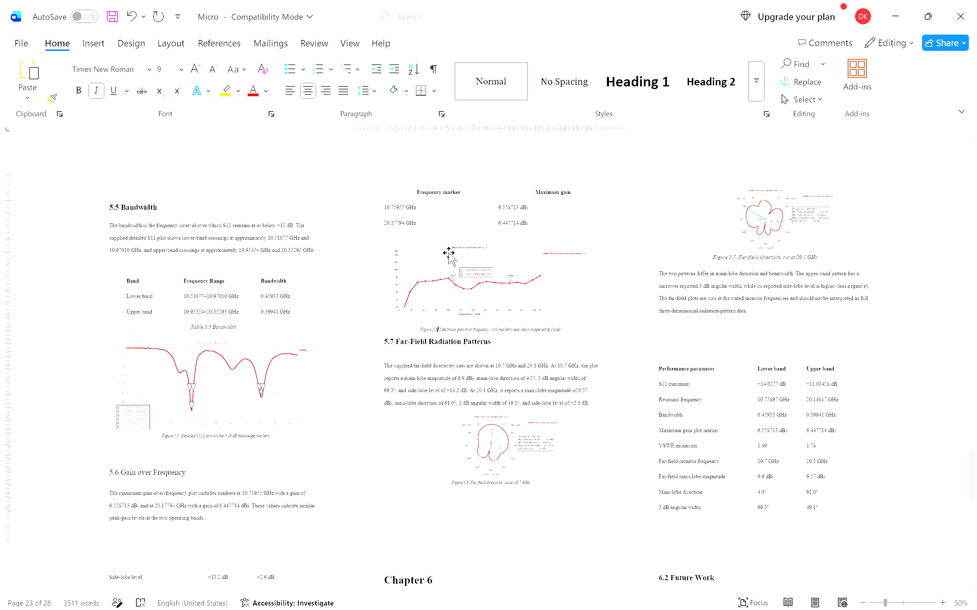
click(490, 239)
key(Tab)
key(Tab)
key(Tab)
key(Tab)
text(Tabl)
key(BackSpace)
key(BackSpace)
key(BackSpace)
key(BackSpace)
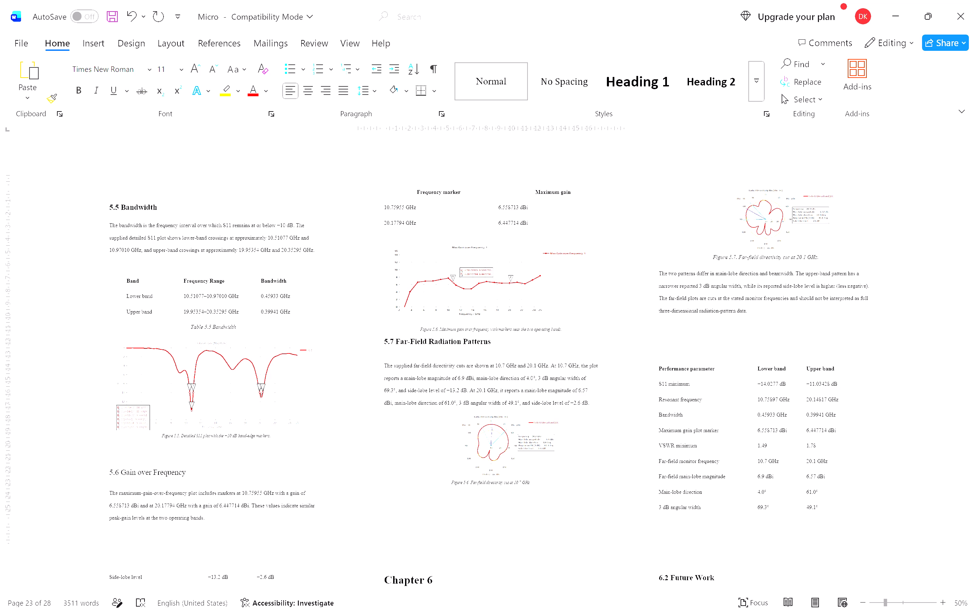
Delete the LIST OF TABLES heading with all its entries and the leftover empty line below the list of figures.
scroll(482, 240, up, 7)
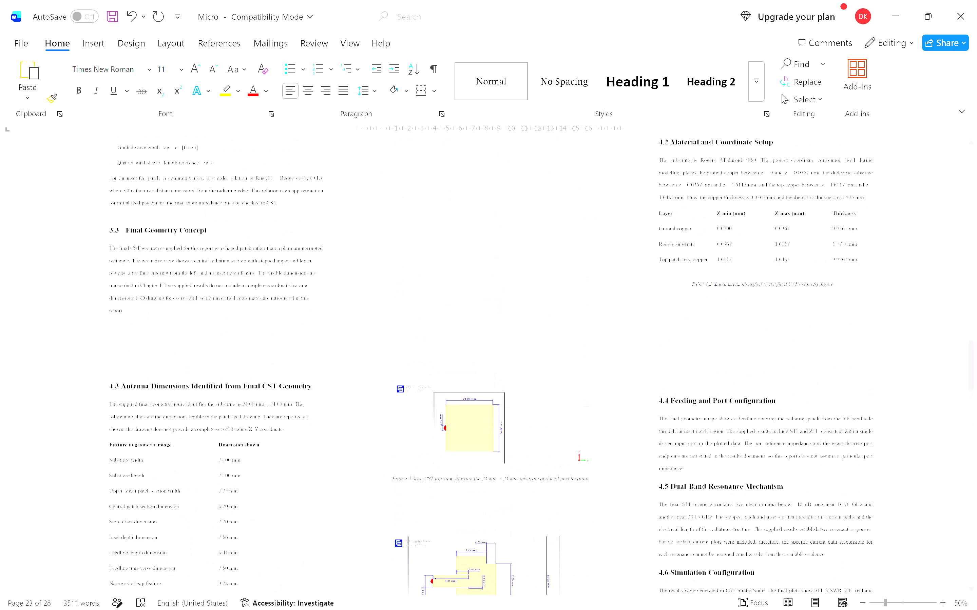
scroll(482, 240, up, 7)
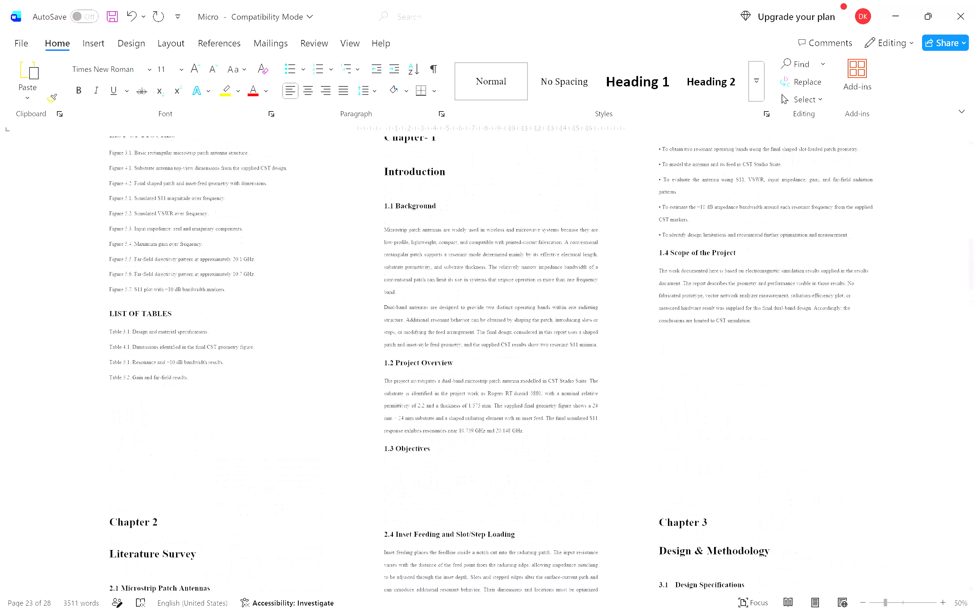
drag(185, 395, 102, 332)
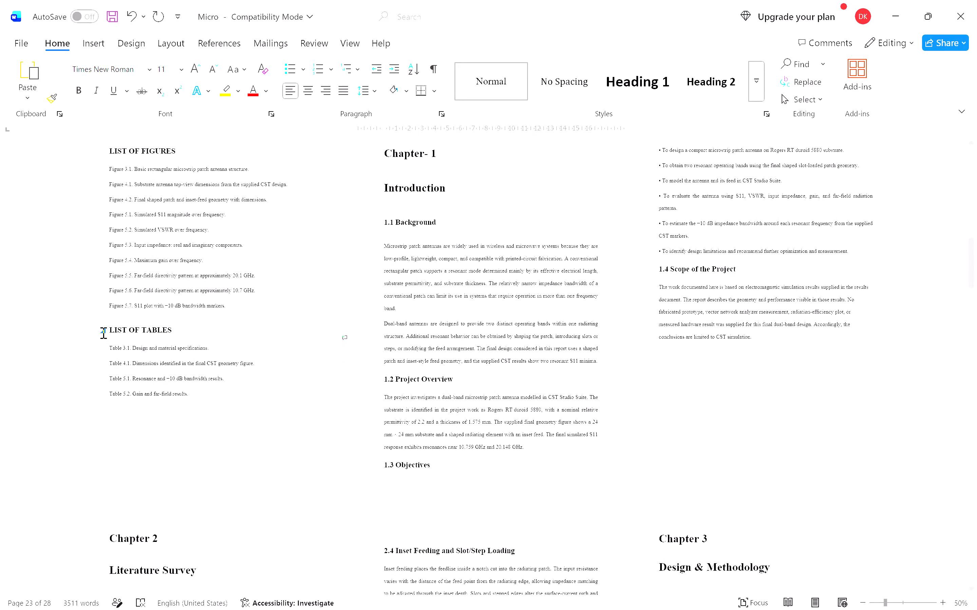
drag(102, 332, 102, 331)
key(BackSpace)
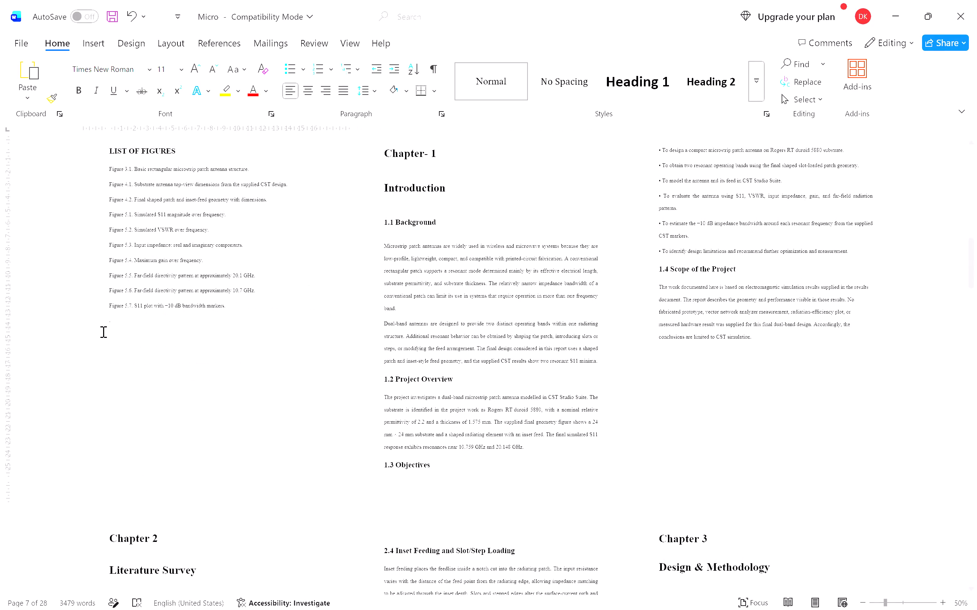
key(Right)
key(BackSpace)
key(BackSpace)
Remove "−10 dB" from the Figure 5.7 entry in the list of figures so it reads "S11 plot with bandwidth markers.".
drag(183, 304, 169, 304)
drag(169, 304, 165, 304)
key(BackSpace)
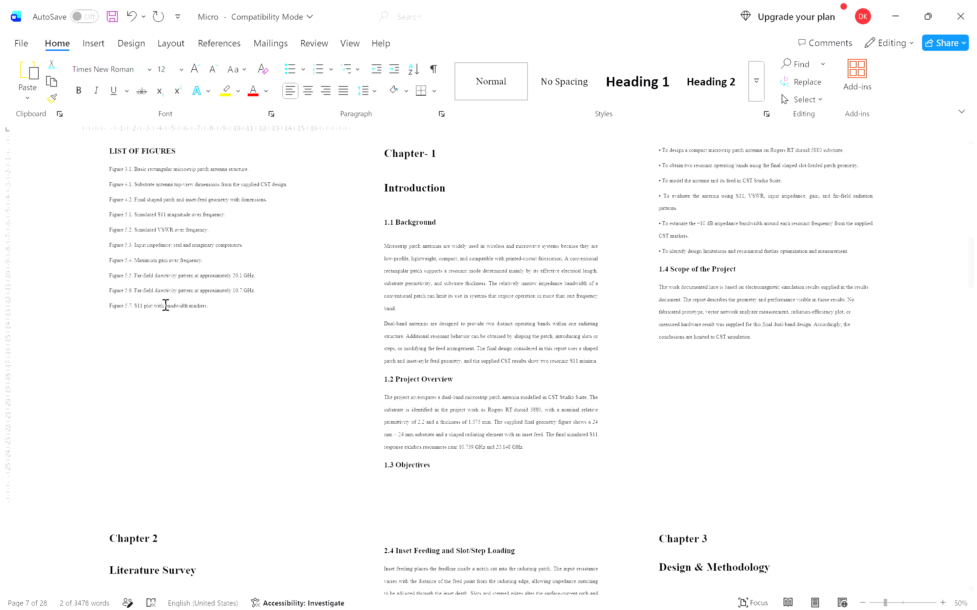
Look over the page layout of the whole report, and return to the list of figures to check its entries.
ctrl+scroll(225, 364, down, 1)
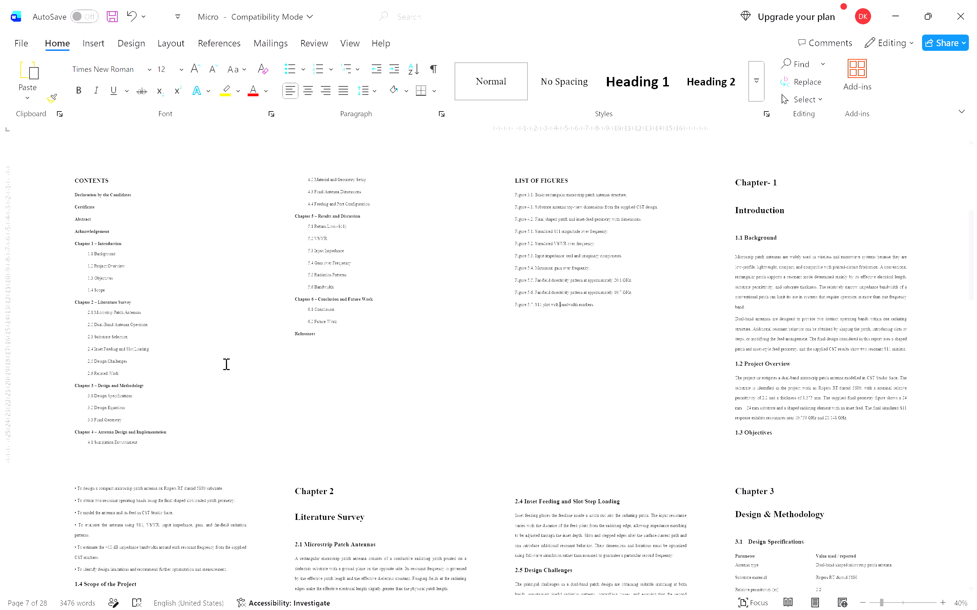
scroll(225, 364, down, 6)
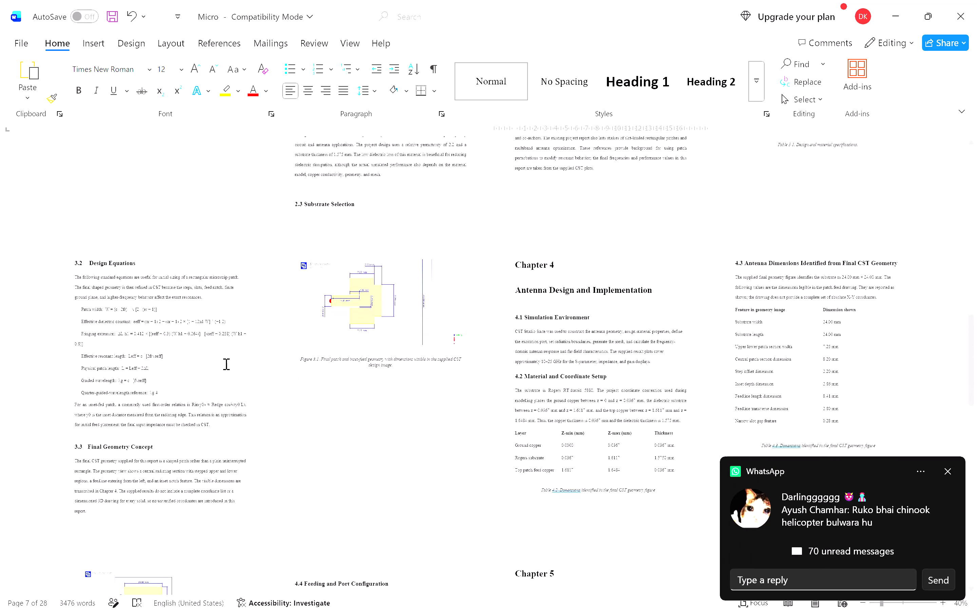
scroll(225, 364, down, 2)
ctrl+scroll(225, 364, down, 3)
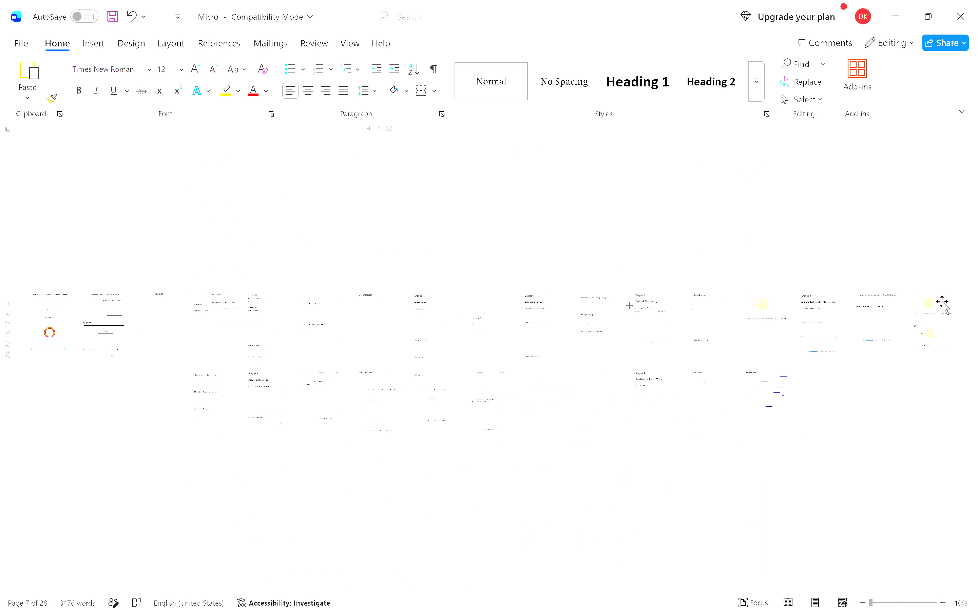
scroll(578, 388, down, 1)
scroll(432, 333, down, 1)
ctrl+scroll(432, 333, up, 1)
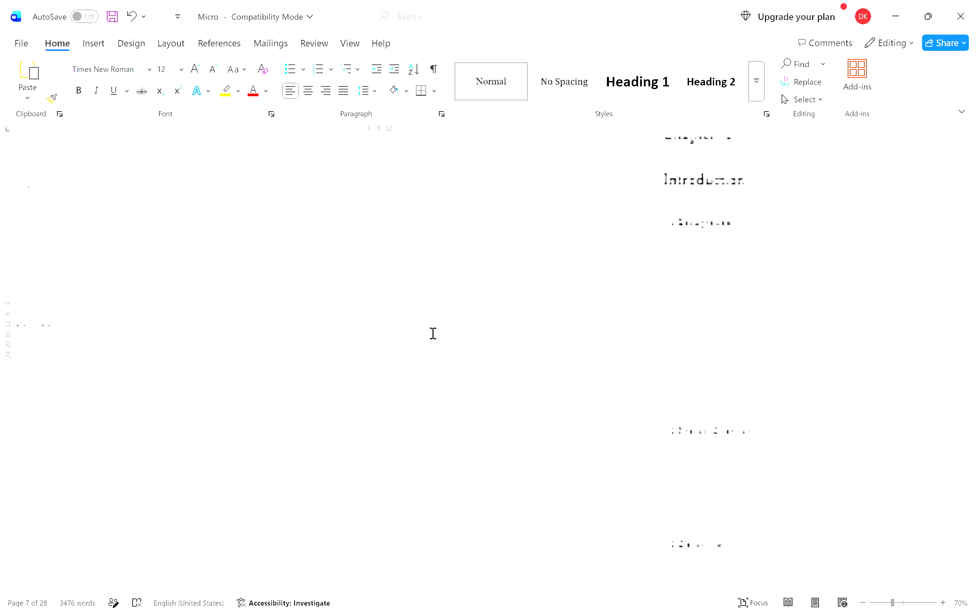
scroll(432, 333, up, 1)
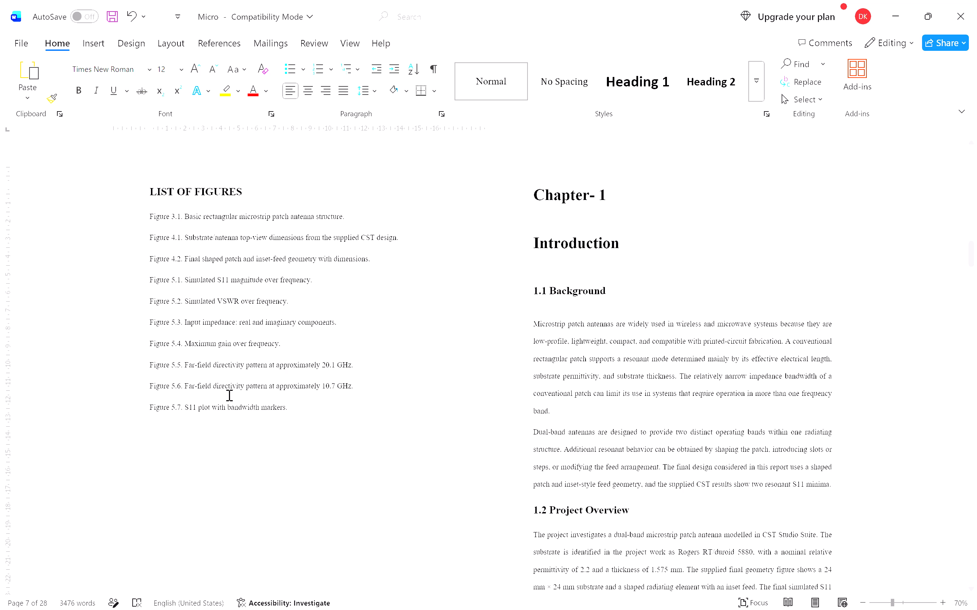
Renumber the resonance and bandwidth results table caption as Table 5.2 and apply the suggested punctuation and spacing correction before "Resonance".
scroll(230, 409, down, 8)
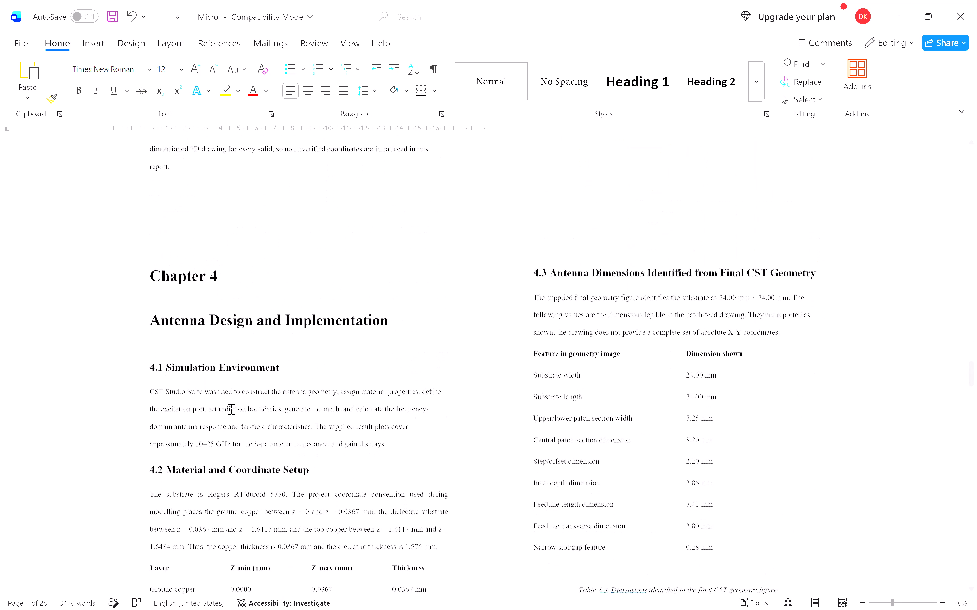
scroll(230, 409, down, 11)
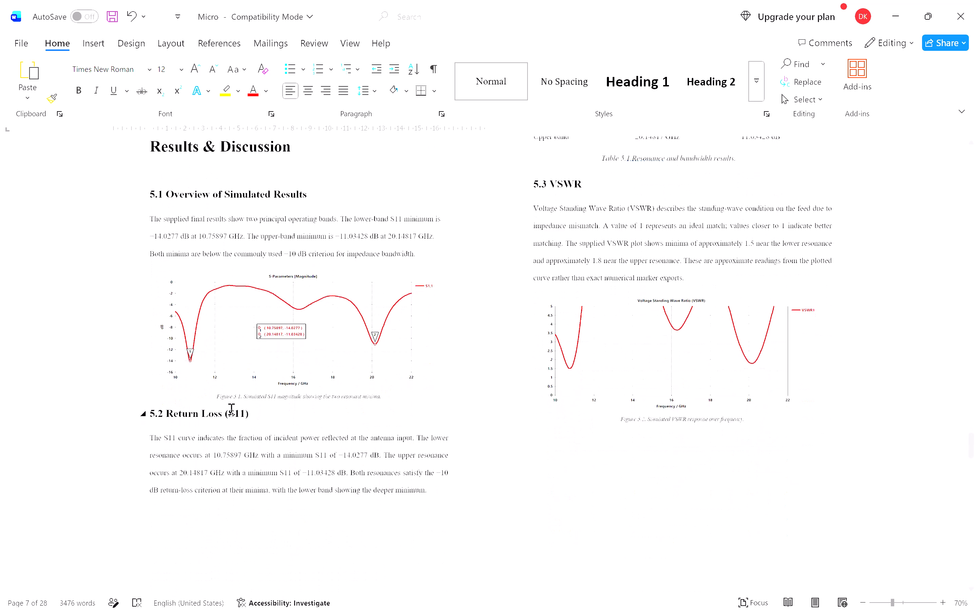
scroll(230, 409, down, 1)
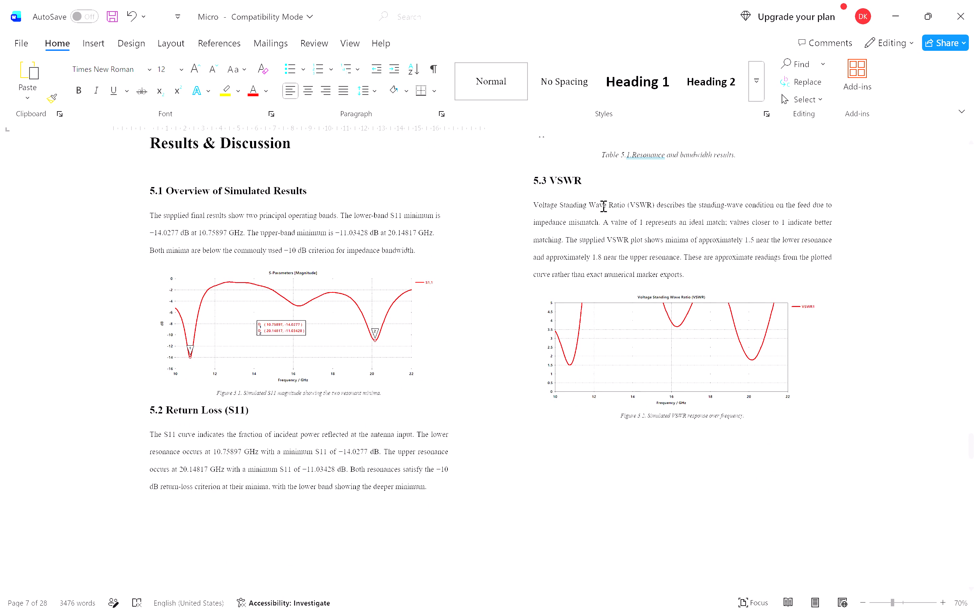
click(633, 152)
key(Left)
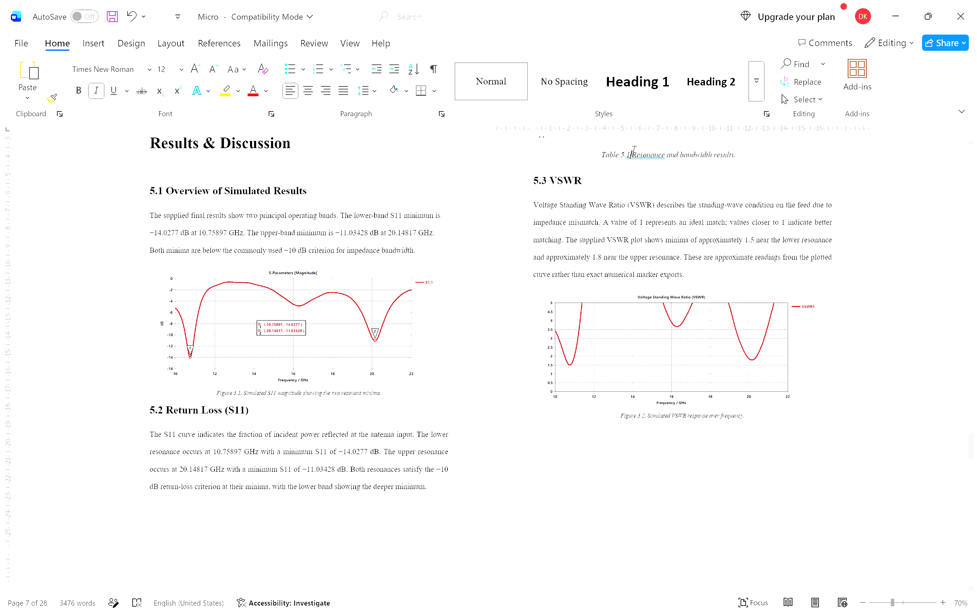
key(BackSpace)
key(2)
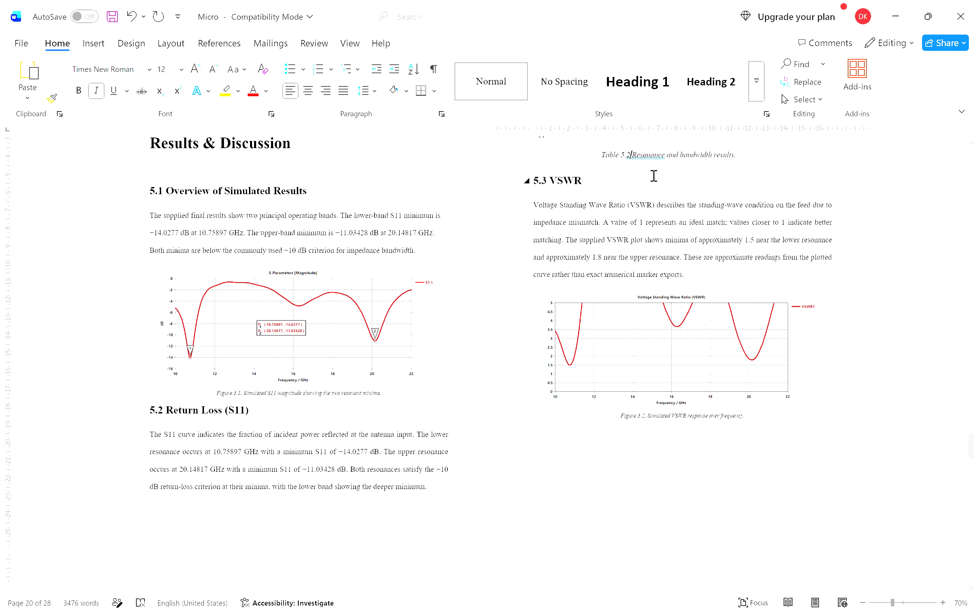
right_click(648, 158)
click(648, 163)
Renumber the caption of the simulated VSWR plot in section 5.3 as Figure 5.3.
click(642, 417)
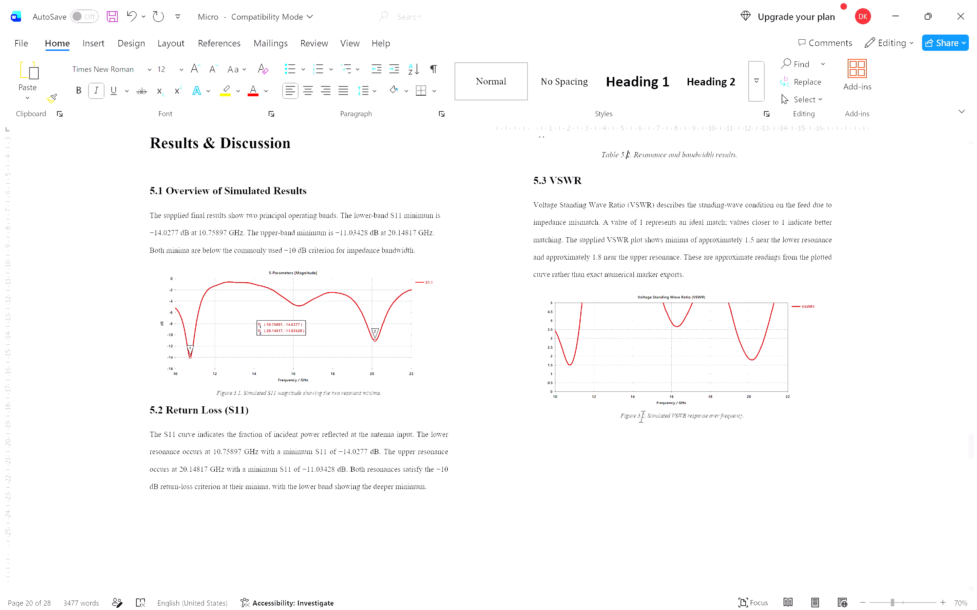
key(Right)
key(BackSpace)
key(3)
Make the 5.6 Gain over Frequency heading bold.
scroll(642, 417, down, 6)
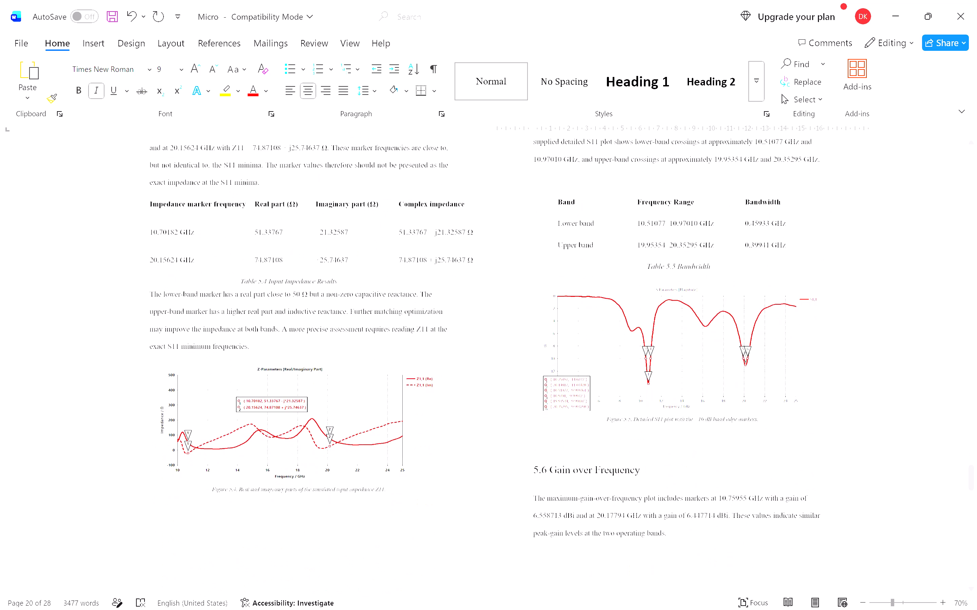
scroll(642, 417, down, 1)
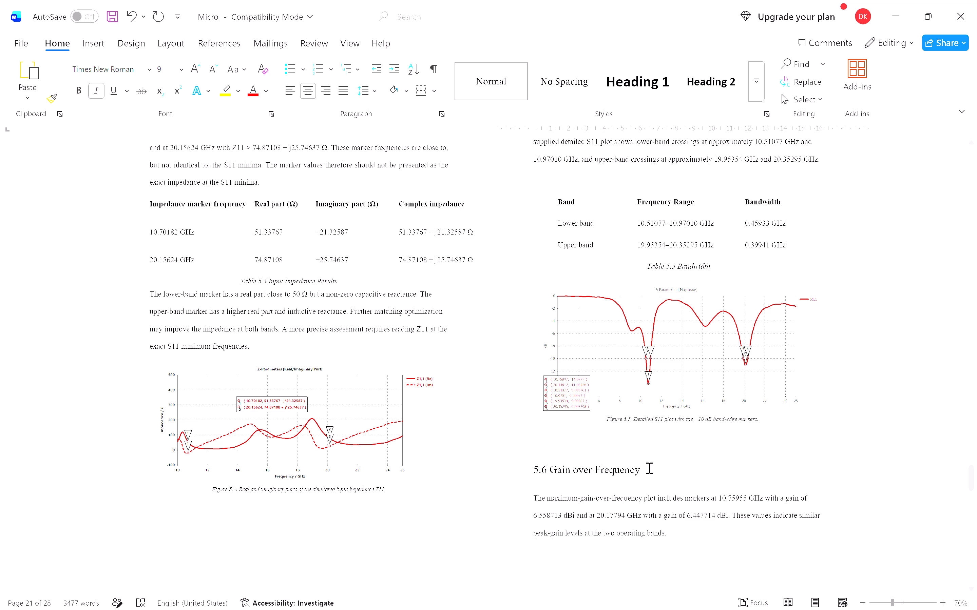
drag(648, 468, 498, 469)
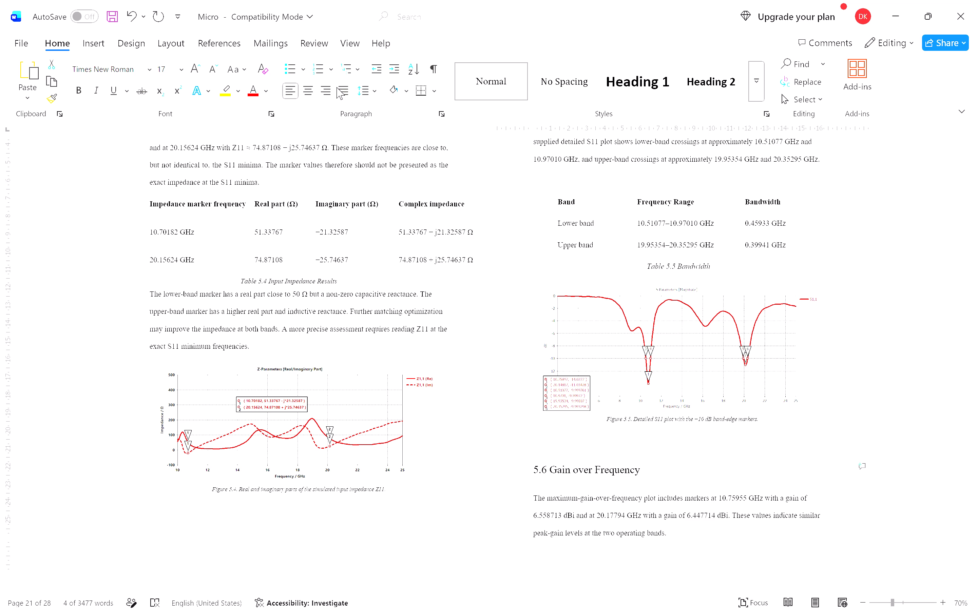
click(84, 93)
Renumber the caption of the 10.7 GHz far-field directivity plot in section 5.7 as Figure 5.7.(a).
scroll(556, 419, up, 1)
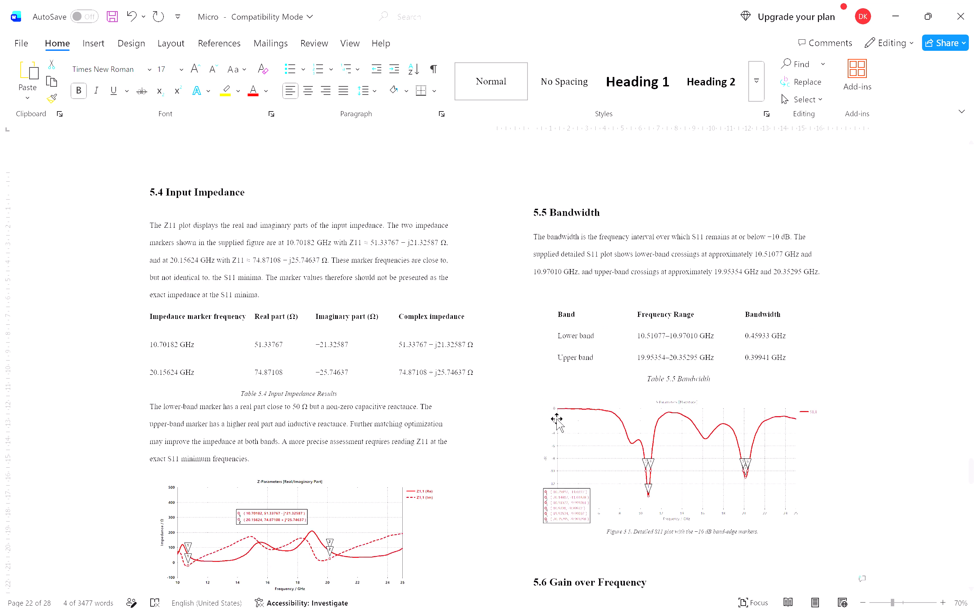
scroll(556, 419, down, 2)
scroll(573, 385, down, 2)
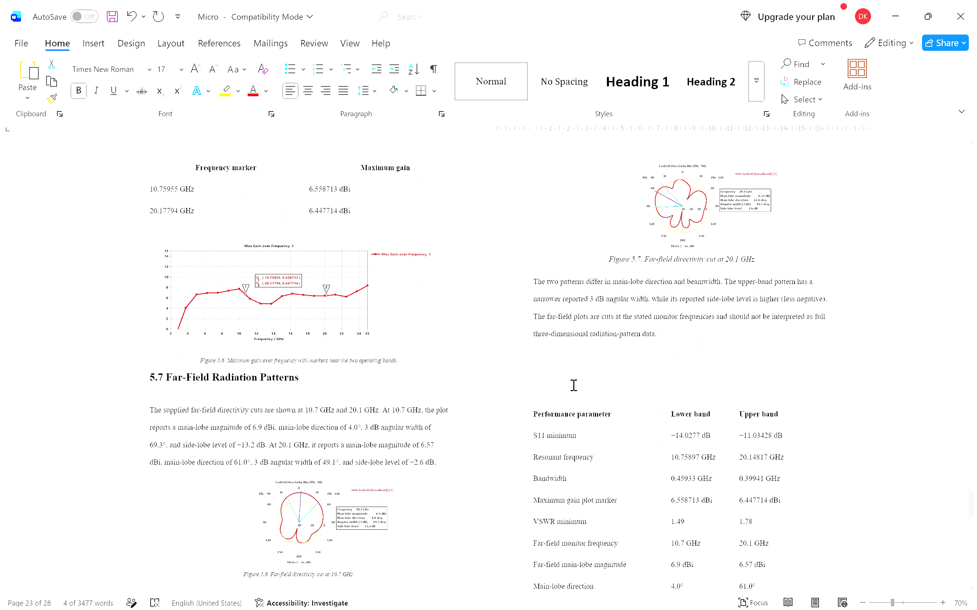
scroll(573, 385, down, 1)
scroll(573, 385, up, 1)
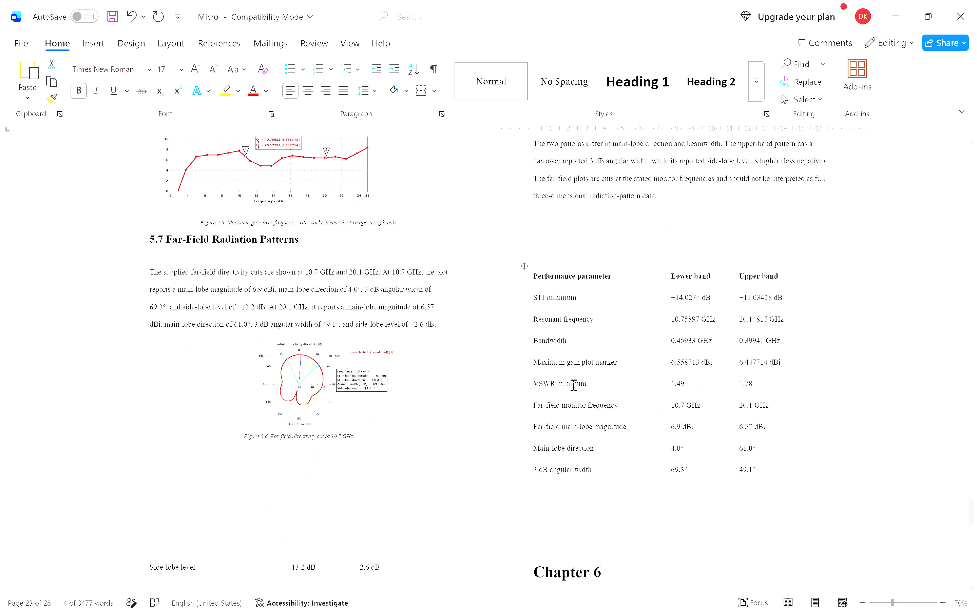
scroll(573, 385, up, 1)
click(267, 509)
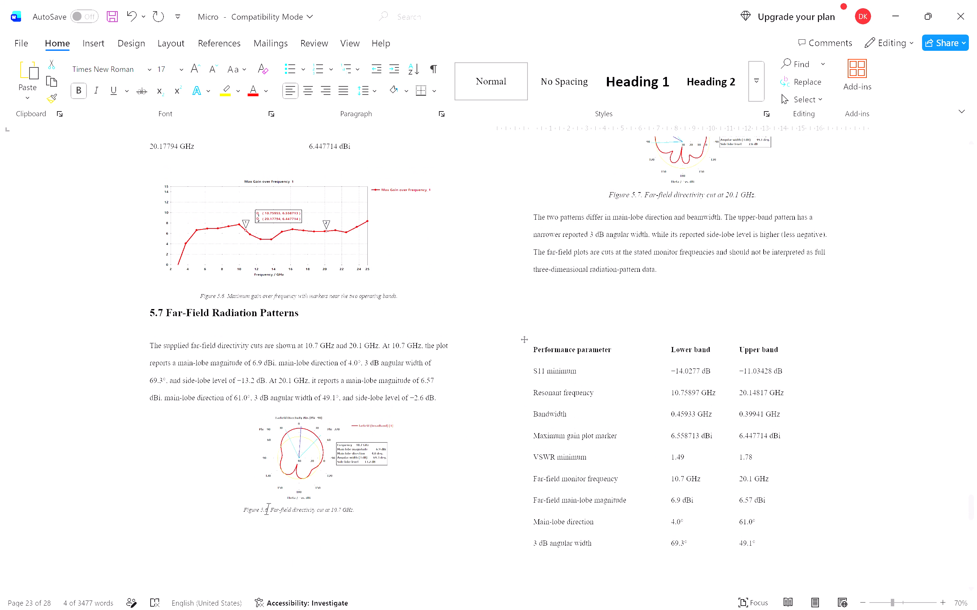
key(BackSpace)
key(7)
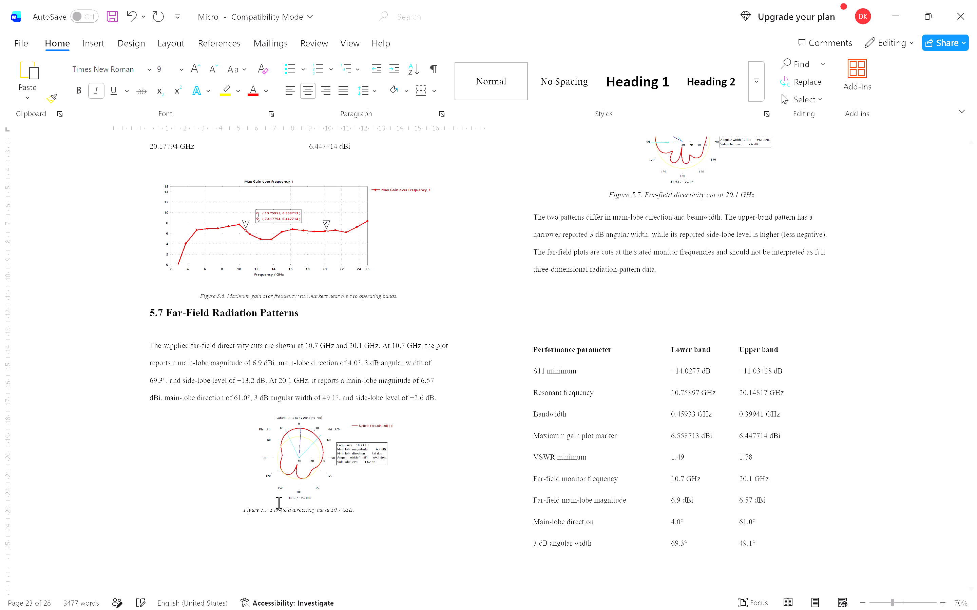
text(())
key(Left)
key(Left)
key(period)
key(Right)
key(a)
Renumber the caption of the 20.1 GHz far-field directivity plot in section 5.7 as Figure 5.7.(b).
click(644, 197)
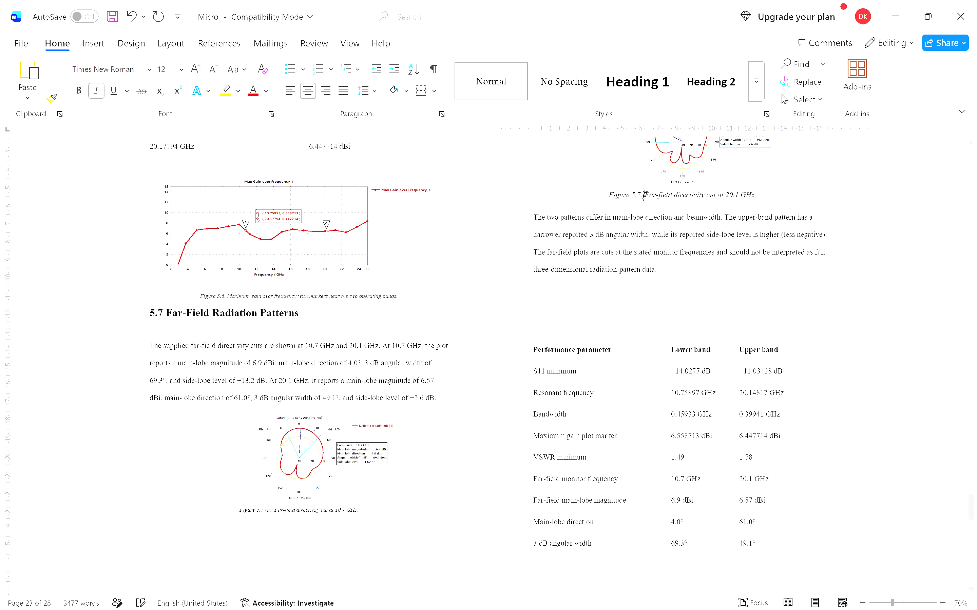
text(())
key(Left)
key(a)
key(Right)
key(Left)
key(BackSpace)
key(b)
key(Right)
key(Left)
key(period)
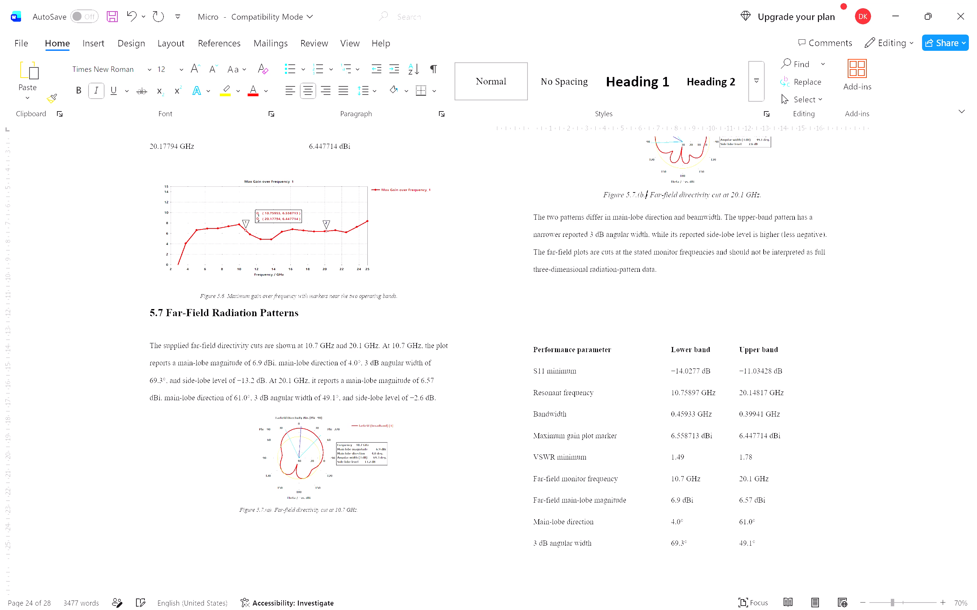
Go back to the List of Figures and review its entries against the renumbered figure captions.
scroll(644, 197, up, 8)
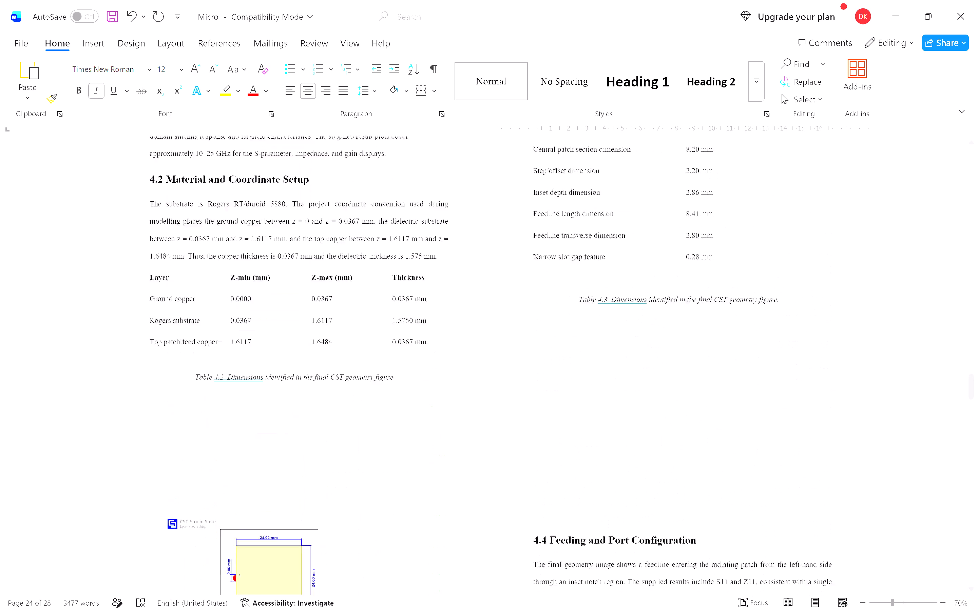
scroll(644, 197, up, 5)
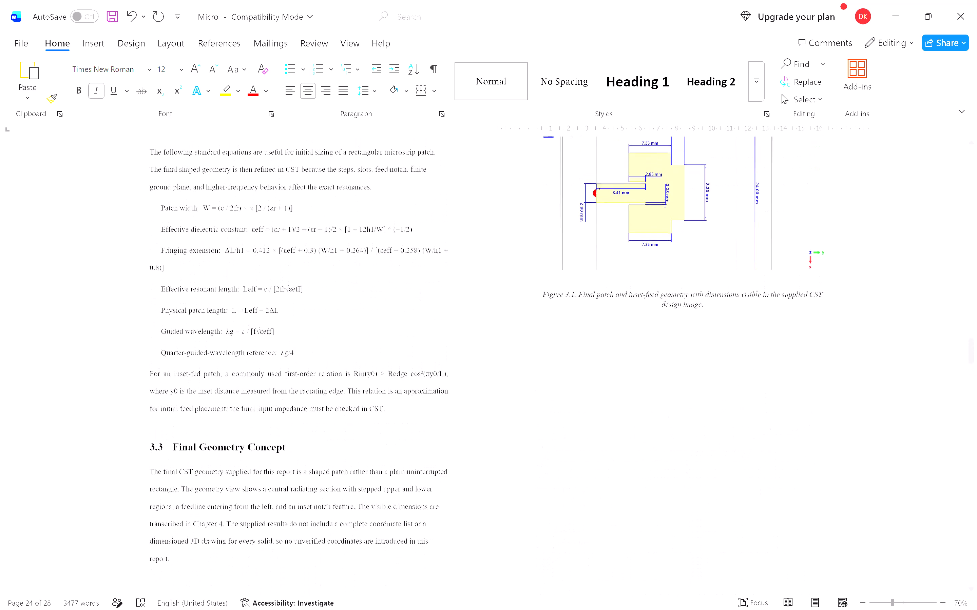
scroll(644, 197, up, 3)
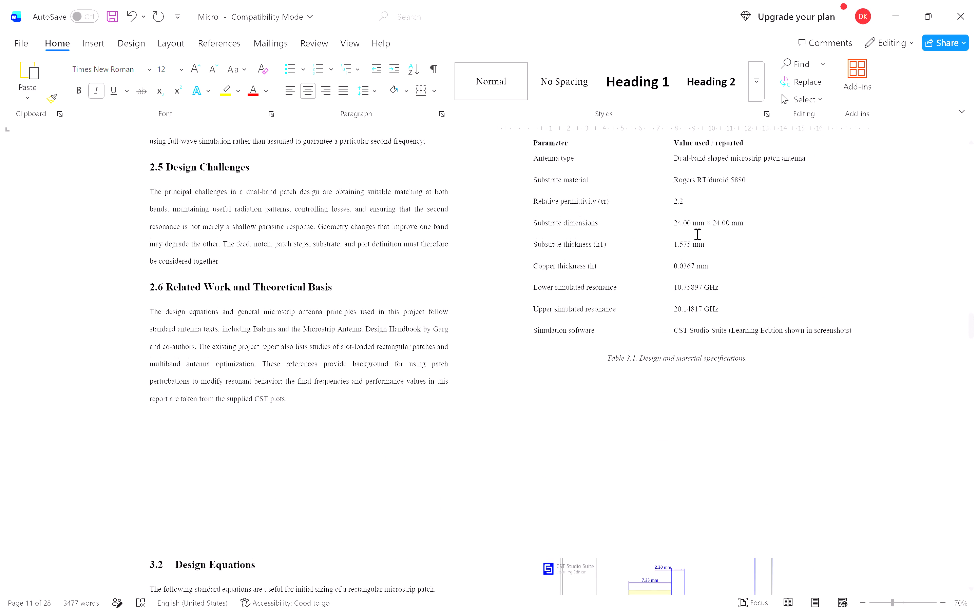
scroll(684, 273, up, 1)
scroll(669, 318, up, 3)
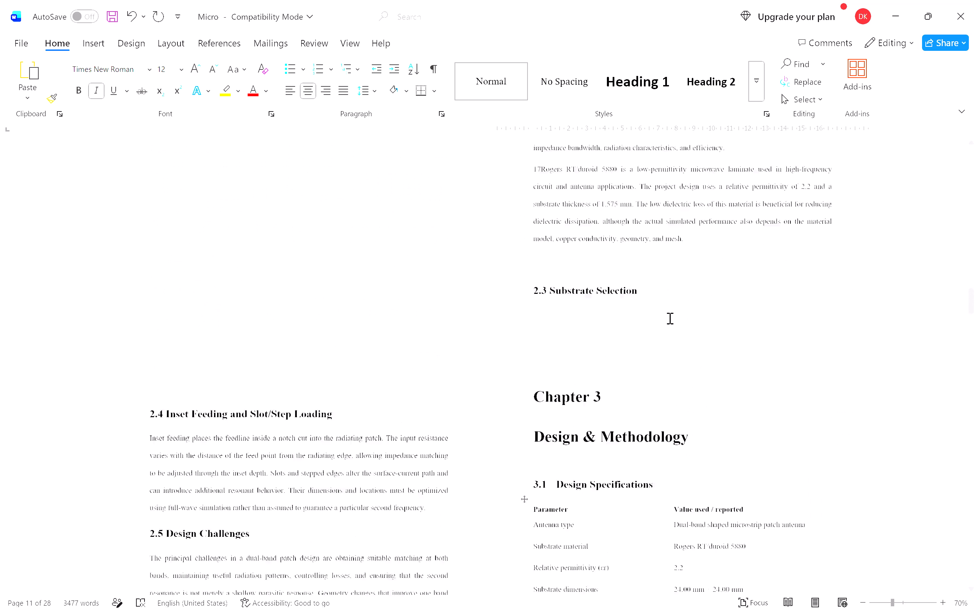
scroll(669, 318, up, 5)
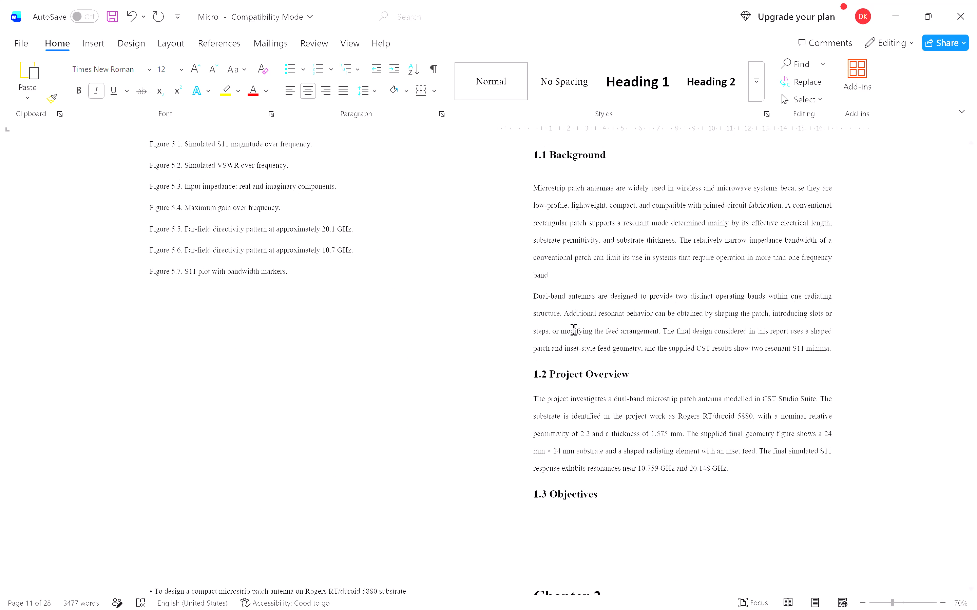
scroll(343, 288, up, 1)
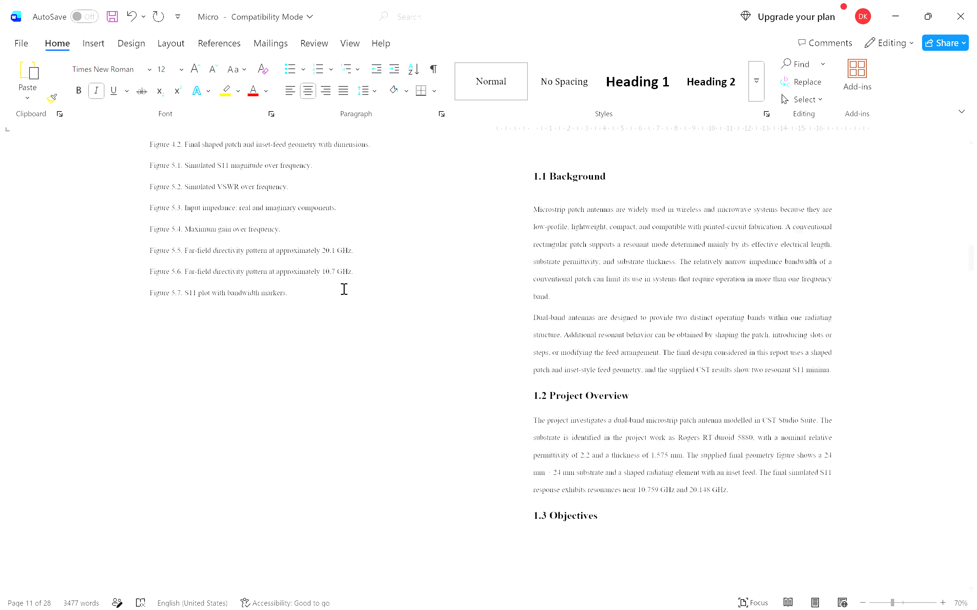
scroll(343, 288, up, 1)
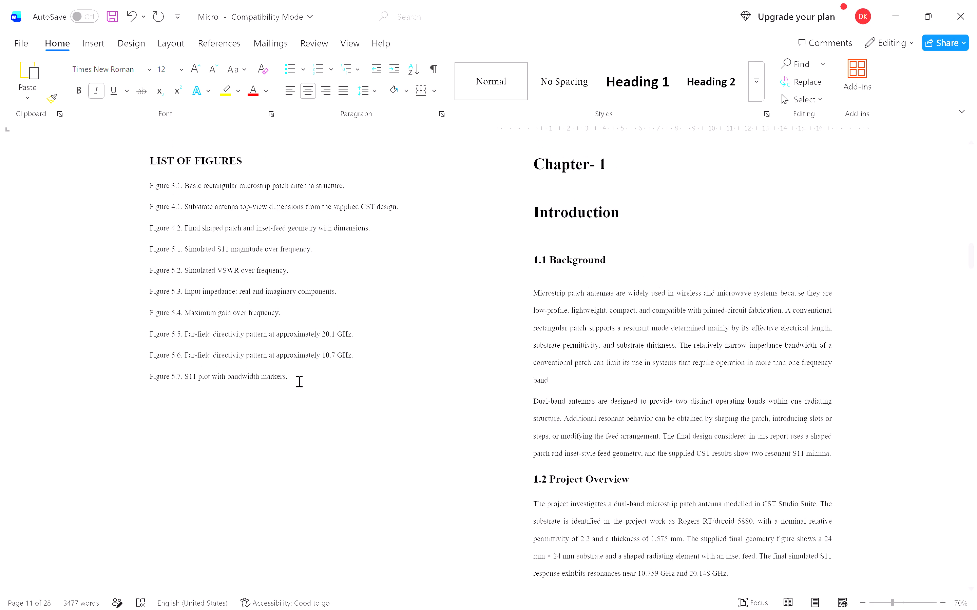
double_click(292, 379)
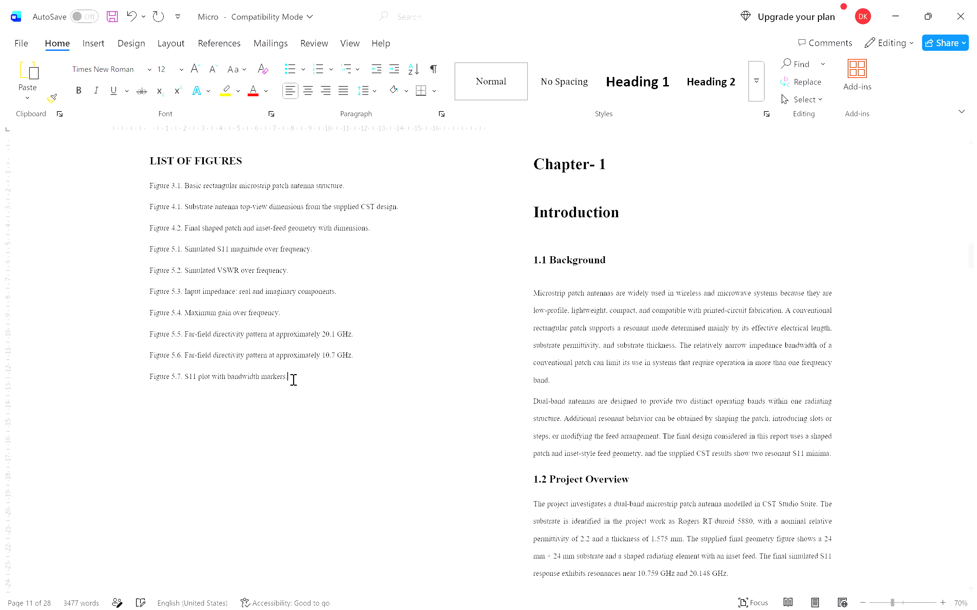
key(alt+Tab)
key(alt+Tab)
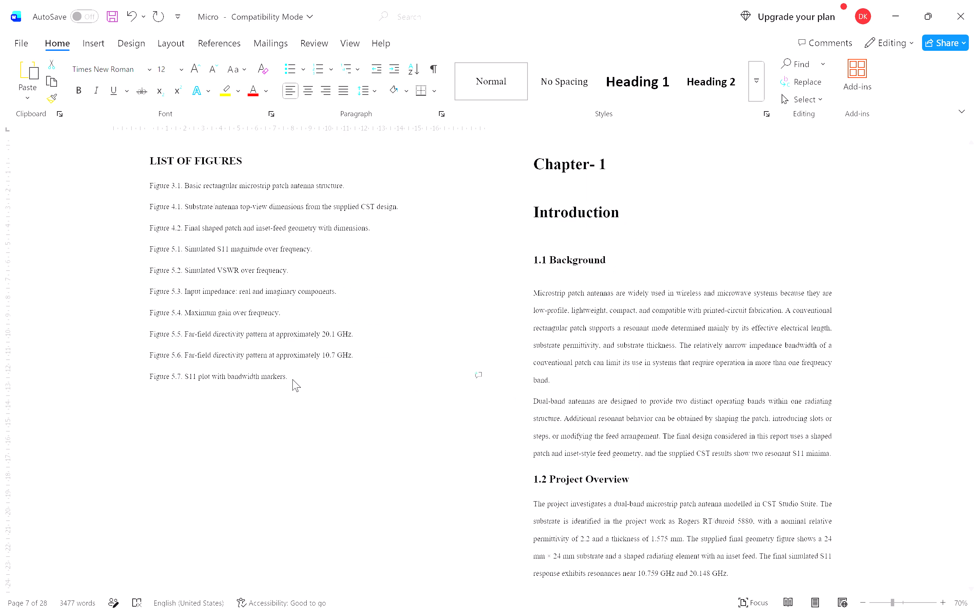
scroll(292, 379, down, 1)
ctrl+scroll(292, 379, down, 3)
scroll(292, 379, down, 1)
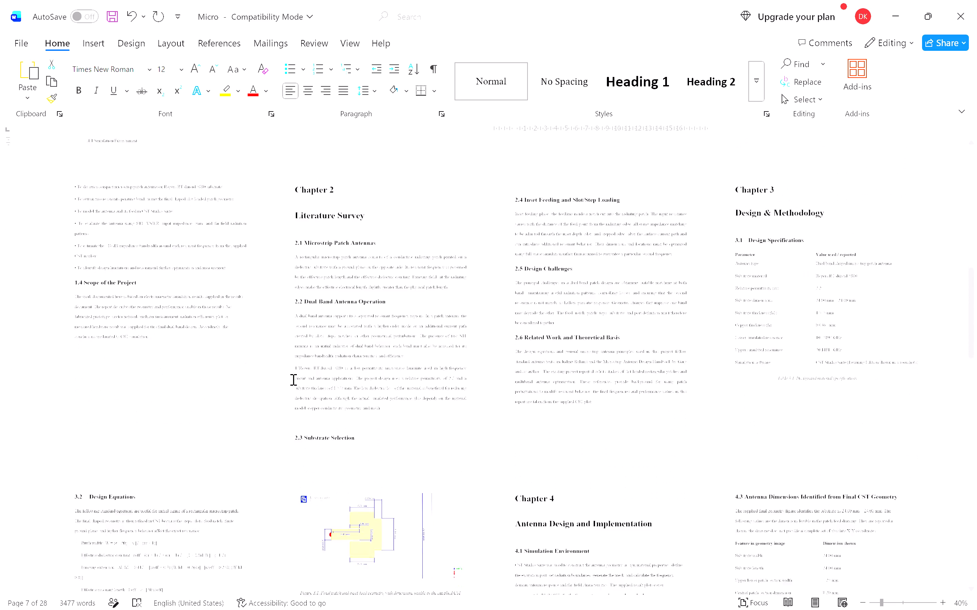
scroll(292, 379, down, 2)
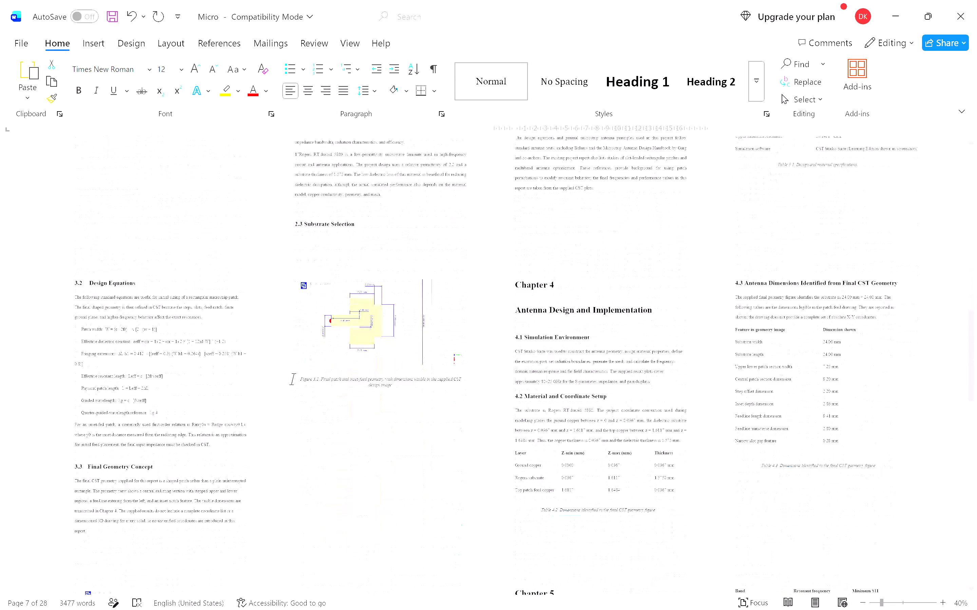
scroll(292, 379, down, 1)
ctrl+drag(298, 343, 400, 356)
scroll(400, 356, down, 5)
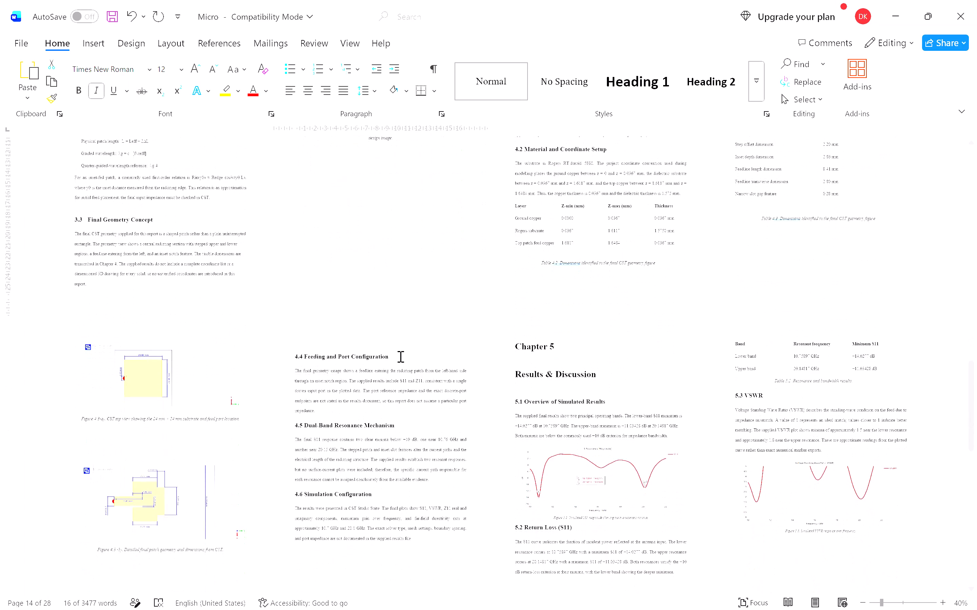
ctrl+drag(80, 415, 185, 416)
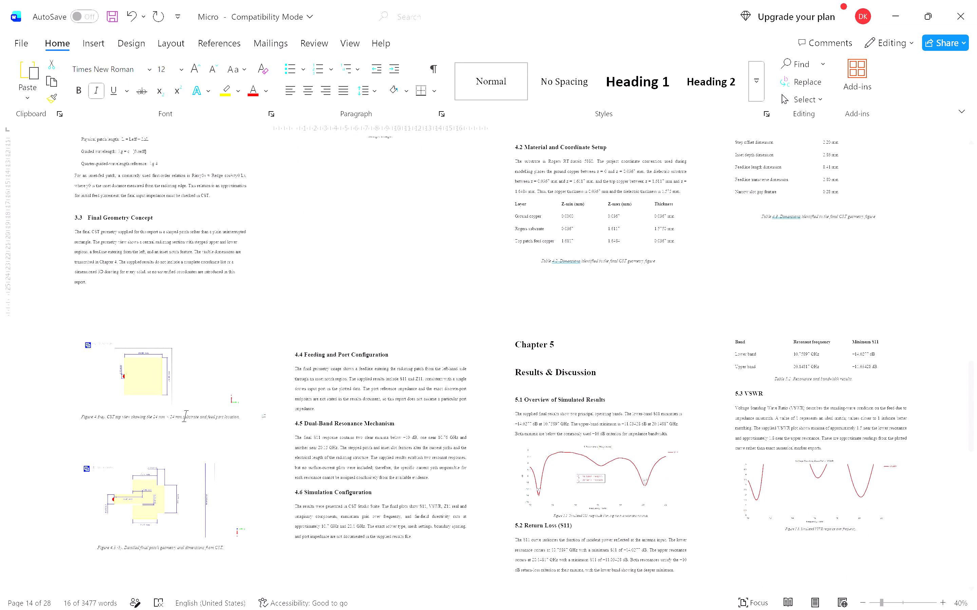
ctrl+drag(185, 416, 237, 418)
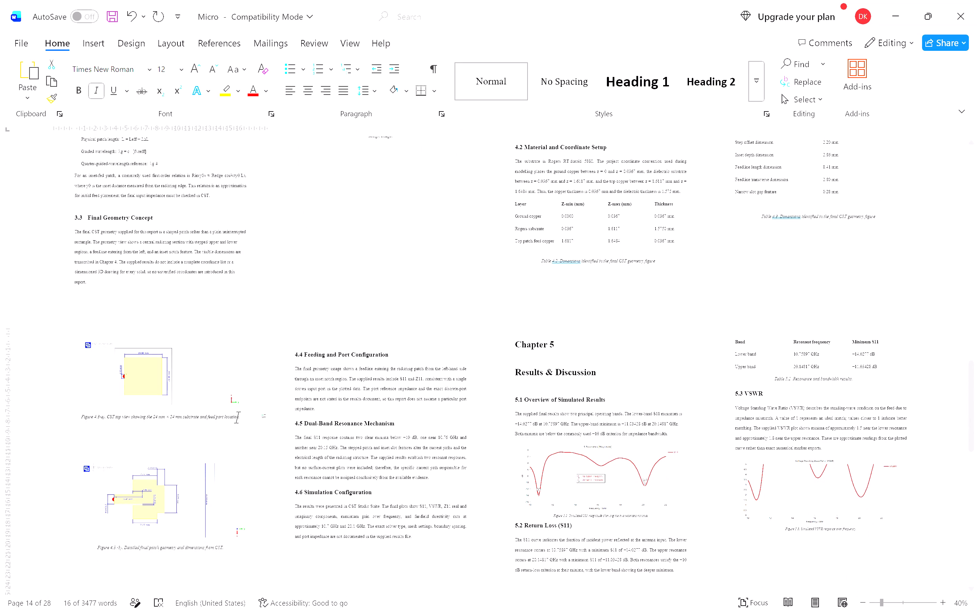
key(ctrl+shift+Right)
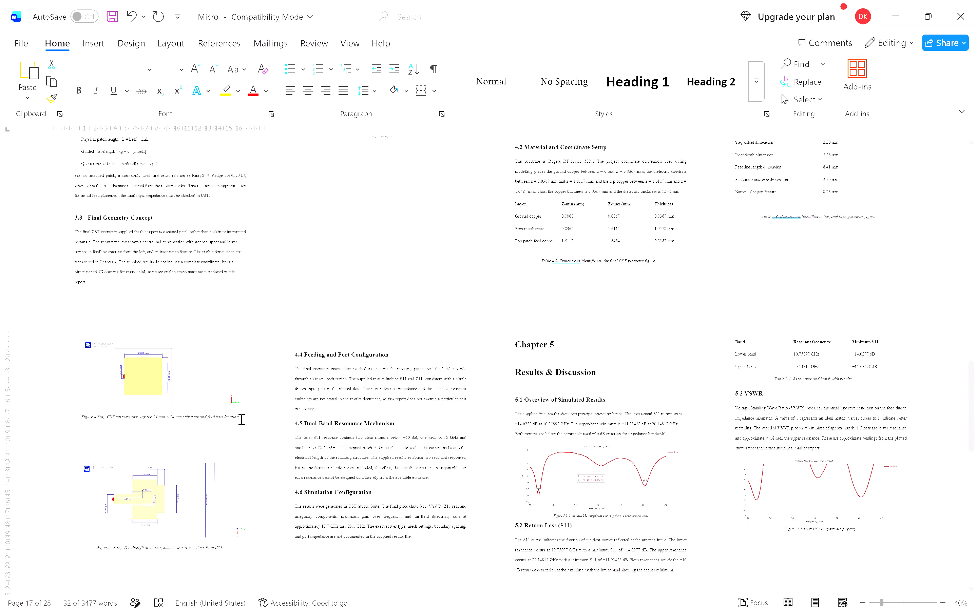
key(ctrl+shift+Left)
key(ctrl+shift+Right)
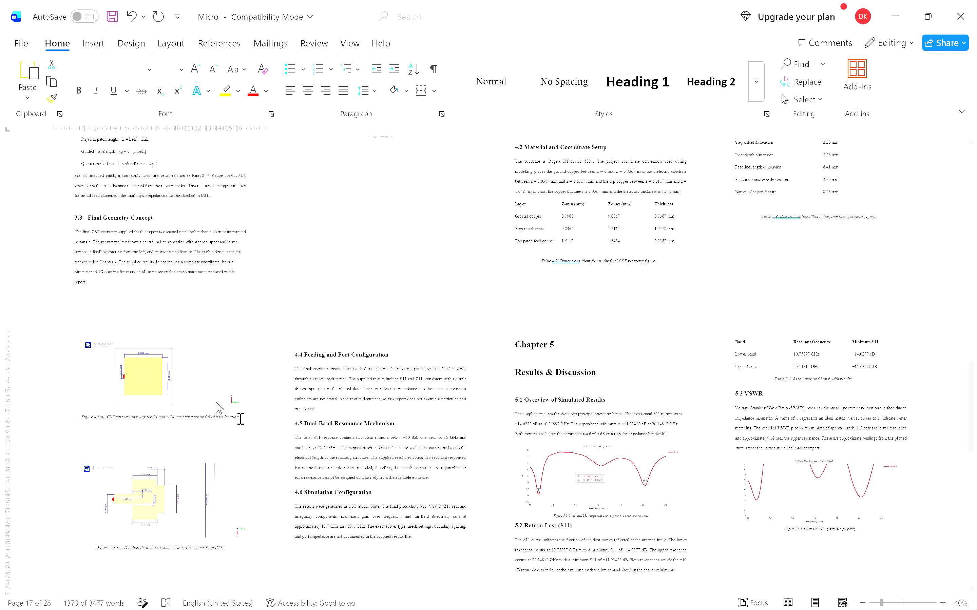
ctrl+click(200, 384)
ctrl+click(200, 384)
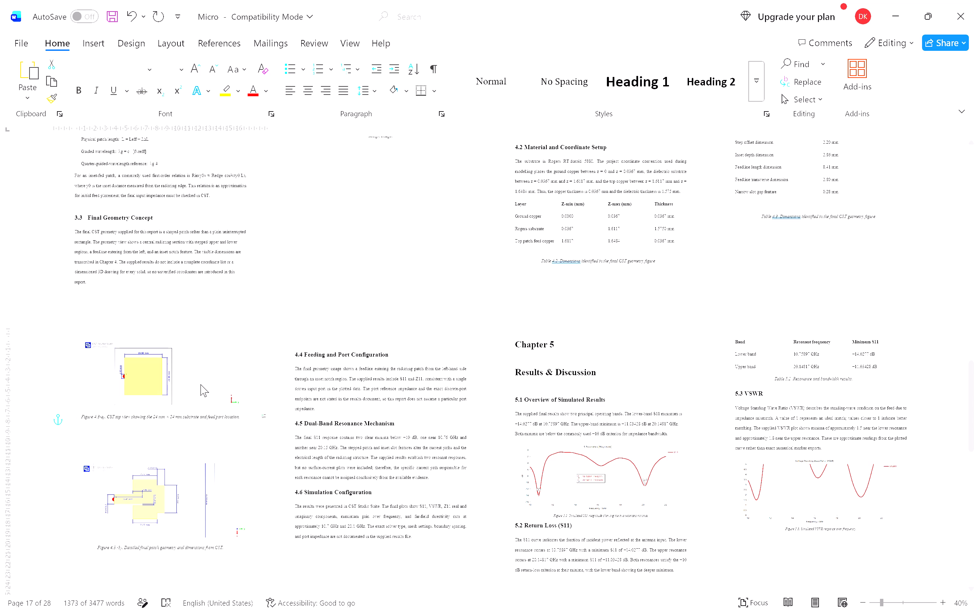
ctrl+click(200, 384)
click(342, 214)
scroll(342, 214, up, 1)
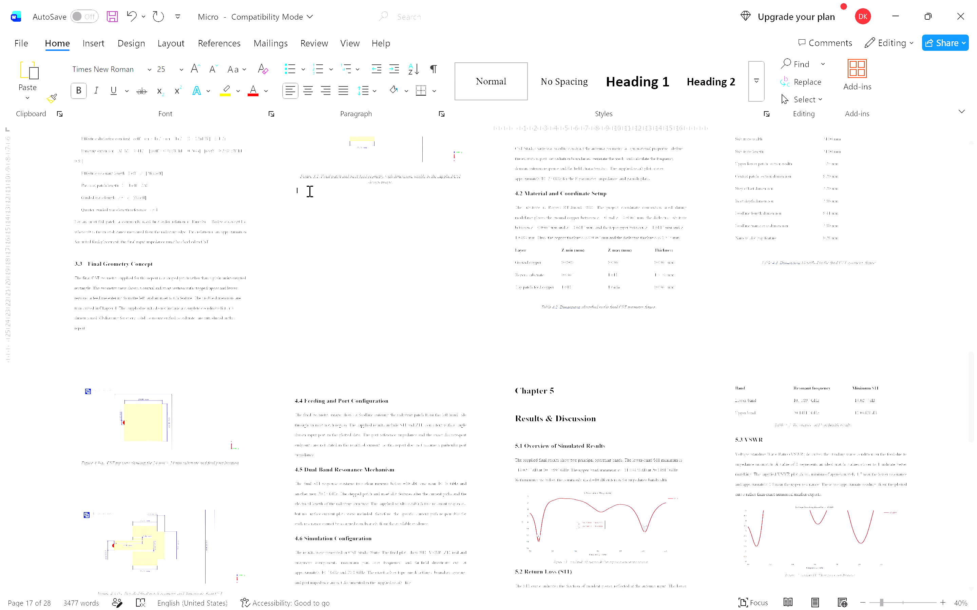
Select all the figure captions together, from Figure 3.1 in chapter 3 through Figure 5.7.(b) in section 5.7, and copy them.
drag(300, 178, 375, 185)
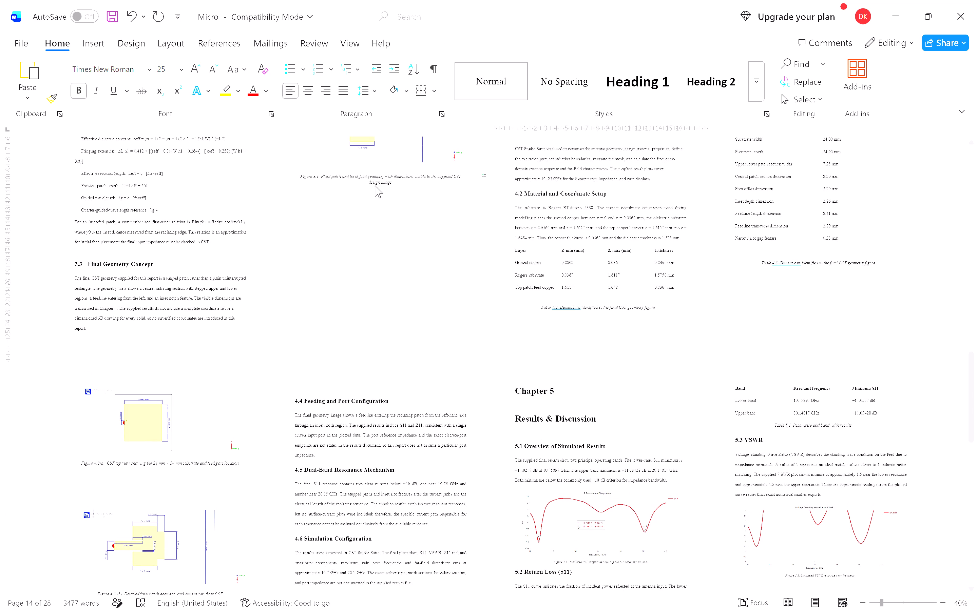
ctrl+drag(82, 465, 239, 463)
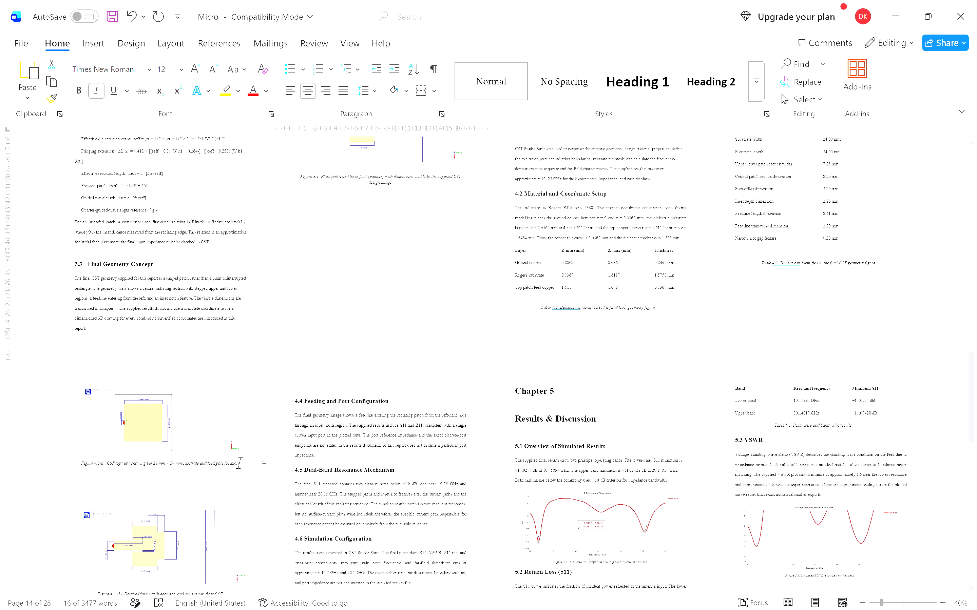
ctrl+drag(239, 463, 235, 464)
ctrl+drag(235, 464, 237, 465)
scroll(237, 465, down, 1)
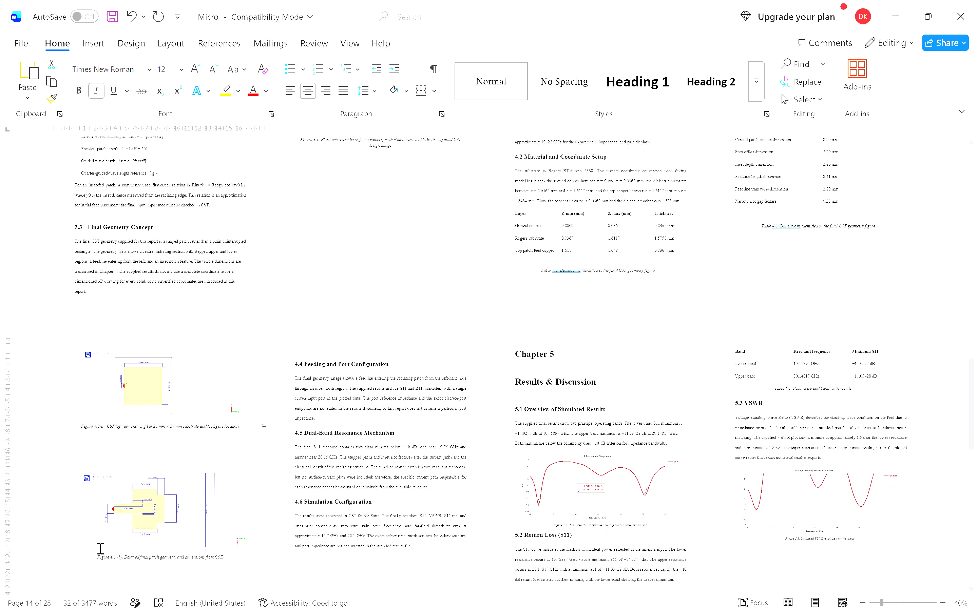
ctrl+drag(97, 556, 217, 555)
ctrl+drag(217, 555, 226, 555)
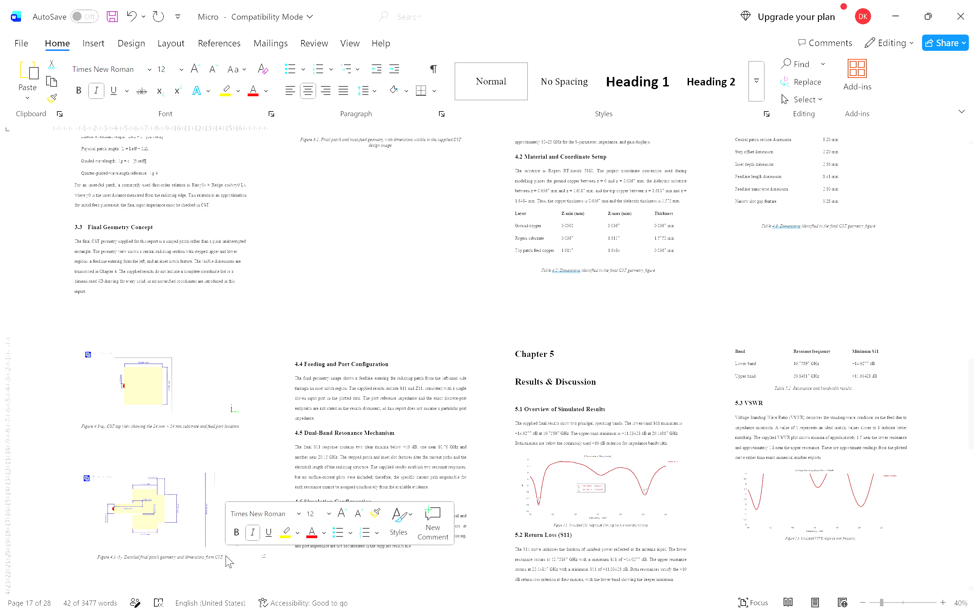
scroll(352, 443, down, 2)
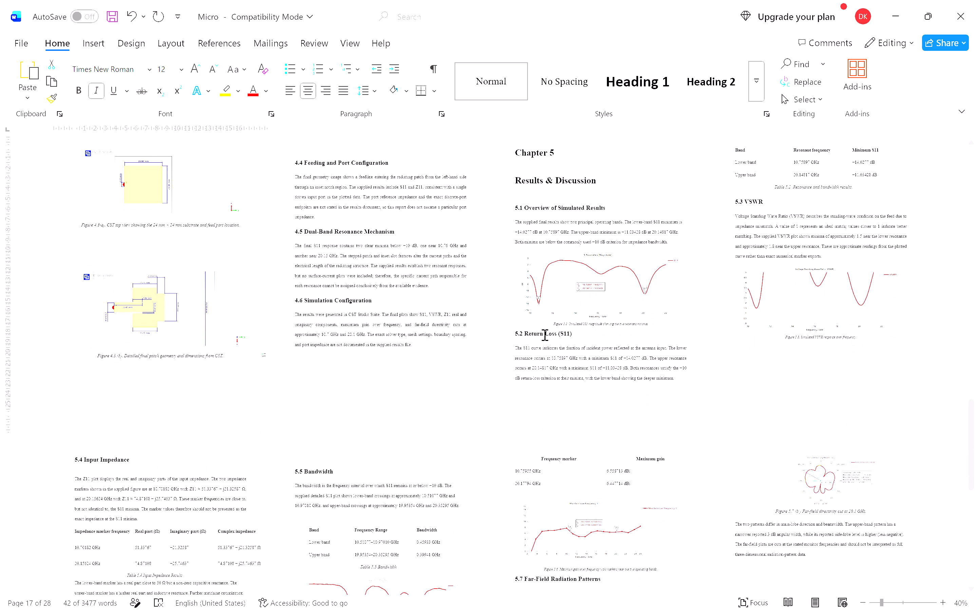
ctrl+drag(553, 325, 643, 323)
ctrl+drag(643, 323, 652, 323)
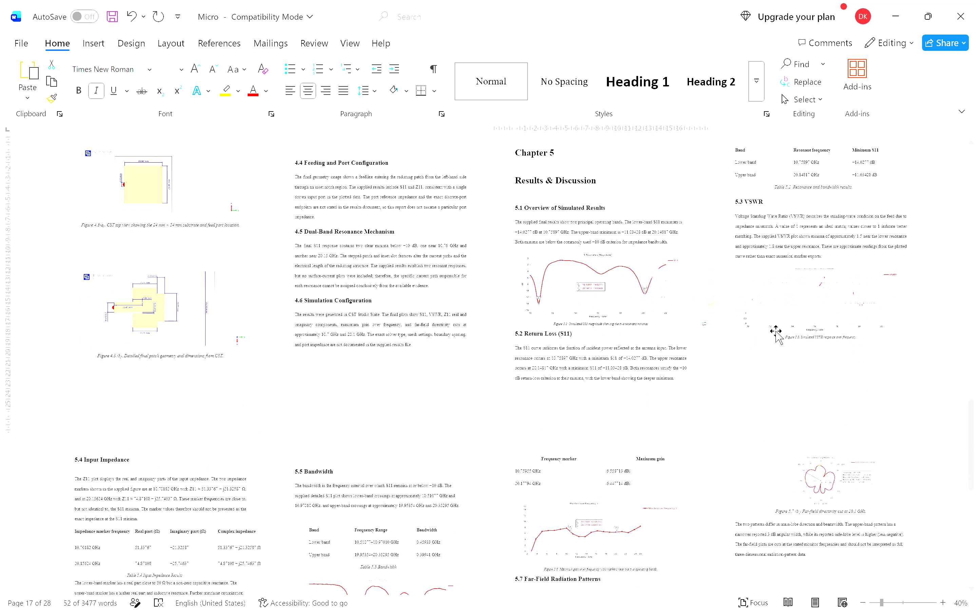
ctrl+drag(782, 338, 882, 339)
ctrl+drag(882, 339, 900, 339)
scroll(656, 431, down, 2)
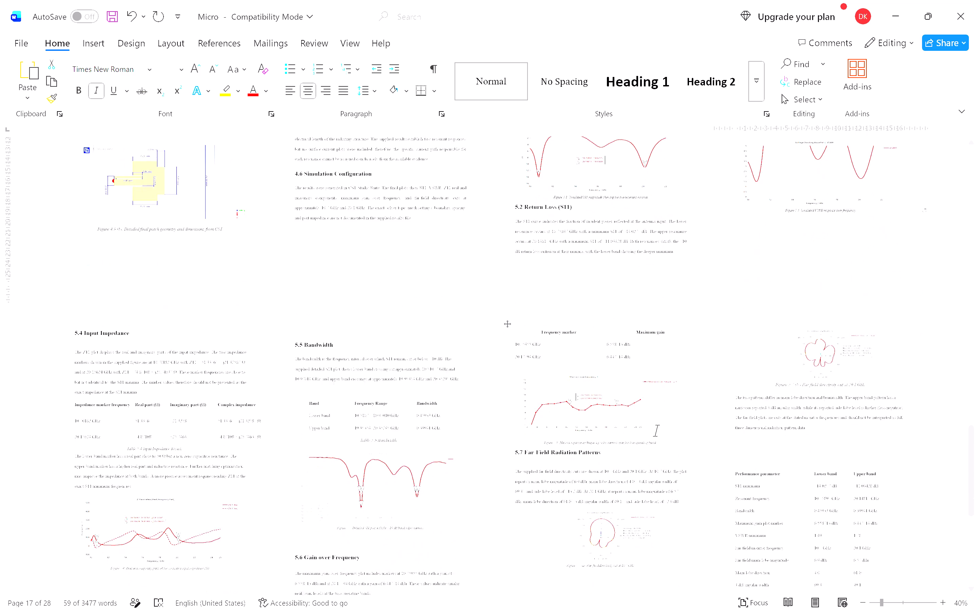
scroll(389, 437, down, 1)
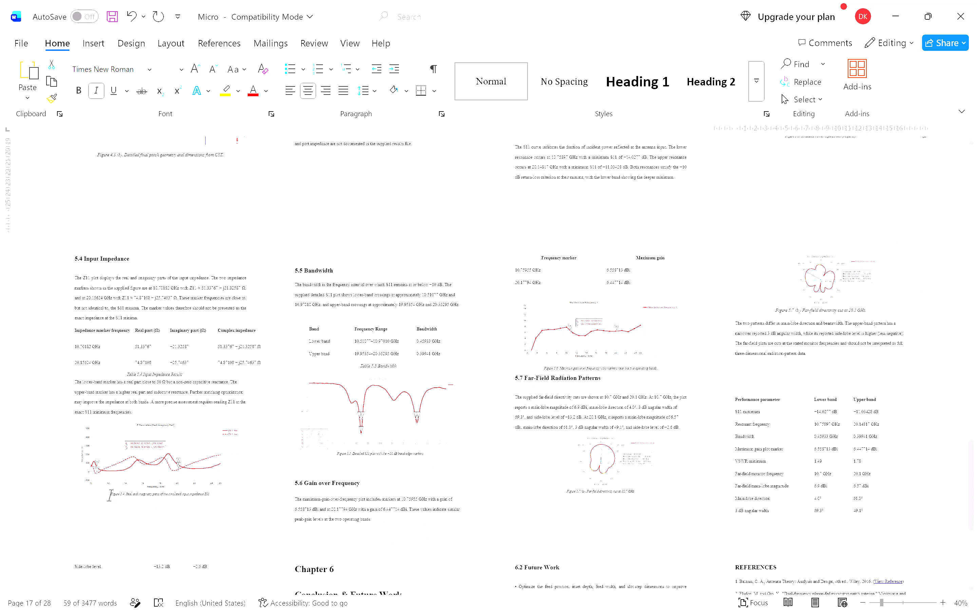
ctrl+drag(110, 495, 213, 493)
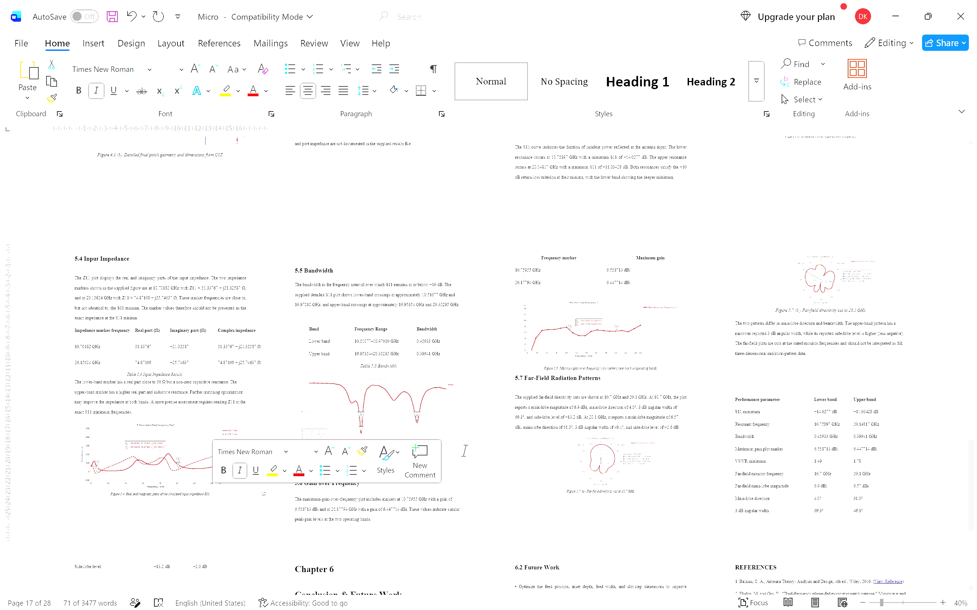
key(Escape)
ctrl+drag(337, 453, 338, 453)
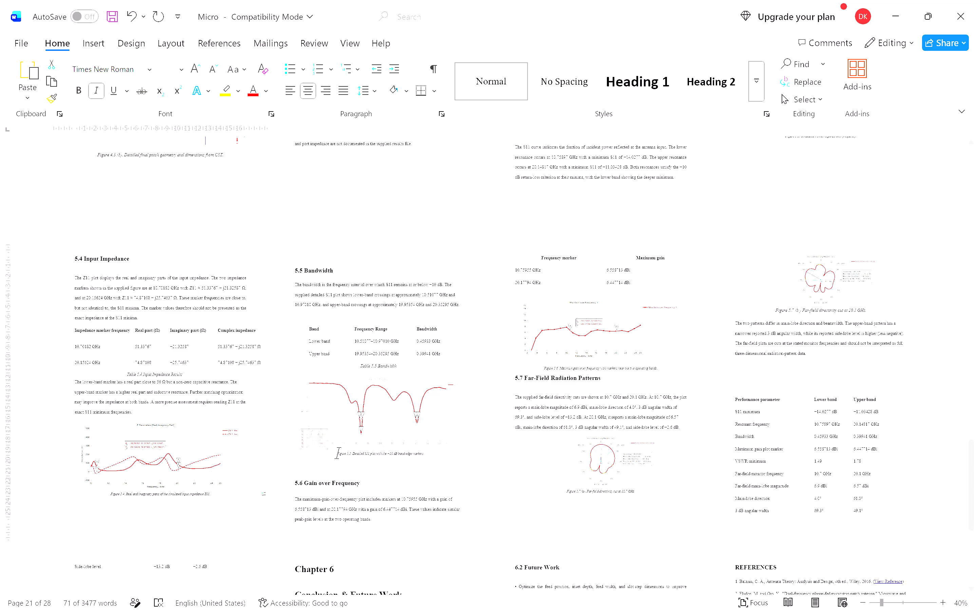
ctrl+drag(338, 453, 426, 453)
ctrl+drag(538, 370, 565, 368)
ctrl+drag(565, 368, 631, 370)
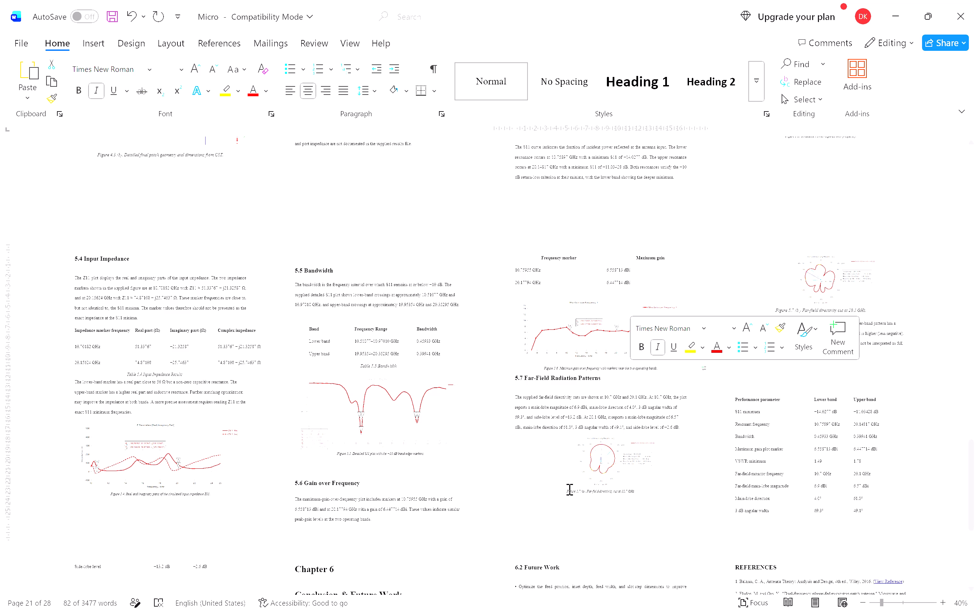
ctrl+drag(566, 490, 637, 491)
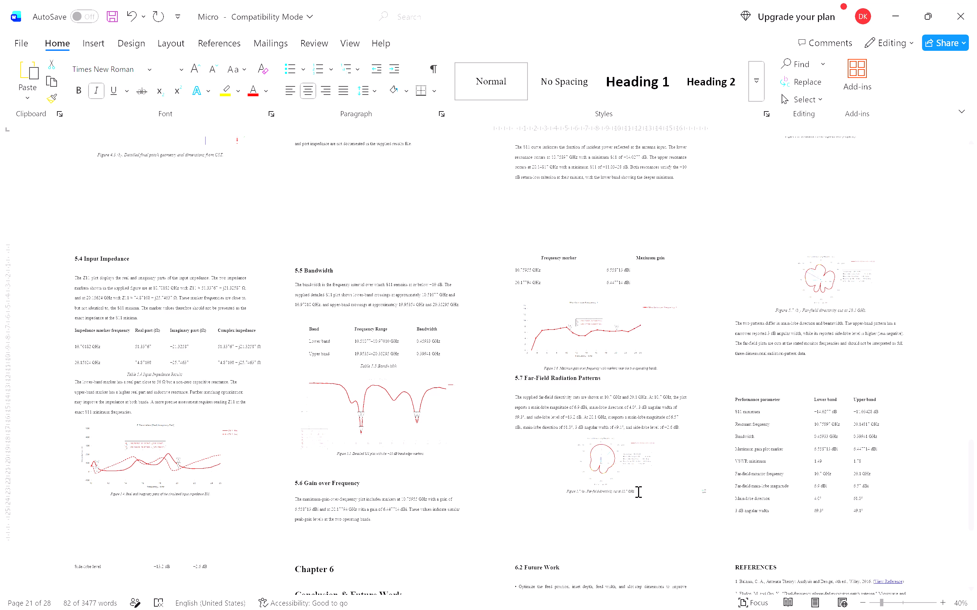
ctrl+drag(637, 491, 639, 491)
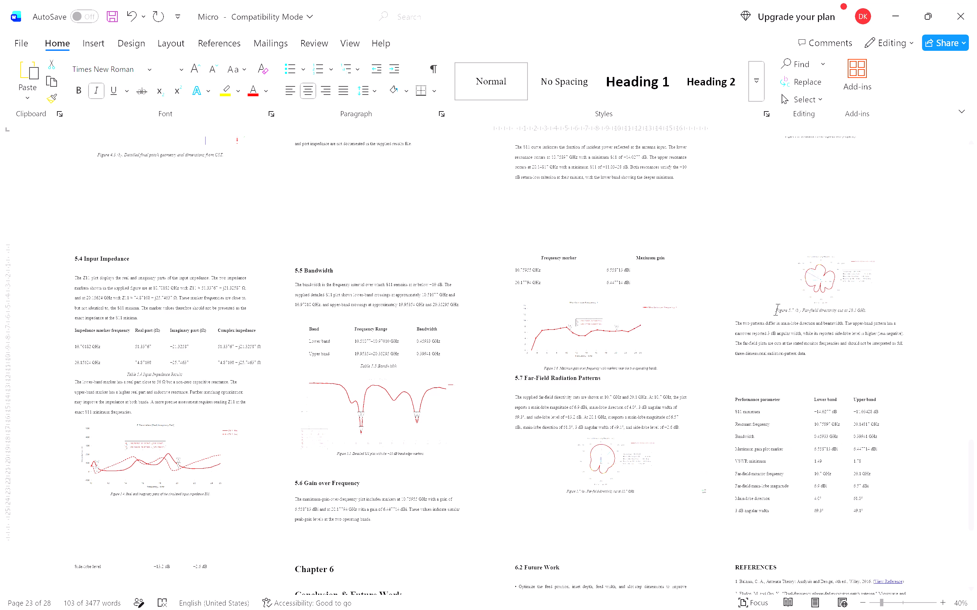
ctrl+drag(777, 310, 869, 312)
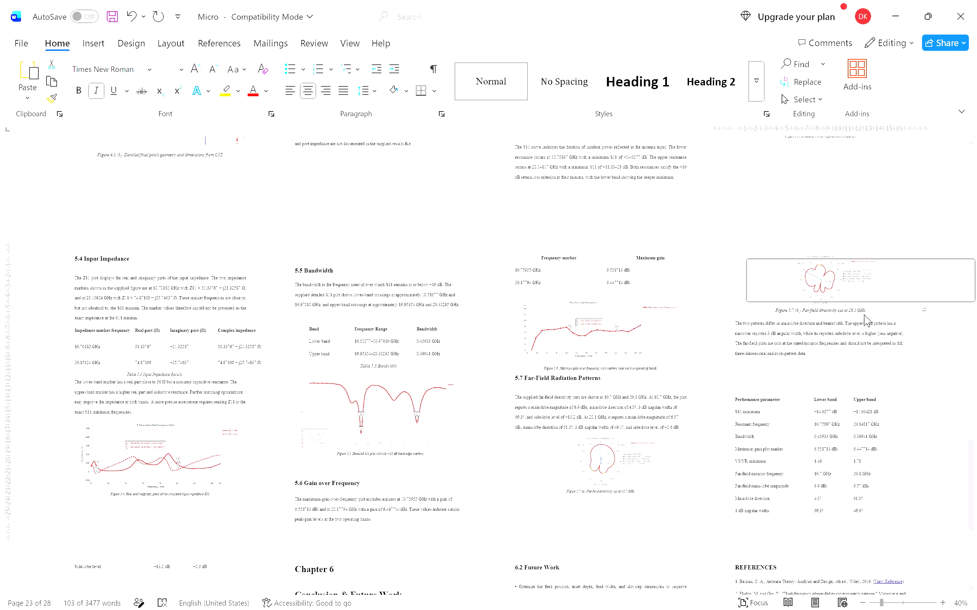
scroll(687, 417, down, 4)
scroll(687, 417, up, 2)
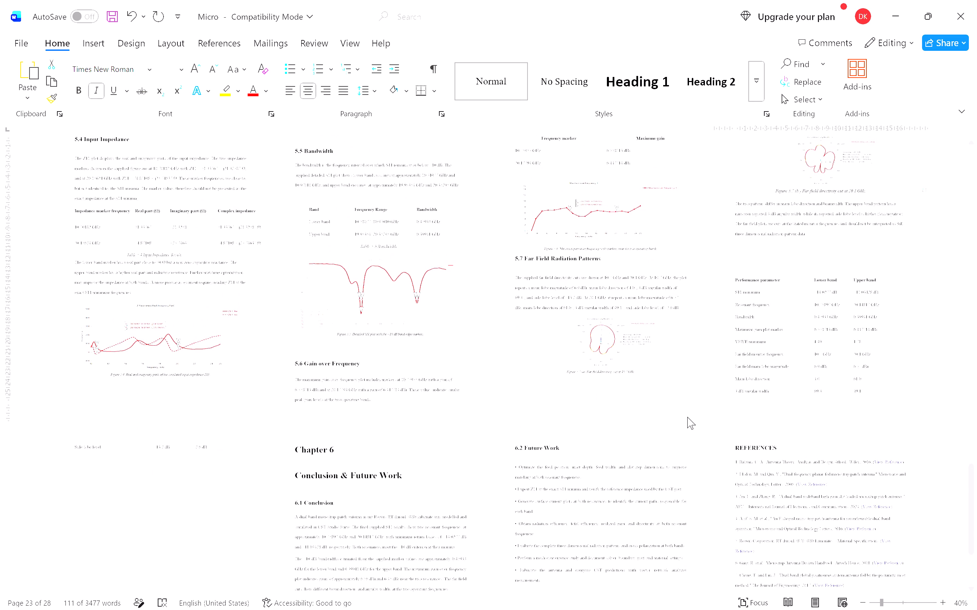
key(ctrl+c)
Remove the blank line between the closing paragraph of section 5.7 and the performance parameter table.
click(787, 249)
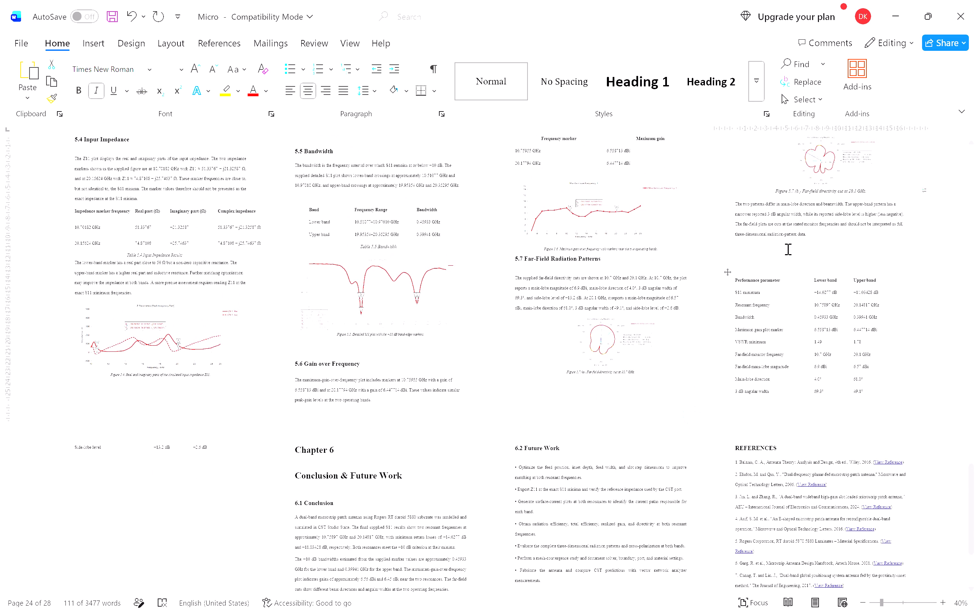
key(Down)
key(BackSpace)
key(BackSpace)
key(BackSpace)
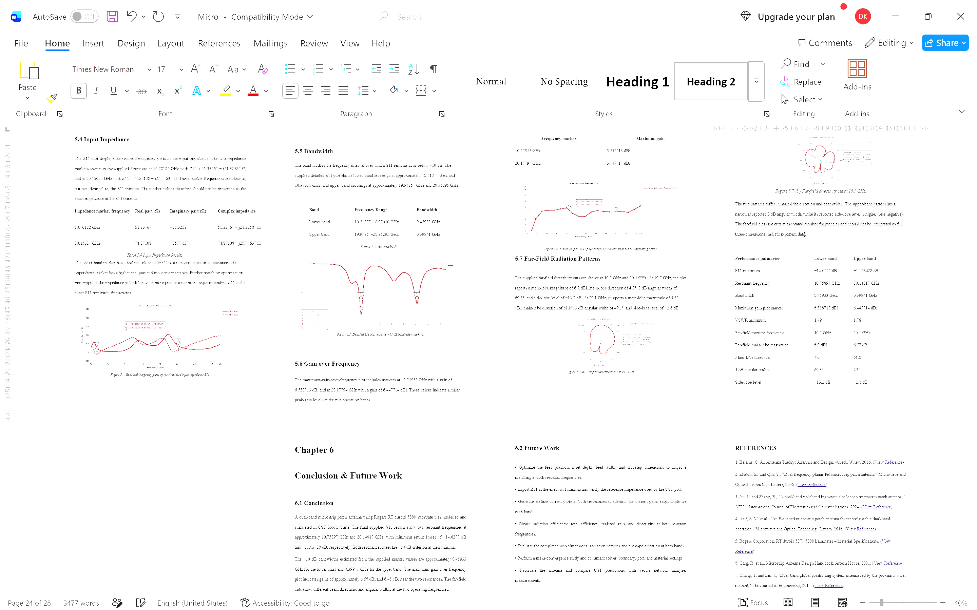
Replace the old List of Figures entries with the copied captions and delete the antenna picture pasted among them.
scroll(649, 351, up, 4)
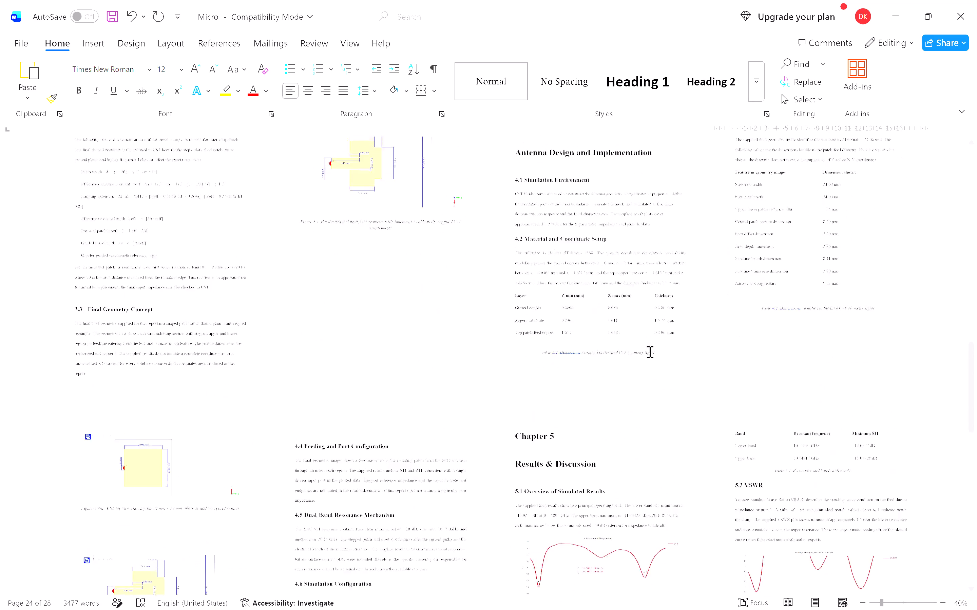
scroll(649, 351, up, 6)
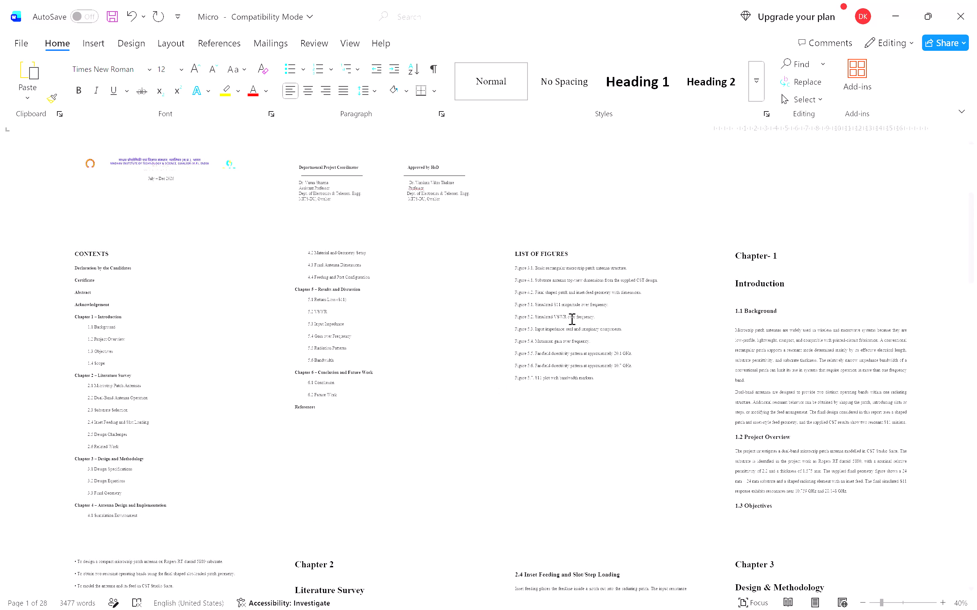
drag(603, 384, 511, 272)
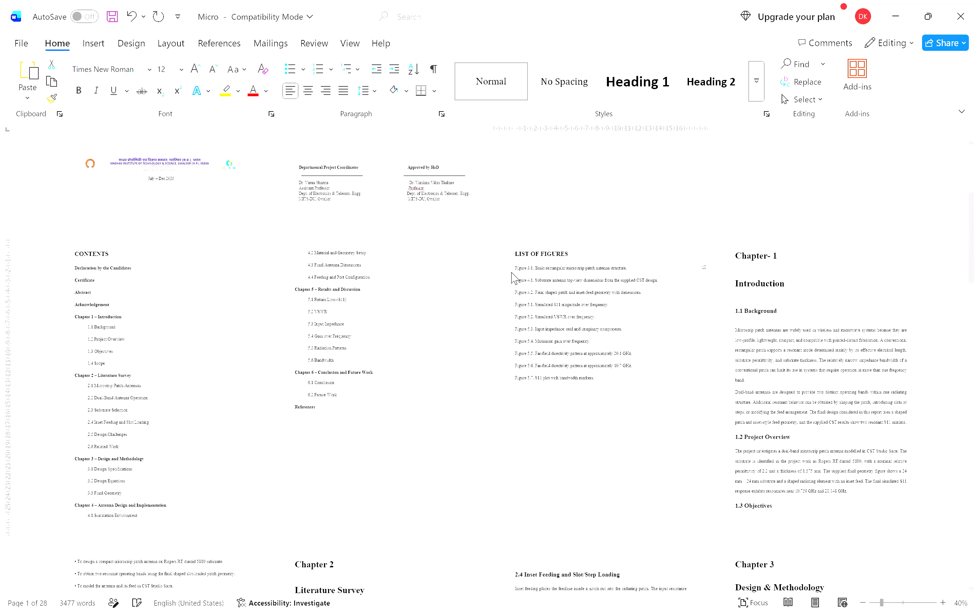
key(ctrl+v)
click(563, 308)
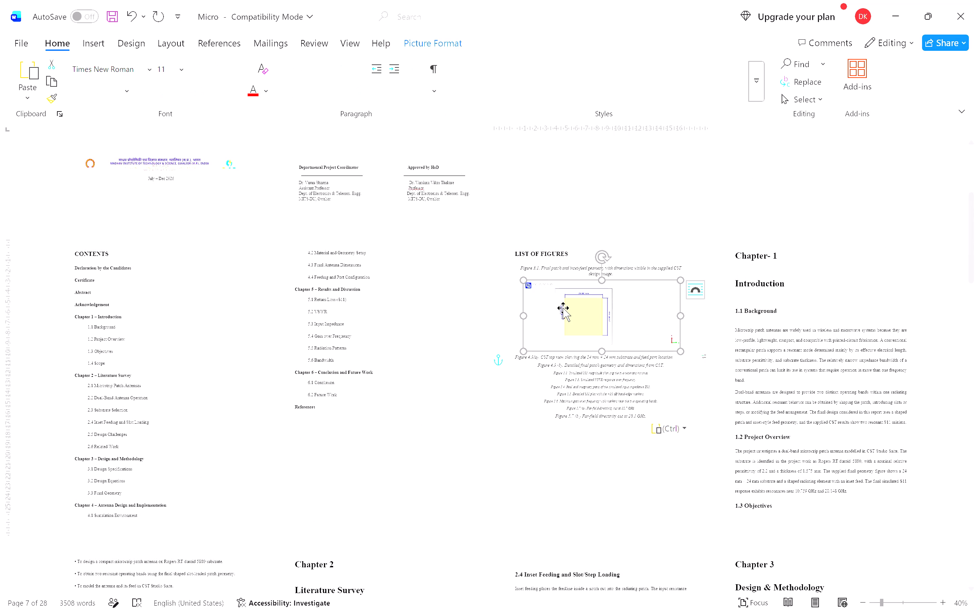
key(Delete)
Format all the pasted List of Figures entries as justified, non-italic text at size 12.
drag(519, 268, 648, 346)
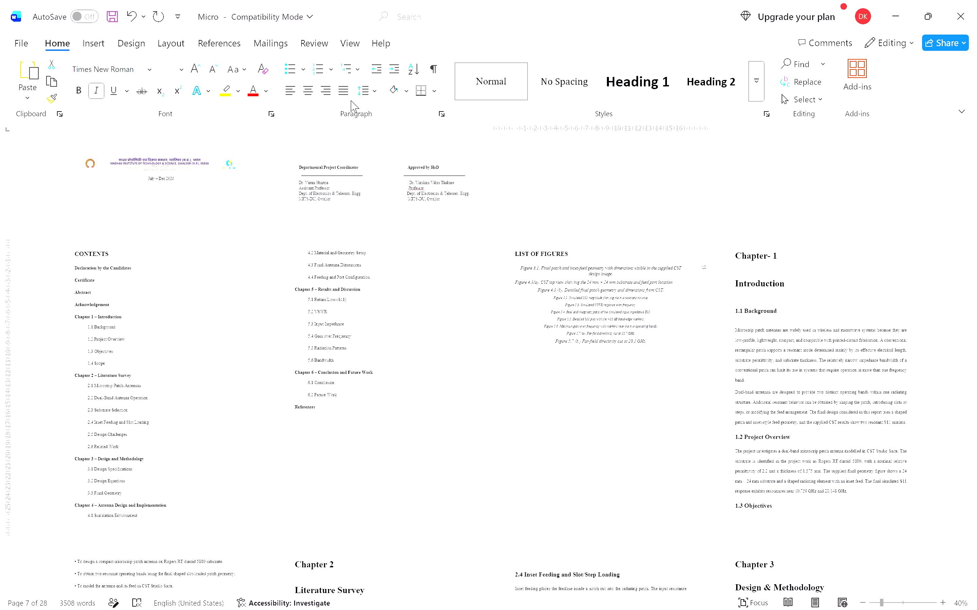
click(345, 94)
click(96, 93)
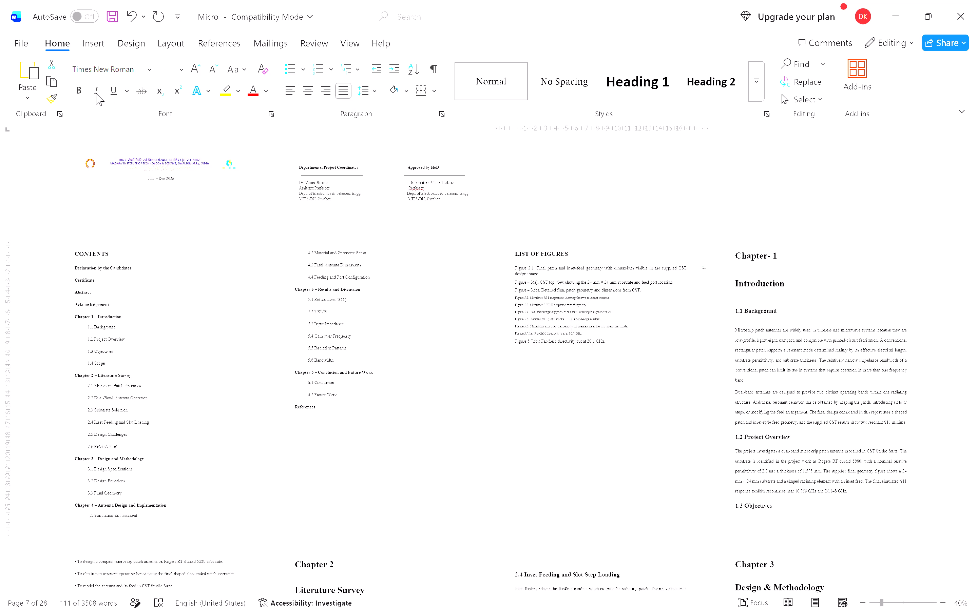
click(175, 69)
text(14)
key(BackSpace)
key(2)
key(Return)
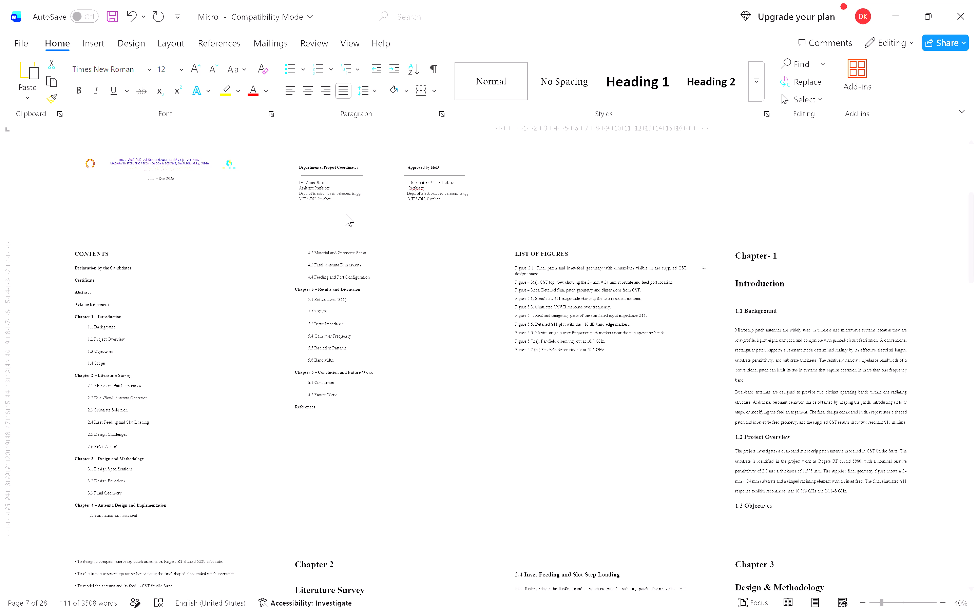
Indent the second line of the Figure 3.1 entry, "design image.", in the List of Figures.
click(546, 337)
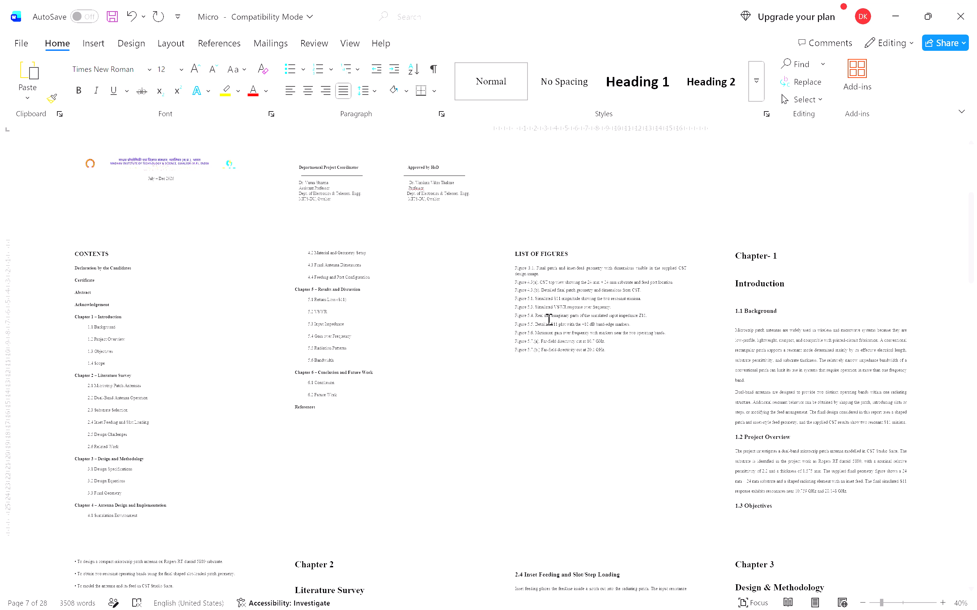
click(515, 277)
text(``)
key(BackSpace)
key(BackSpace)
key(BackSpace)
key(Tab)
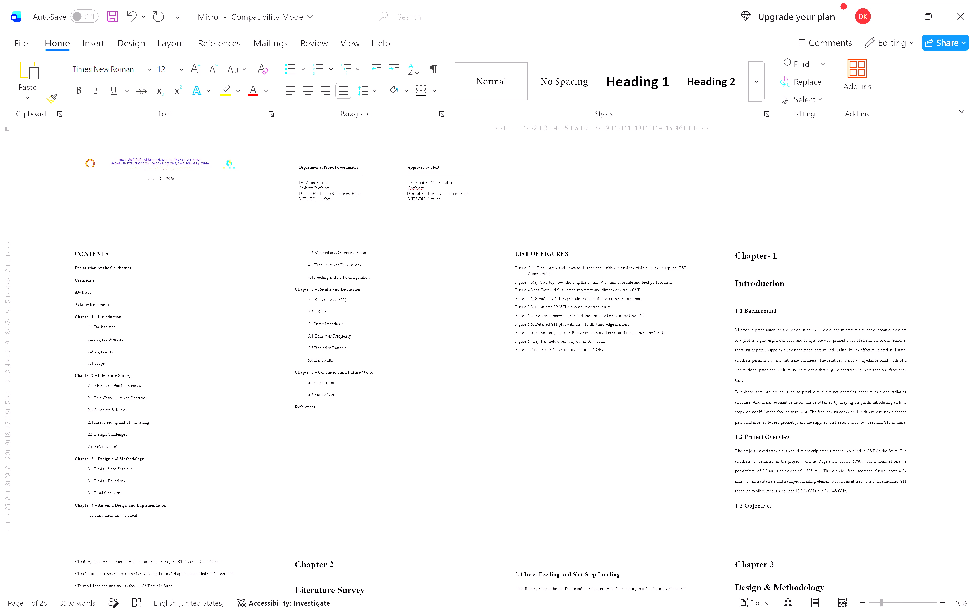
Undo the last indent applied to the Figure 3.1 entry in the List of Figures.
key(ctrl+z)
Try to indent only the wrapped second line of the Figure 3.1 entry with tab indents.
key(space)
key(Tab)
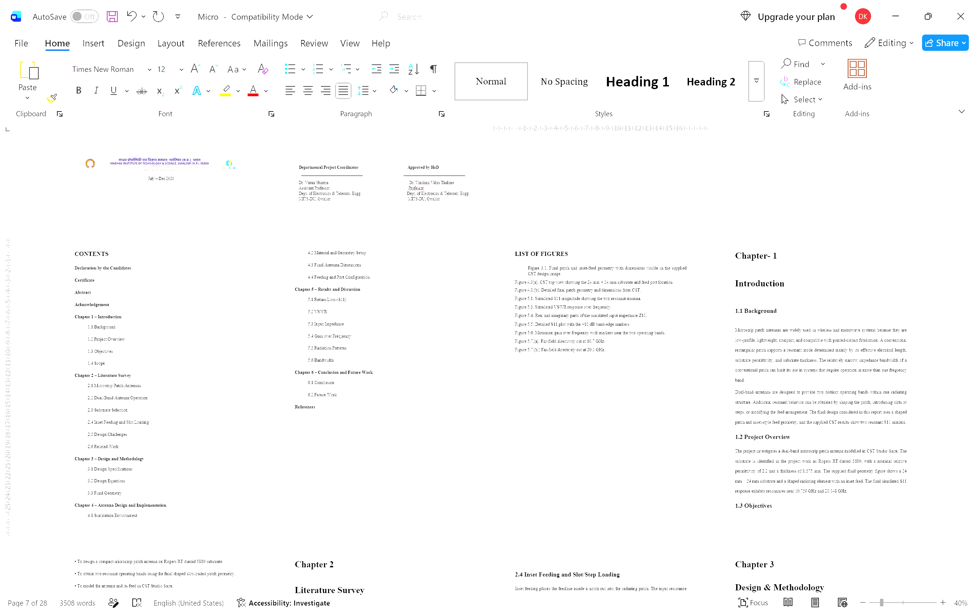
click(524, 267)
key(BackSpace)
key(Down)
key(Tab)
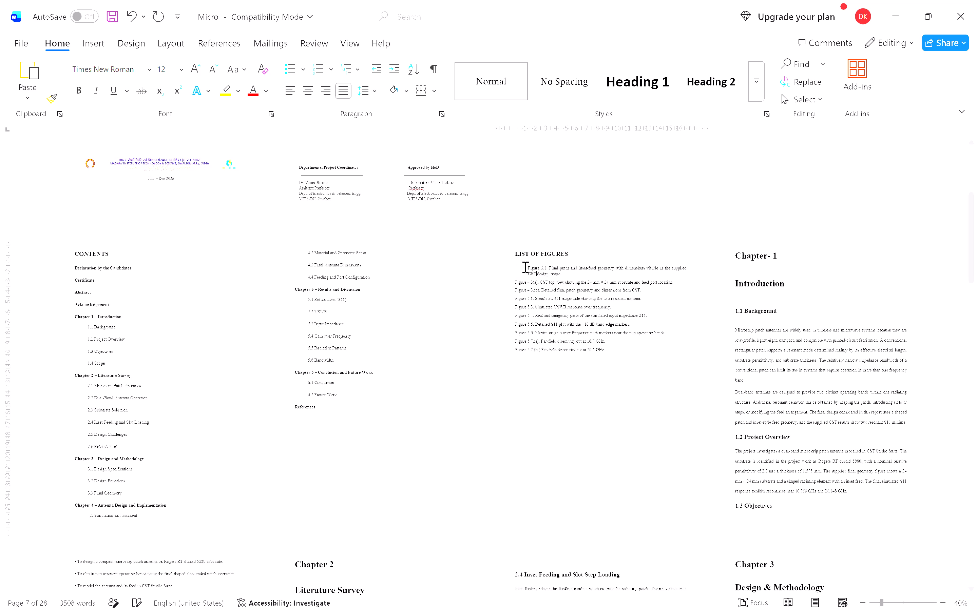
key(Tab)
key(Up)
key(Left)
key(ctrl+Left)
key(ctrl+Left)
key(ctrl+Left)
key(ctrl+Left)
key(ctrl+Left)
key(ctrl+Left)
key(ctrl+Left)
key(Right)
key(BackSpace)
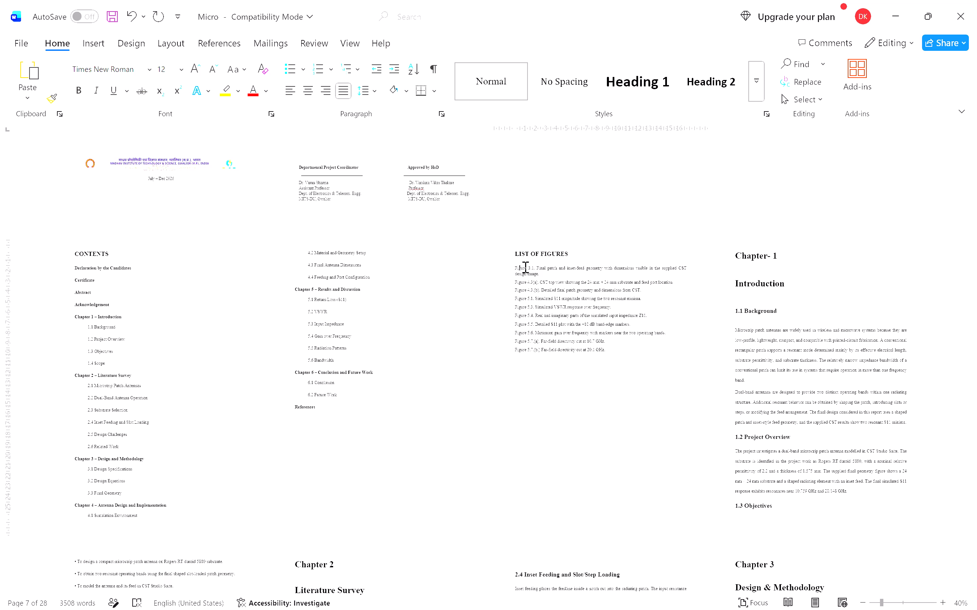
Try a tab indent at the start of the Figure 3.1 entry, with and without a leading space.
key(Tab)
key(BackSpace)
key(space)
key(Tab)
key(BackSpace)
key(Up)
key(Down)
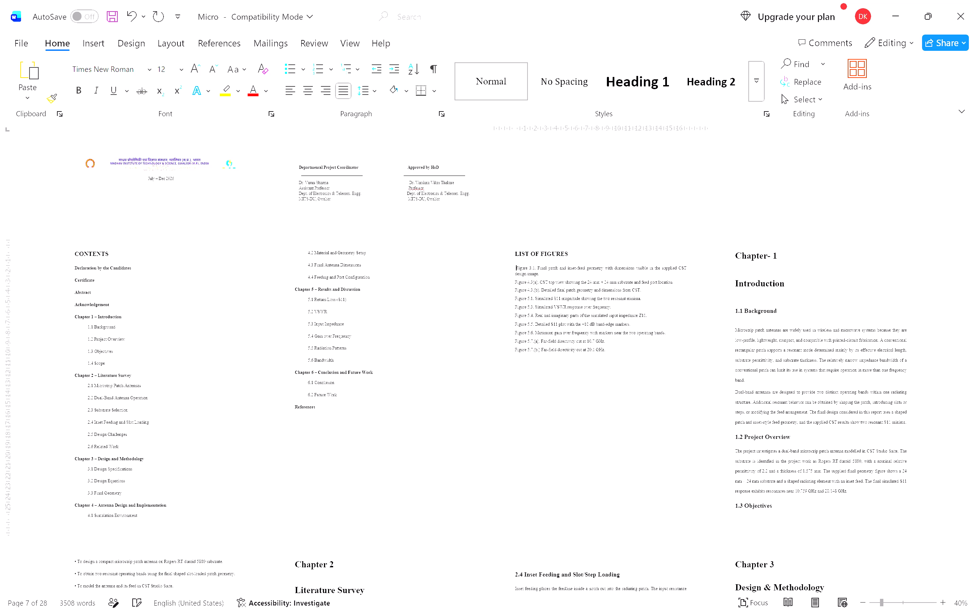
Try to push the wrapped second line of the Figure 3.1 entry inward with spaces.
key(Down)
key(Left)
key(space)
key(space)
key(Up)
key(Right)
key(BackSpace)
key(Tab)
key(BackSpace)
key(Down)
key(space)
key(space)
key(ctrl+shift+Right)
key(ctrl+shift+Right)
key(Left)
Break the Figure 3.1 entry before "design image." and indent the new line by one tab stop plus six spaces.
key(Return)
key(space)
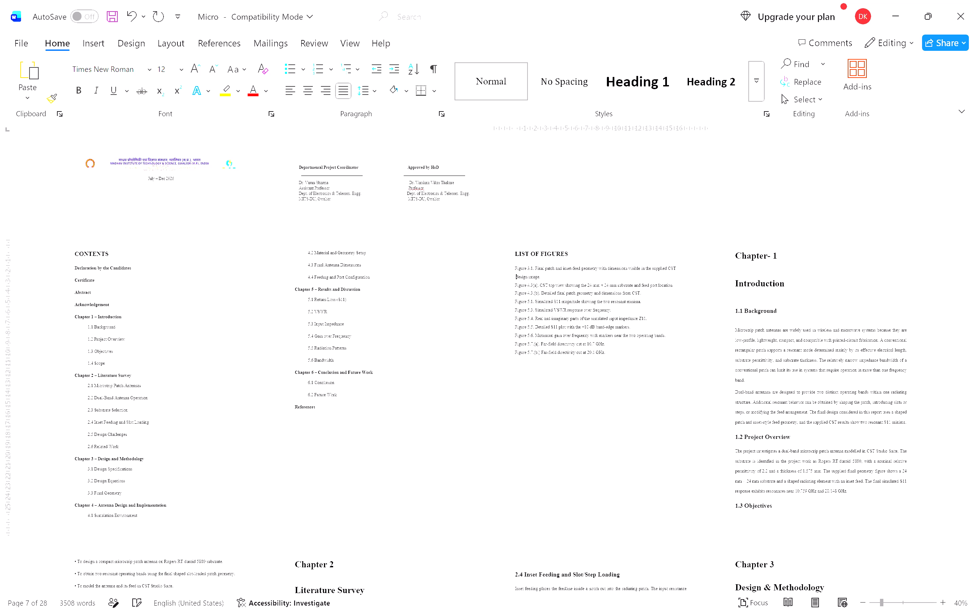
key(BackSpace)
key(Tab)
key(Tab)
key(BackSpace)
key(Up)
key(Down)
key(Tab)
key(BackSpace)
key(space)
key(space)
key(space)
key(space)
key(space)
key(space)
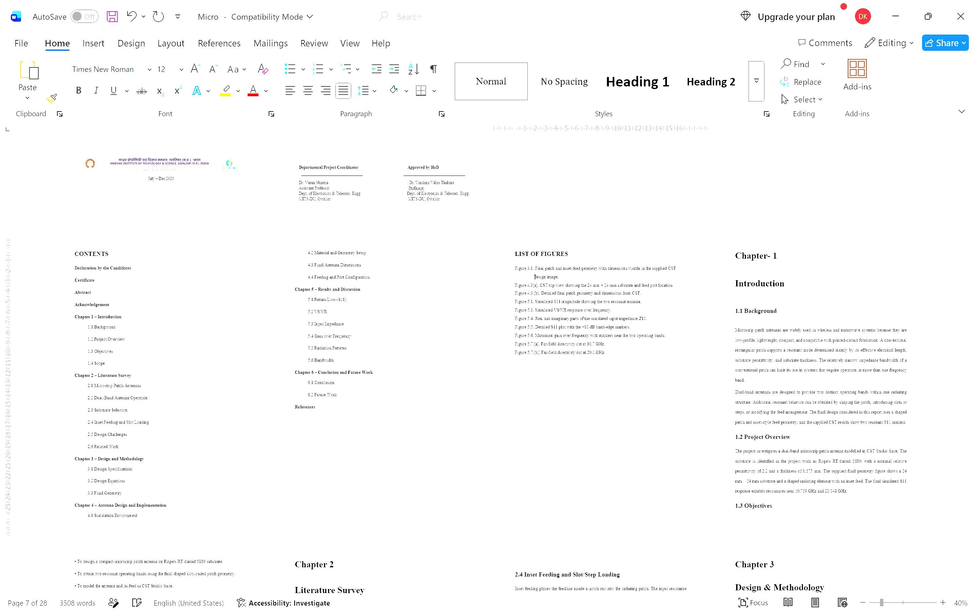
Set the line spacing of all the List of Figures entries to 2.0.
click(574, 363)
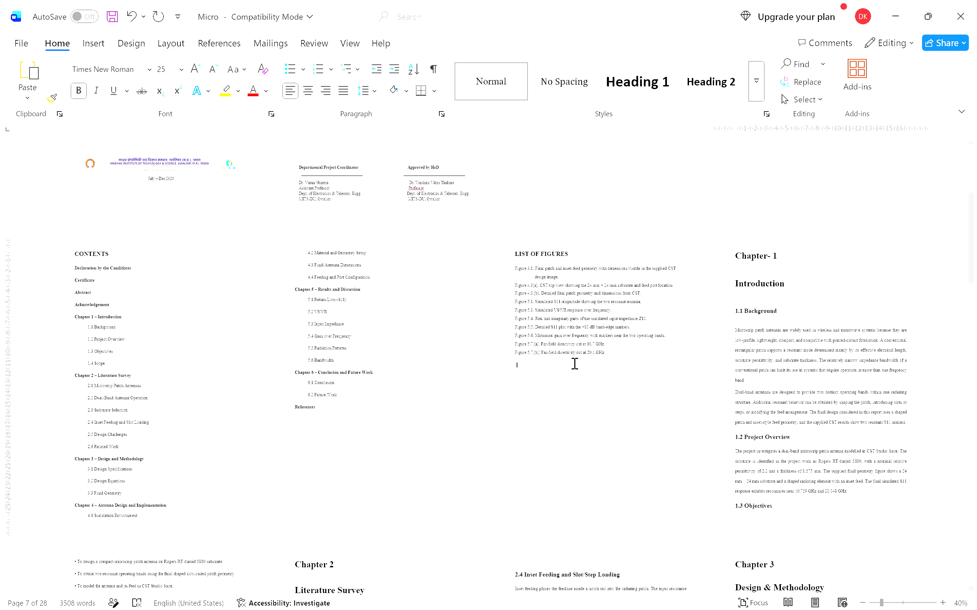
drag(608, 362, 504, 269)
click(363, 91)
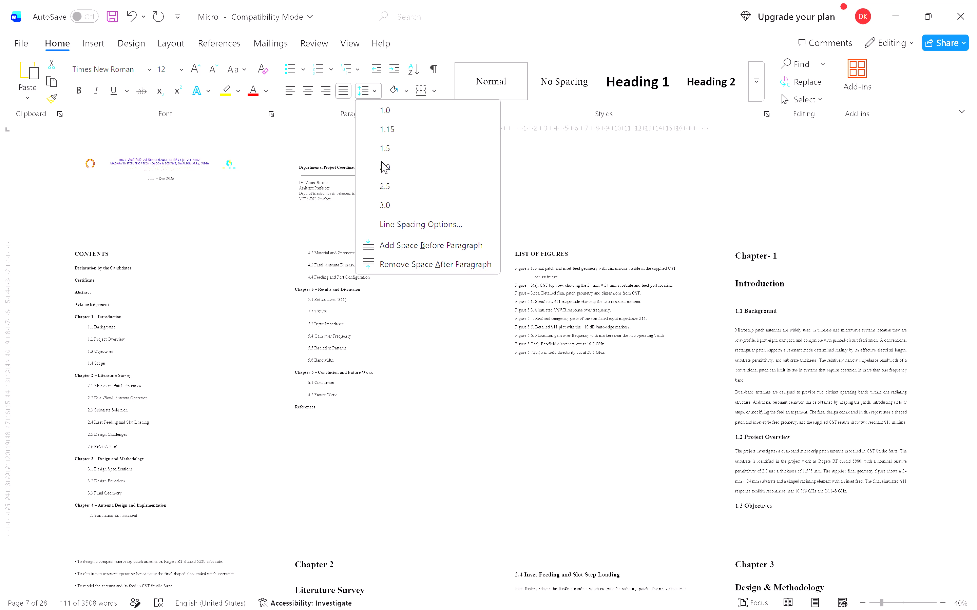
click(381, 161)
click(570, 360)
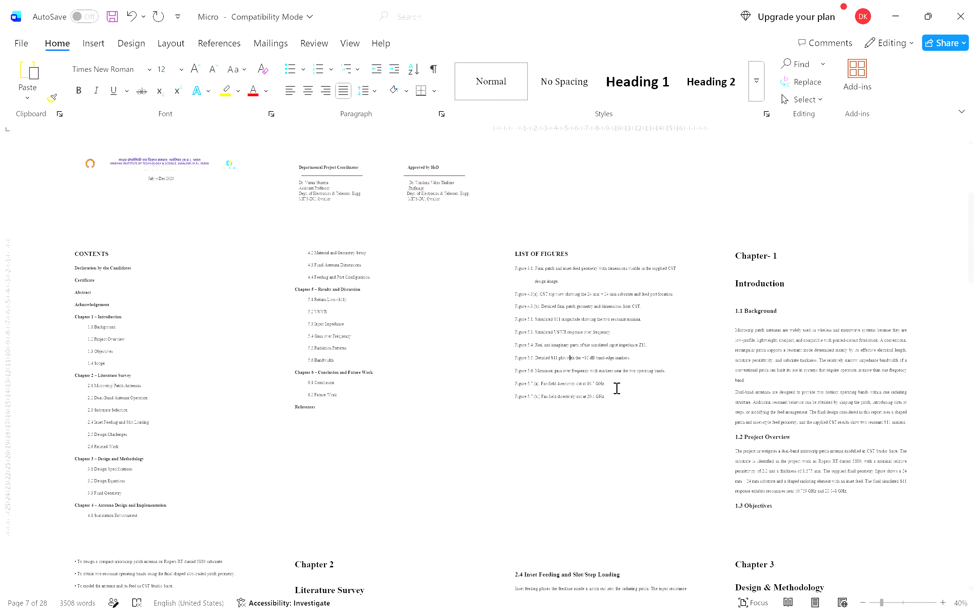
Review the report's page layout from Chapter 1 through the References.
scroll(616, 388, down, 4)
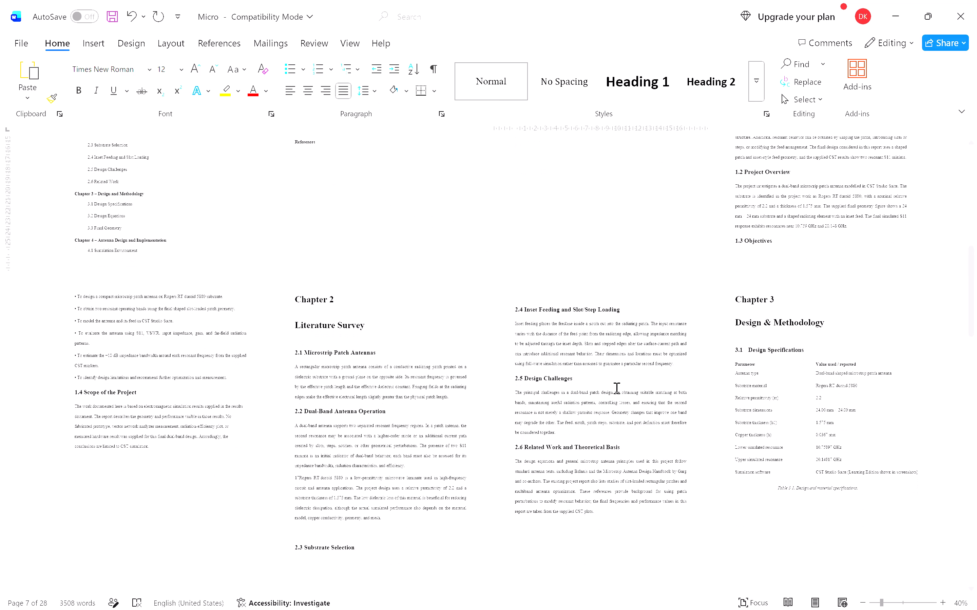
drag(629, 315, 510, 317)
drag(510, 317, 511, 313)
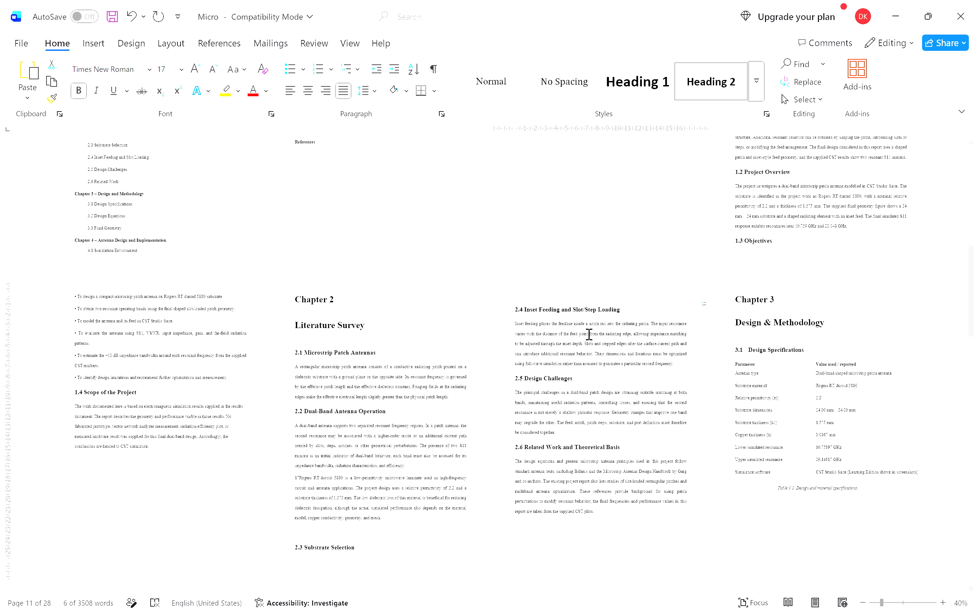
key(Escape)
click(591, 337)
scroll(591, 337, down, 3)
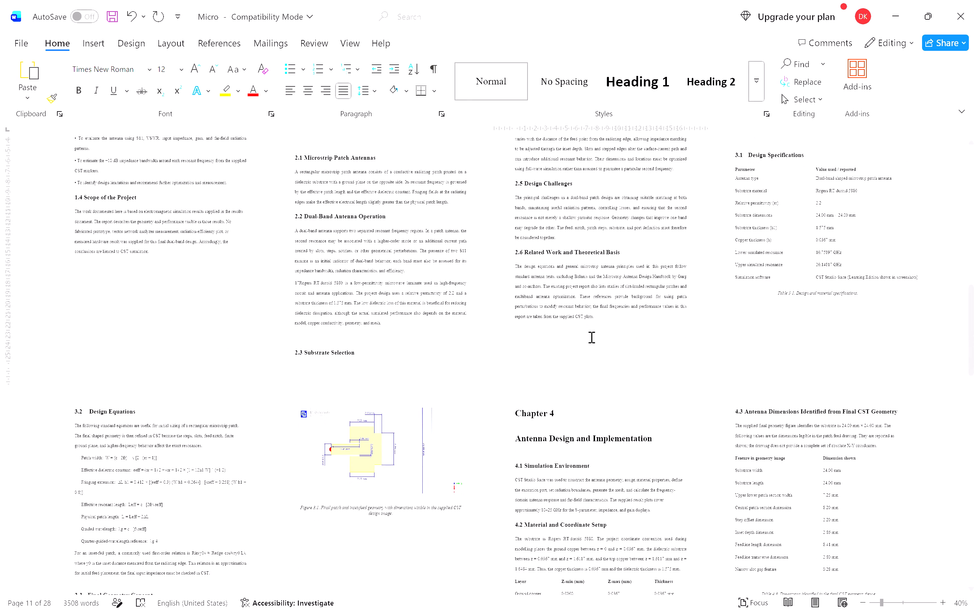
scroll(591, 337, down, 2)
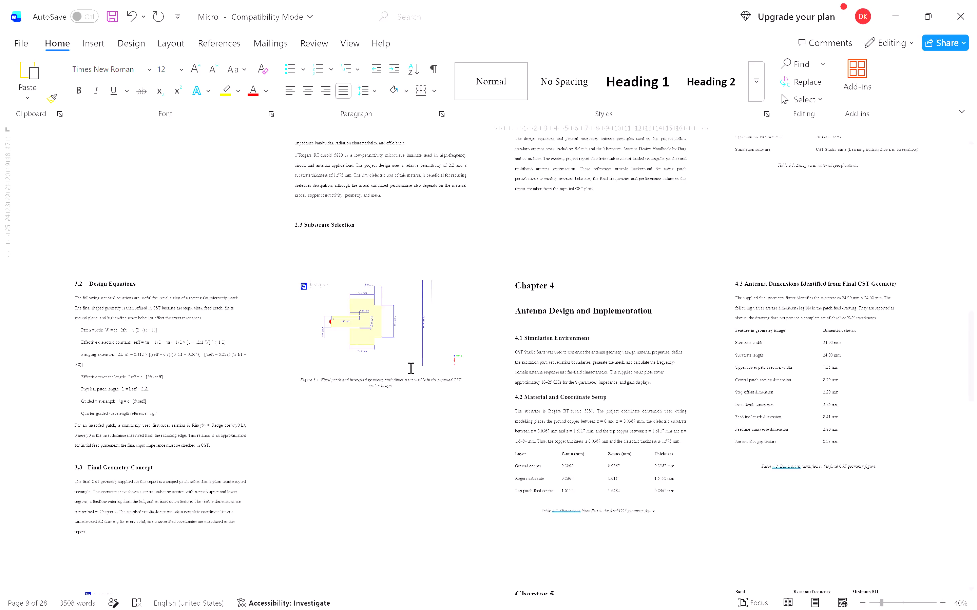
scroll(406, 368, down, 3)
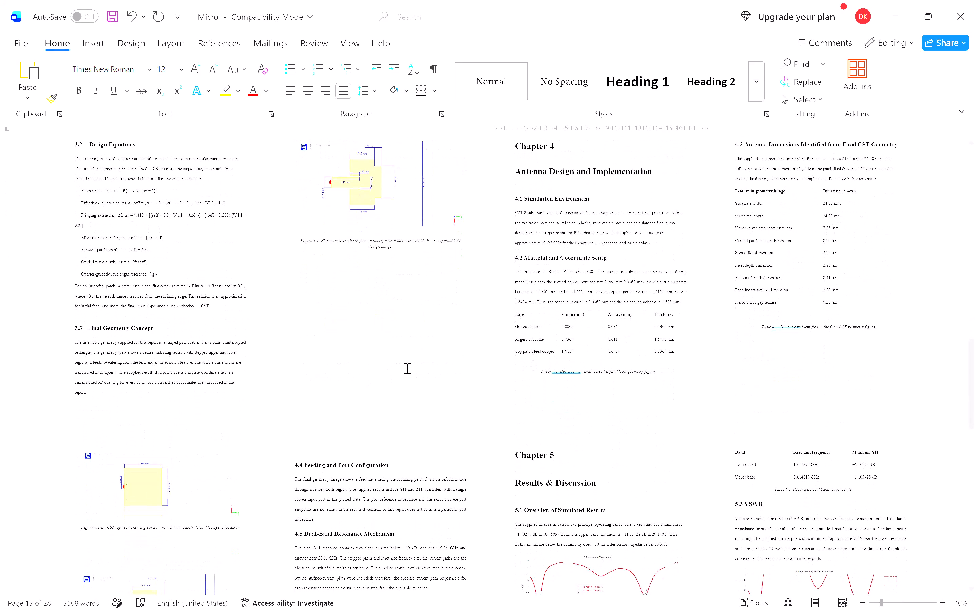
scroll(406, 368, down, 1)
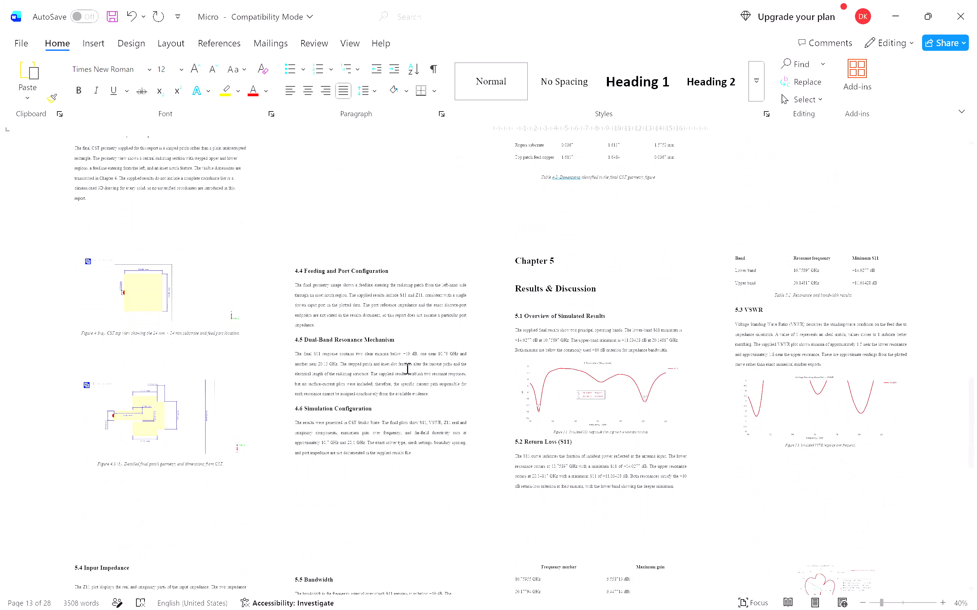
scroll(406, 368, down, 2)
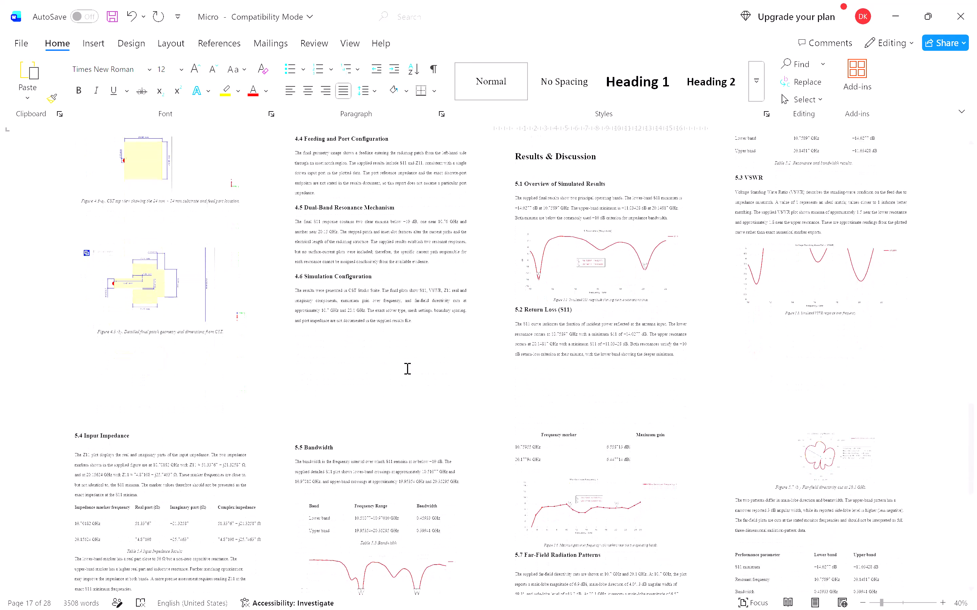
scroll(406, 368, down, 4)
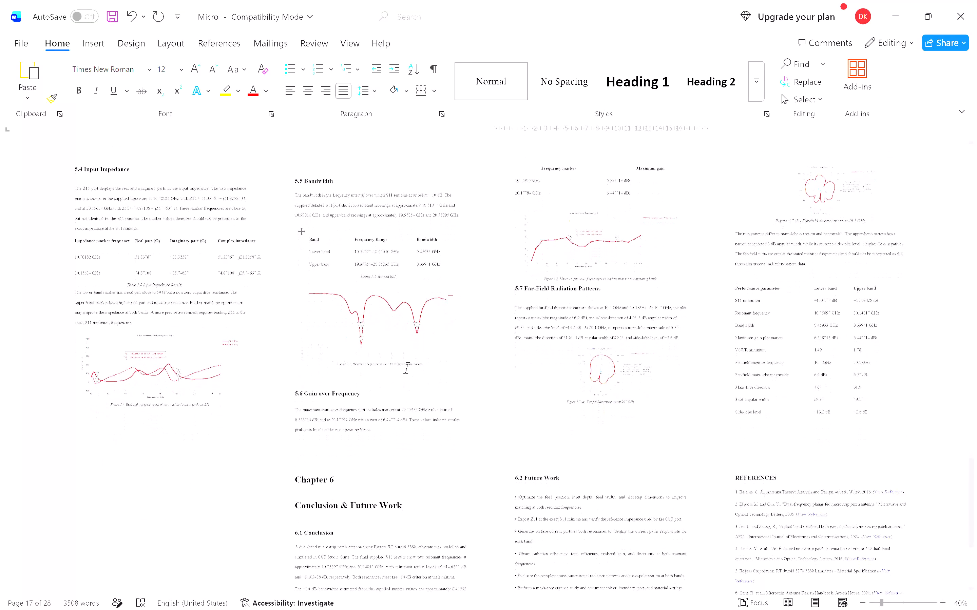
scroll(406, 368, down, 2)
Delete the blank page before Chapter 6, Conclusion & Future Work.
click(202, 410)
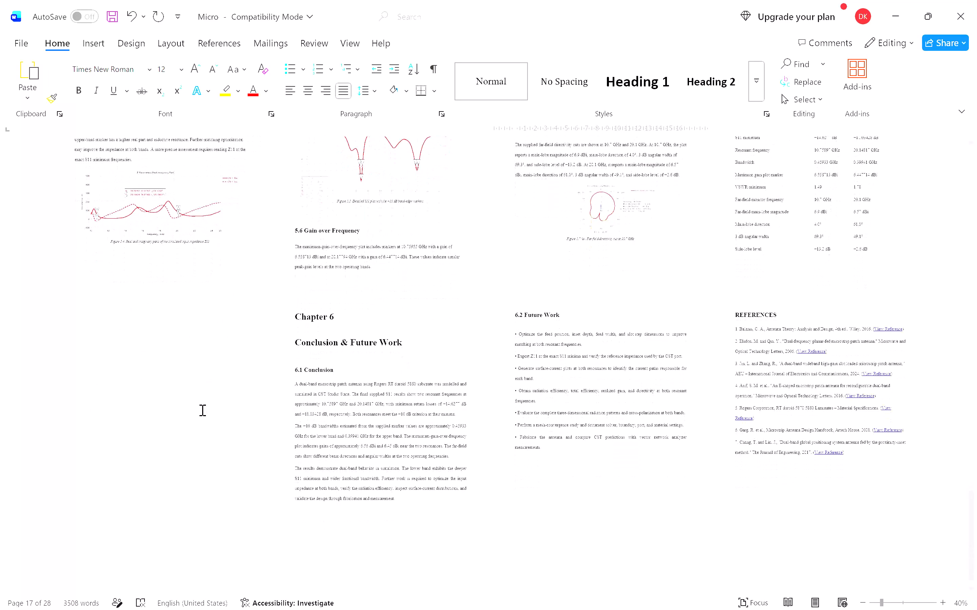
key(BackSpace)
scroll(202, 410, down, 1)
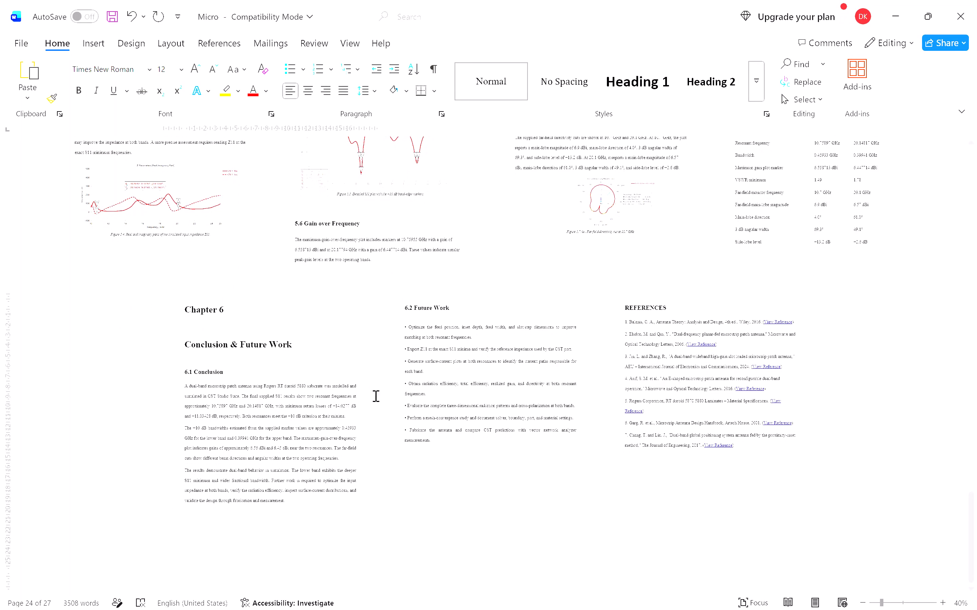
scroll(377, 409, up, 2)
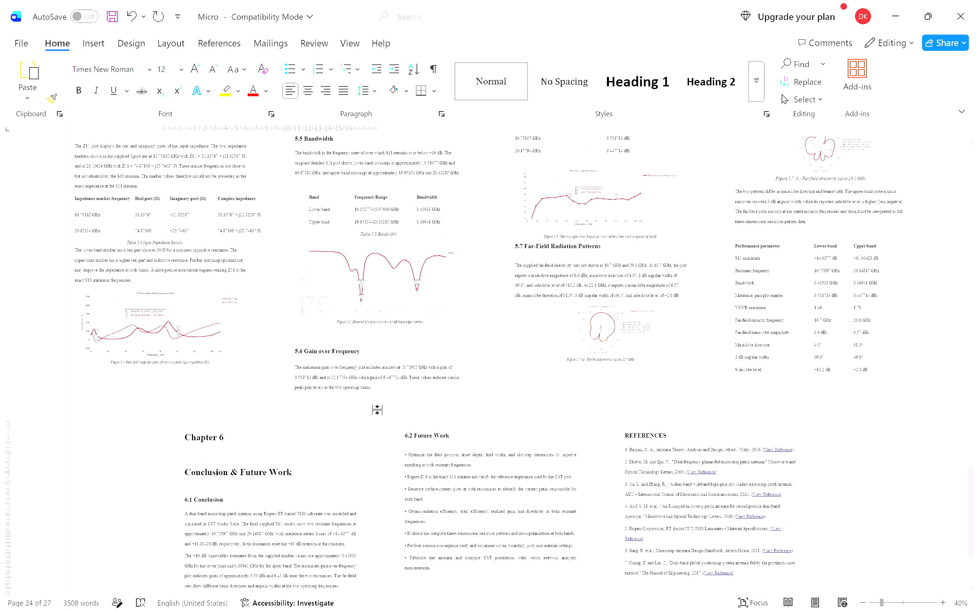
scroll(449, 440, up, 6)
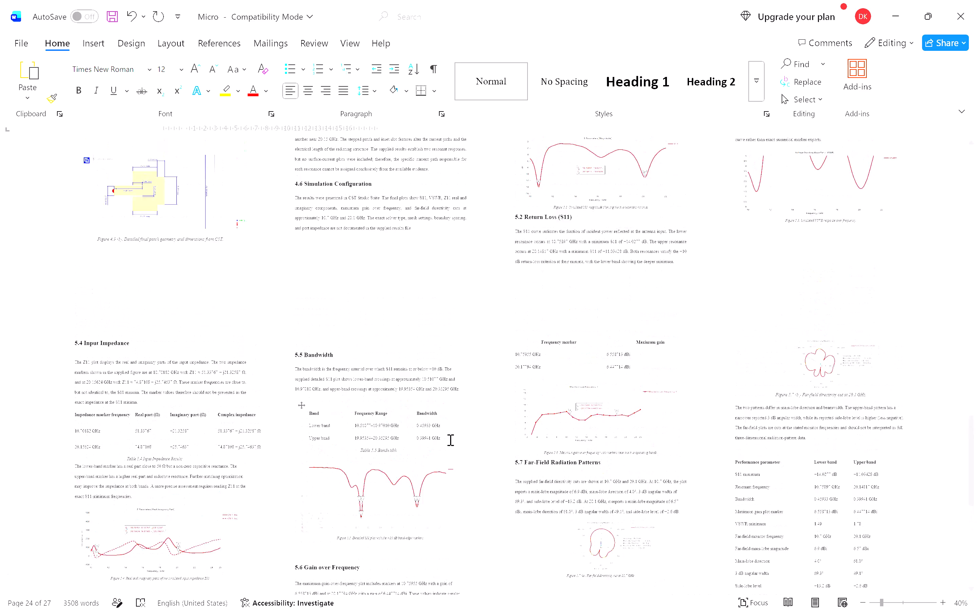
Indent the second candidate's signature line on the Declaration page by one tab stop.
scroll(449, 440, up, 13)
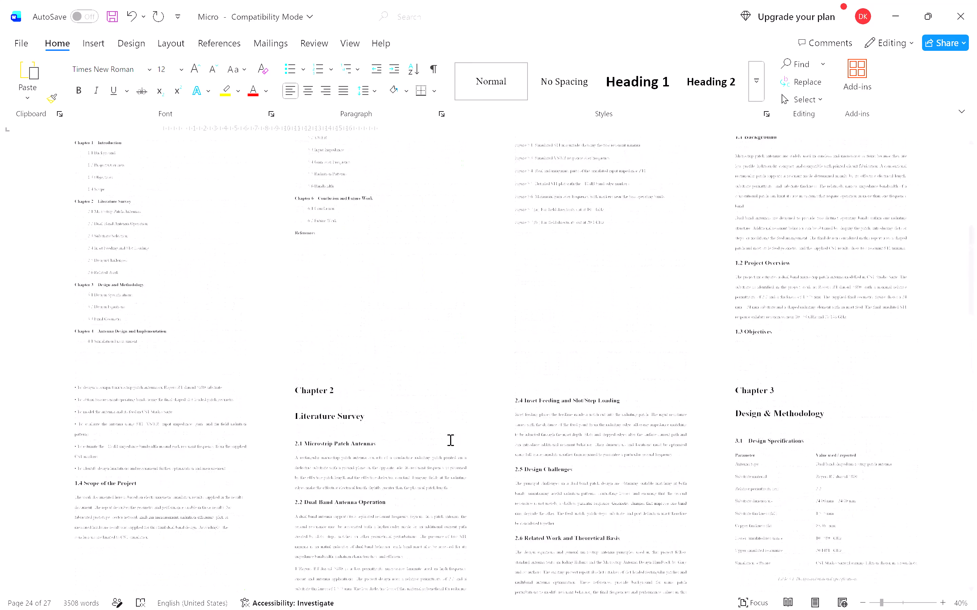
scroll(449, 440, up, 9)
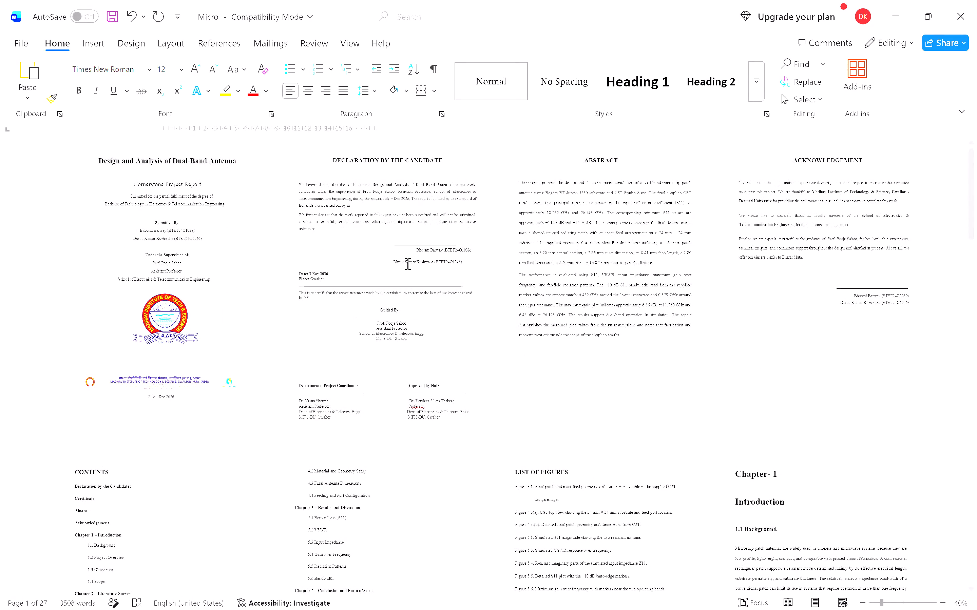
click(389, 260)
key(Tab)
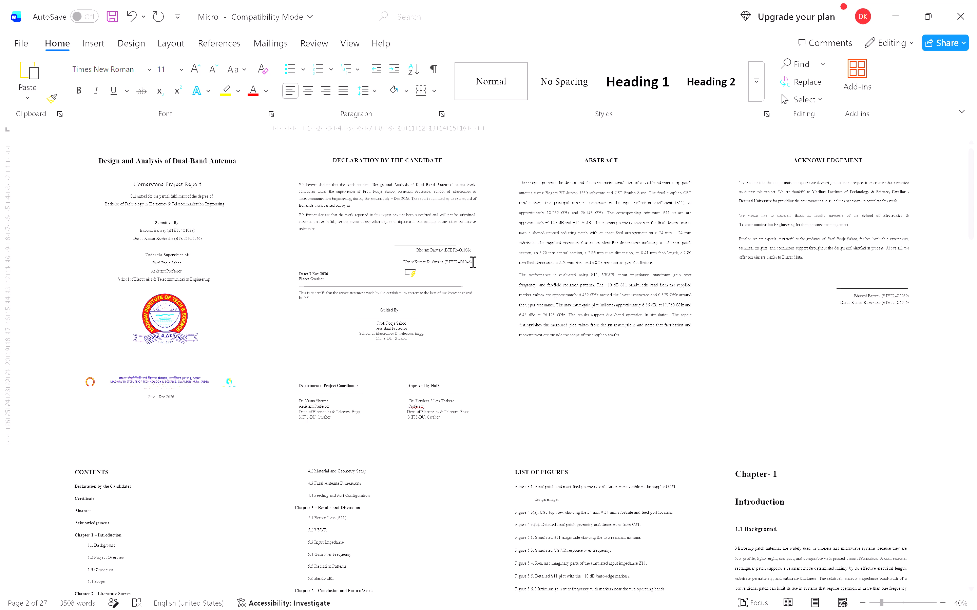
Adjust the line spacing in the Declaration page's candidate signature block and heading.
drag(472, 262, 420, 250)
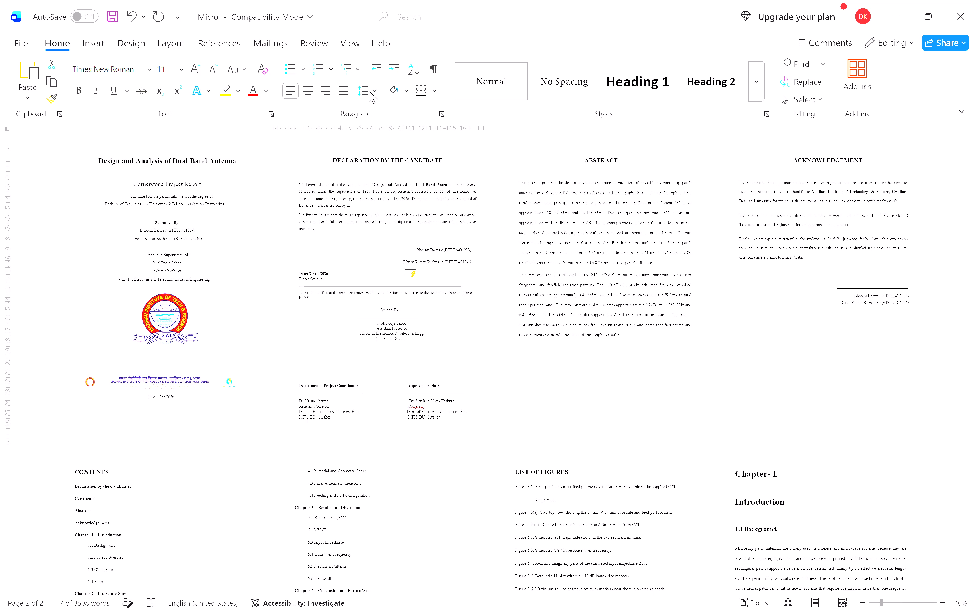
drag(369, 91, 383, 145)
click(383, 145)
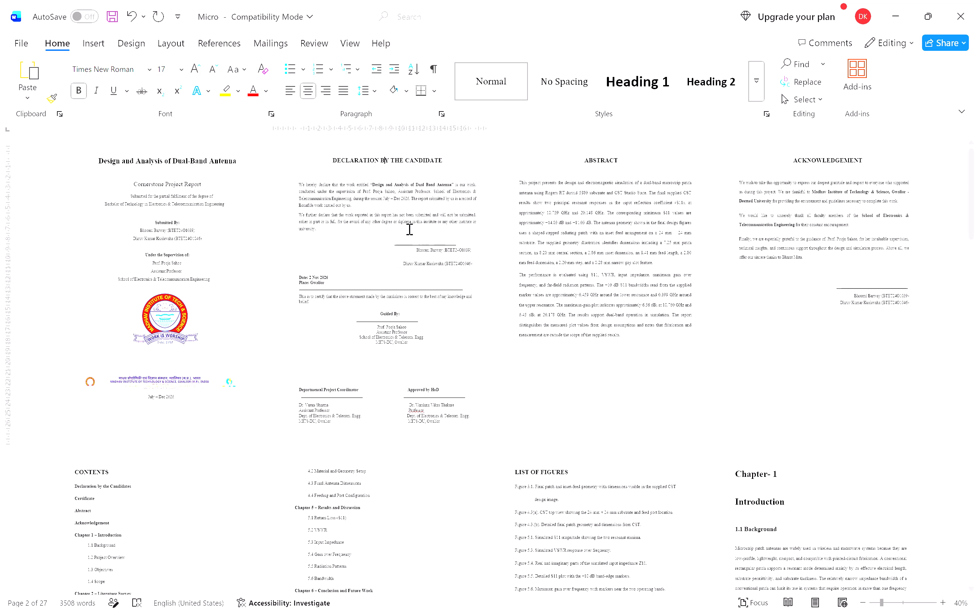
click(368, 98)
click(385, 109)
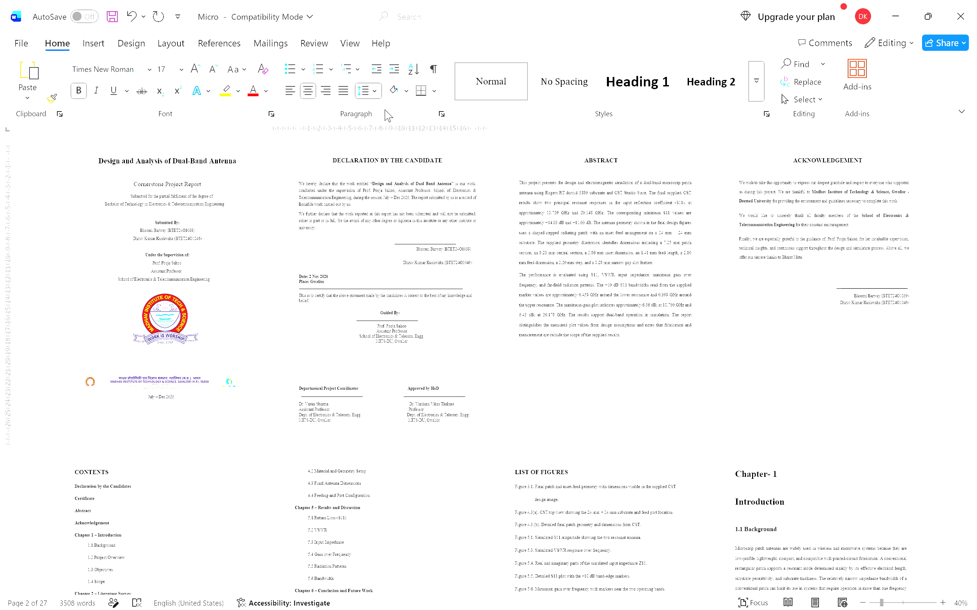
Remove the indentation before the second candidate's name and join that line to the first candidate's line.
click(417, 249)
click(416, 256)
click(399, 264)
key(Right)
key(Left)
key(BackSpace)
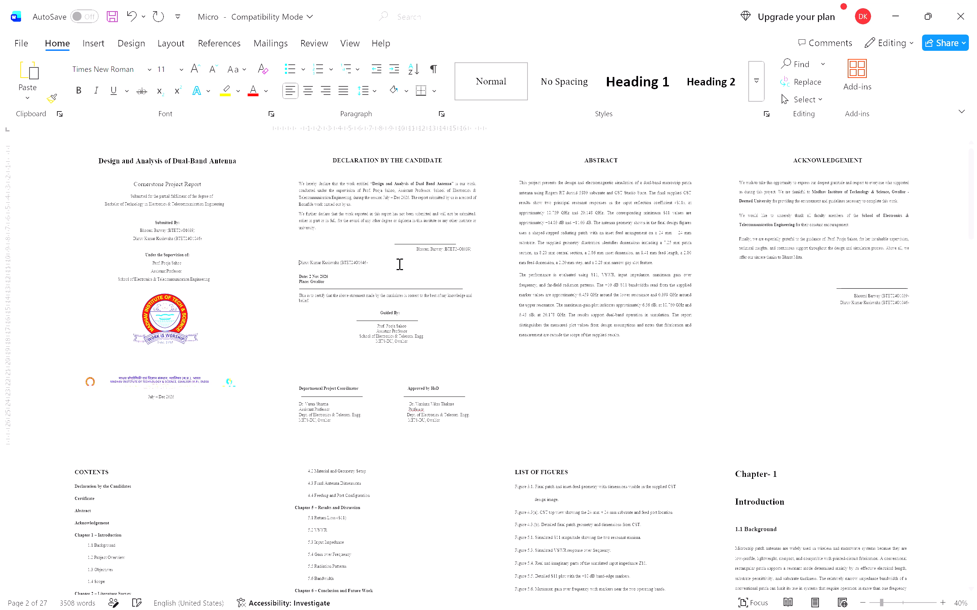
key(BackSpace)
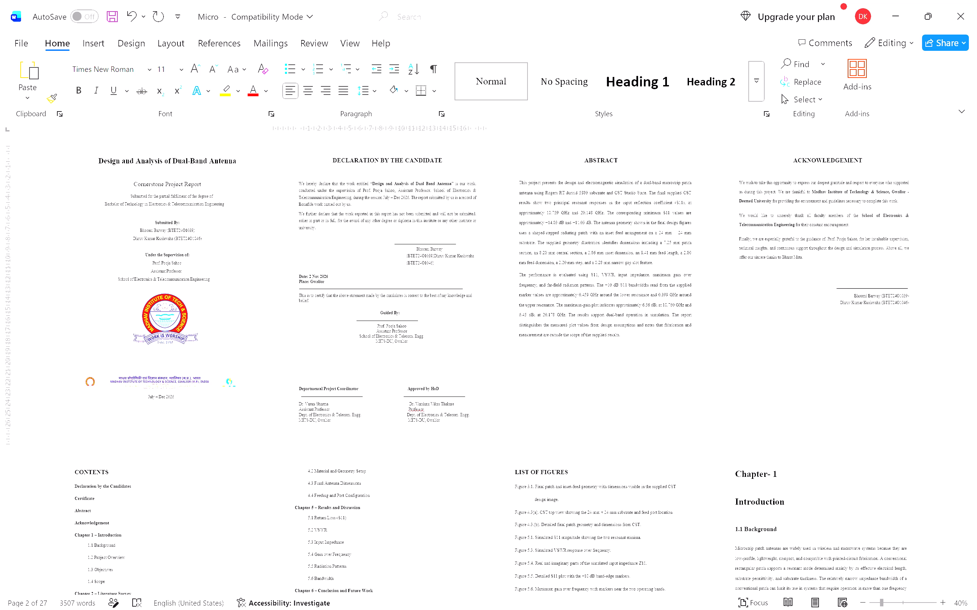
Delete the space before the first candidate's enrolment number and the extra indentation before their name.
key(Up)
key(Right)
key(Right)
key(Right)
key(Right)
key(Right)
key(Left)
key(Delete)
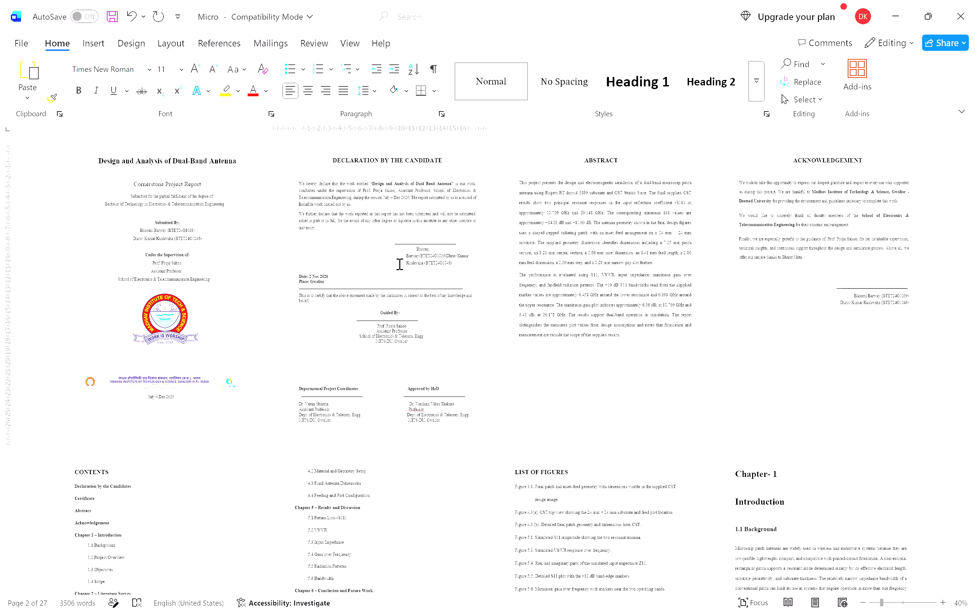
key(Up)
key(Left)
key(BackSpace)
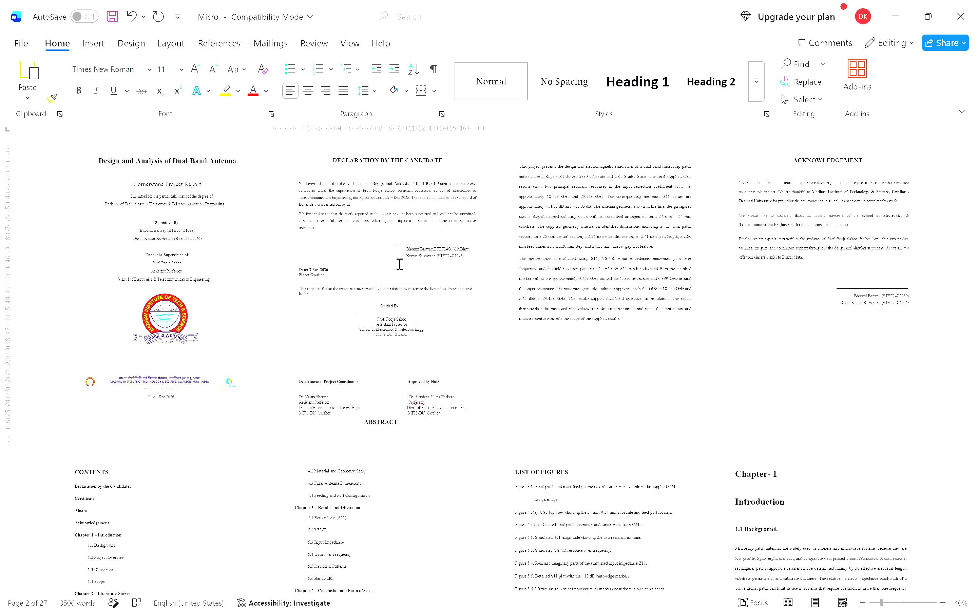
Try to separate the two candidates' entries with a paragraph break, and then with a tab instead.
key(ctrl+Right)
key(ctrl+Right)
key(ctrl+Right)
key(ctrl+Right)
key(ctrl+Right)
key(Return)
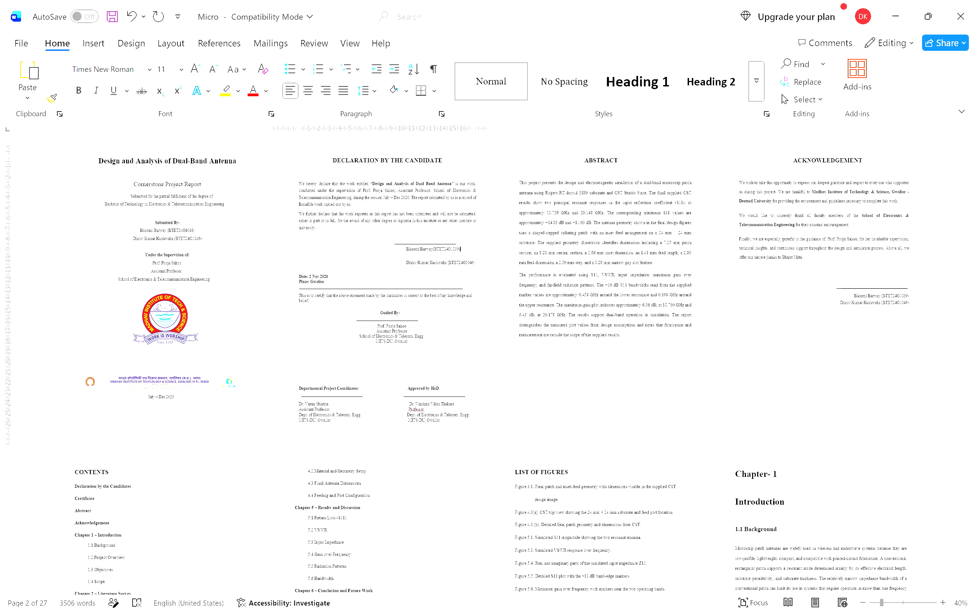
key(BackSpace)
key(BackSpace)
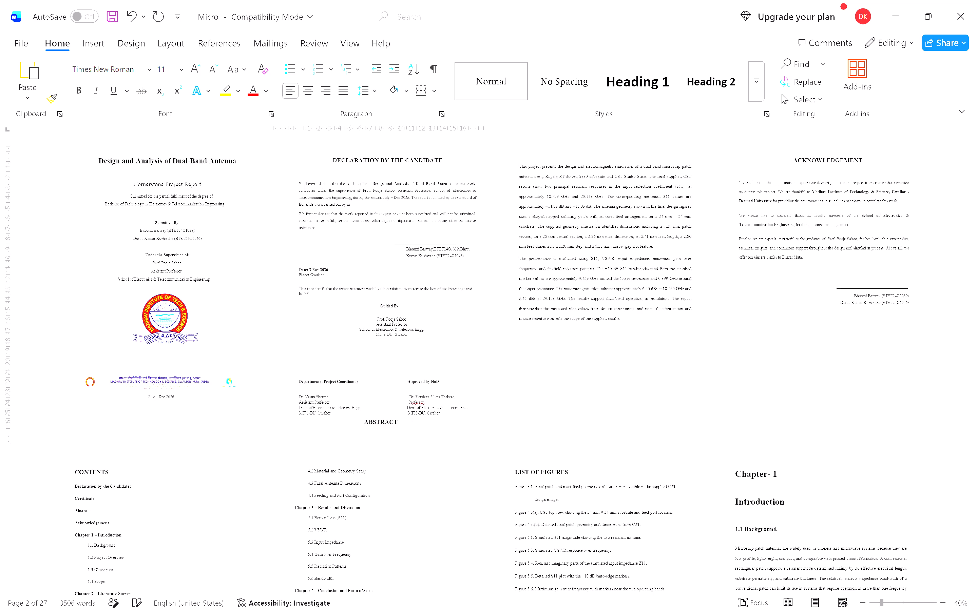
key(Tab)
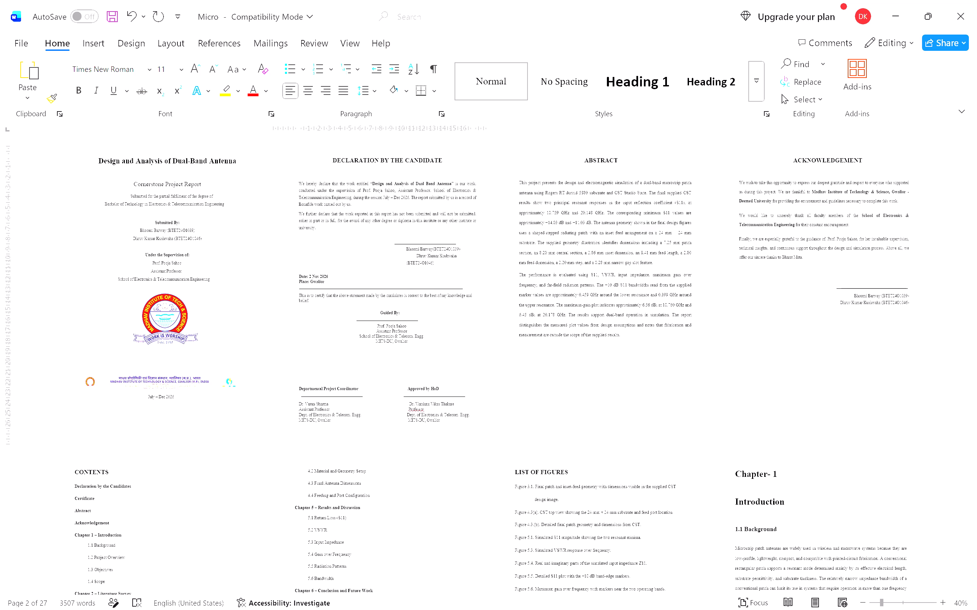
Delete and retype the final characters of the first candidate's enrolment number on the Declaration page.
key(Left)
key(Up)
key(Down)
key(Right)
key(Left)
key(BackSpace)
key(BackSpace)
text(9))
Remove the spaces within the second candidate's name and enrolment entry, and the gap separating it from the first candidate's entry.
key(Down)
key(Up)
key(Left)
key(Down)
key(Right)
key(Left)
key(BackSpace)
key(Left)
key(ctrl+Left)
key(BackSpace)
key(ctrl+Left)
key(BackSpace)
key(ctrl+Left)
key(BackSpace)
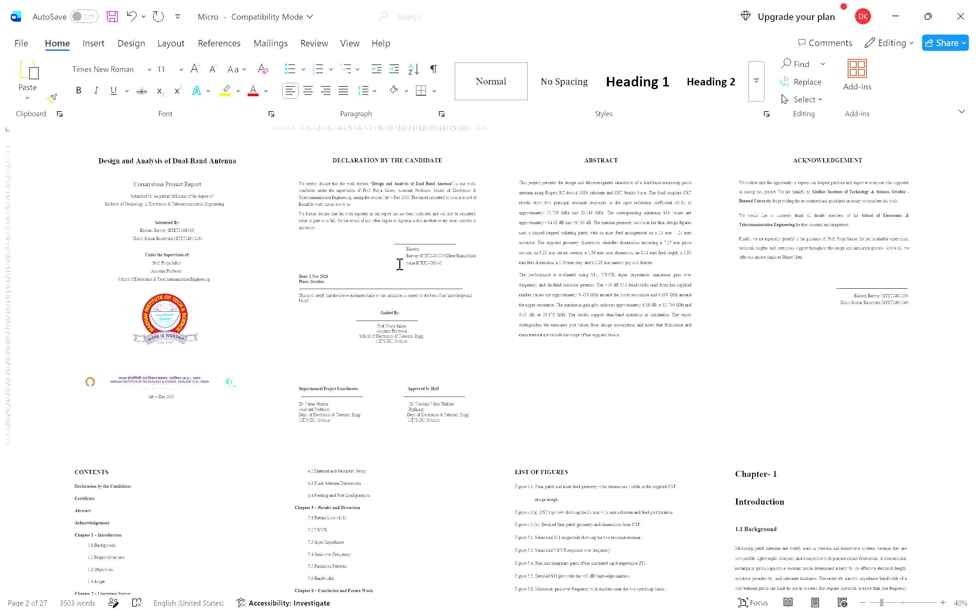
Delete the first candidate's first name and the remaining indentation before the surname on the Declaration page.
key(ctrl+Left)
key(ctrl+Left)
key(ctrl+Left)
key(ctrl+Left)
key(ctrl+BackSpace)
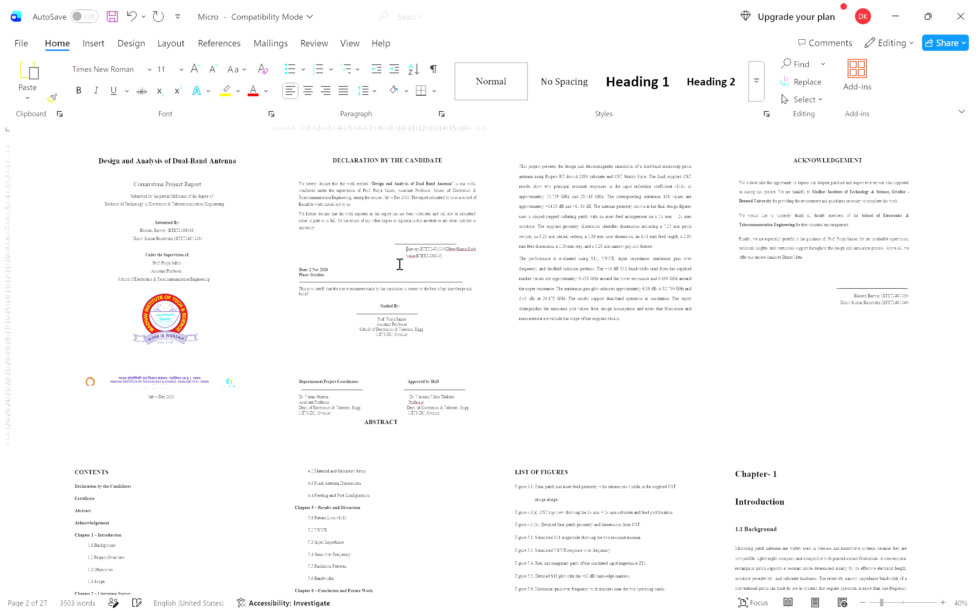
key(BackSpace)
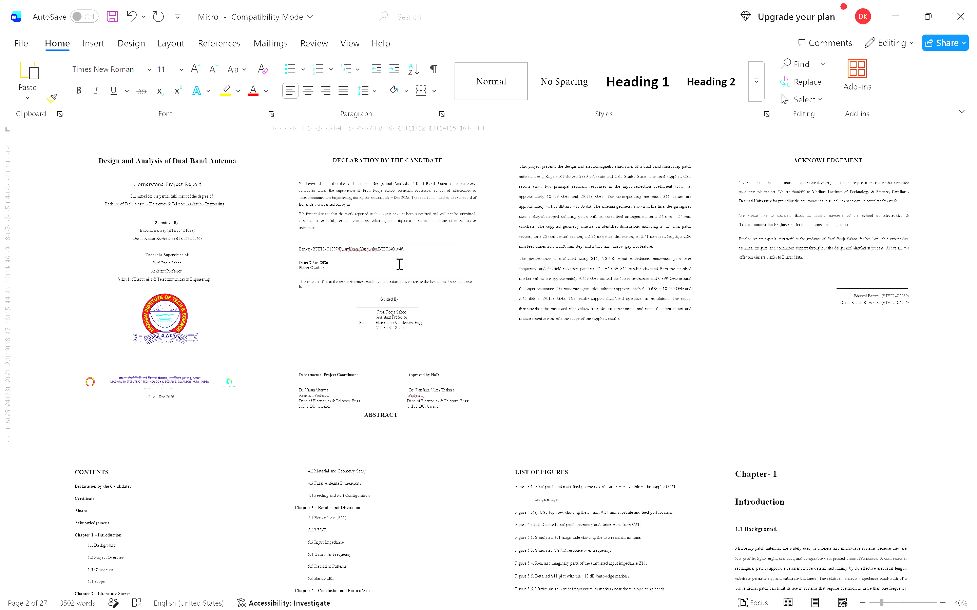
Break the line after the first candidate's closing parenthesis so the second candidate's entry starts its own line.
key(Right)
key(Right)
key(Right)
key(Right)
key(Right)
key(Right)
key(Right)
key(Right)
key(Right)
key(Right)
key(Right)
key(Right)
key(Right)
key(Right)
key(Right)
key(Right)
key(Right)
key(Right)
key(Return)
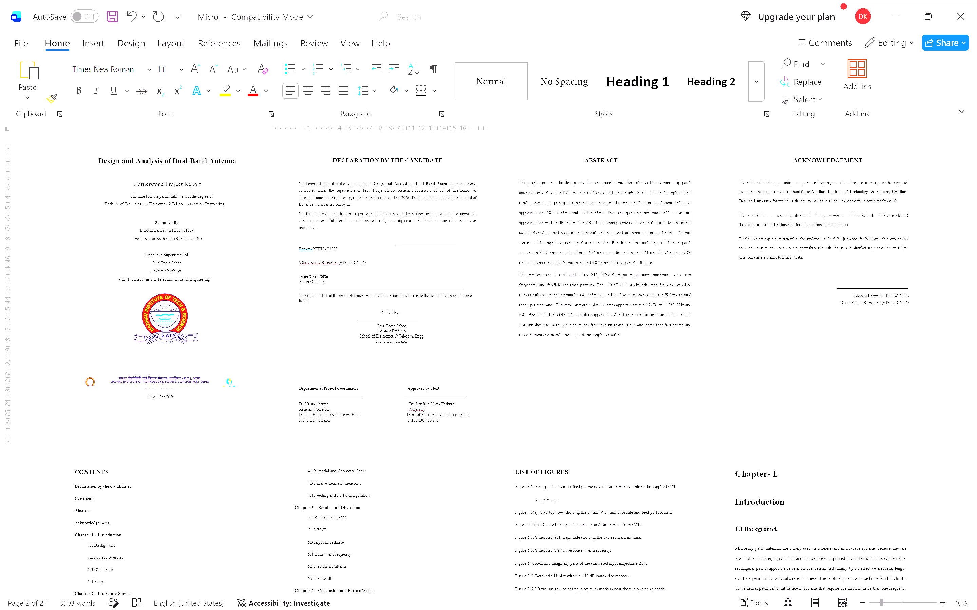
key(BackSpace)
key(Right)
key(Return)
Reduce the line spacing of both candidate signature lines on the Declaration page.
key(Right)
key(ctrl+Right)
key(ctrl+Right)
key(ctrl+Right)
key(ctrl+Right)
key(ctrl+shift+Down)
key(ctrl+shift+Up)
key(ctrl+shift+Up)
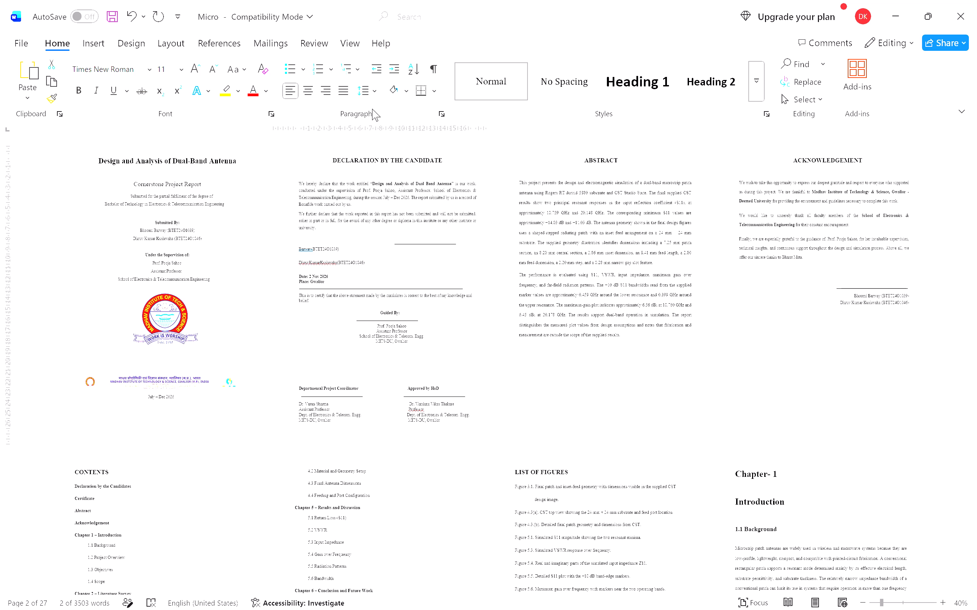
click(366, 95)
click(402, 109)
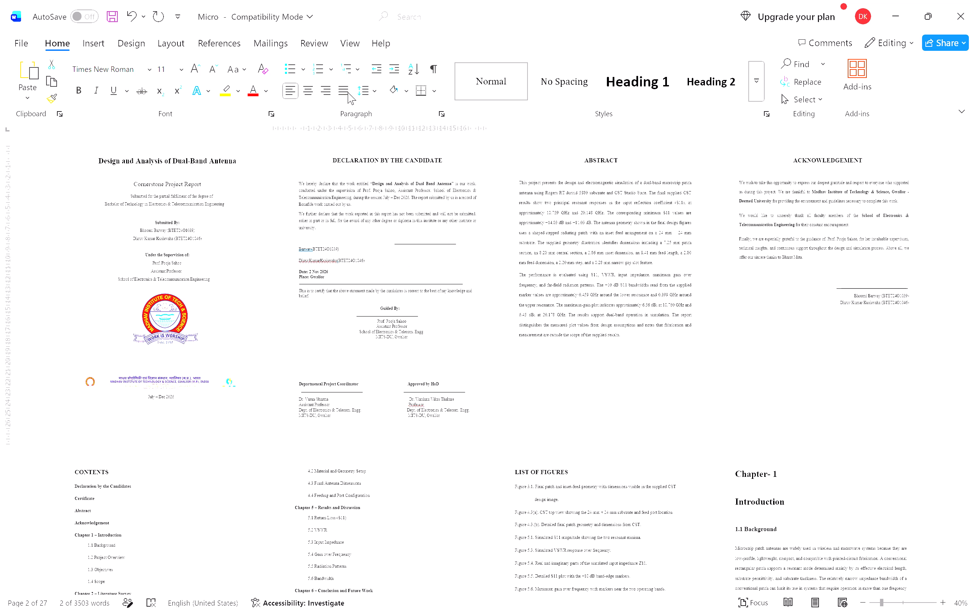
Right-align both candidate signature lines under the declaration text.
click(333, 90)
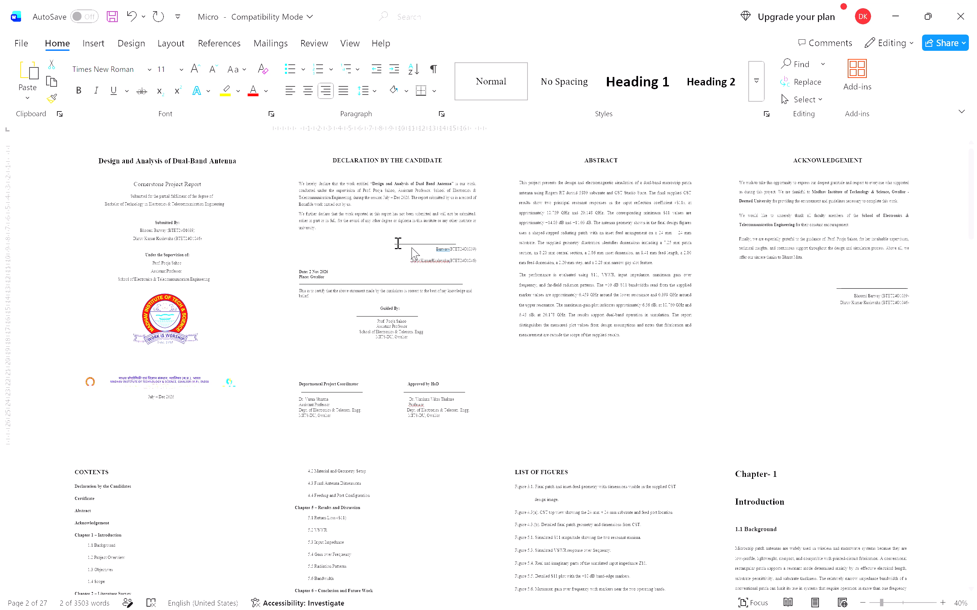
click(411, 247)
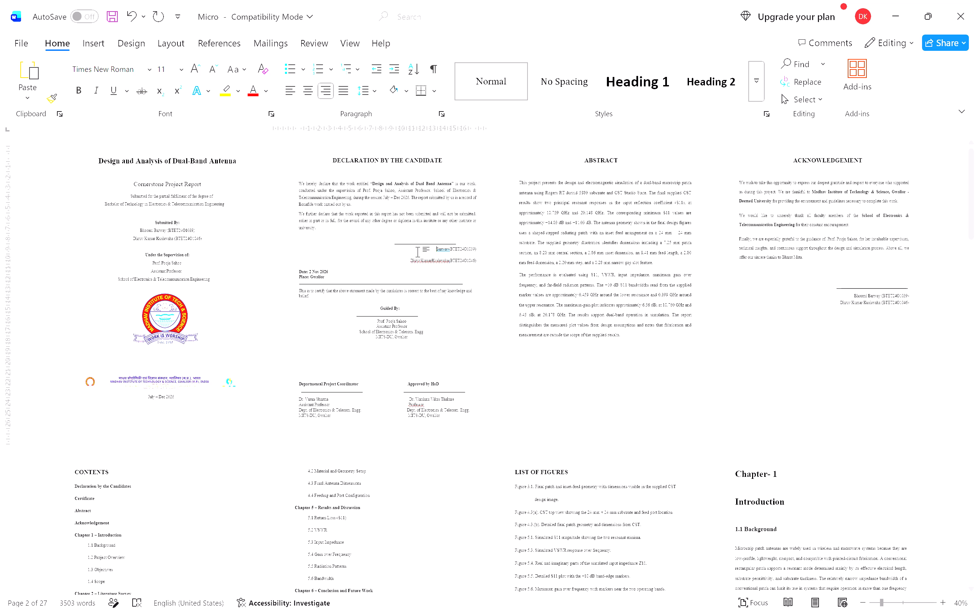
Insert a space between the second candidate's first and middle names on the Declaration page's signature line.
click(419, 261)
click(419, 261)
key(Right)
key(space)
key(Right)
key(Right)
key(Left)
key(Left)
key(BackSpace)
key(Right)
key(space)
key(Right)
Insert spaces before the second candidate's surname and before the bracketed enrolment number on the Declaration page.
key(Right)
key(Right)
key(Right)
key(Right)
key(space)
key(Right)
key(Right)
key(Right)
key(Right)
key(Right)
key(Right)
key(Right)
key(Right)
key(space)
Add a space before the first candidate's bracketed enrolment number and re-enter the first name before the surname.
key(Up)
key(space)
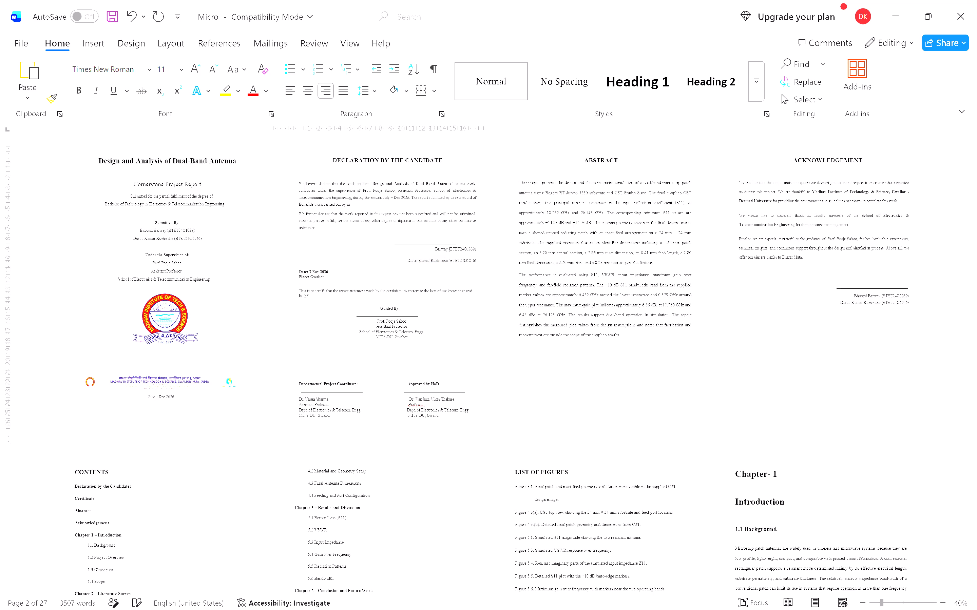
key(Left)
key(ctrl+Left)
key(Left)
key(Right)
text(Bhoomi)
key(space)
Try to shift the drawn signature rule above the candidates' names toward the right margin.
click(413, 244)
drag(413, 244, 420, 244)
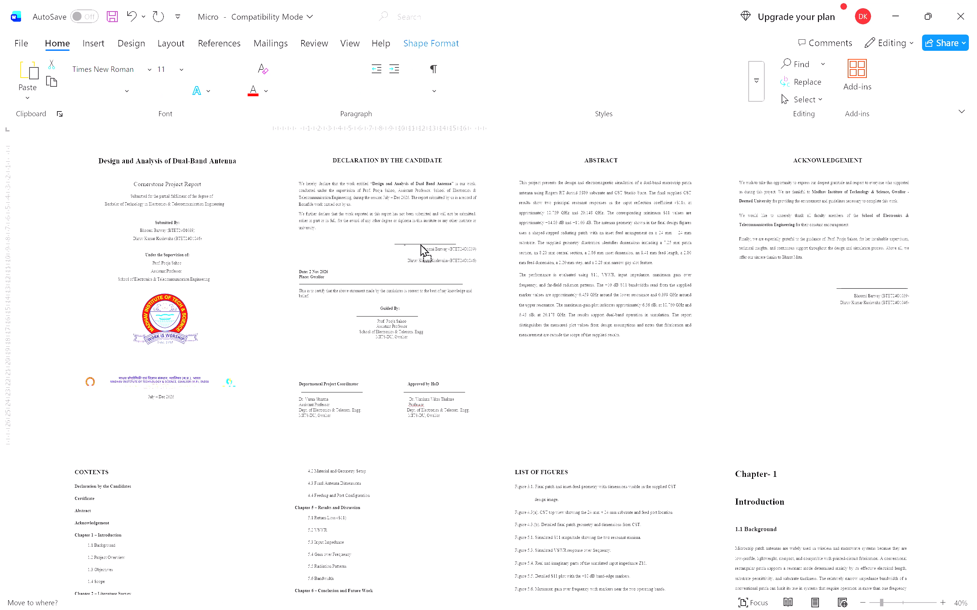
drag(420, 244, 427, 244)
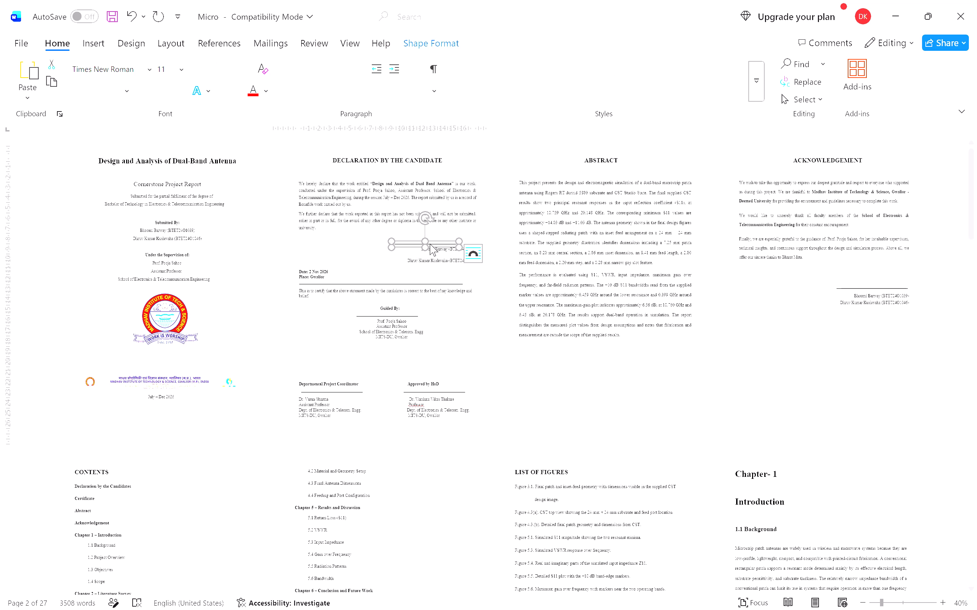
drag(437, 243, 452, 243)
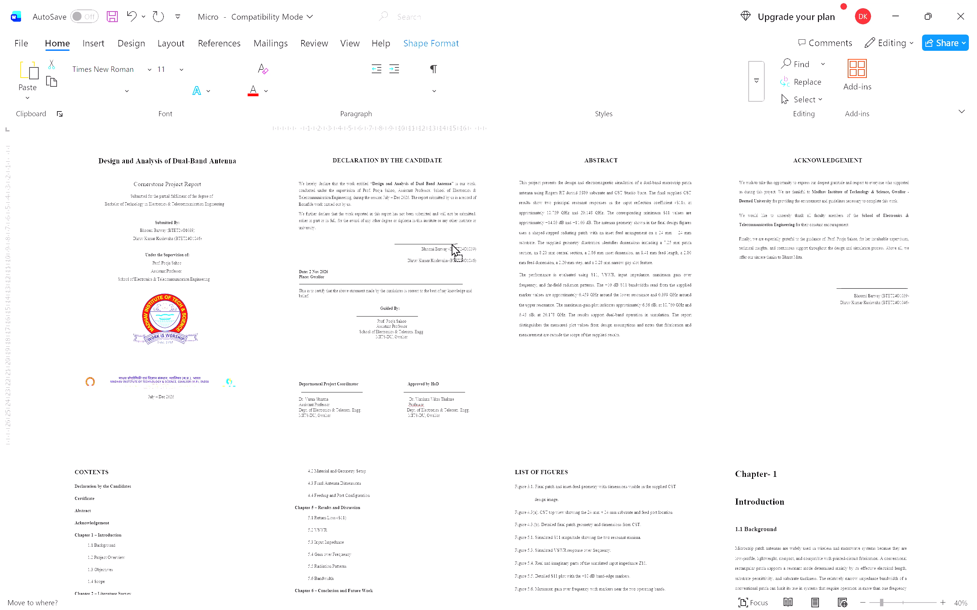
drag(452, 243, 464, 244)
Set the drawn signature rule's text wrapping to Through and move it toward the right margin, directly above the candidates' names.
click(470, 253)
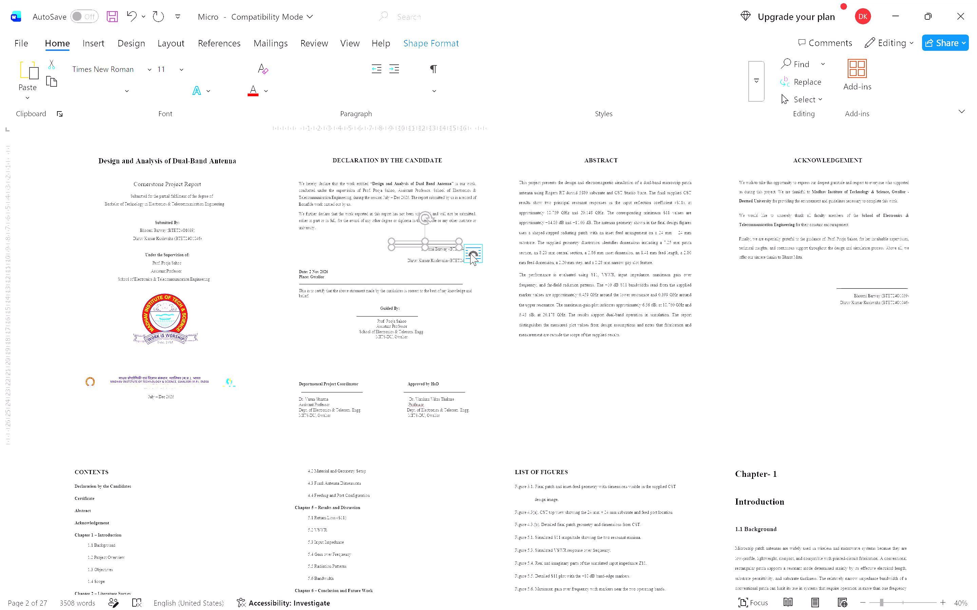
click(565, 359)
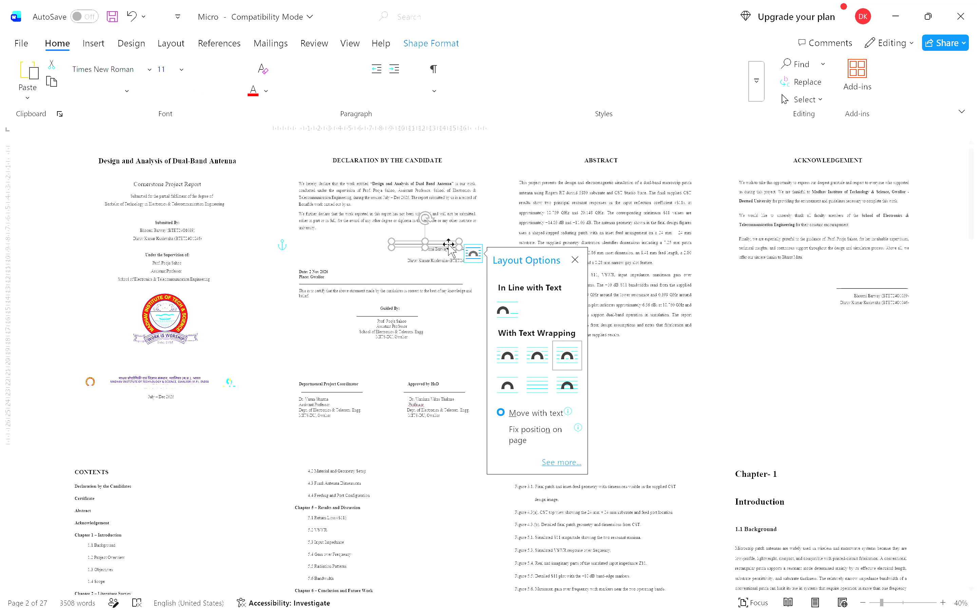
click(447, 244)
click(446, 244)
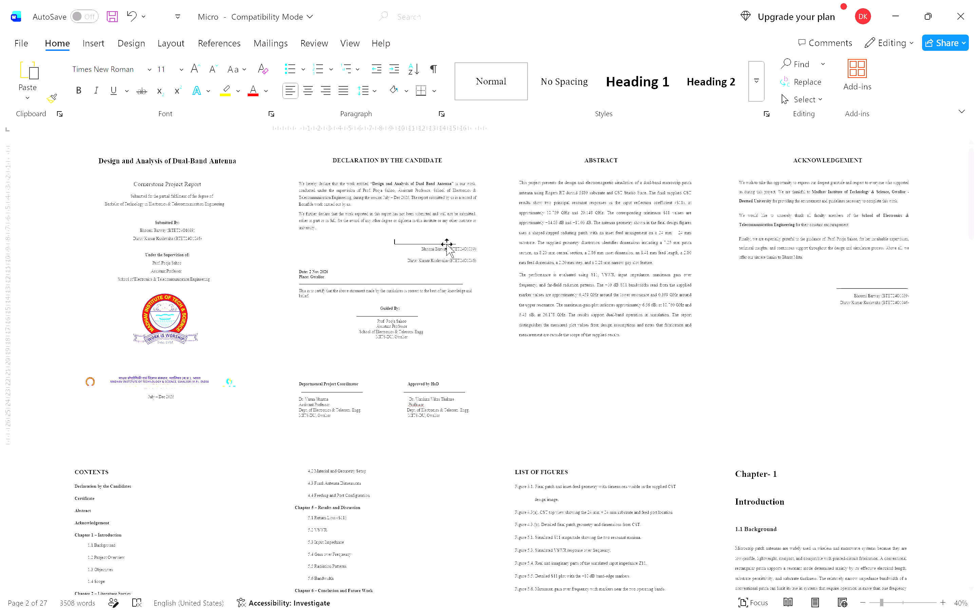
drag(446, 244, 464, 243)
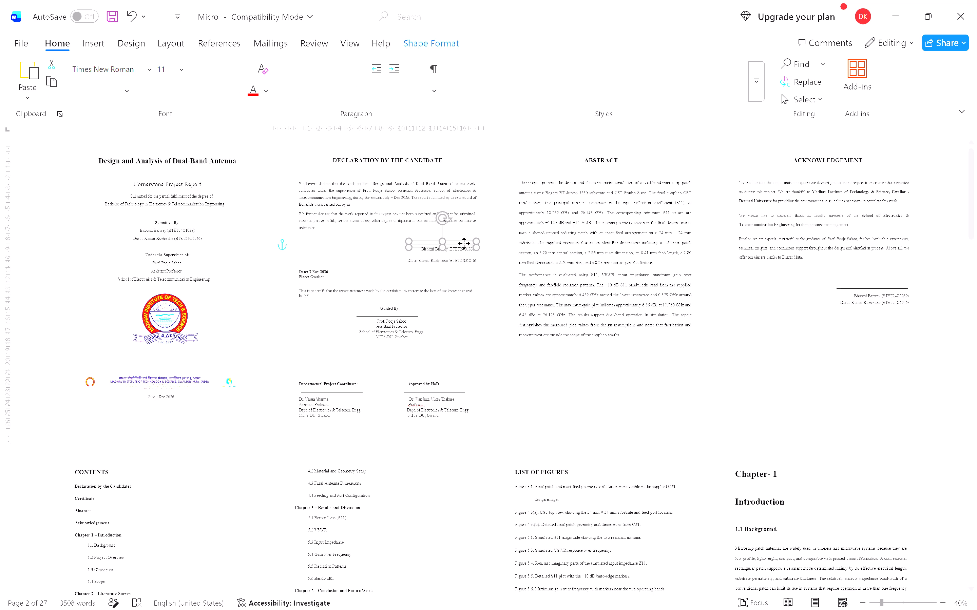
drag(464, 243, 465, 243)
click(494, 298)
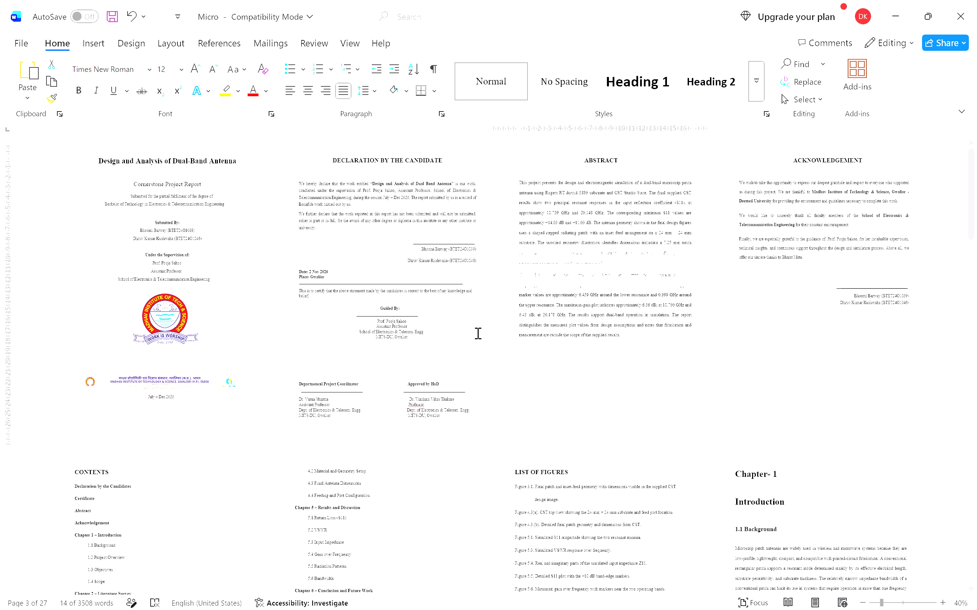
click(449, 294)
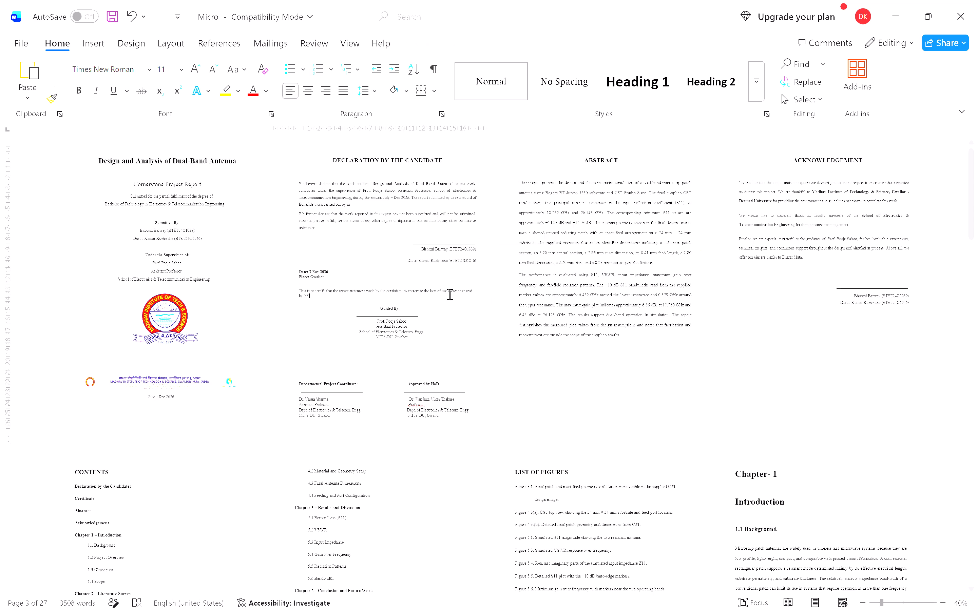
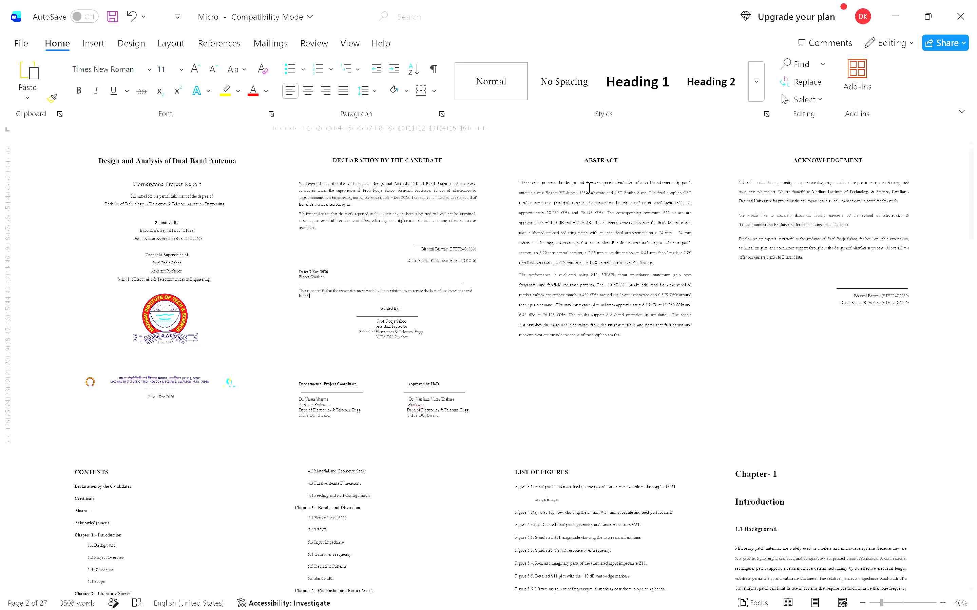
Review the report's opening pages, the contents list and the list of figures.
click(584, 175)
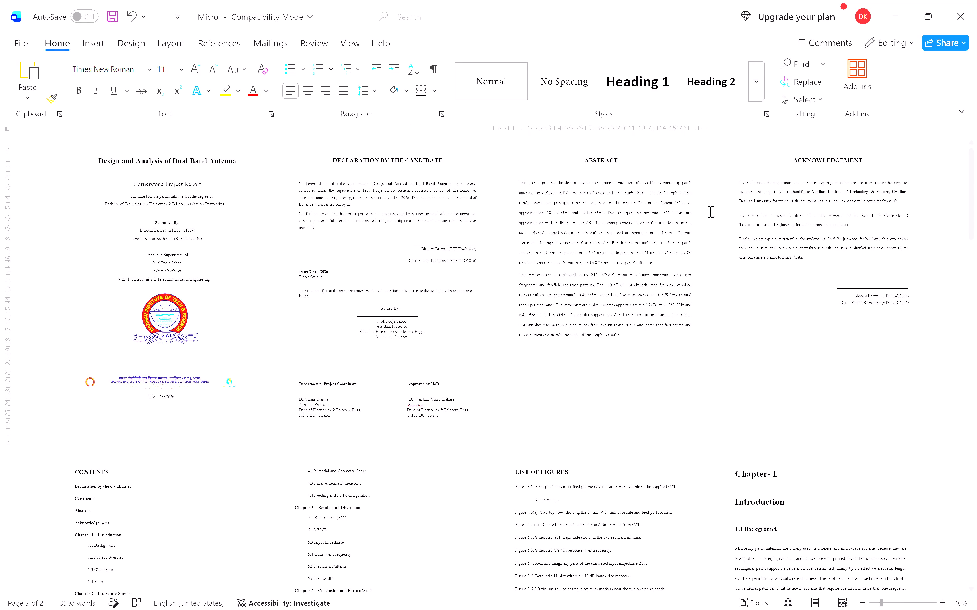
scroll(564, 403, down, 1)
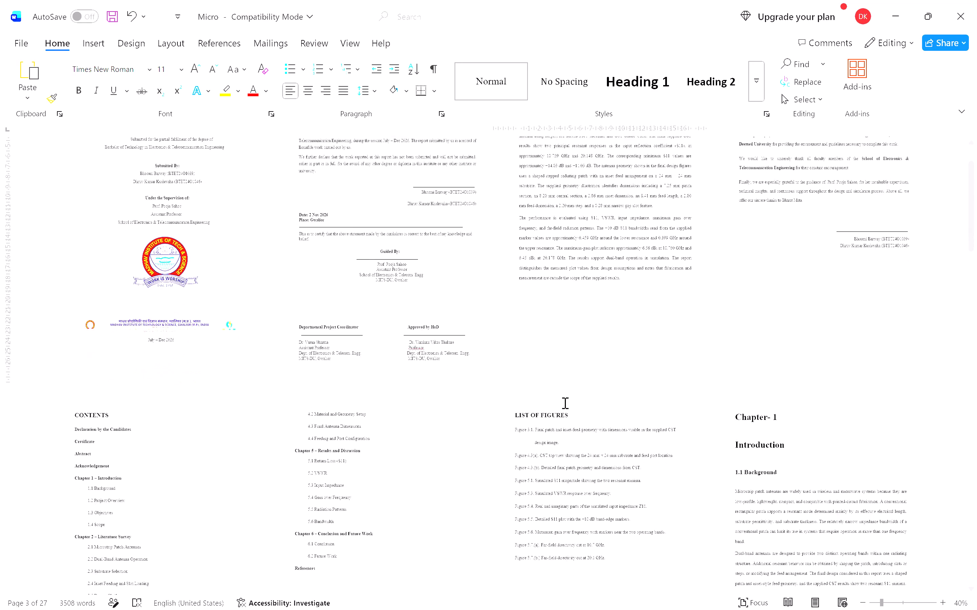
scroll(564, 403, down, 1)
scroll(373, 430, down, 3)
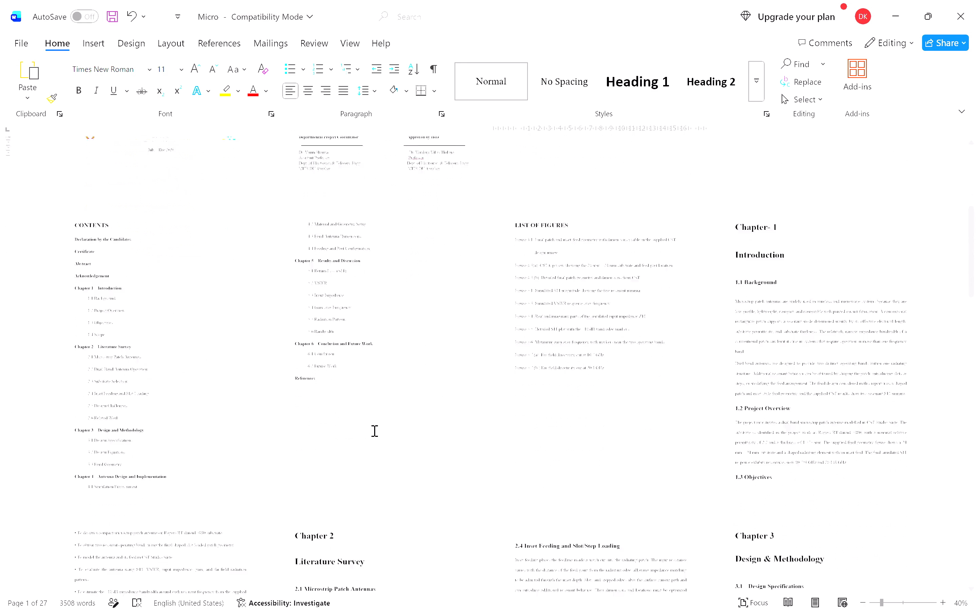
scroll(373, 430, down, 2)
scroll(373, 430, up, 1)
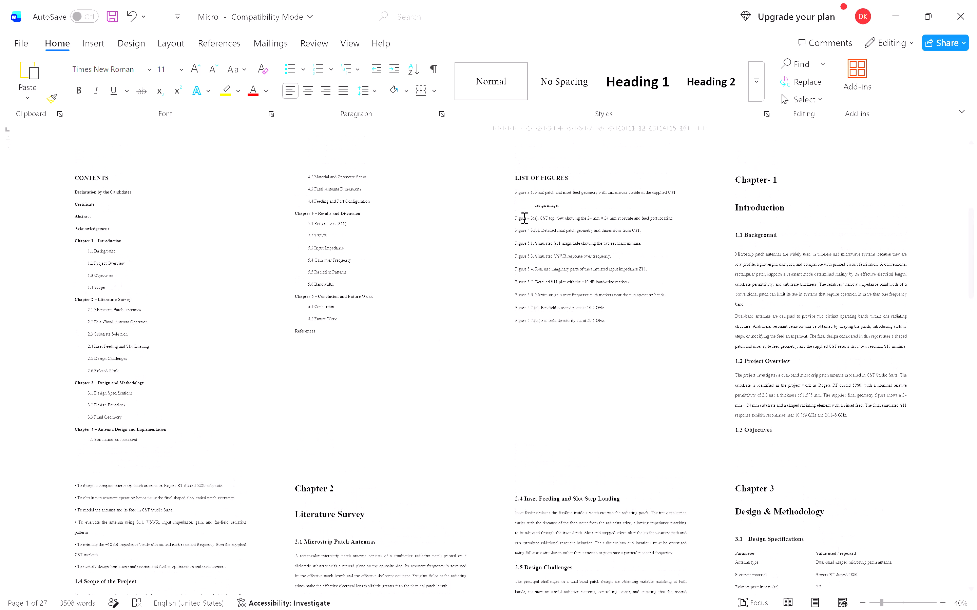
drag(513, 189, 630, 321)
click(630, 321)
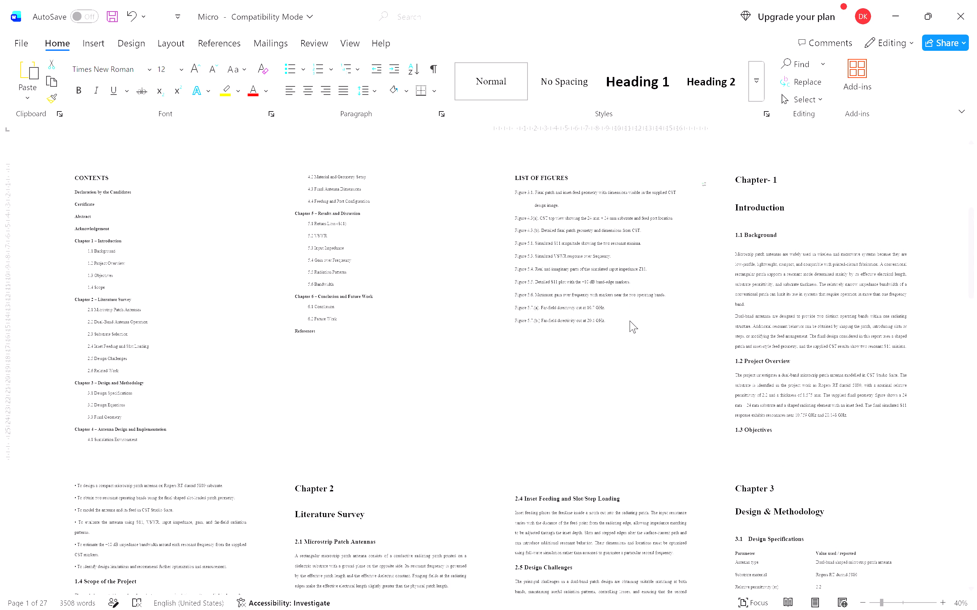
Move the Objectives heading of Chapter 1 to the next page above its bullets and number it 1.3.
scroll(362, 388, down, 1)
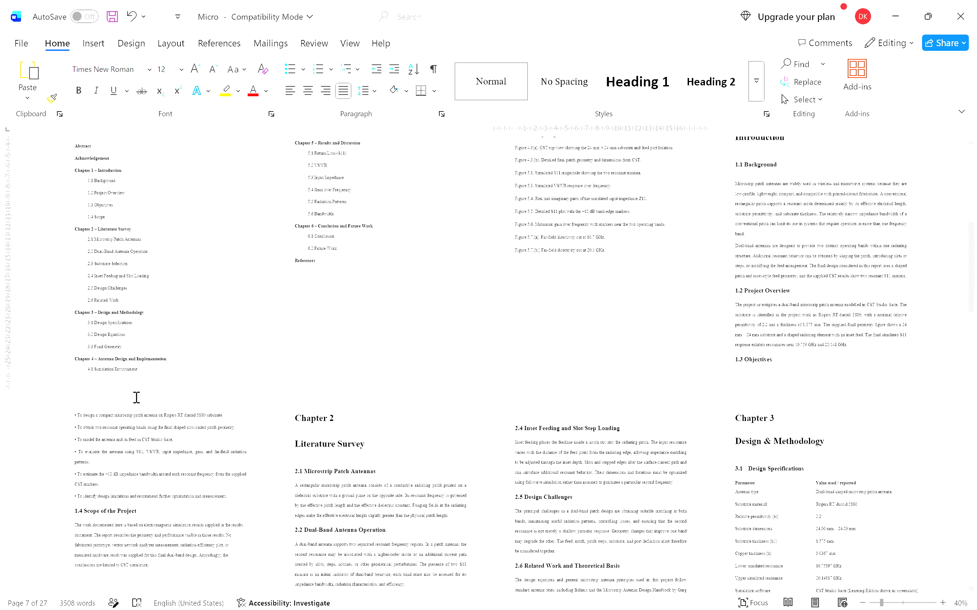
click(735, 356)
key(Left)
key(Left)
key(Right)
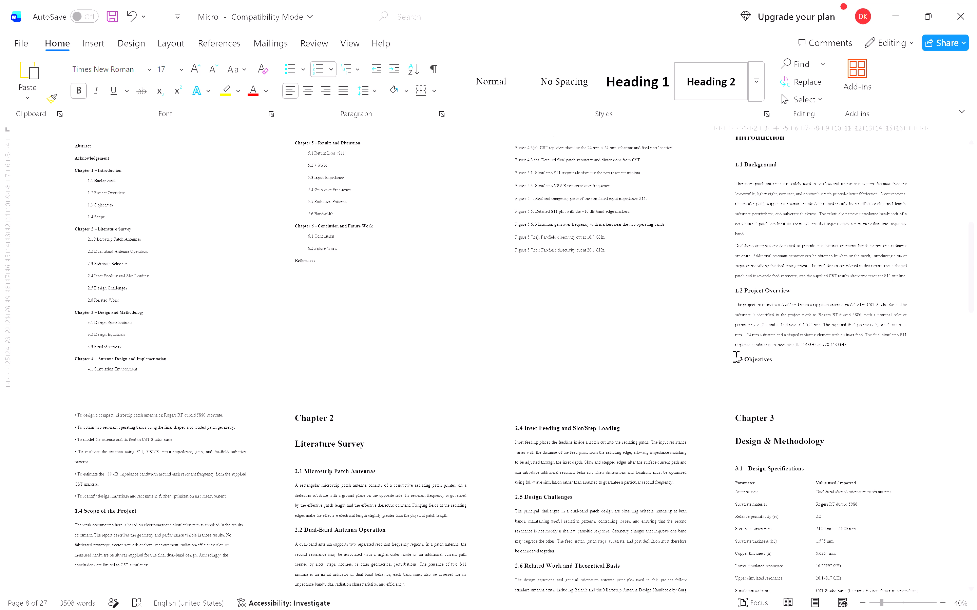
key(Return)
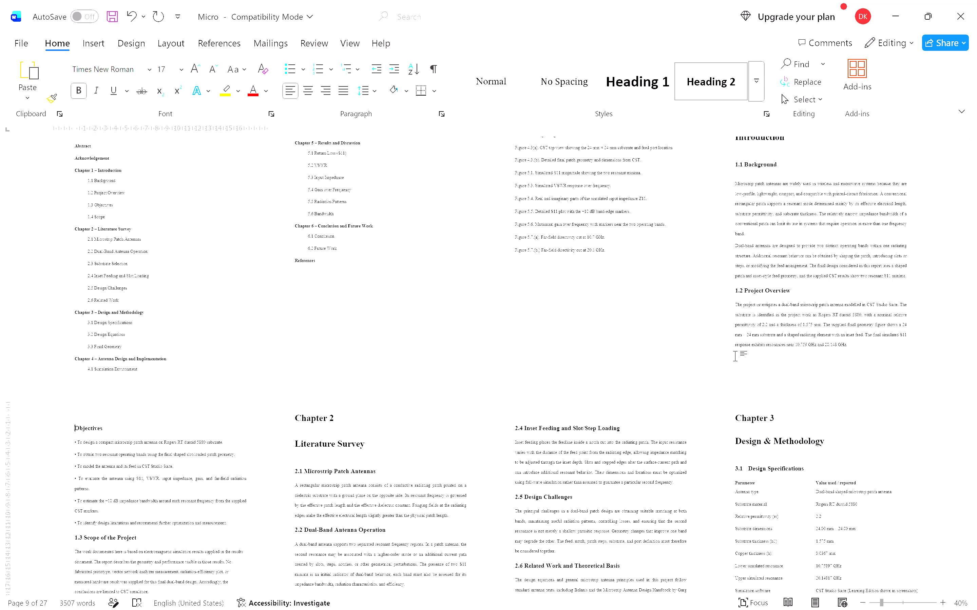
text(1.)
text(3)
key(space)
Number the "Scope of the Project" heading in Chapter 1 as 1.4.
click(82, 537)
key(Left)
key(Right)
key(Left)
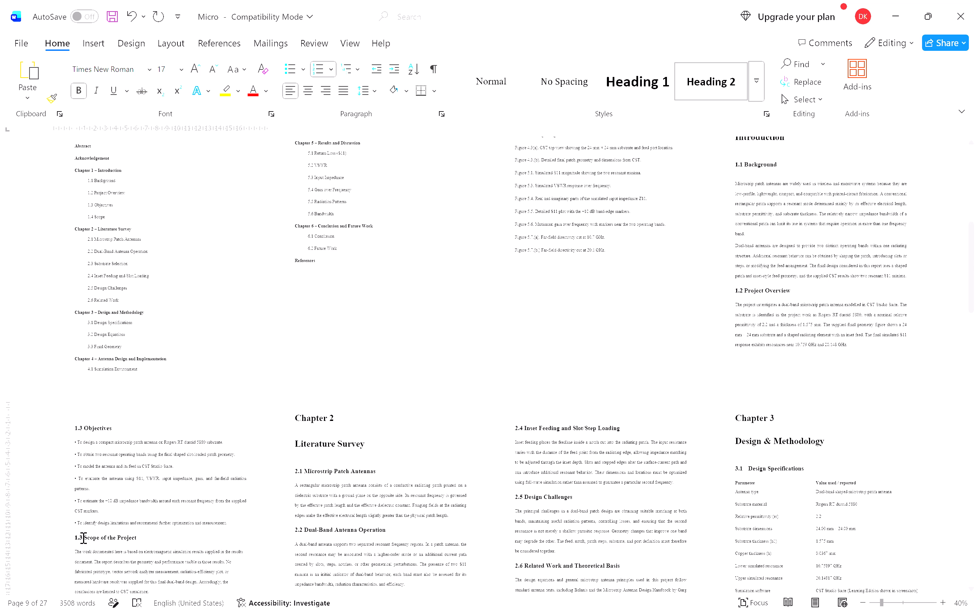
key(BackSpace)
text(1,)
key(BackSpace)
text(.4)
key(space)
Delete the empty "2.3 Substrate Selection" heading at the end of section 2.2 in Chapter 2.
scroll(195, 434, down, 1)
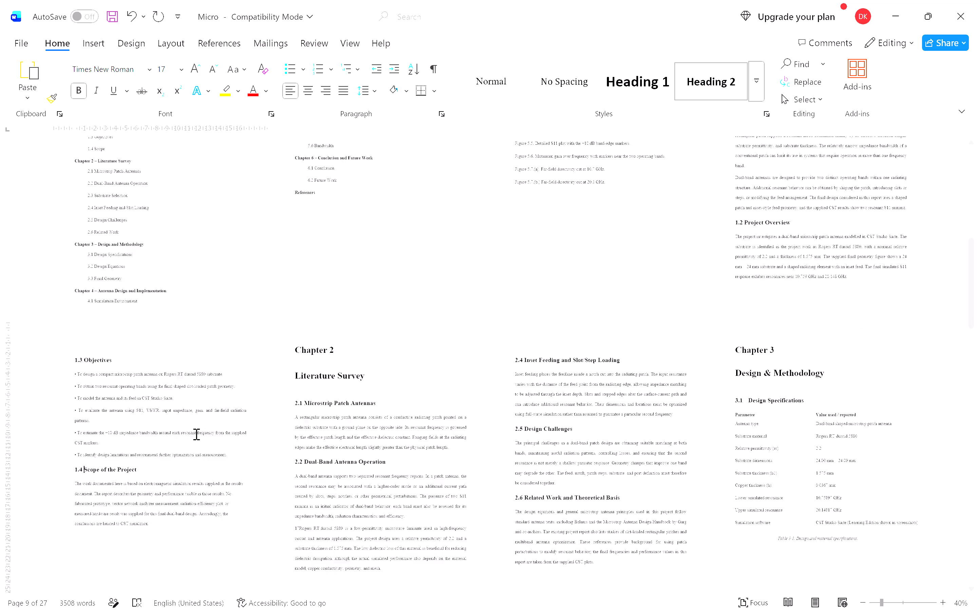
scroll(195, 434, down, 1)
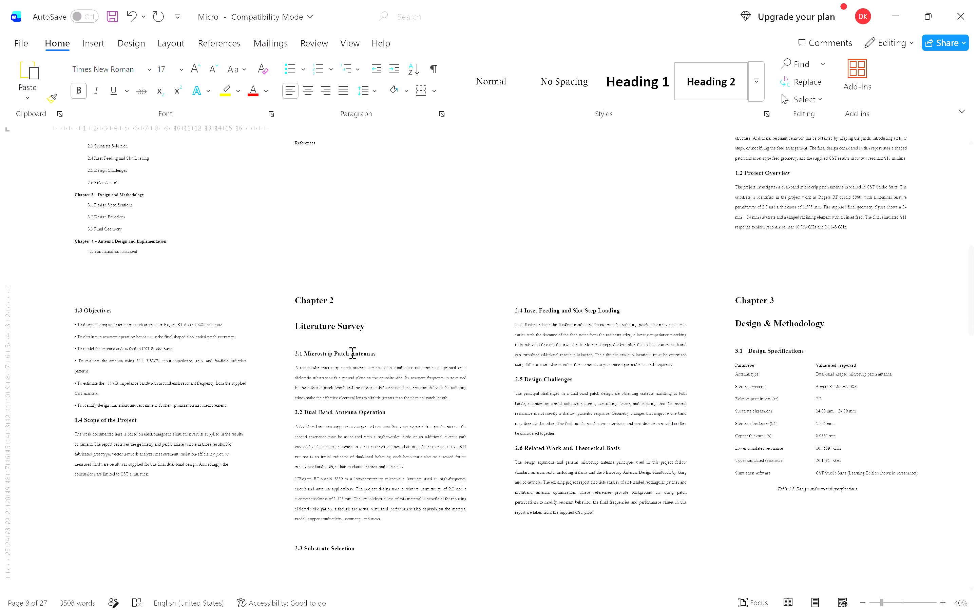
scroll(435, 381, down, 1)
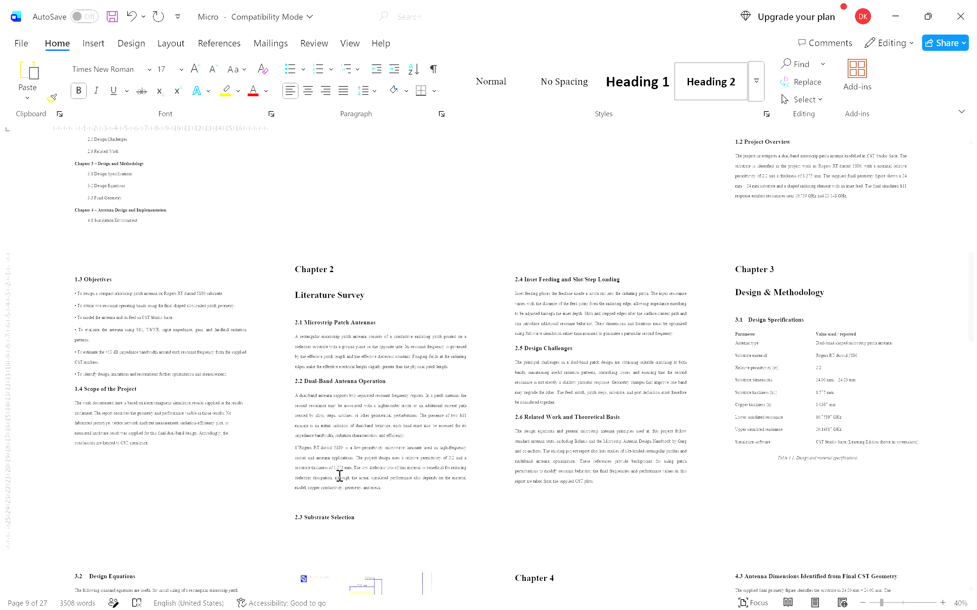
click(293, 517)
key(Return)
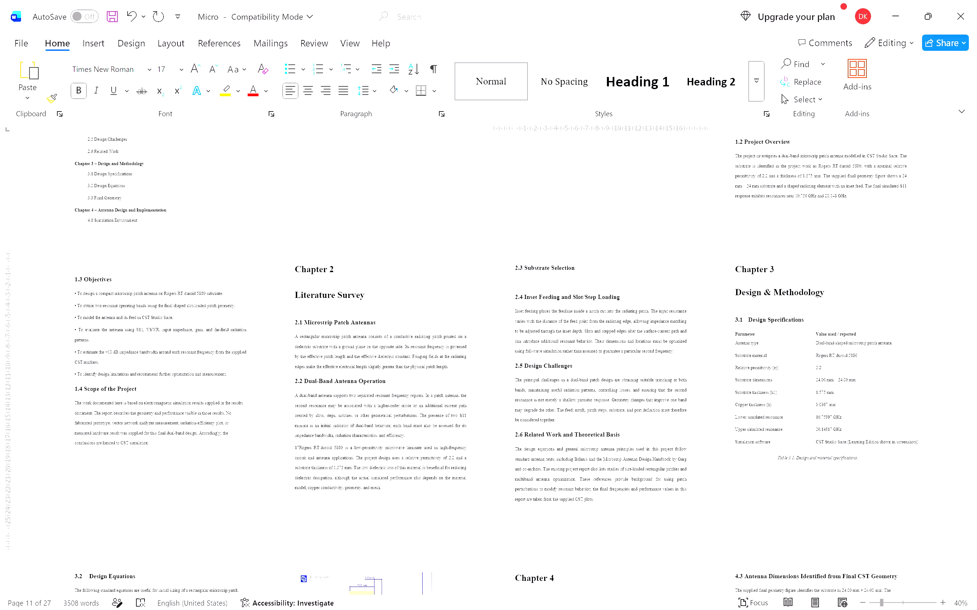
key(ctrl+shift+Down)
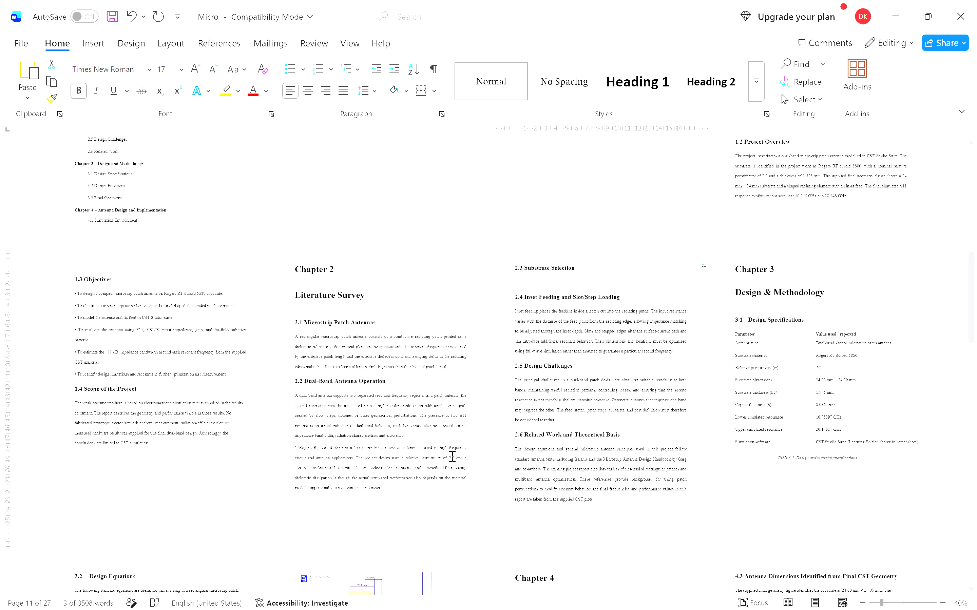
key(BackSpace)
Renumber the "Inset Feeding and Slot/Step Loading" heading in Chapter 2 as 2.3.
key(Right)
key(Right)
key(Right)
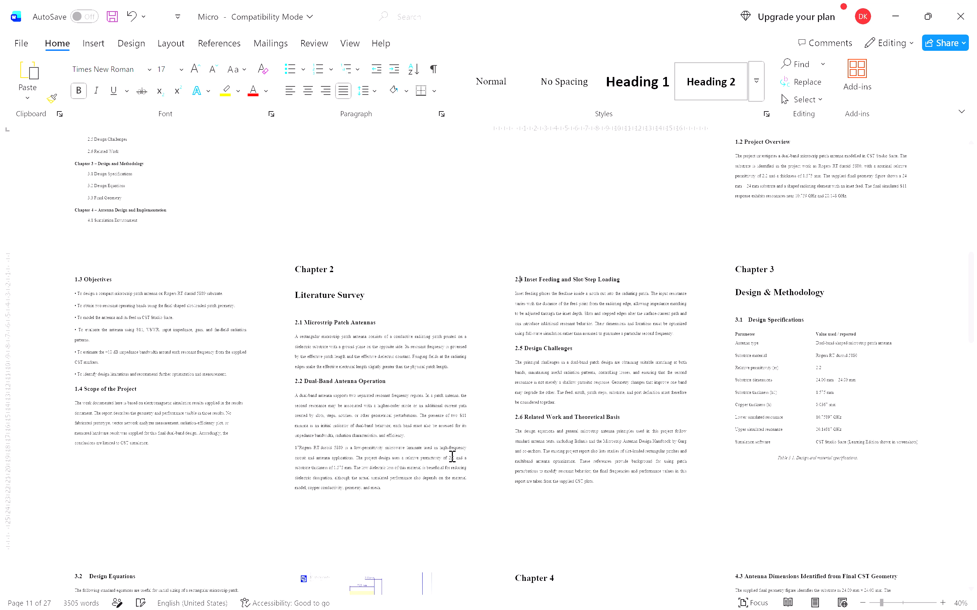
key(Right)
key(BackSpace)
key(3)
Renumber the "Design Challenges" heading in Chapter 2 as 2.4.
key(Down)
key(Down)
key(Down)
key(Down)
key(Down)
key(Down)
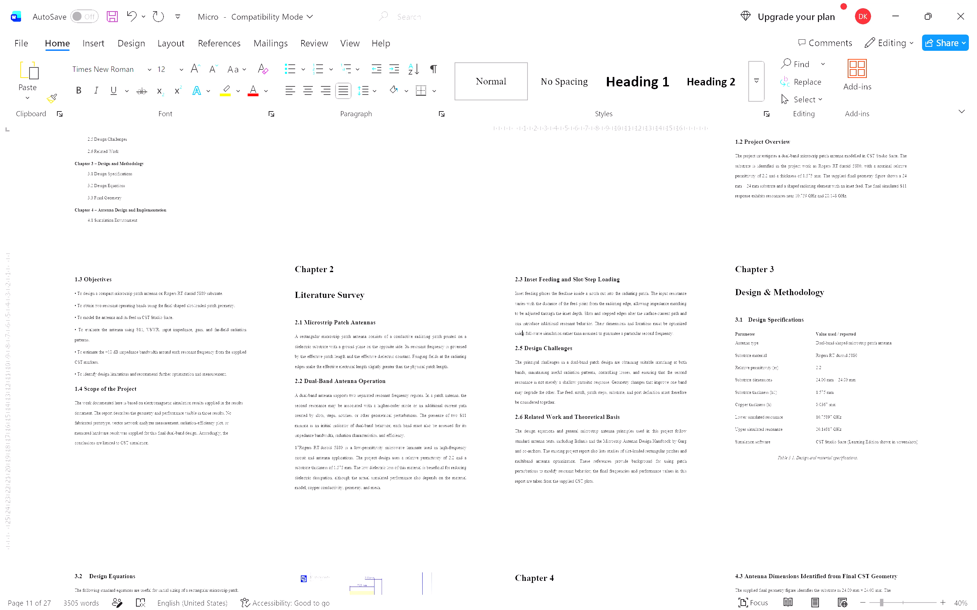
key(Down)
key(BackSpace)
key(4)
Renumber the "Related Work and Theoretical Basis" heading in Chapter 2 as 2.5.
key(Down)
key(Down)
key(Down)
key(Down)
key(Down)
key(Down)
key(Down)
key(BackSpace)
key(5)
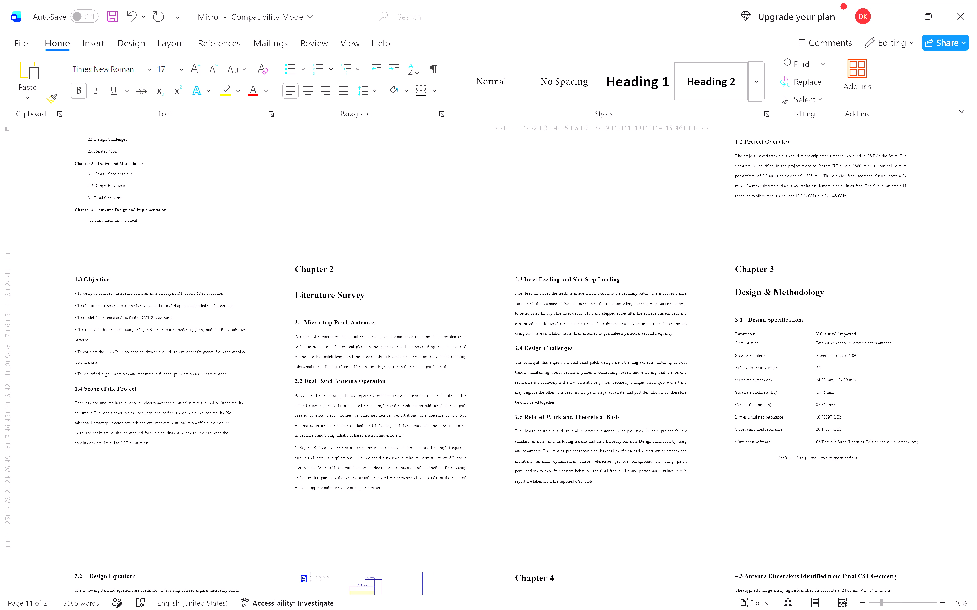
Delete the "2.3 Substrate Selection" entry from the Chapter 2 part of the contents list.
scroll(519, 380, up, 4)
right_click(519, 380)
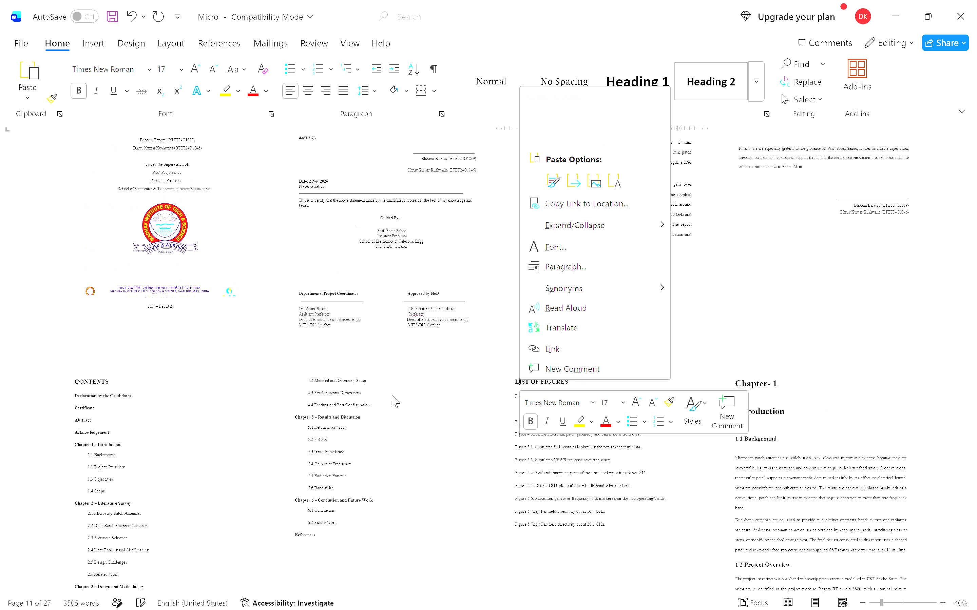
click(374, 403)
scroll(374, 403, down, 1)
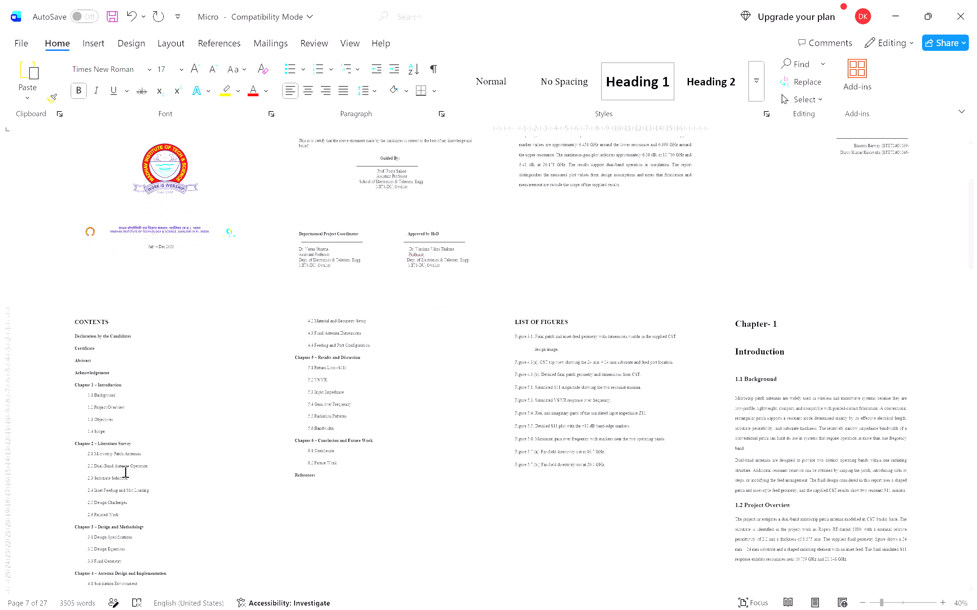
scroll(124, 471, down, 2)
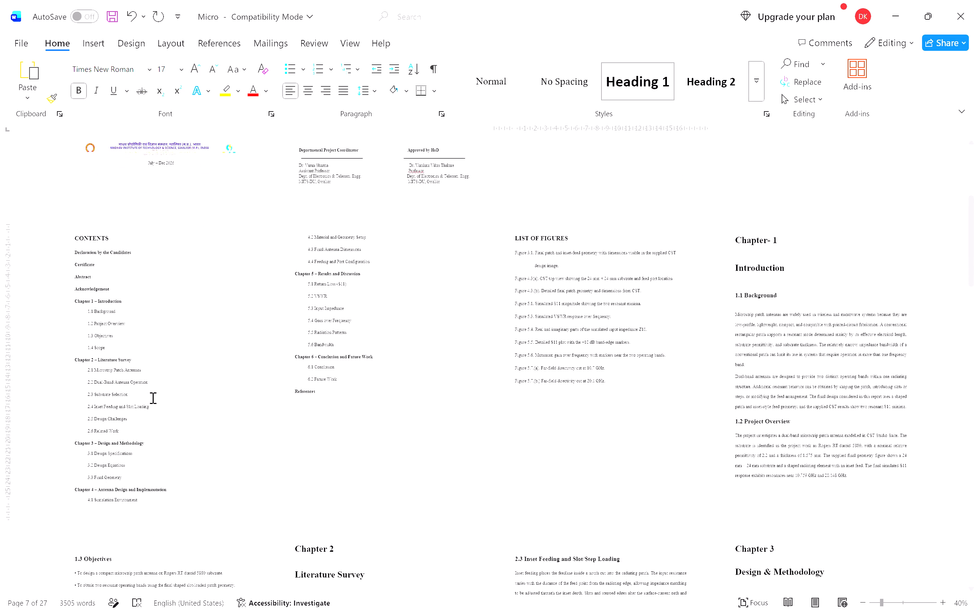
scroll(153, 398, down, 1)
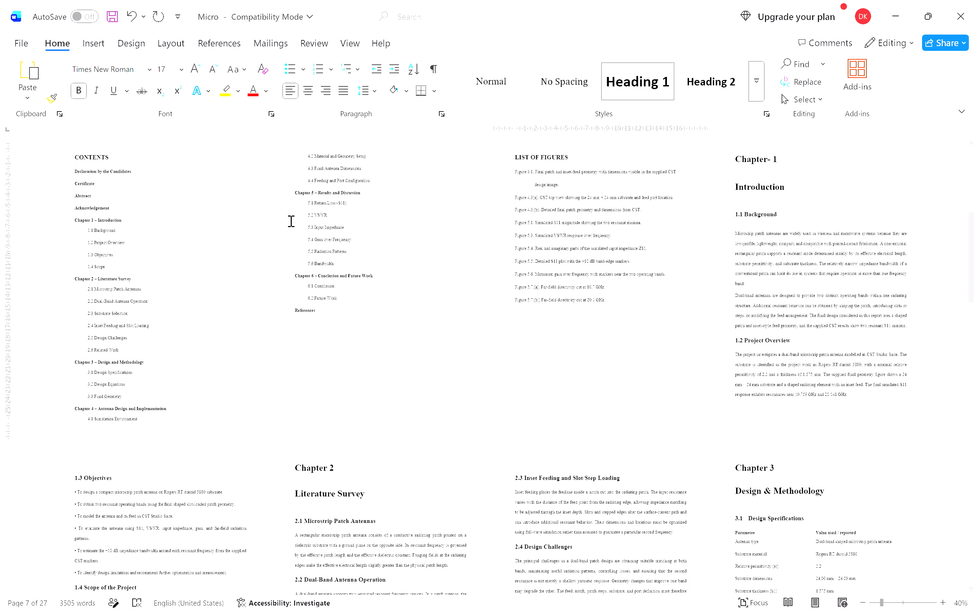
scroll(317, 235, down, 1)
scroll(470, 409, down, 1)
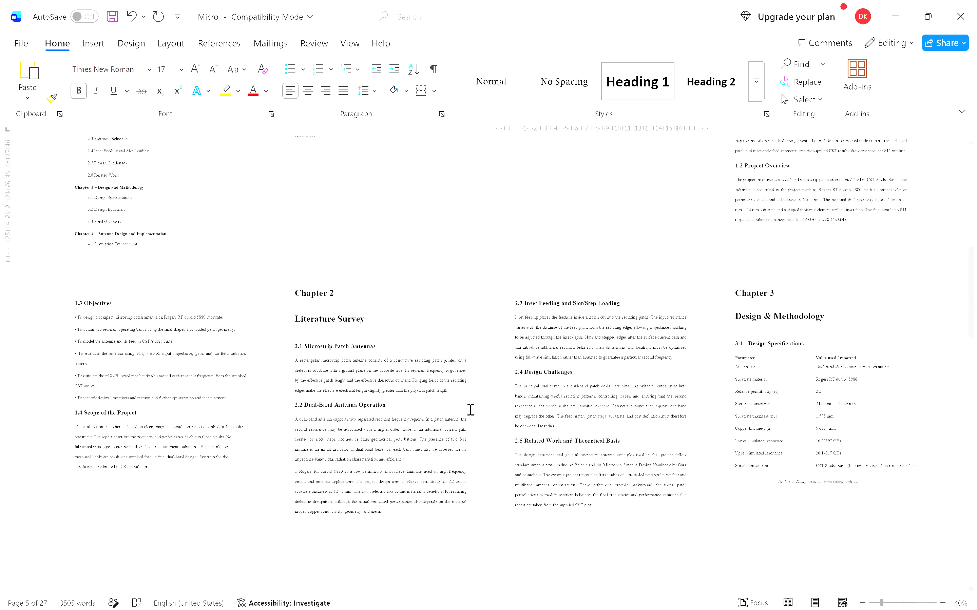
scroll(339, 367, up, 1)
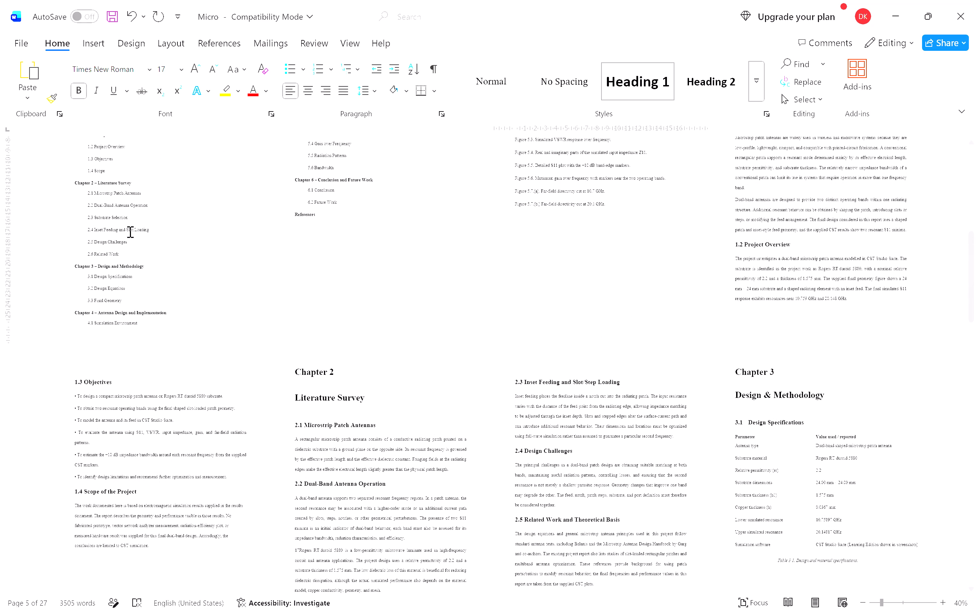
drag(130, 222, 78, 224)
drag(78, 224, 78, 222)
key(BackSpace)
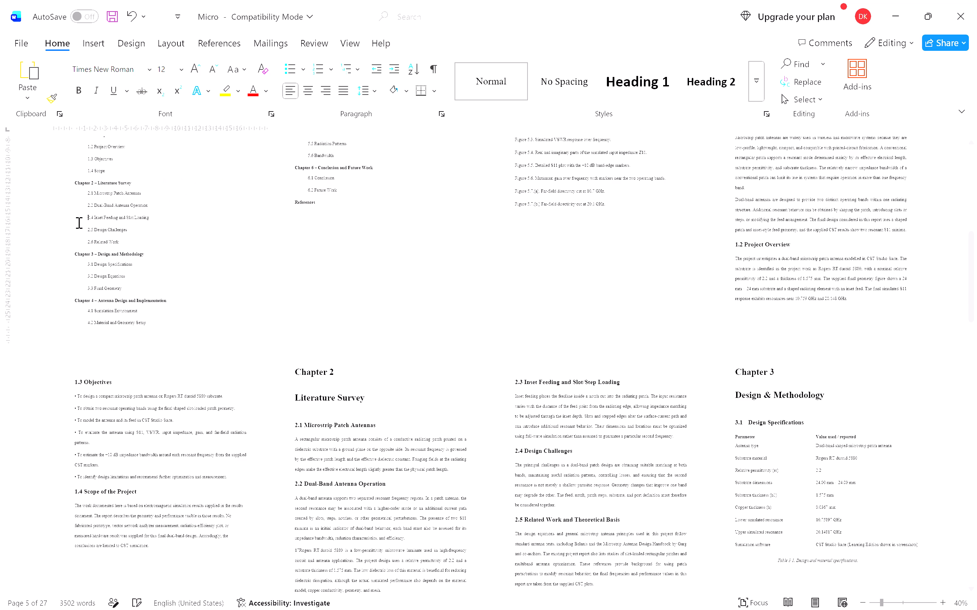
Renumber the Inset Feeding and Slot Loading entry in the contents list as 2.3.
key(Right)
key(Right)
key(Right)
key(BackSpace)
key(2)
key(Down)
key(Down)
key(Up)
key(Up)
key(Up)
key(Down)
key(BackSpace)
key(3)
Renumber the Design Challenges and Related Work entries in the contents list as 2.4 and 2.5.
key(Down)
key(BackSpace)
key(4)
key(Down)
key(BackSpace)
key(5)
Save the report document.
key(ctrl+s)
Review the report's layout and section headings from Chapter 2 through Chapter 6 and the references.
scroll(557, 367, down, 3)
scroll(557, 367, up, 1)
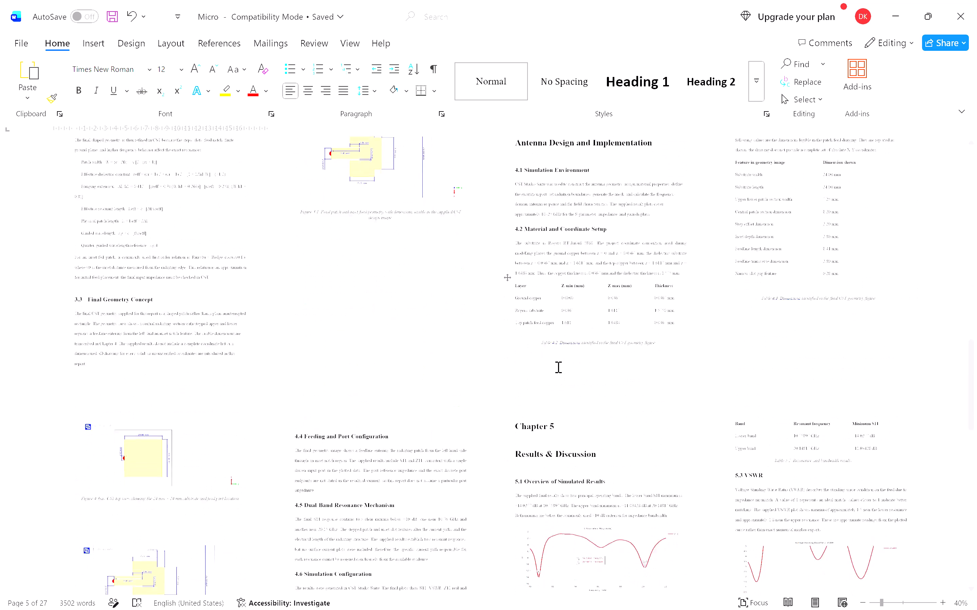
scroll(557, 367, up, 2)
scroll(557, 367, down, 1)
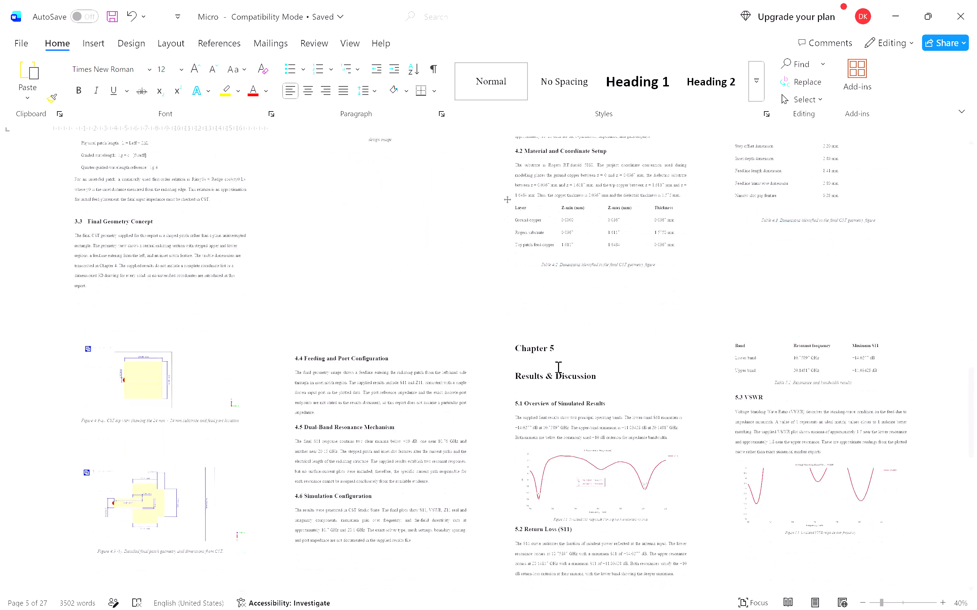
scroll(557, 367, down, 5)
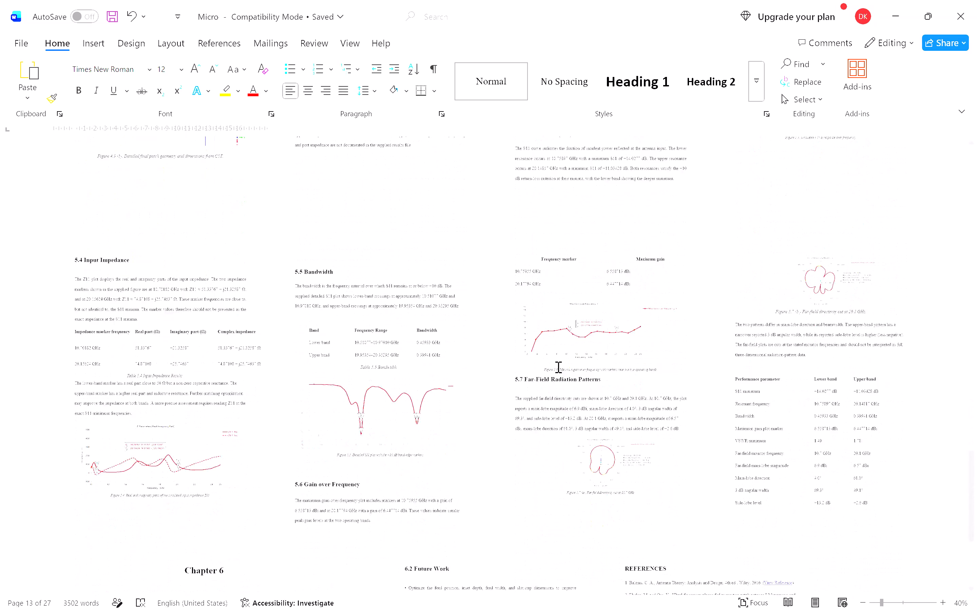
scroll(557, 367, down, 4)
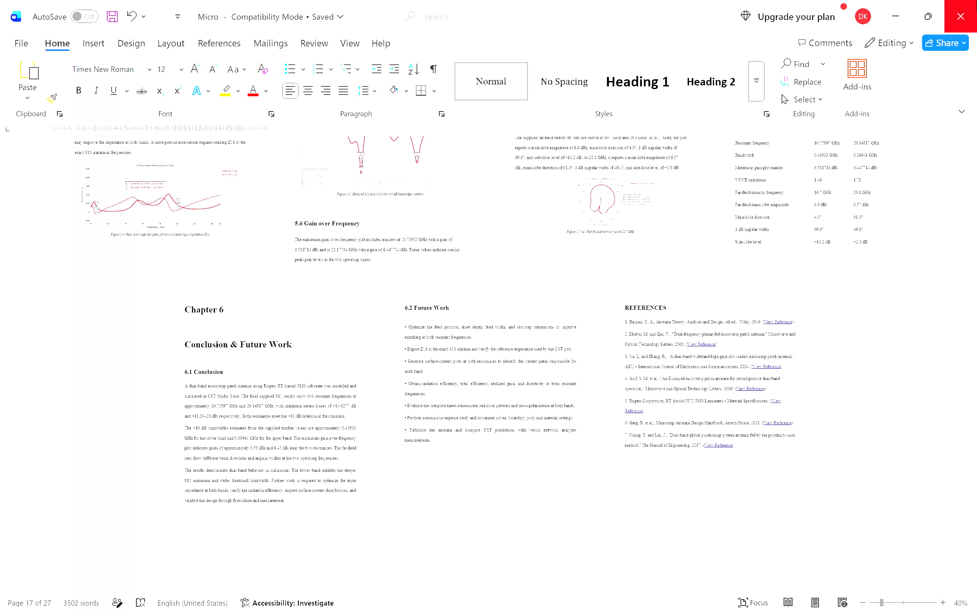
Save the Micro report document and close it.
key(ctrl+s)
click(976, 0)
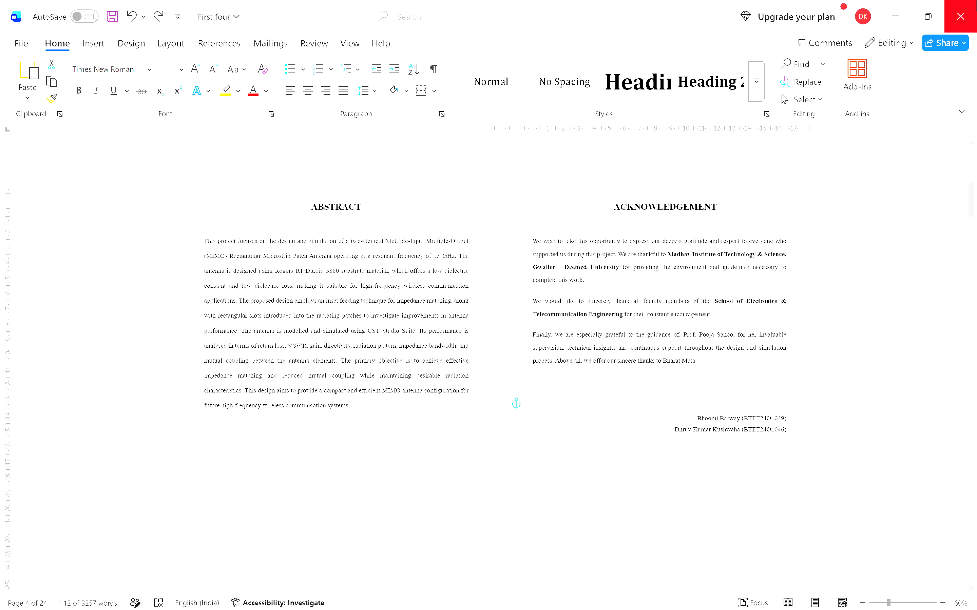
Close the "First four" document without saving its changes.
click(976, 1)
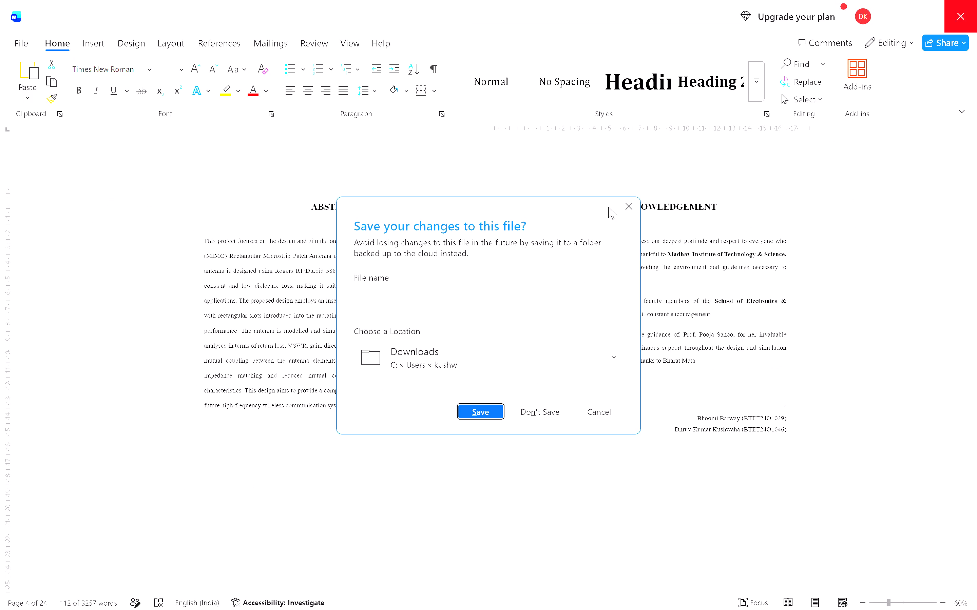
click(533, 414)
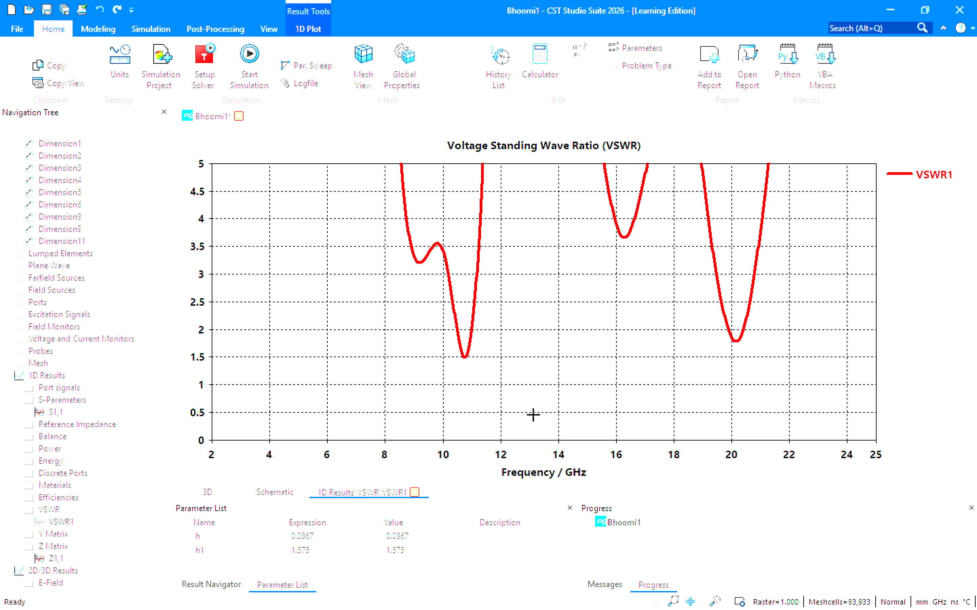
Switch to CST Studio Suite and close the antenna simulation project window.
click(976, 0)
click(968, 0)
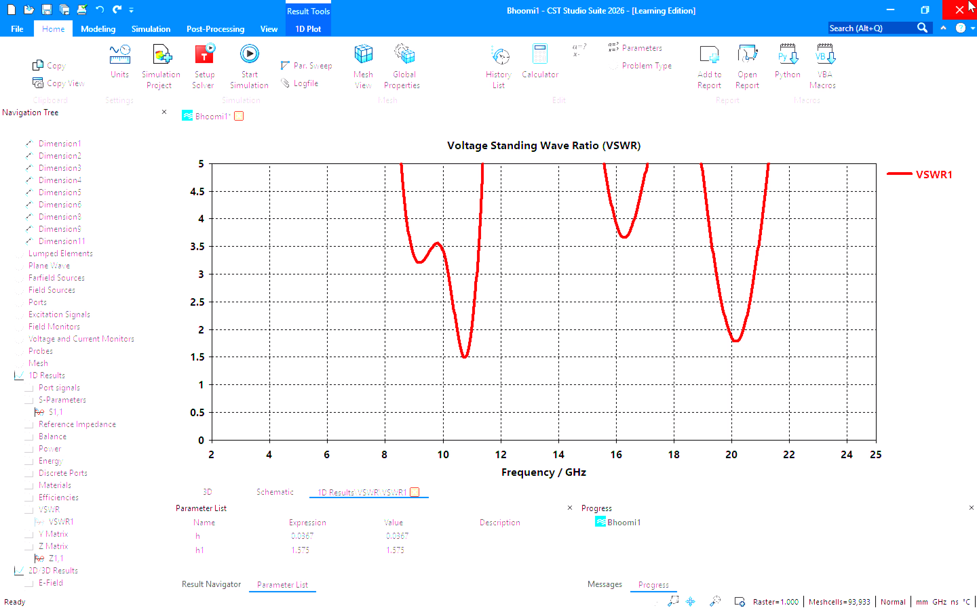
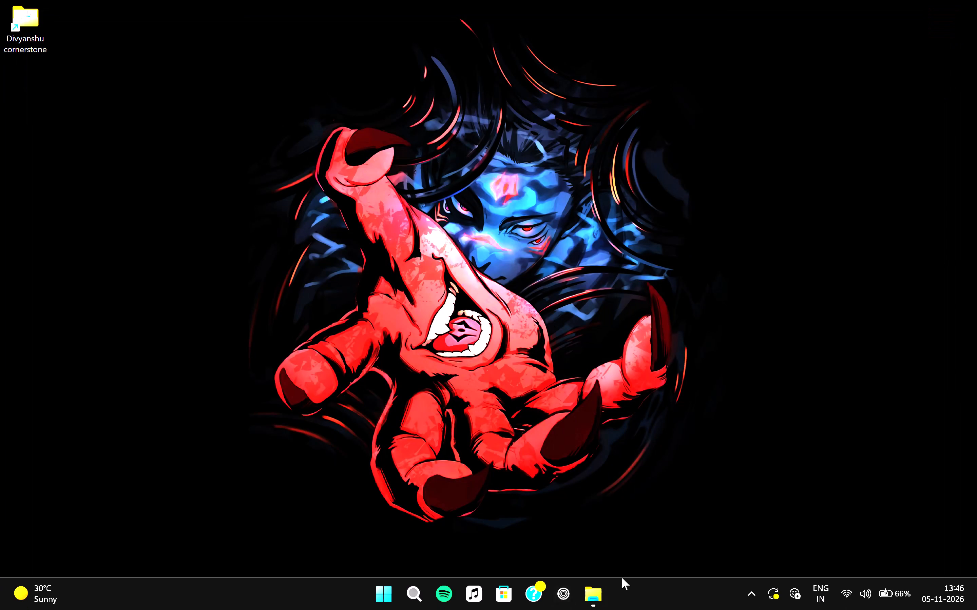
Switch to the File Explorer window showing the Downloads folder and close it.
click(587, 600)
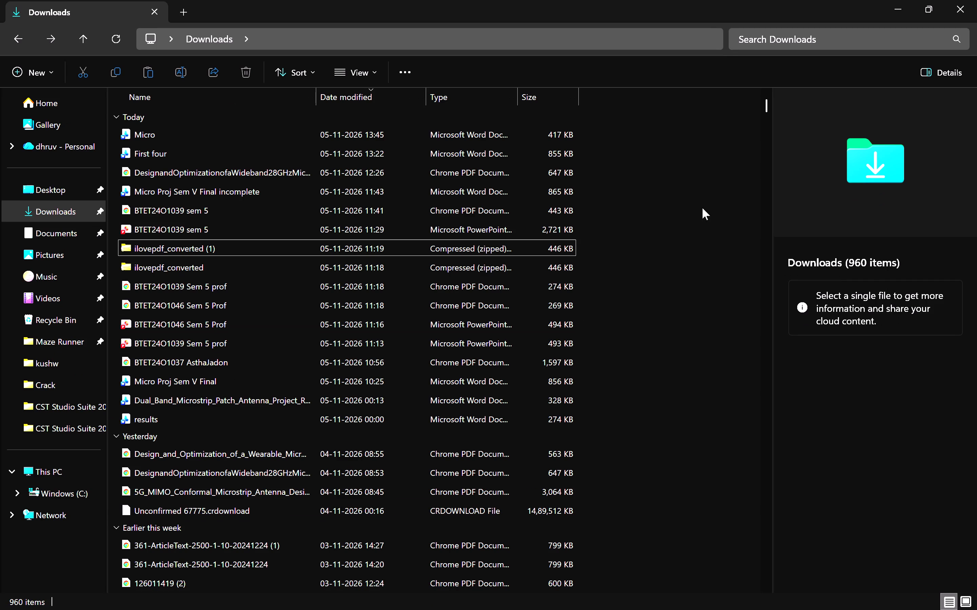
click(976, 0)
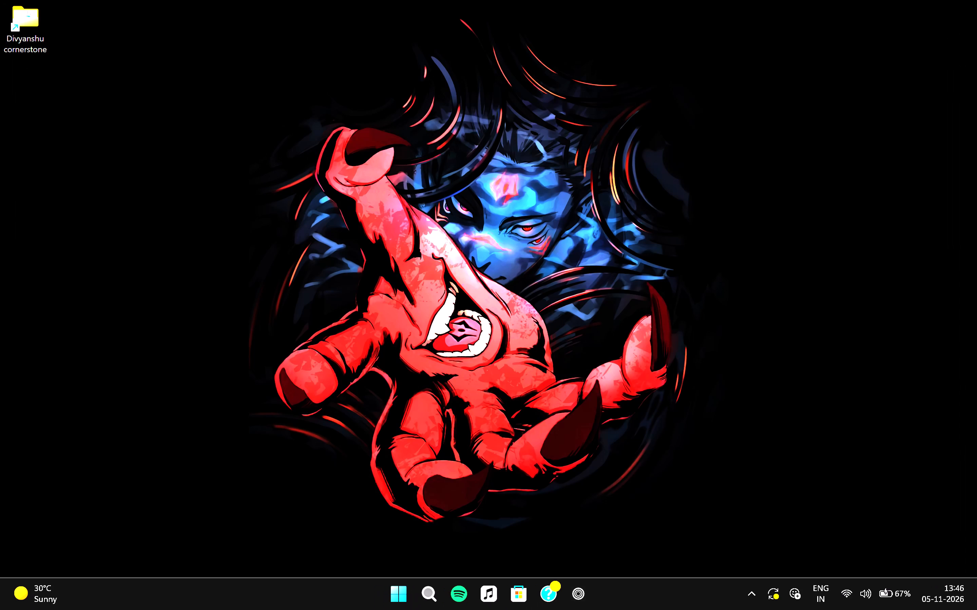